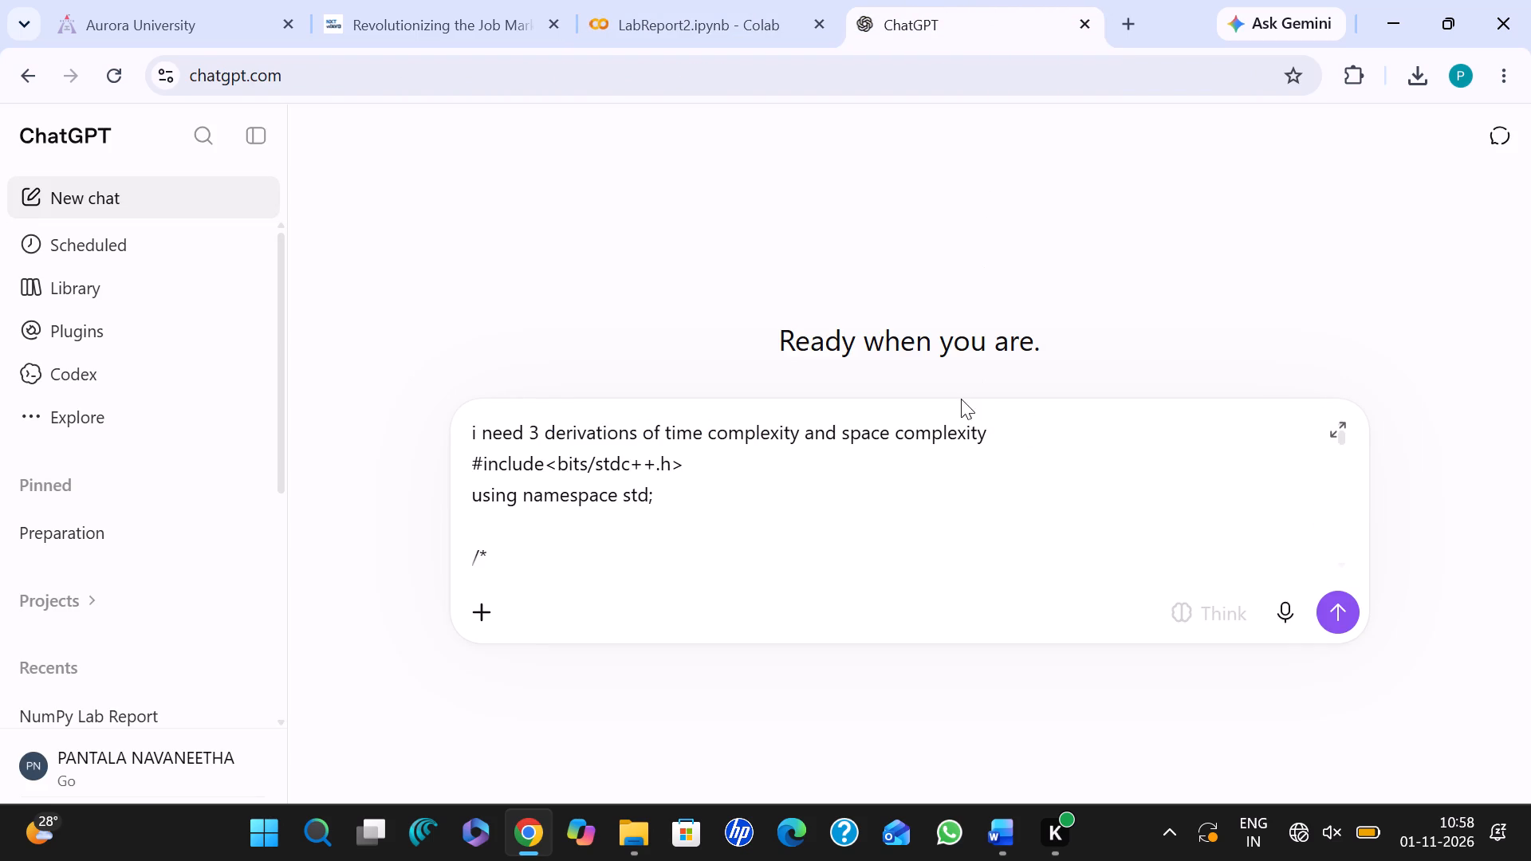
Insert a blank line between the time and space complexity request and the pasted C++ code in the ChatGPT prompt.
left_click(1021, 450)
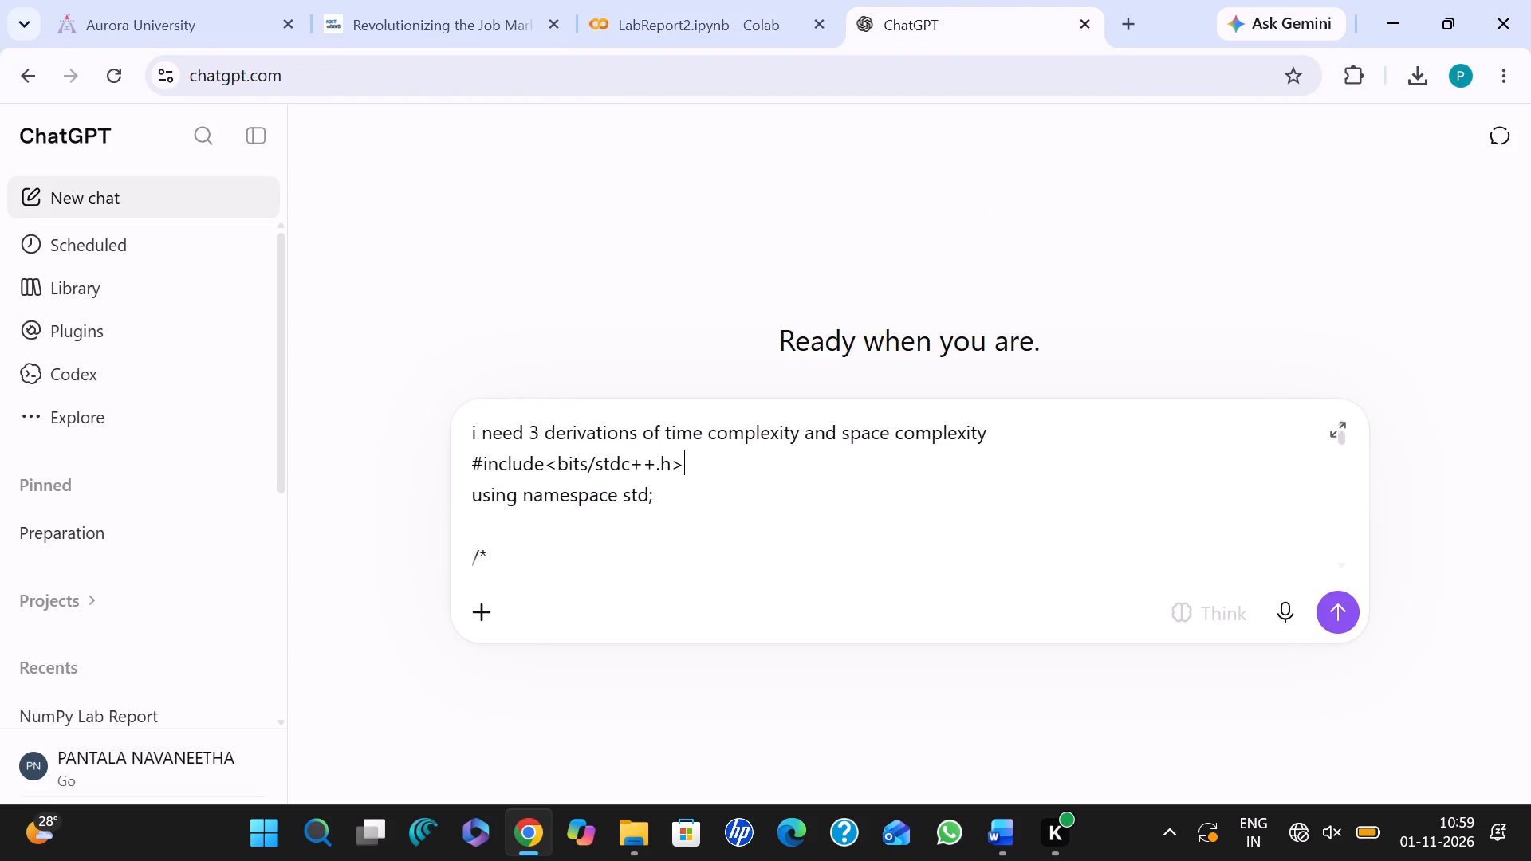
left_click(999, 418)
key("shift+Return")
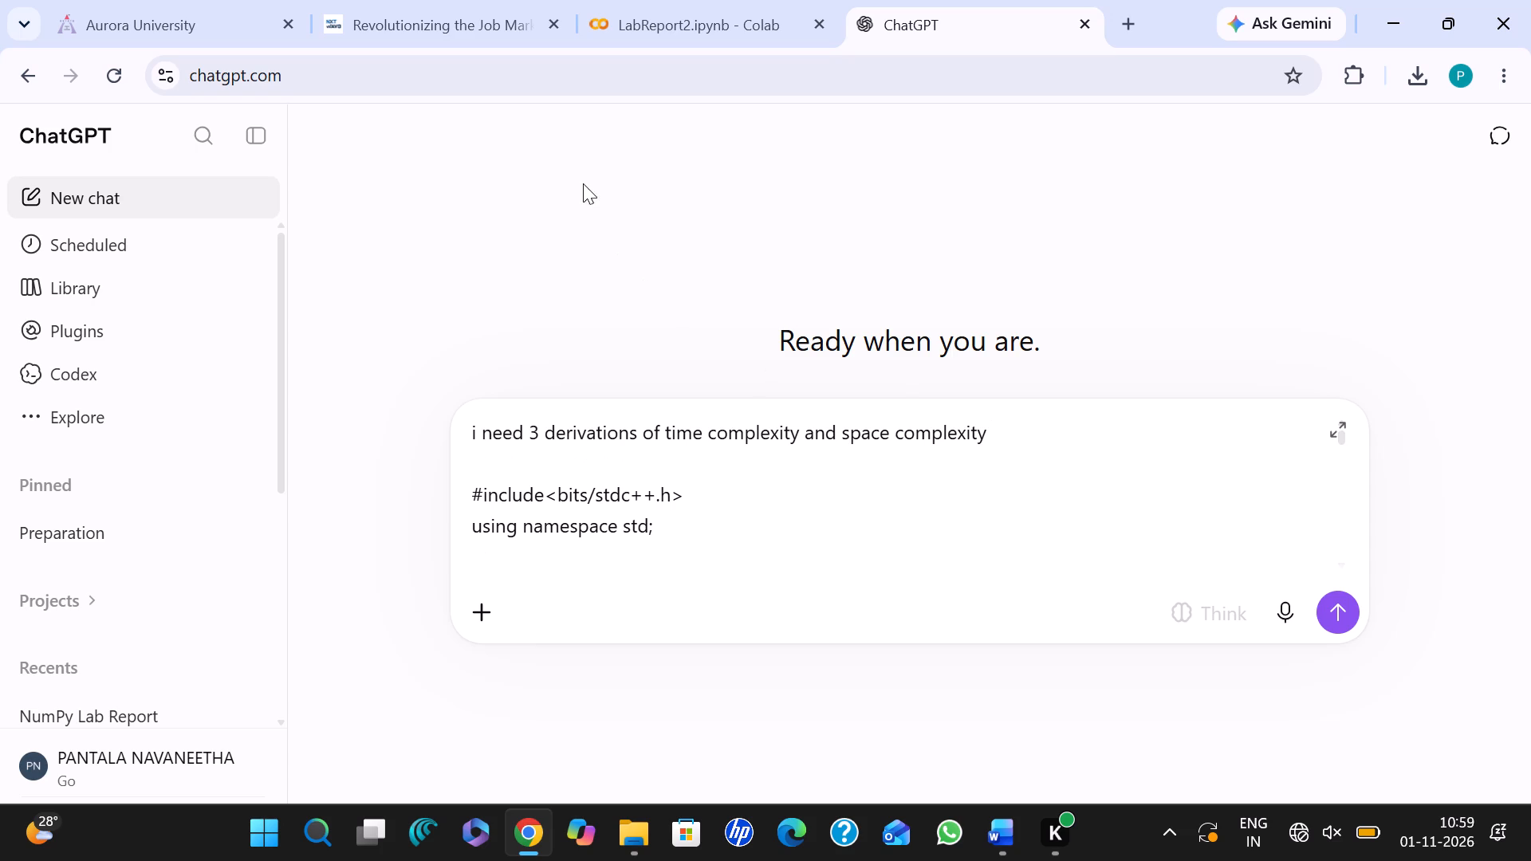
Return to the Cycle Detection coding practice, go back to its course page and retry loading the page.
left_click(675, 0)
left_click(369, 0)
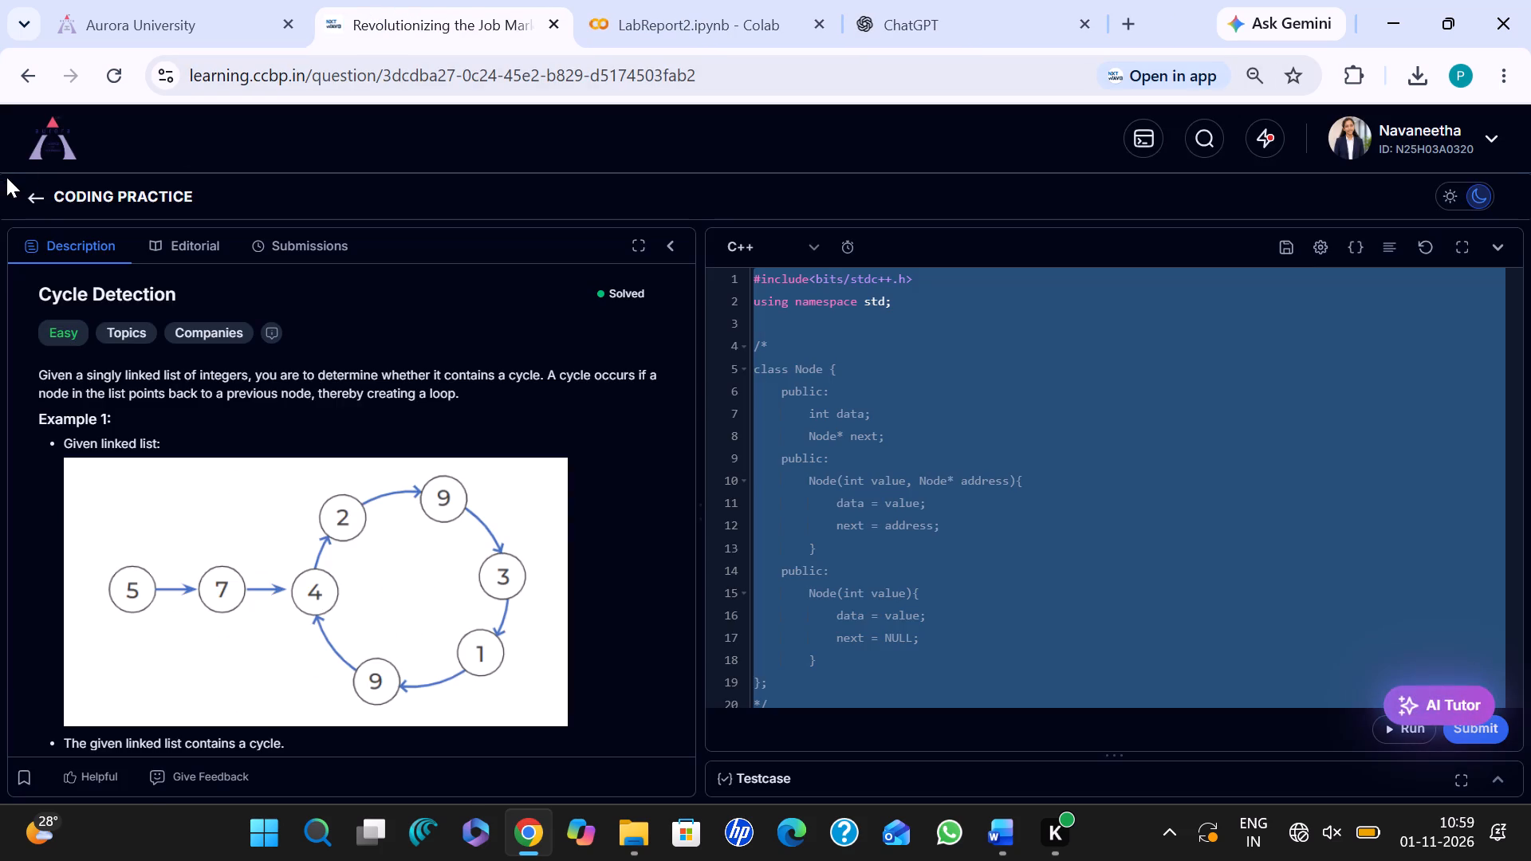
left_click(33, 195)
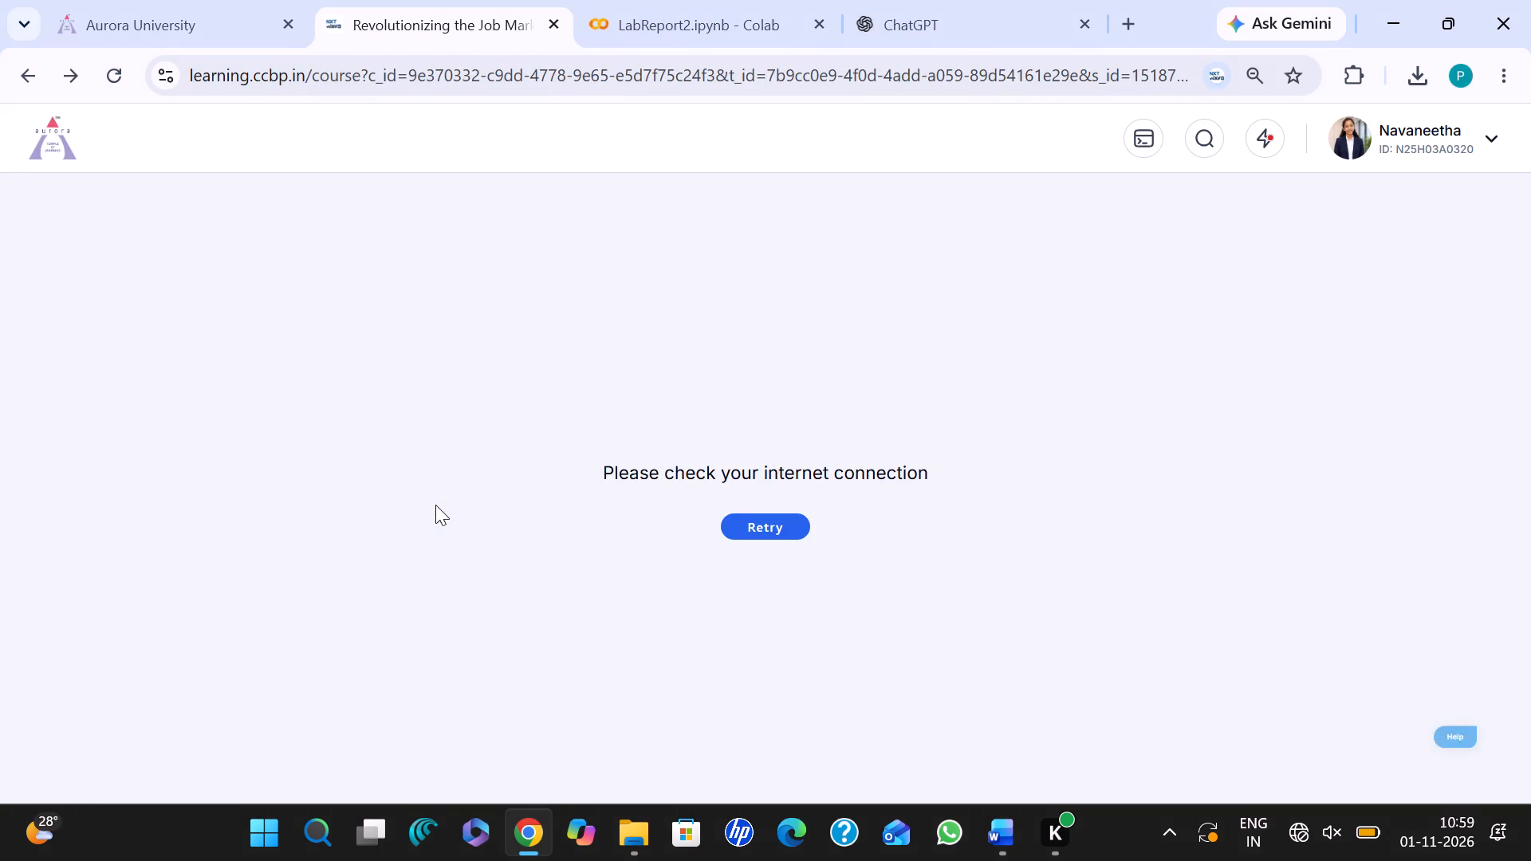
left_click(793, 516)
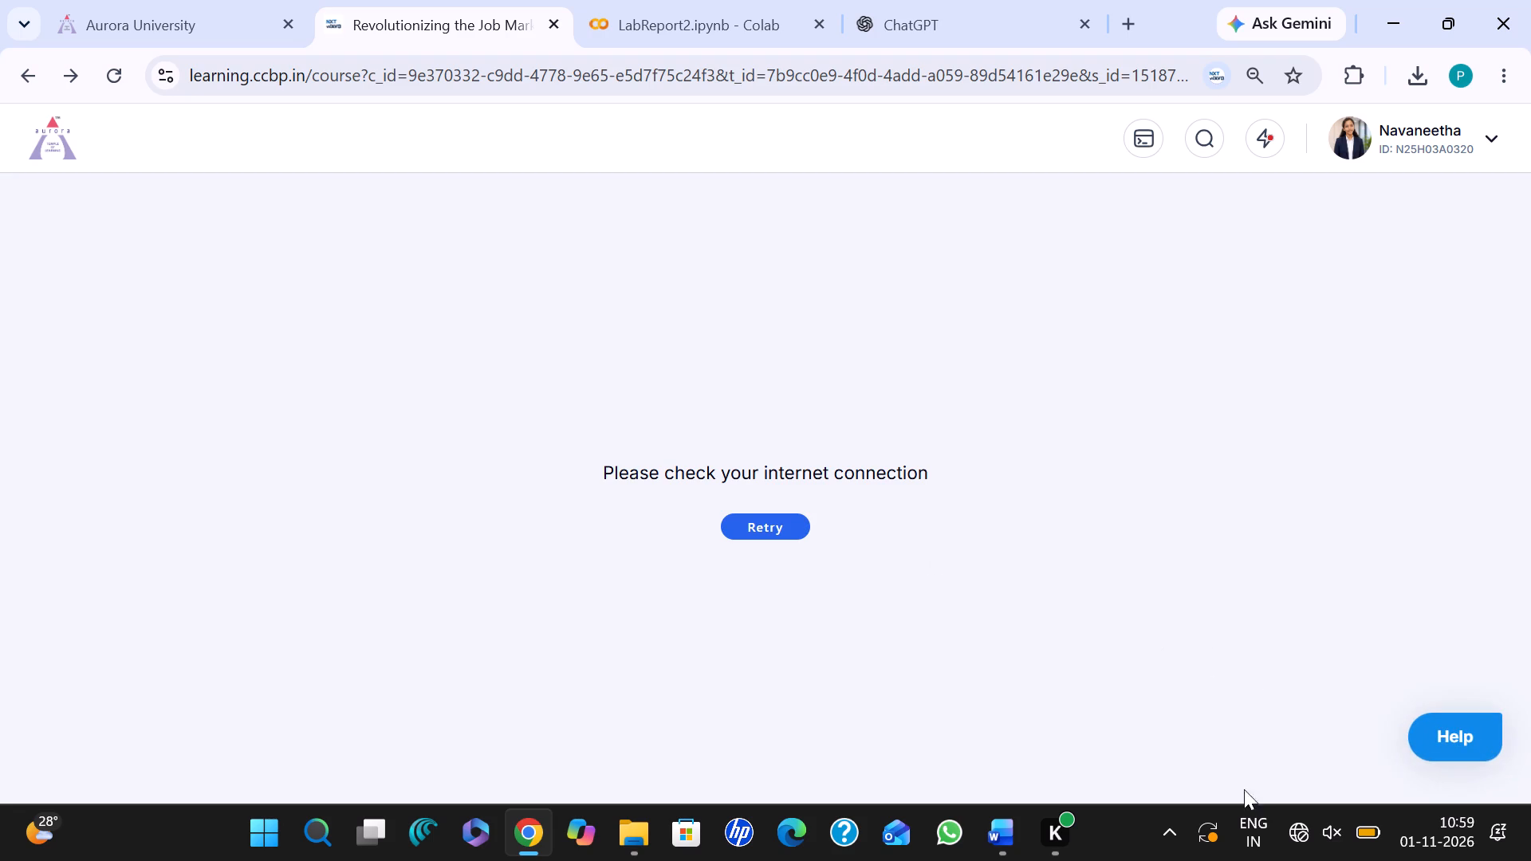
Open the Windows quick settings for the Wi-Fi connection.
left_click(1307, 836)
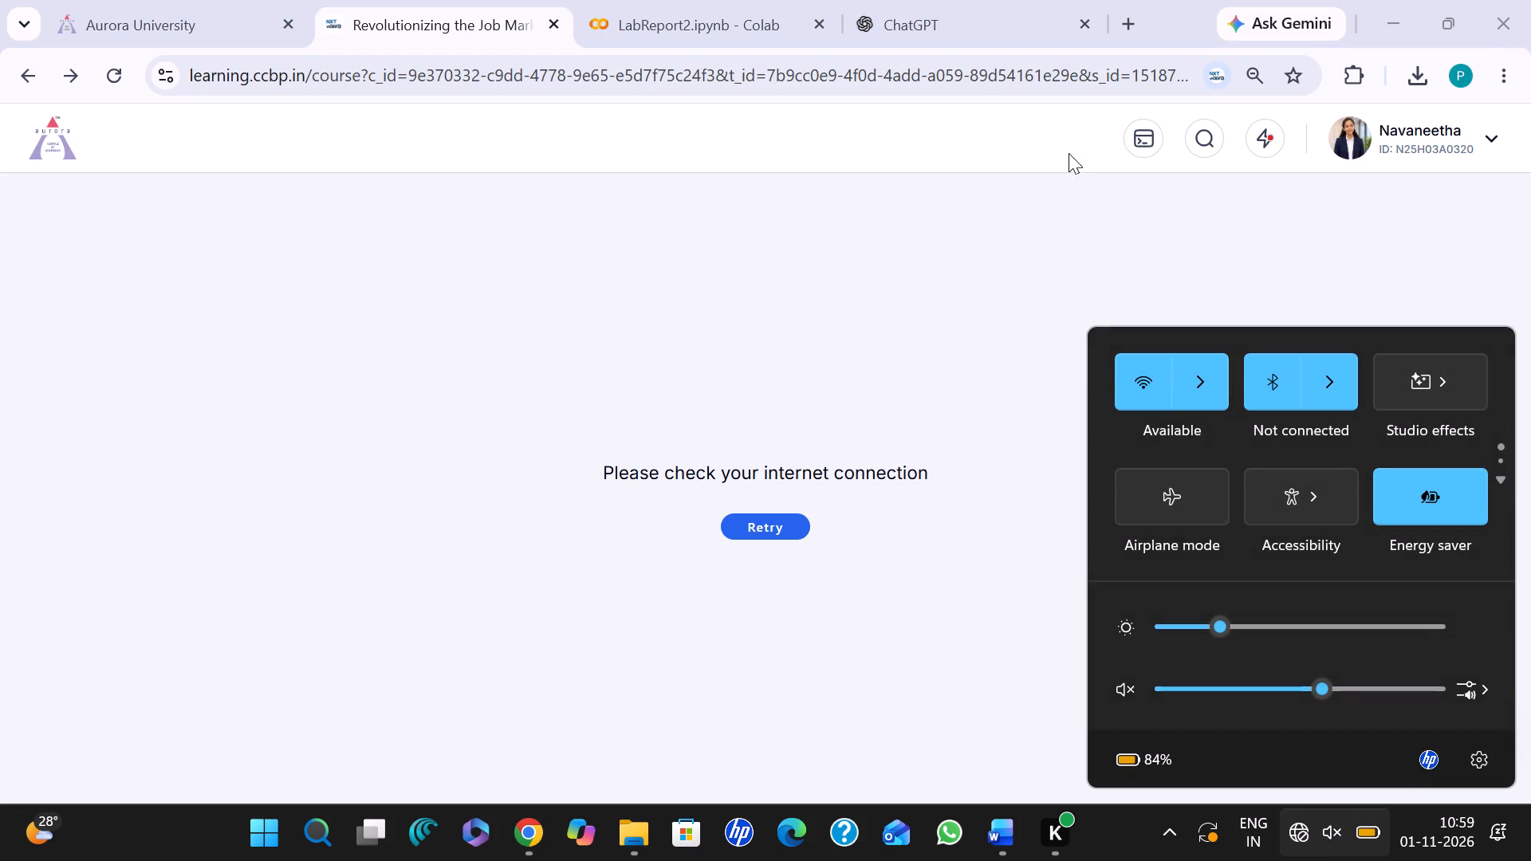
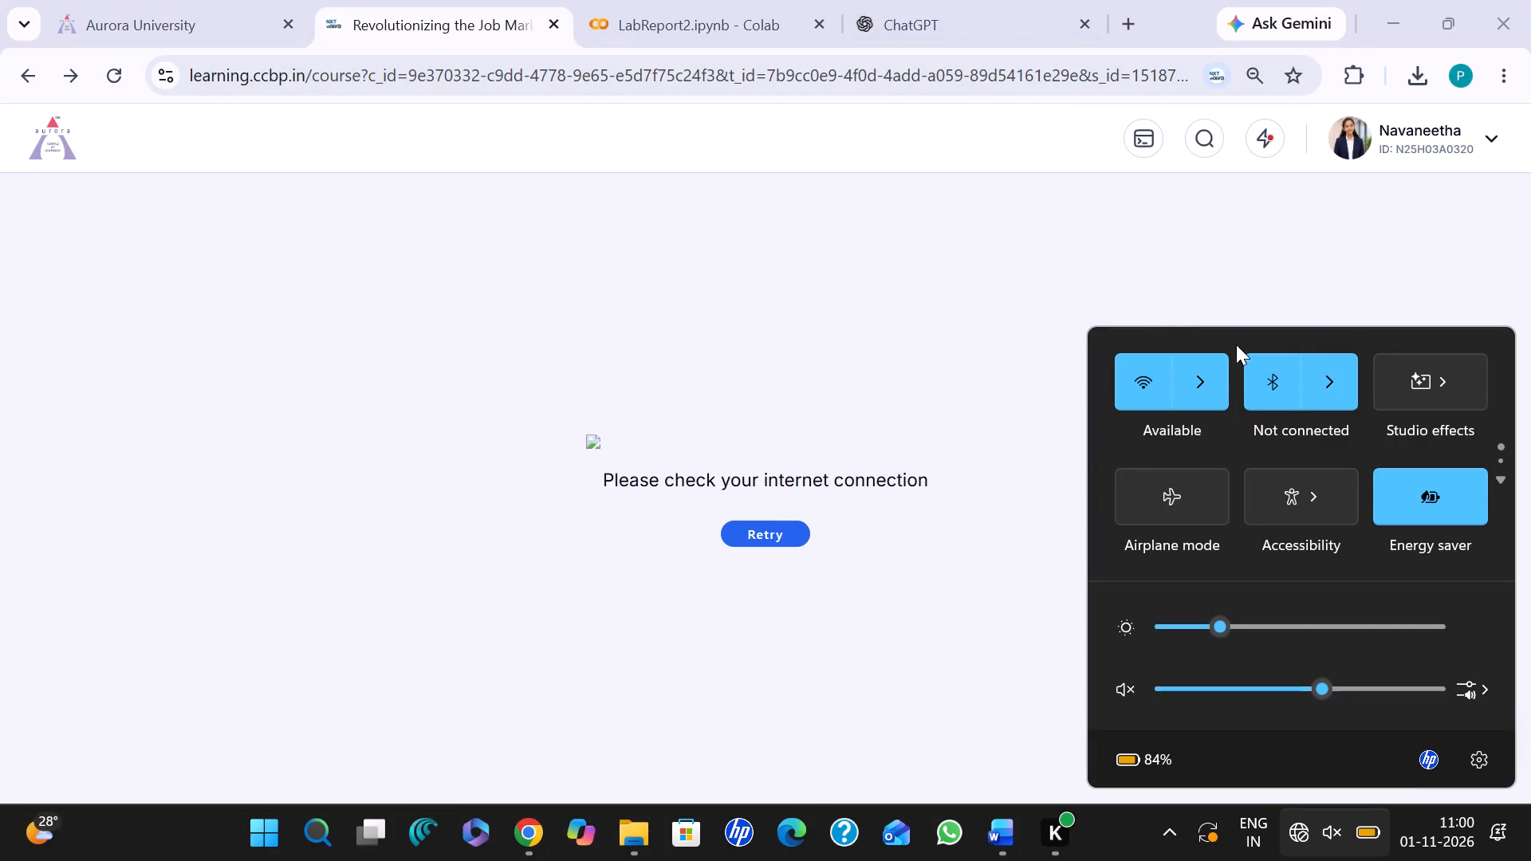
Connect to the Android_2379 Wi-Fi network and retry loading the course page in Chrome.
left_click(1194, 365)
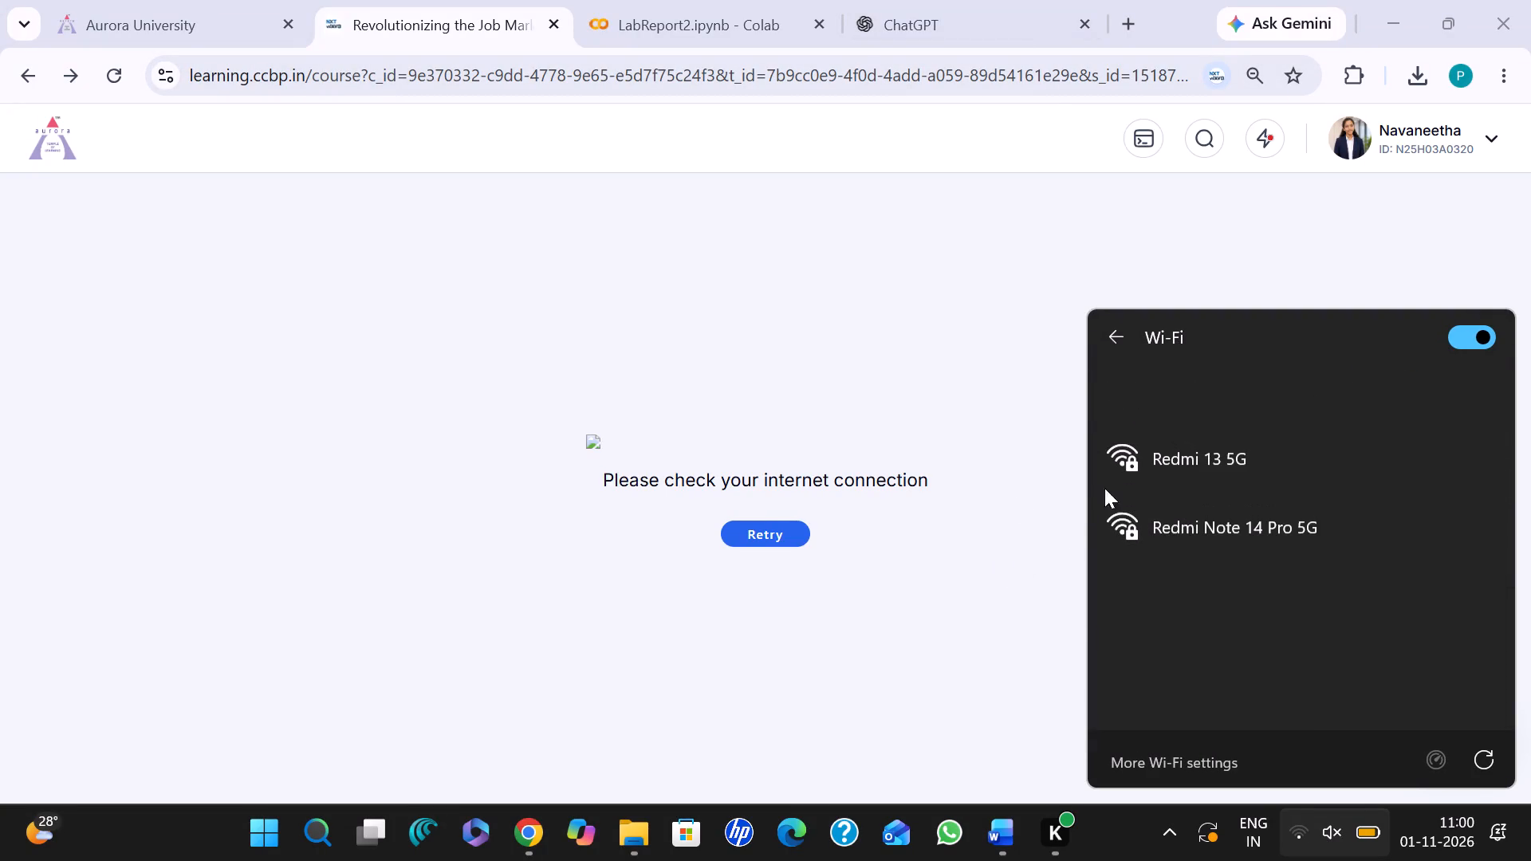
left_click(1214, 393)
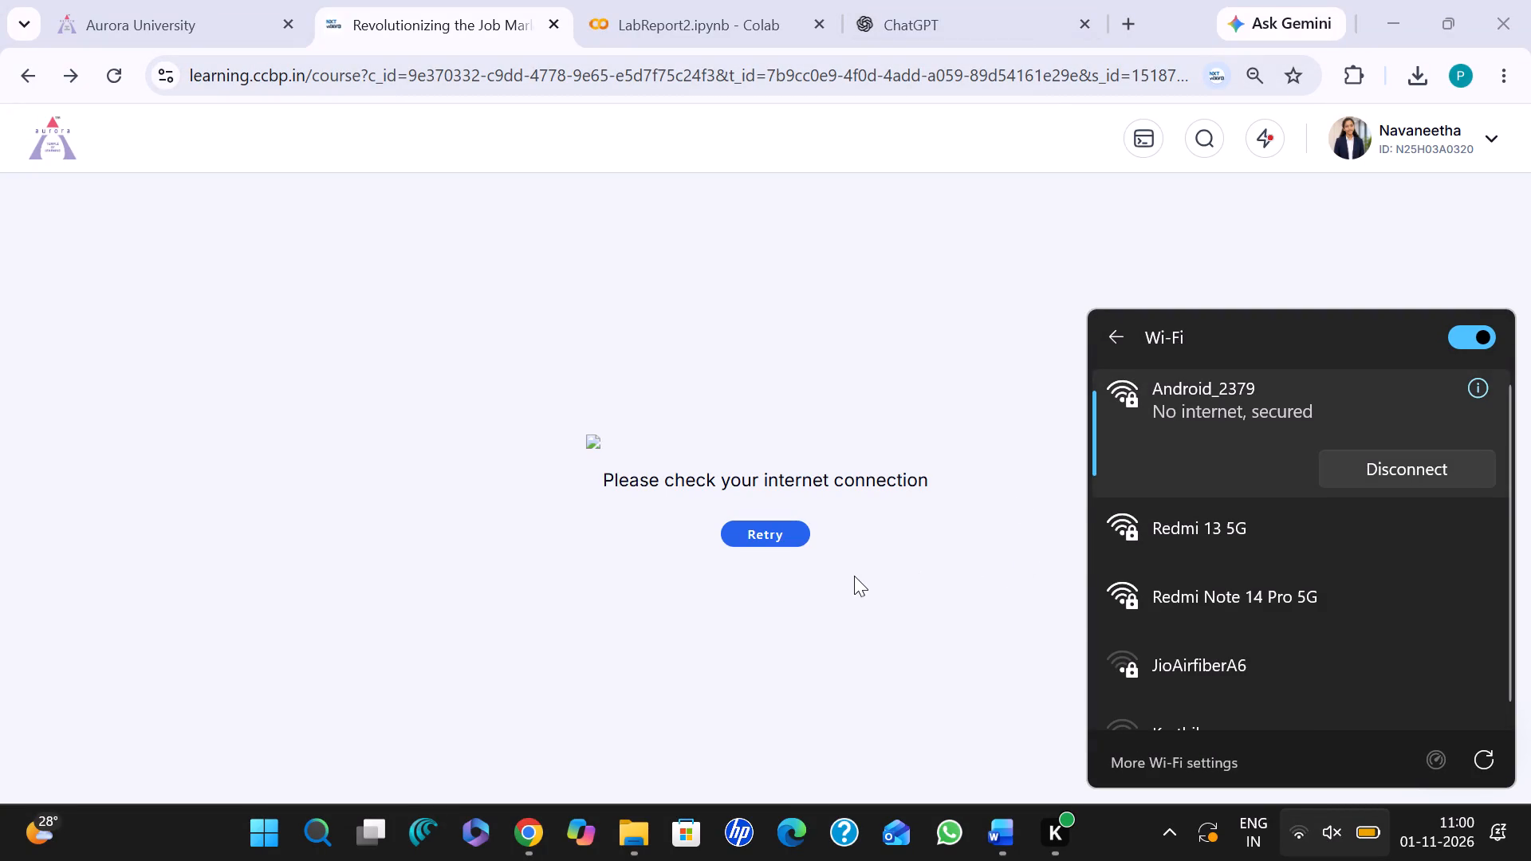
left_click_drag(842, 573, 782, 546)
left_click(782, 546)
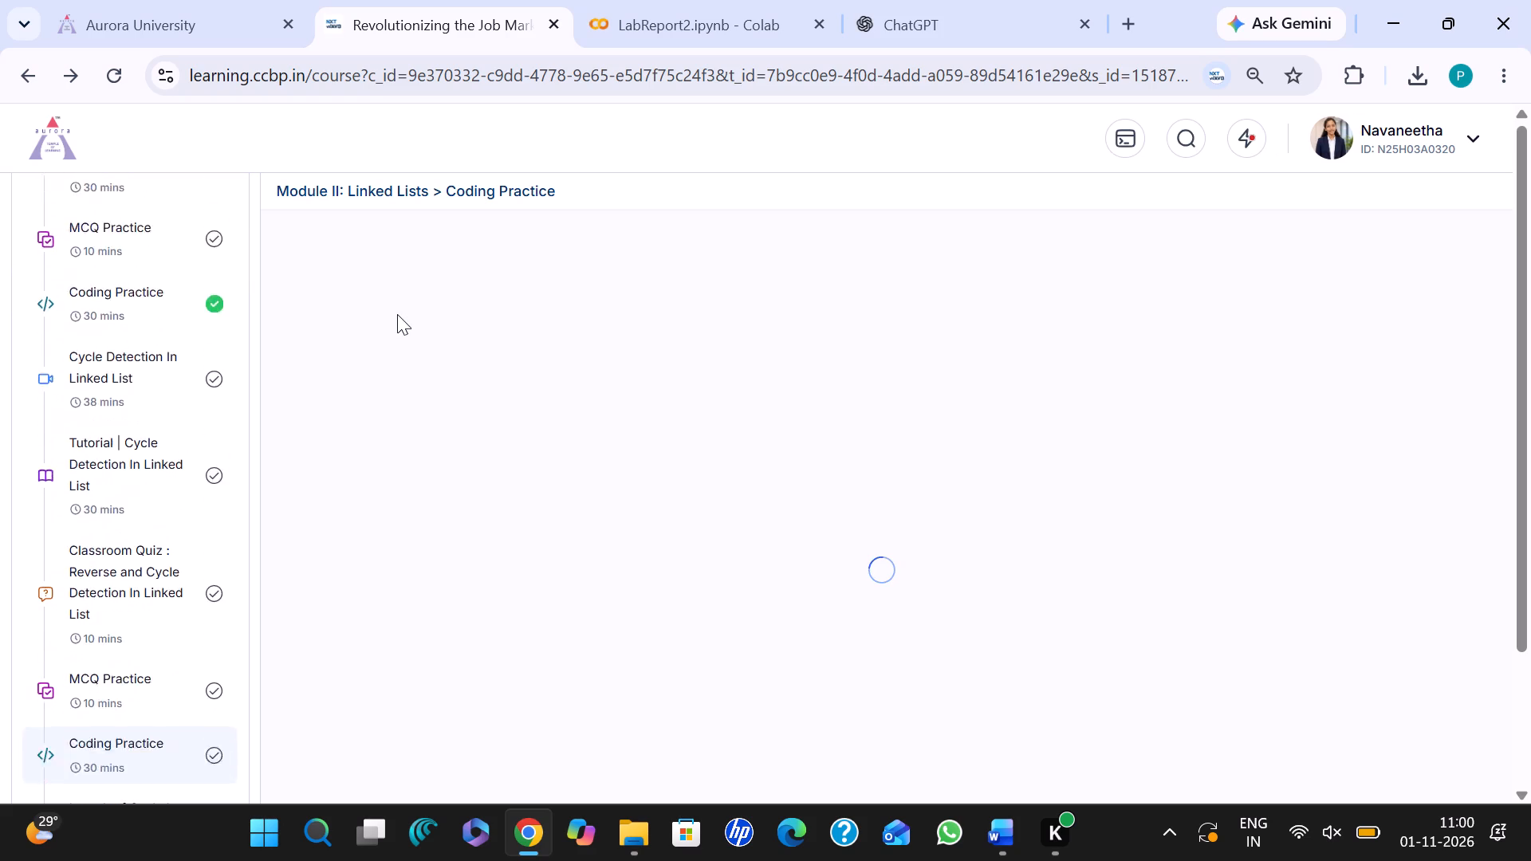
Look through the earlier lessons in the Linked Lists module outline for the insertion and deletion Coding Practice items.
scroll(103, 379, "up", 7)
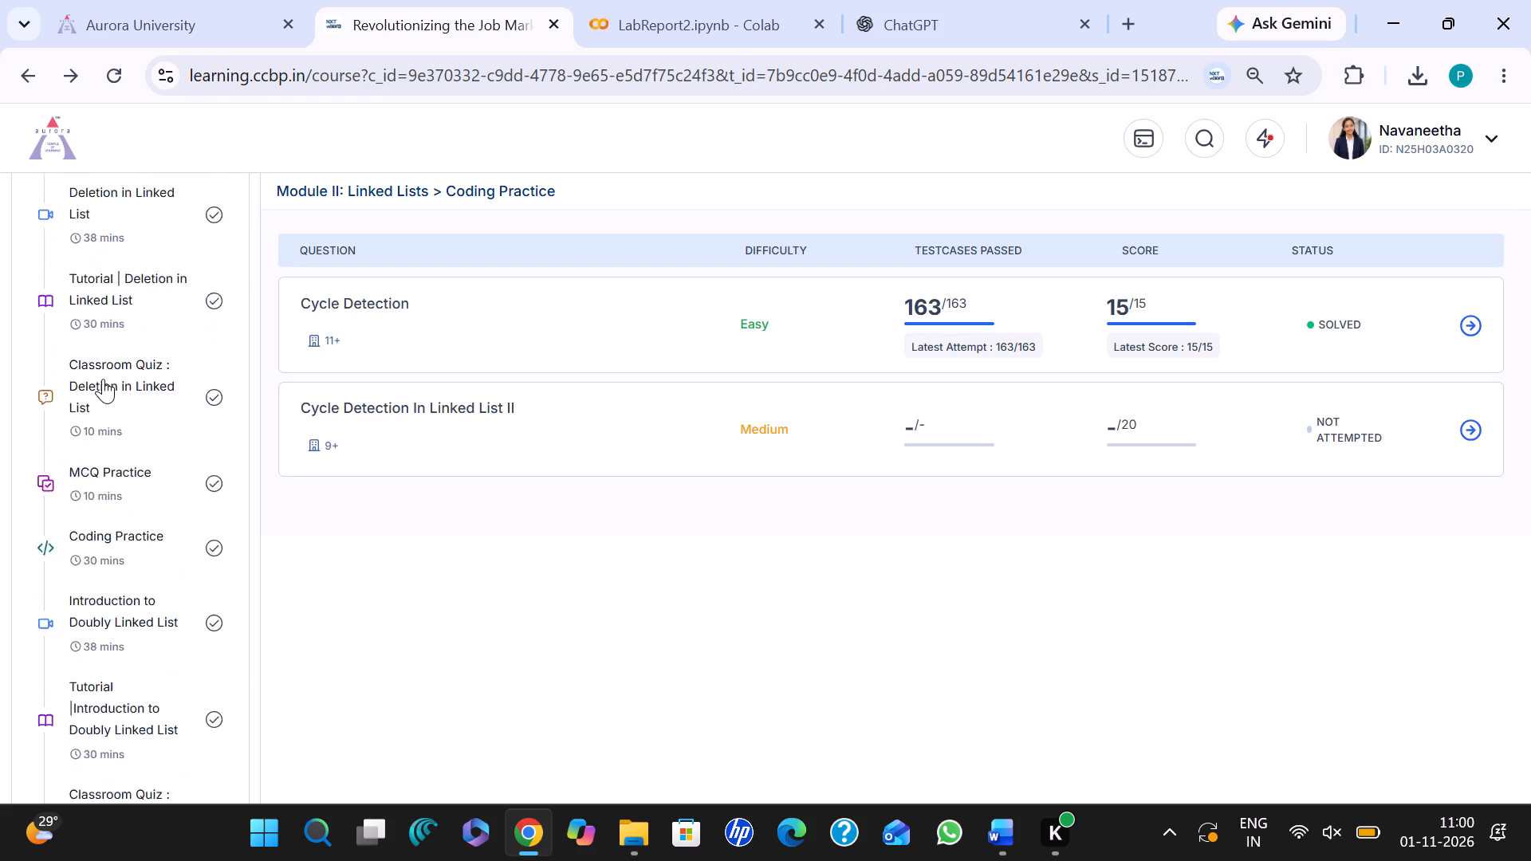
scroll(103, 379, "up", 4)
scroll(92, 442, "up", 1)
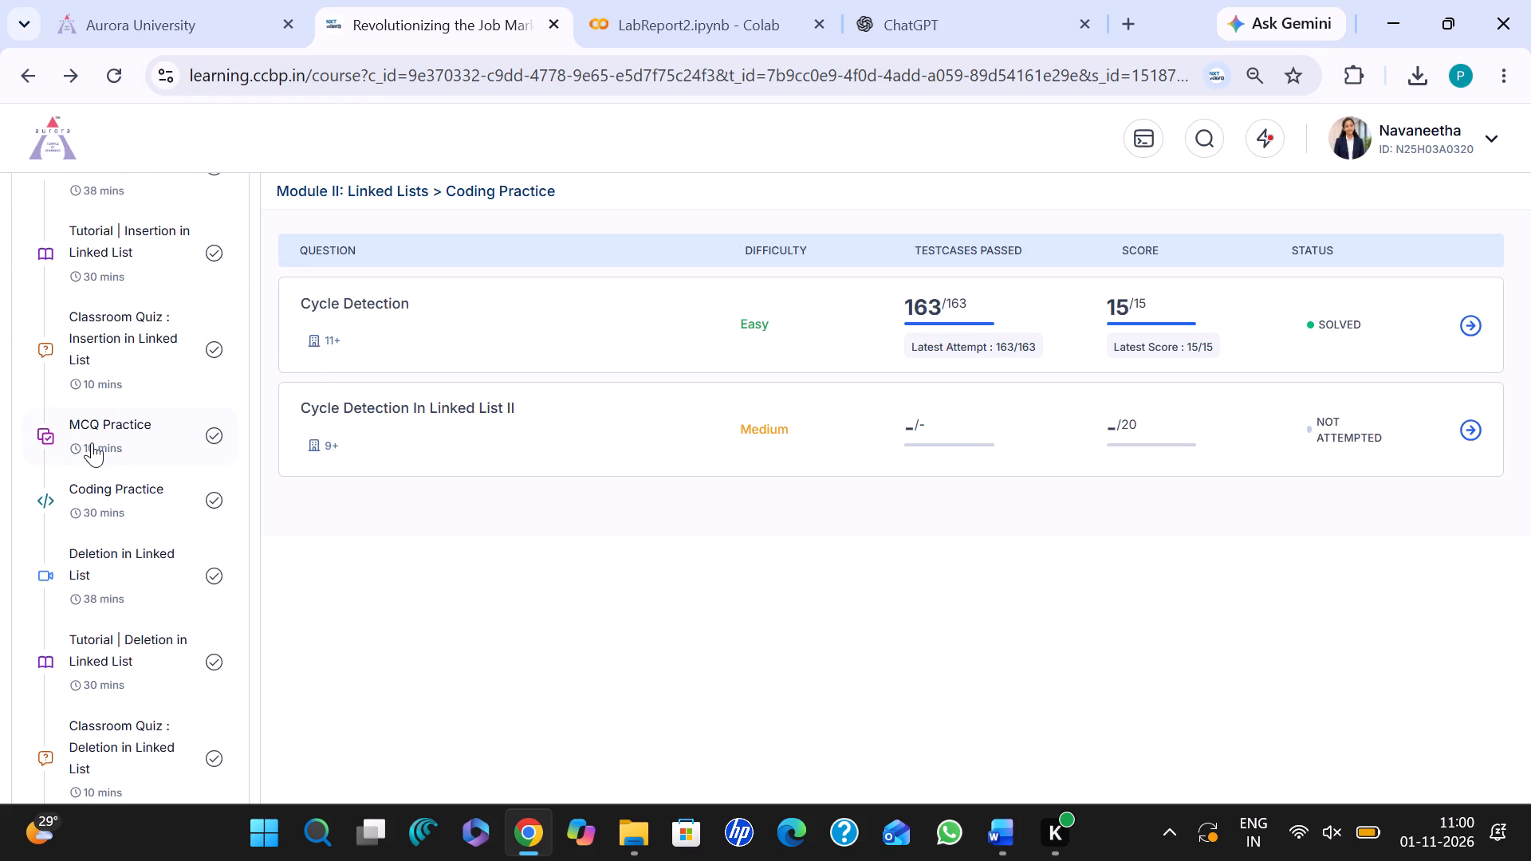
scroll(92, 442, "up", 1)
scroll(92, 442, "right", 1)
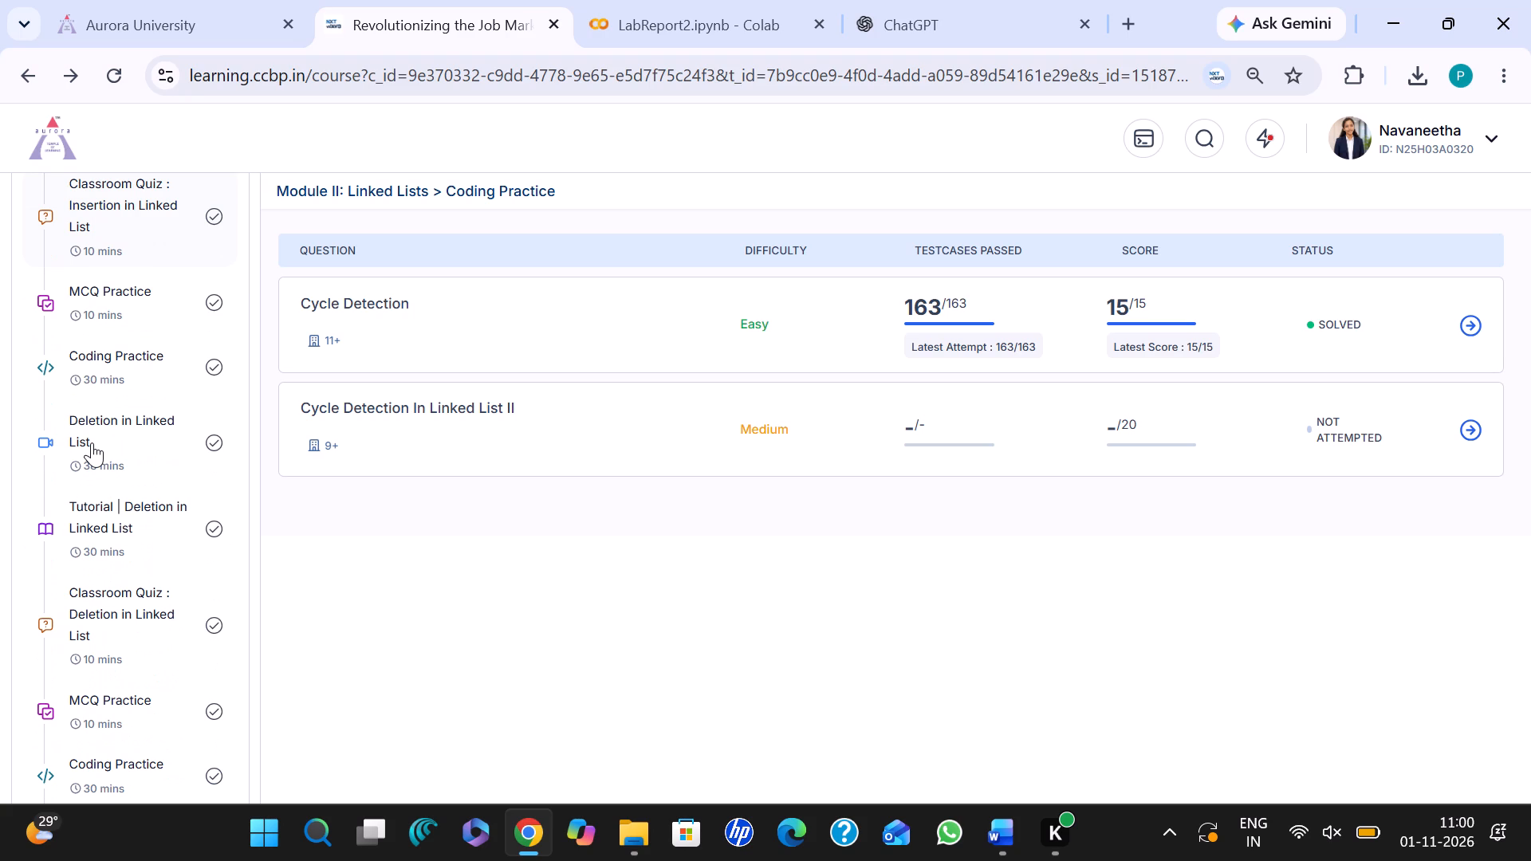
scroll(92, 442, "right", 1)
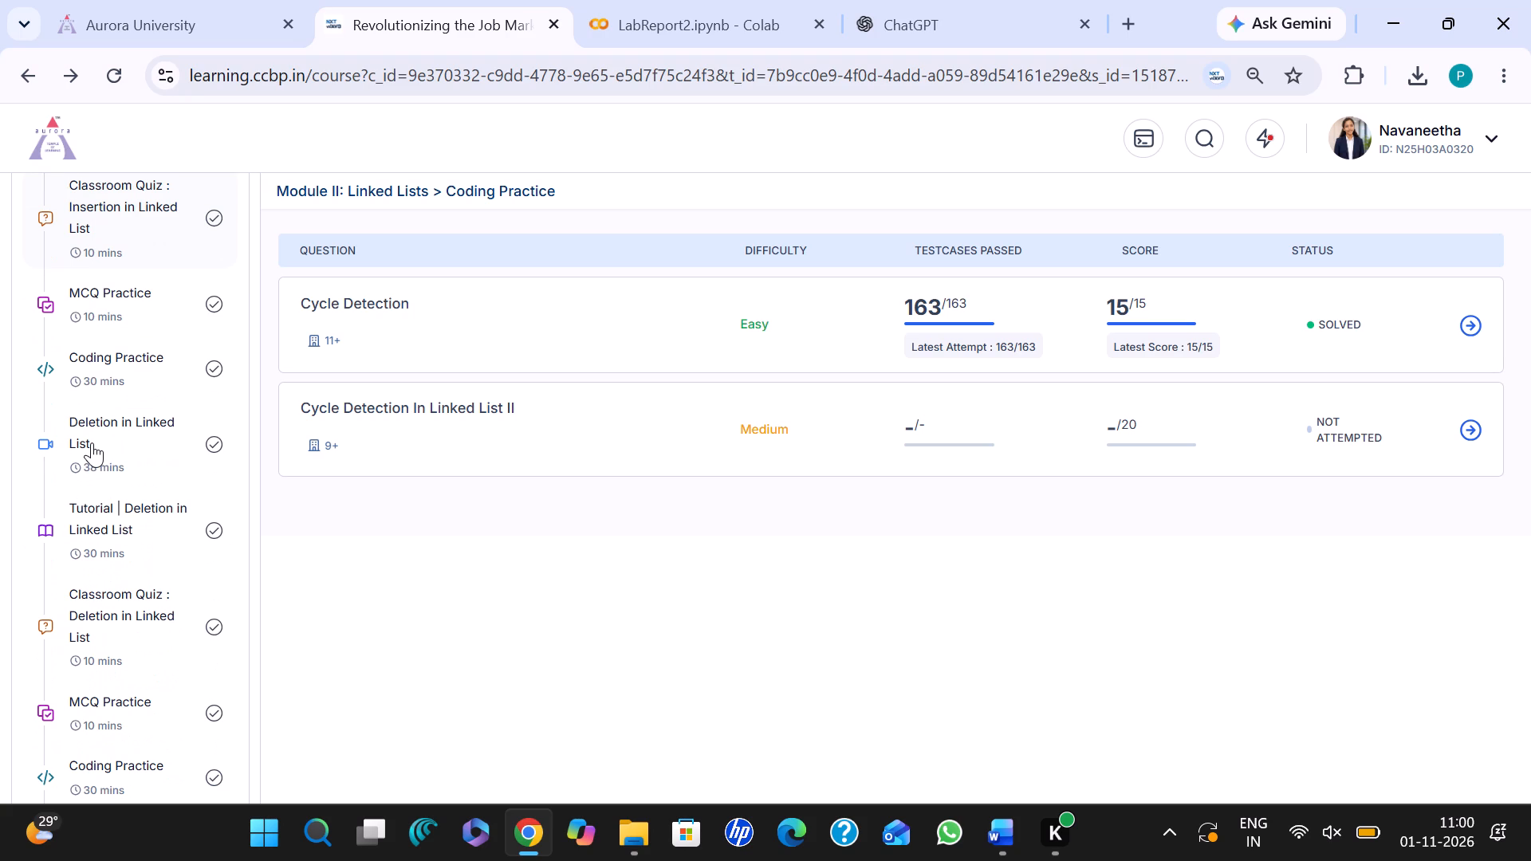
scroll(92, 442, "right", 1)
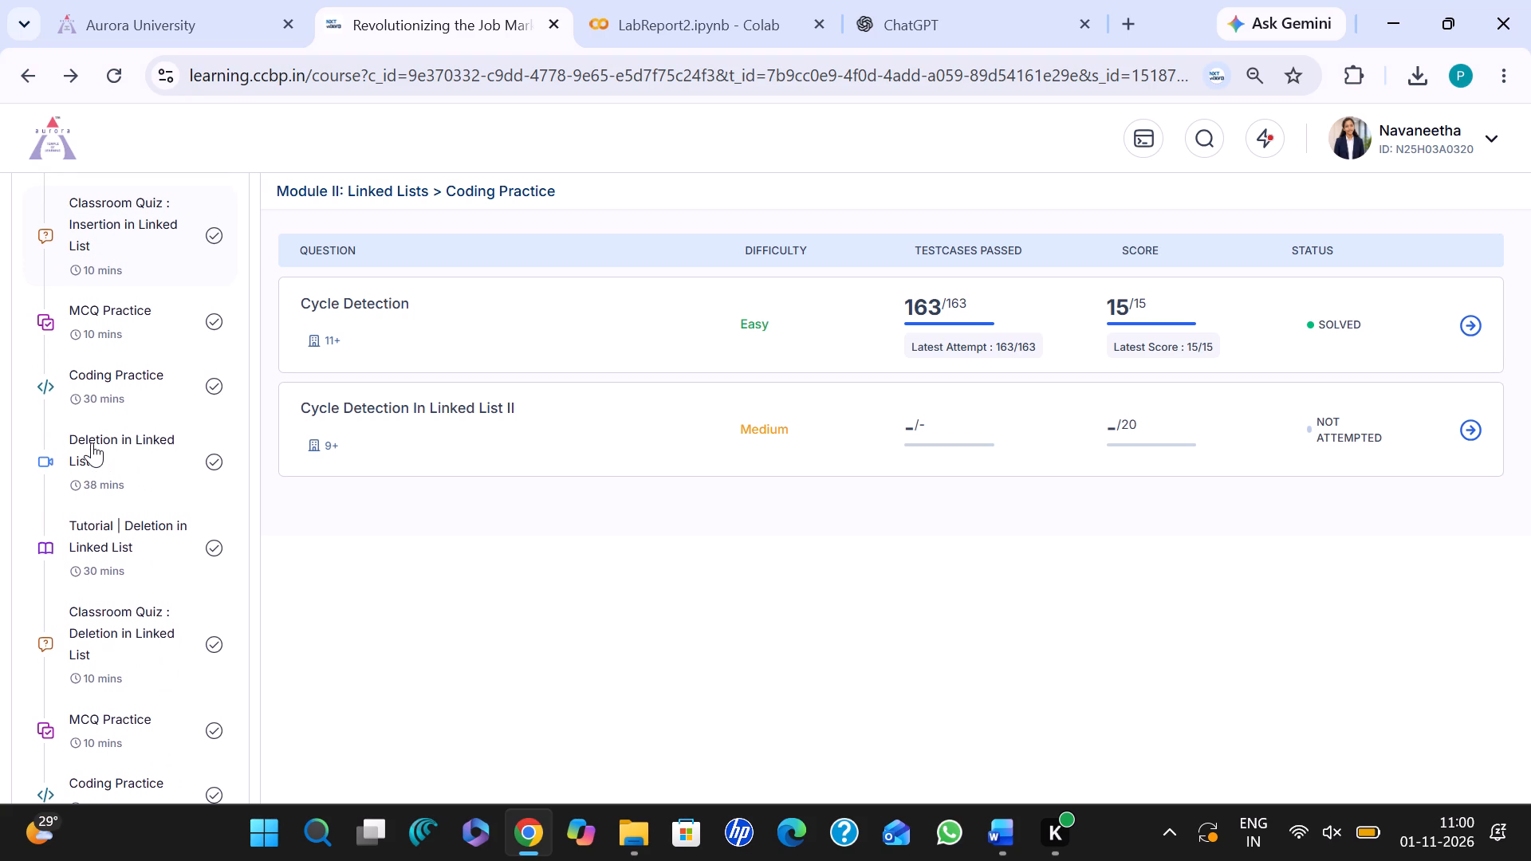
scroll(92, 442, "right", 1)
scroll(92, 442, "down", 2)
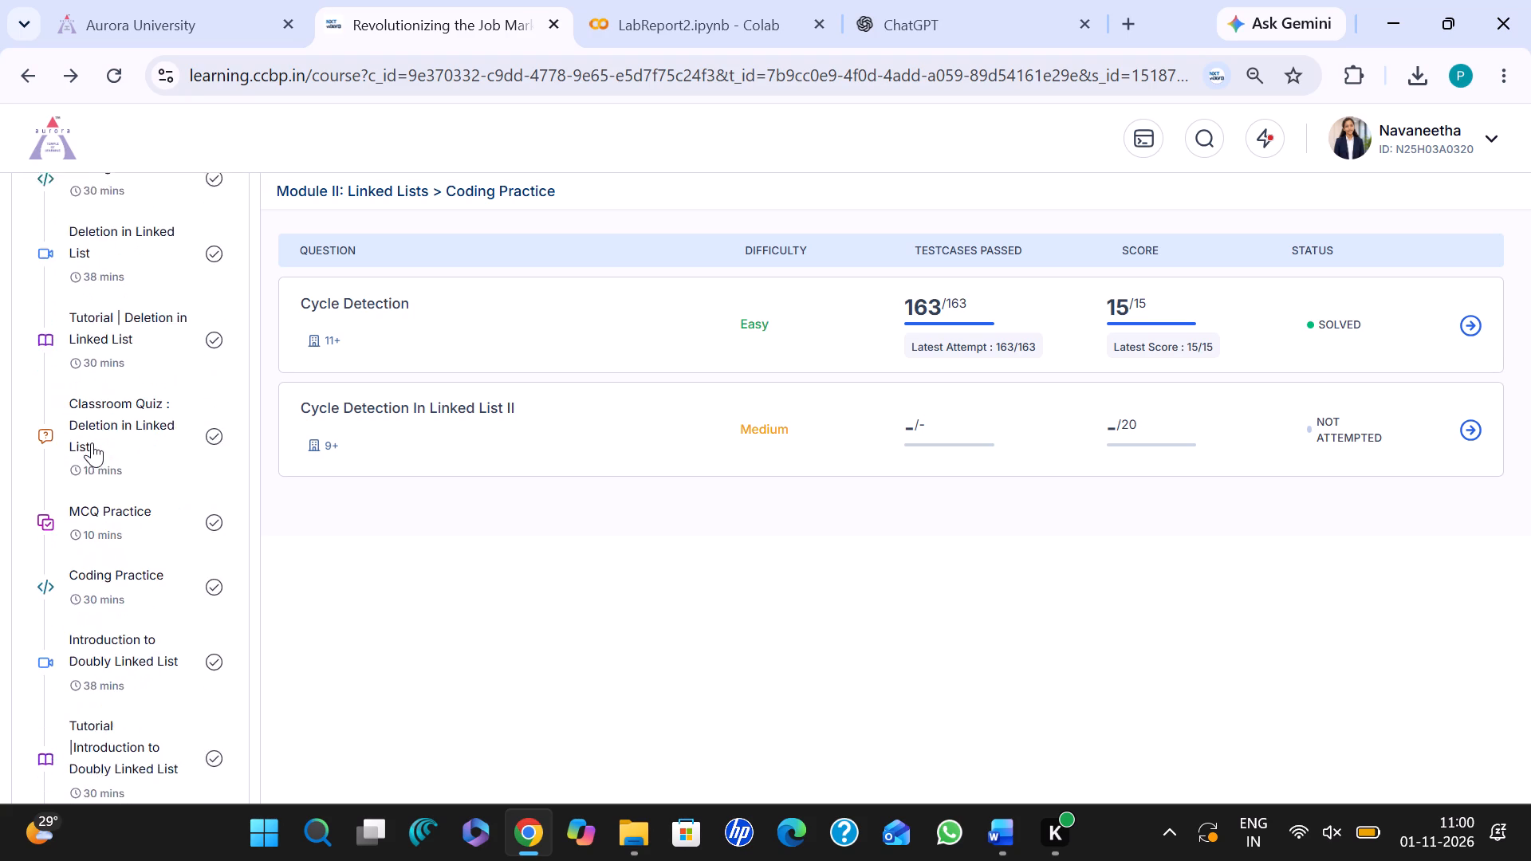
scroll(92, 442, "down", 2)
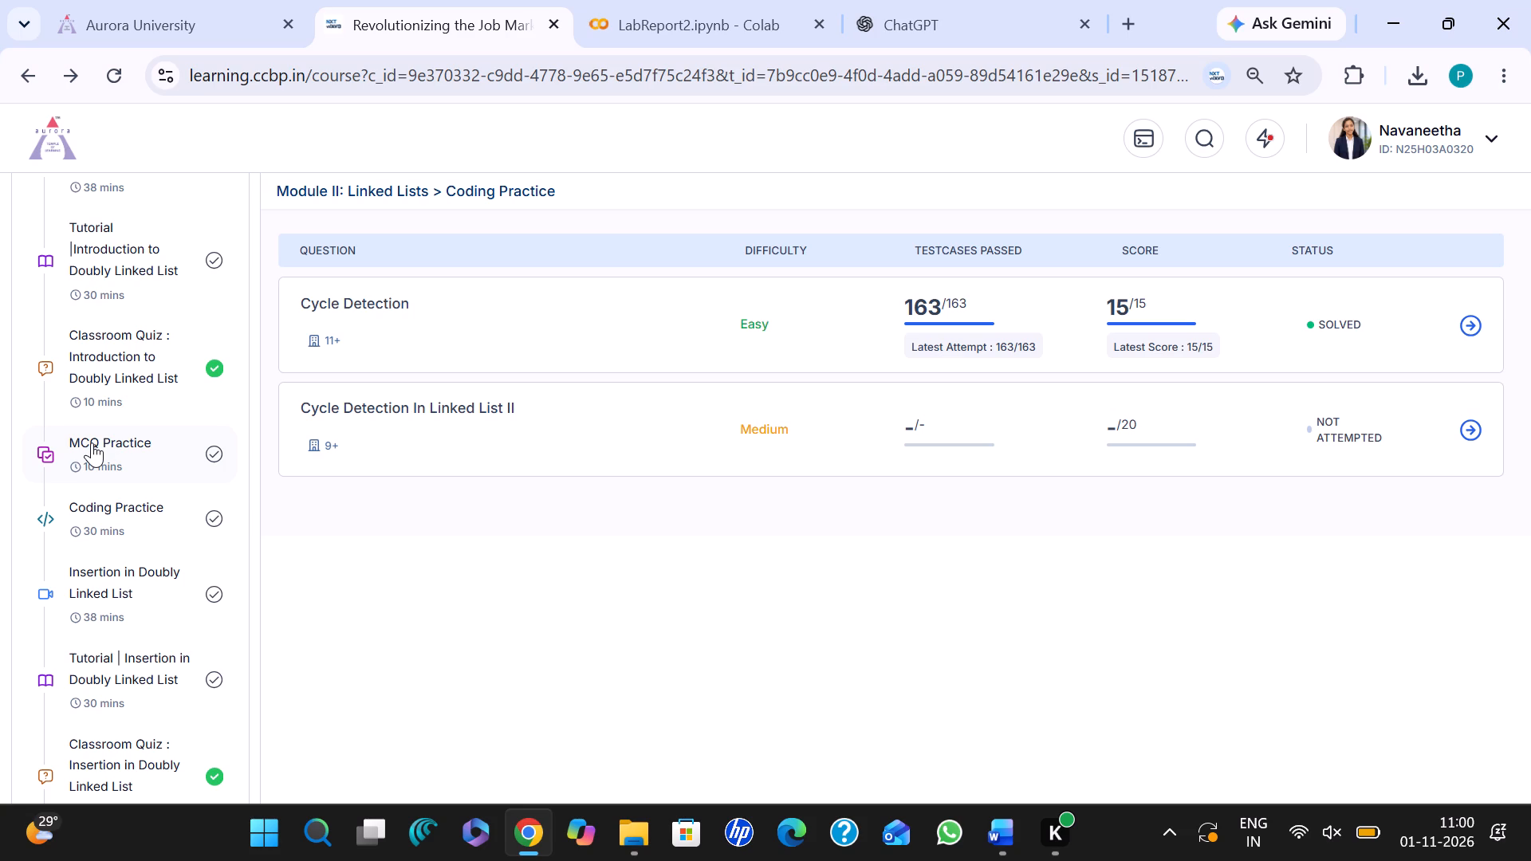
scroll(92, 442, "down", 5)
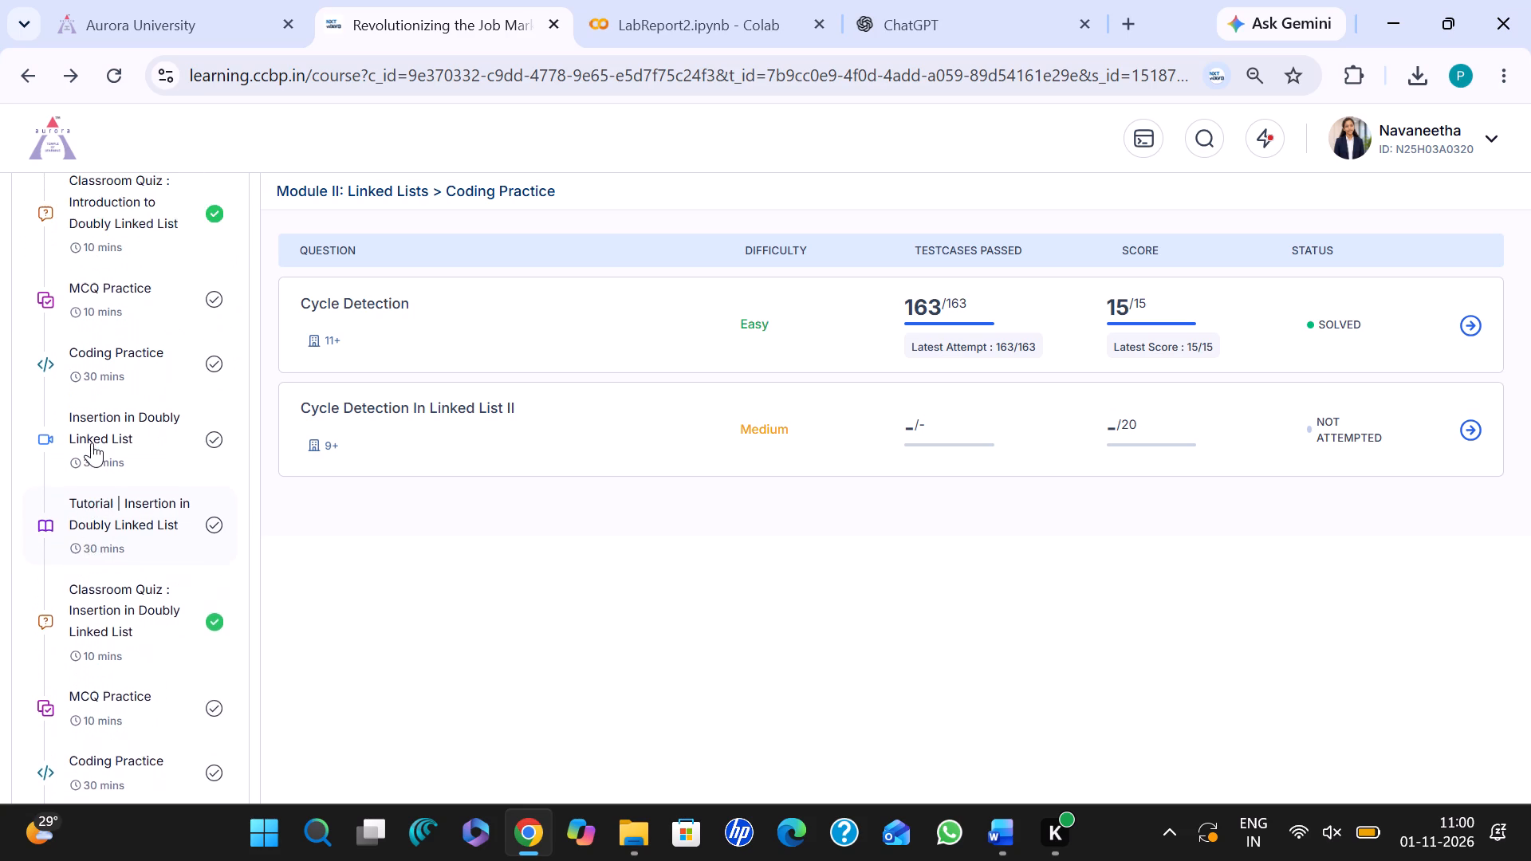
scroll(92, 442, "down", 1)
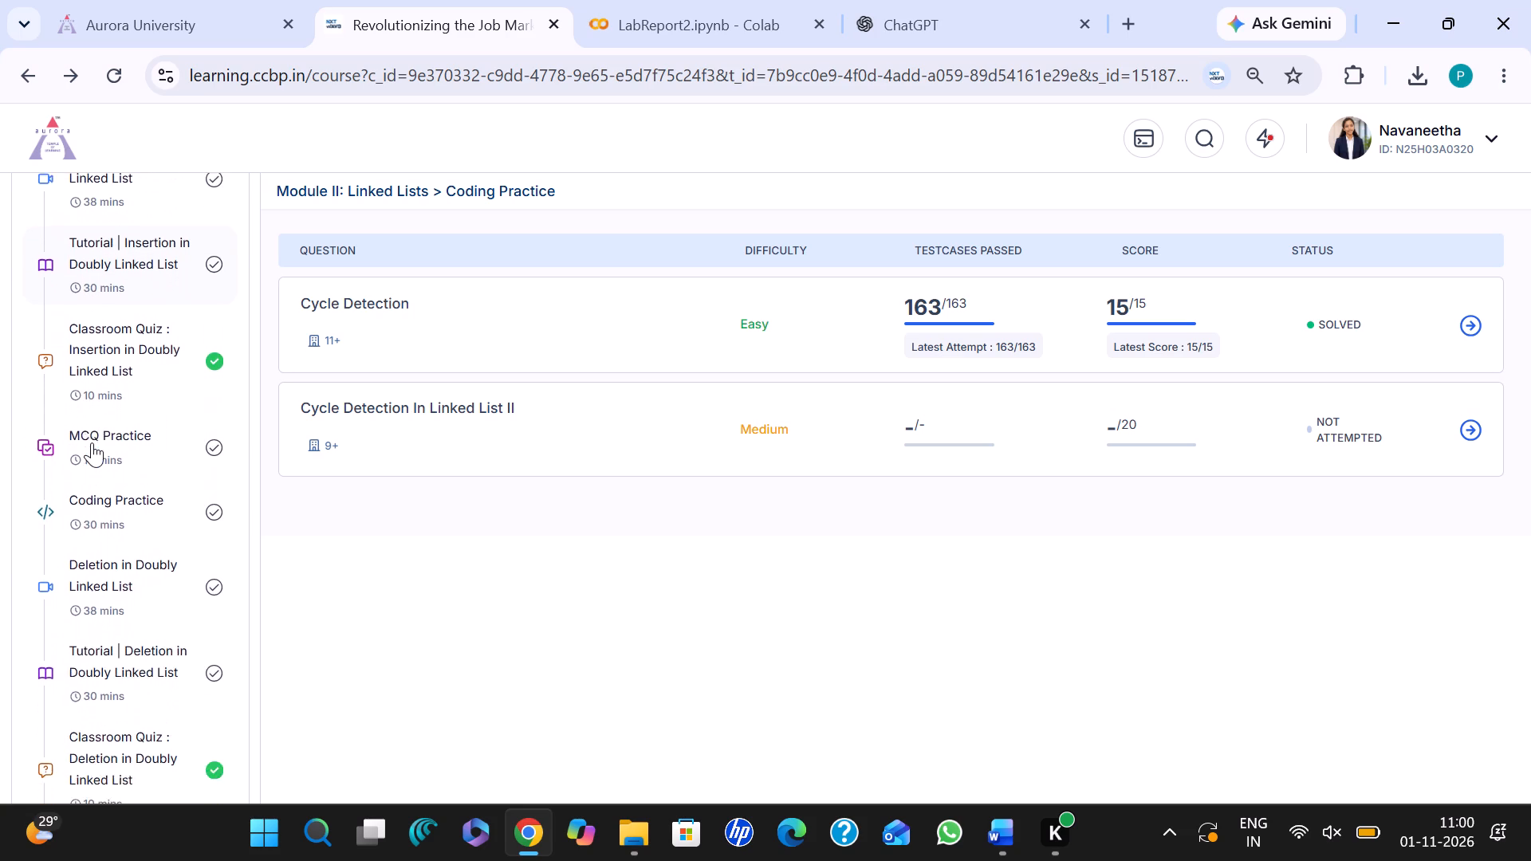
scroll(92, 442, "down", 3)
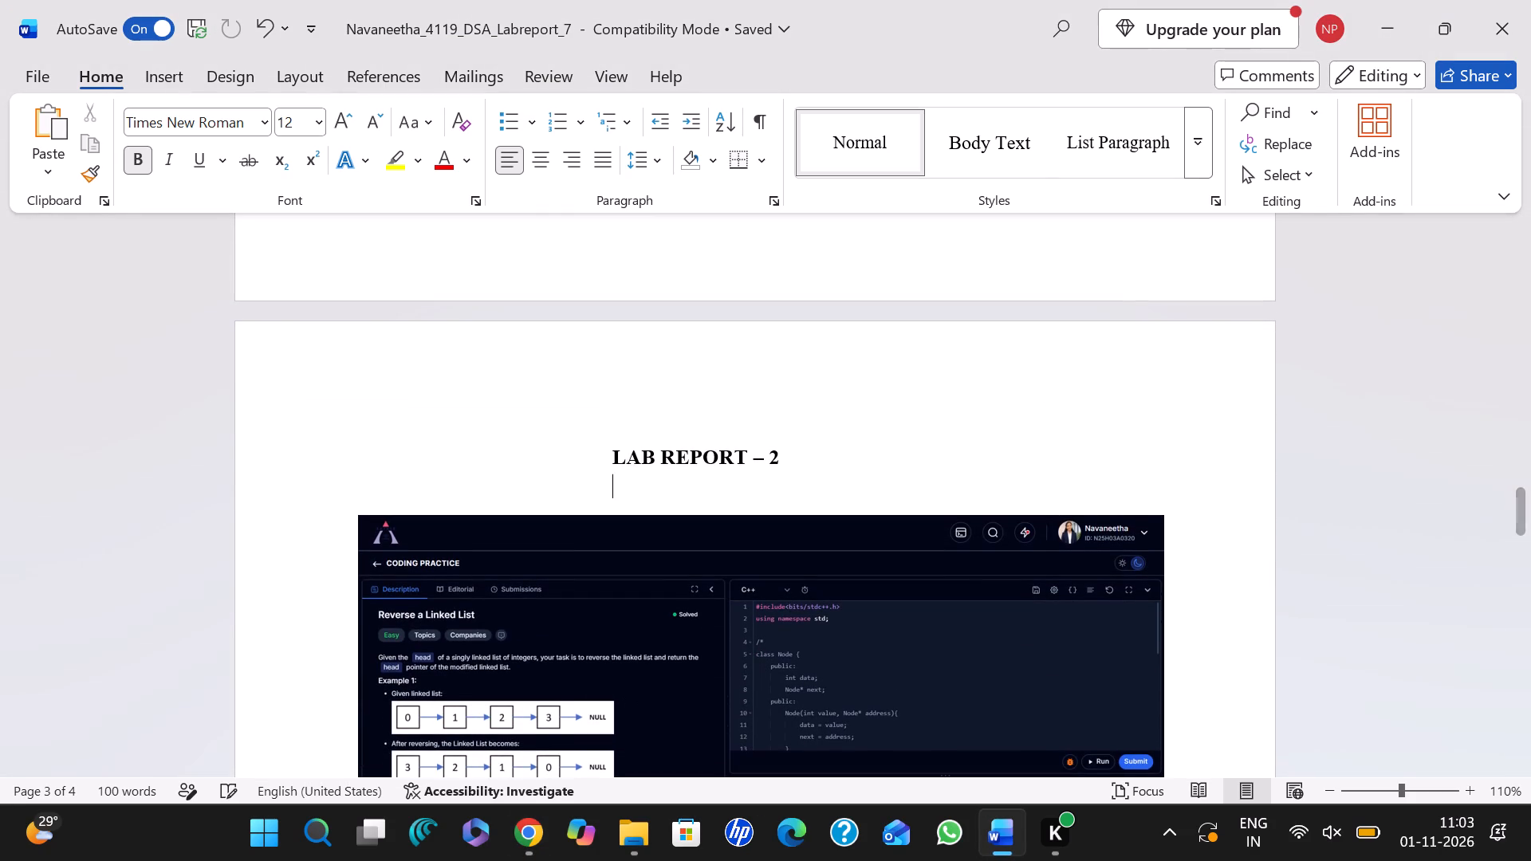
key("BackSpace")
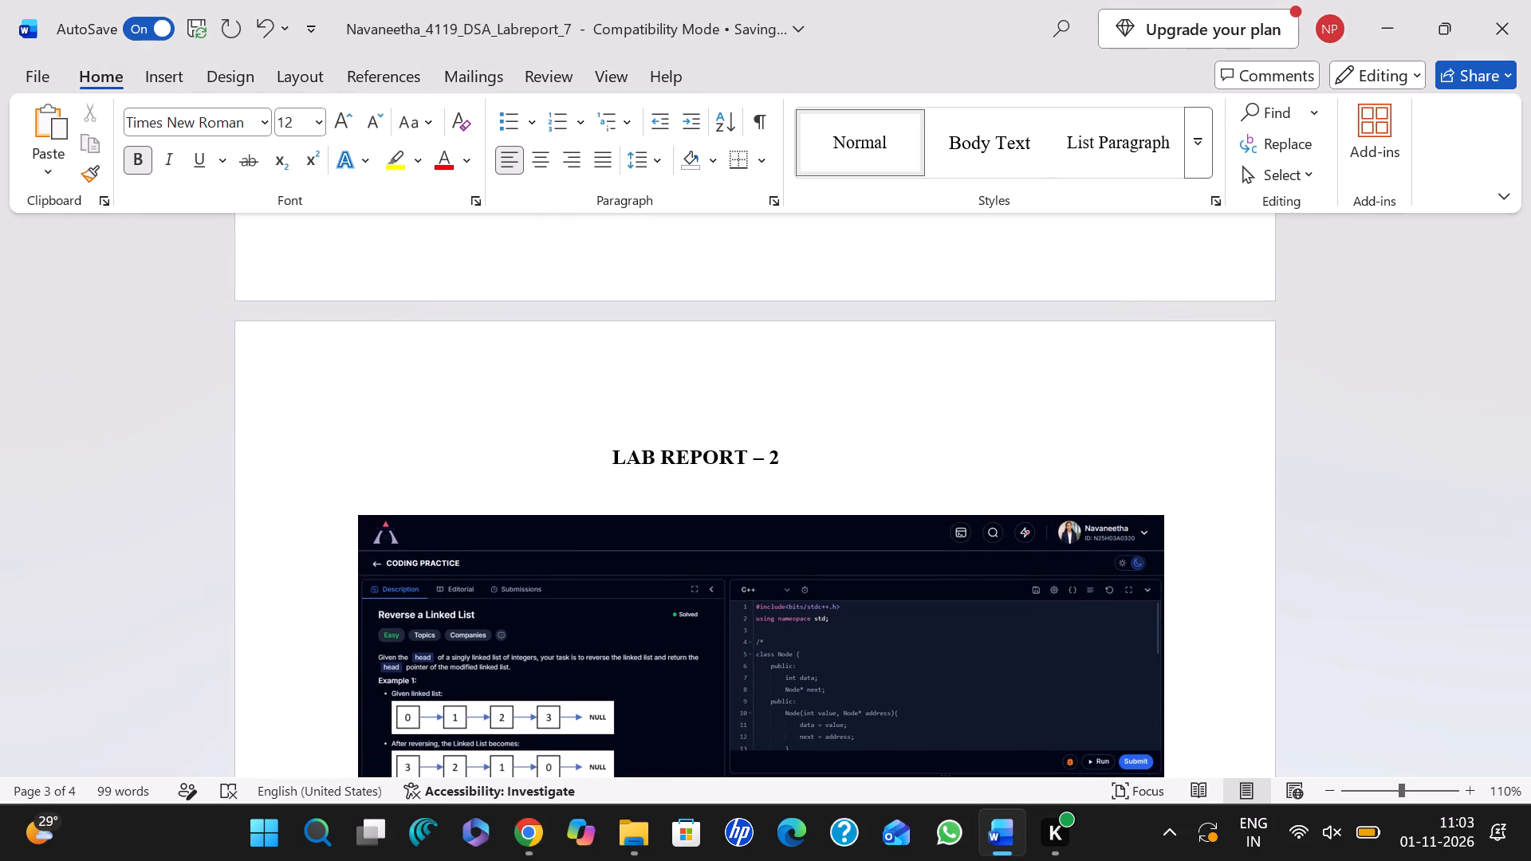
type("1,")
key("space")
key("BackSpace")
key("BackSpace")
key("BackSpace")
Insert an empty line between the Reverse a Linked List problem screenshot and its submission result screenshot.
scroll(818, 450, "down", 2)
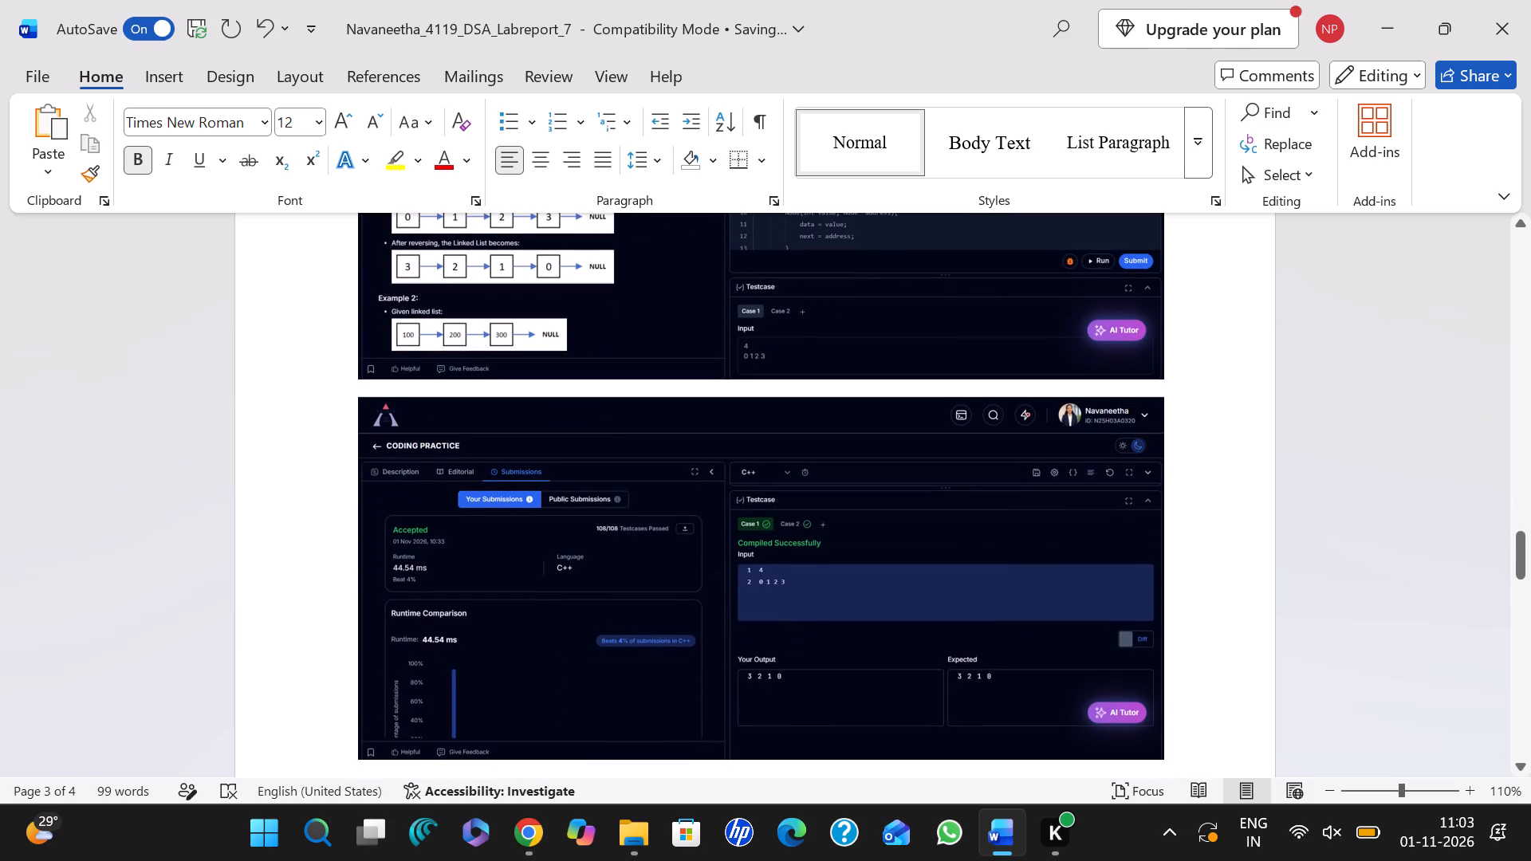
left_click(1174, 376)
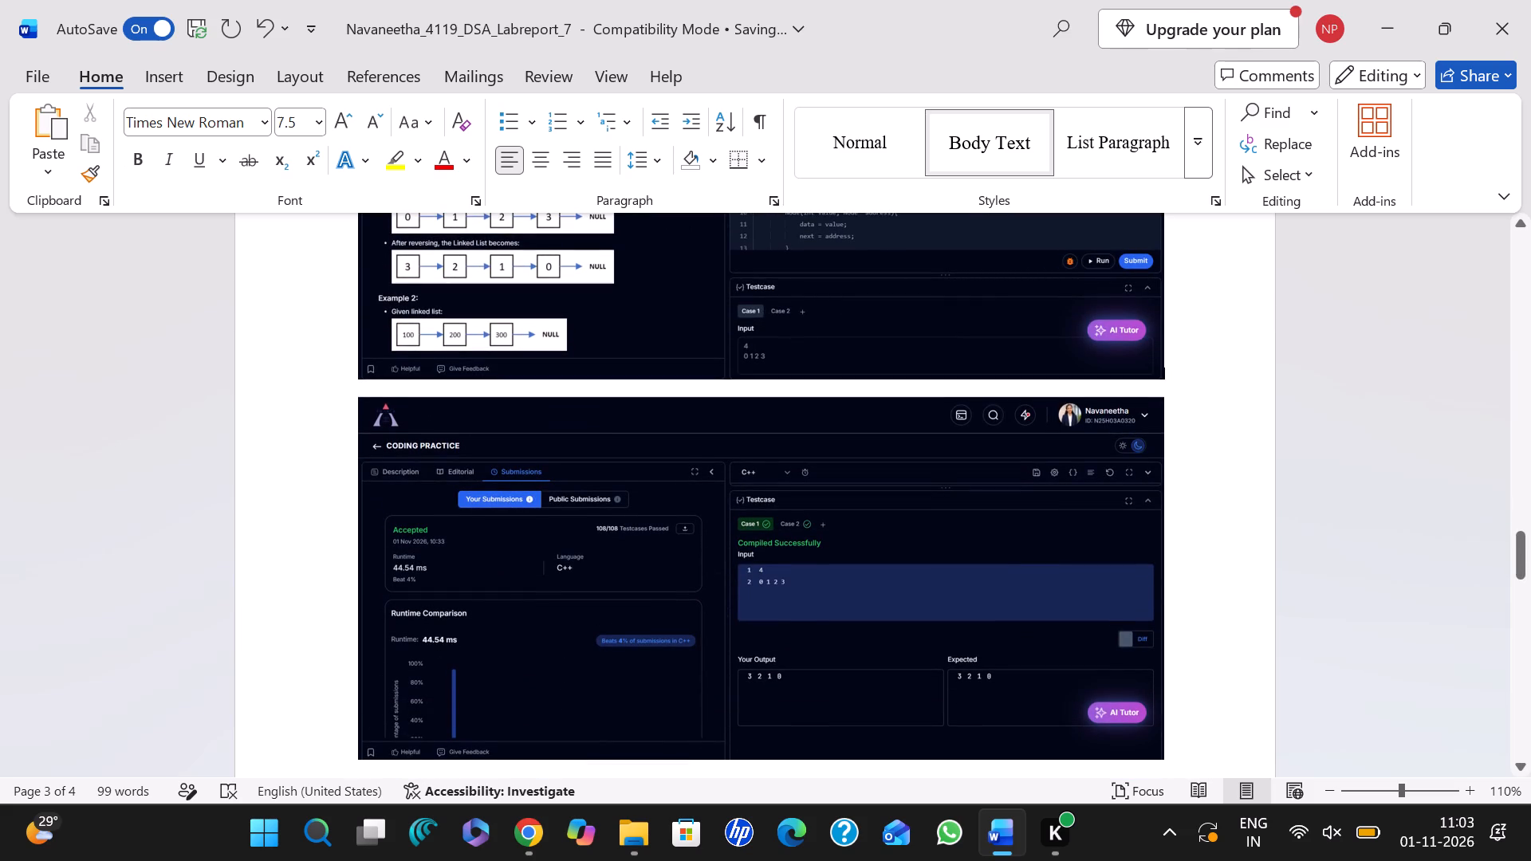
key("Return")
key("Return")
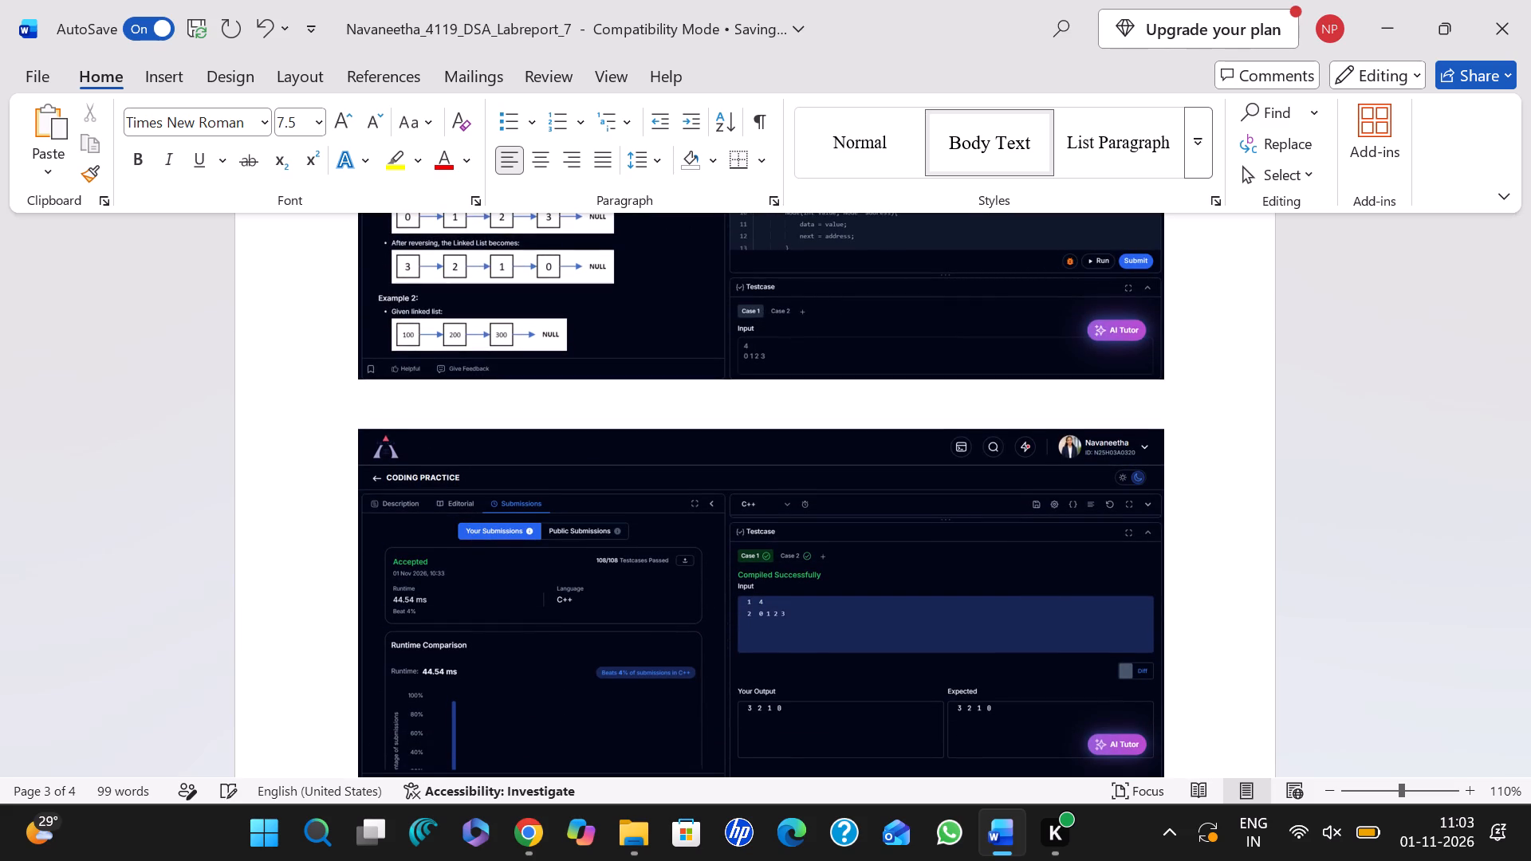
type("out")
key("BackSpace")
key("BackSpace")
key("BackSpace")
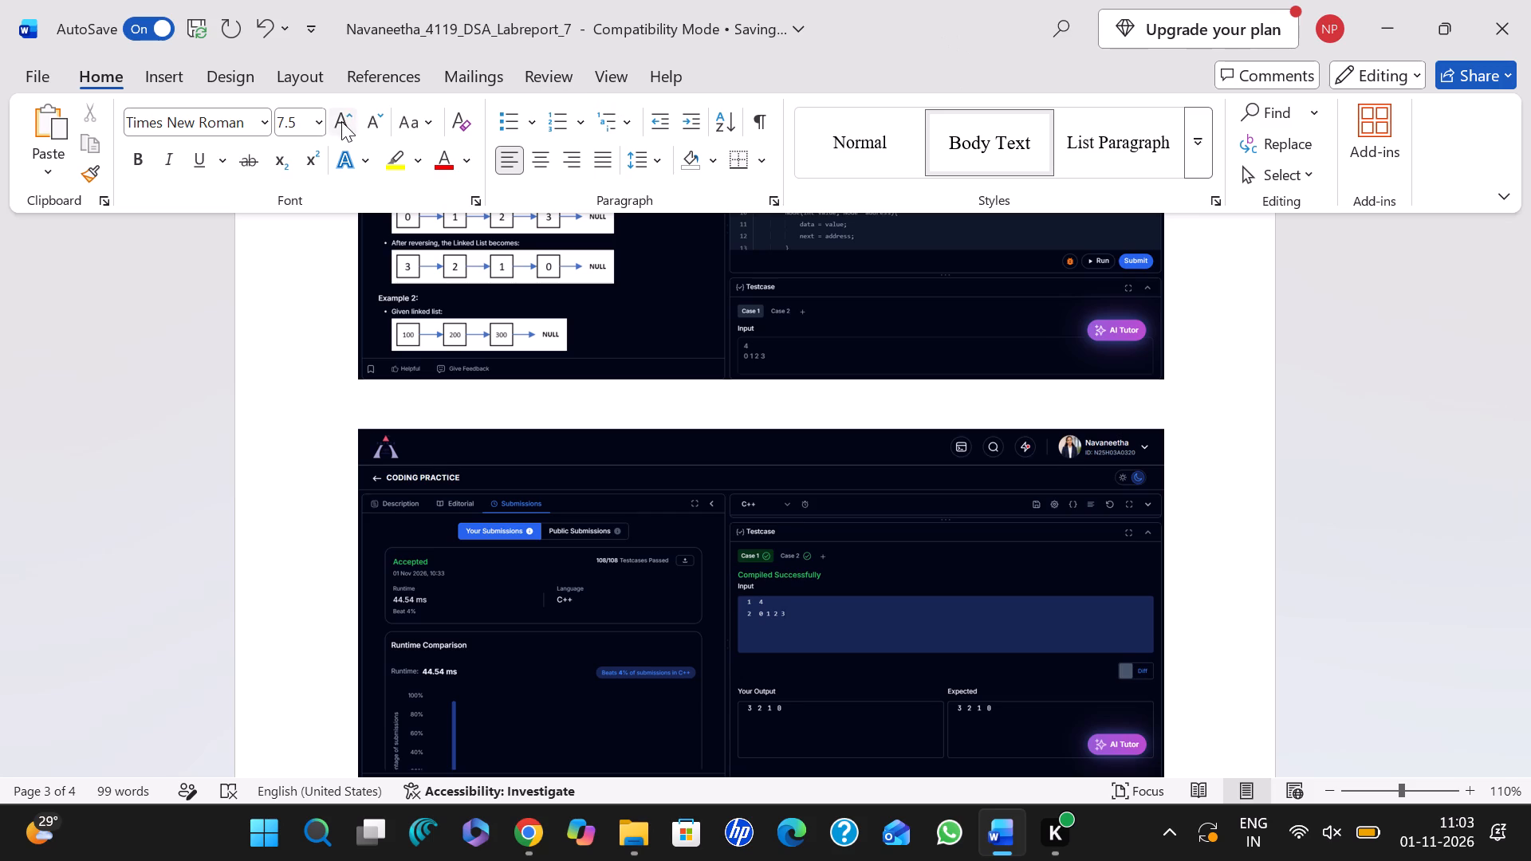
triple_click(341, 122)
triple_click(341, 122)
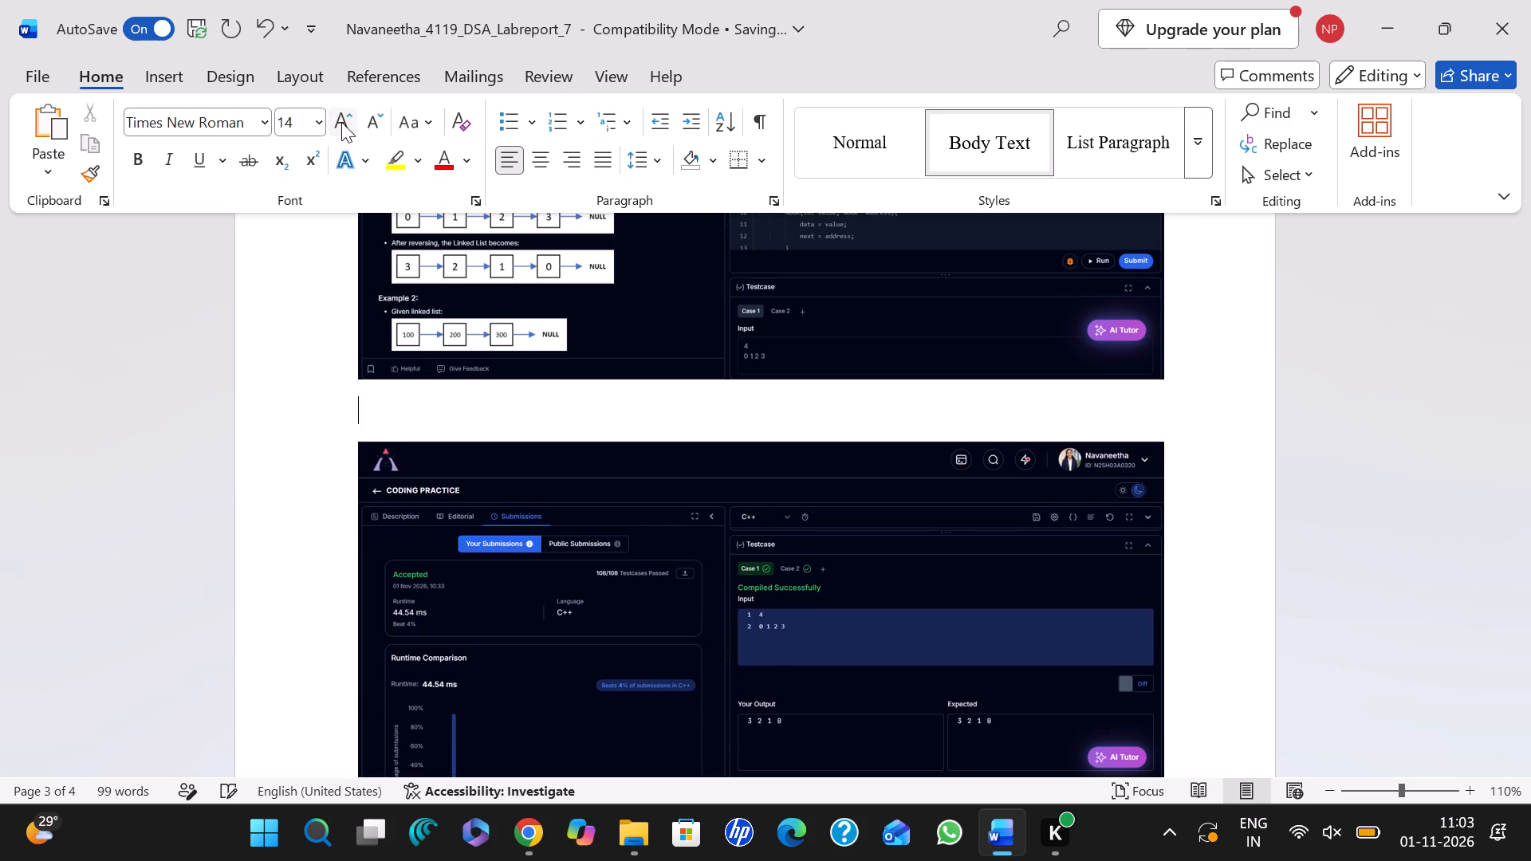
key("BackSpace")
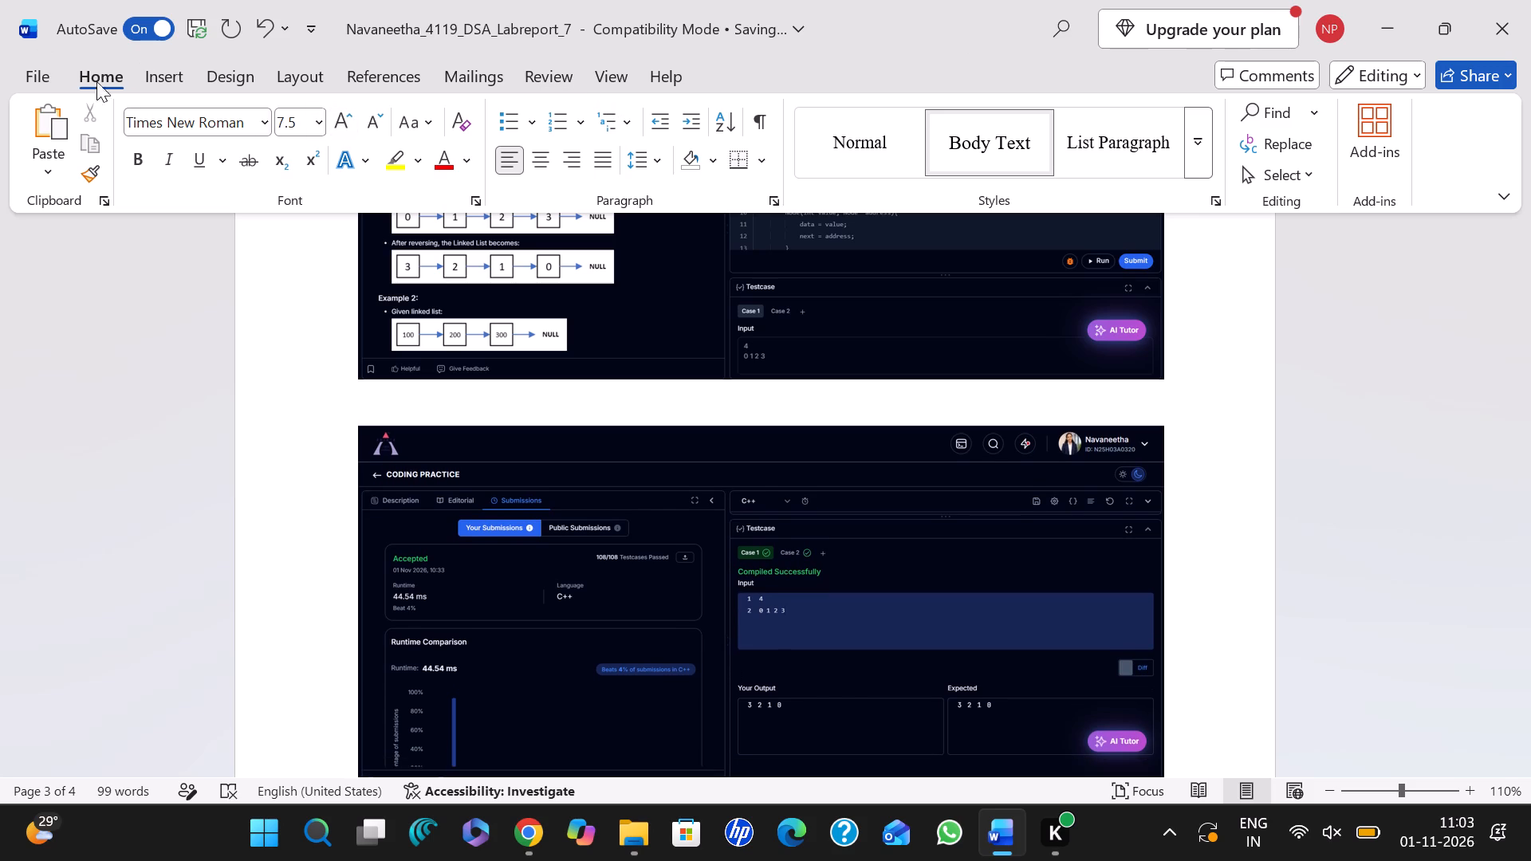
Add the label "Output:" in bold 13 pt on the empty line above the submission result screenshot.
triple_click(342, 129)
double_click(342, 129)
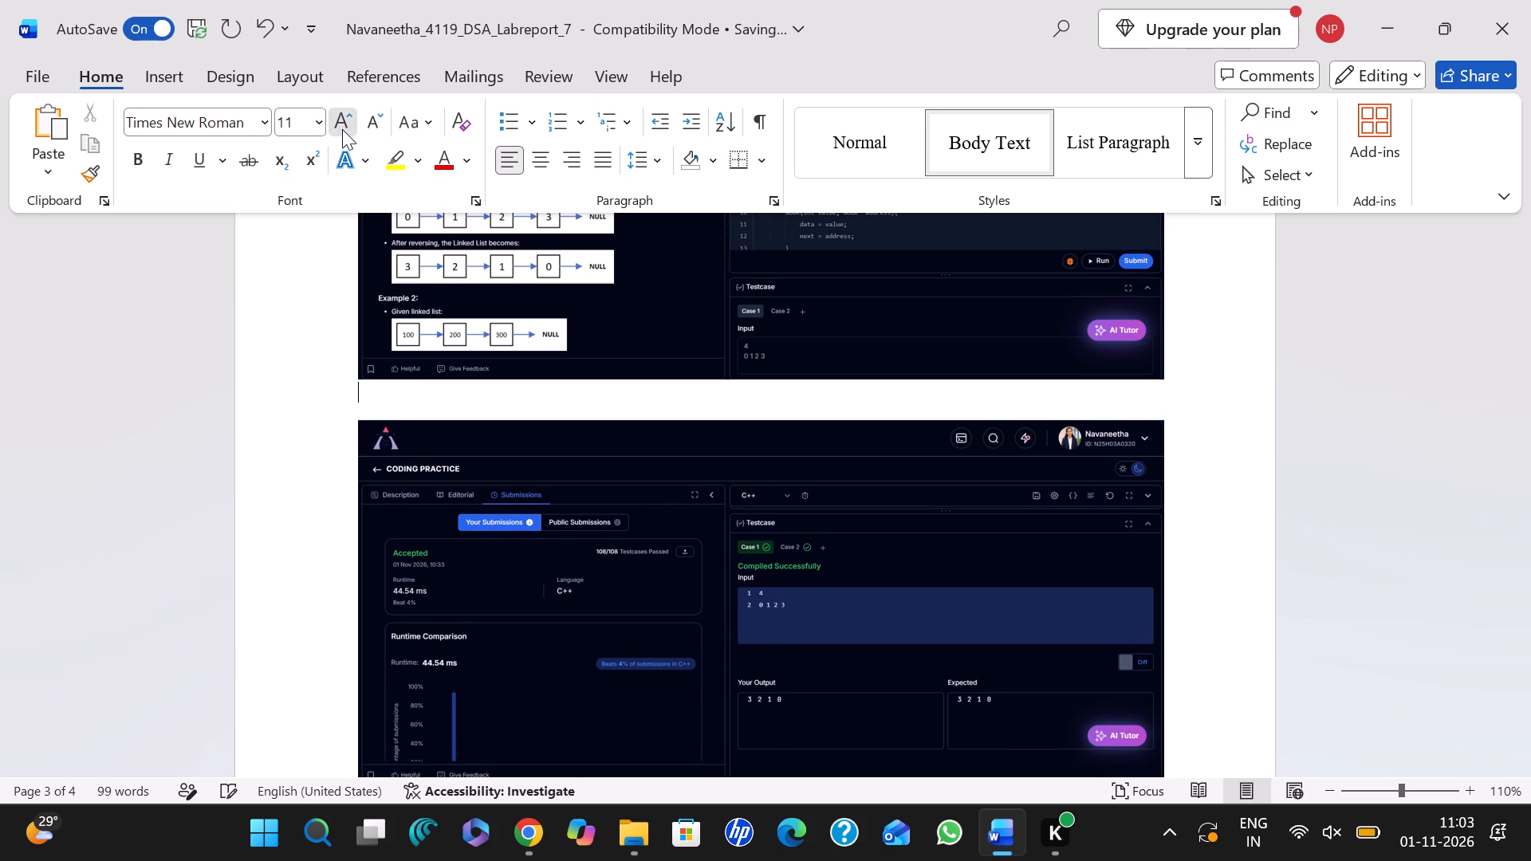
left_click(342, 129)
left_click(296, 126)
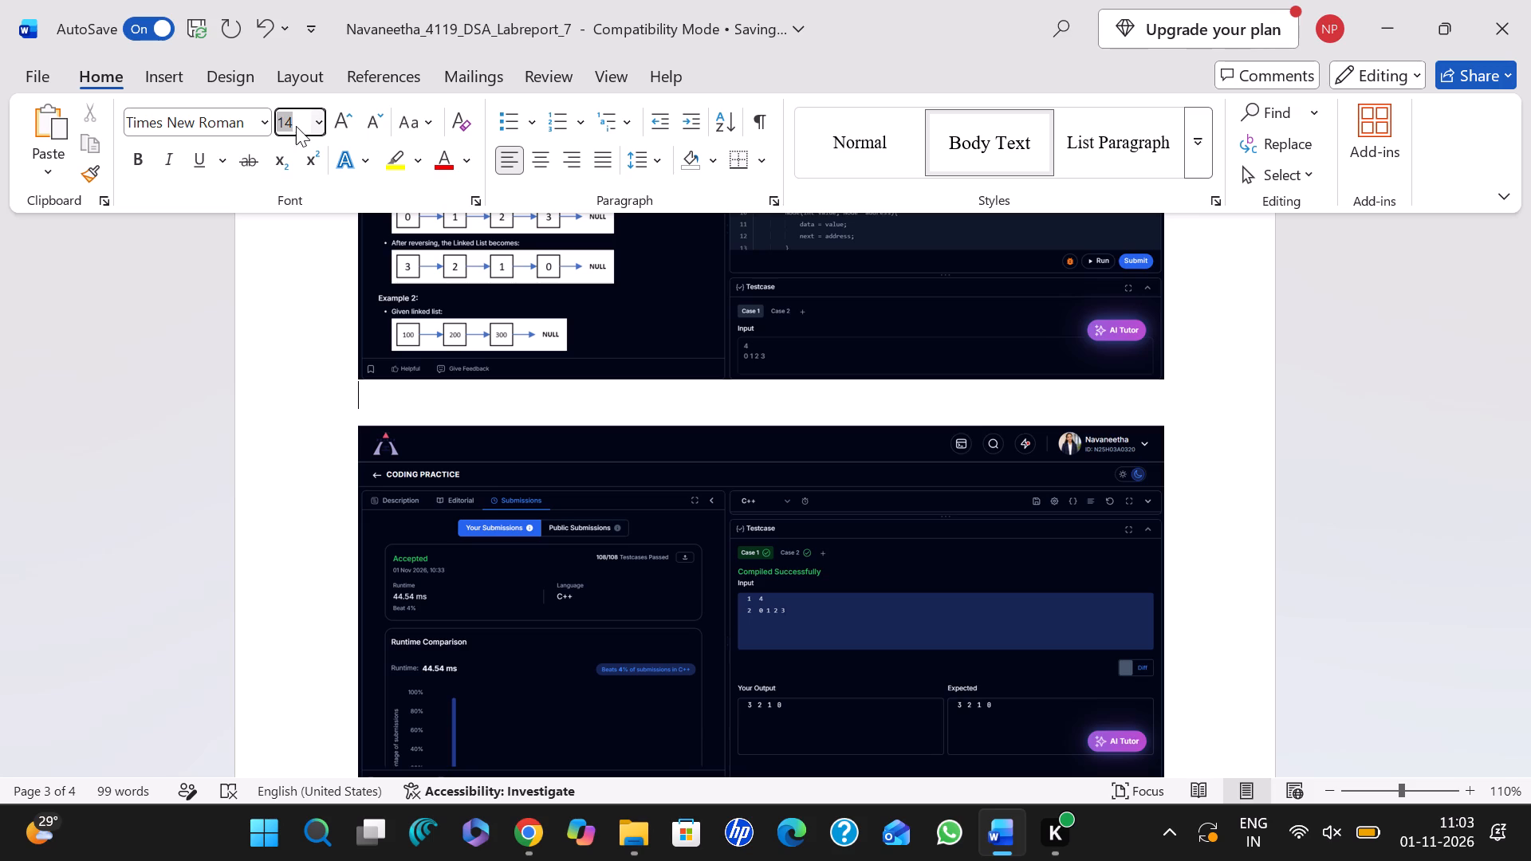
key("1")
key("3")
left_click(140, 160)
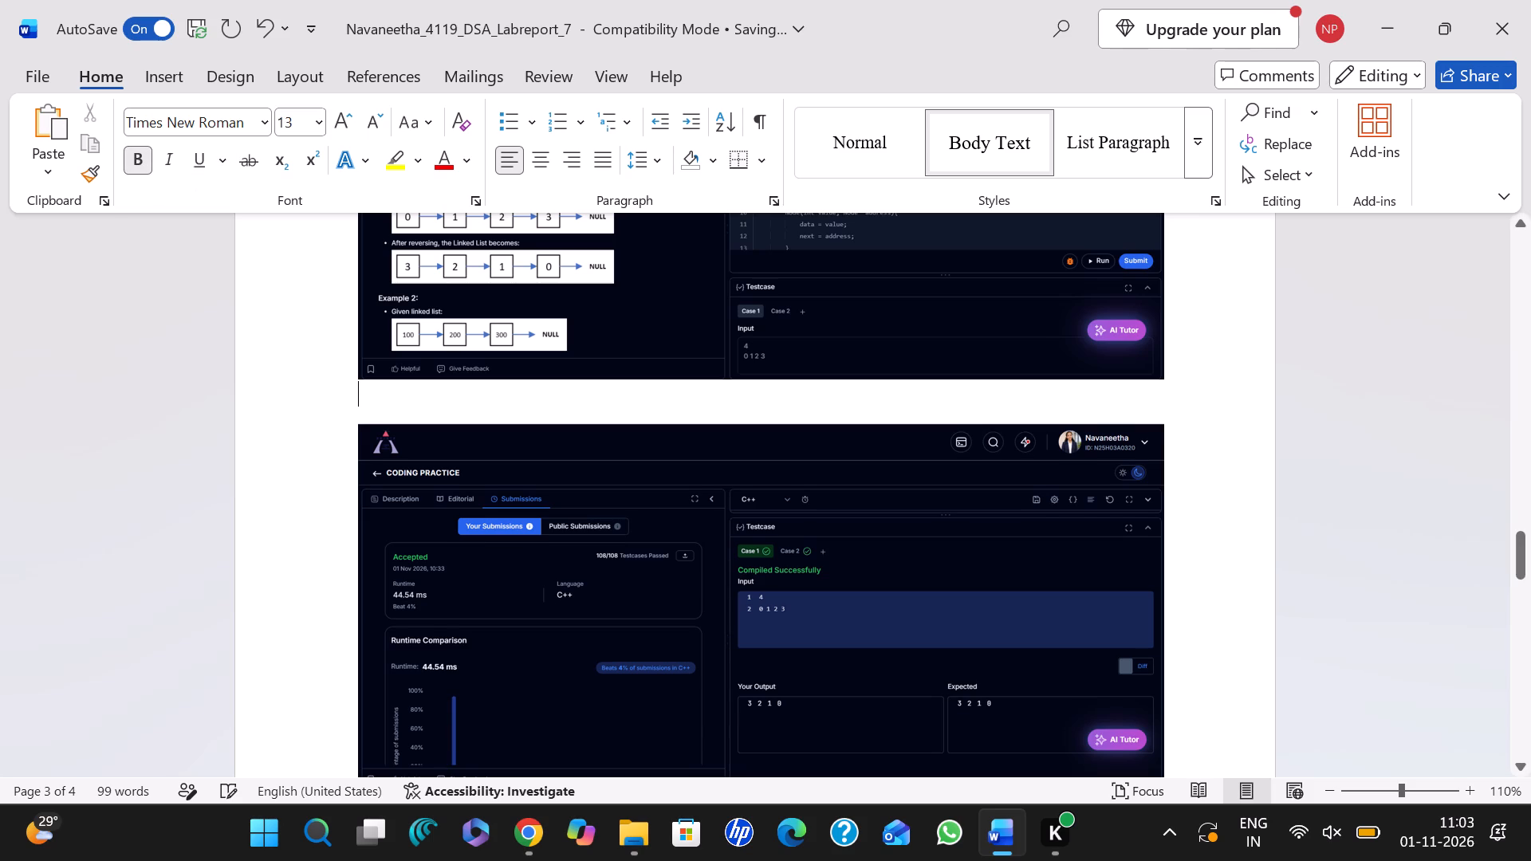
type("out")
type("put")
key("shift+colon")
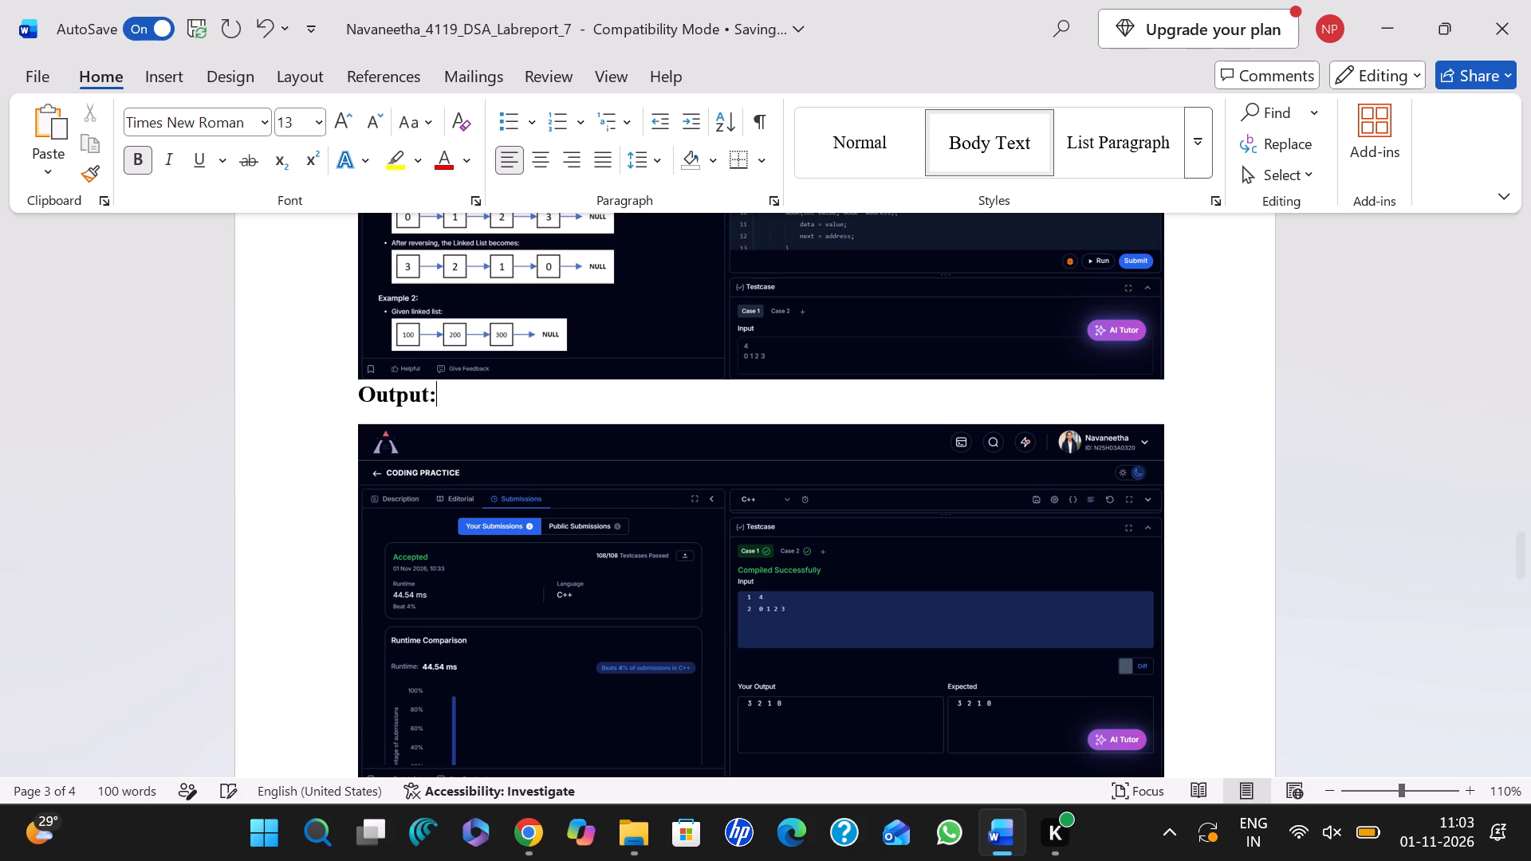
Paste the copied Reverse a Linked List derivation on a new line below its submission result screenshot.
scroll(486, 450, "down", 1)
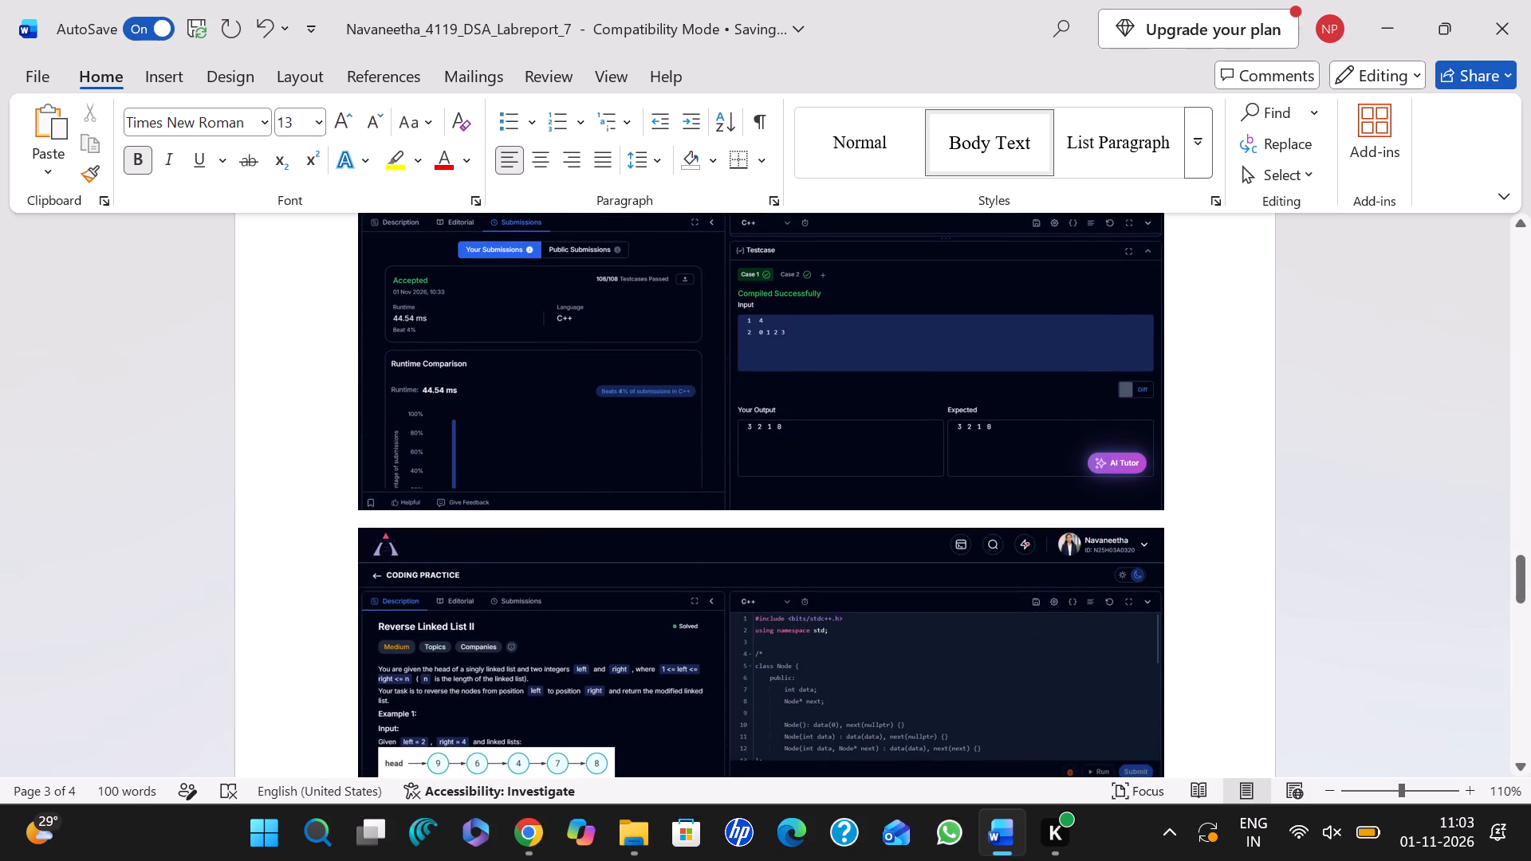
left_click(1184, 503)
key("Return")
key("Return")
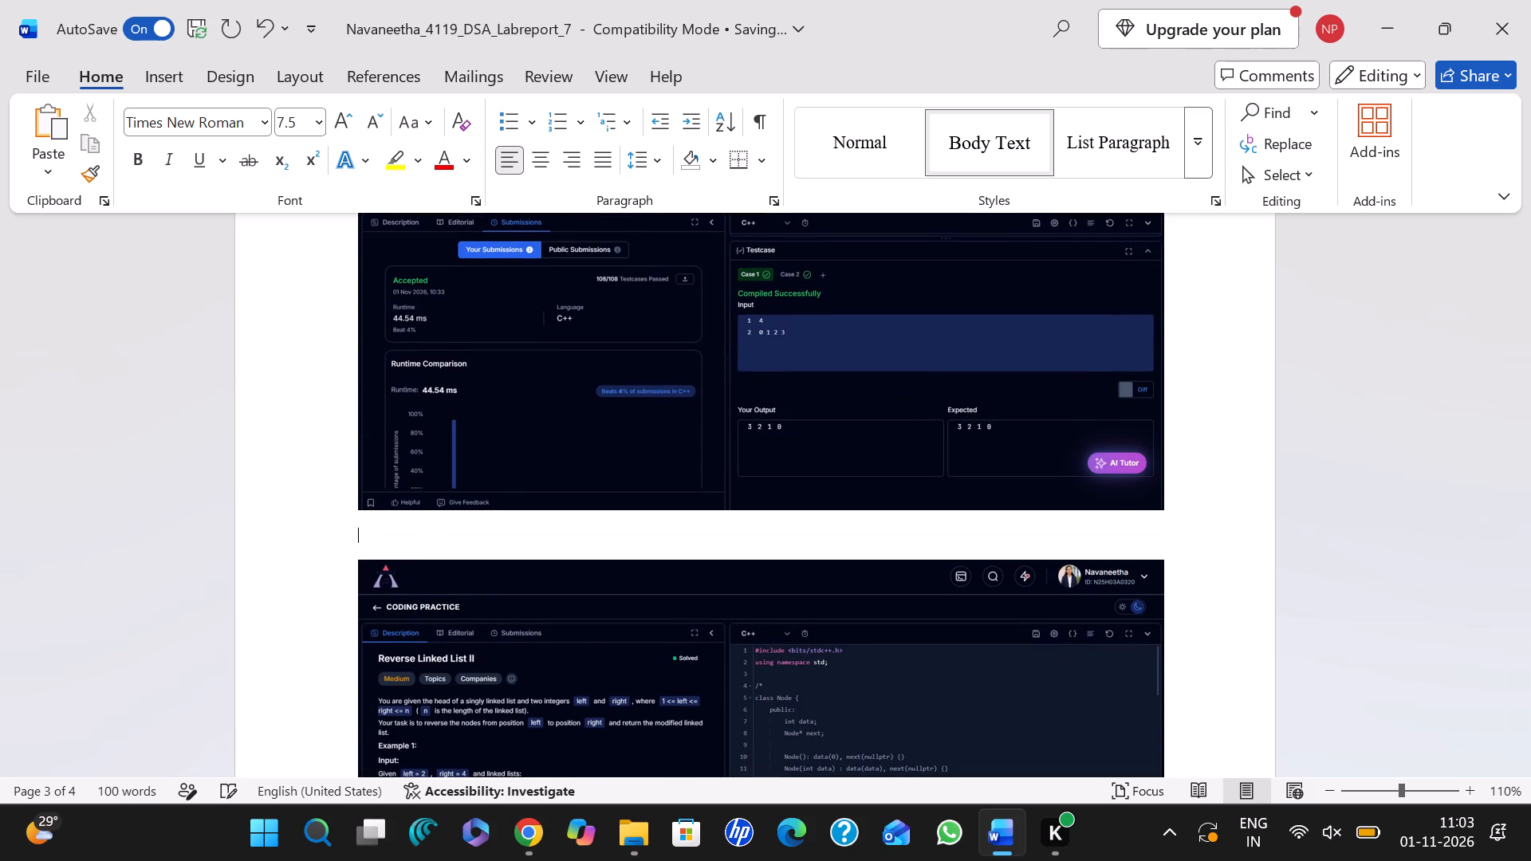
key("ctrl+v")
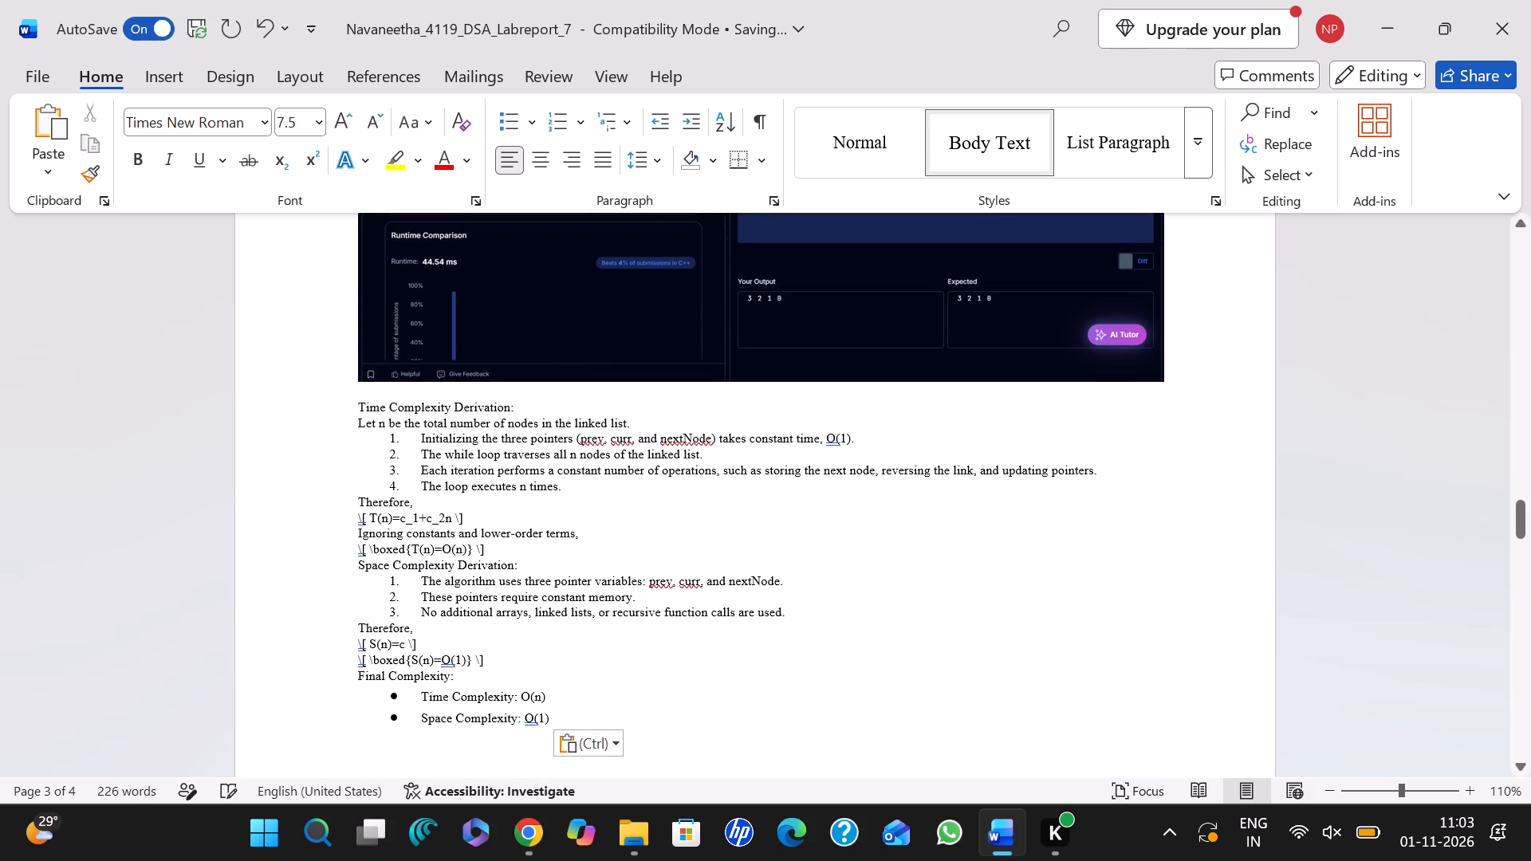
Set the font size of the whole pasted derivation, from Time Complexity Derivation through Final Complexity, to 12.
left_click(545, 515)
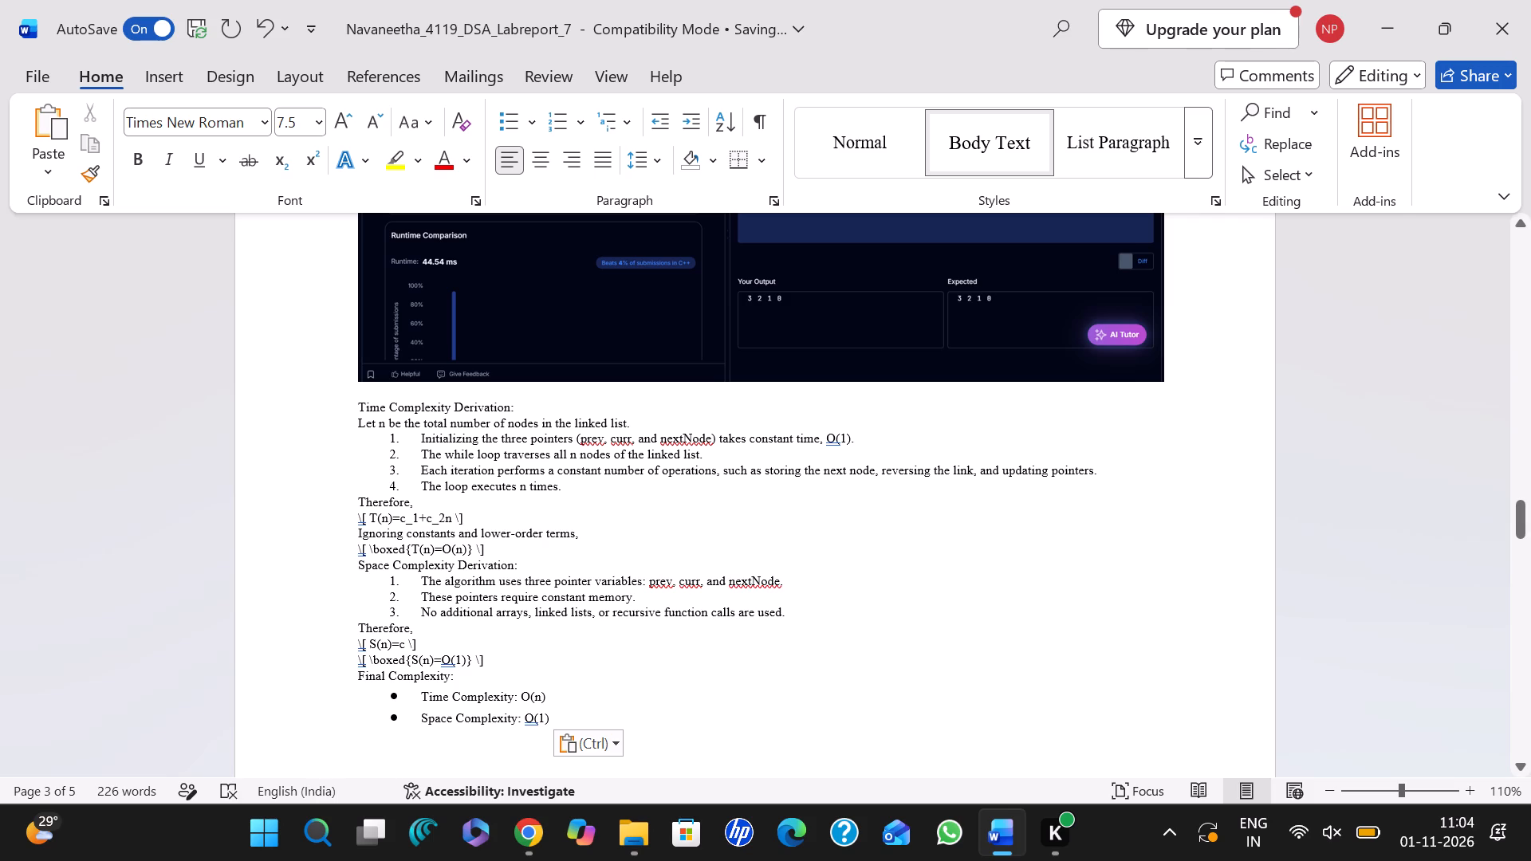
left_click_drag(352, 406, 557, 721)
left_click_drag(296, 124, 277, 124)
left_click_drag(300, 123, 291, 123)
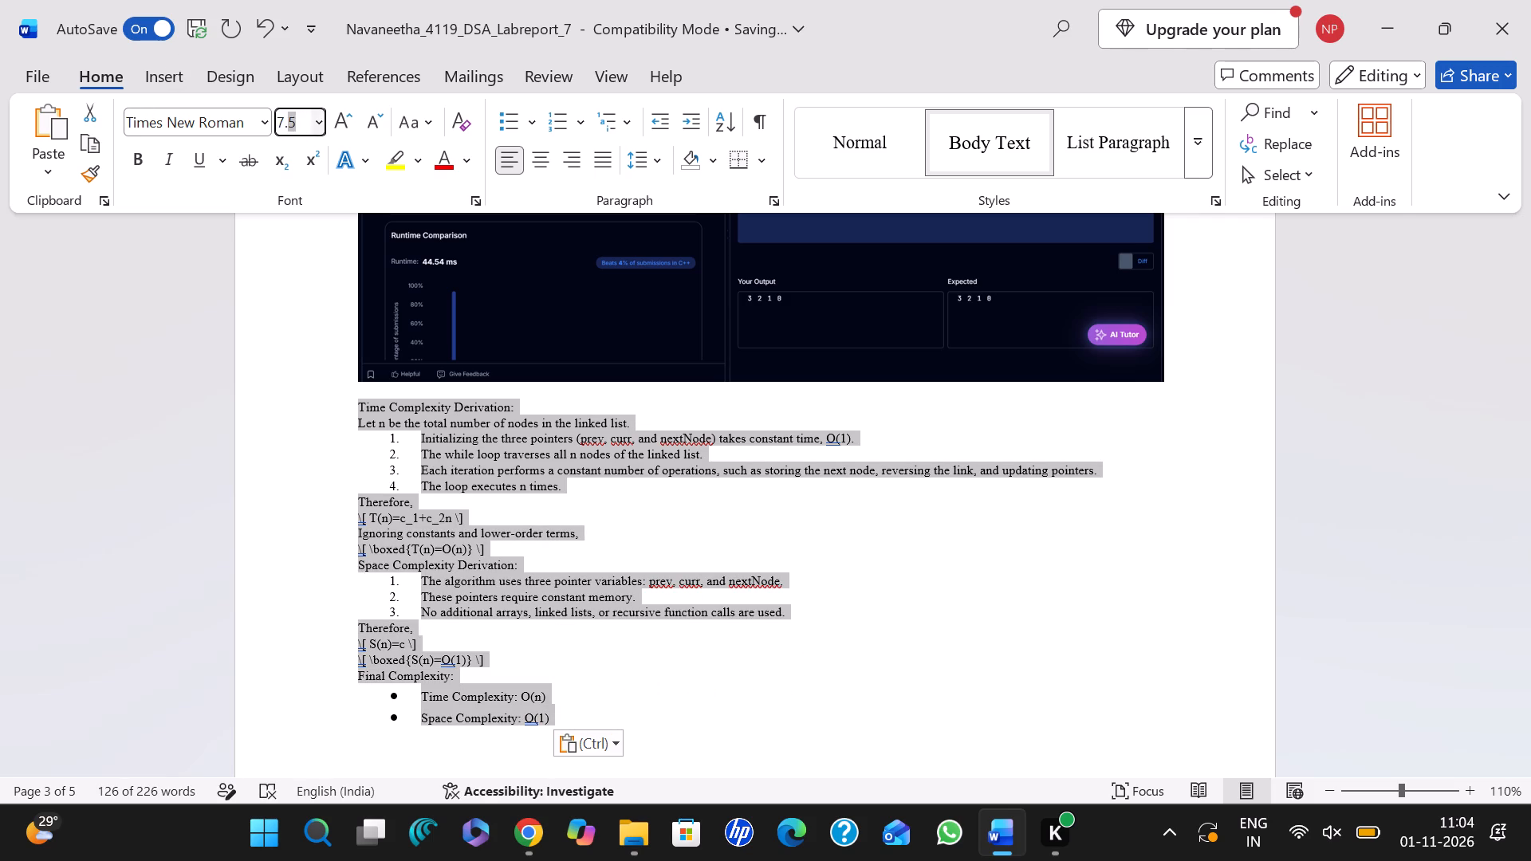
key("BackSpace")
key("BackSpace")
key("BackSpace")
key("BackSpace")
type("13")
key("BackSpace")
key("2")
key("Return")
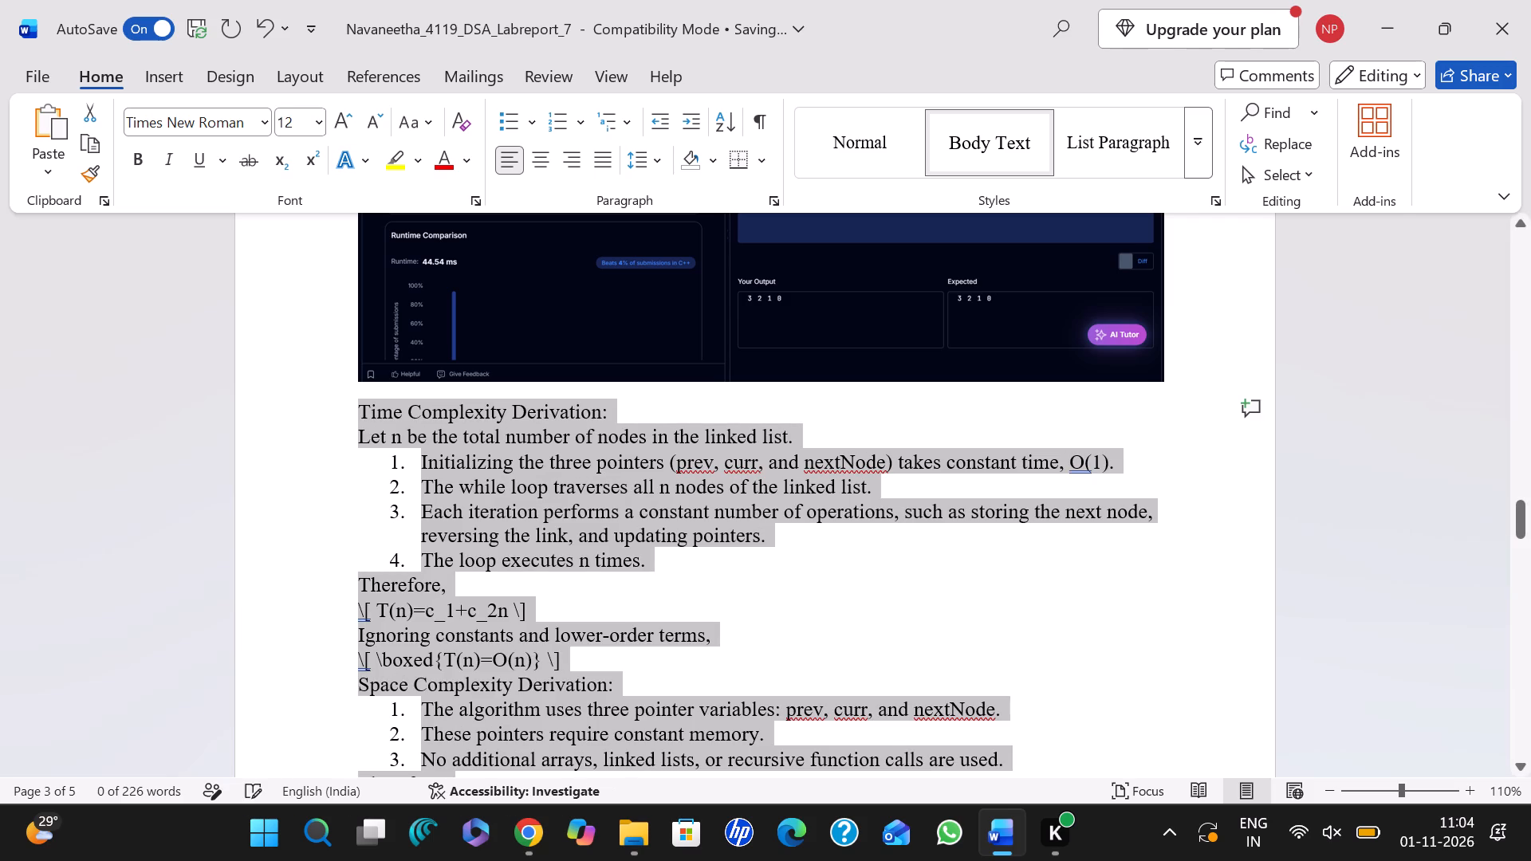
Reduce the "Output:" label under the Reverse a Linked List problem screenshot to 12 pt.
scroll(730, 492, "down", 1)
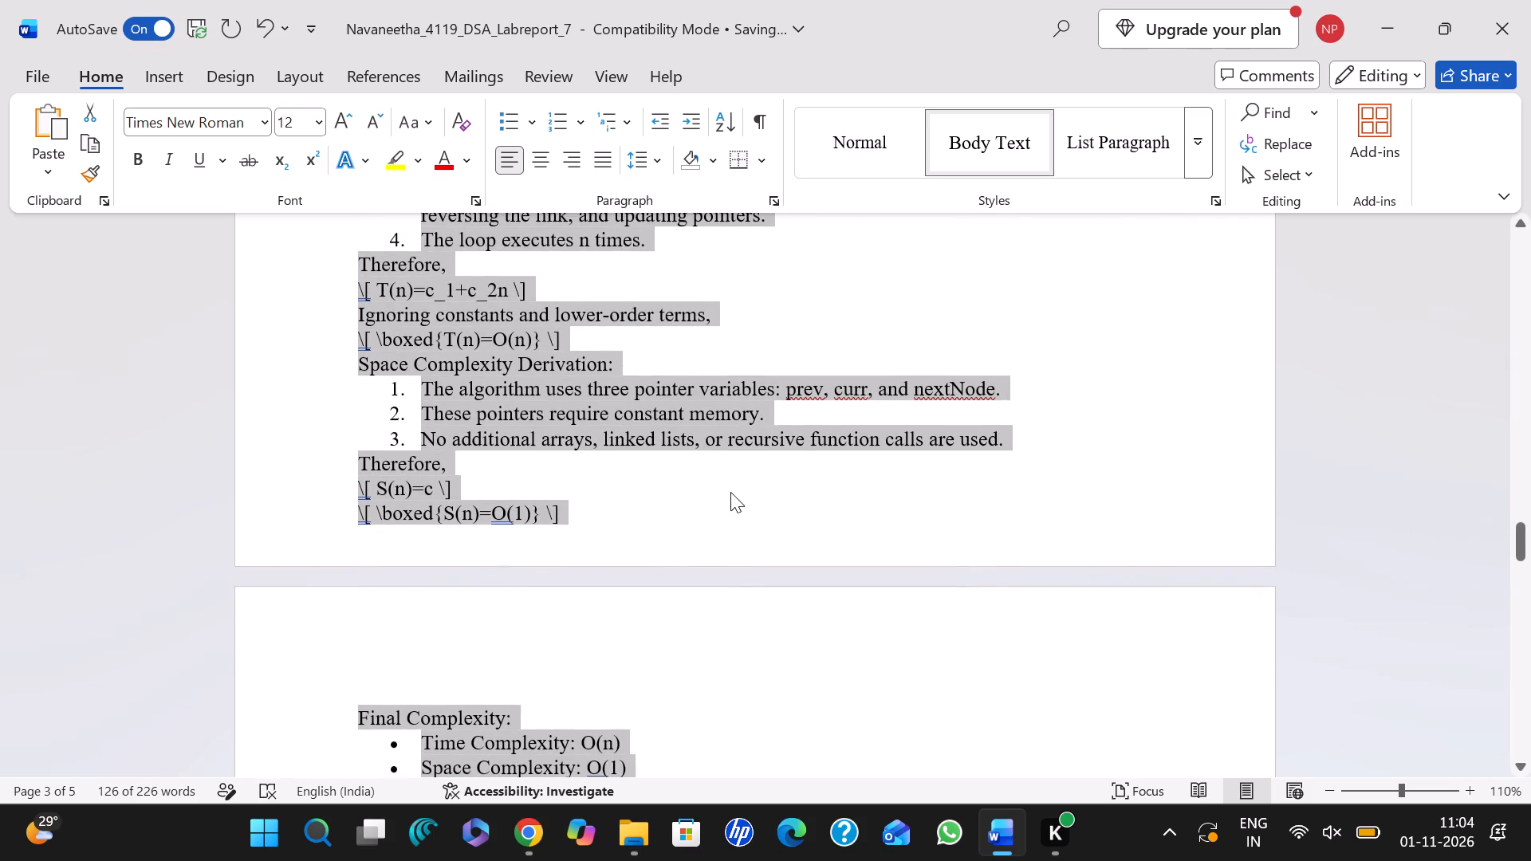
scroll(730, 492, "down", 1)
scroll(730, 492, "up", 6)
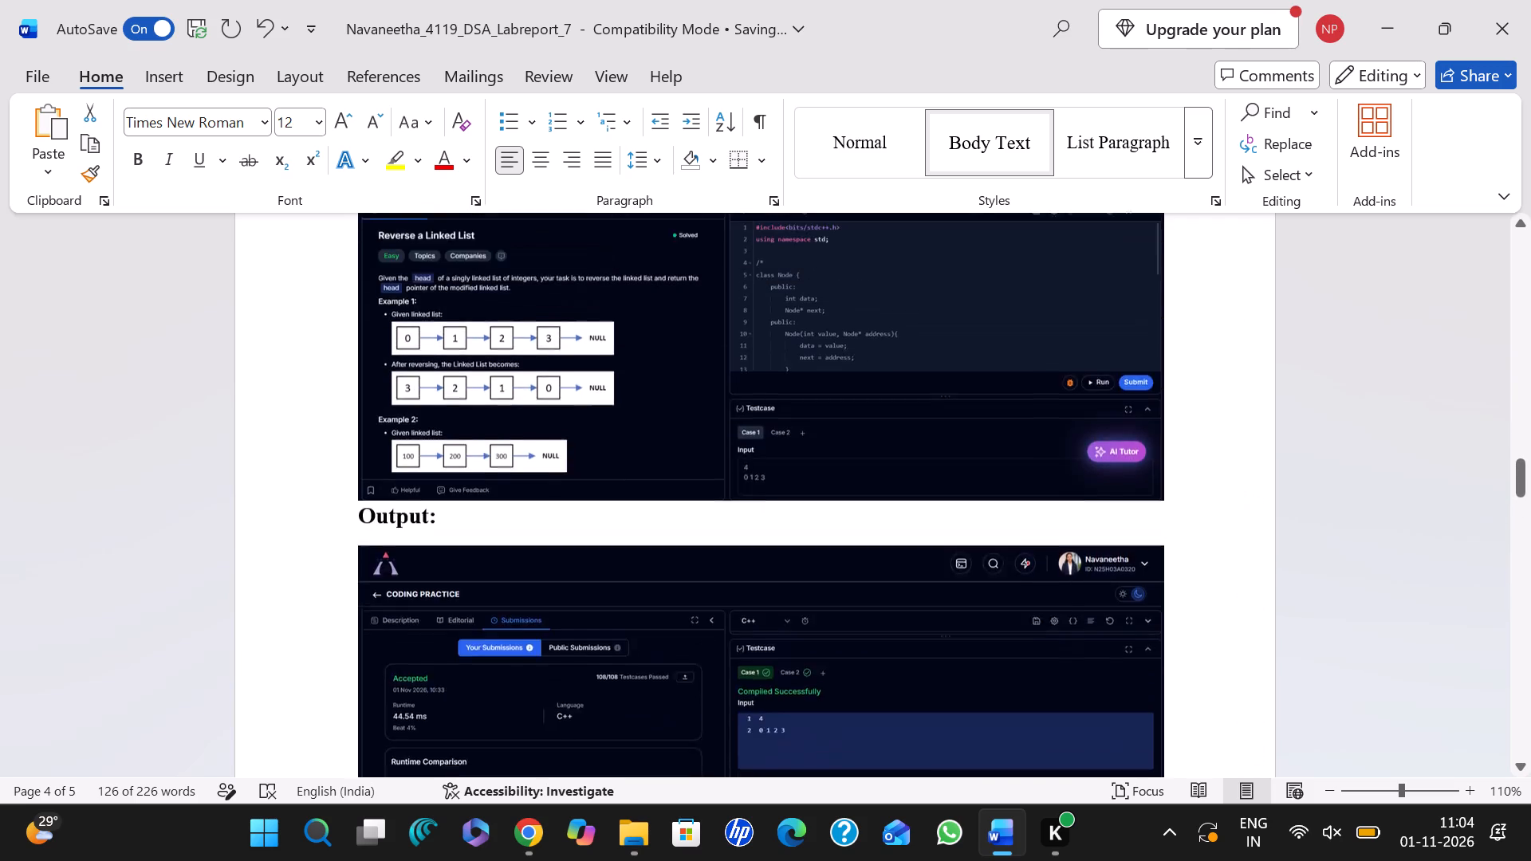
scroll(730, 492, "up", 1)
left_click(460, 547)
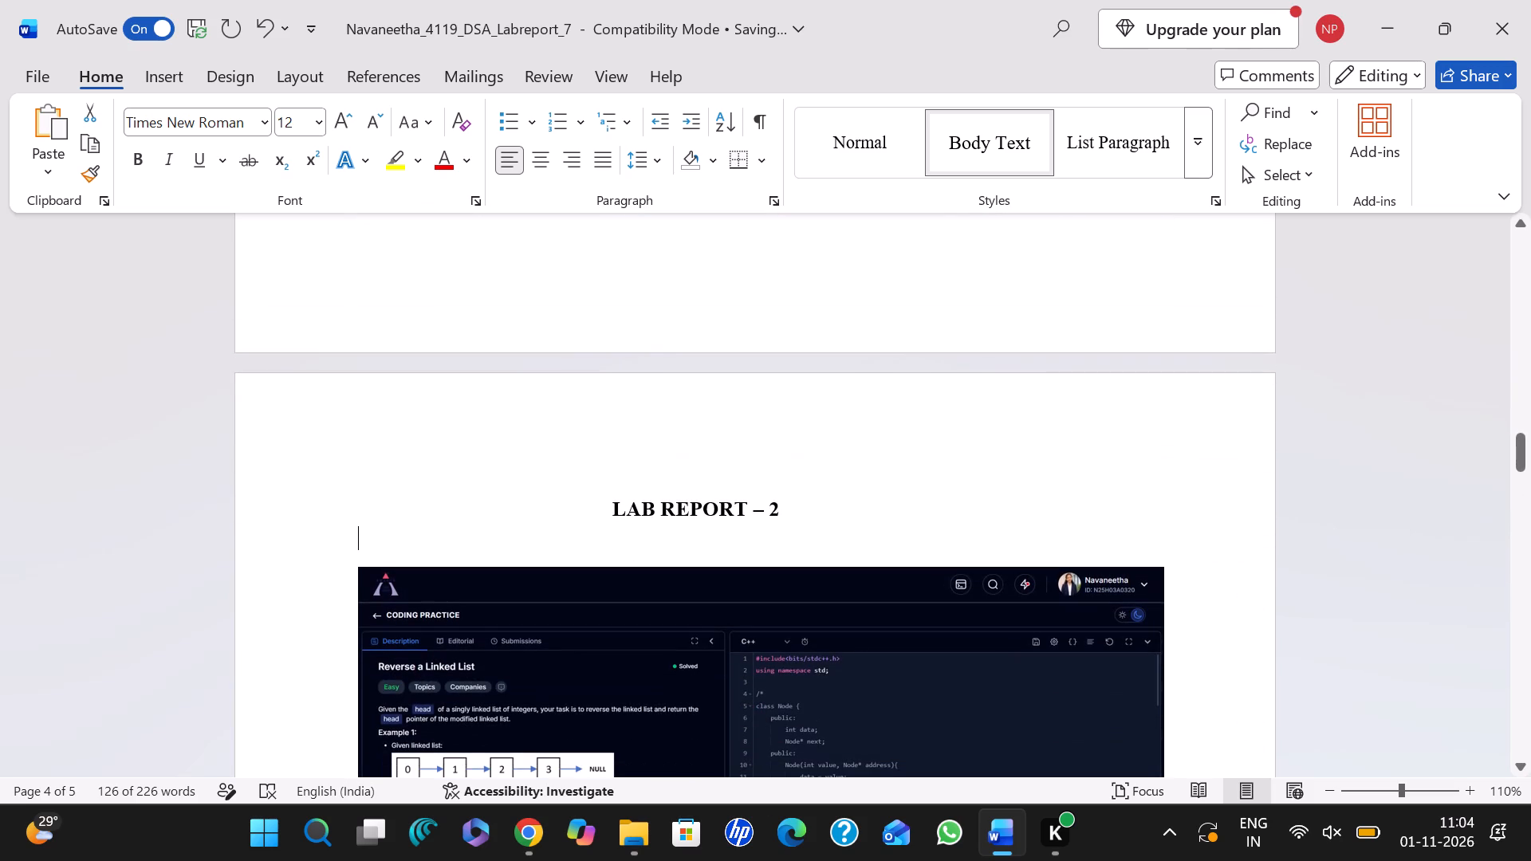
scroll(460, 547, "down", 2)
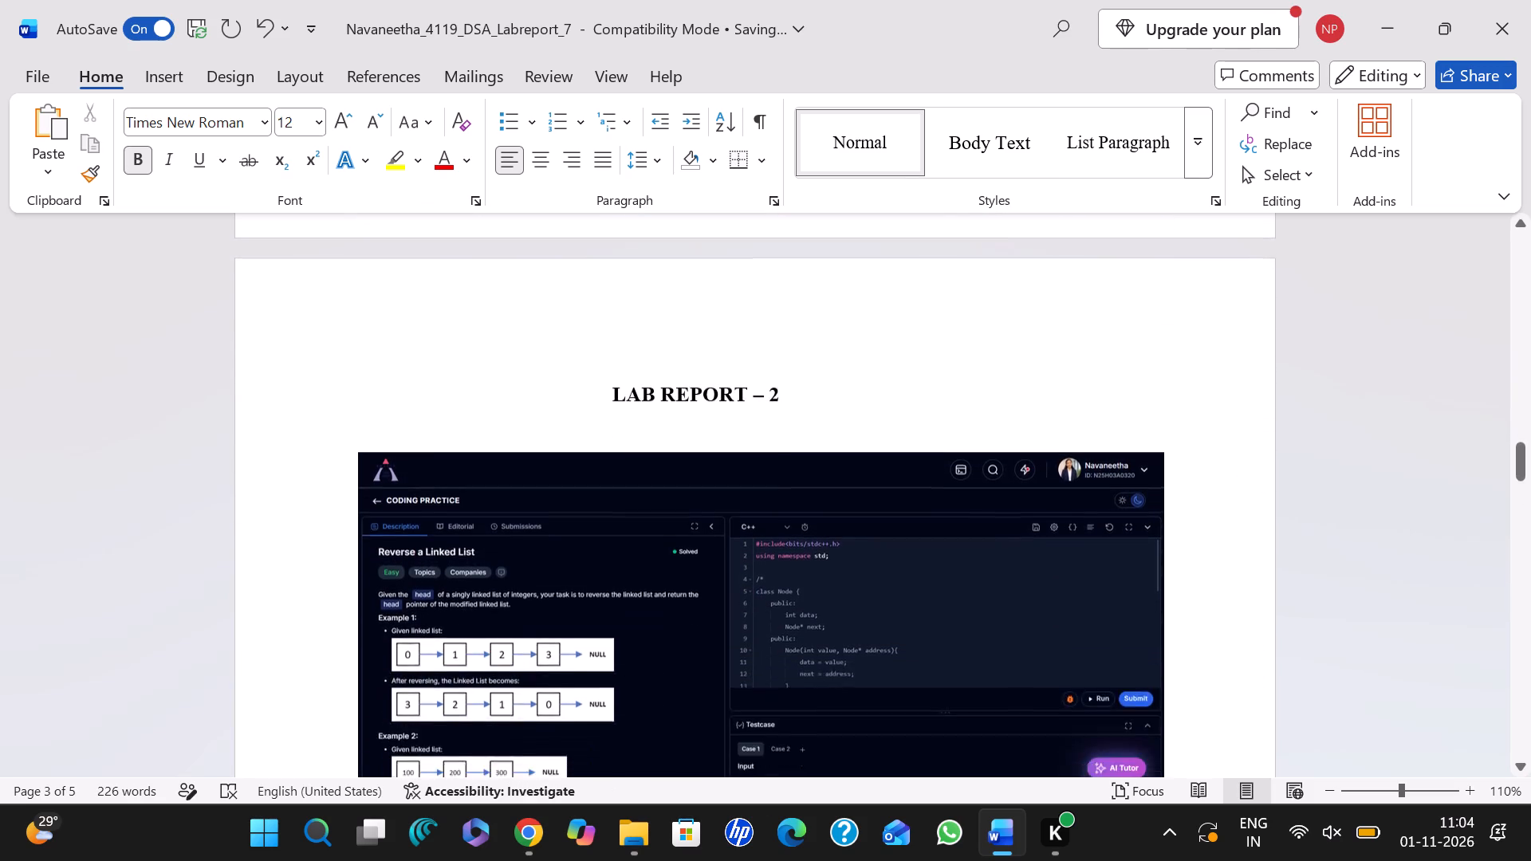
scroll(460, 547, "down", 3)
scroll(460, 547, "up", 2)
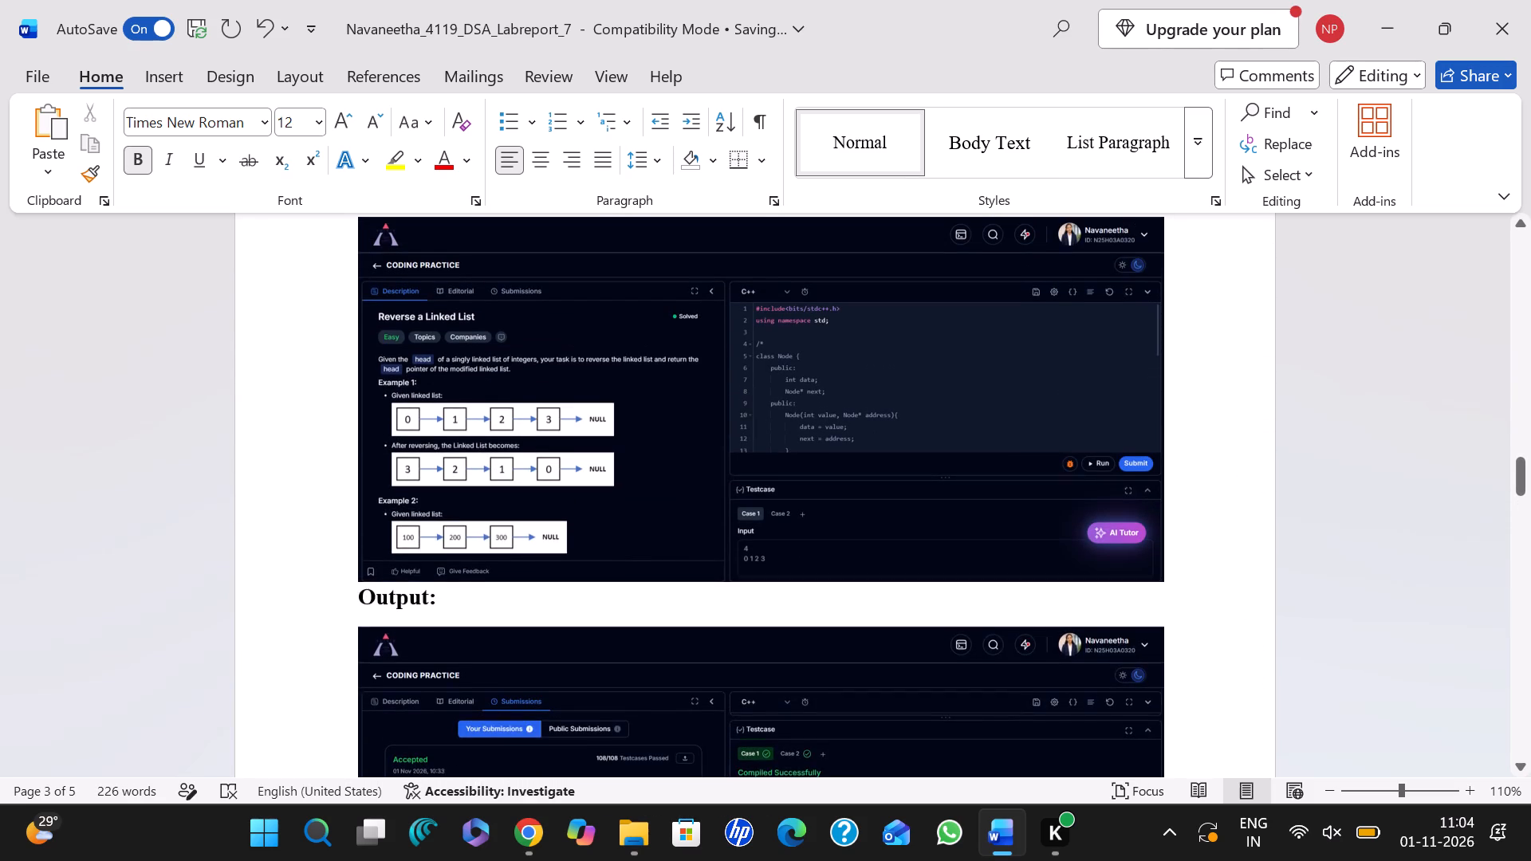
left_click_drag(454, 601, 374, 604)
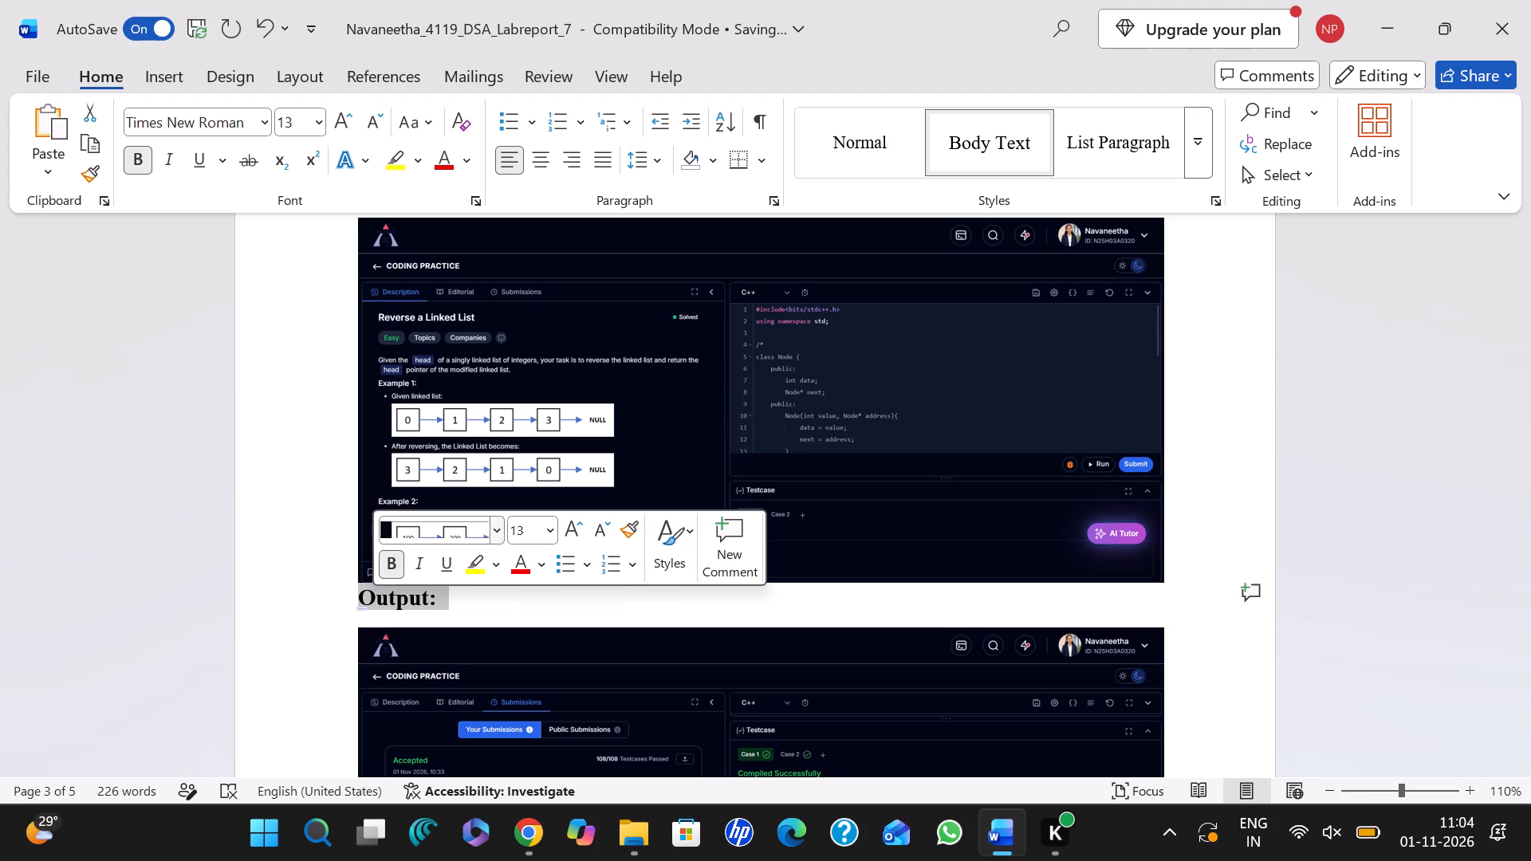
left_click(598, 531)
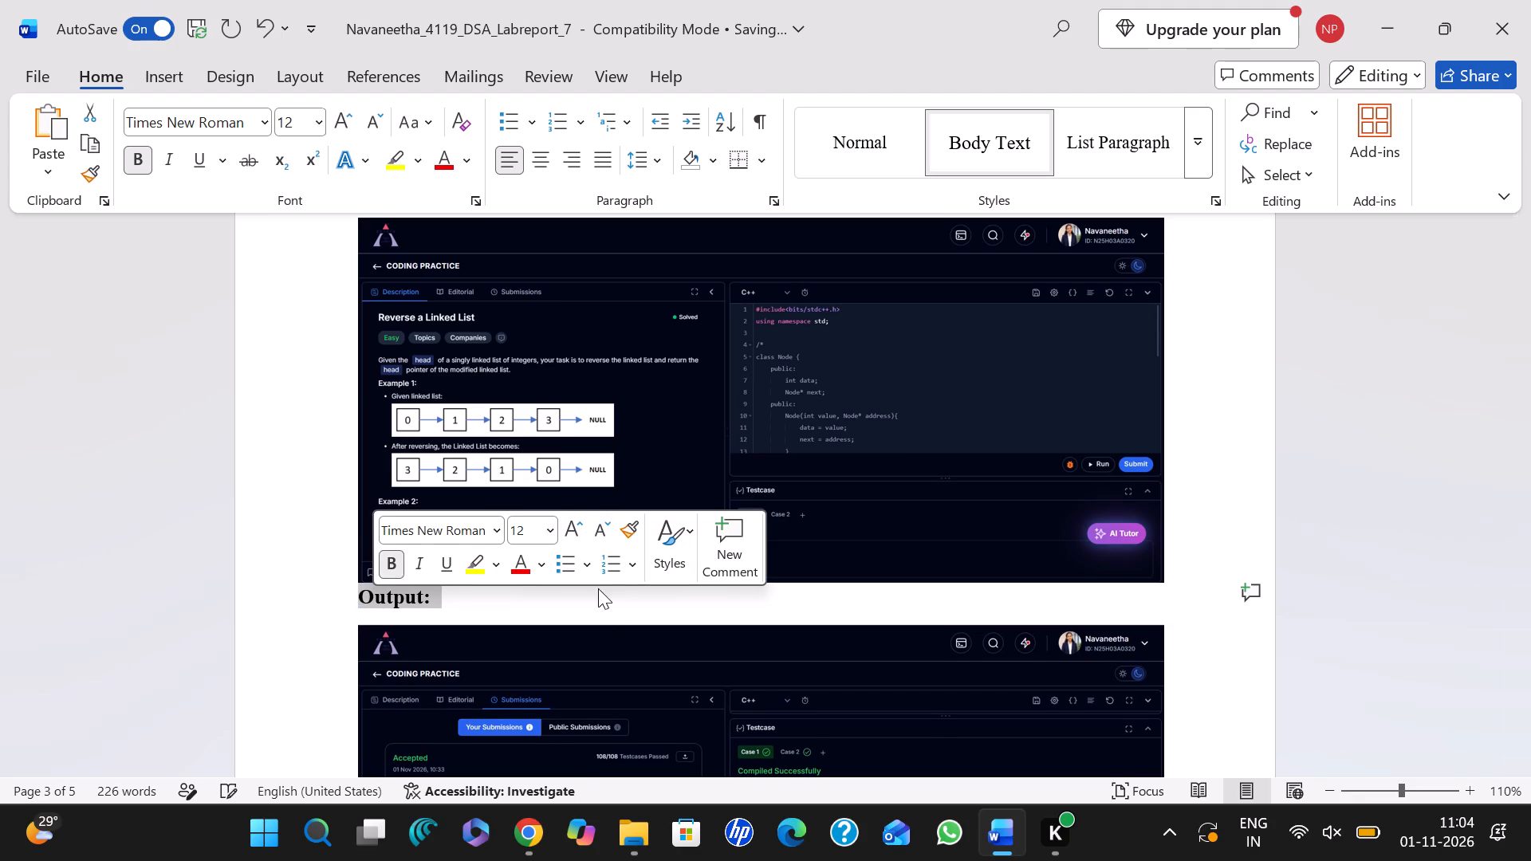
left_click(602, 619)
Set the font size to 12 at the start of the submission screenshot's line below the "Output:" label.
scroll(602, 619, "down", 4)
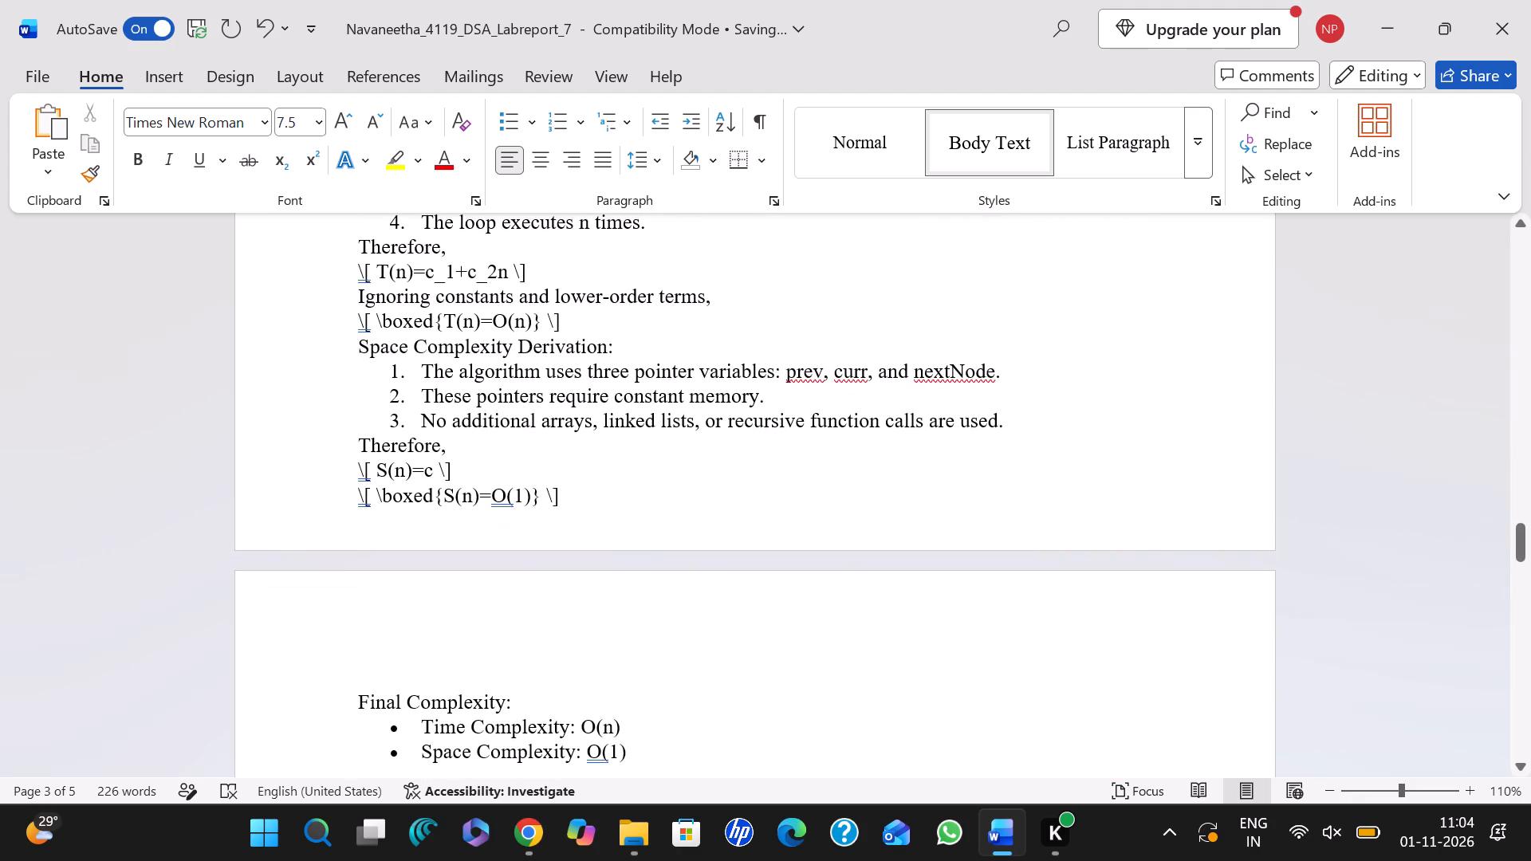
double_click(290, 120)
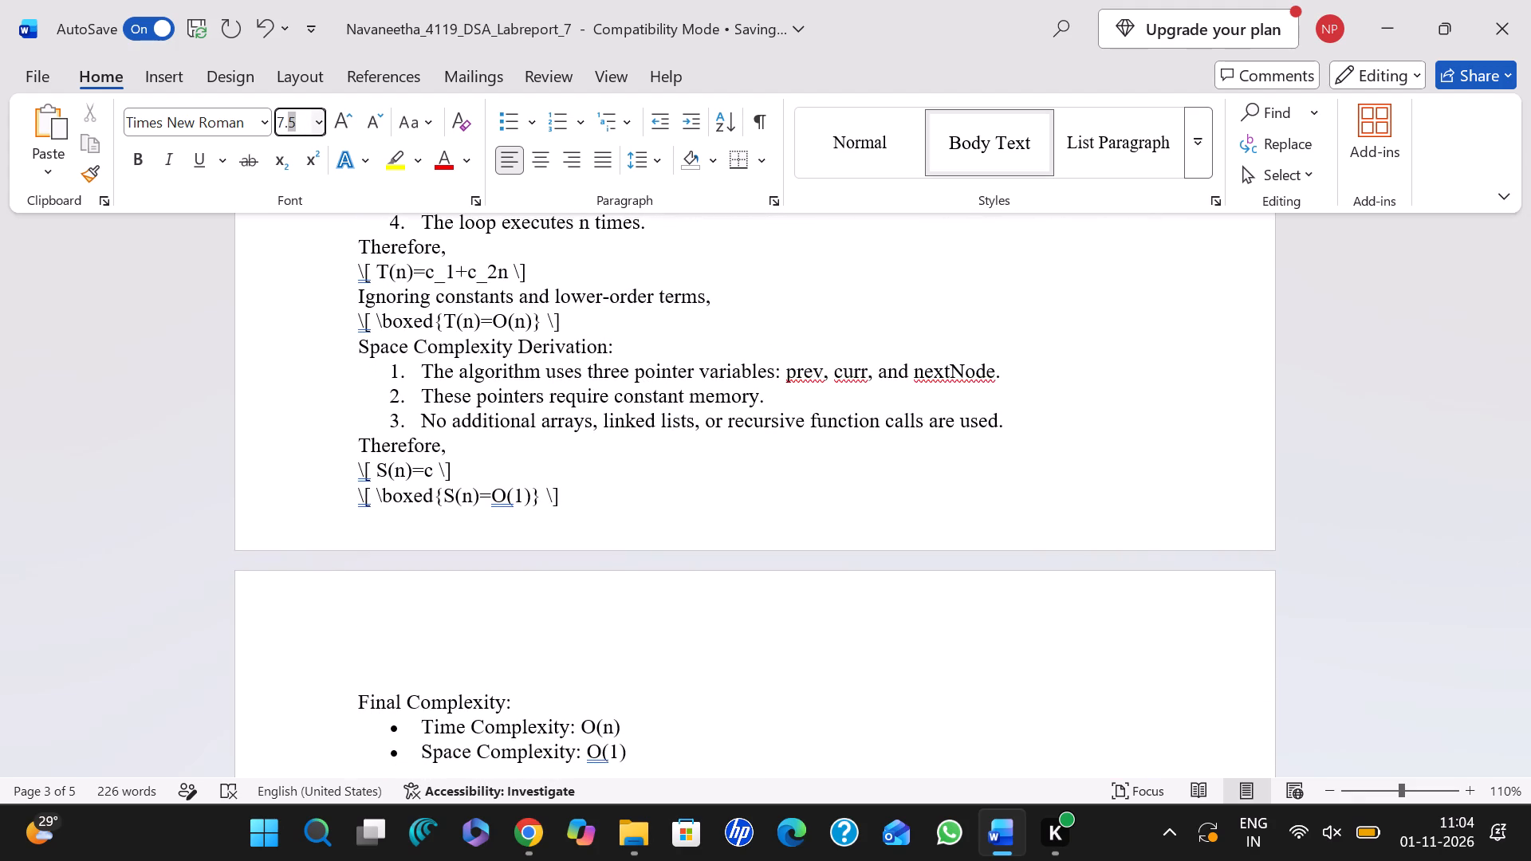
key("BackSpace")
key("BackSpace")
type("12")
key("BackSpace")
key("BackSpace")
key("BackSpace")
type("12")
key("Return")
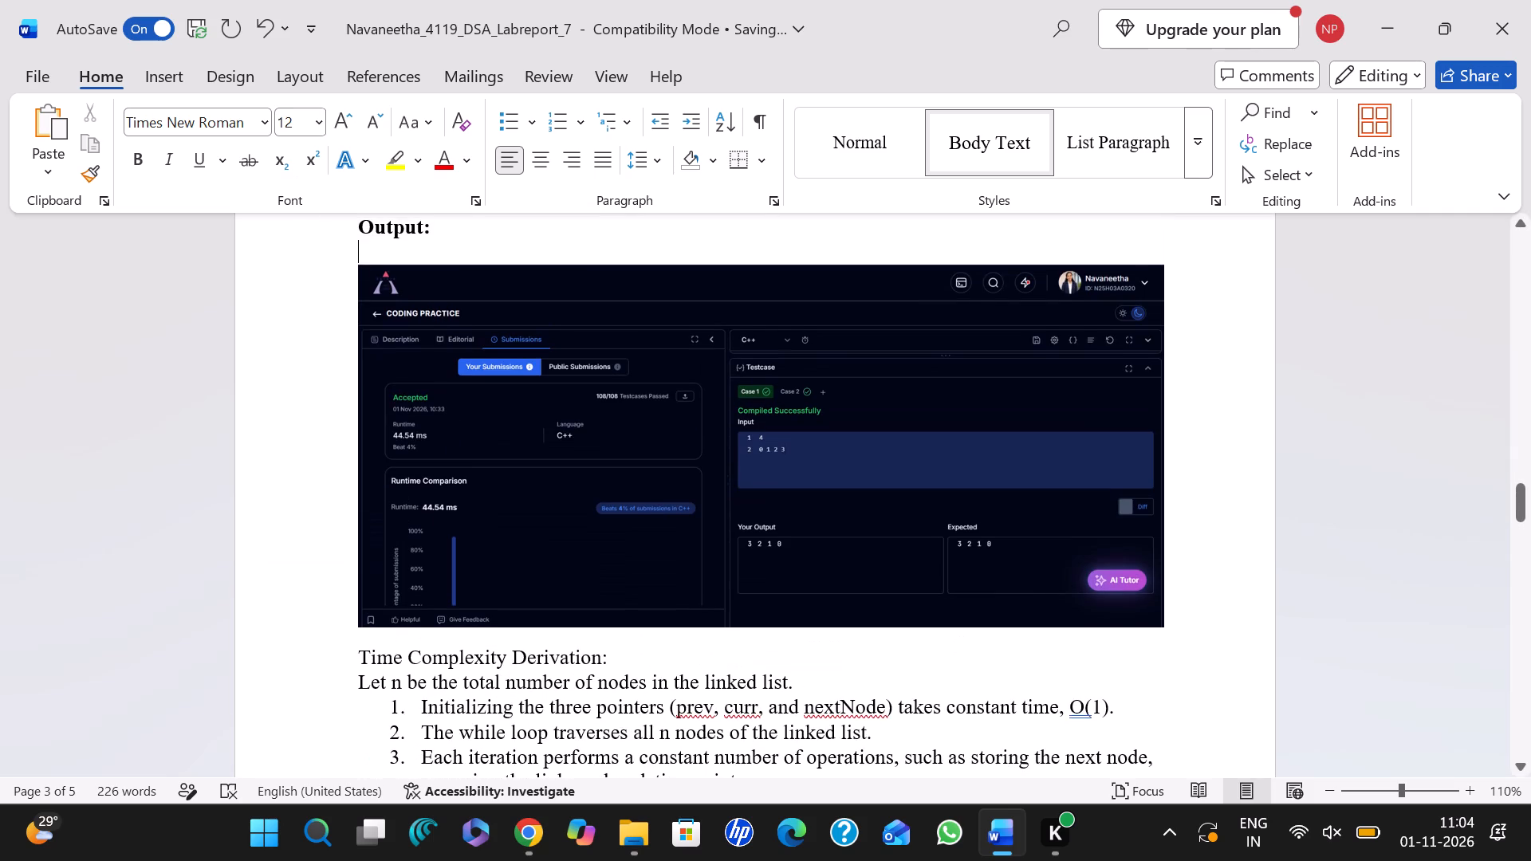
Select the entire lab report and set its font size to 12.
scroll(332, 315, "down", 1)
left_click(332, 315)
scroll(332, 315, "down", 1)
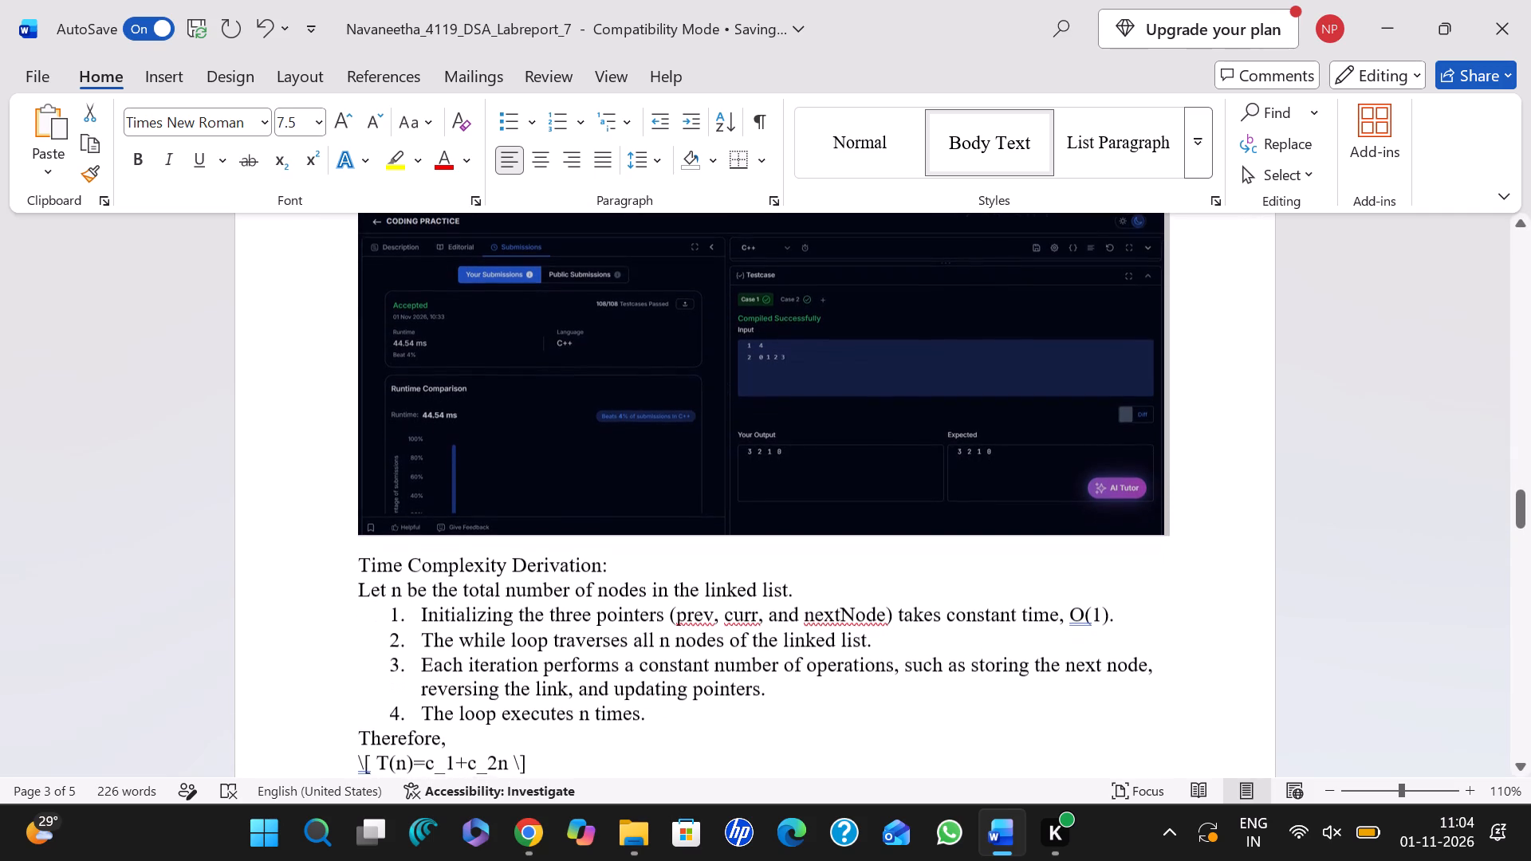
left_click_drag(301, 120, 274, 120)
left_click(462, 310)
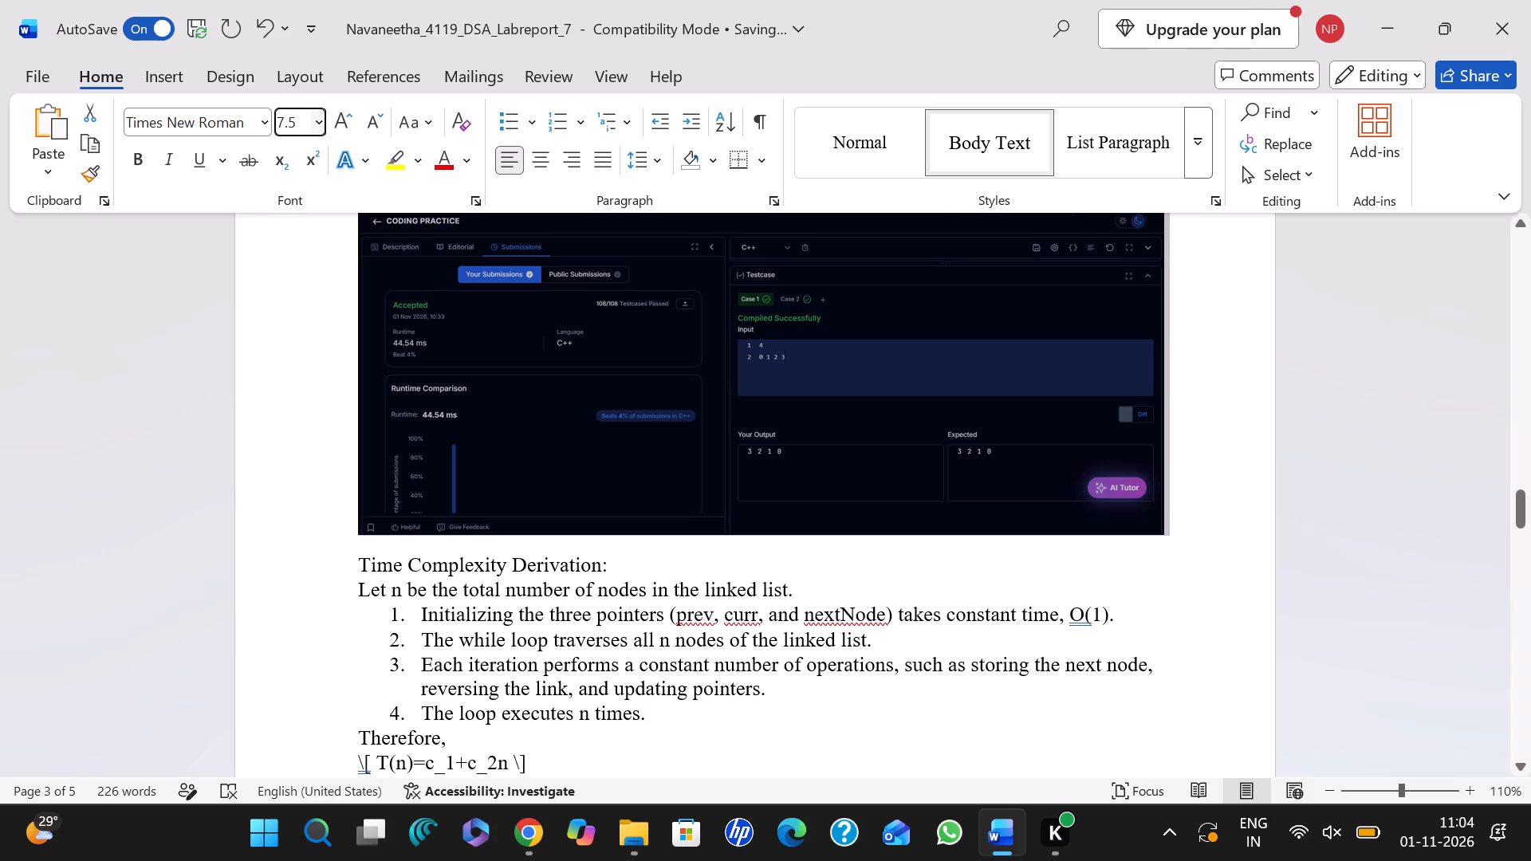
key("3")
key("ctrl+a")
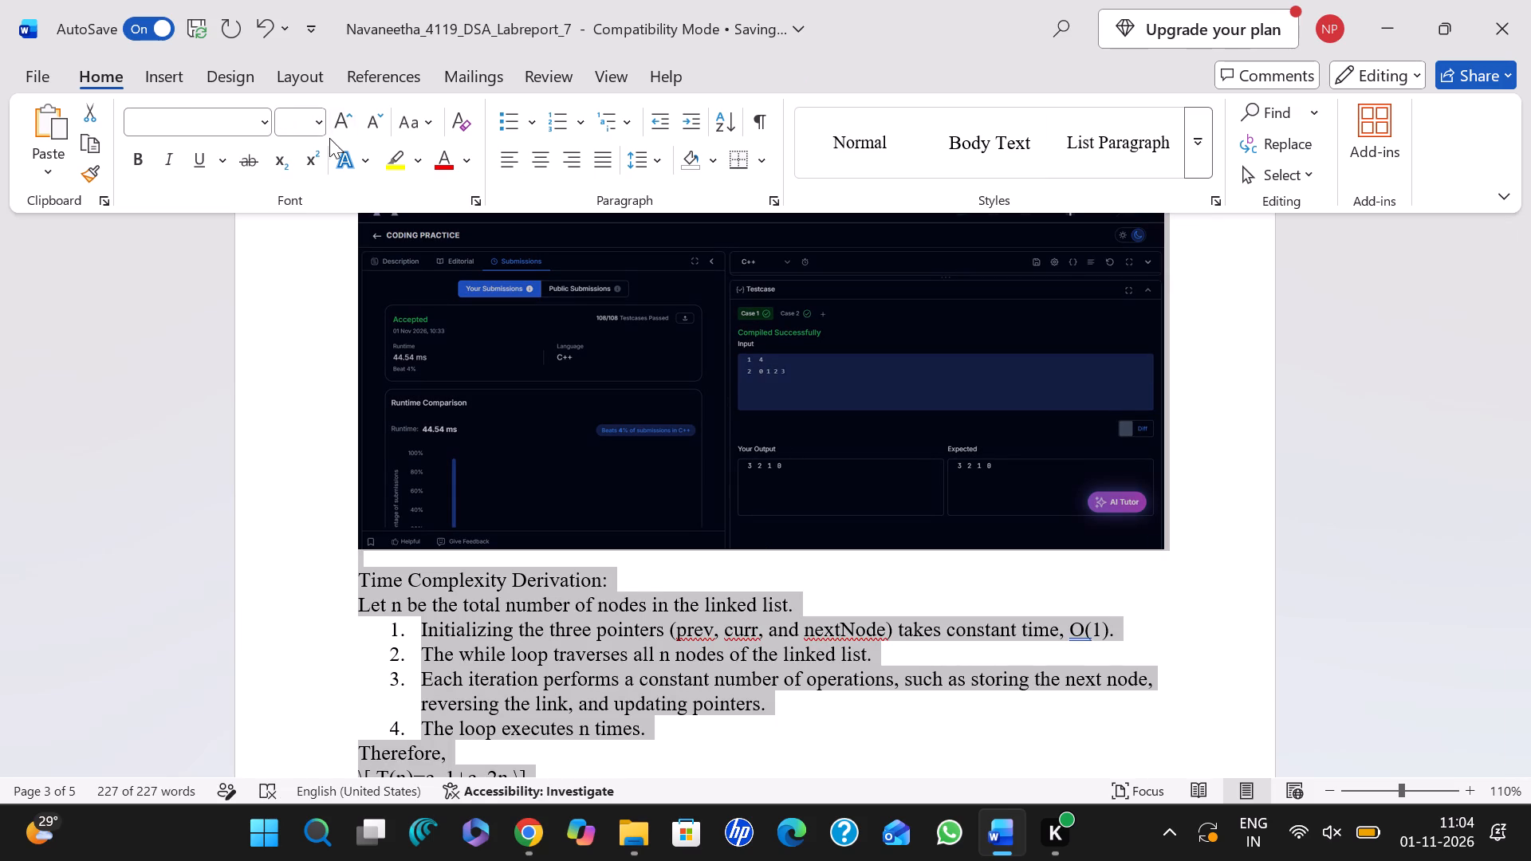
left_click(310, 119)
left_click(320, 124)
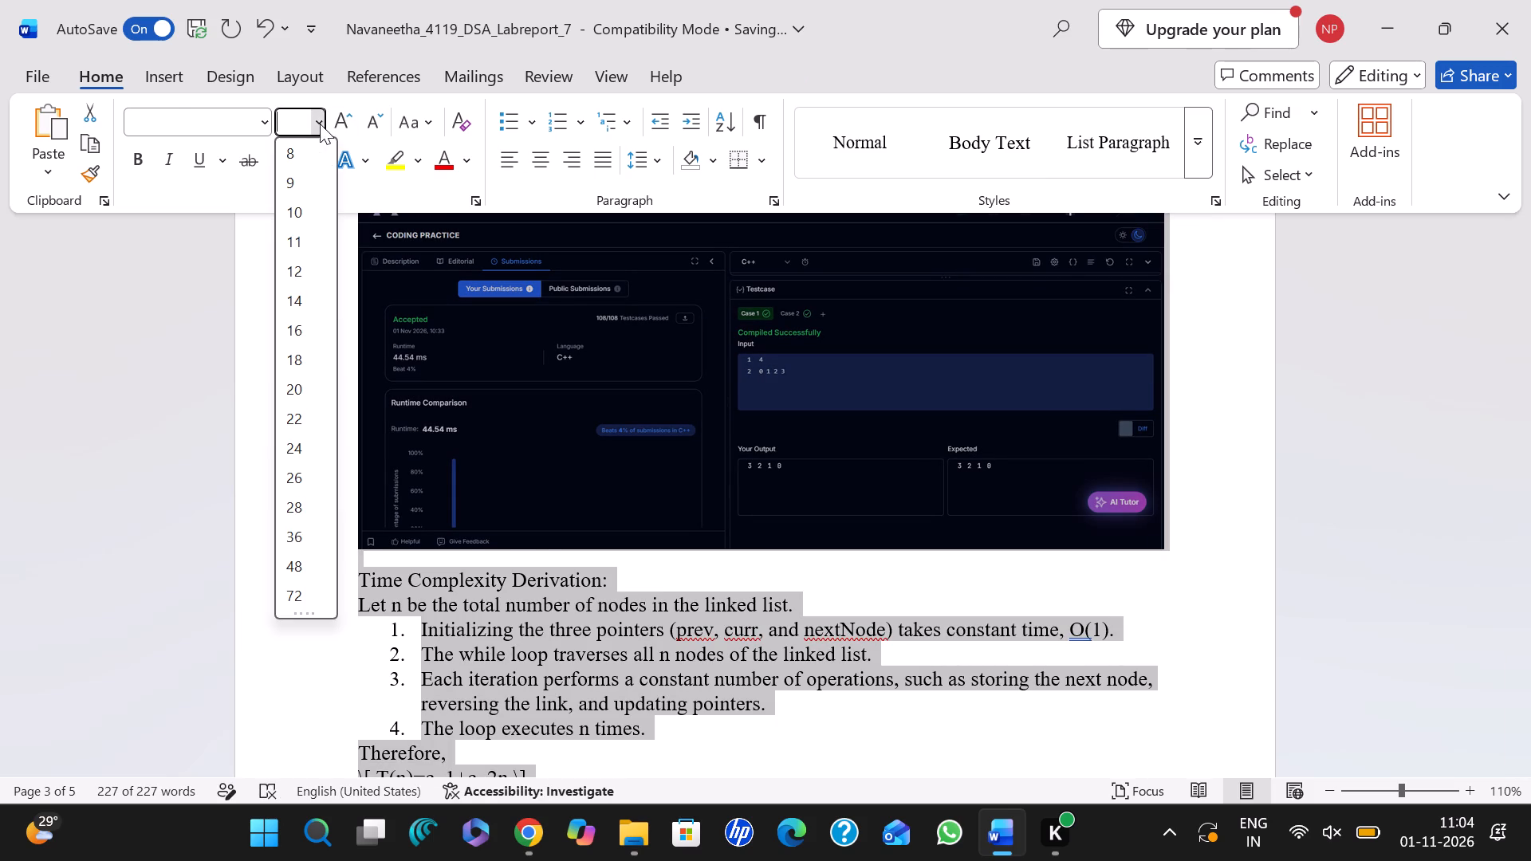
left_click(299, 277)
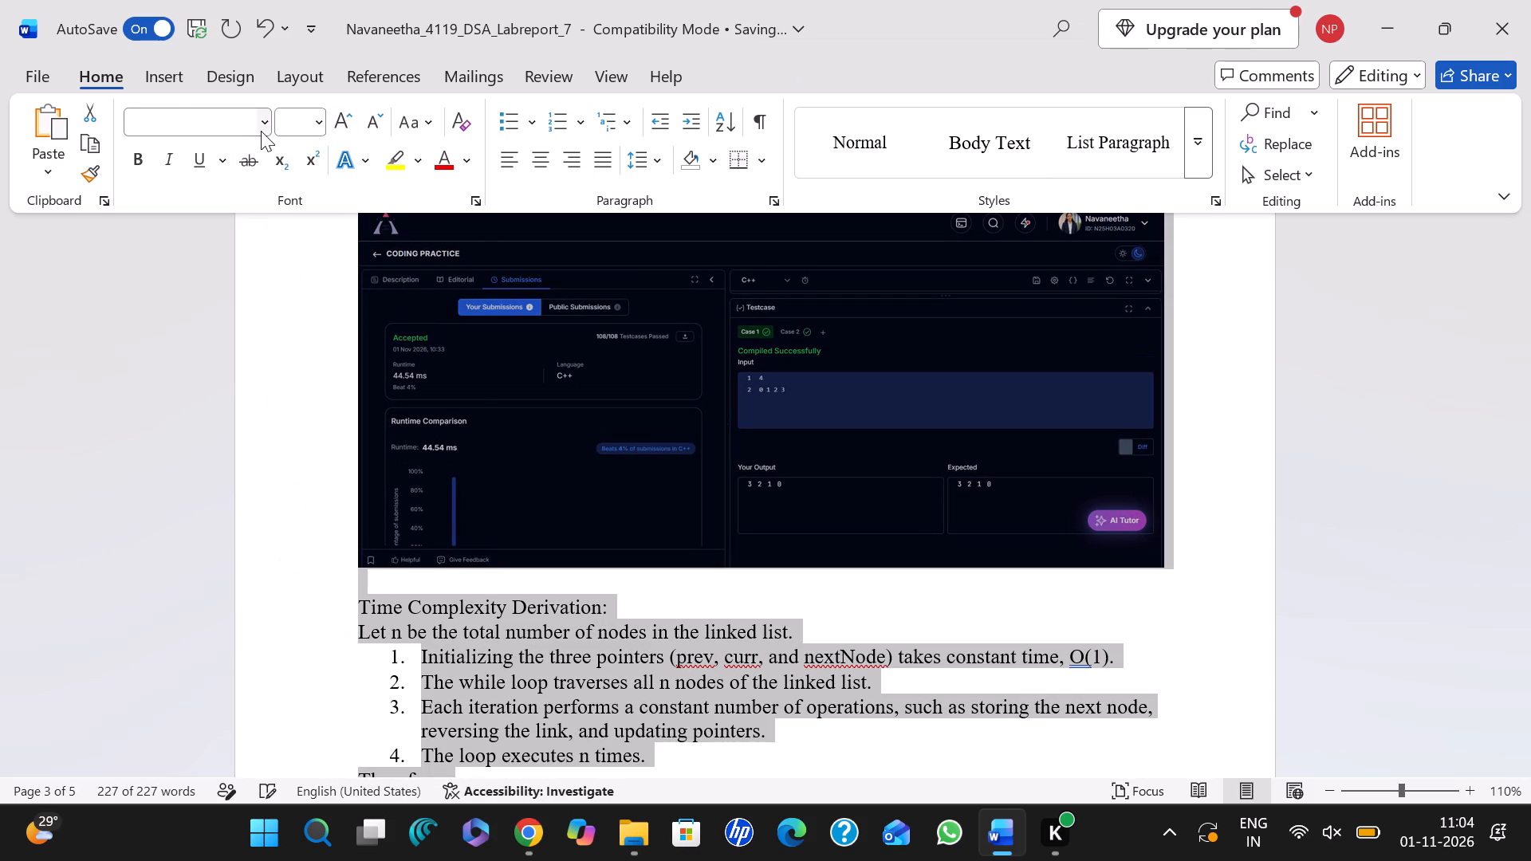
left_click(261, 131)
left_click(266, 282)
left_click(313, 126)
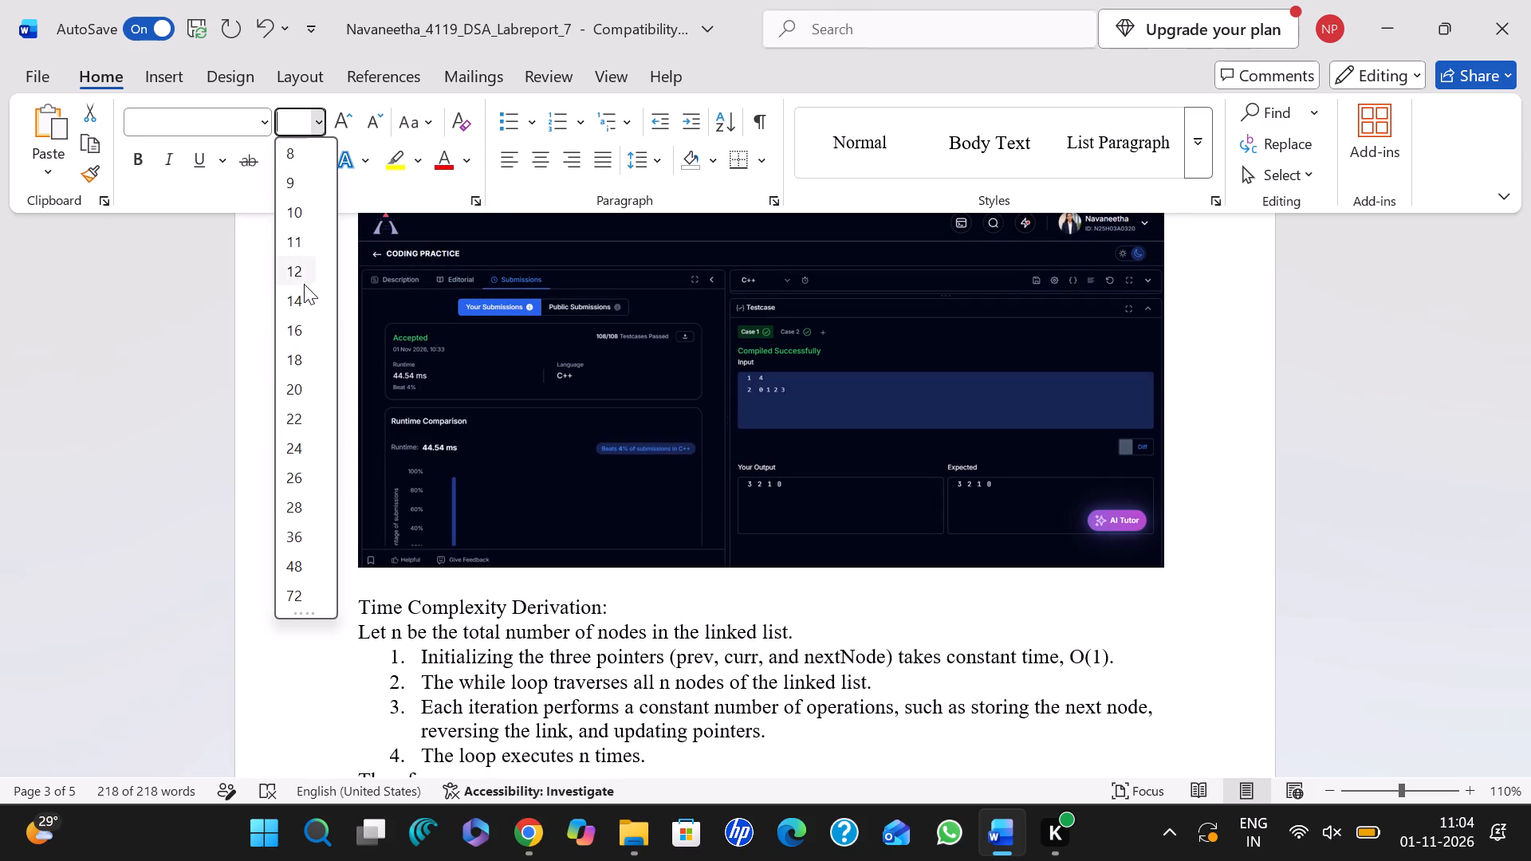
left_click(301, 285)
key("Return")
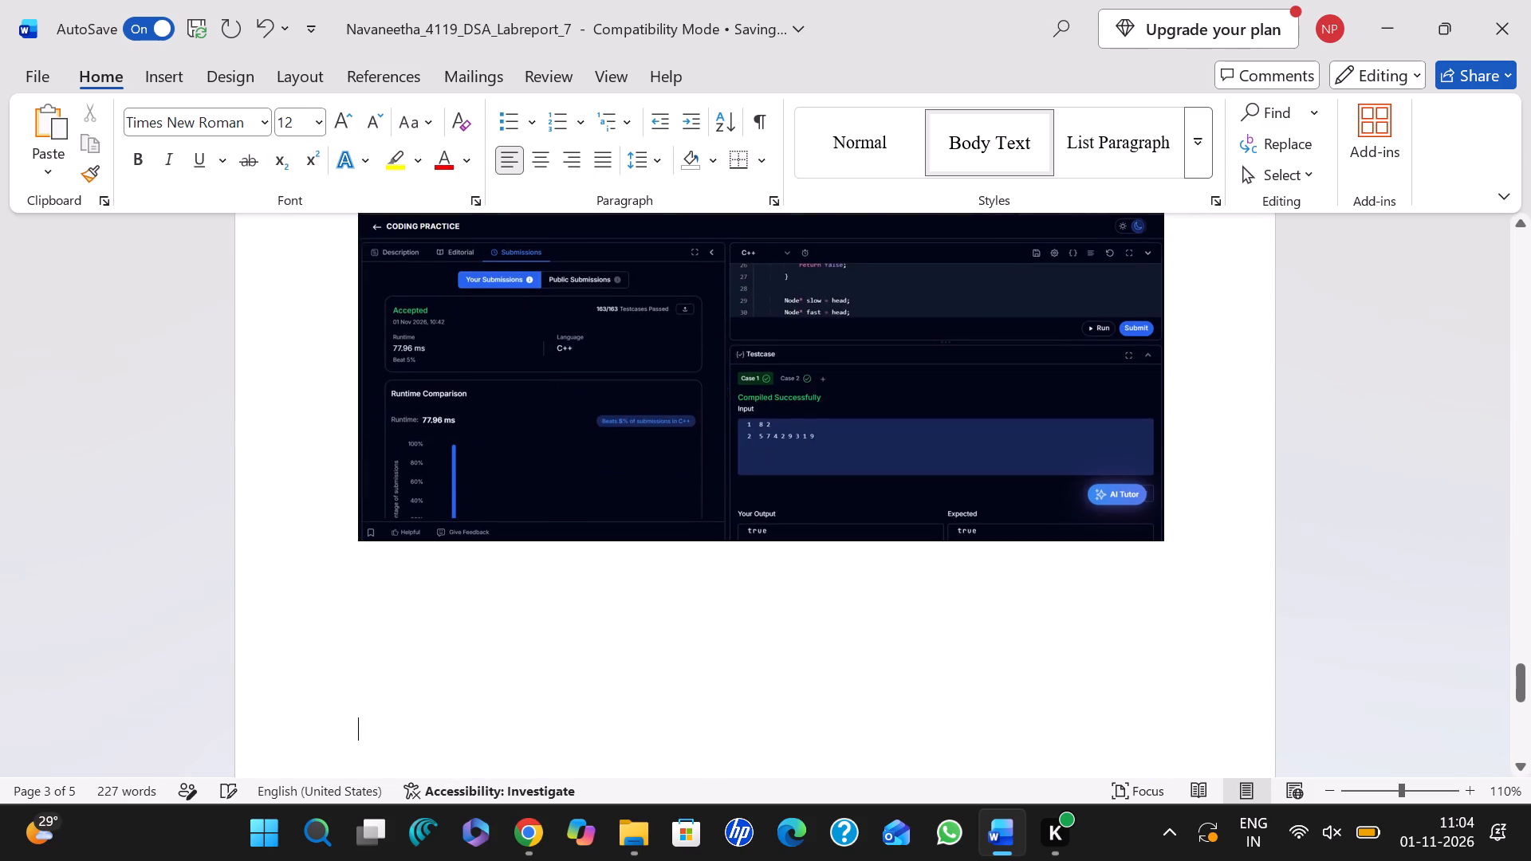
scroll(301, 285, "down", 1)
scroll(301, 285, "up", 3)
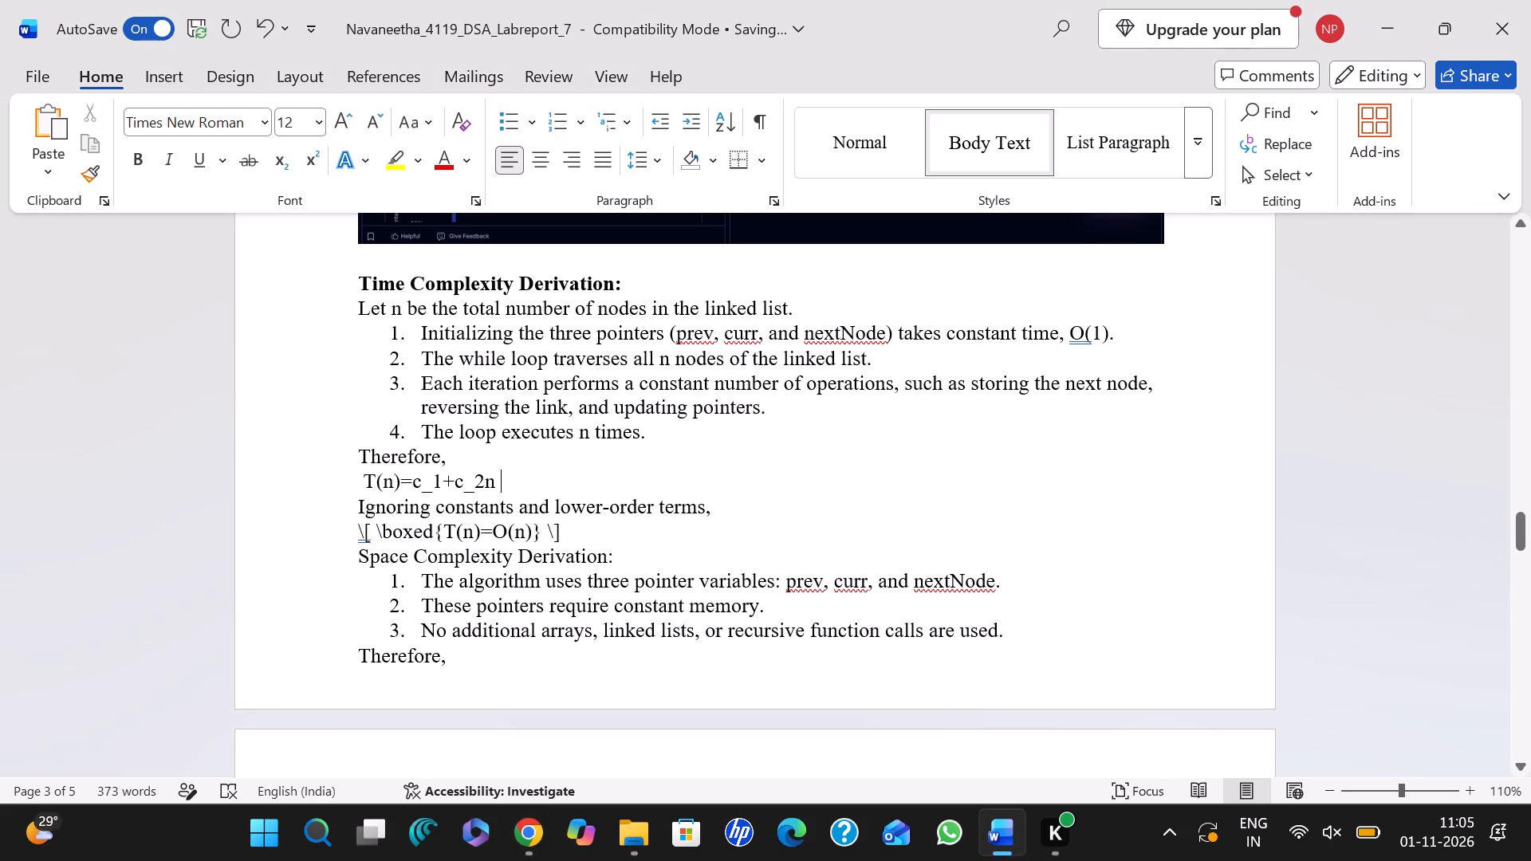
left_click(473, 489)
Remove the underscores from the Reverse a Linked List time equation so it reads T(n)=c1+c2n.
key("BackSpace")
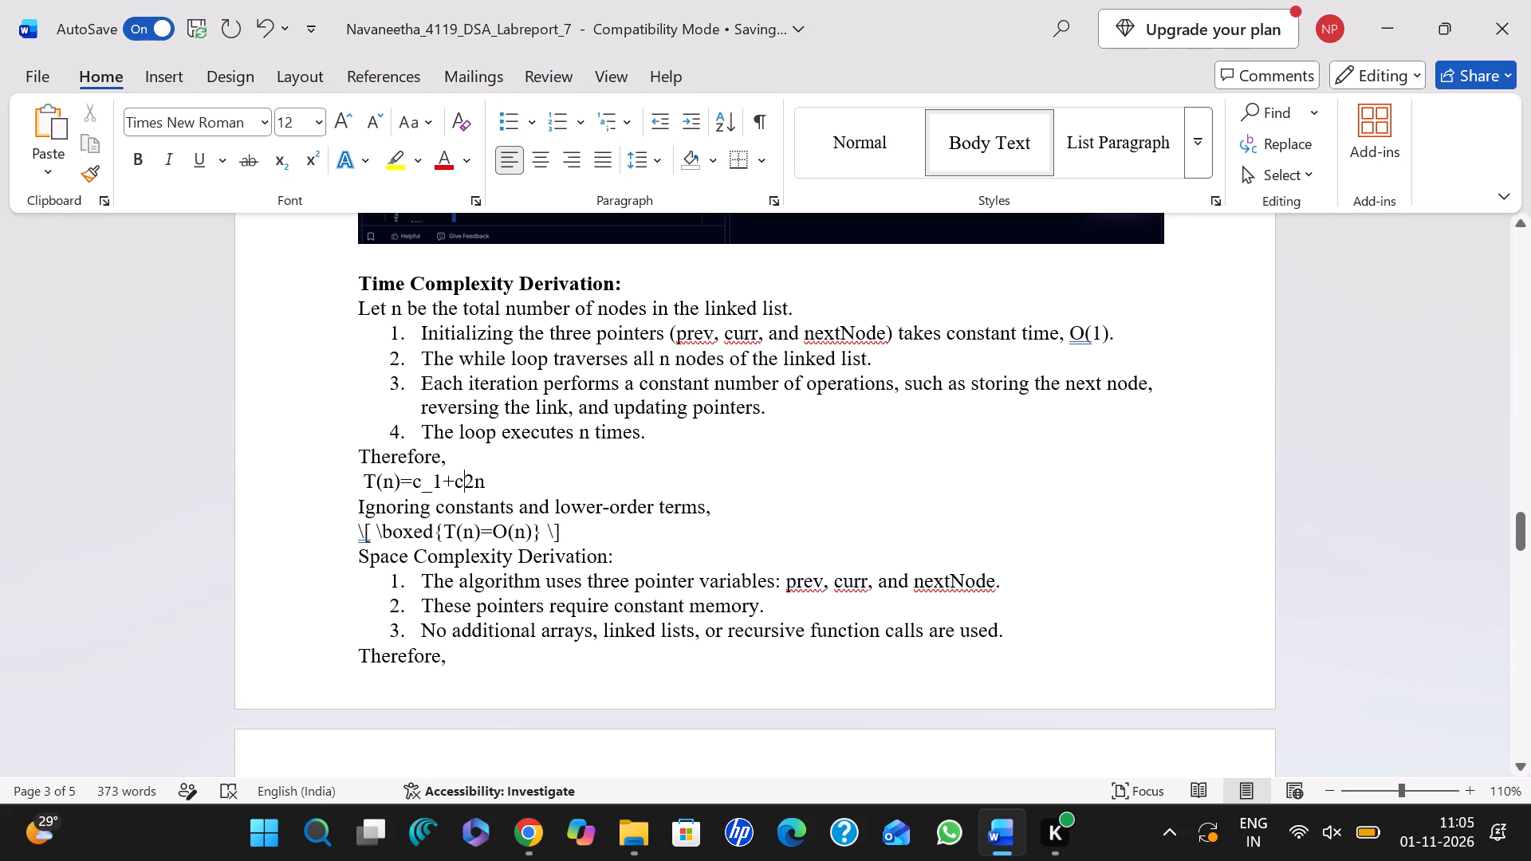
left_click(434, 486)
key("BackSpace")
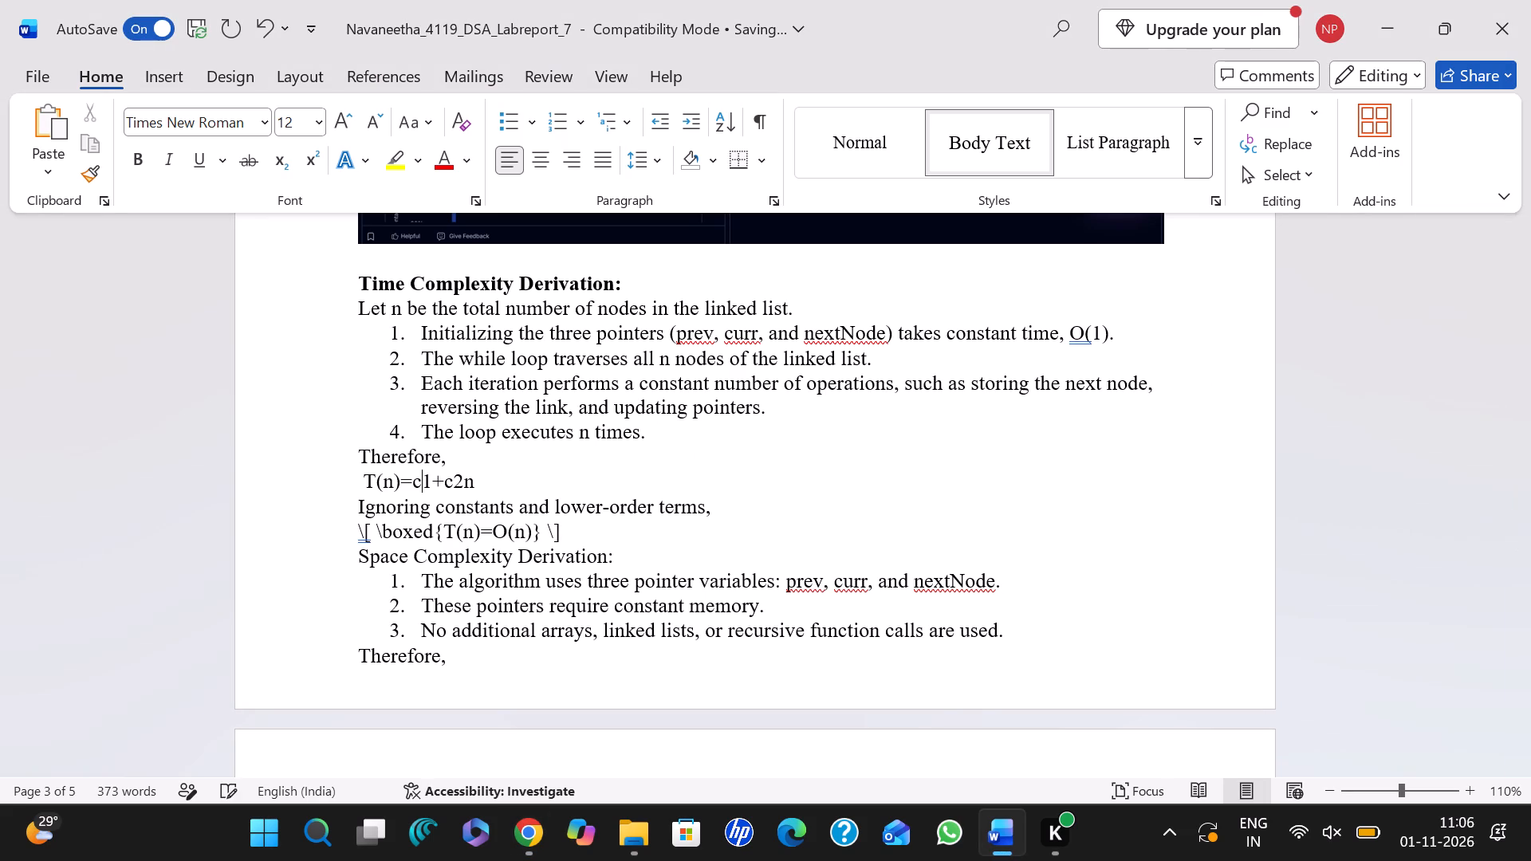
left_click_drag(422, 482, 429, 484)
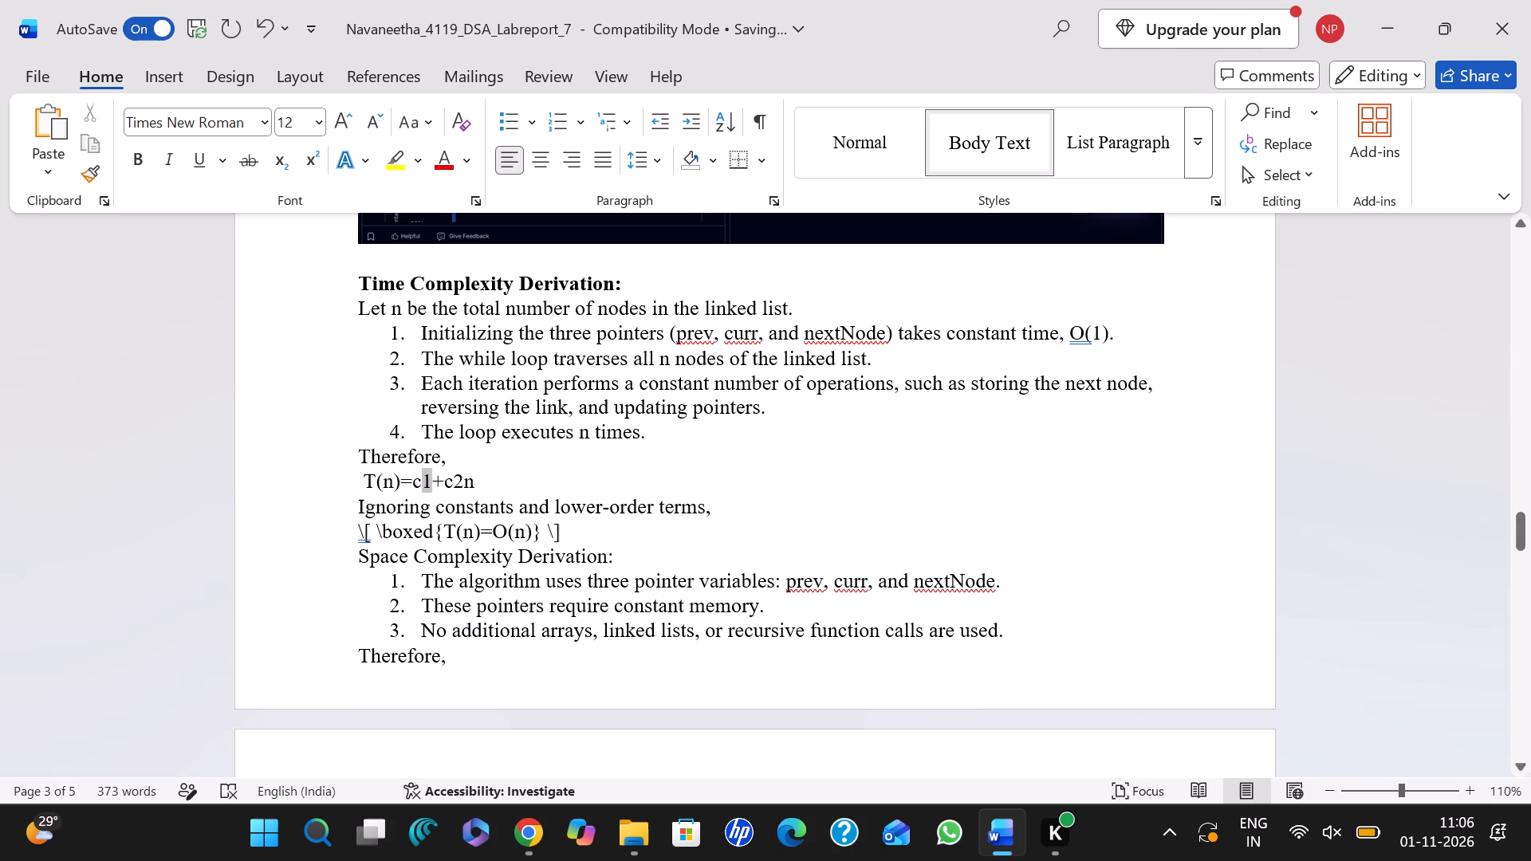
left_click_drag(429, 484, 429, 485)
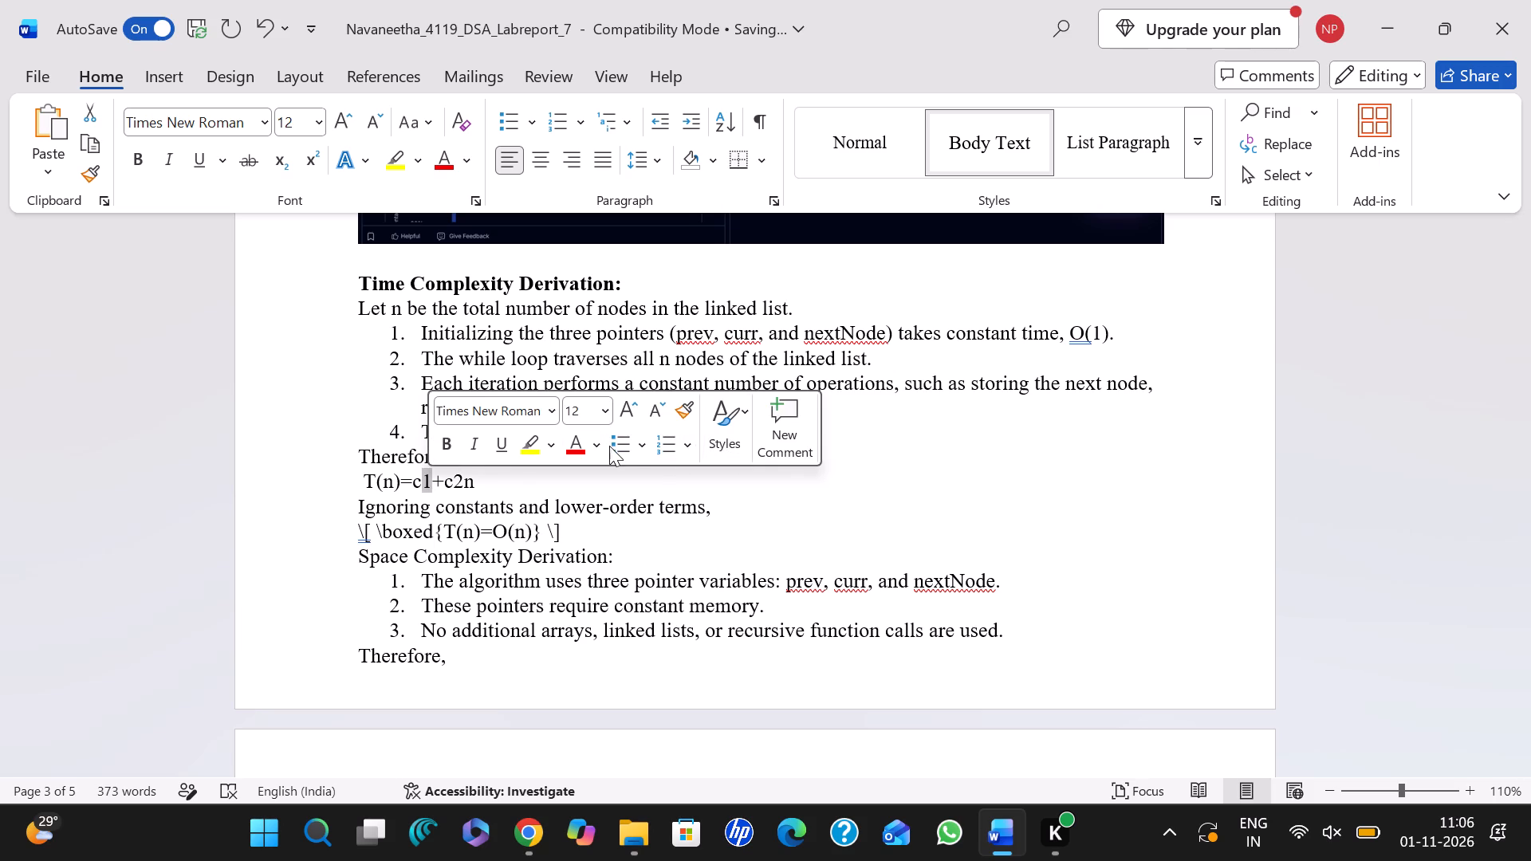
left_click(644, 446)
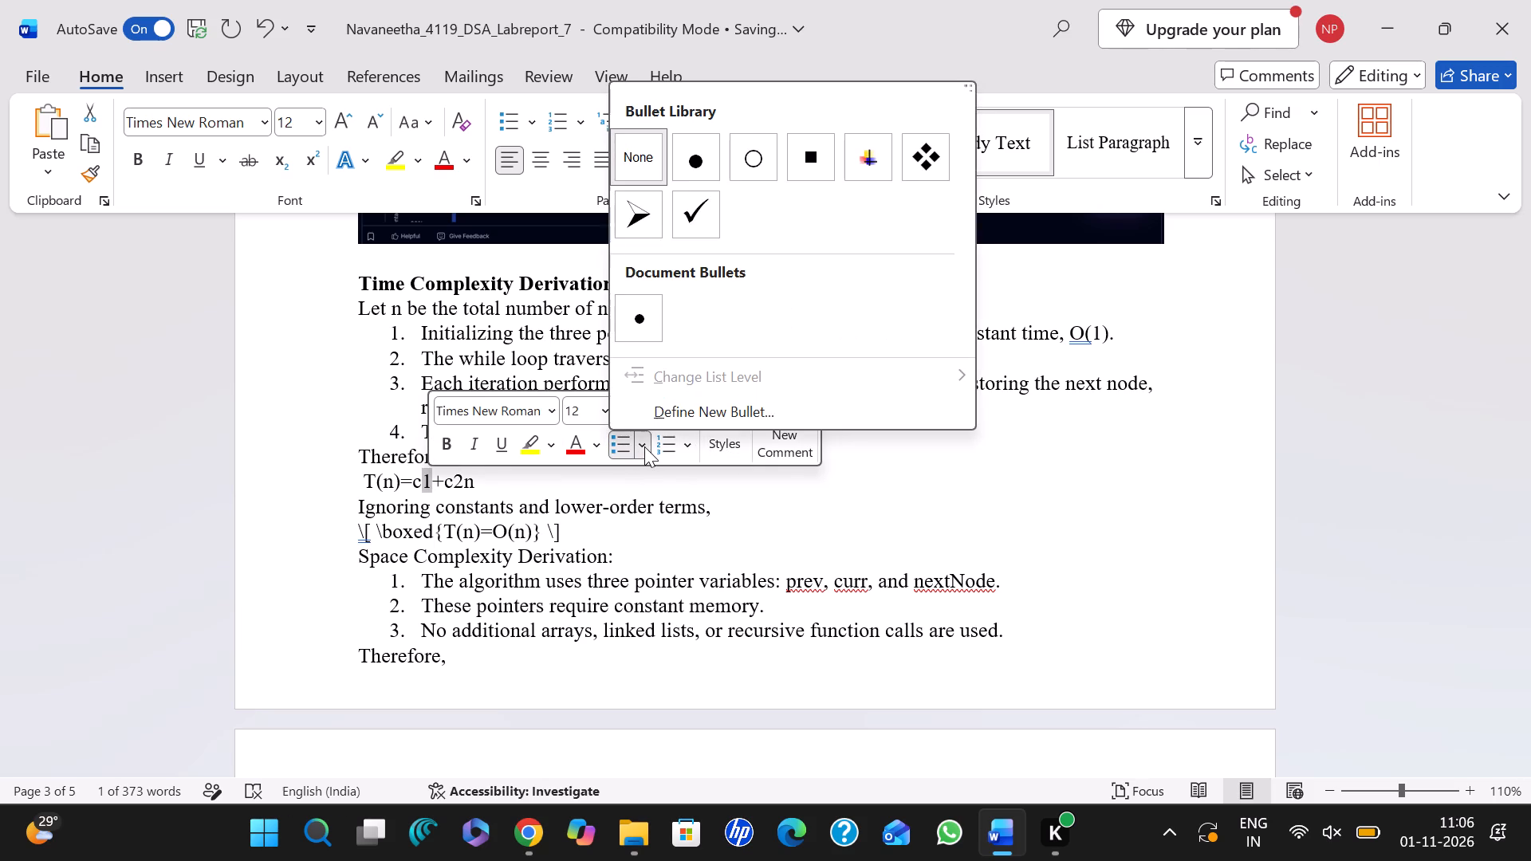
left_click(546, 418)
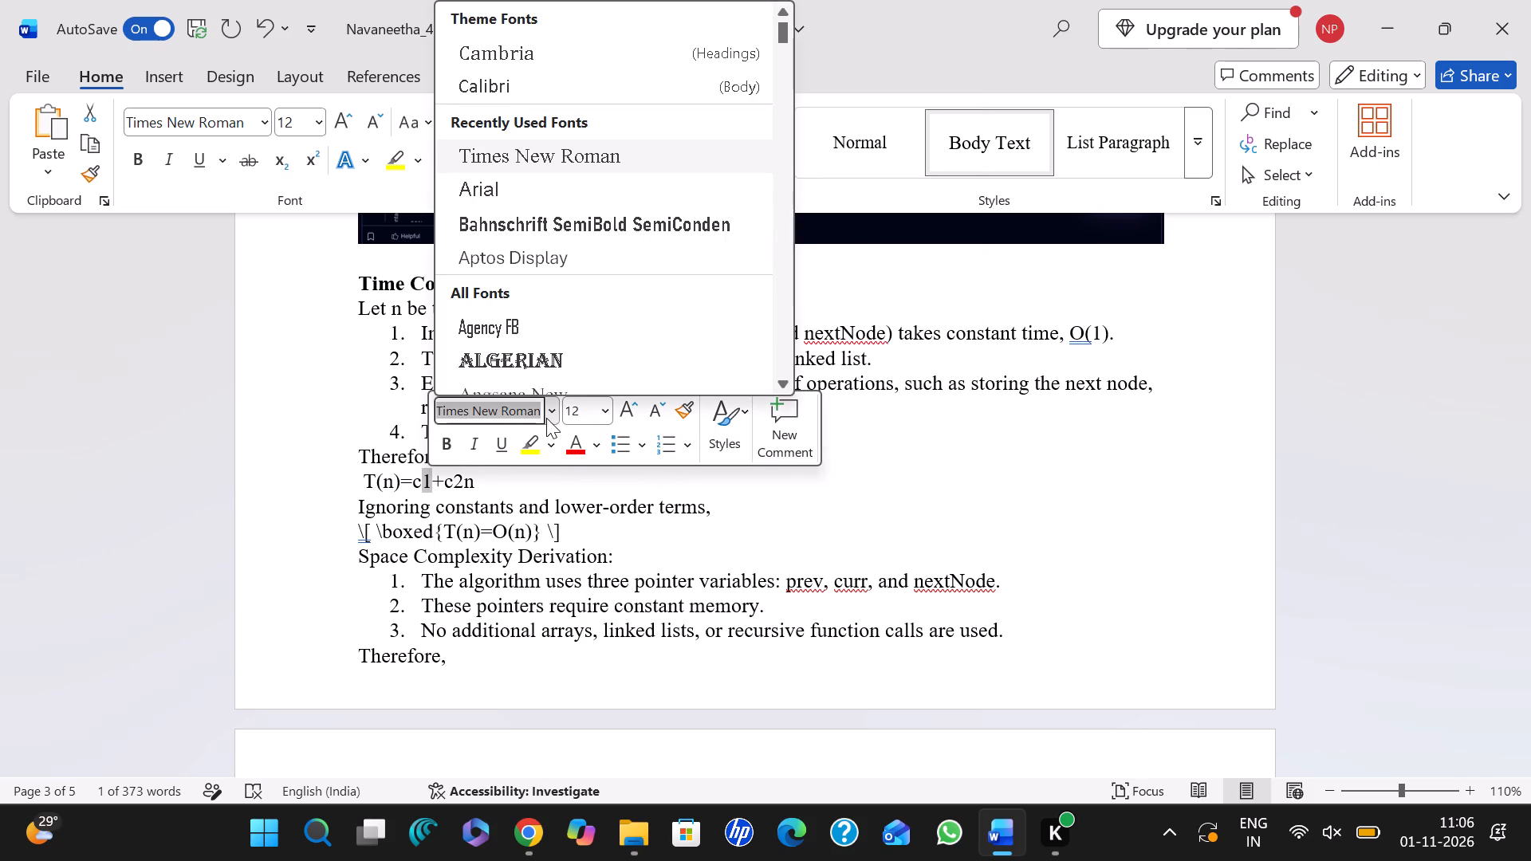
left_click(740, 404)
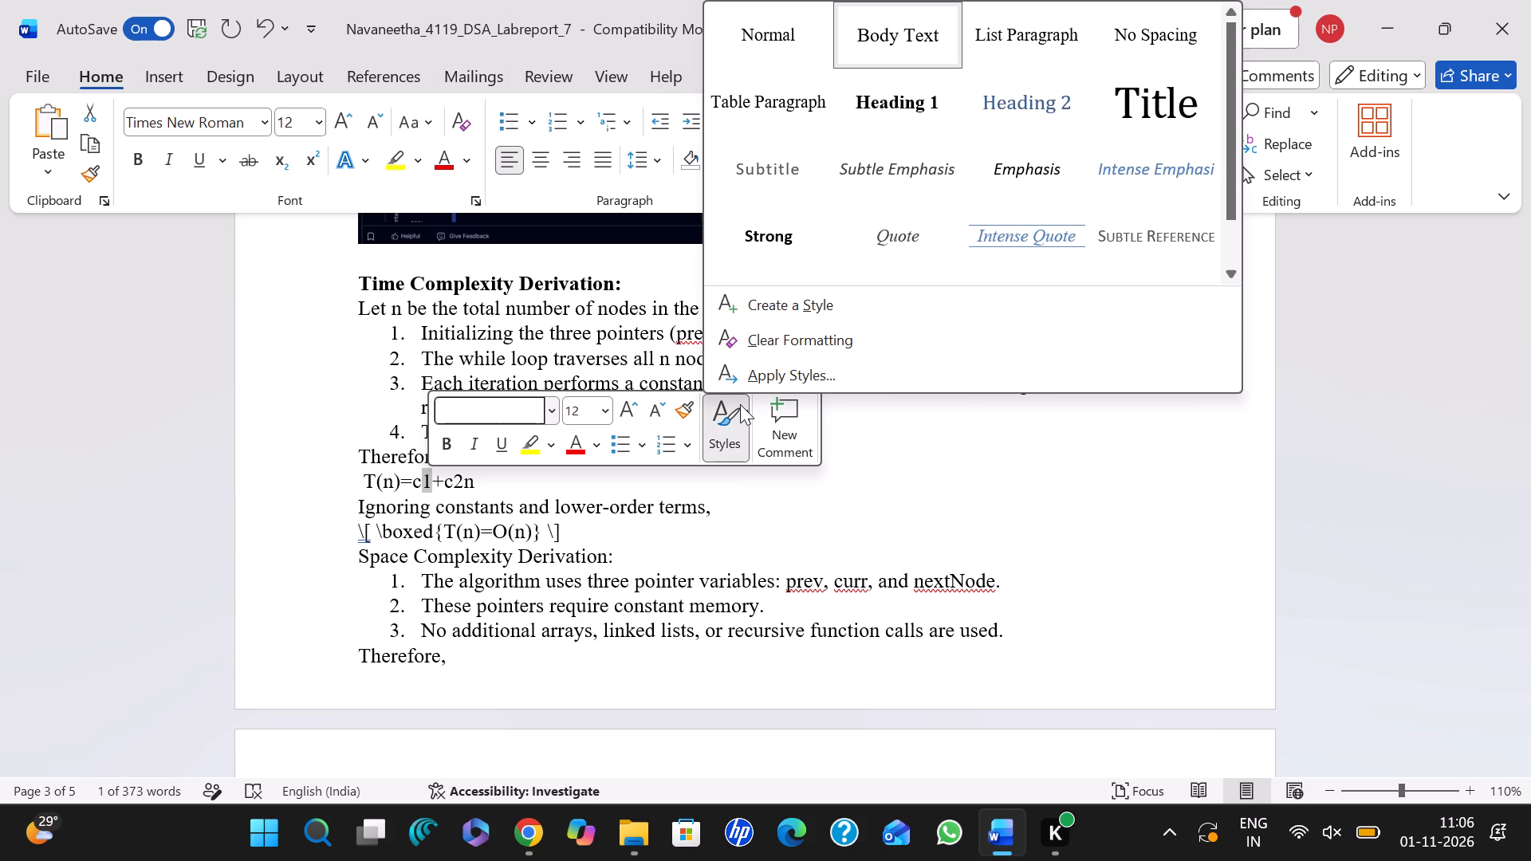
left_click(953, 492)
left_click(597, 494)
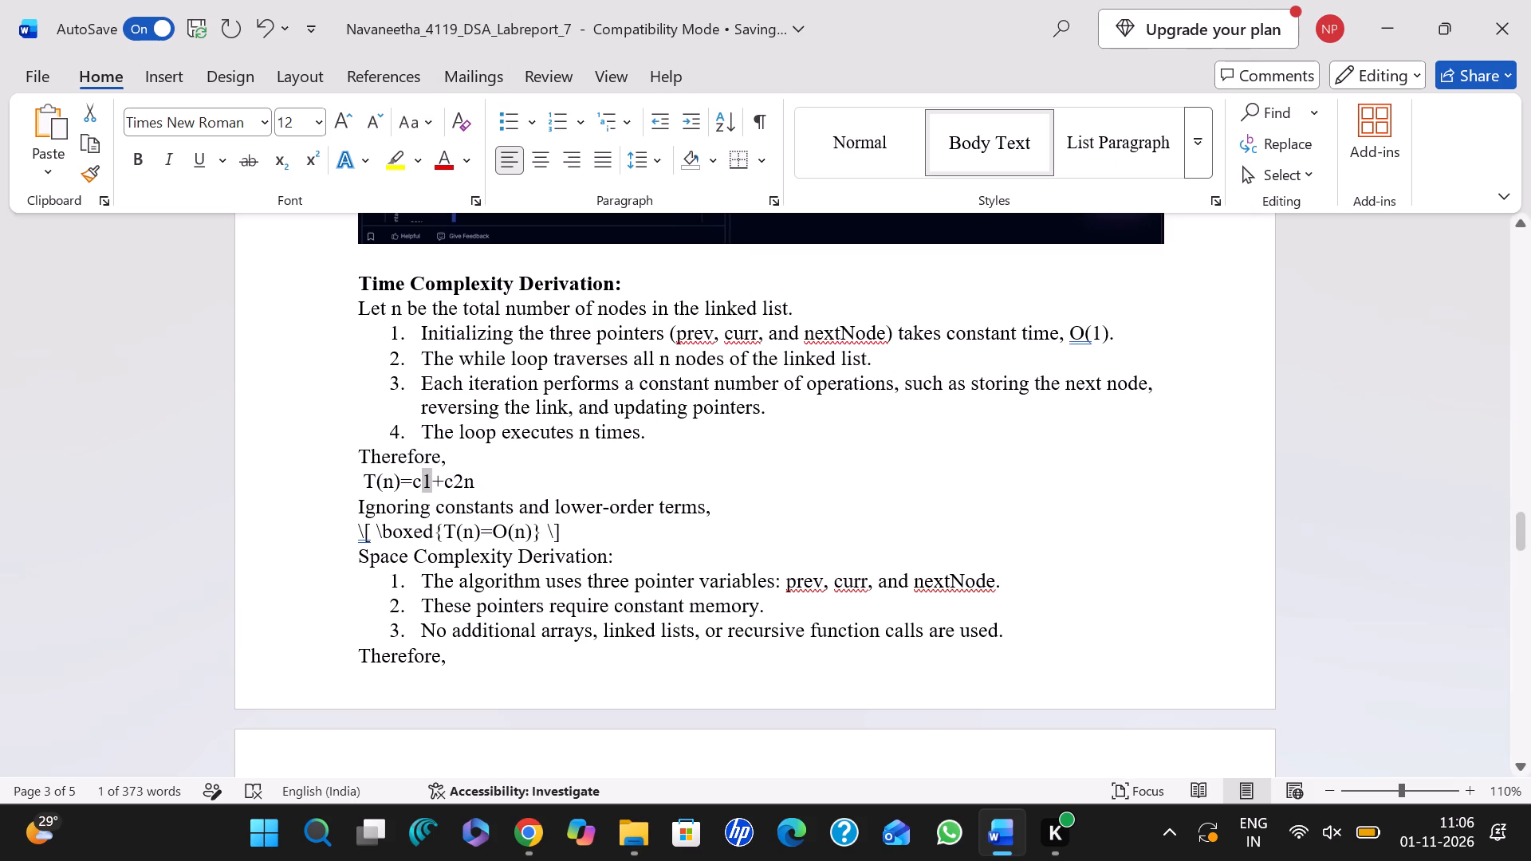
Strip the \[ \boxed{ } \] markup from the Reverse a Linked List time result, leaving T(n)=O(n).
scroll(597, 494, "down", 1)
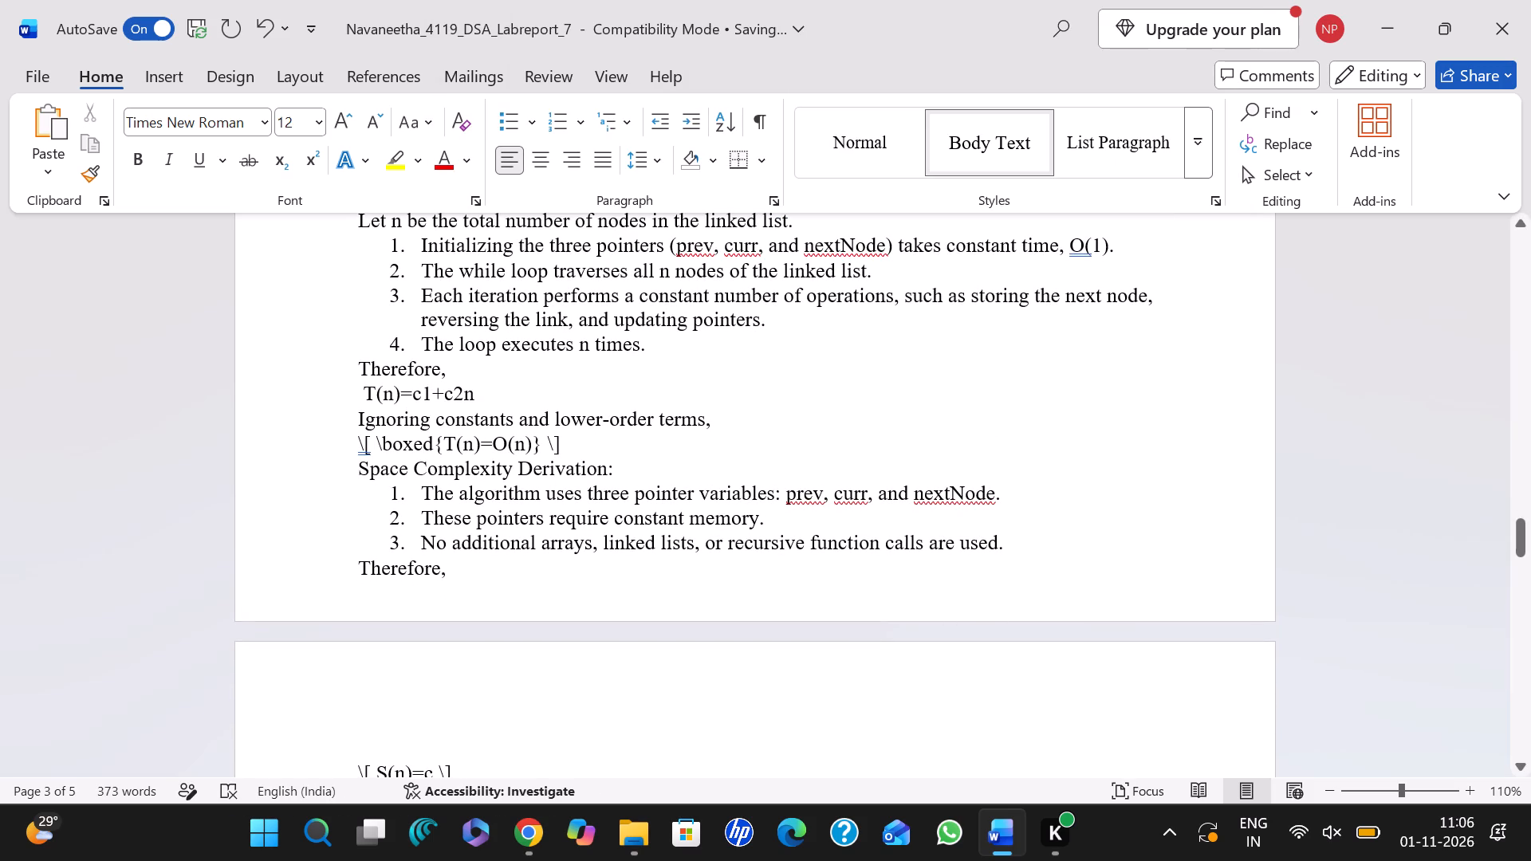
left_click_drag(439, 443, 340, 442)
key("BackSpace")
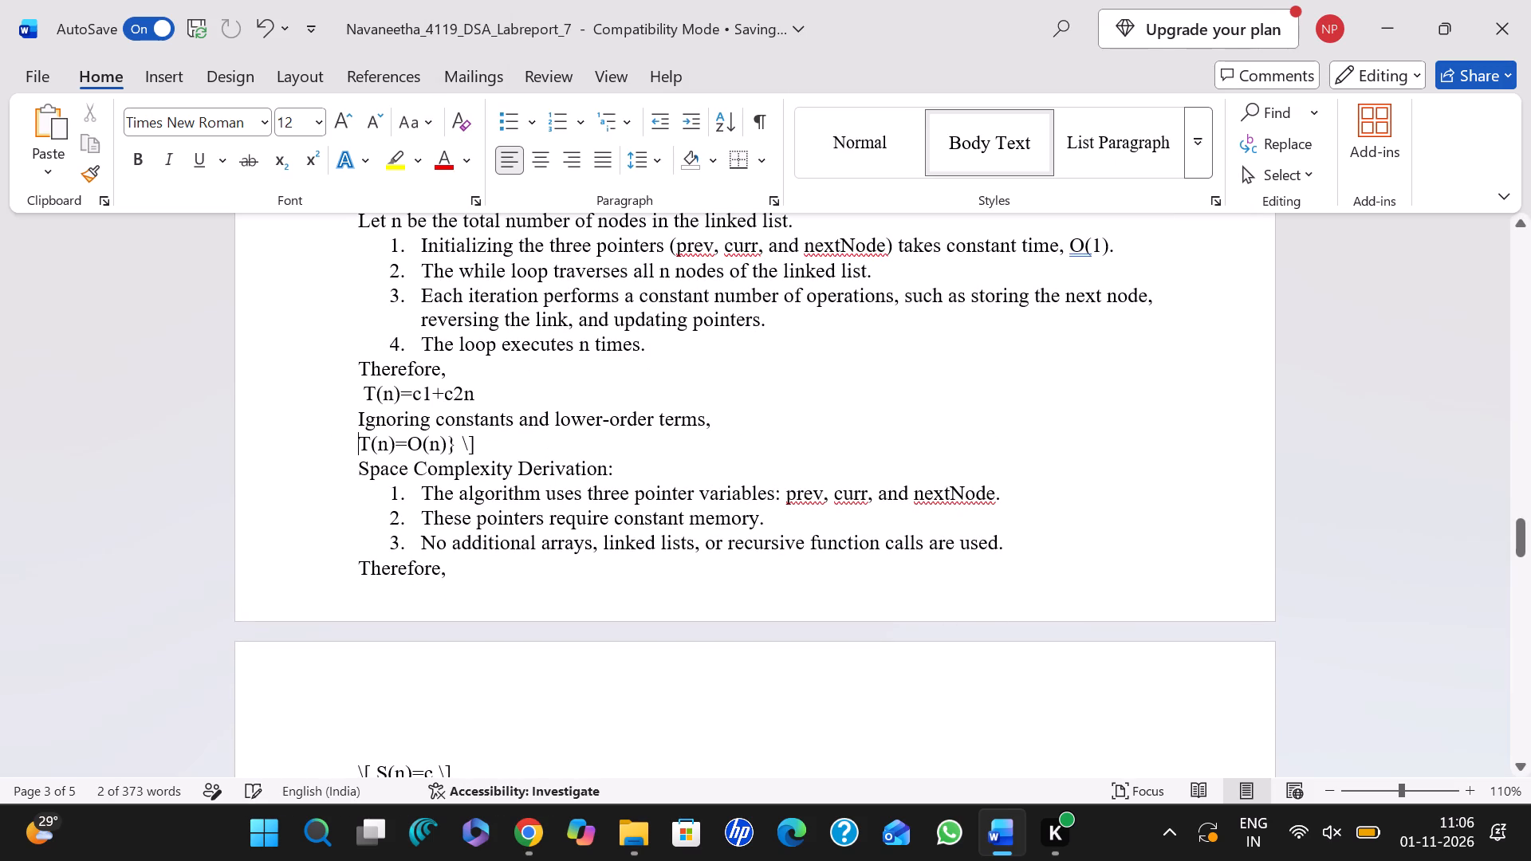
left_click_drag(487, 443, 447, 443)
key("BackSpace")
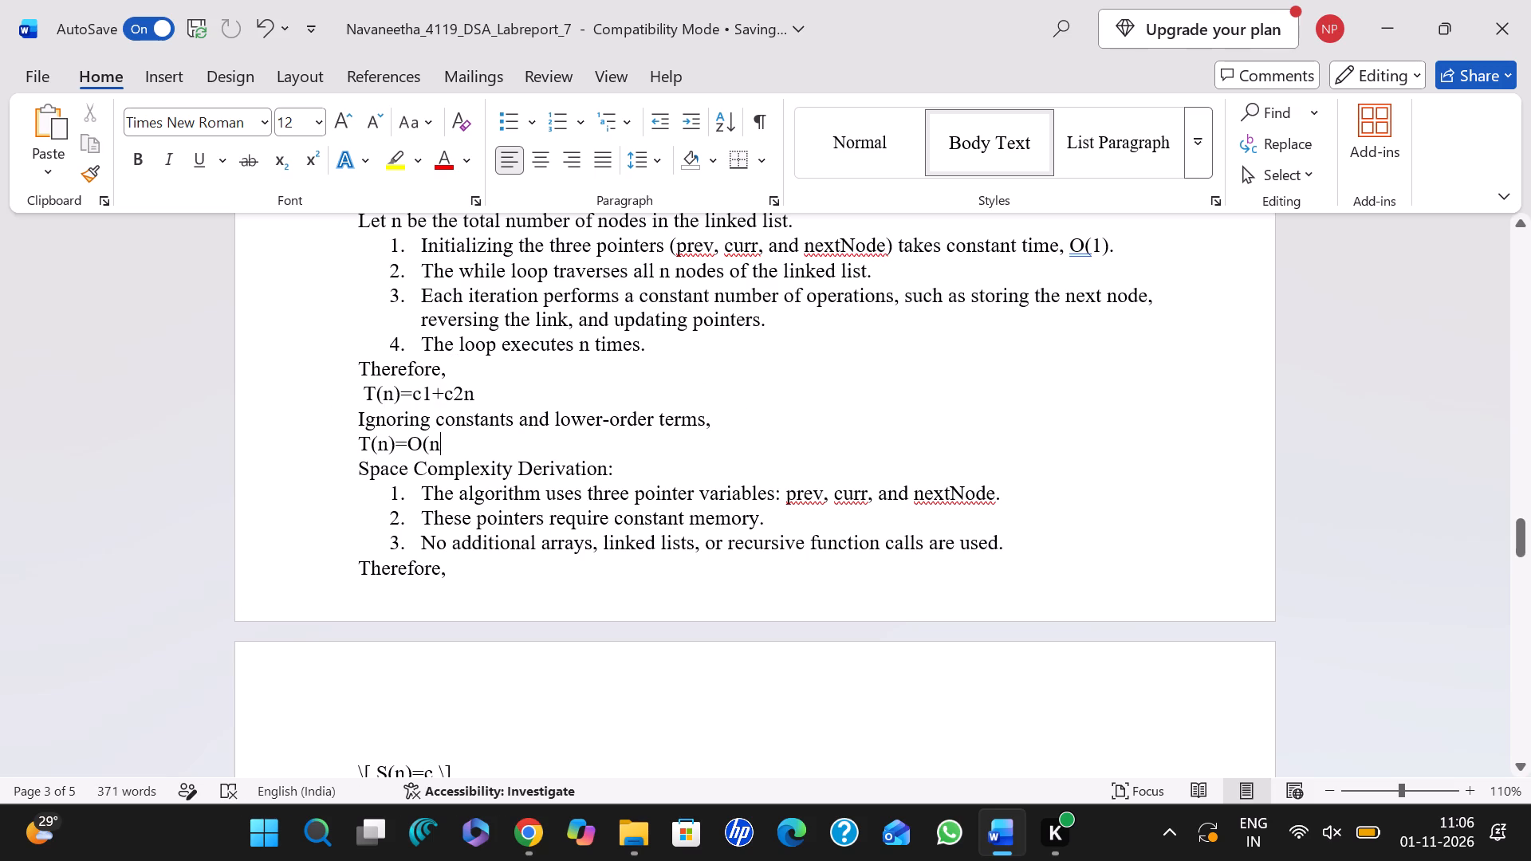
key("shift+parenright")
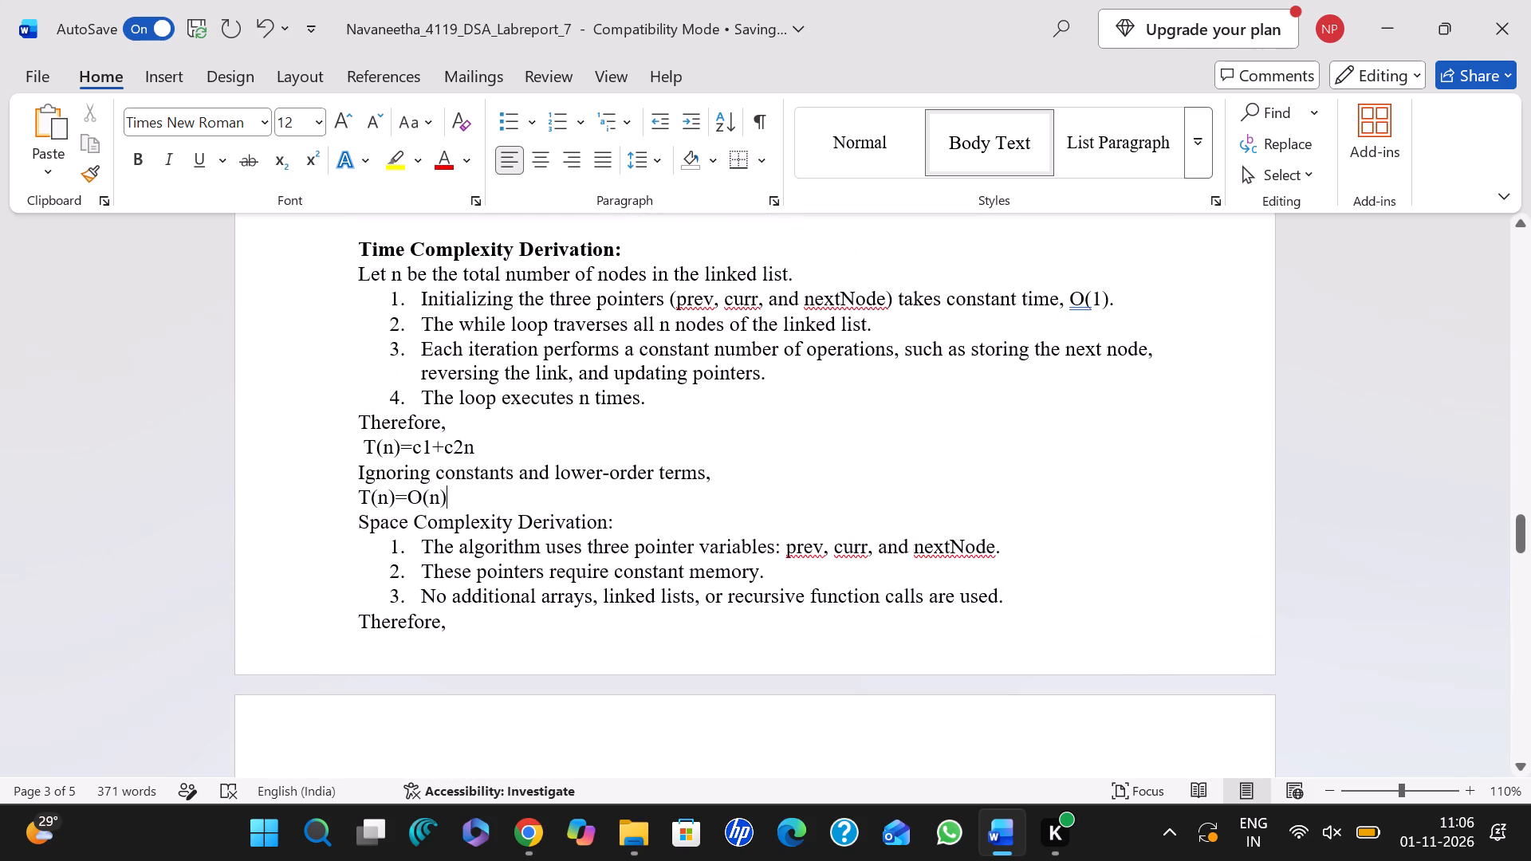
Indent the Reverse a Linked List derivation one level, from "Let n be the total number of nodes" through the final Space Complexity bullet.
left_click_drag(354, 275, 485, 686)
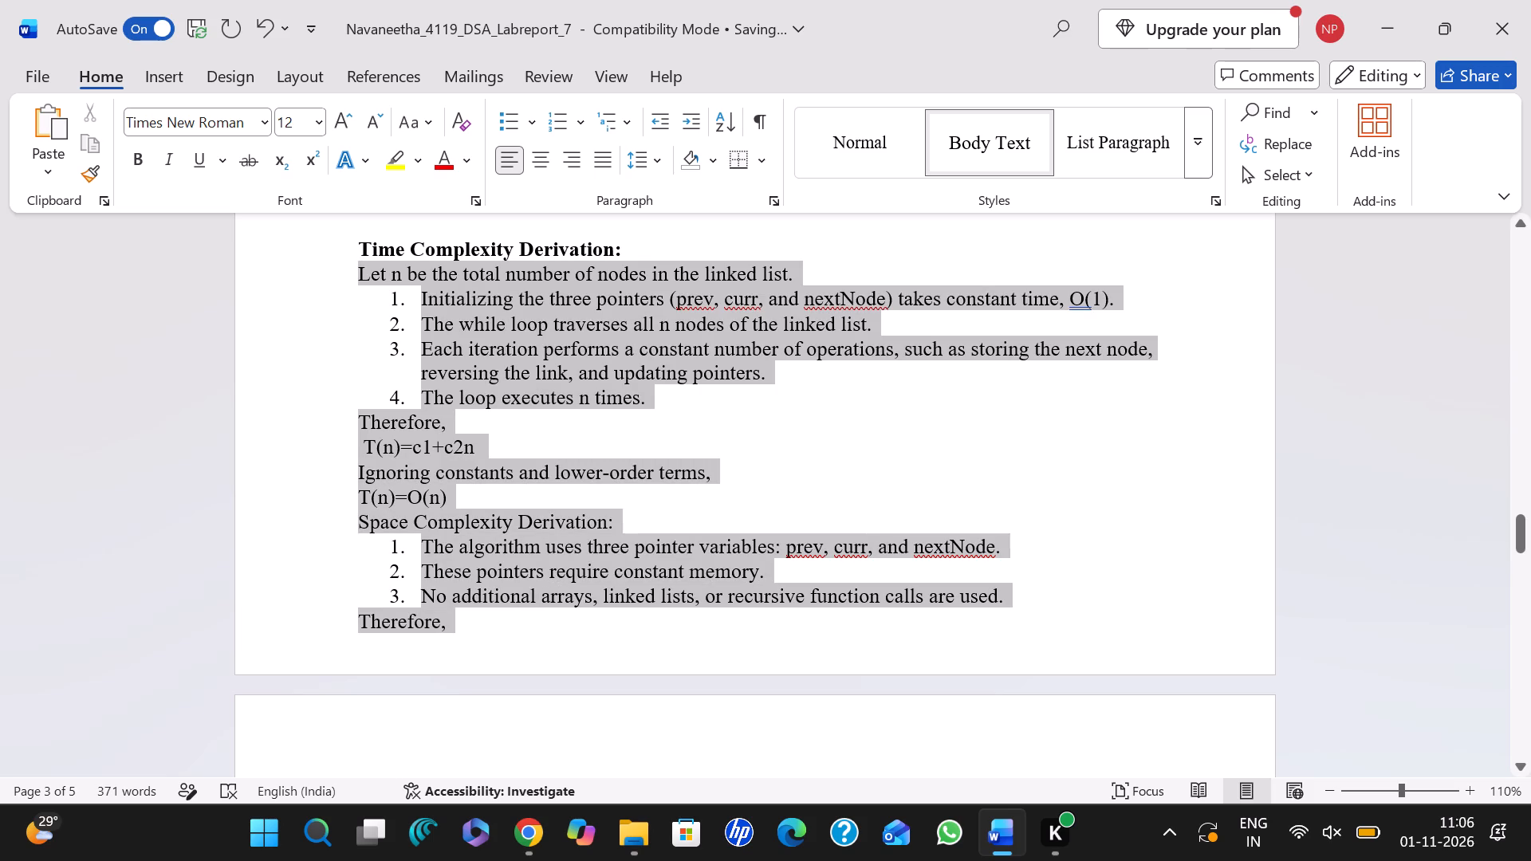
left_click_drag(485, 686, 593, 607)
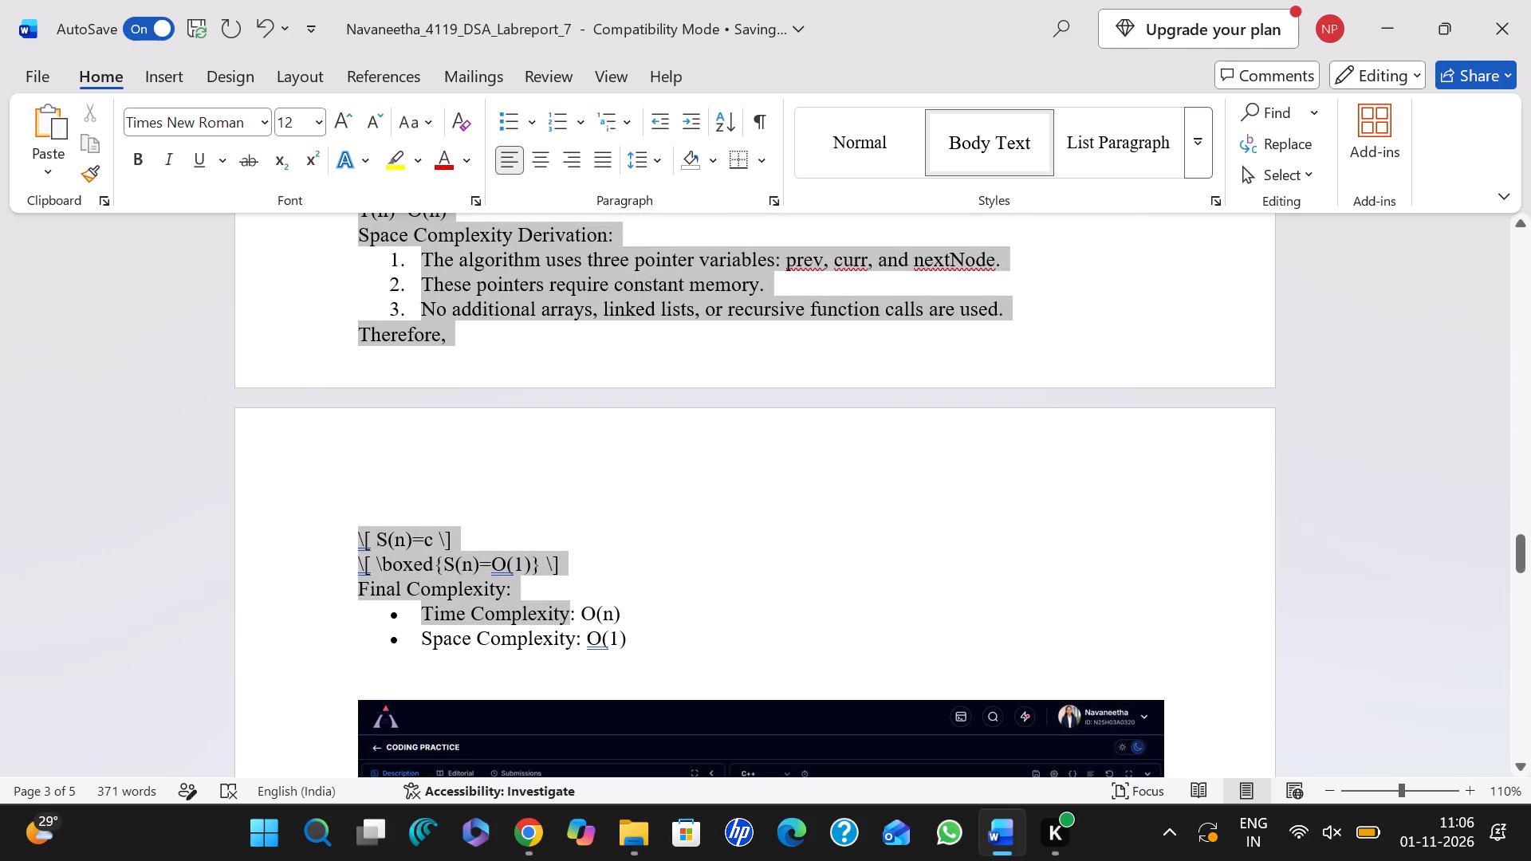
left_click_drag(593, 607, 631, 631)
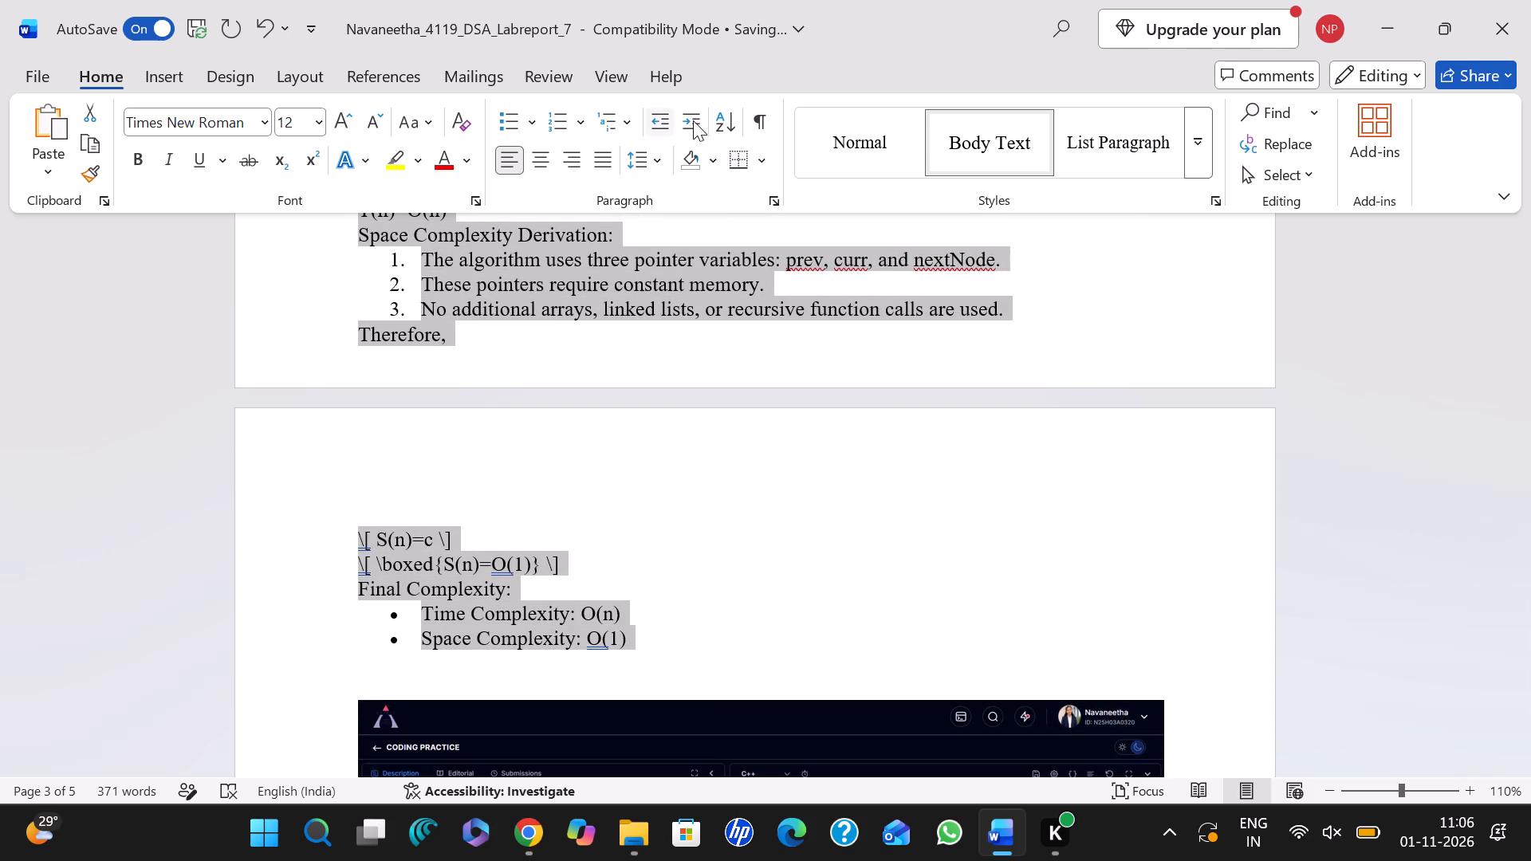
left_click(693, 120)
scroll(581, 336, "up", 1)
left_click(581, 336)
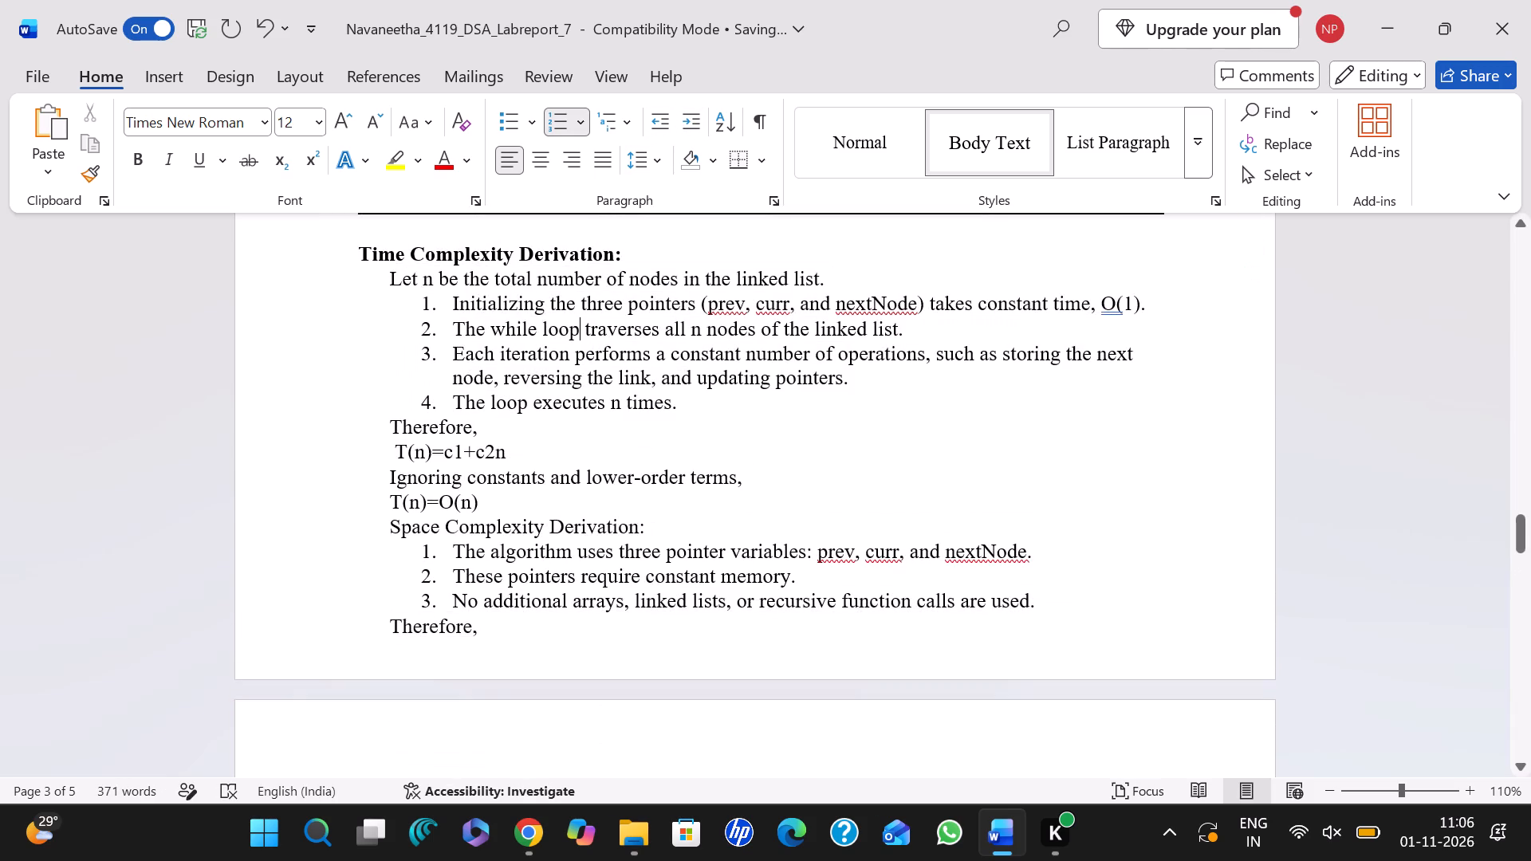
Remove the \[ and \] delimiters around the S(n)=c equation in the Reverse a Linked List derivation.
scroll(581, 336, "down", 3)
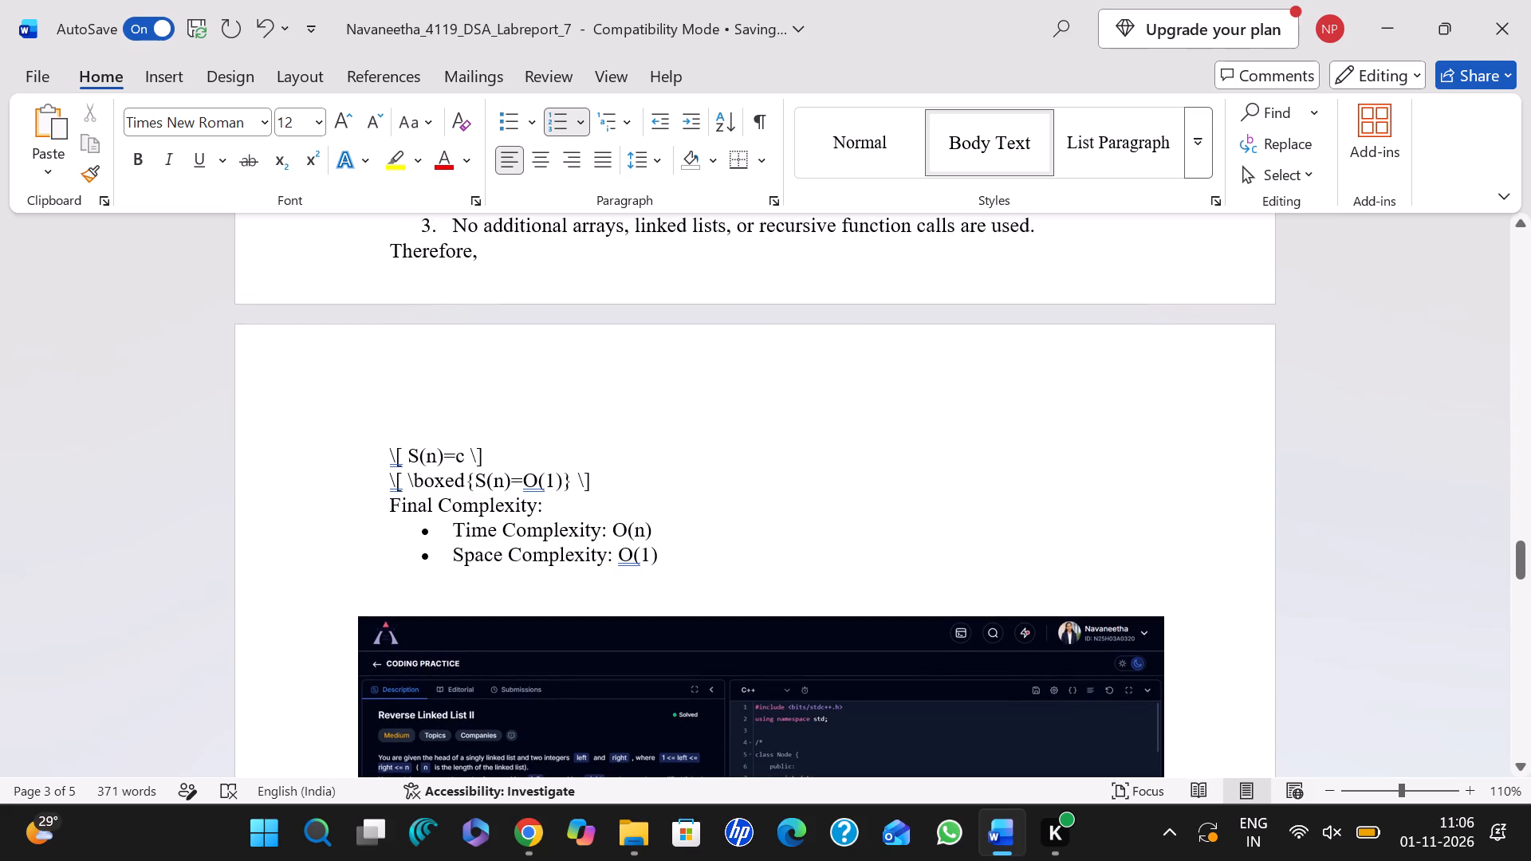
left_click_drag(407, 458, 388, 460)
key("BackSpace")
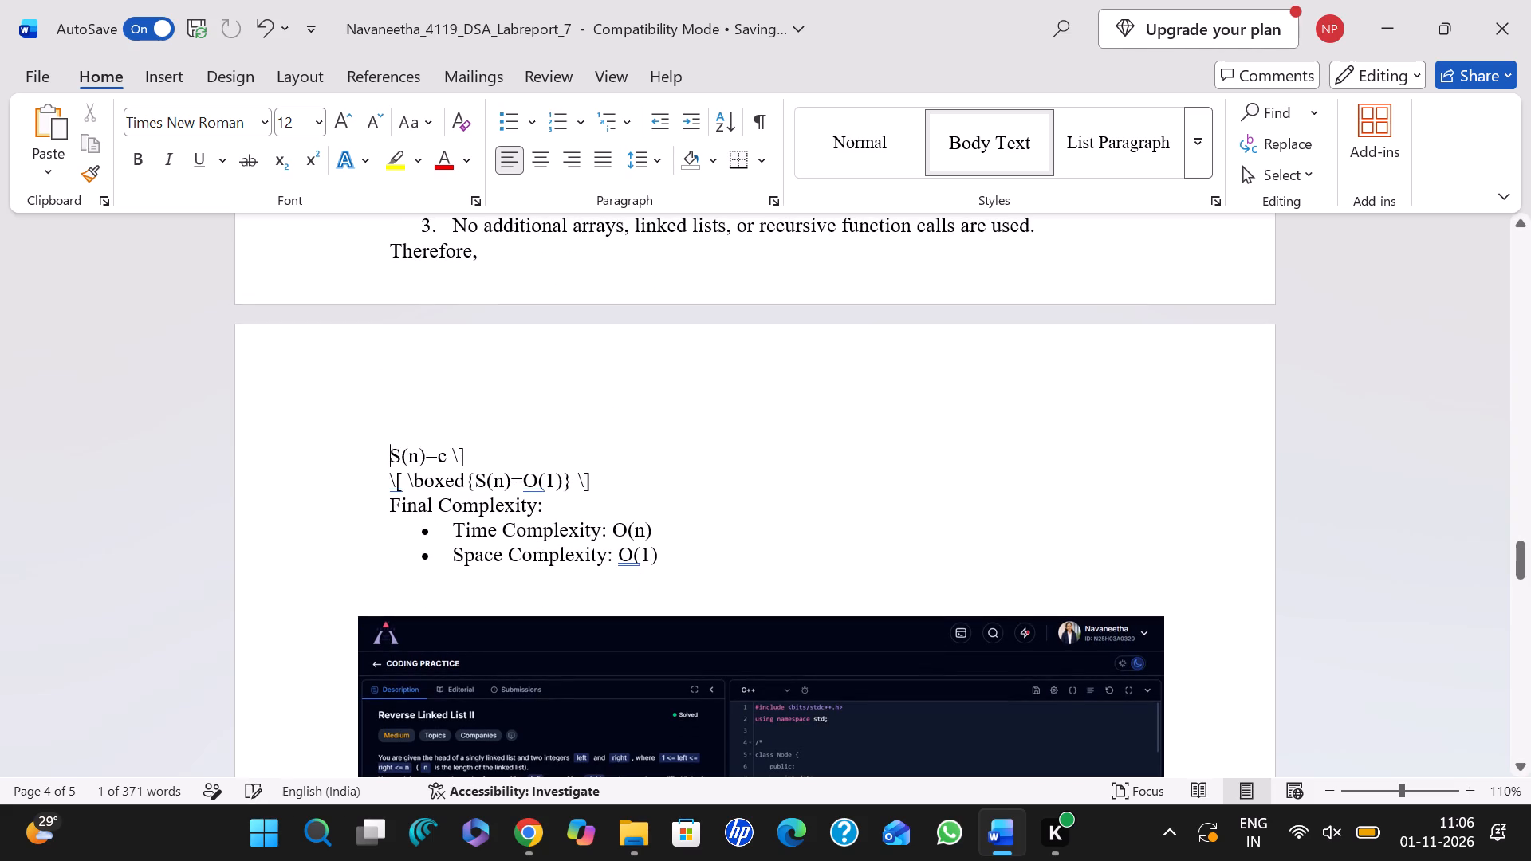
key("End")
key("BackSpace")
key("BackSpace")
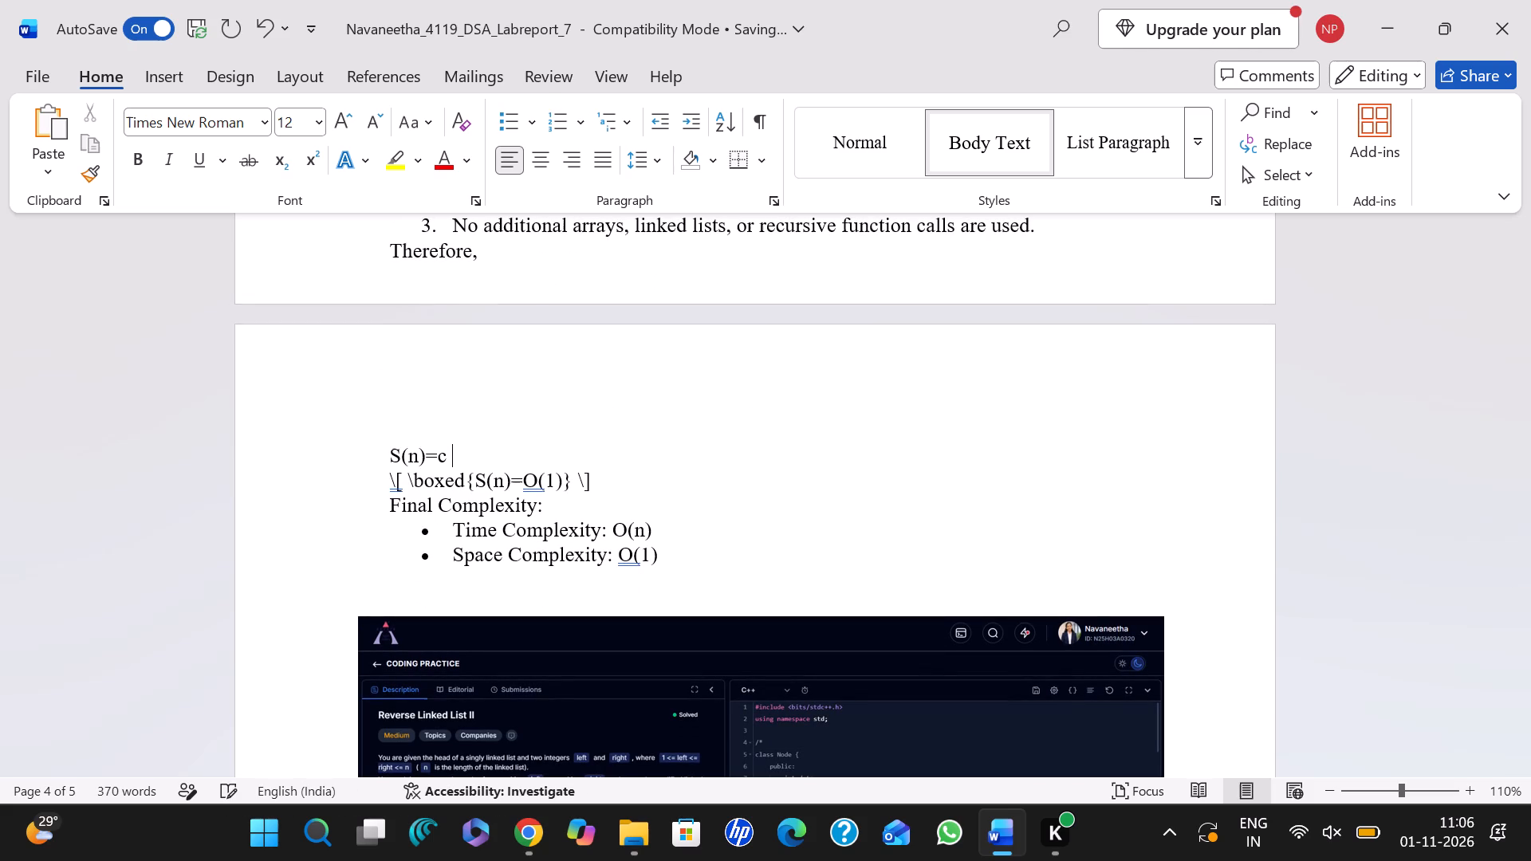
Strip the \[ \boxed{ } \] markup from the Reverse a Linked List space result, leaving S(n)=O(1).
key("Down")
key("BackSpace")
key("BackSpace")
key("BackSpace")
key("BackSpace")
key("BackSpace")
key("BackSpace")
key("BackSpace")
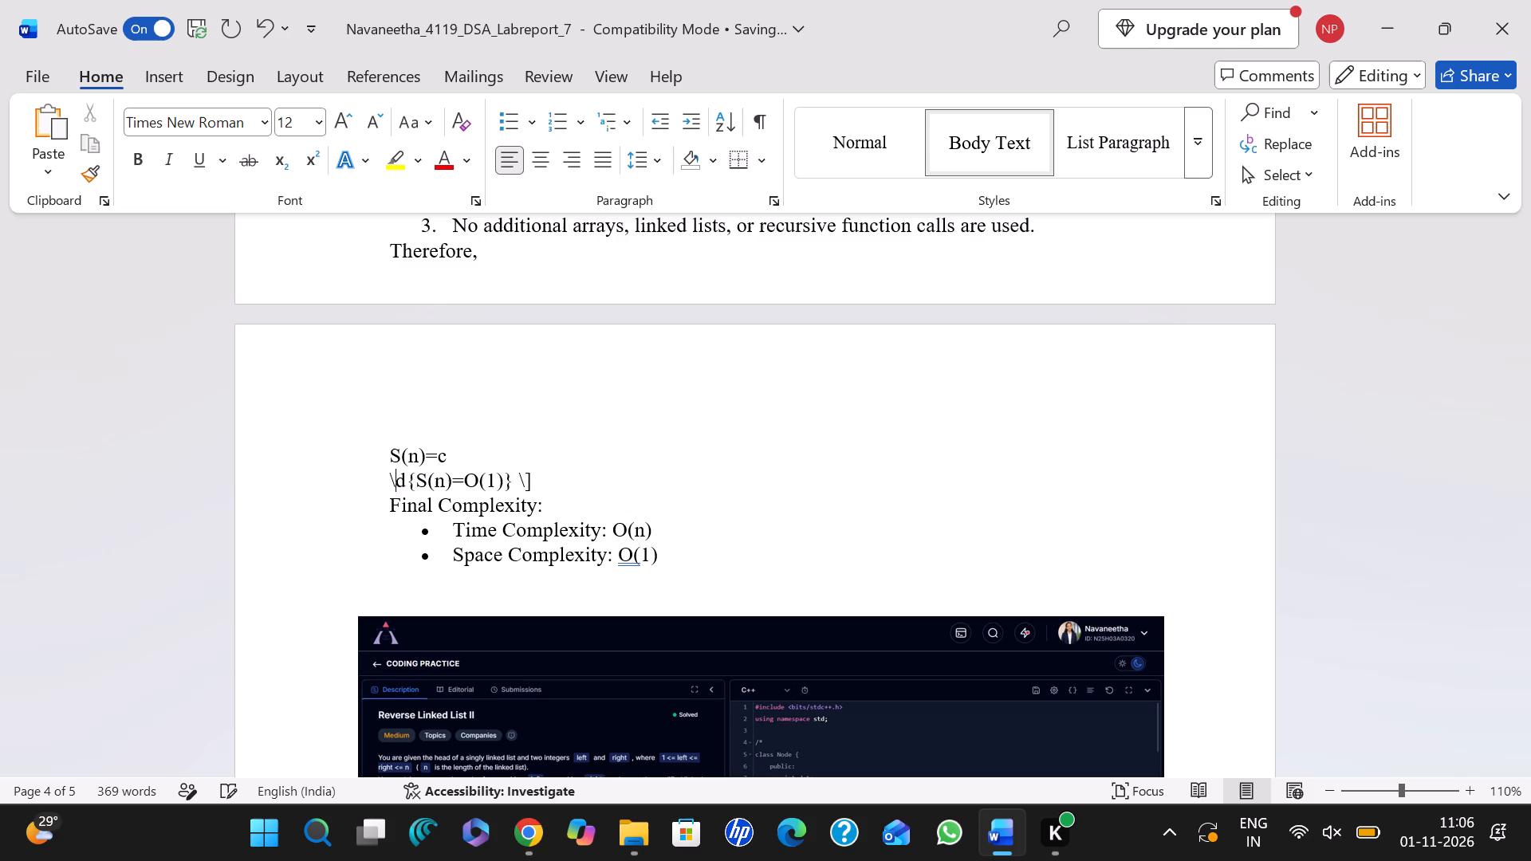
key("BackSpace")
key("Delete")
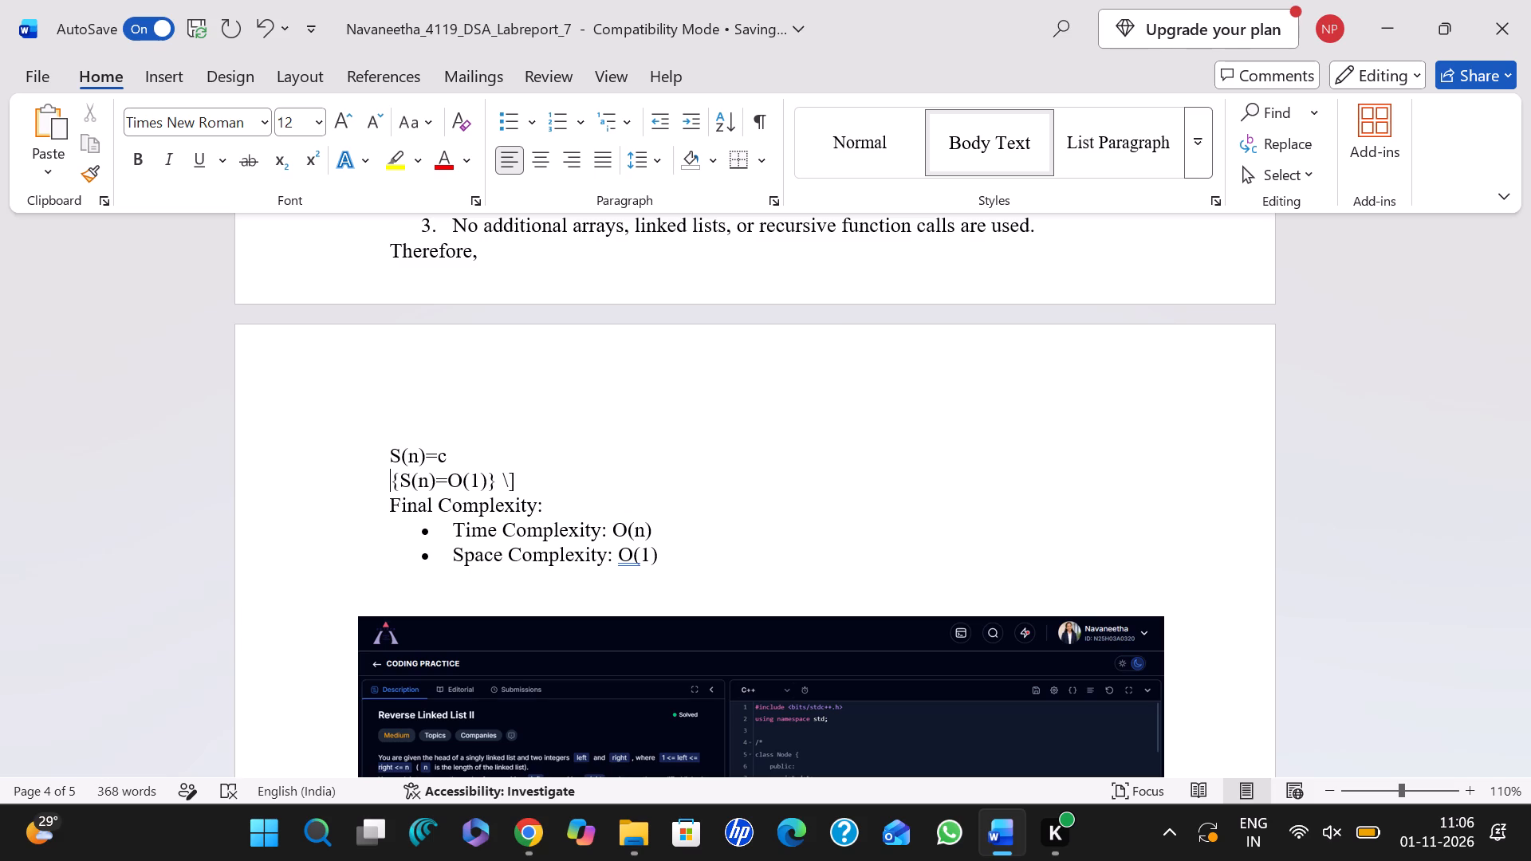
key("Delete")
key("End")
key("BackSpace")
key("BackSpace")
key("BackSpace")
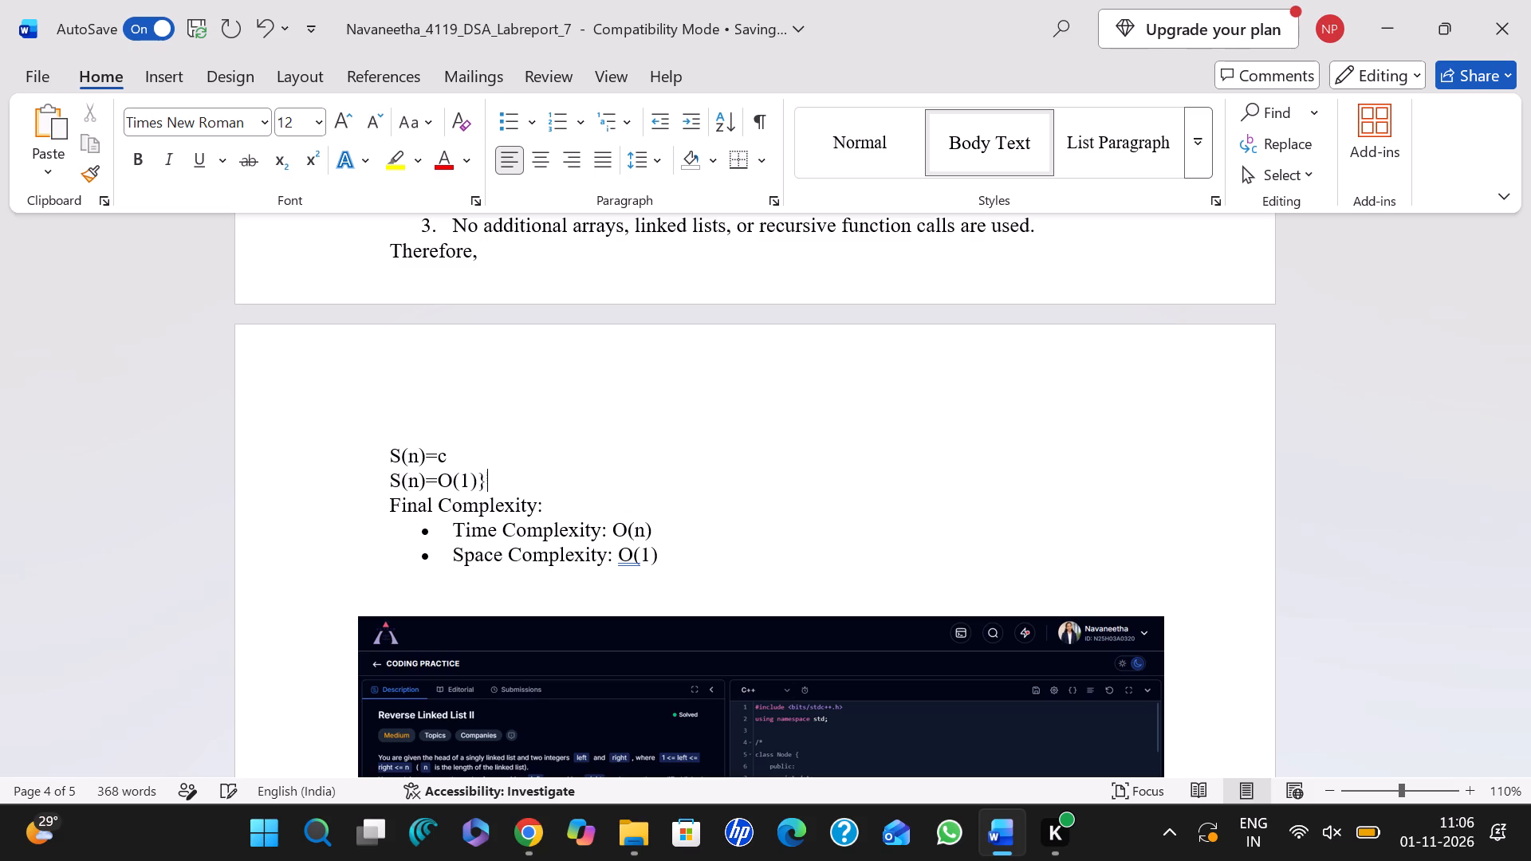
key("BackSpace")
Check ChatGPT's Reverse a Linked List derivation in Chrome, and review the pasted derivations back in the Word report.
left_click(867, 383)
scroll(867, 383, "down", 1)
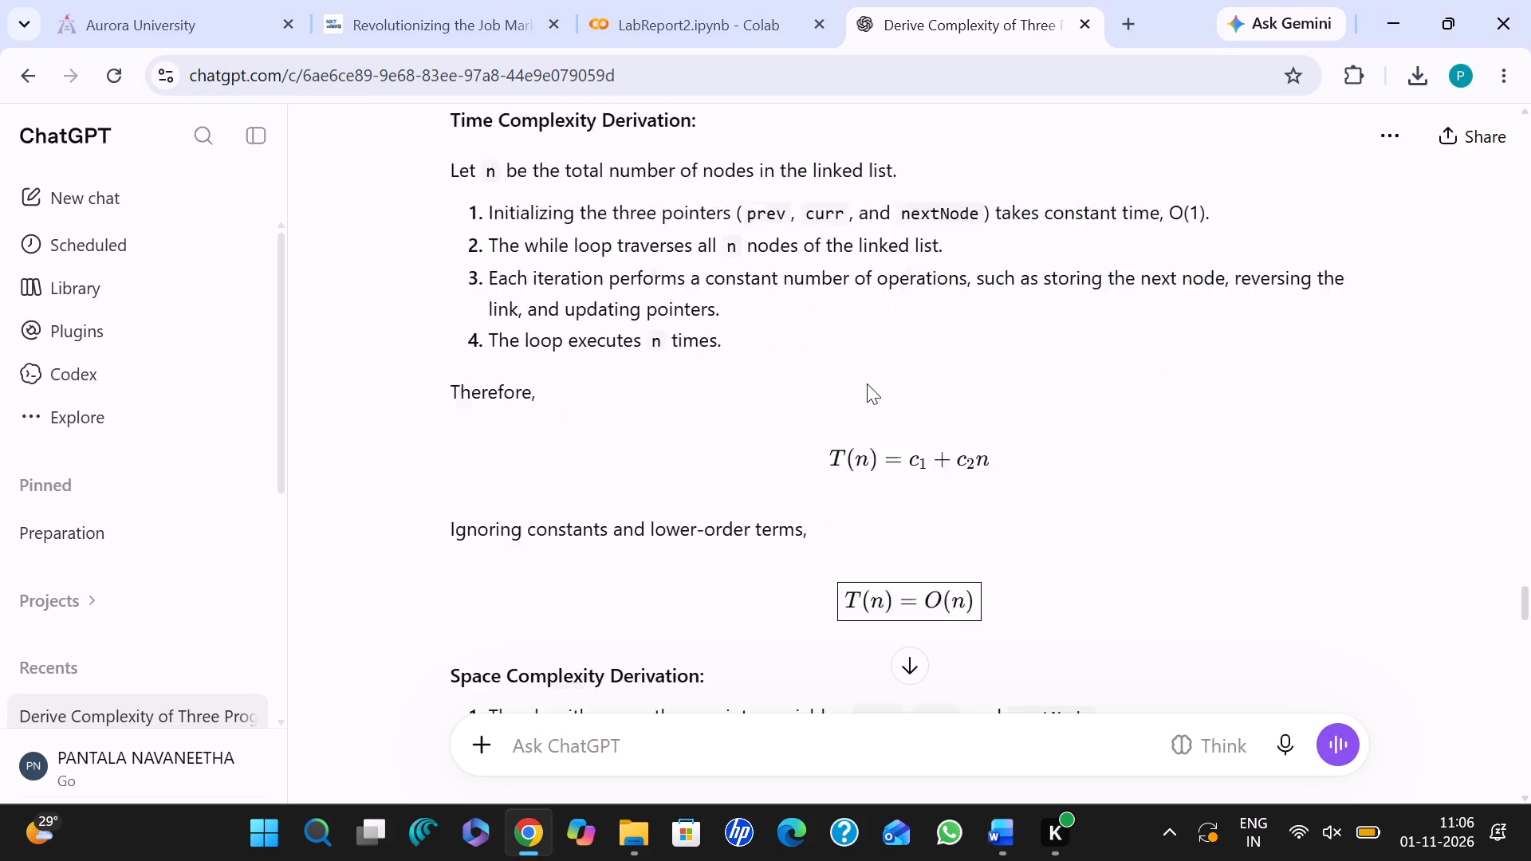
scroll(867, 383, "down", 6)
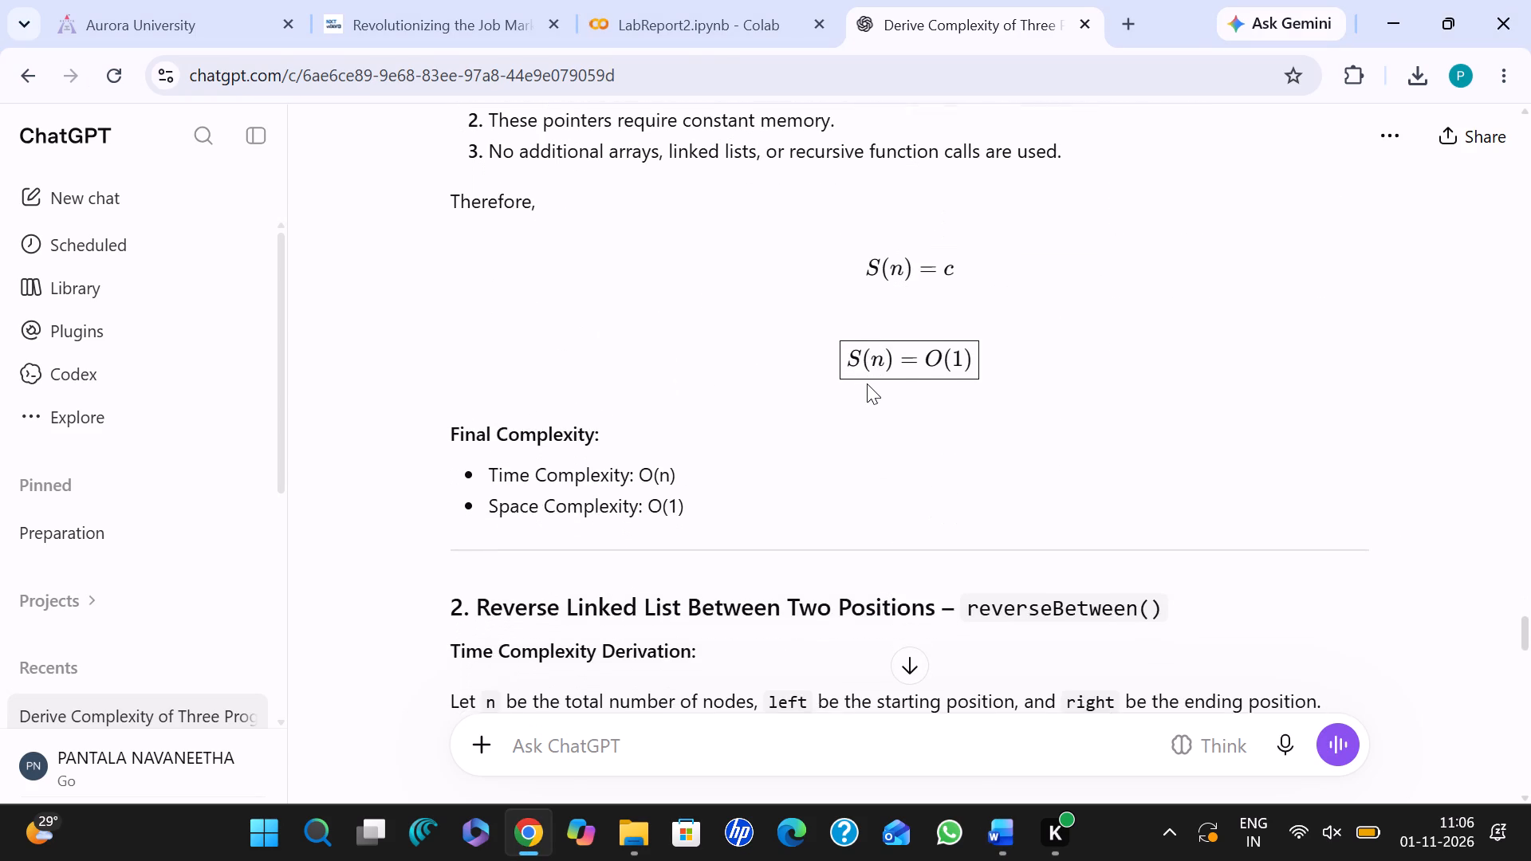
scroll(746, 539, "up", 1)
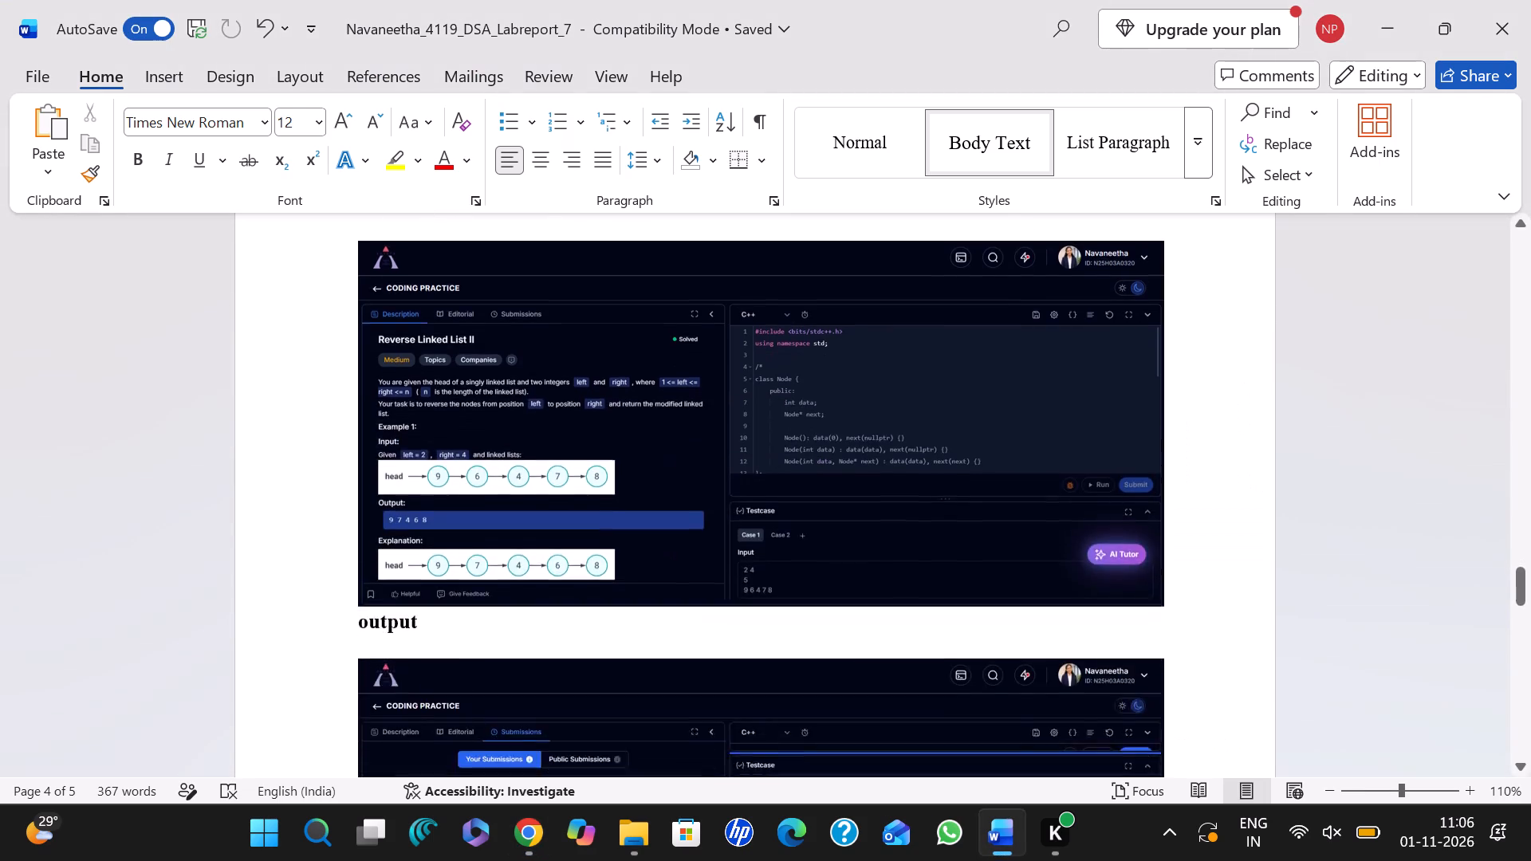
scroll(746, 539, "up", 1)
scroll(746, 539, "down", 1)
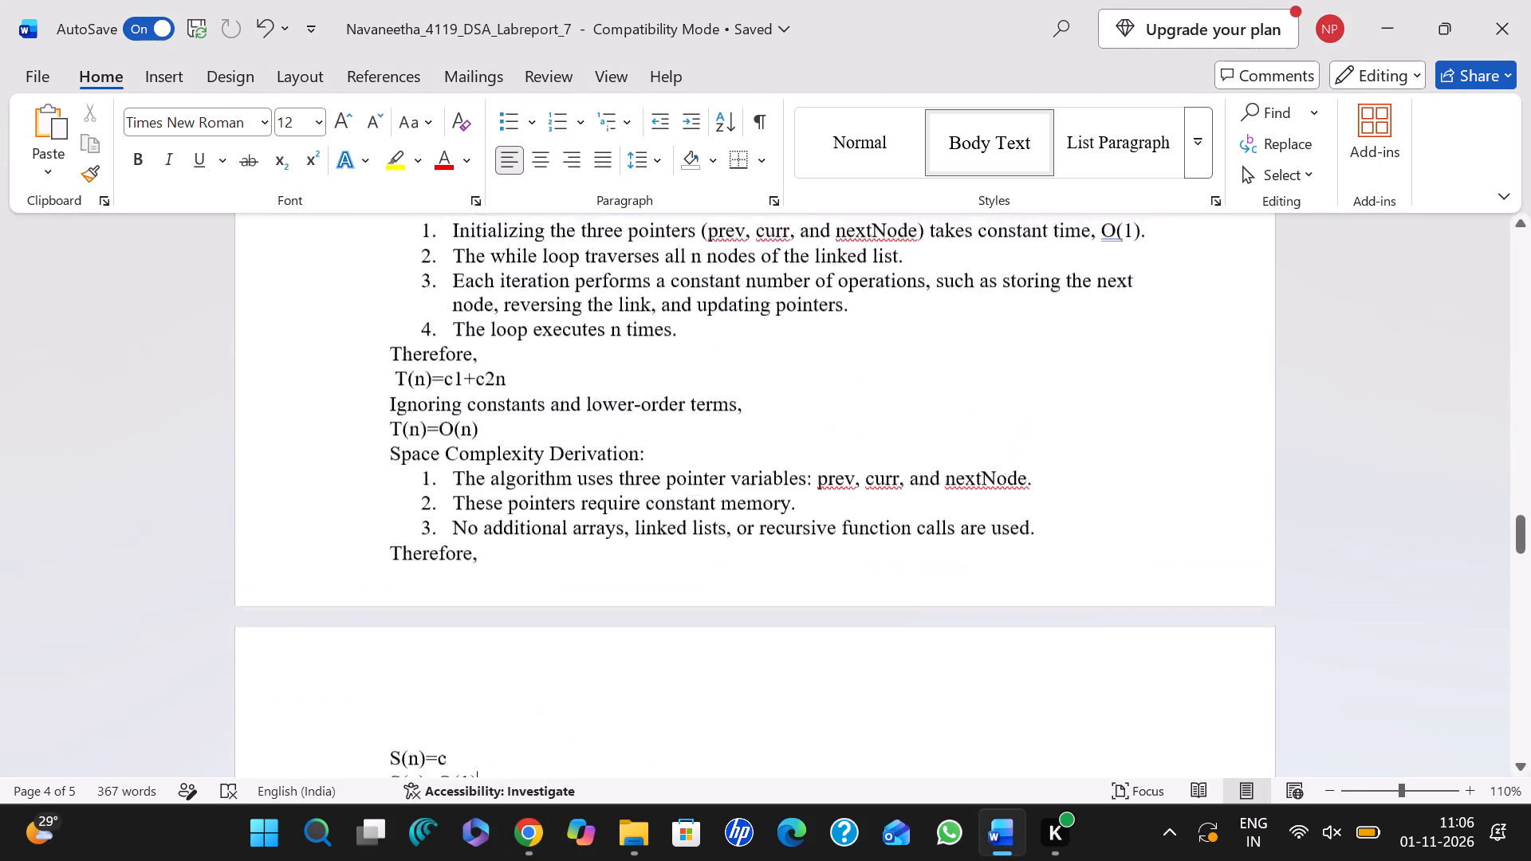
scroll(746, 539, "down", 3)
scroll(746, 539, "up", 1)
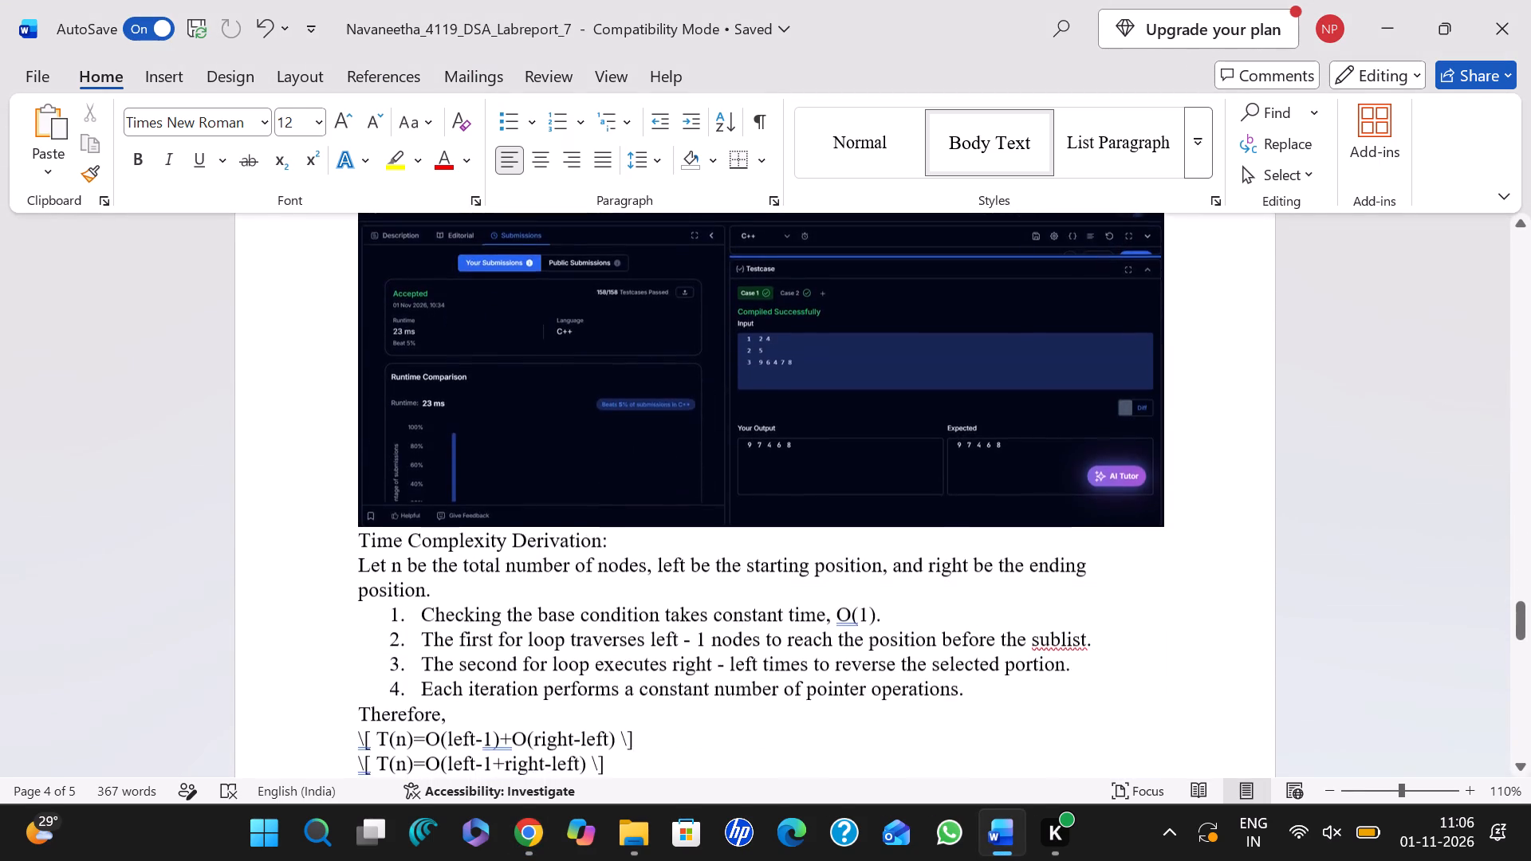
scroll(746, 539, "up", 1)
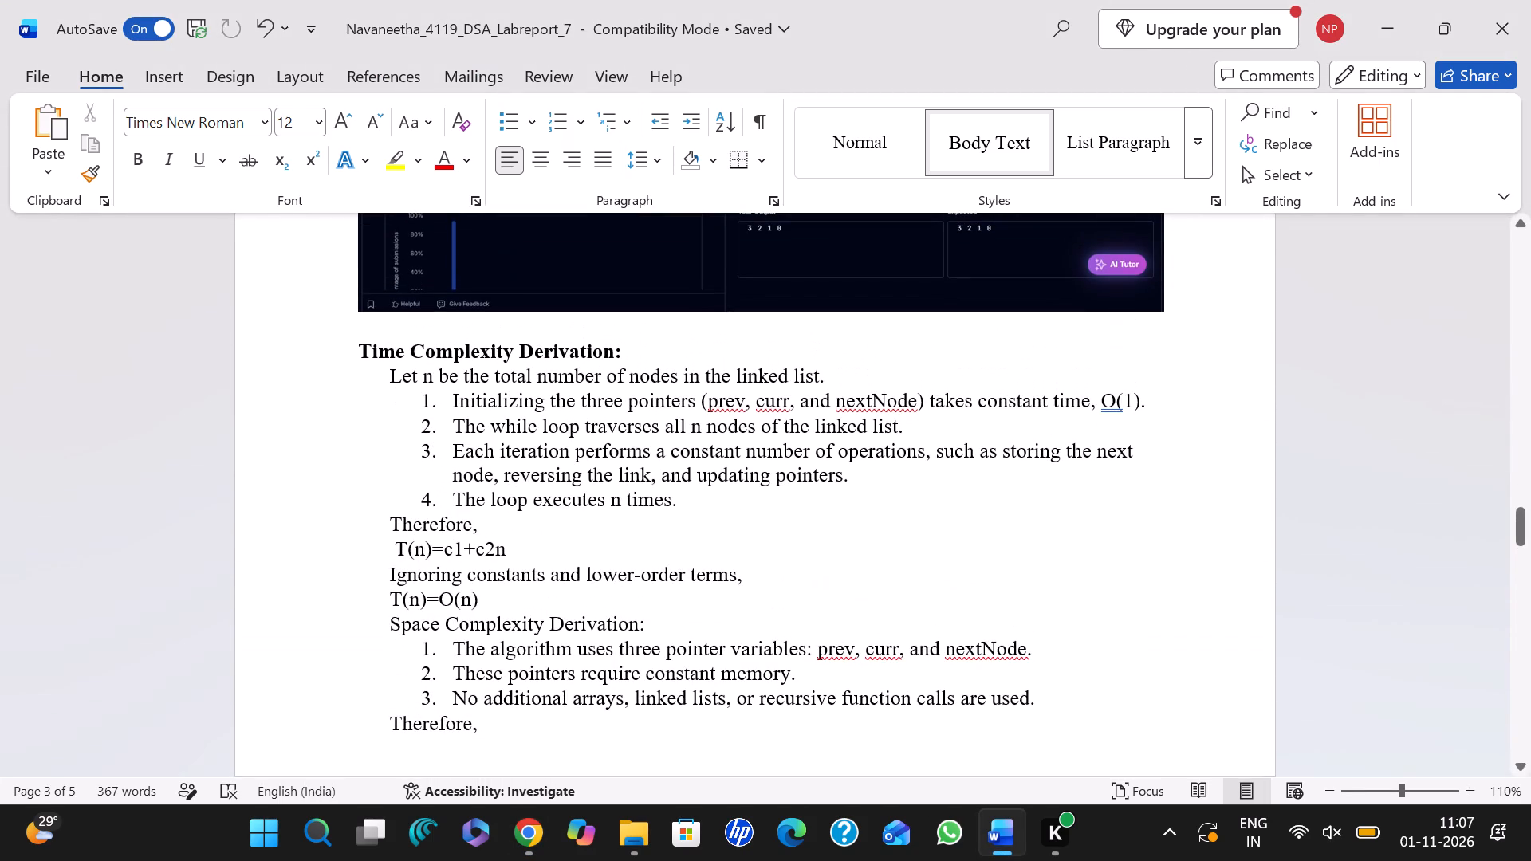
Bold the "Space Complexity Derivation:" heading in the Reverse a Linked List derivation.
left_click_drag(347, 340, 441, 468)
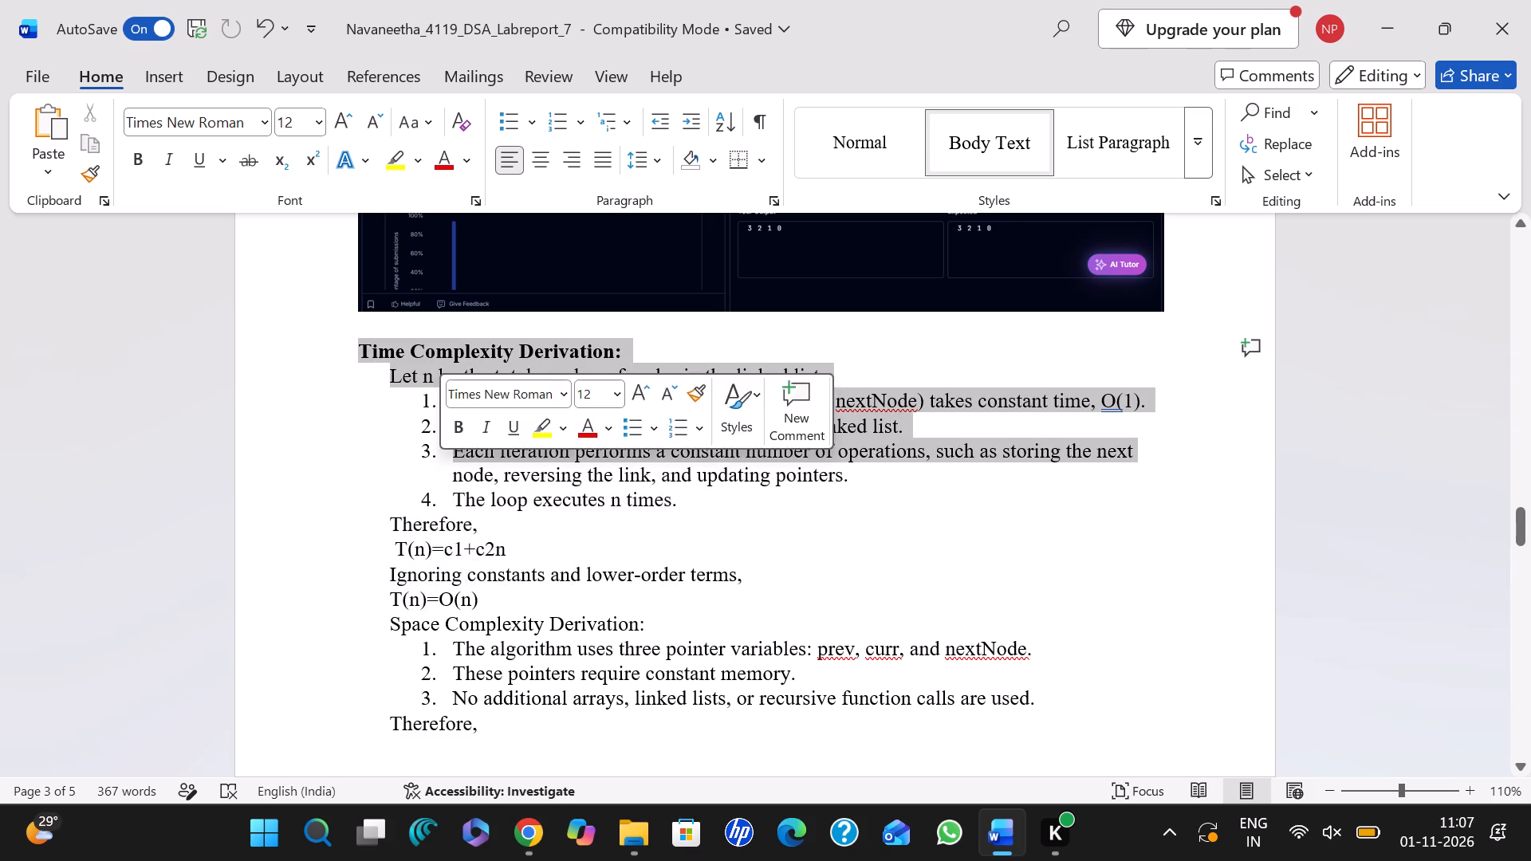
scroll(441, 468, "down", 3)
scroll(441, 417, "up", 2)
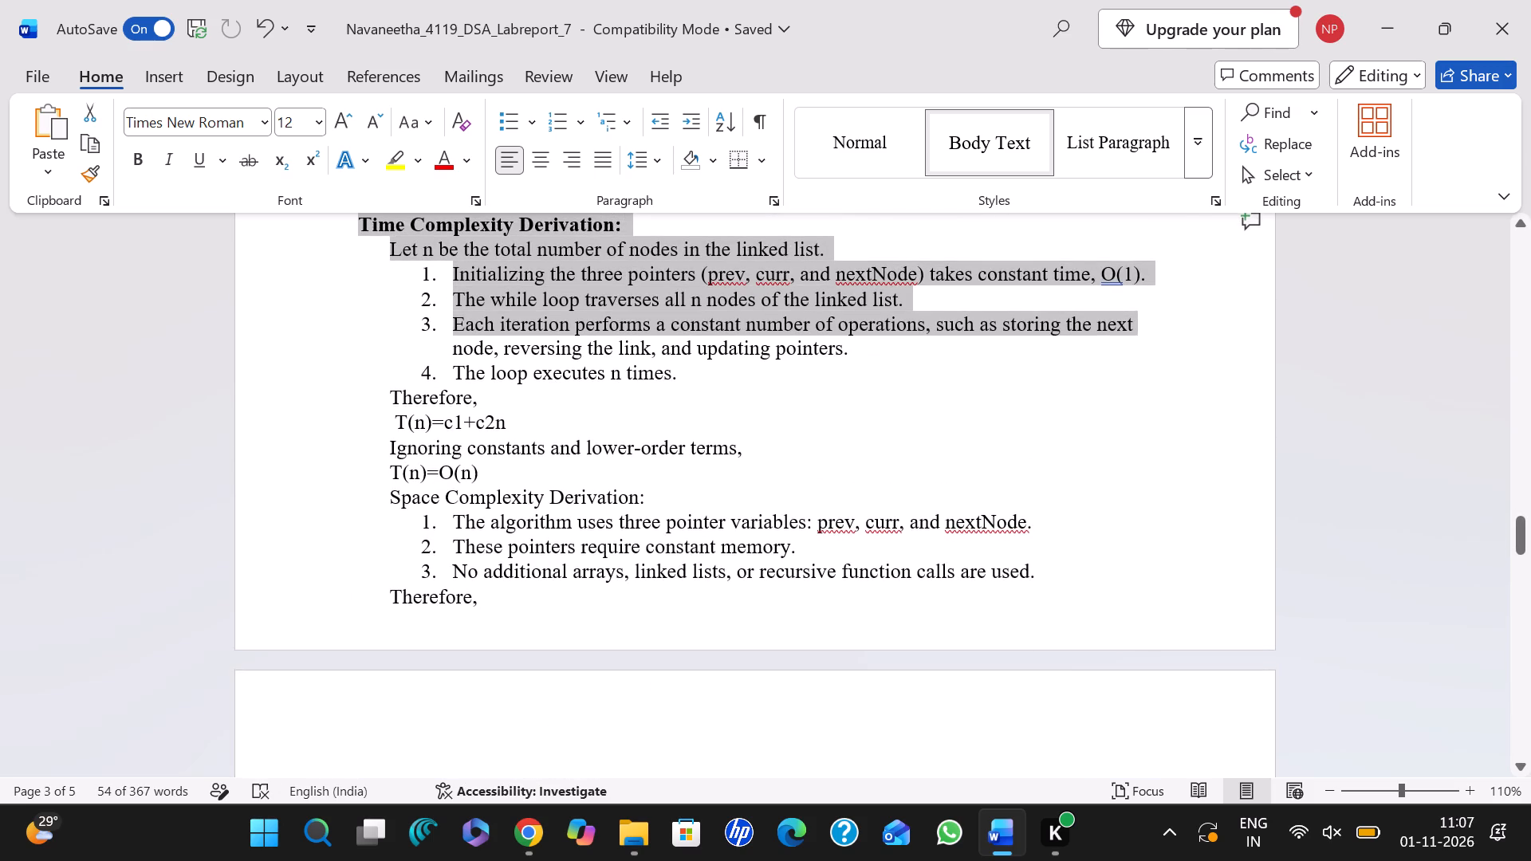
scroll(377, 454, "up", 1)
scroll(377, 454, "down", 1)
left_click_drag(385, 465, 655, 467)
left_click(673, 442)
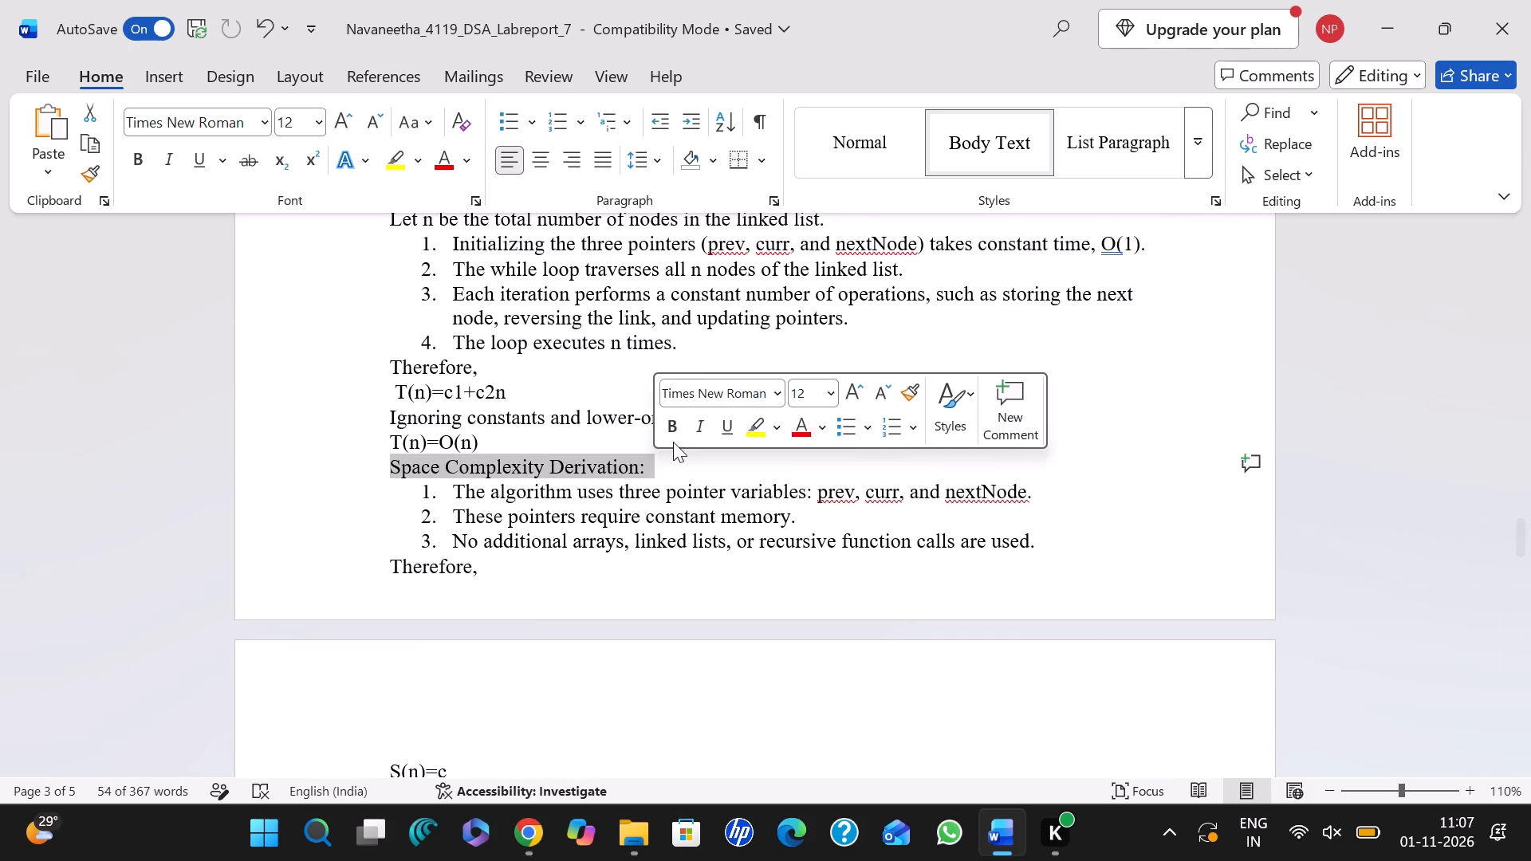
left_click(673, 436)
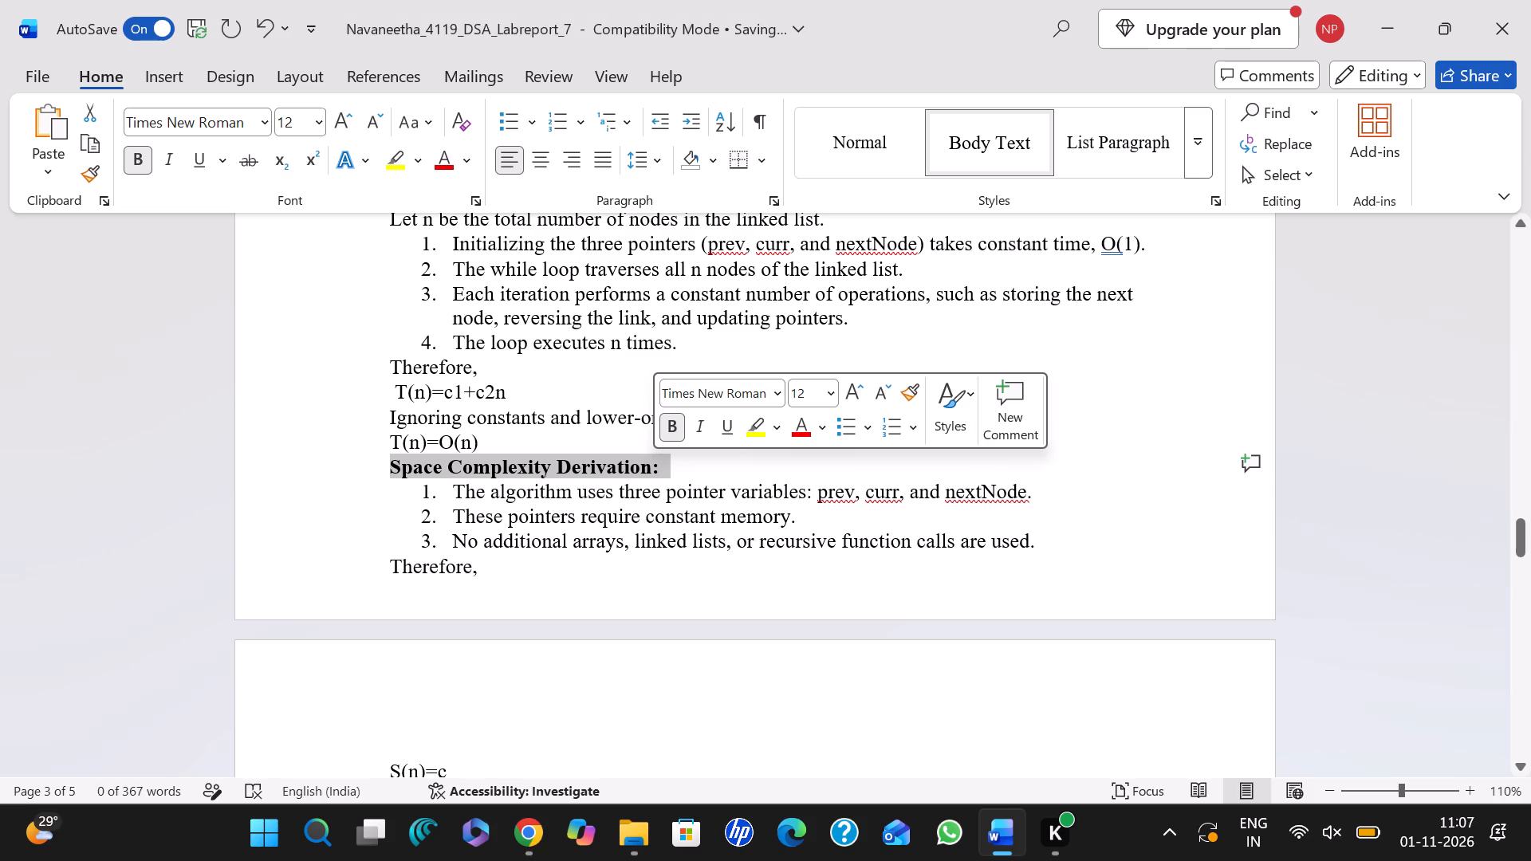
left_click(571, 559)
Copy the whole Reverse a Linked List derivation, from the Time Complexity Derivation heading through the final Space Complexity bullet.
scroll(555, 541, "up", 1)
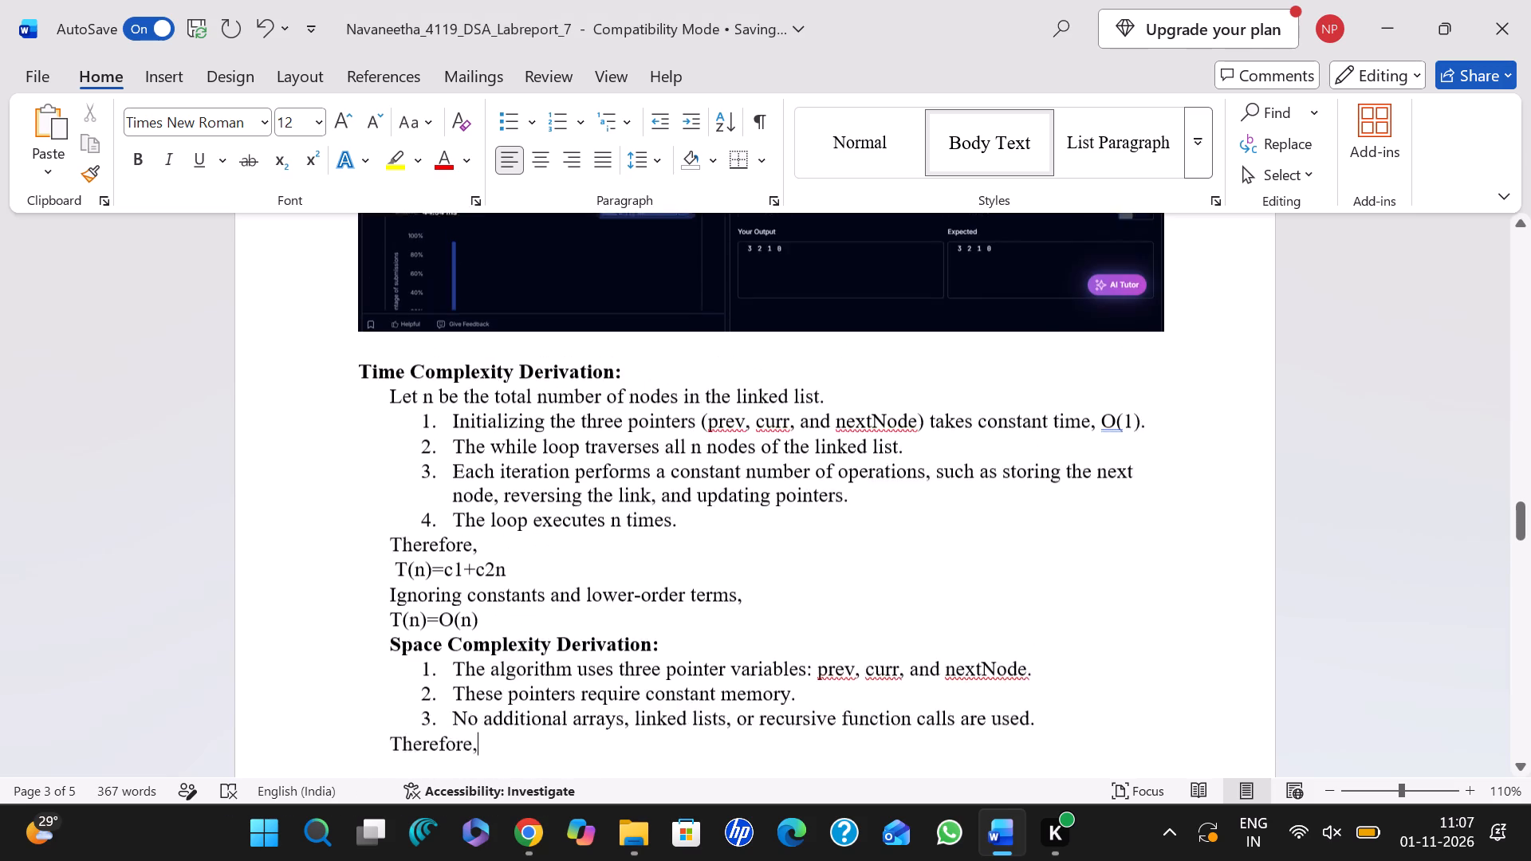
scroll(555, 541, "up", 1)
left_click_drag(356, 442, 401, 839)
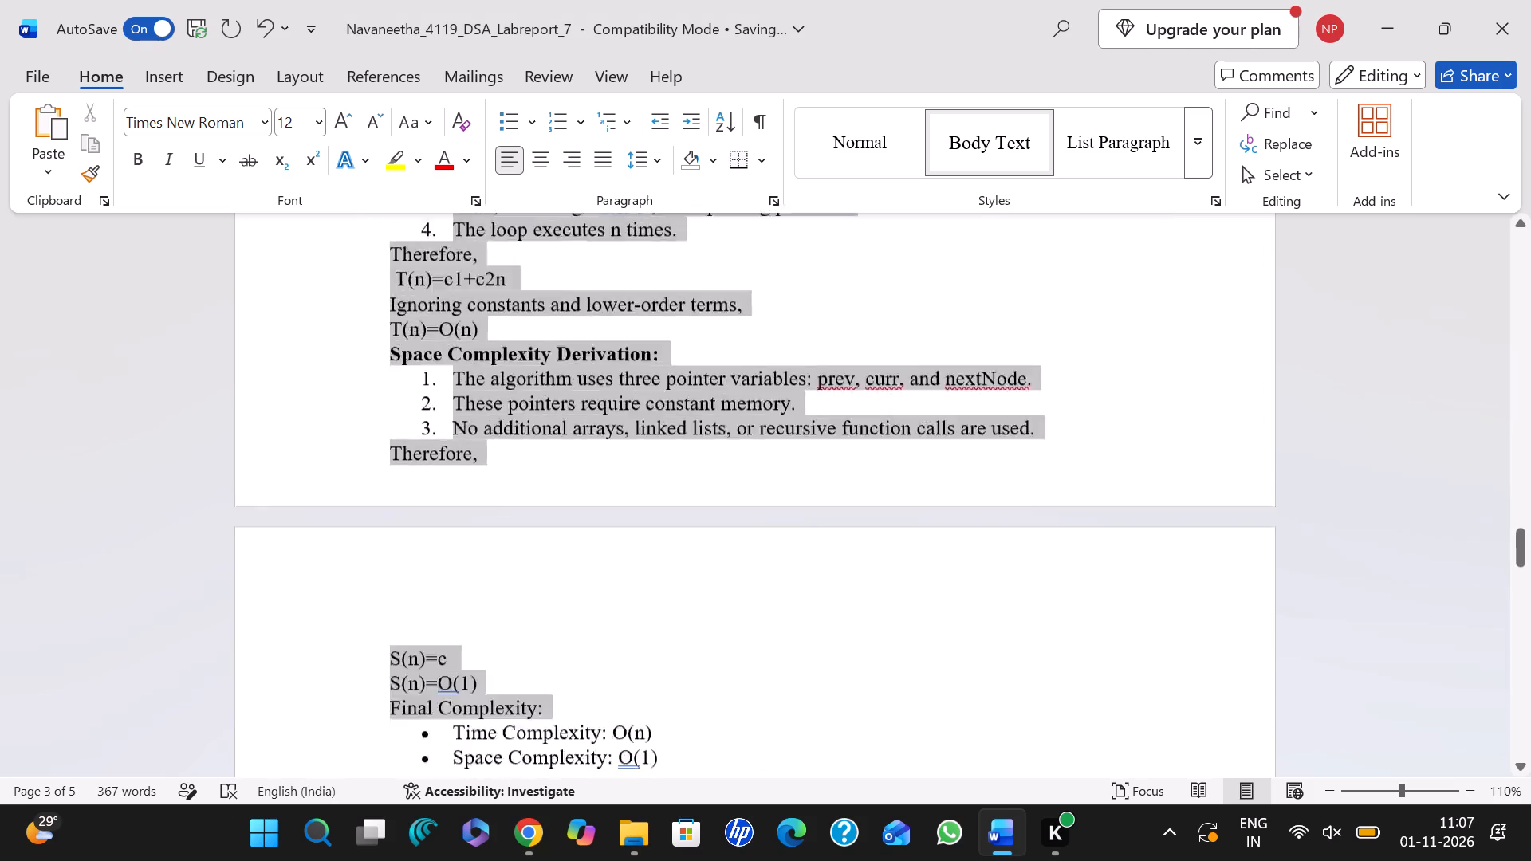
left_click_drag(401, 839, 627, 789)
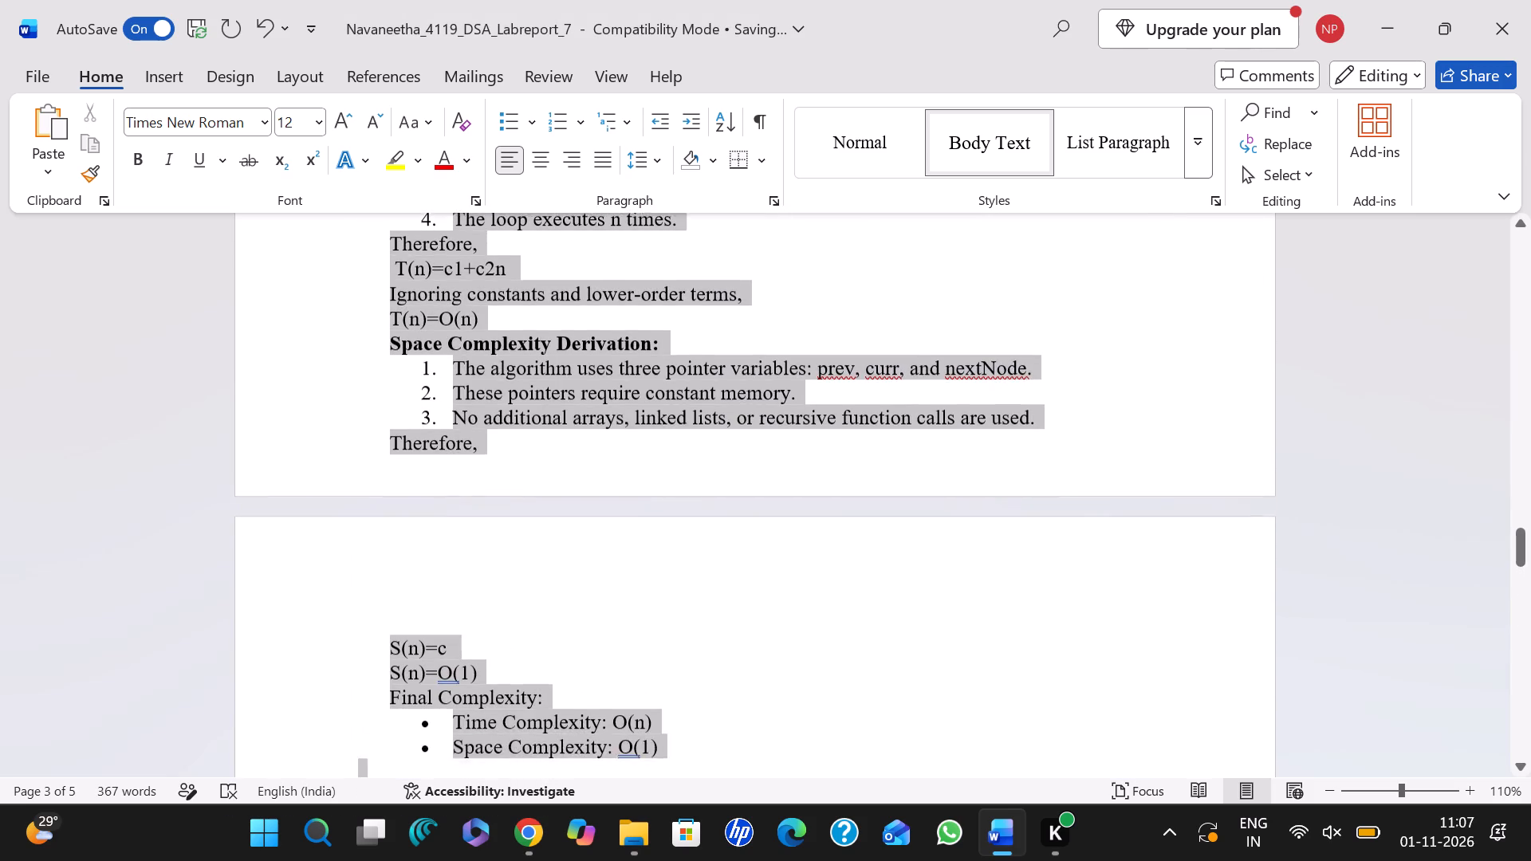
left_click_drag(627, 789, 667, 691)
key("ctrl+c")
scroll(667, 691, "down", 5)
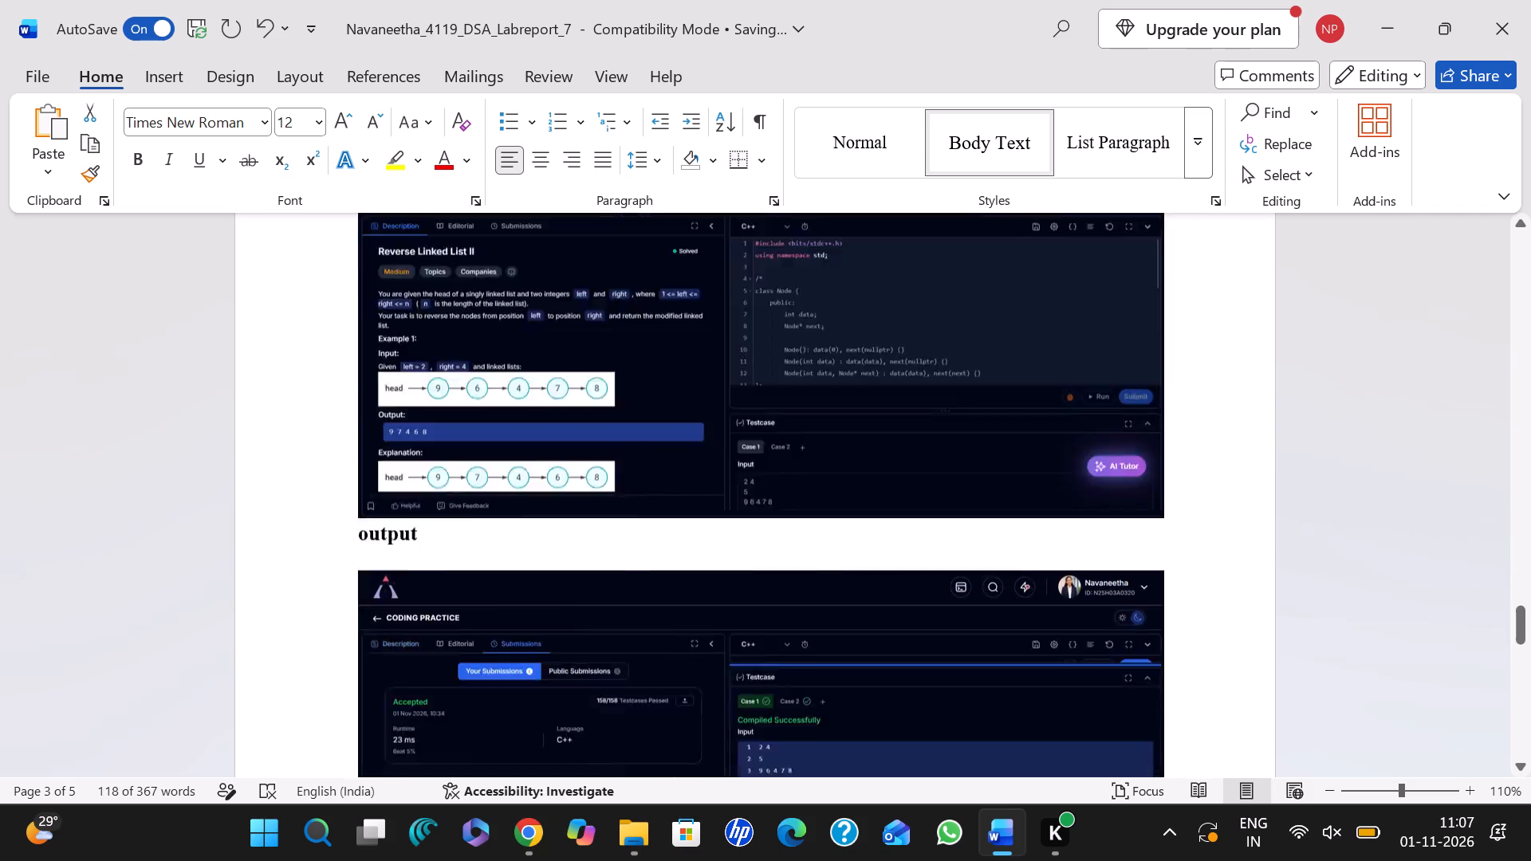
scroll(667, 691, "up", 3)
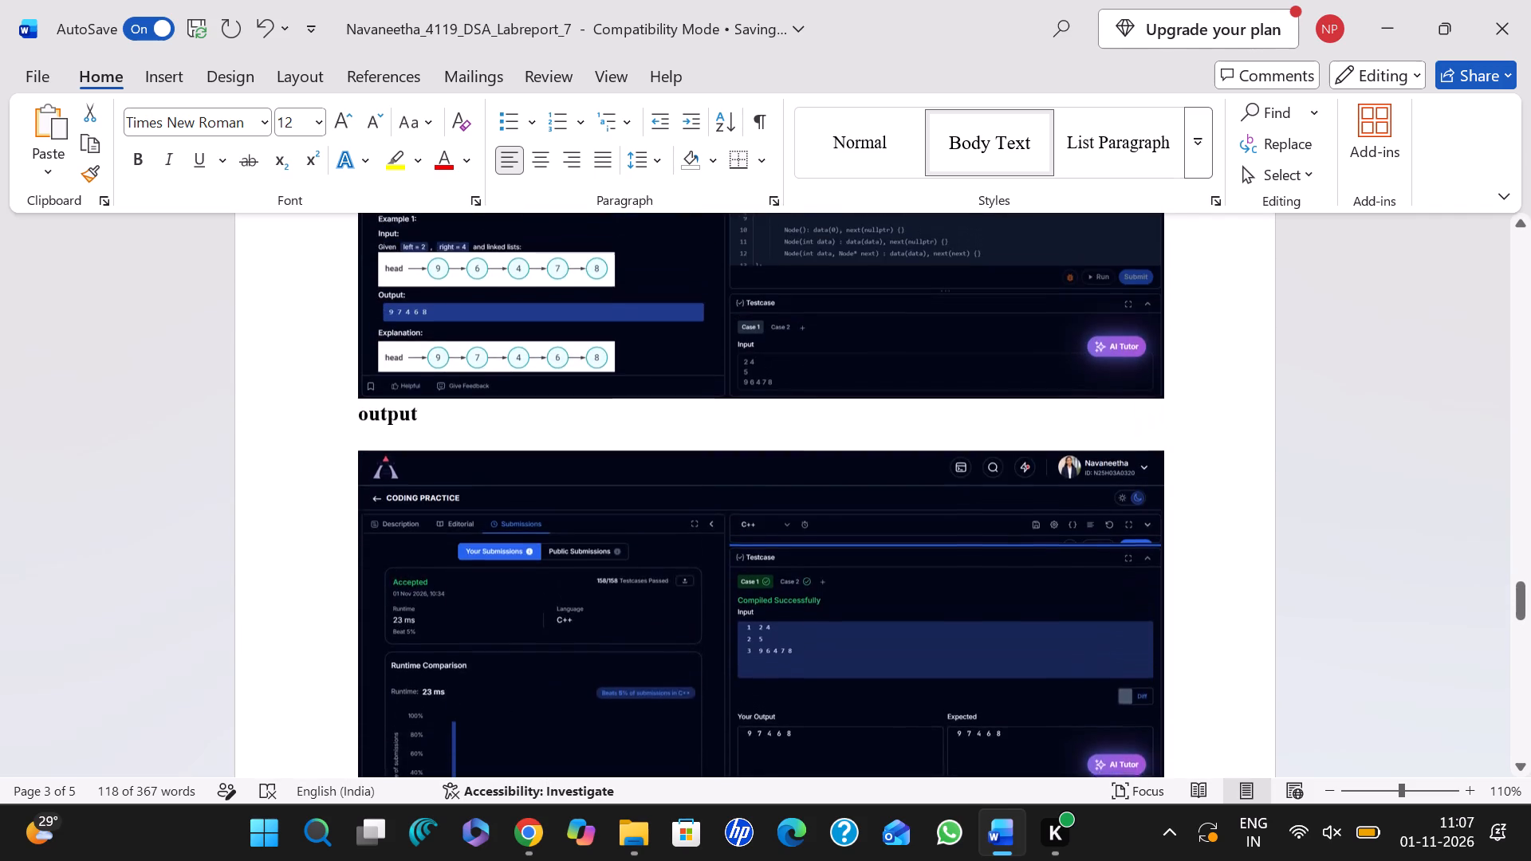
scroll(667, 691, "up", 1)
scroll(667, 691, "right", 1)
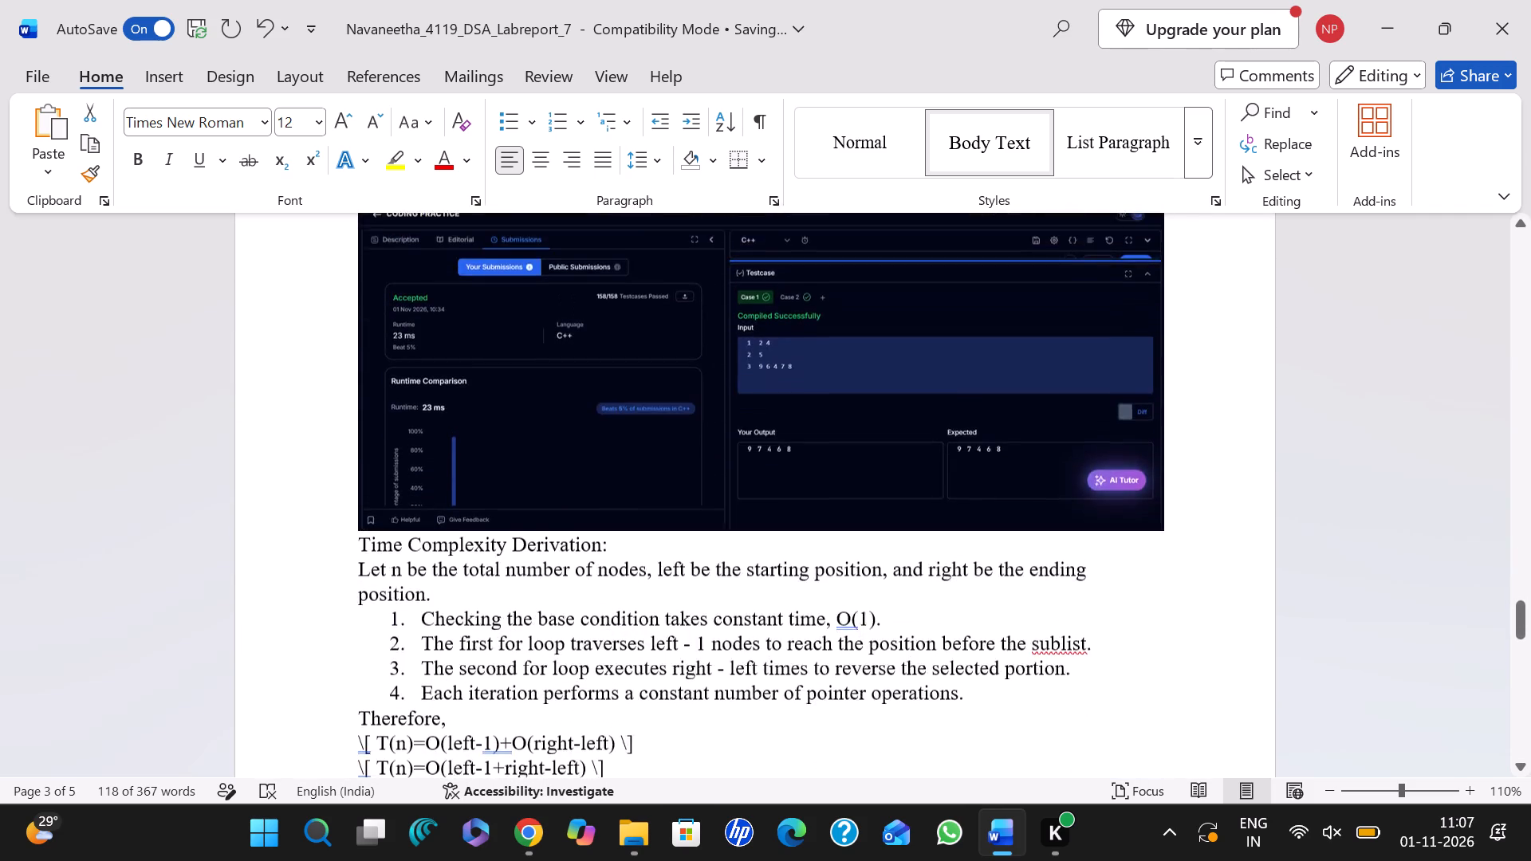
scroll(667, 691, "right", 1)
scroll(667, 691, "up", 2)
scroll(667, 691, "down", 4)
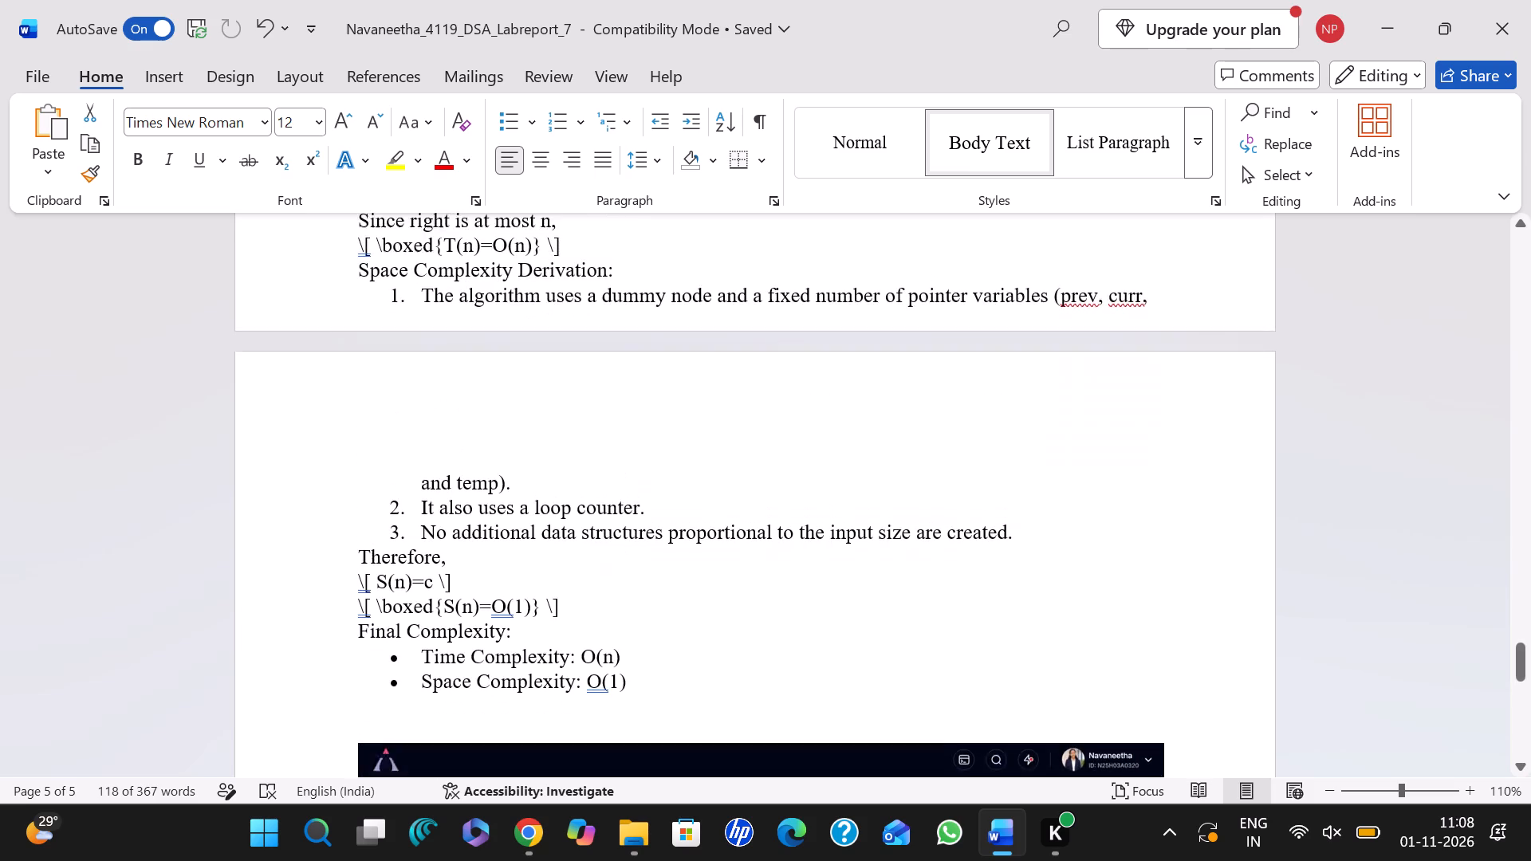
scroll(654, 489, "down", 1)
left_click_drag(622, 627, 337, 216)
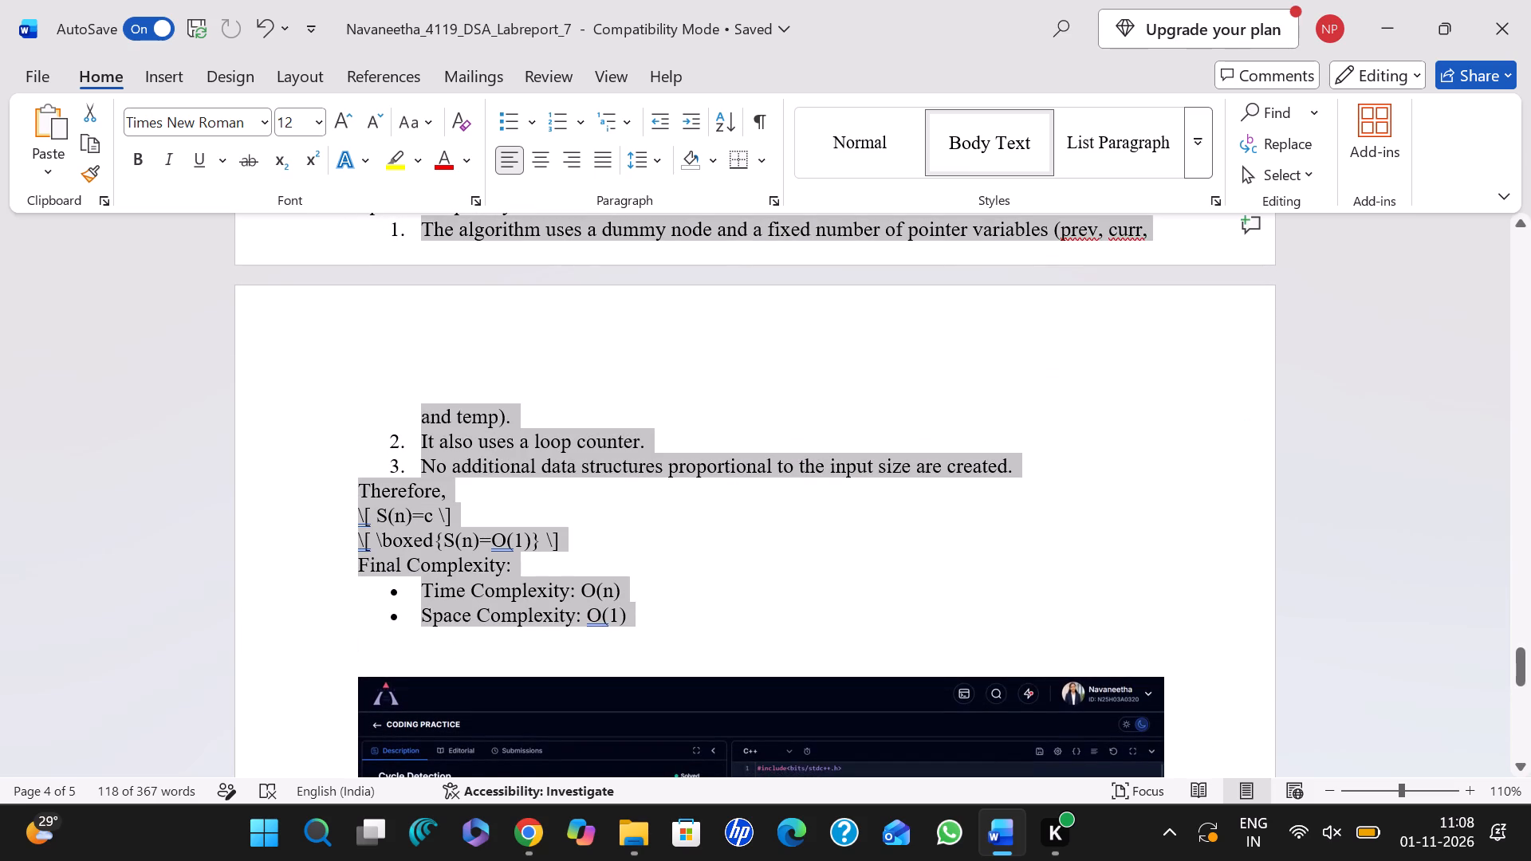
left_click_drag(337, 216, 340, 201)
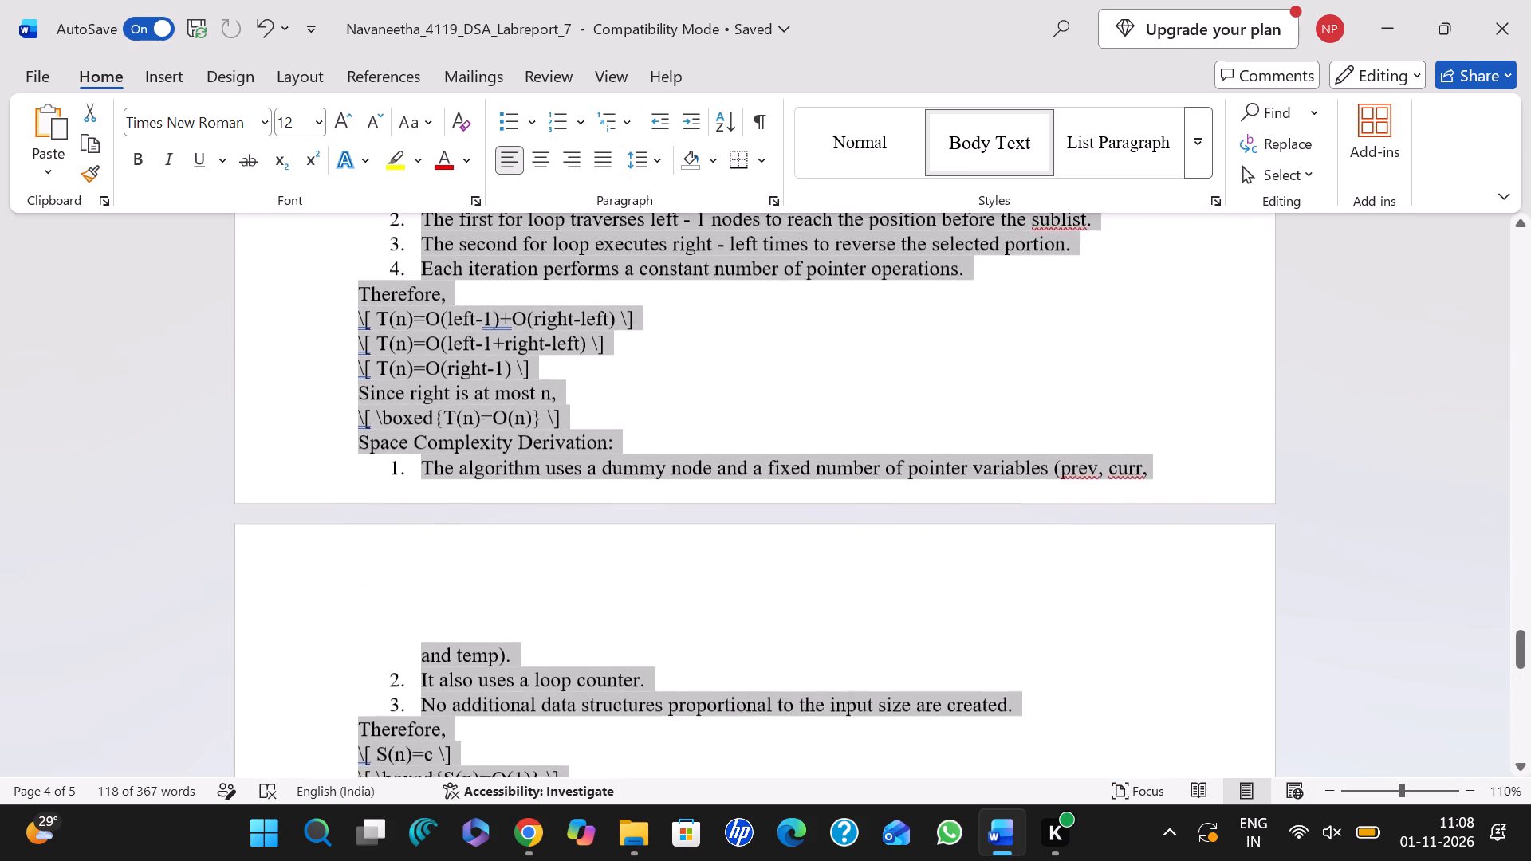
left_click_drag(340, 201, 347, 327)
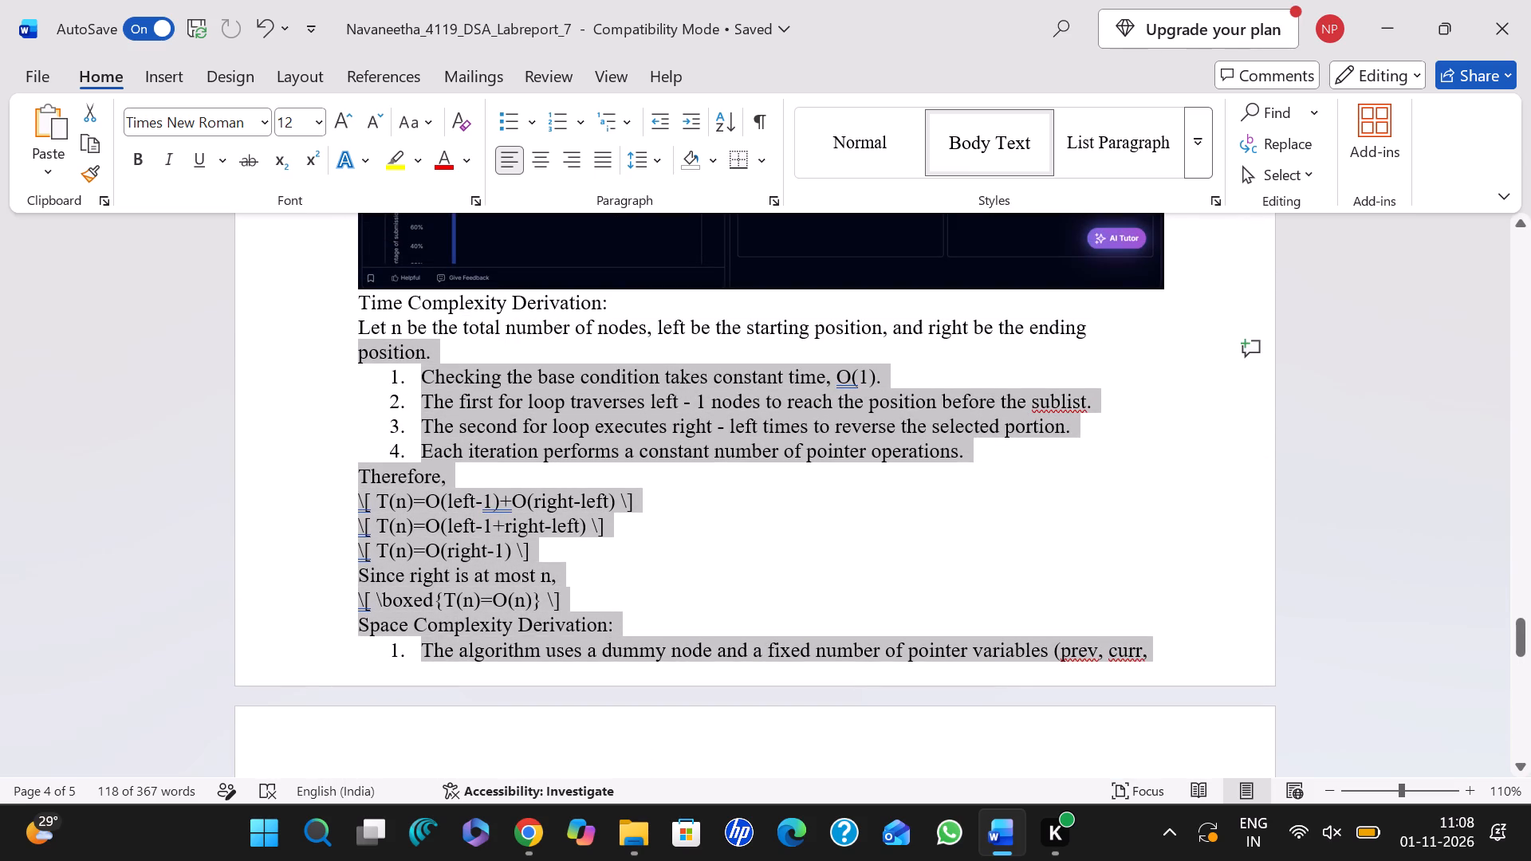
left_click_drag(347, 327, 356, 312)
key("BackSpace")
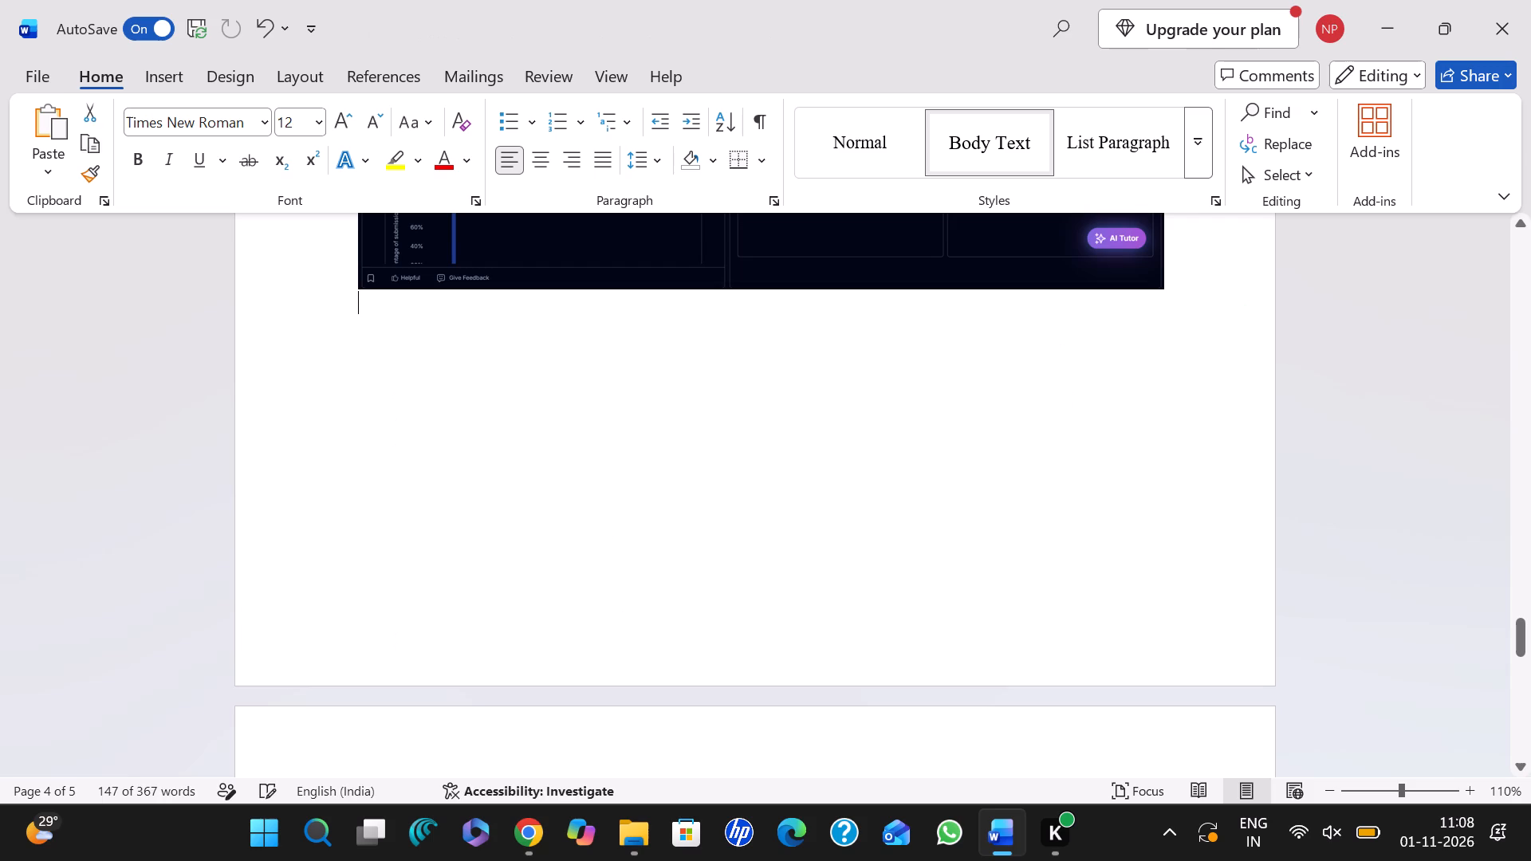
Paste the reformatted derivation on a new line below the Reverse Linked List II output screenshot.
scroll(356, 312, "up", 1)
key("Return")
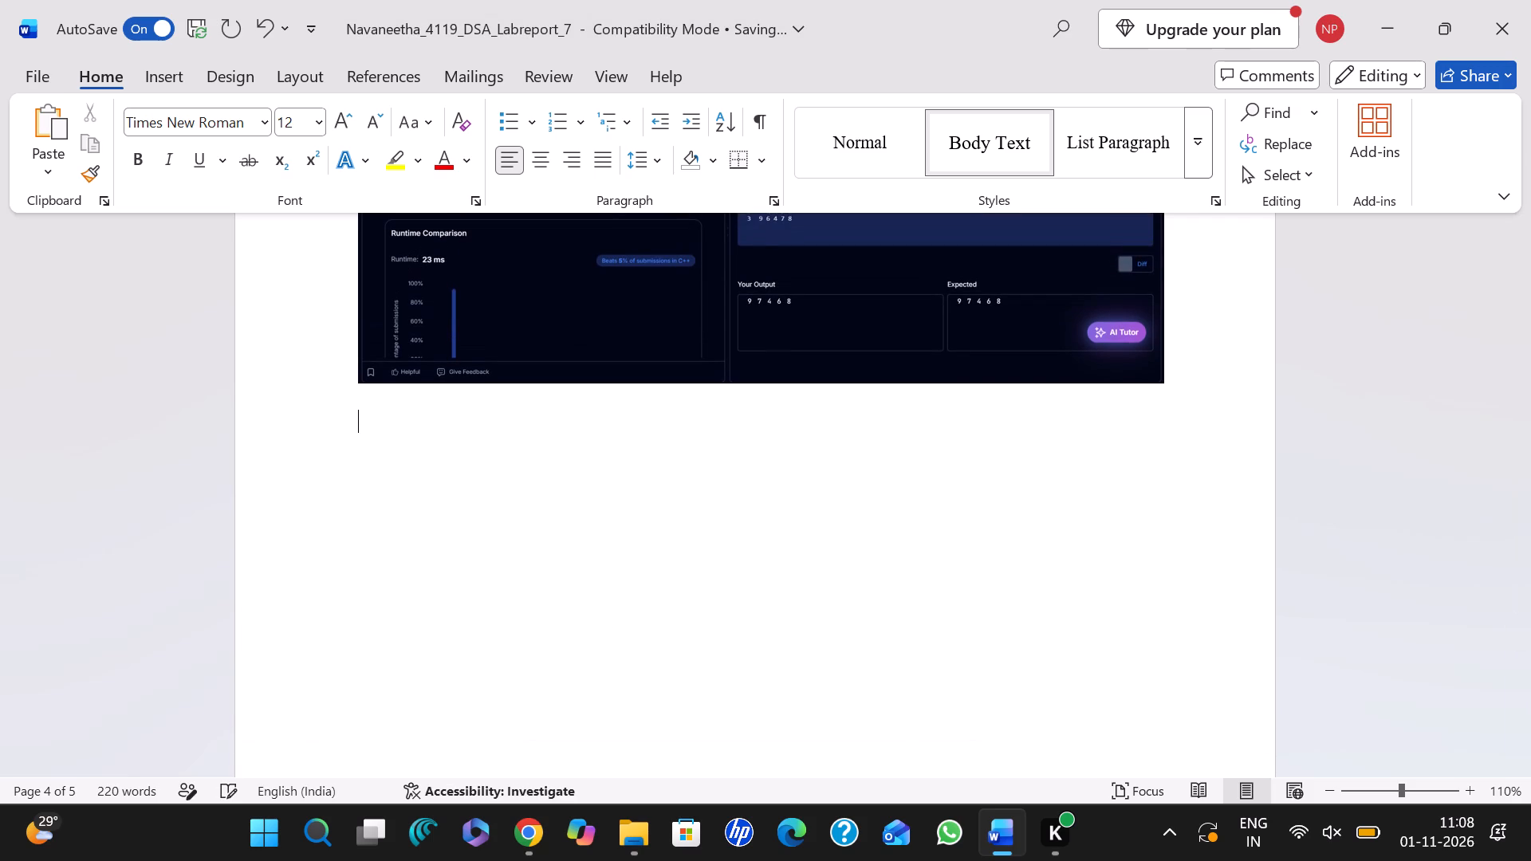
key("ctrl+v")
Bold the "Time Complexity Derivation:" heading in the Reverse Linked List II derivation.
scroll(356, 312, "up", 1)
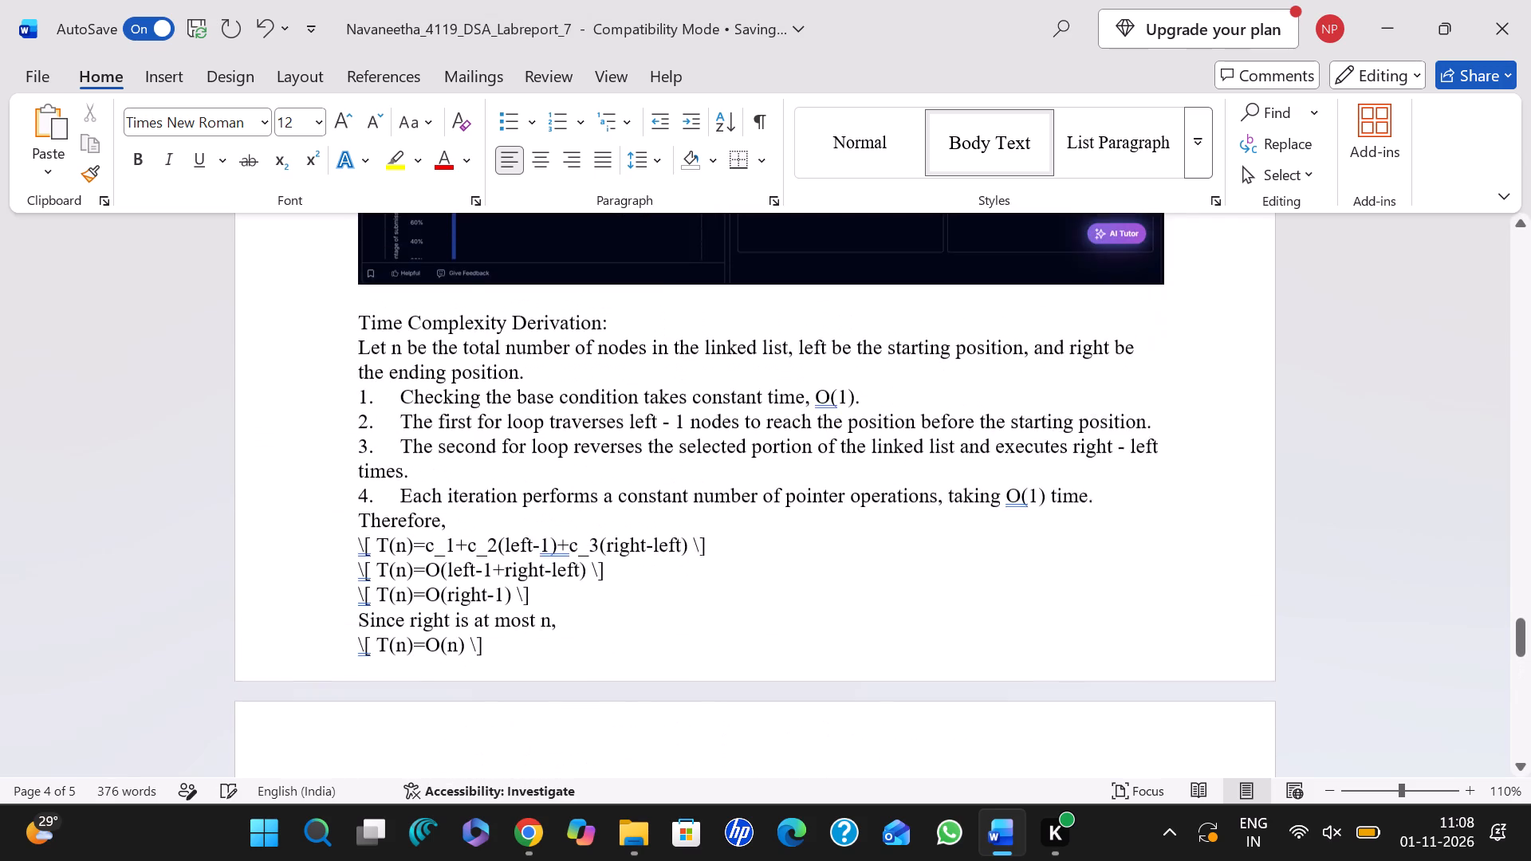
scroll(356, 312, "up", 1)
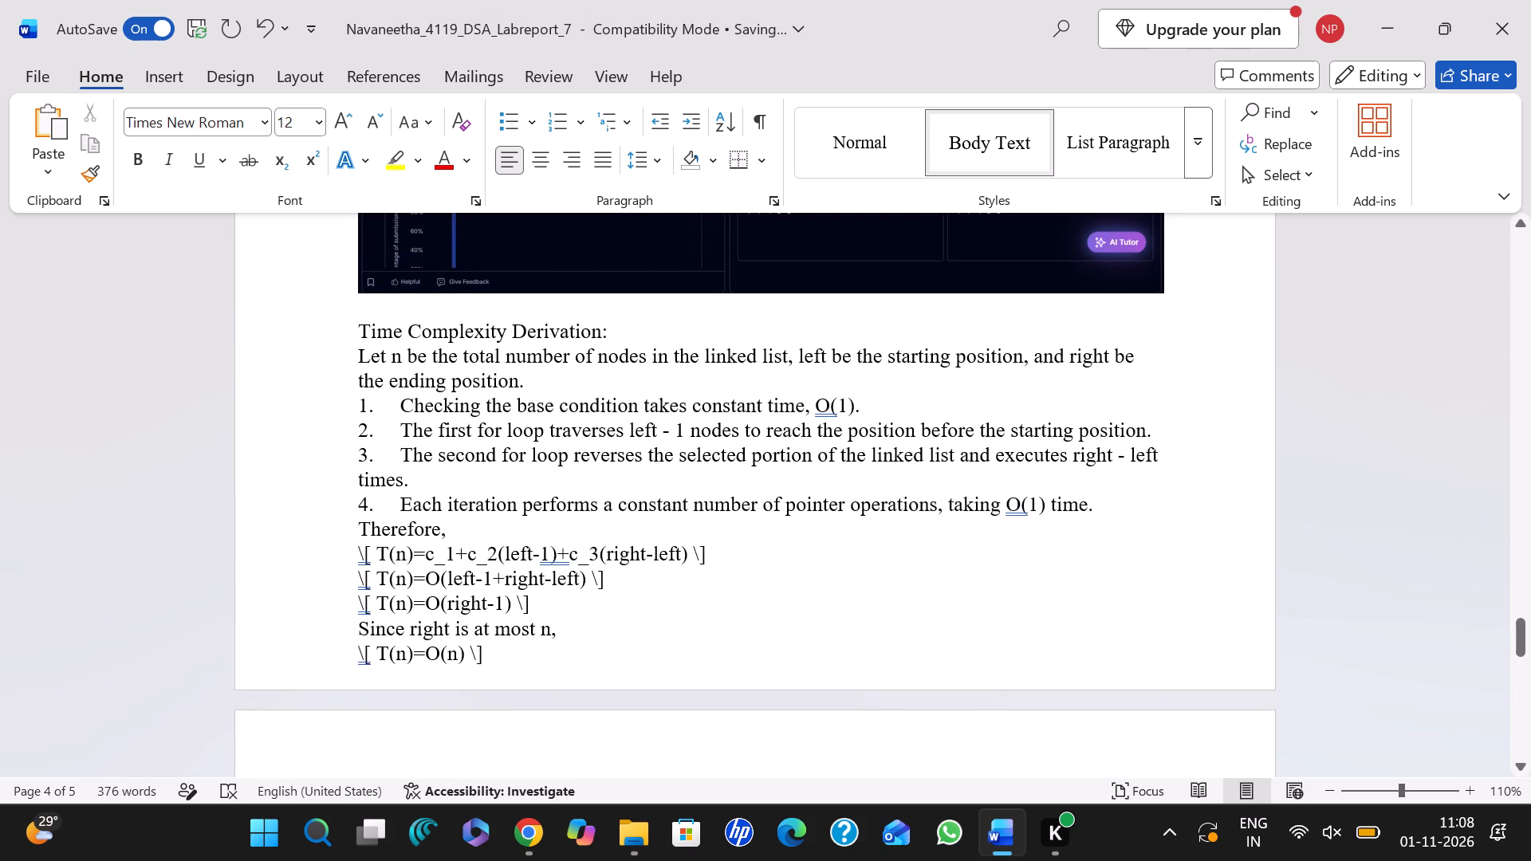
left_click_drag(359, 328, 623, 324)
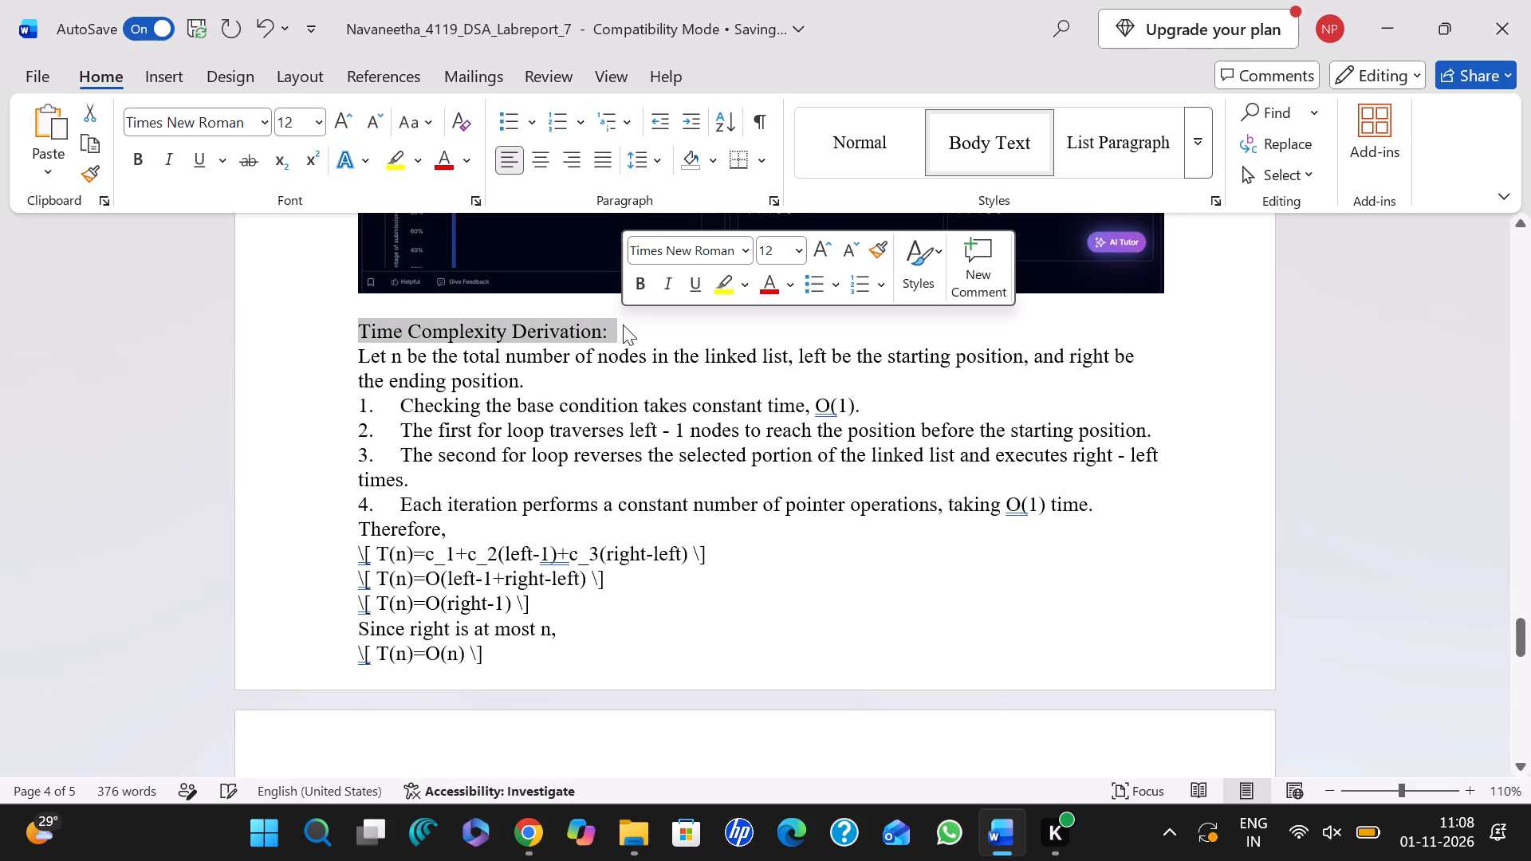
left_click(640, 283)
Remove the \[ and \] delimiters around the T(n)=c_1+c_2(left-1)+c_3(right-left) equation.
left_click_drag(706, 554, 695, 558)
key("BackSpace")
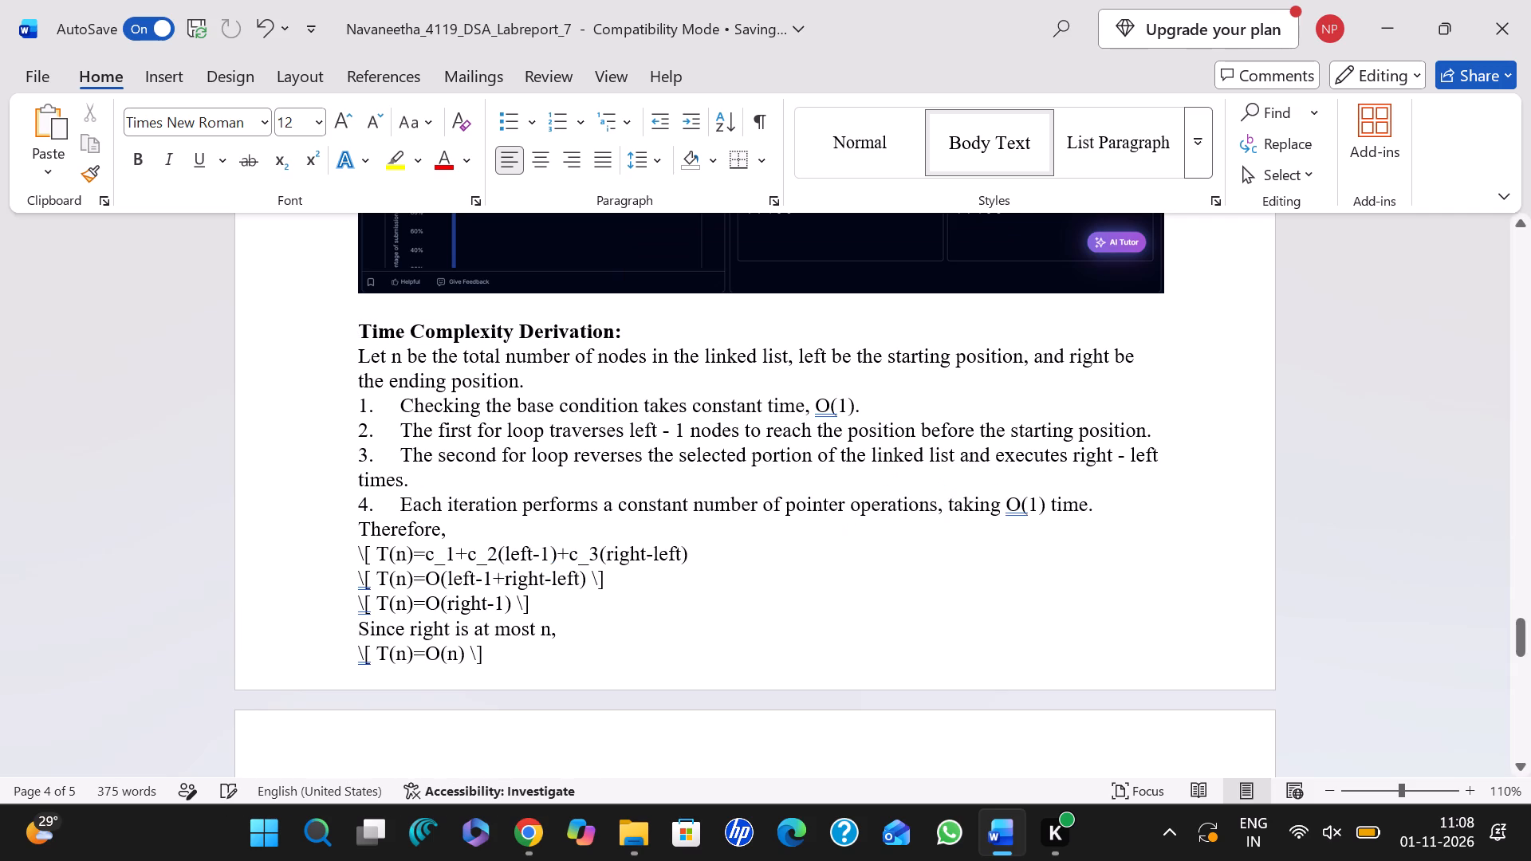
left_click_drag(368, 553, 347, 556)
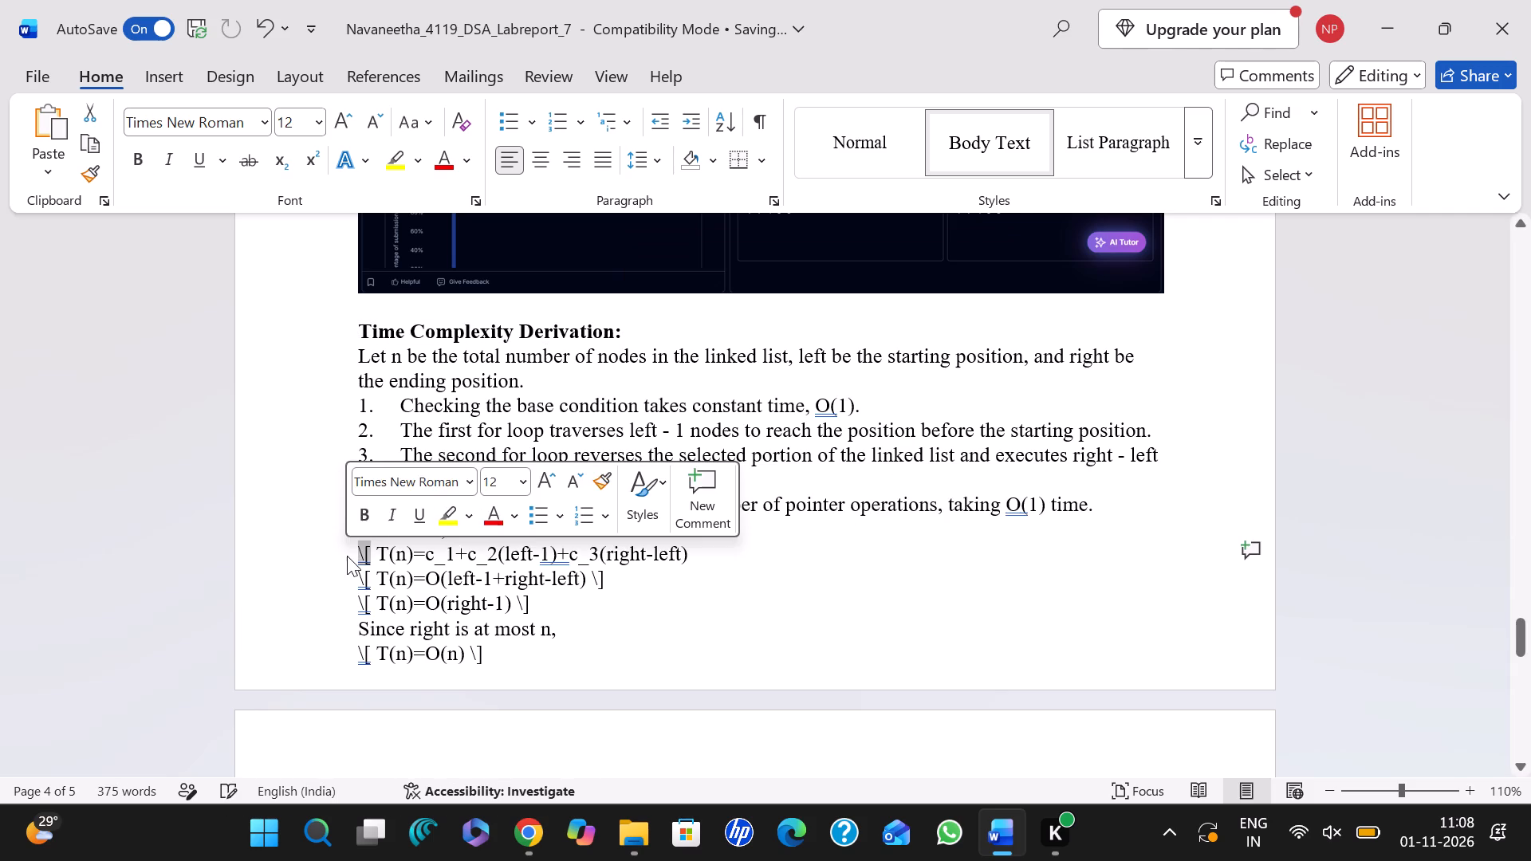
key("BackSpace")
Remove the \[ and \] delimiters around the T(n)=O(left-1+right-left) equation.
left_click_drag(376, 584, 364, 582)
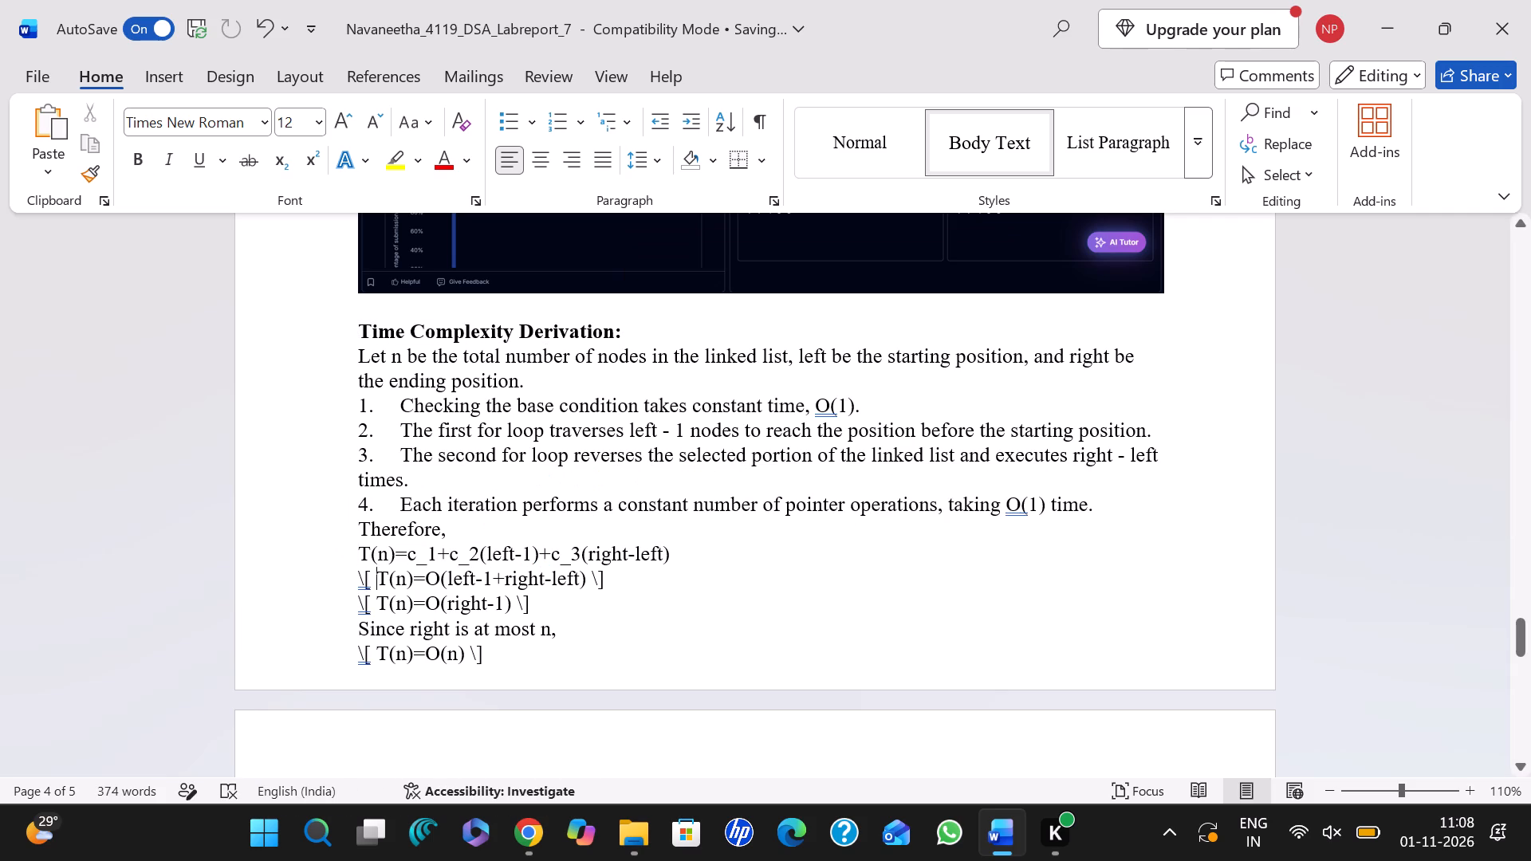
left_click_drag(364, 582, 358, 584)
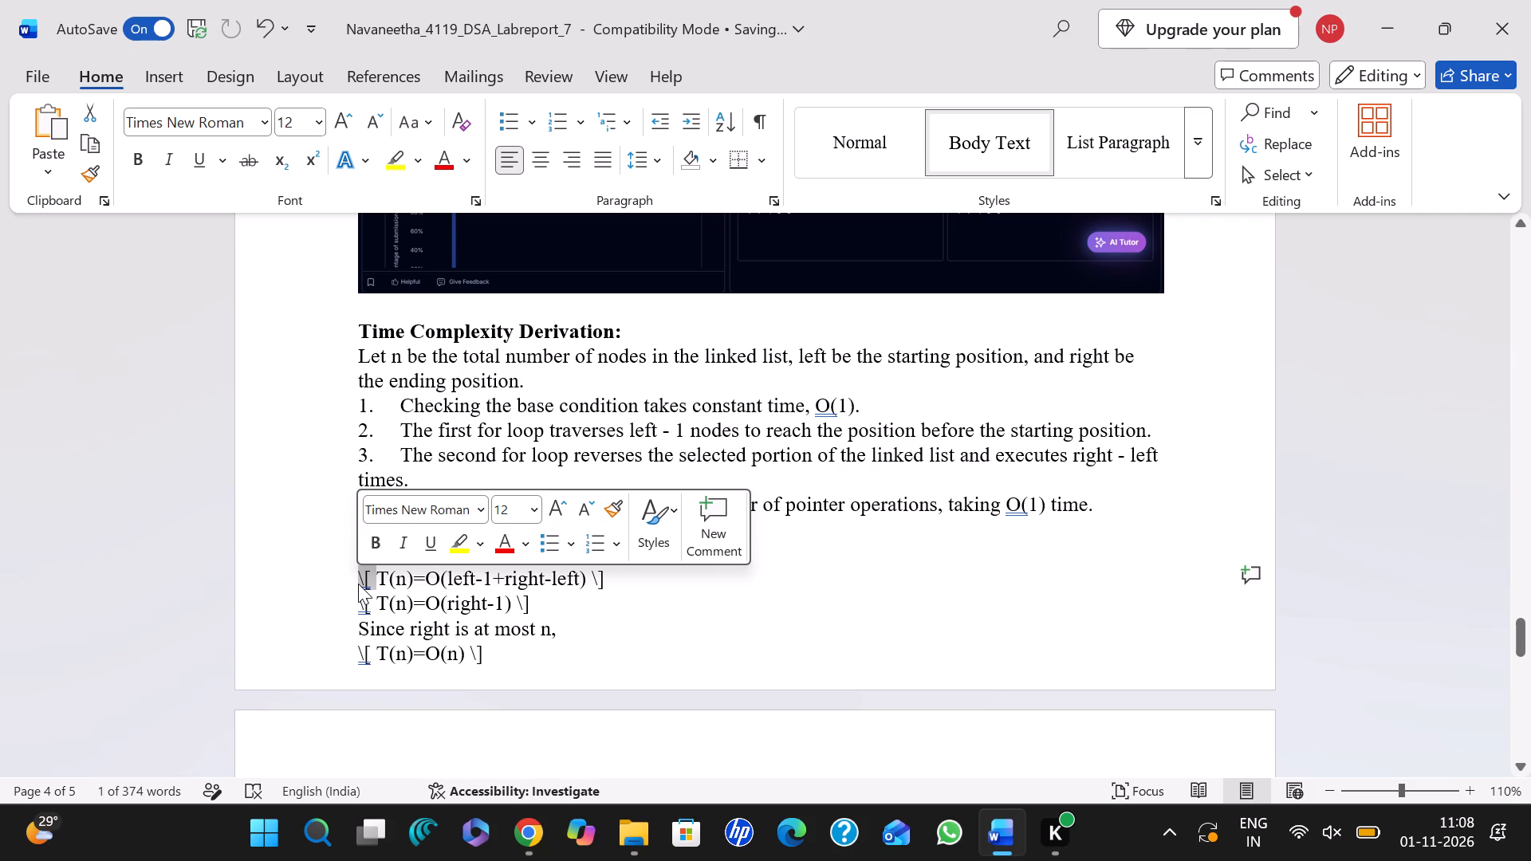
key("BackSpace")
key("End")
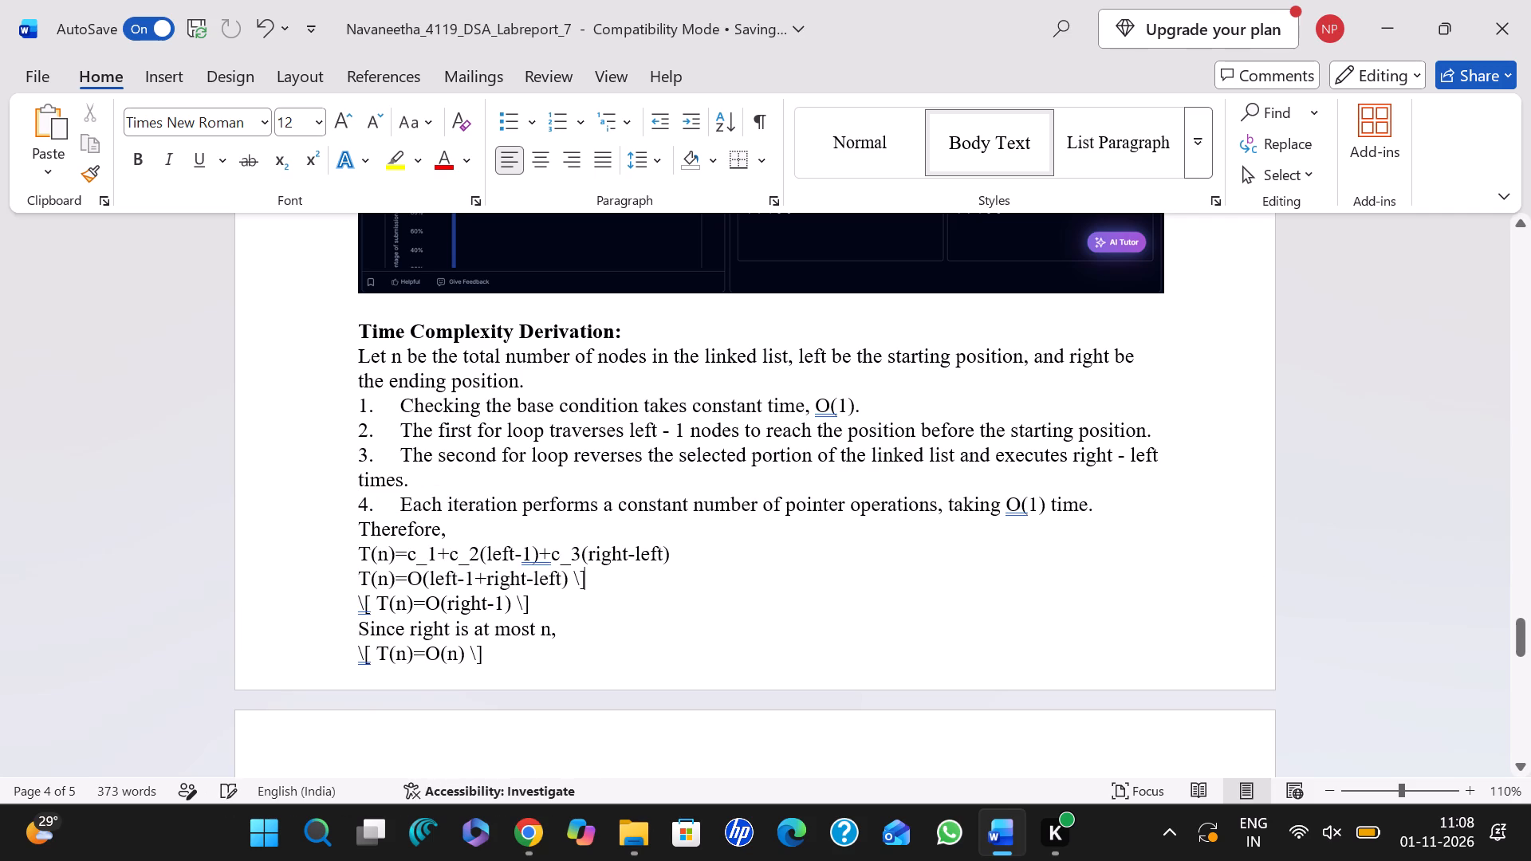
key("BackSpace")
key("BackSpace")
Remove the \[ and \] delimiters around the T(n)=O(right-1) equation.
key("Up")
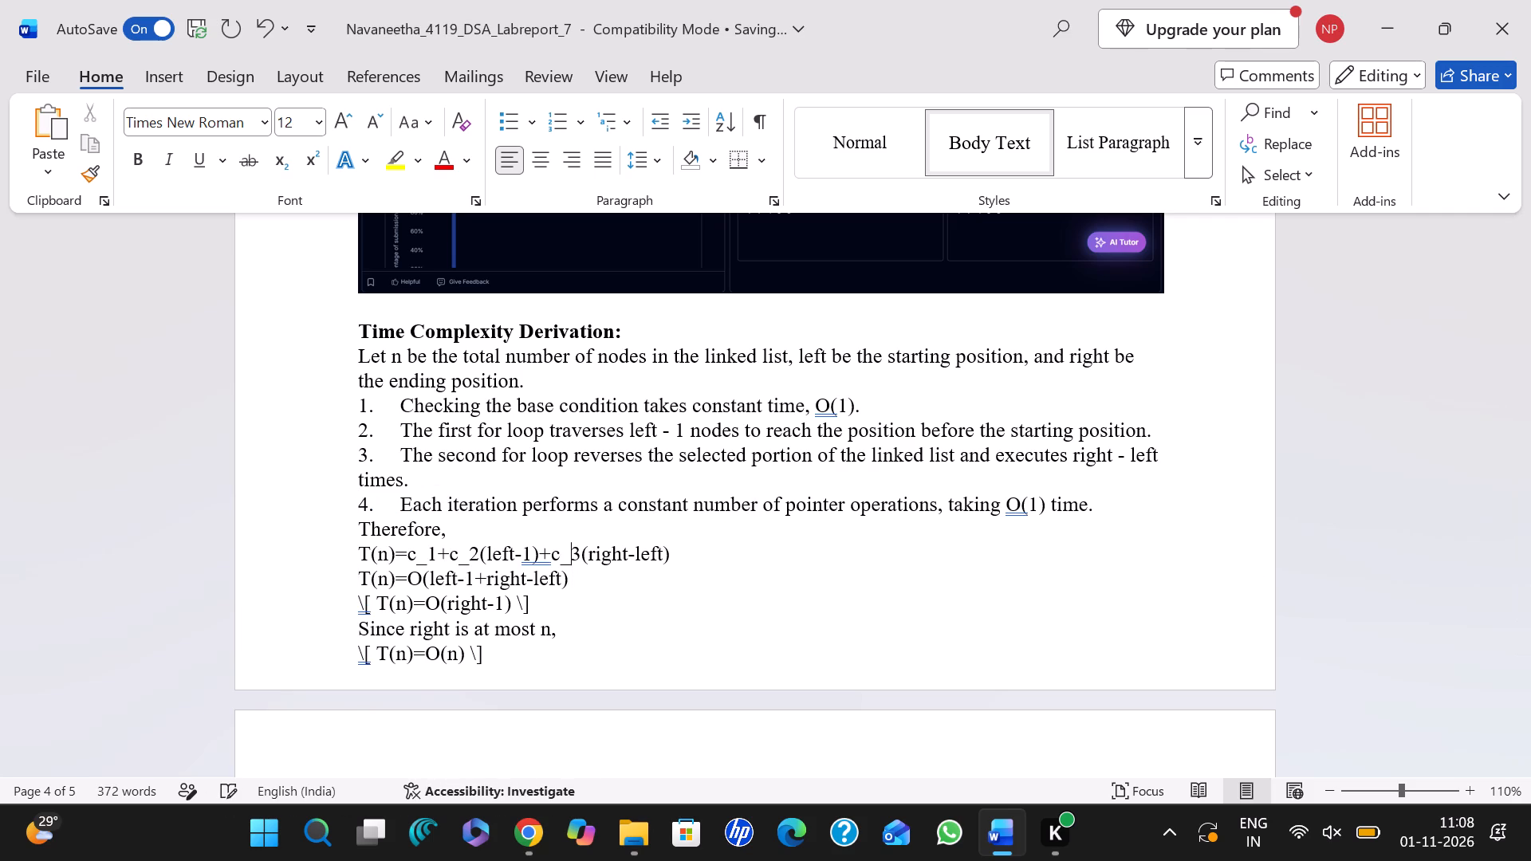
key("Down")
key("Down")
key("BackSpace")
key("BackSpace")
key("Down")
key("Up")
key("Home")
key("Delete")
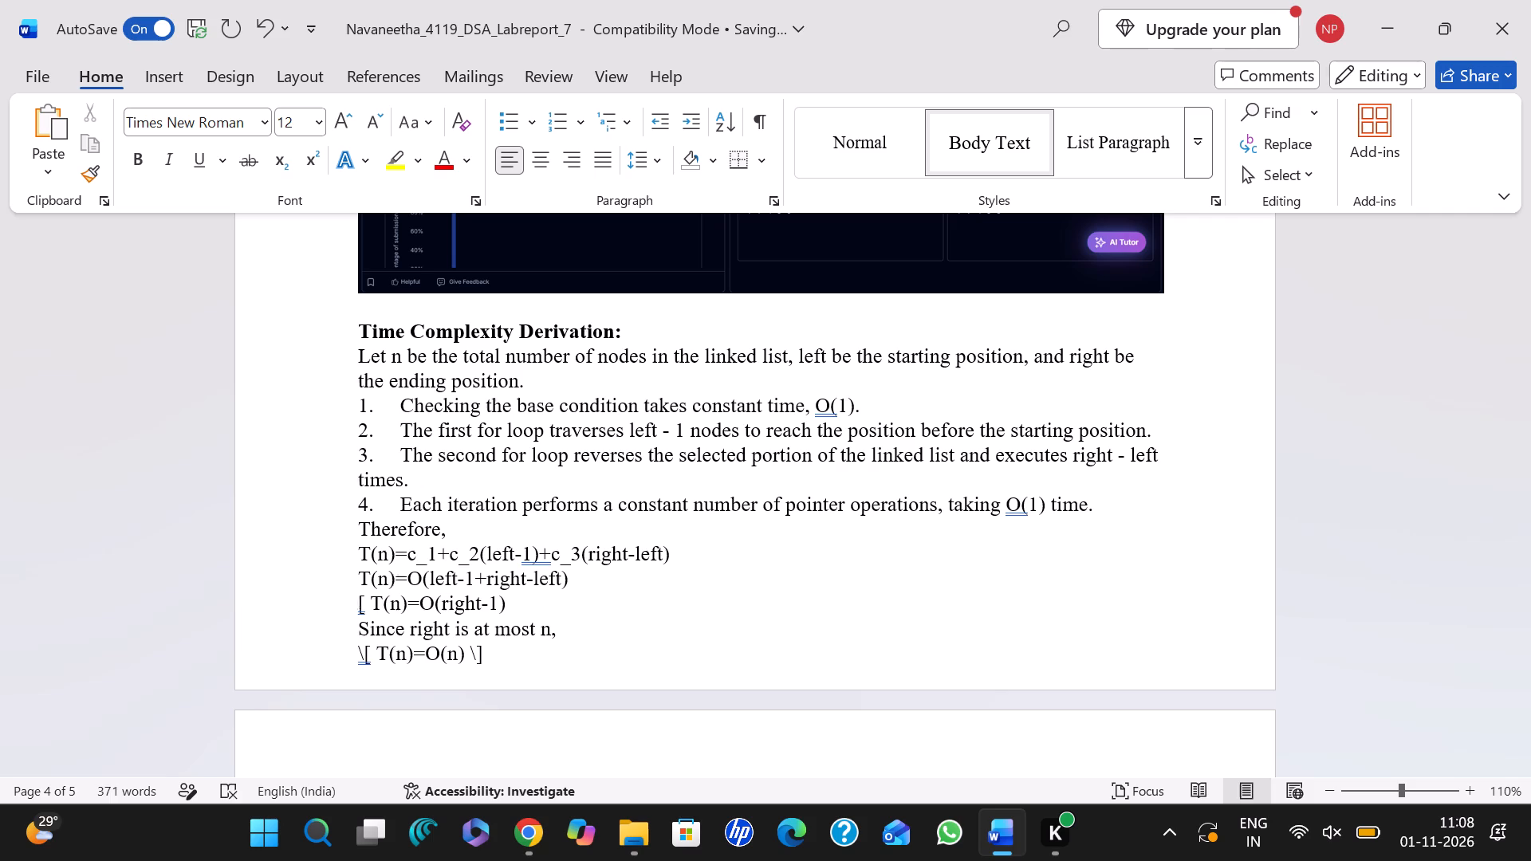
key("Delete")
key("Delete")
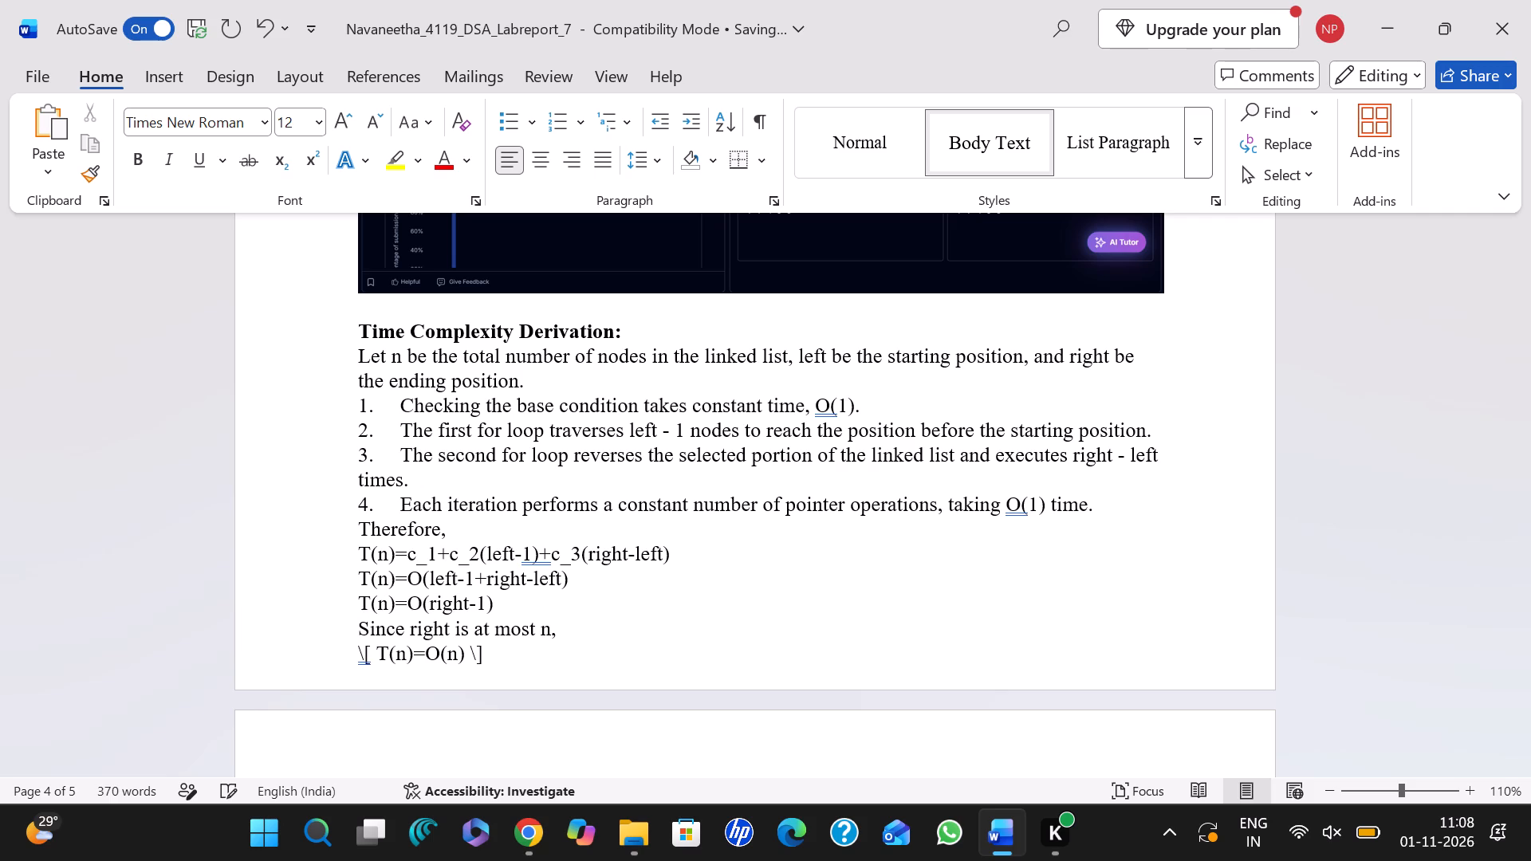
Remove the \[ and \] delimiters around the T(n)=O(n) equation in the Reverse Linked List II derivation.
key("Down")
key("Down")
key("Delete")
key("Delete")
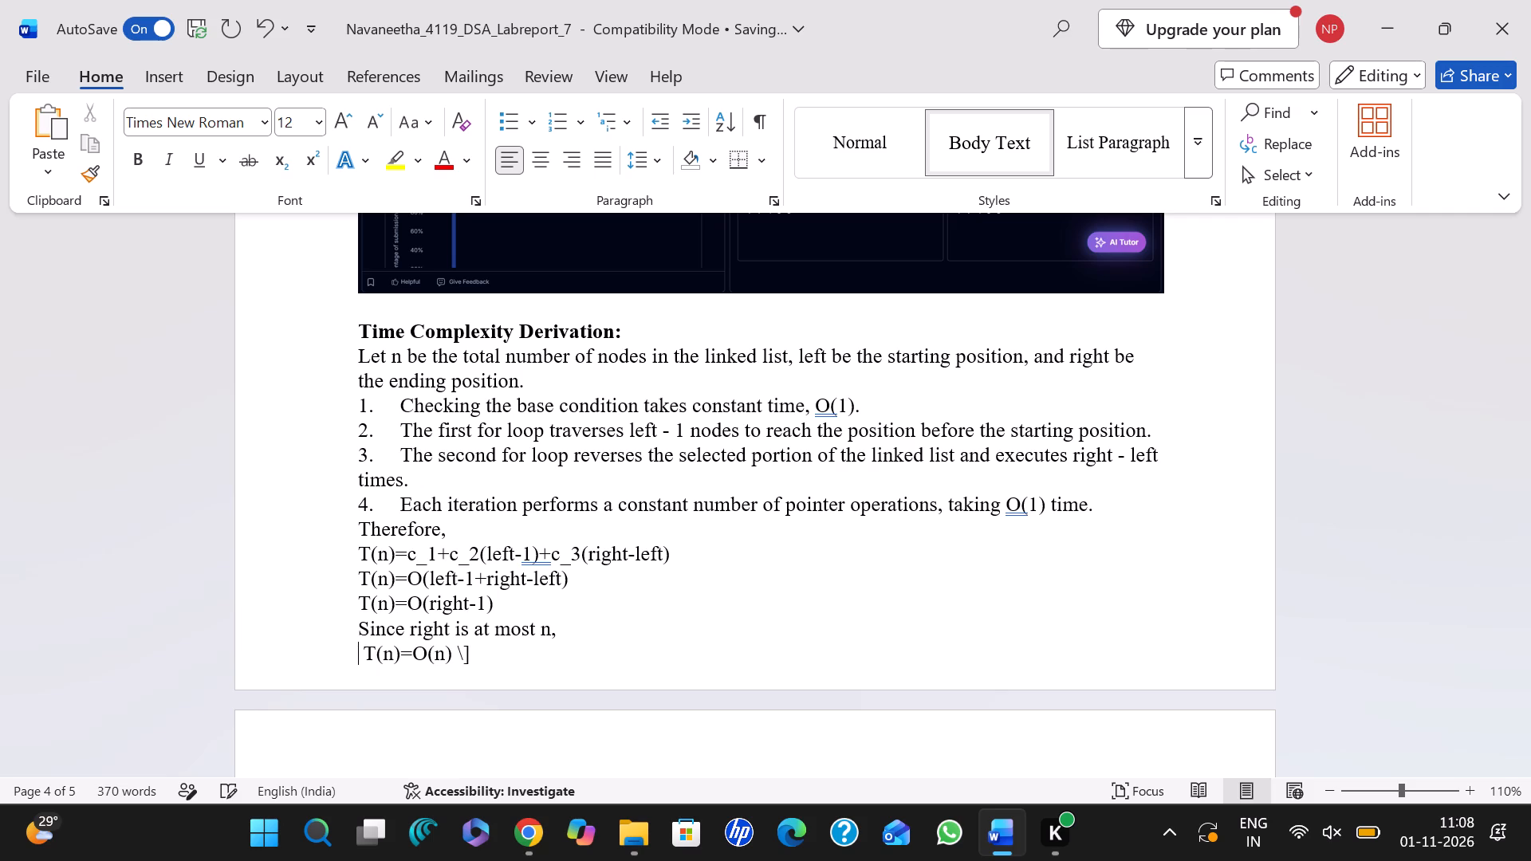
key("Delete")
key("End")
key("BackSpace")
key("BackSpace")
key("BackSpace")
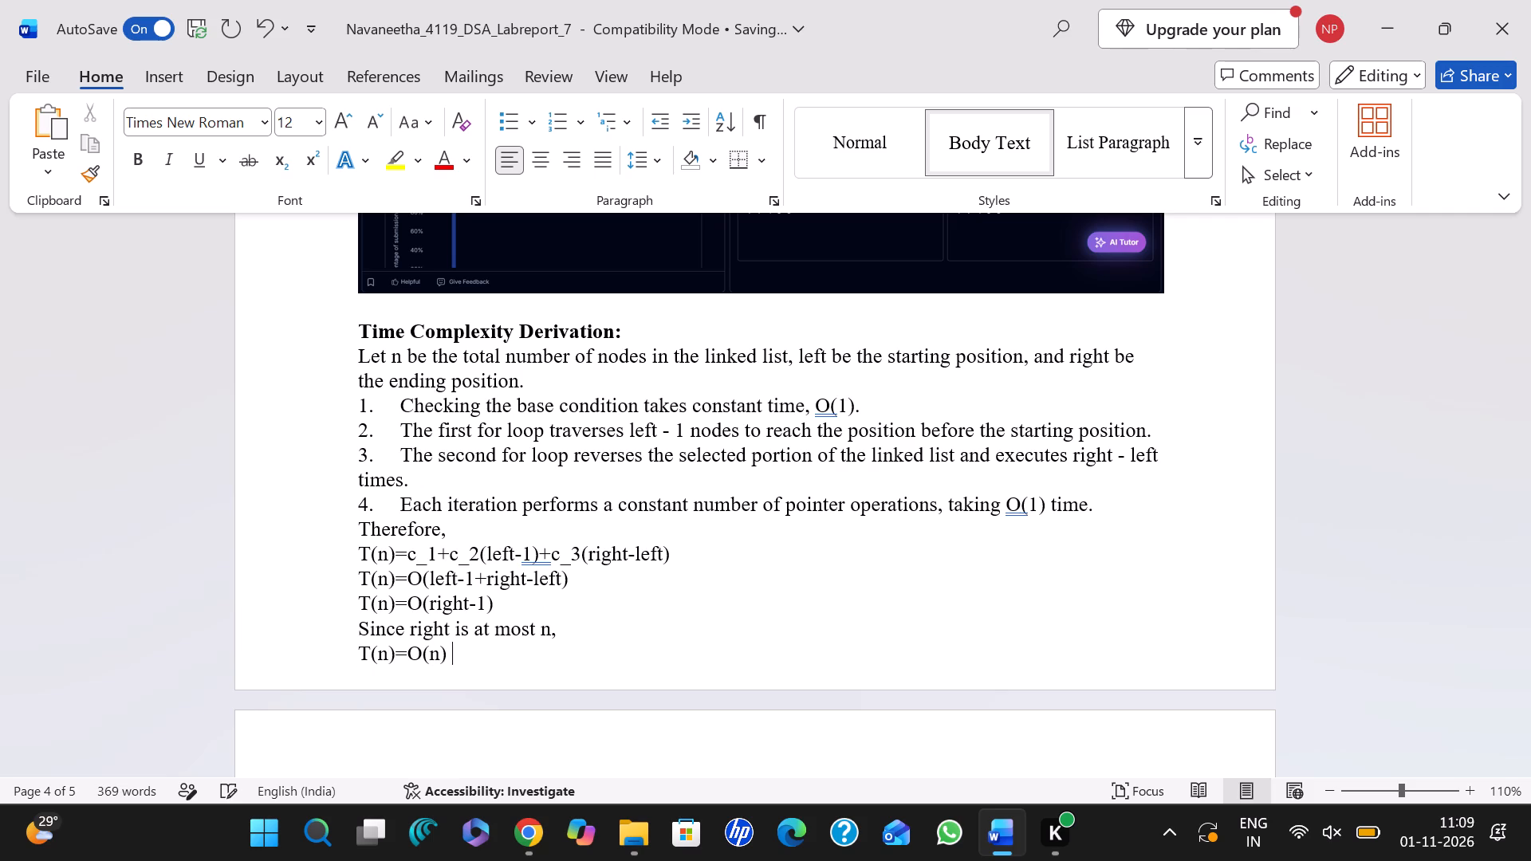
Remove the \[ and \] delimiters around the S(n)=c equation in the Reverse Linked List II space derivation, keeping the S.
scroll(404, 509, "down", 3)
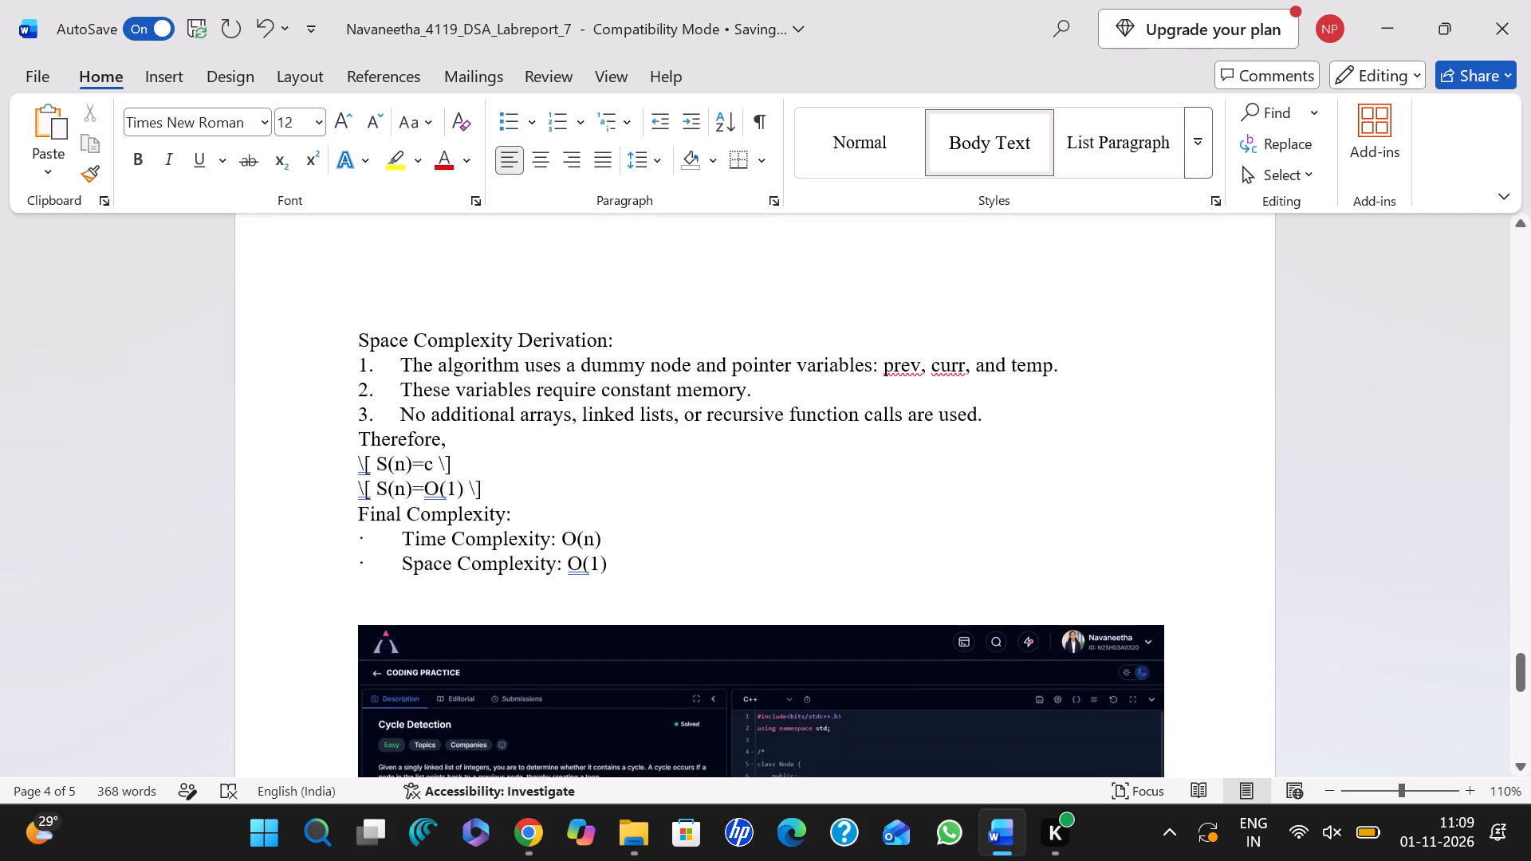
left_click(447, 464)
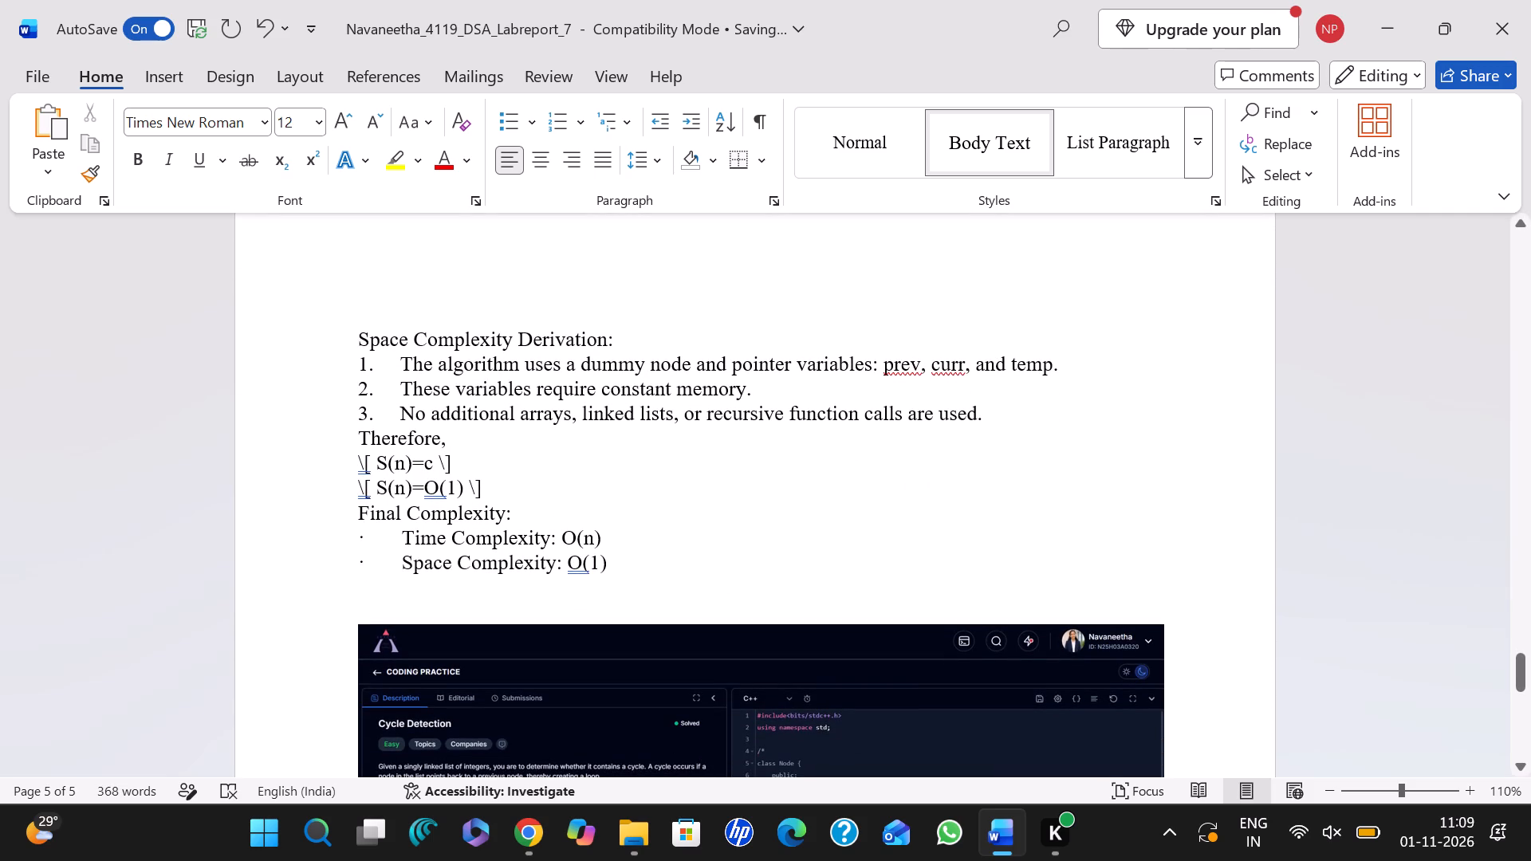
key("BackSpace")
key("BackSpace")
key("Delete")
key("Home")
key("Delete")
key("Delete")
key("Delete")
key("Delete")
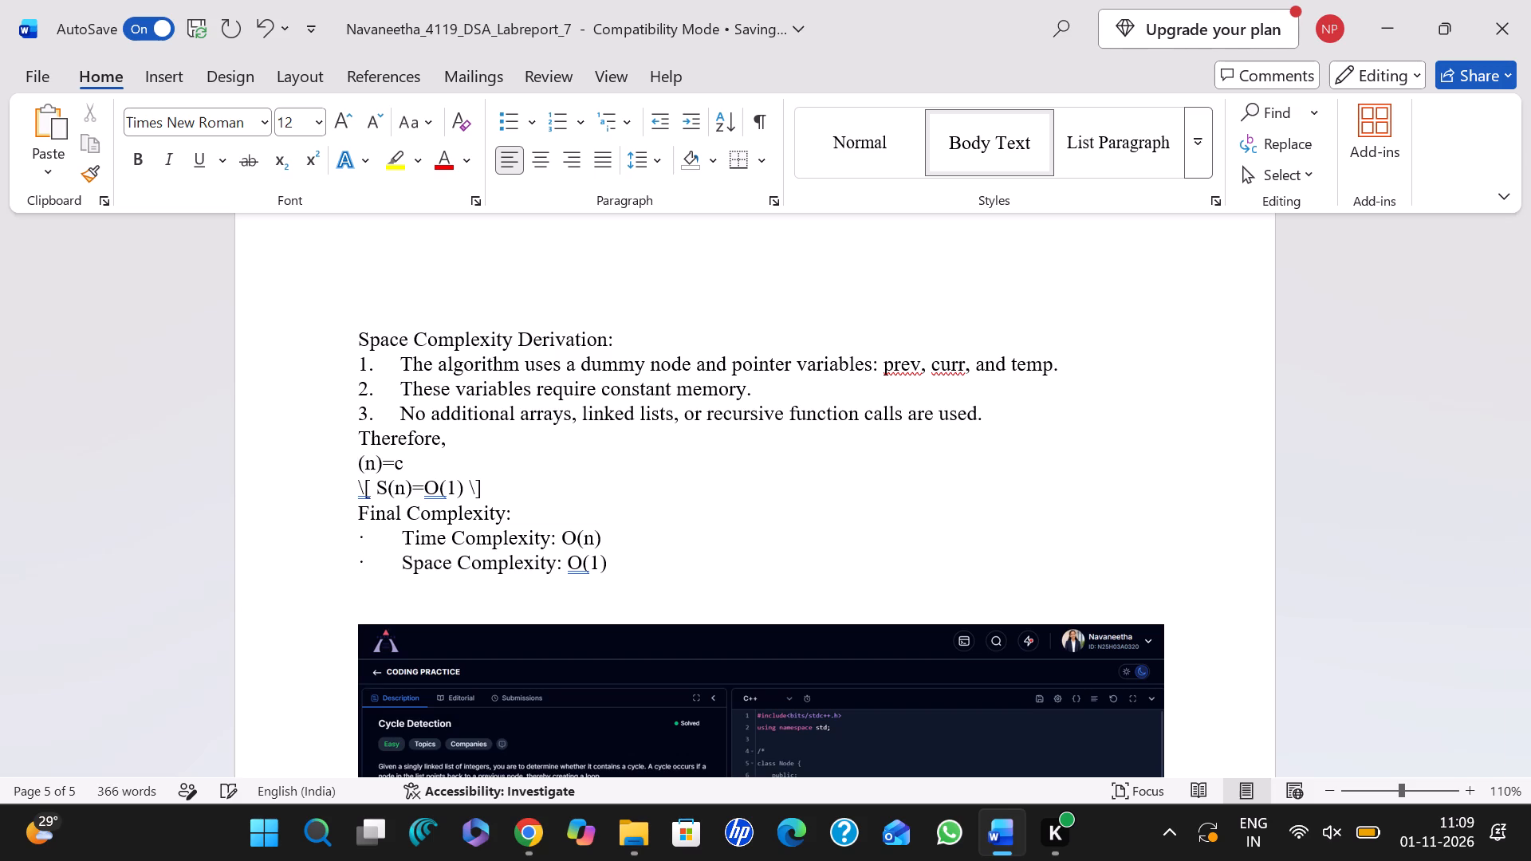
key("Down")
key("Up")
key("ctrl+z")
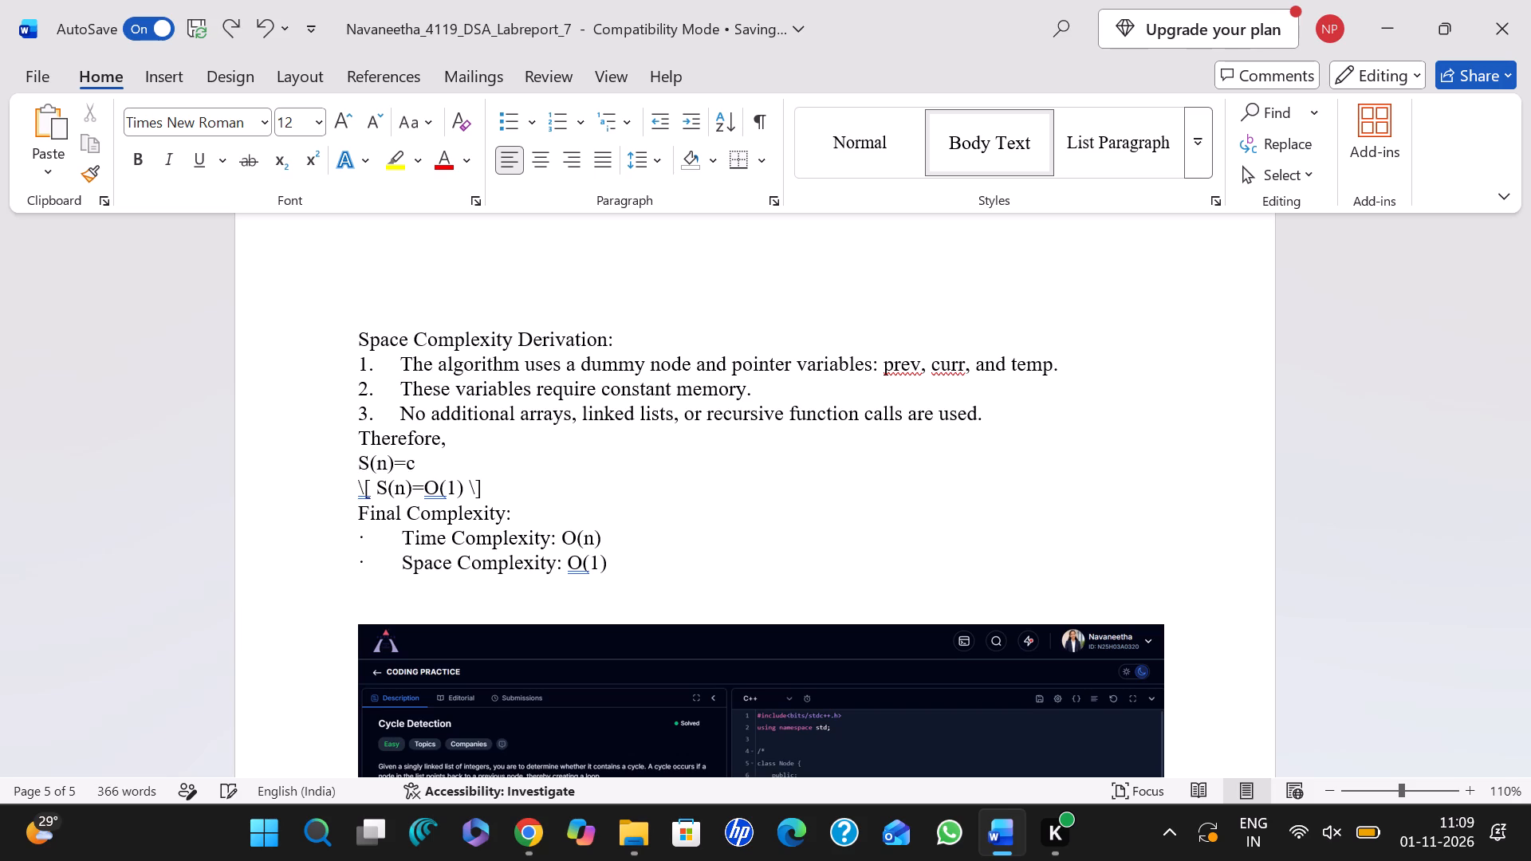
Remove the \[ and \] delimiters around the S(n)=O(1) equation in the Reverse Linked List II space derivation.
key("Down")
key("Delete")
key("Delete")
key("Delete")
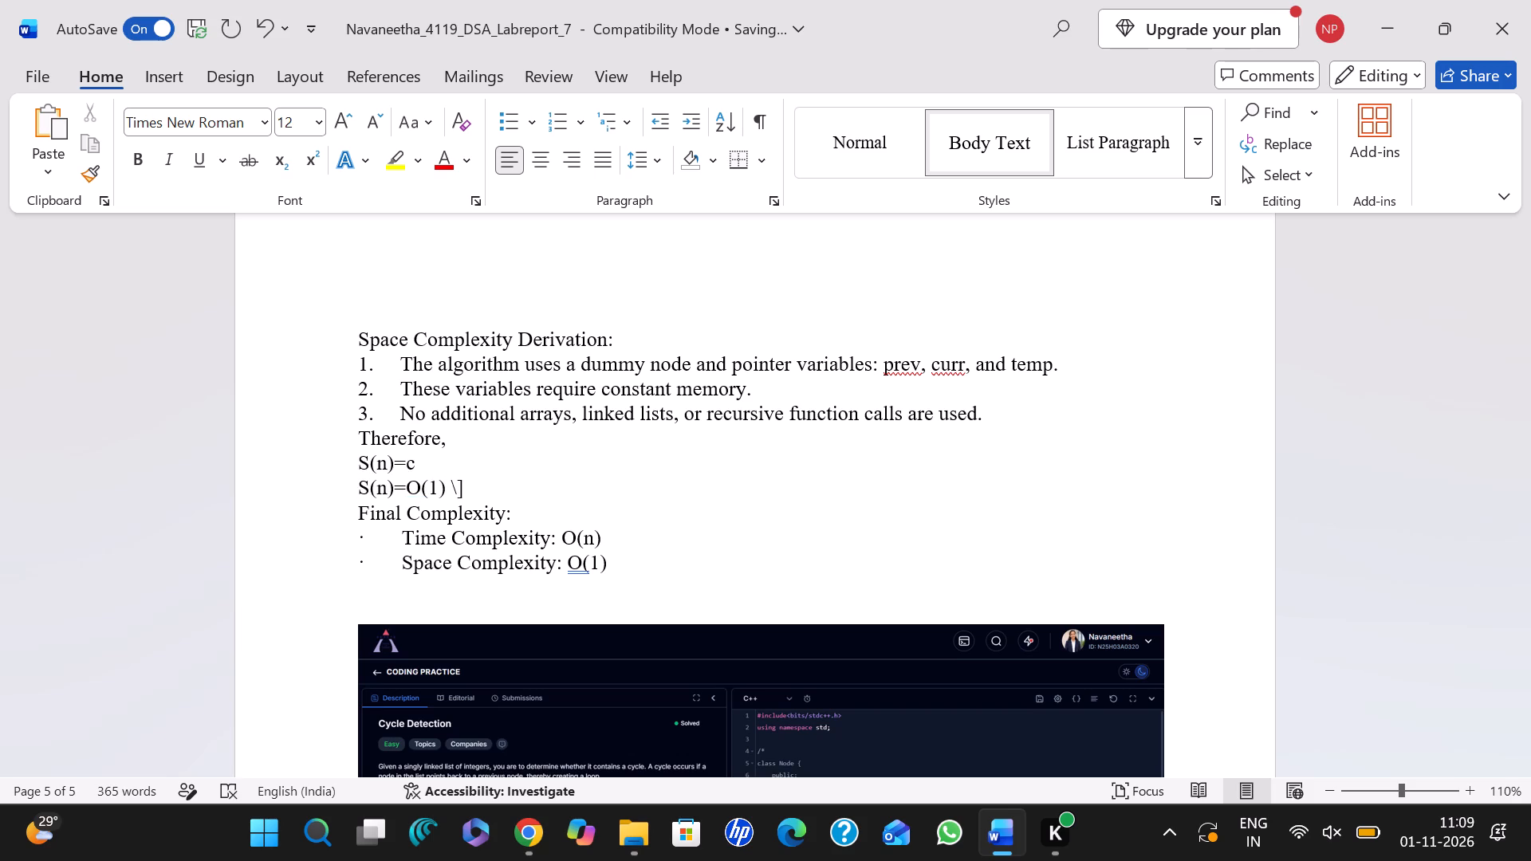
key("End")
key("BackSpace")
key("BackSpace")
key("BackSpace")
Bold the "Space Complexity Derivation" heading in the Reverse Linked List II derivation.
scroll(344, 458, "down", 2)
scroll(344, 458, "up", 1)
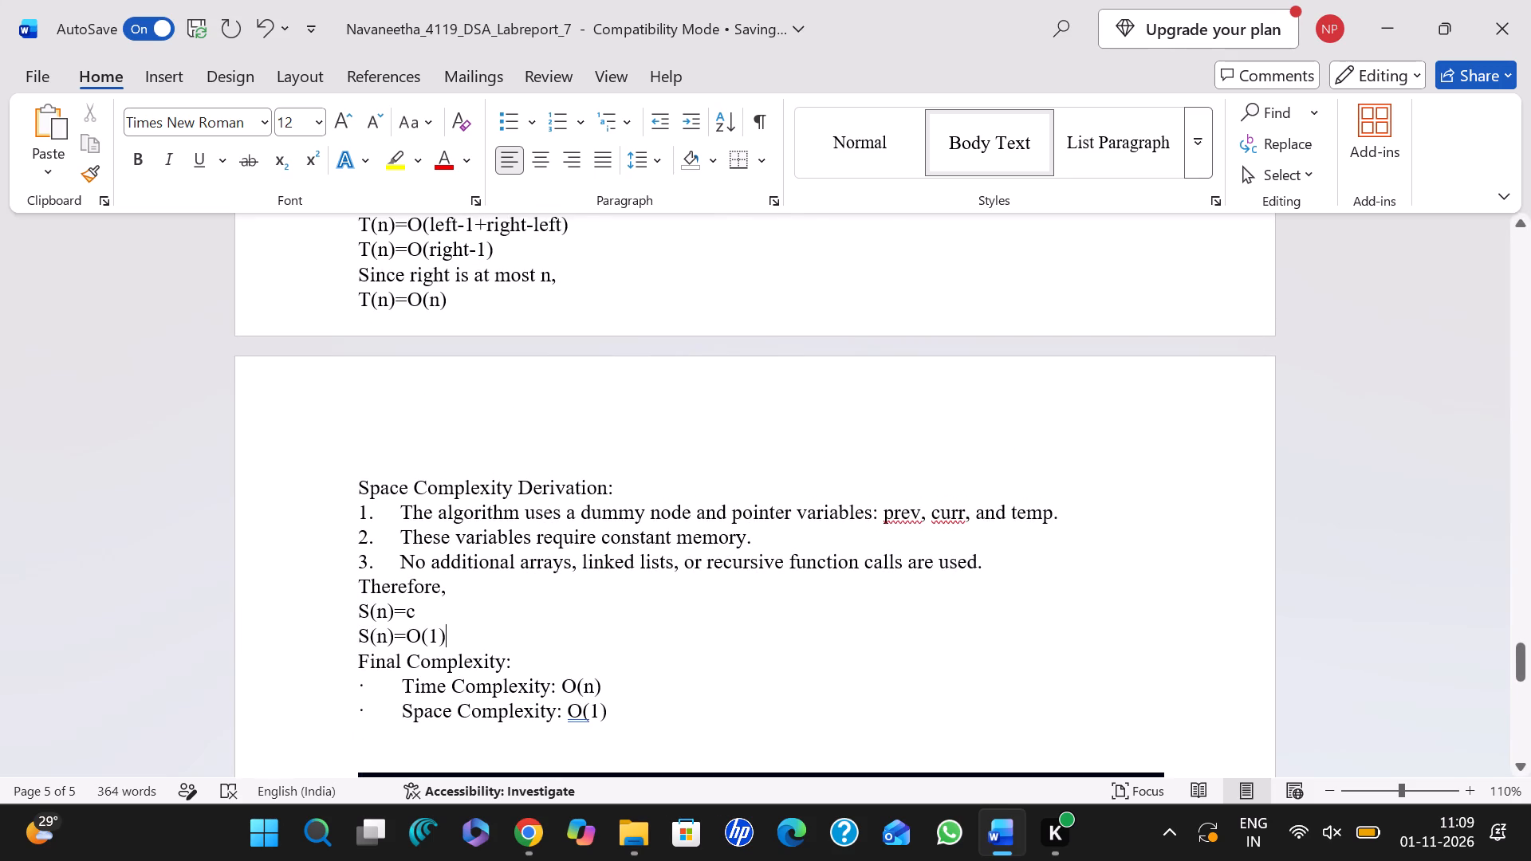
left_click_drag(610, 491, 353, 487)
left_click(380, 451)
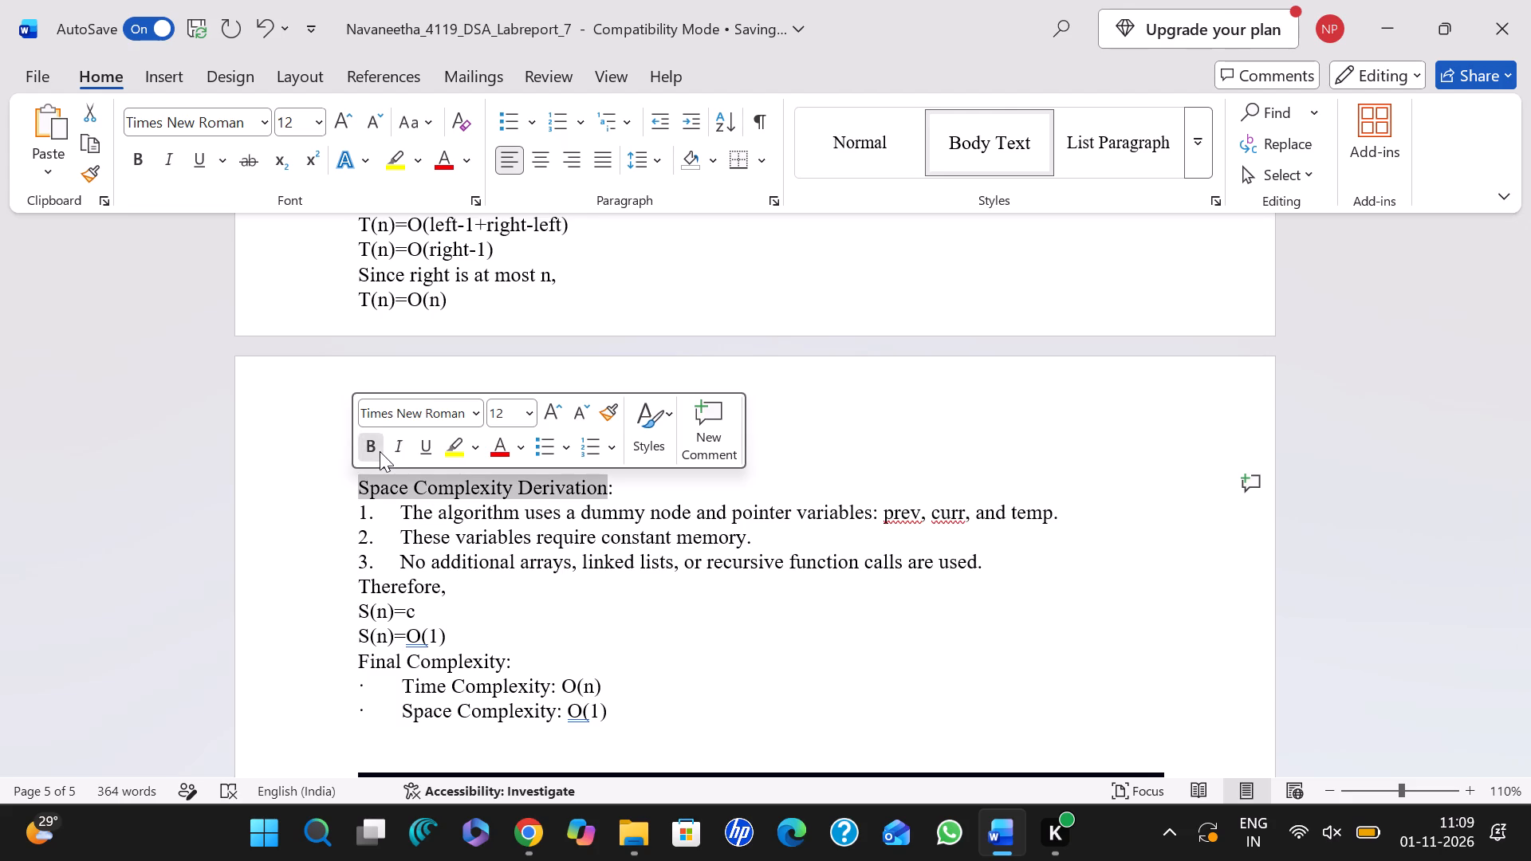
left_click(405, 602)
Add an "Output" label on a new line between the two Cycle Detection screenshots.
scroll(405, 602, "up", 2)
scroll(405, 602, "down", 1)
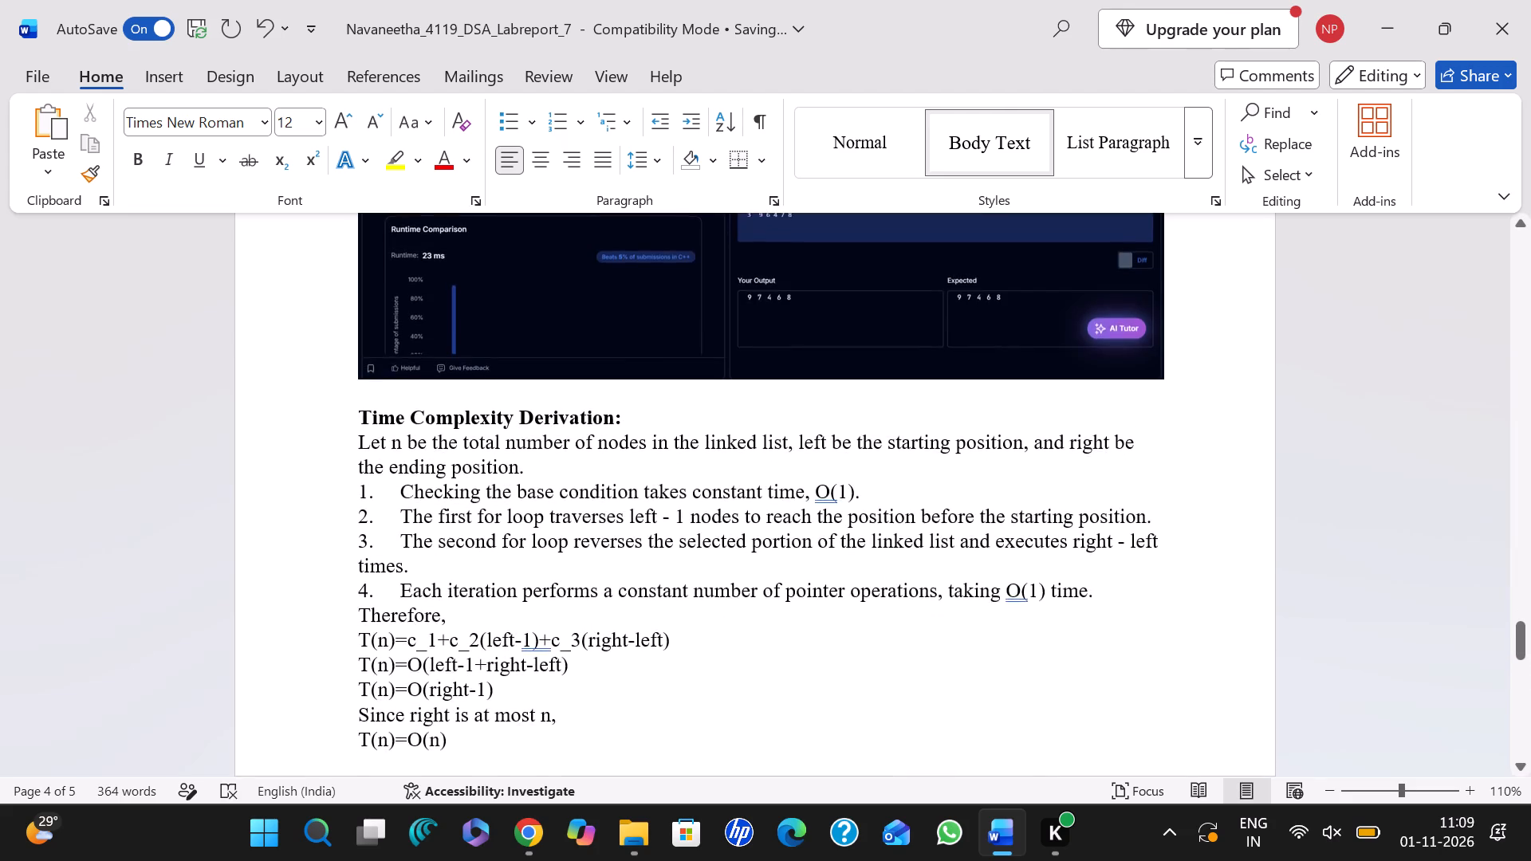
scroll(405, 602, "down", 3)
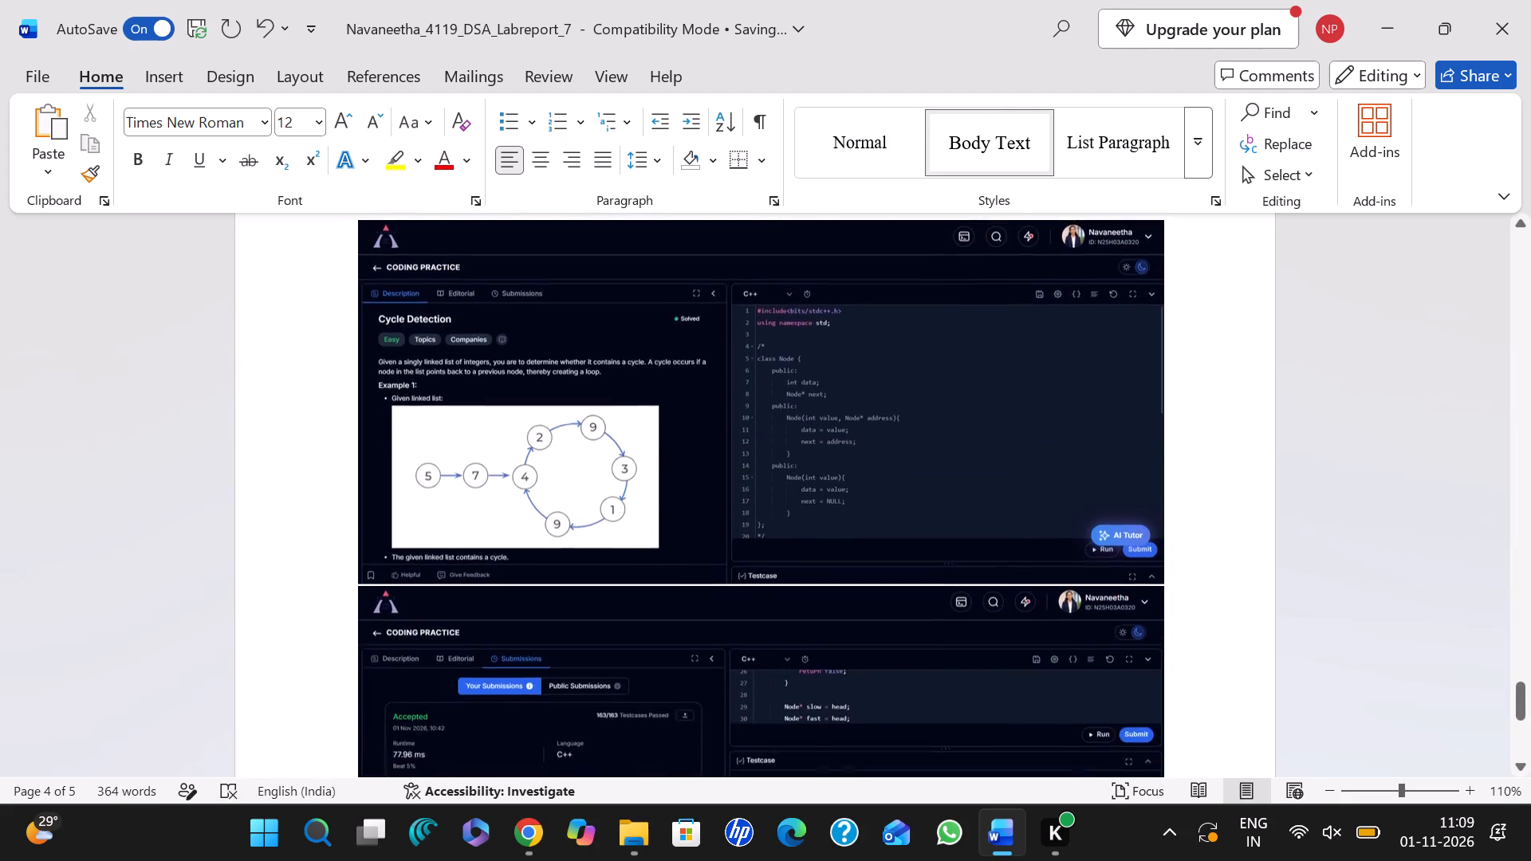
scroll(405, 602, "down", 3)
scroll(405, 602, "up", 1)
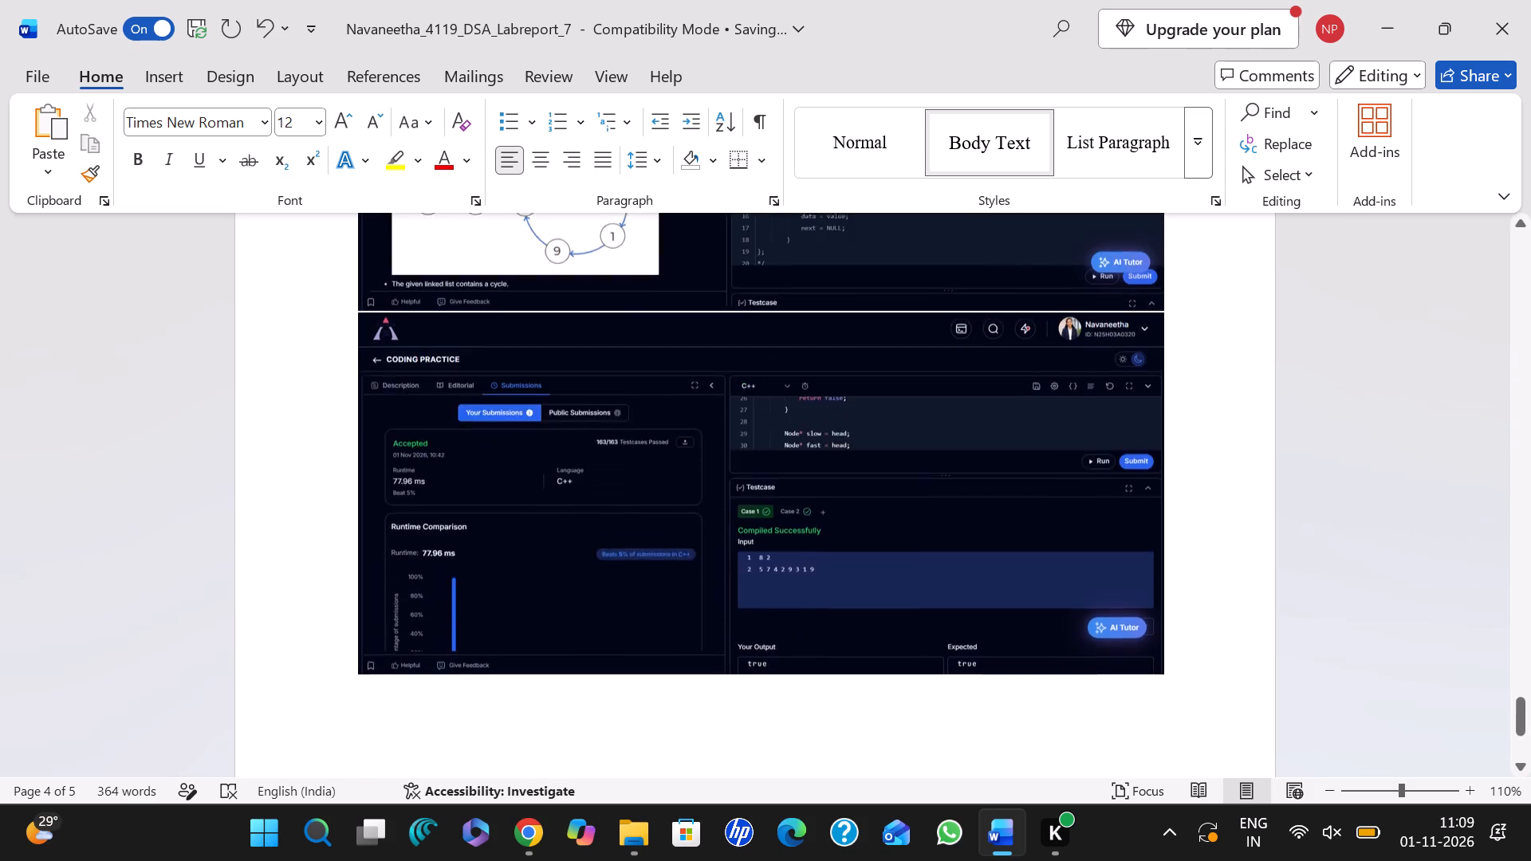
scroll(405, 602, "up", 2)
scroll(405, 602, "down", 1)
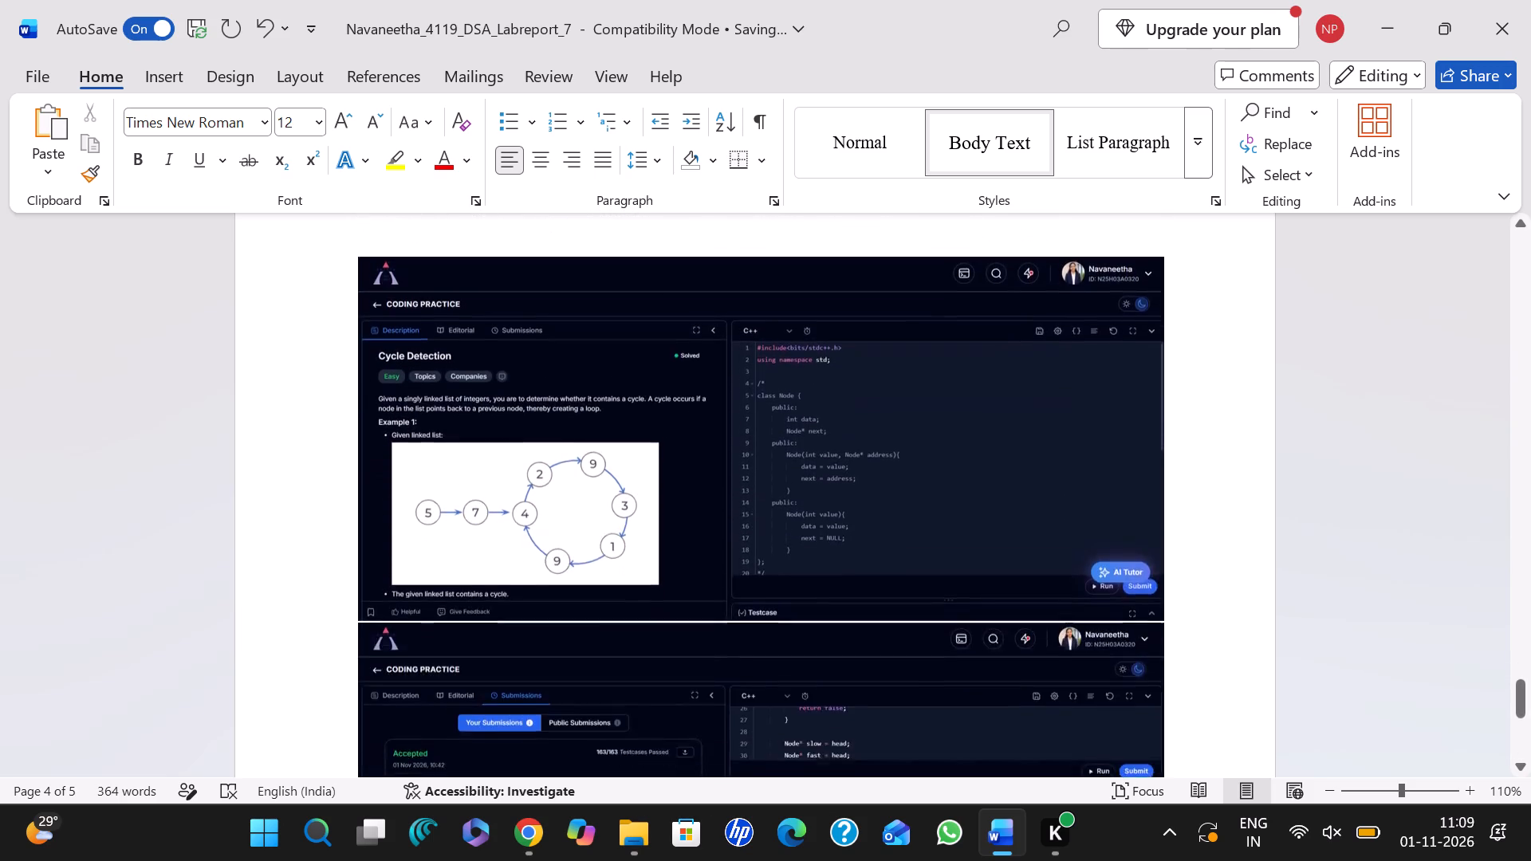
scroll(405, 602, "down", 1)
scroll(405, 602, "up", 1)
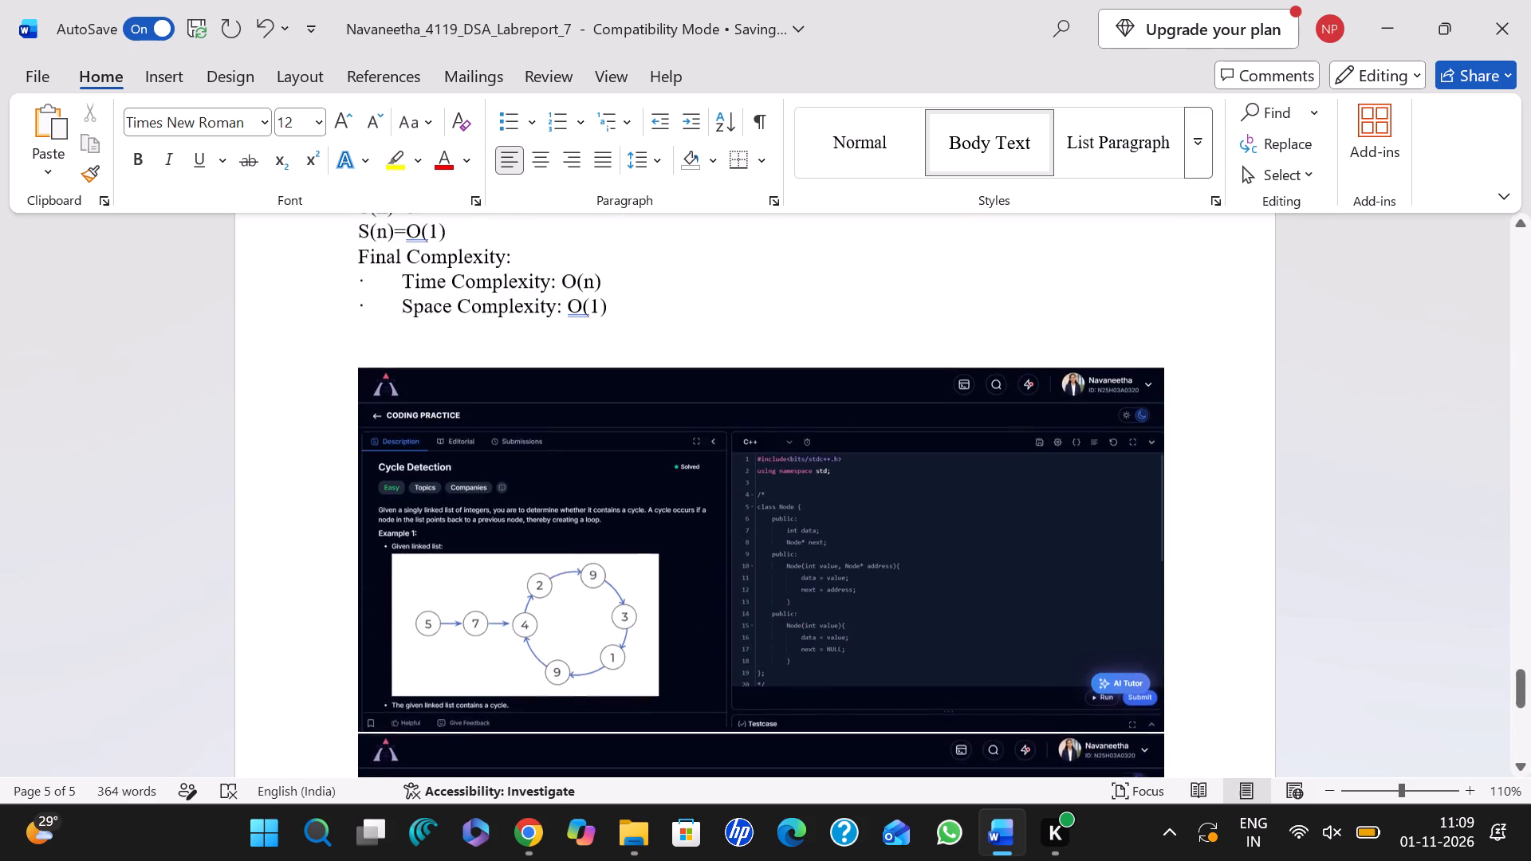
scroll(948, 643, "down", 1)
left_click(1193, 545)
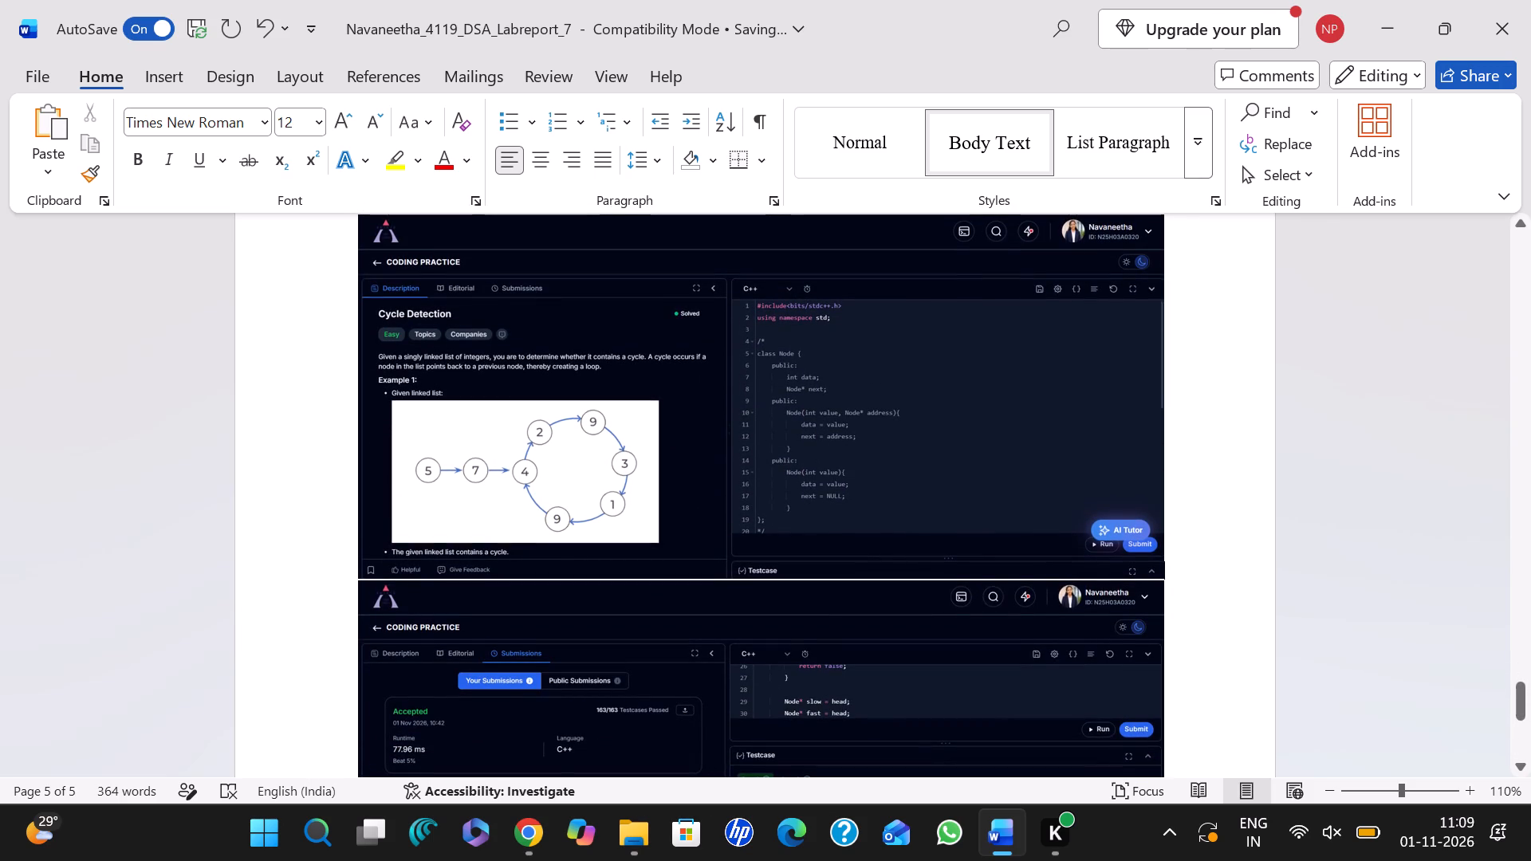
key("Return")
type("outp")
type("uut")
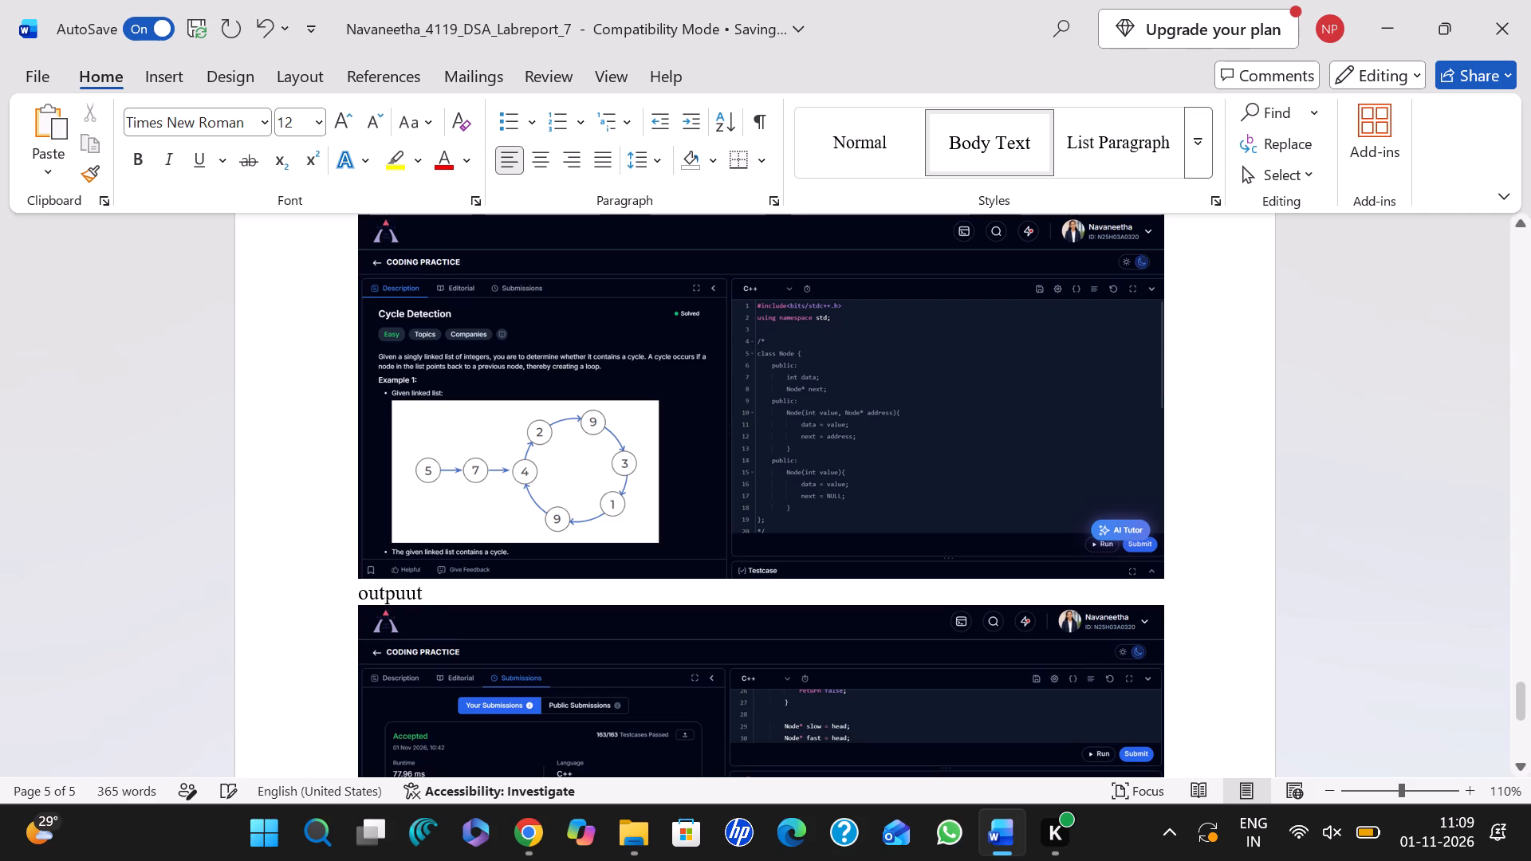
key("backslash")
key("BackSpace")
key("BackSpace")
key("t")
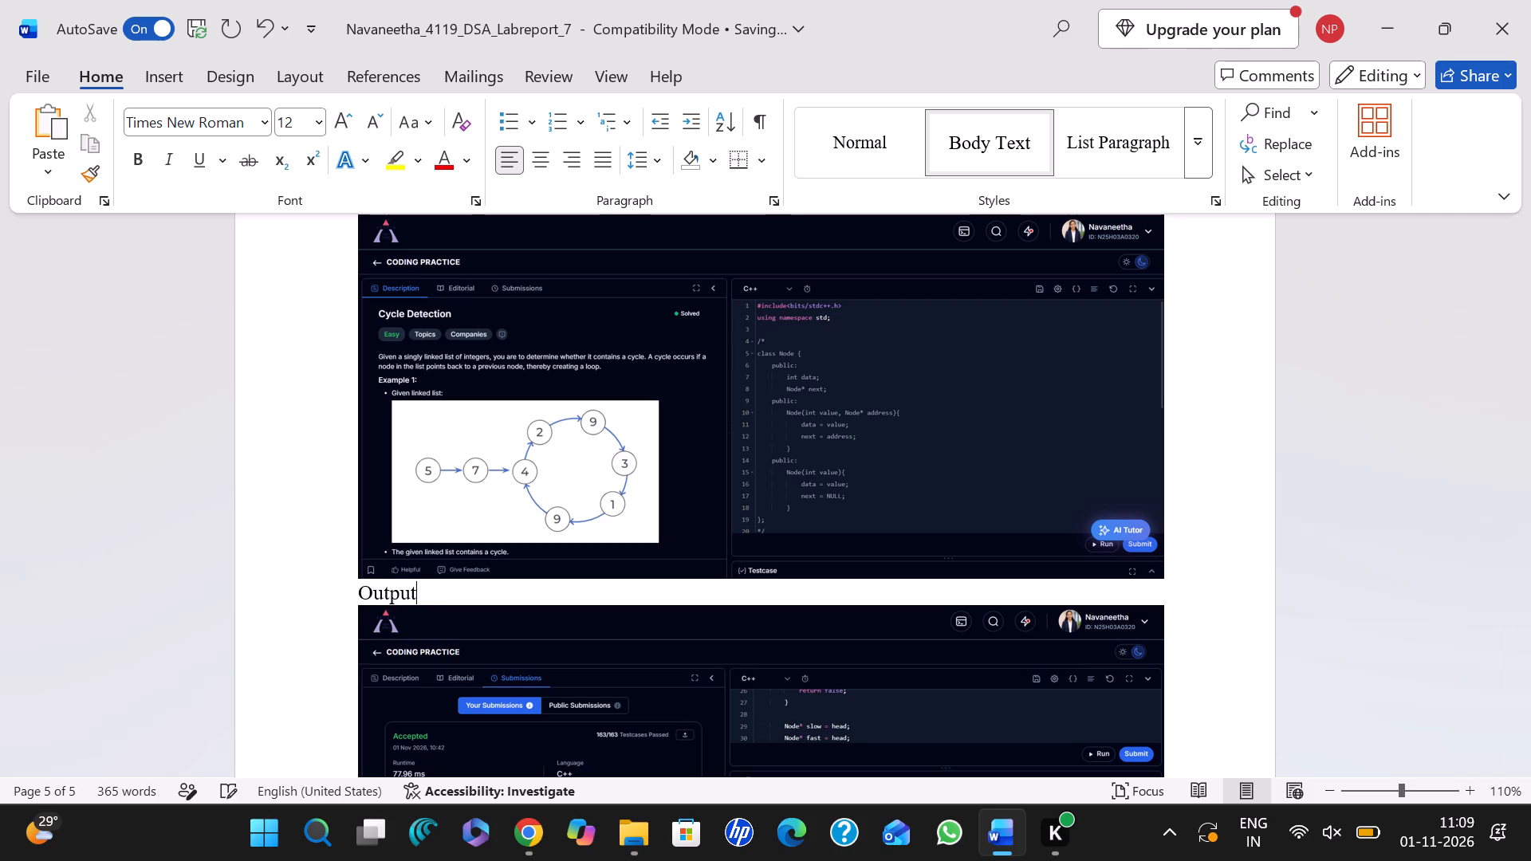
left_click_drag(427, 597, 366, 601)
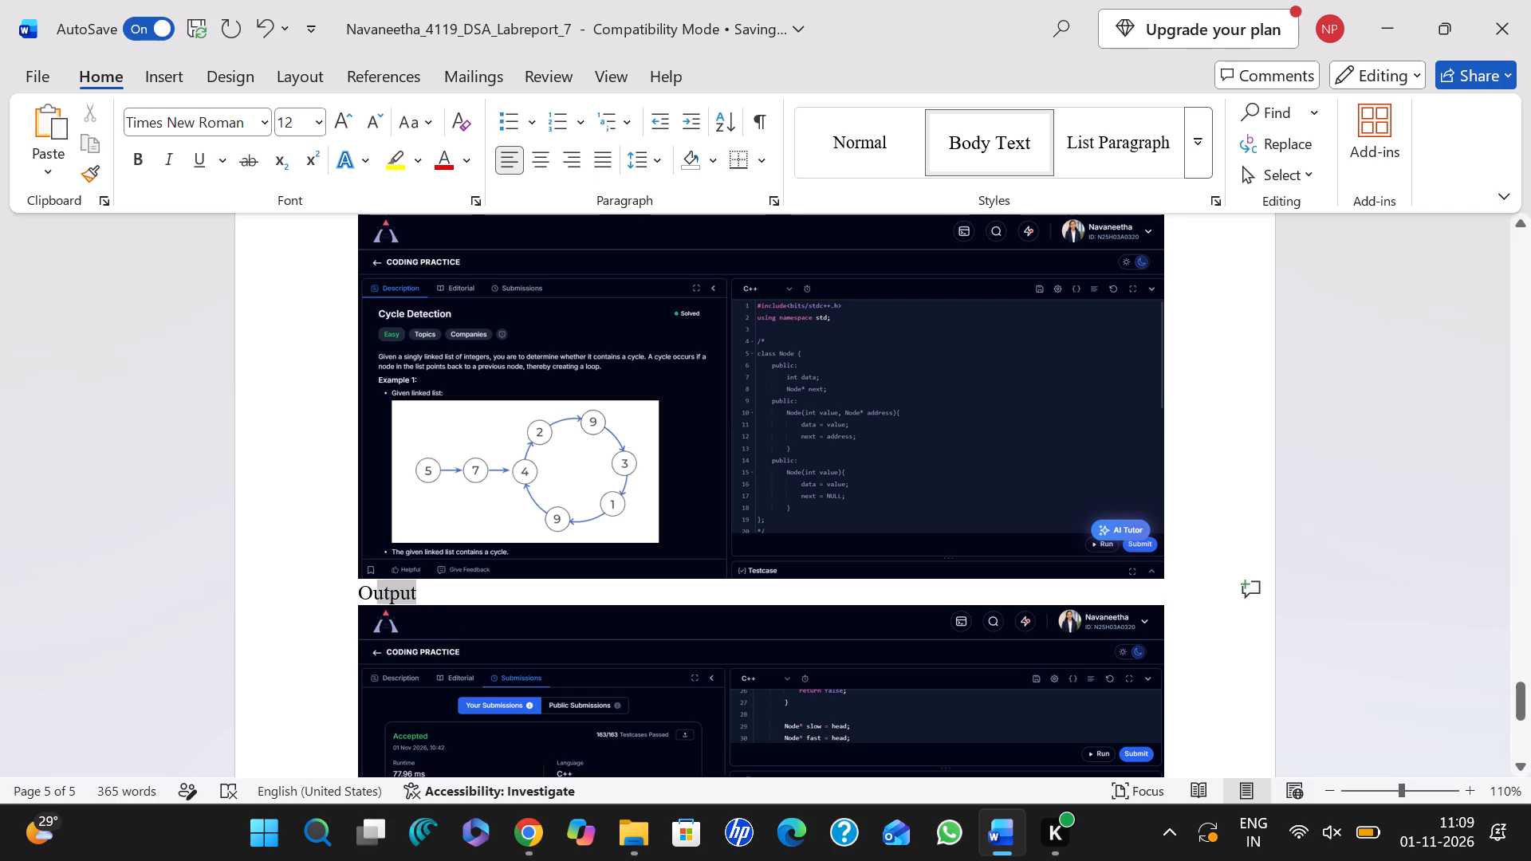
left_click_drag(366, 601, 356, 600)
left_click(372, 558)
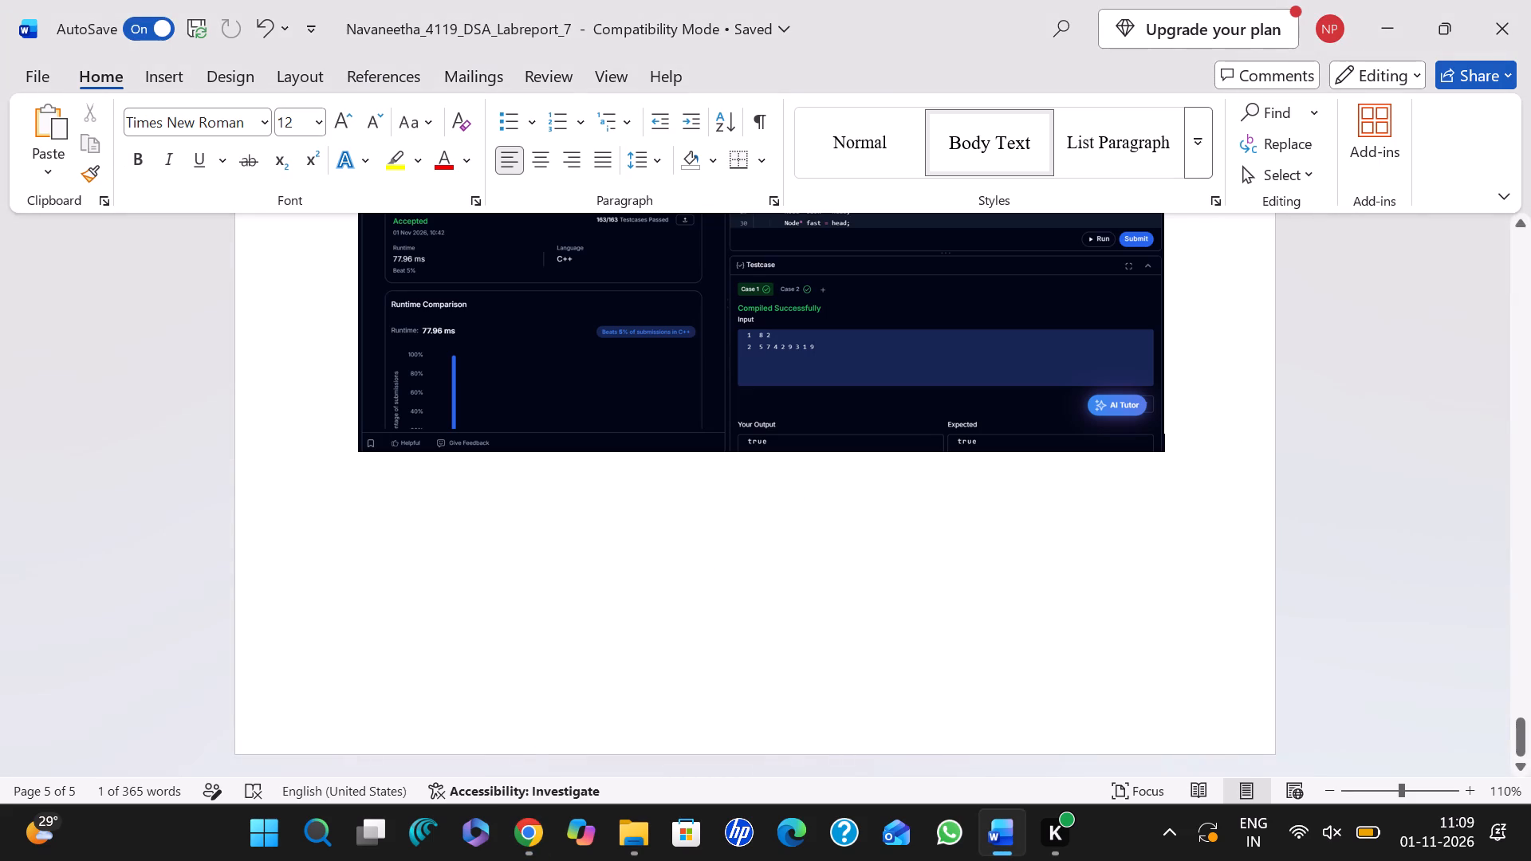
key("Return")
key("ctrl+v")
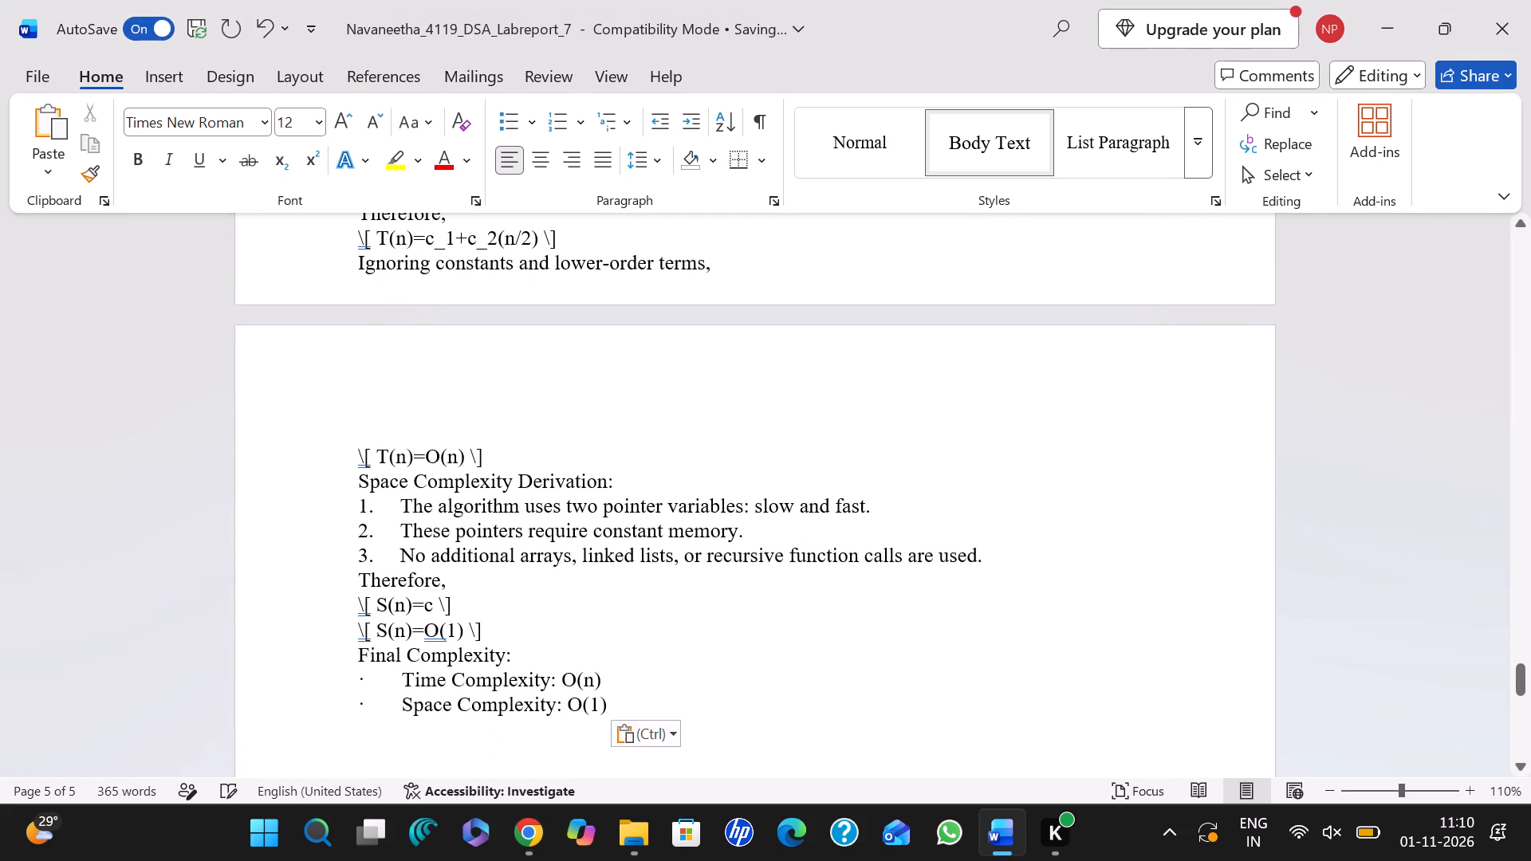
Bold the "Time Complexity Derivation:" heading below the Cycle Detection output screenshot.
scroll(932, 391, "up", 3)
scroll(932, 391, "down", 1)
left_click_drag(606, 425, 415, 429)
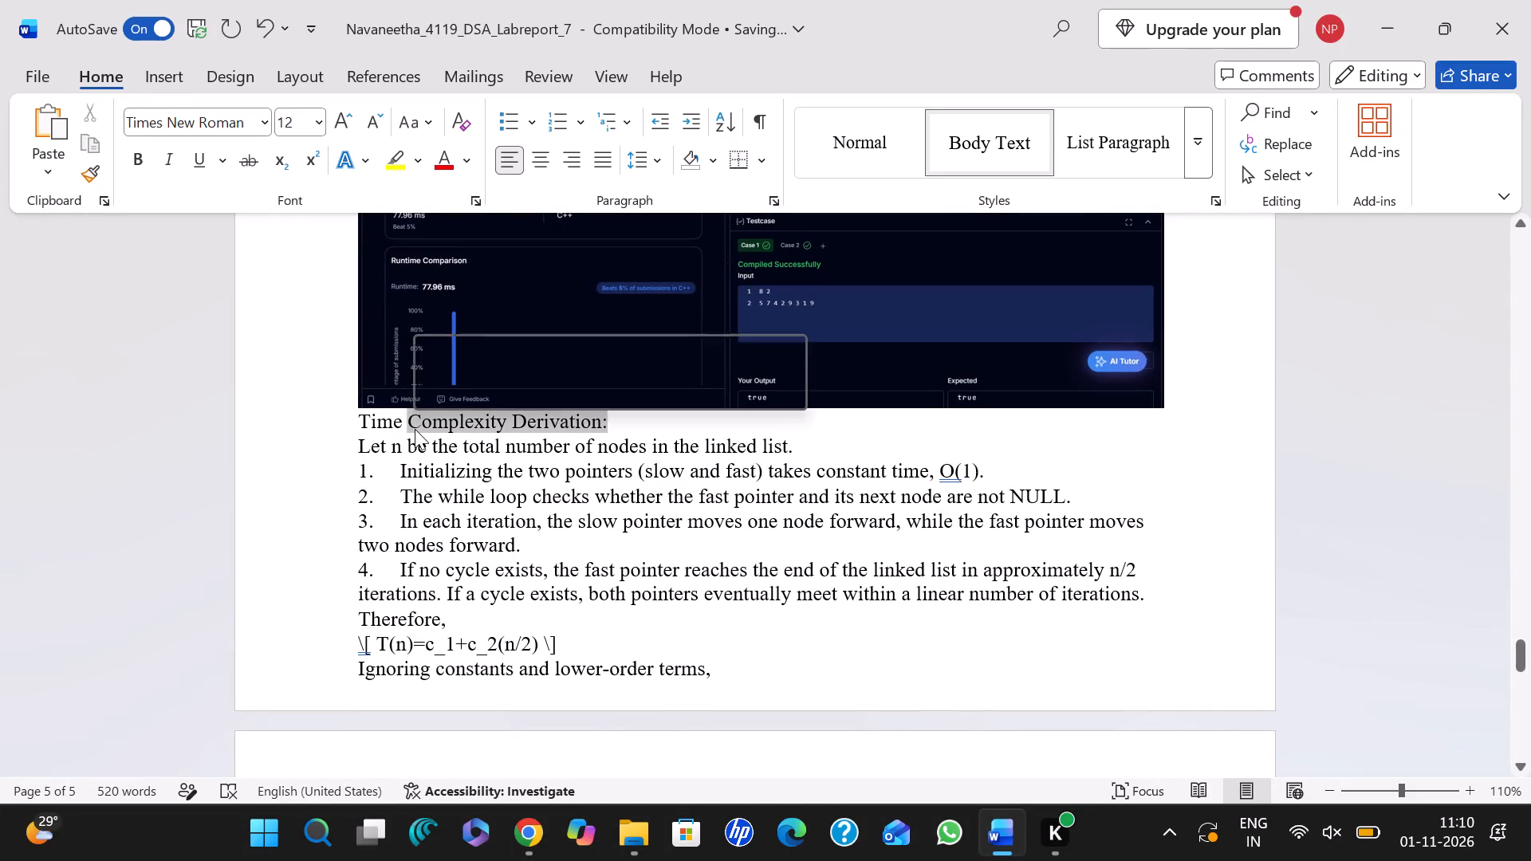
left_click(415, 429)
left_click_drag(359, 423, 427, 423)
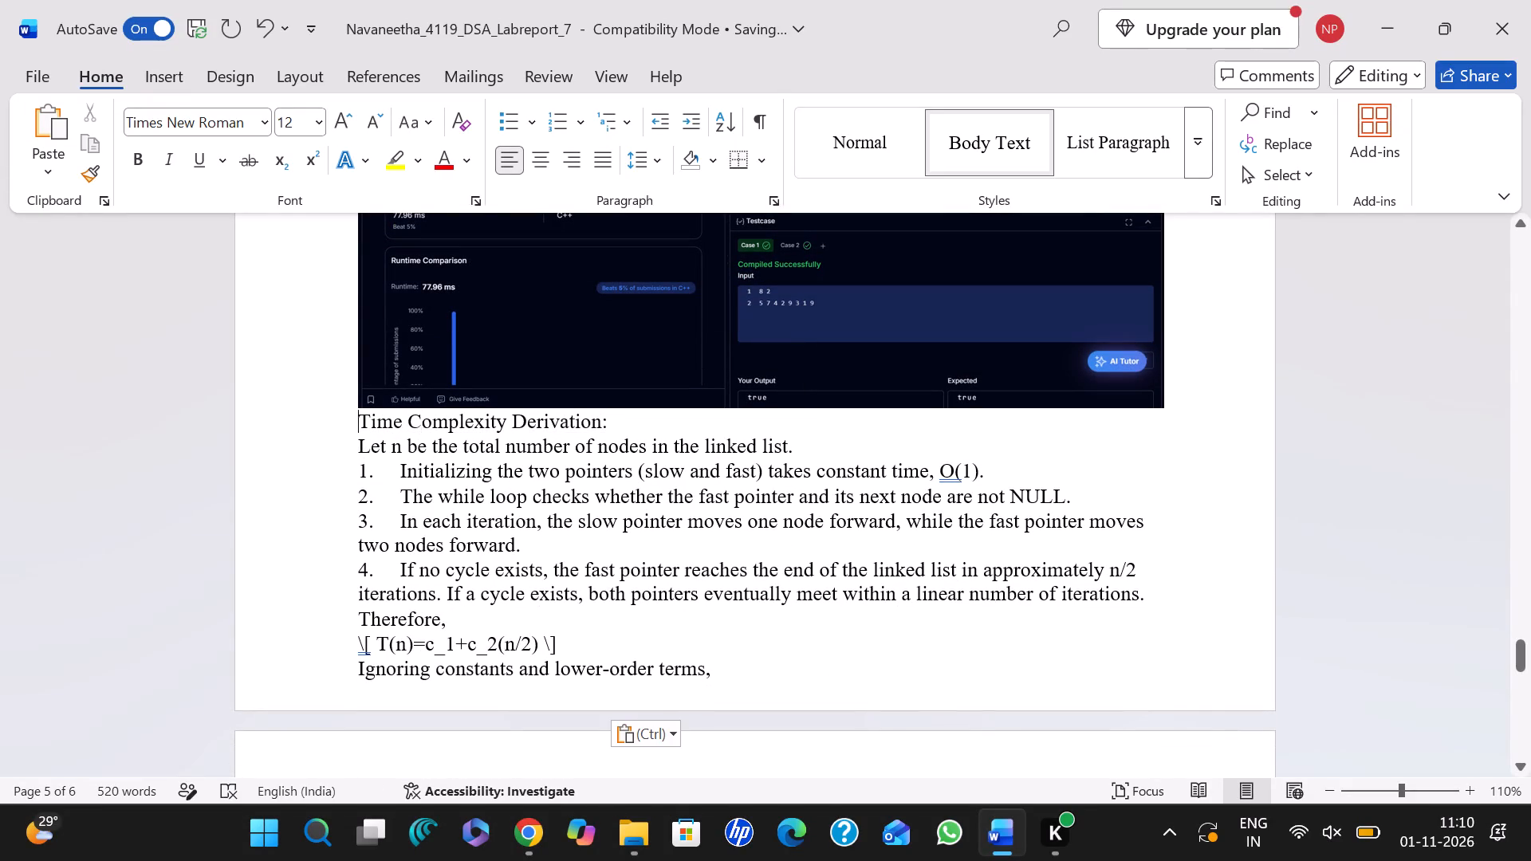
left_click_drag(427, 423, 608, 412)
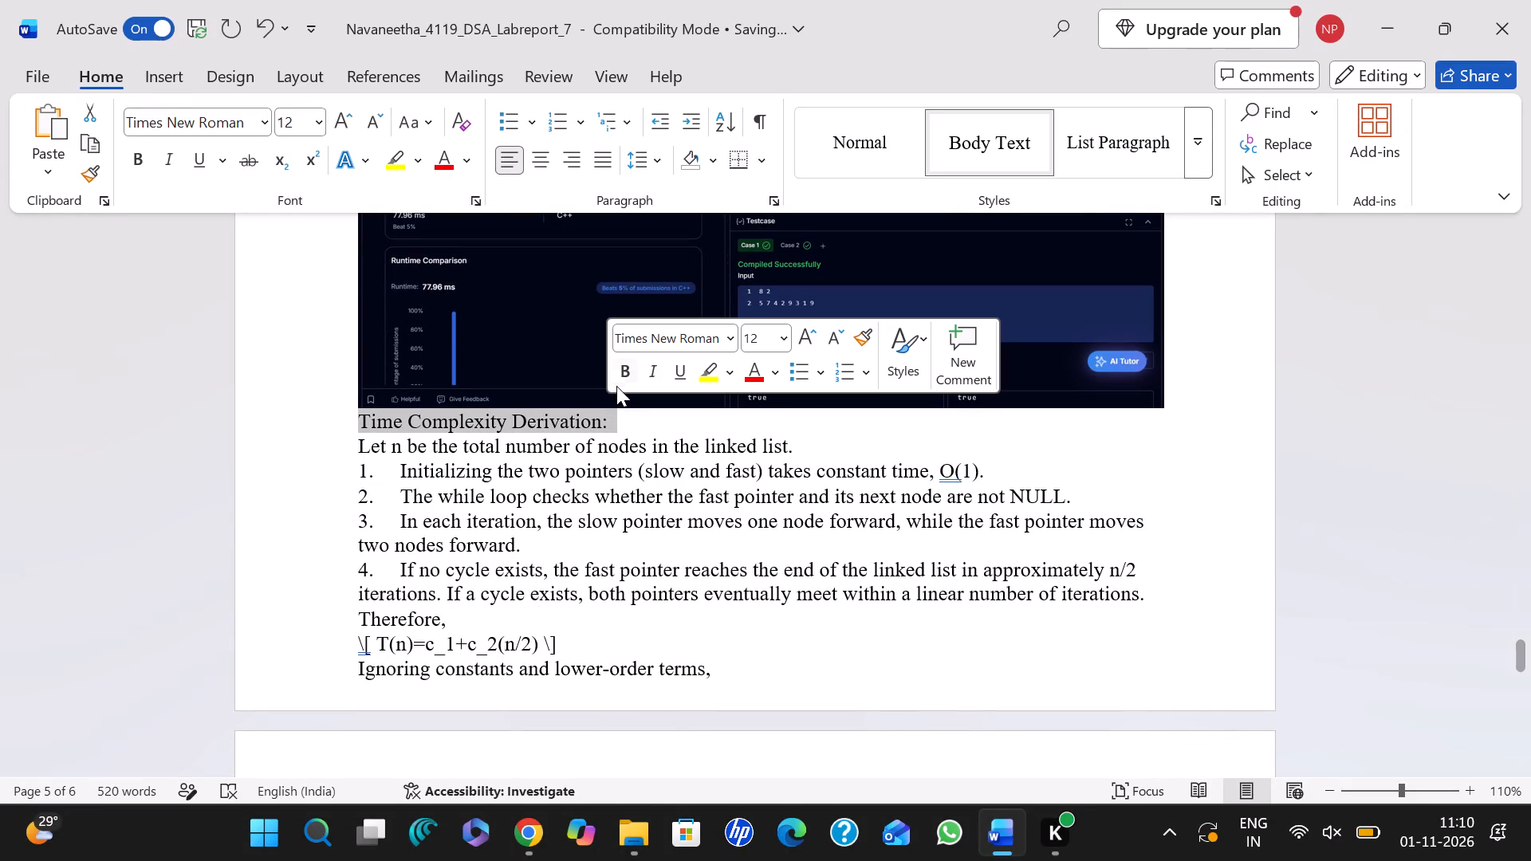
left_click(617, 385)
left_click(526, 550)
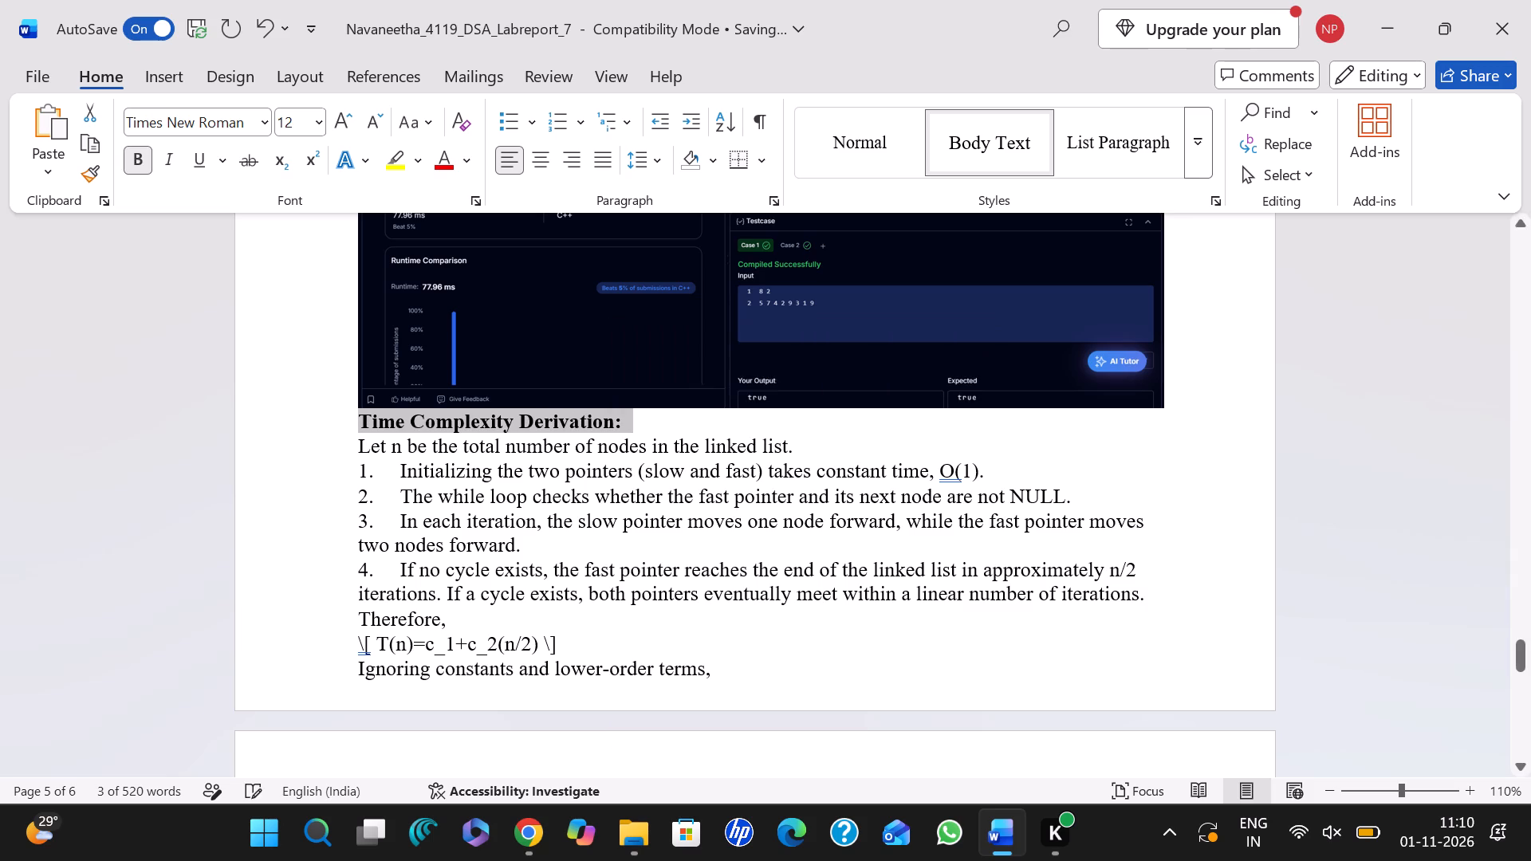
Remove the LaTeX bracket delimiters around the Cycle Detection equation T(n)=c_1+c_2(n/2).
scroll(526, 550, "down", 1)
left_click(551, 508)
left_click(553, 494)
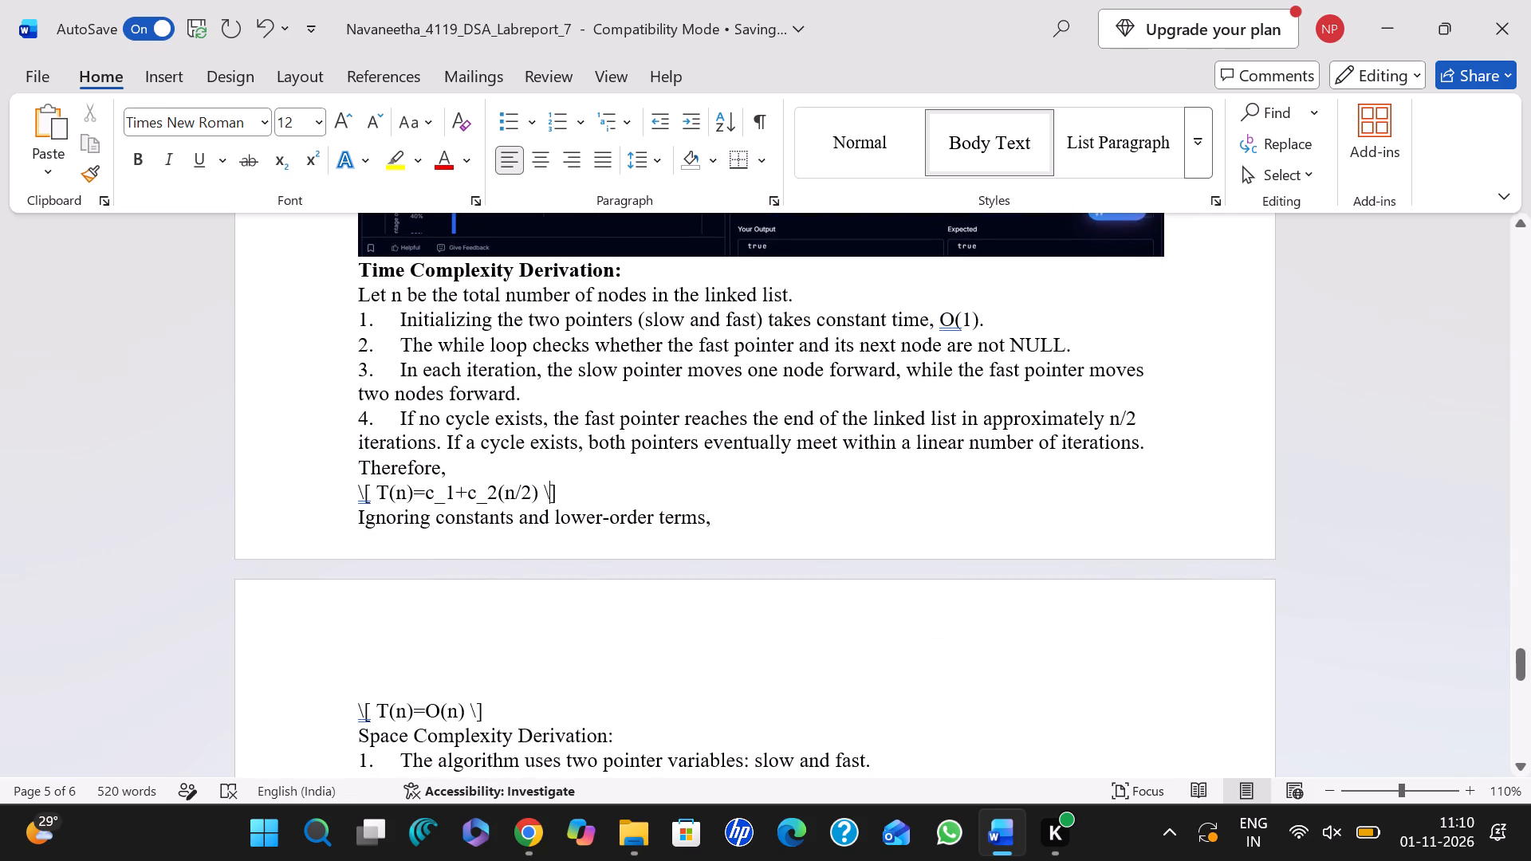
key("Delete")
key("BackSpace")
key("BackSpace")
scroll(521, 521, "left", 3)
left_click(367, 480)
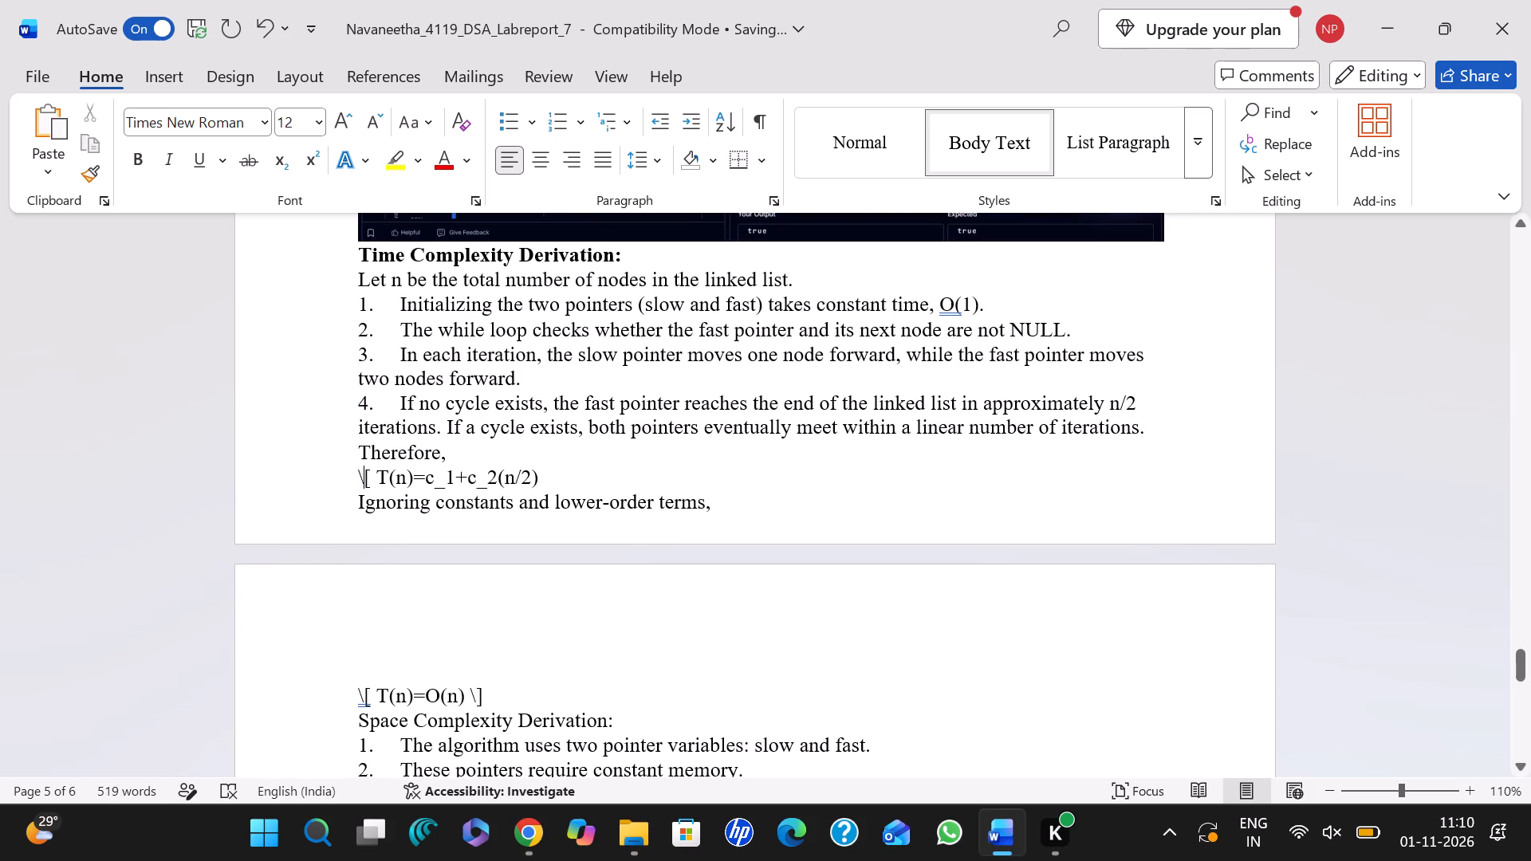
key("BackSpace")
key("Delete")
Remove the LaTeX delimiters around the Cycle Detection equation T(n)=O(n), keeping "Space Complexity Derivation:" on its own line.
scroll(367, 480, "down", 1)
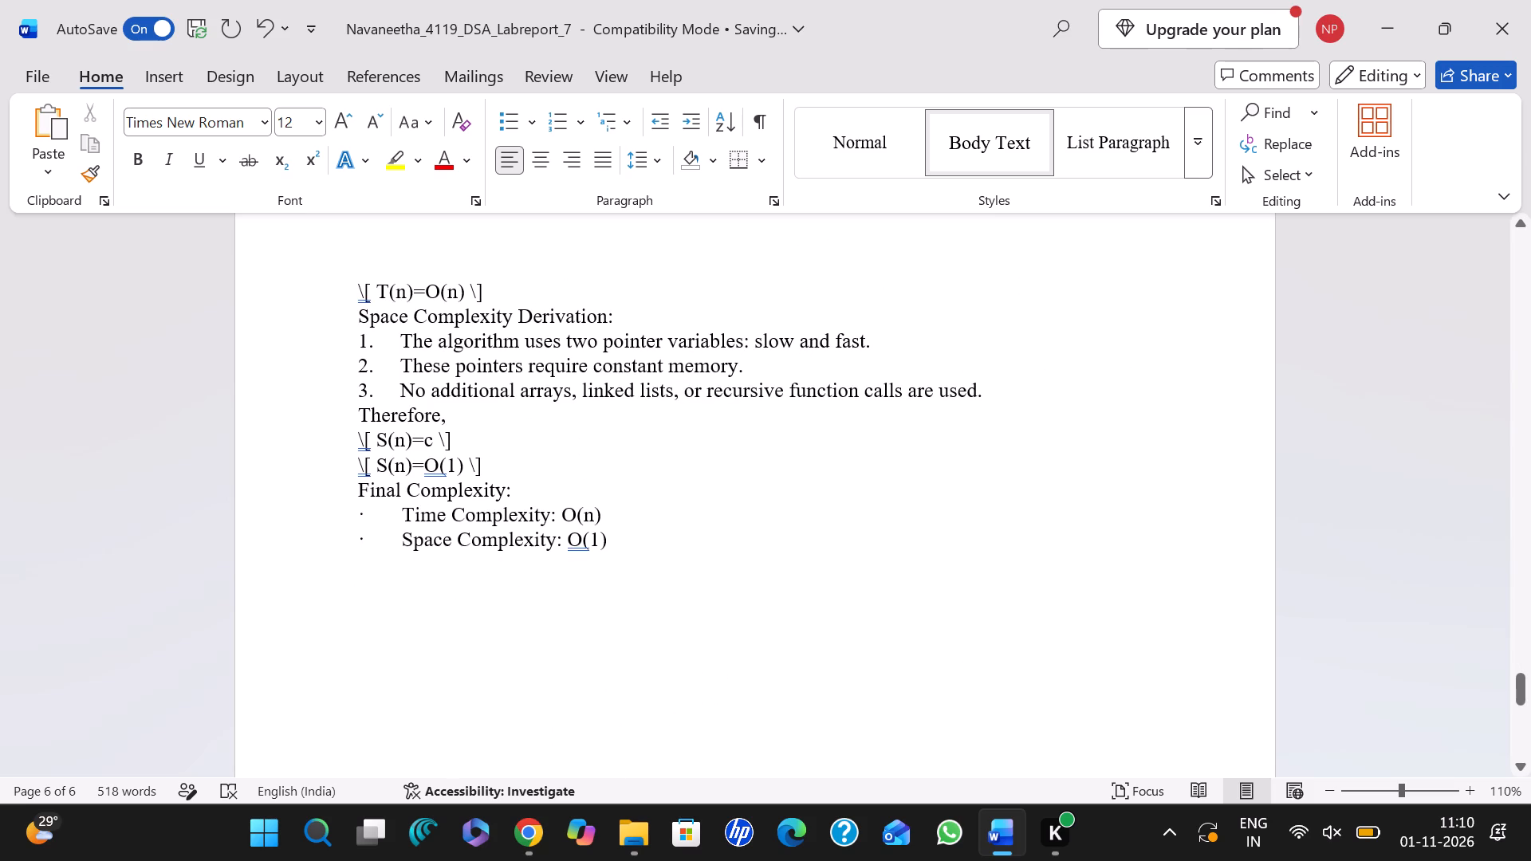
left_click(364, 292)
key("BackSpace")
key("Delete")
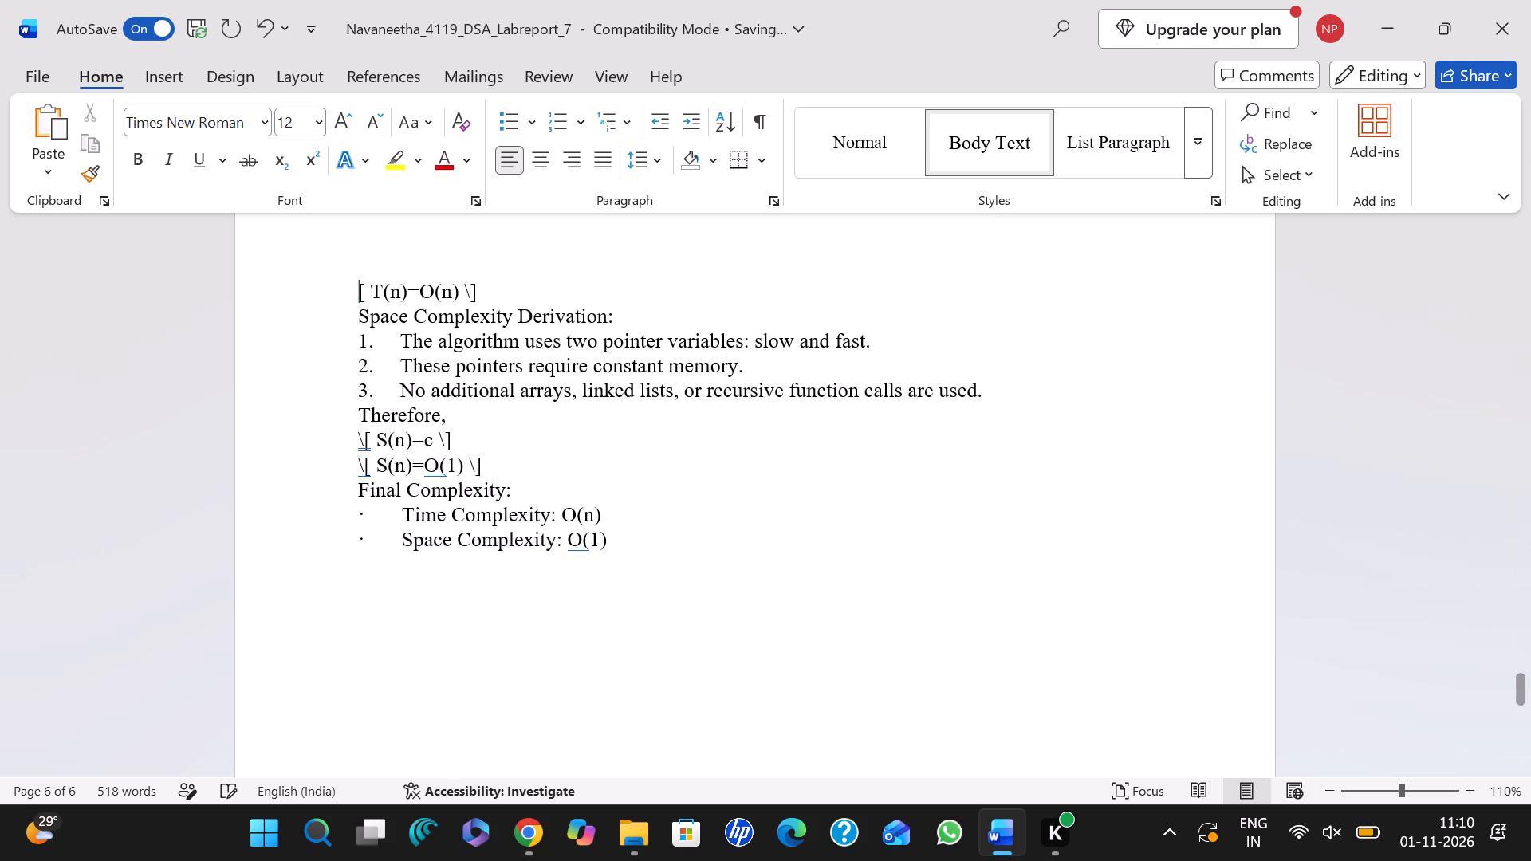
key("End")
key("BackSpace")
key("Delete")
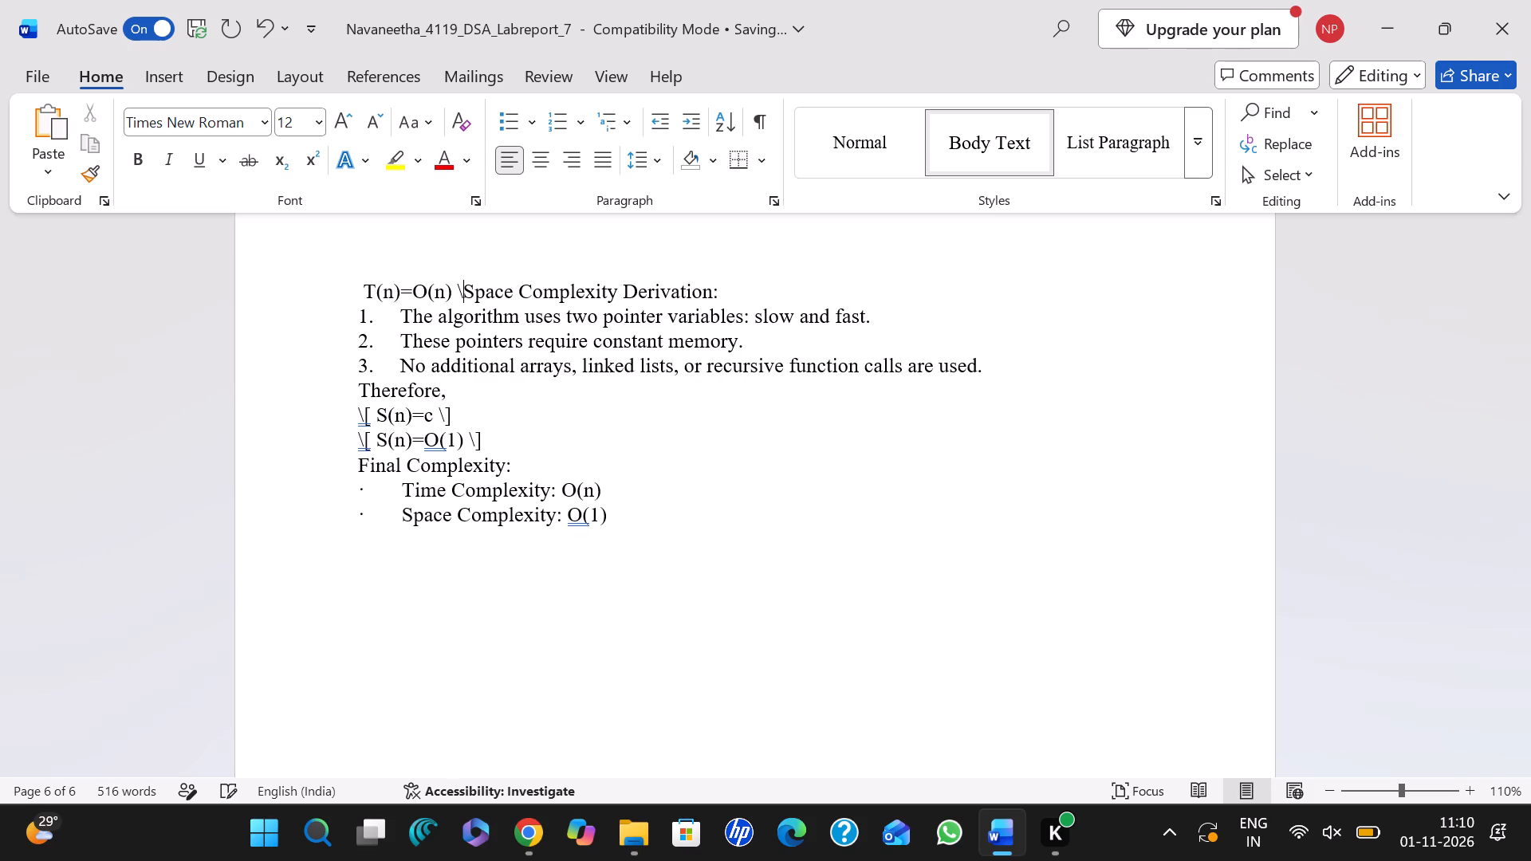
key("BackSpace")
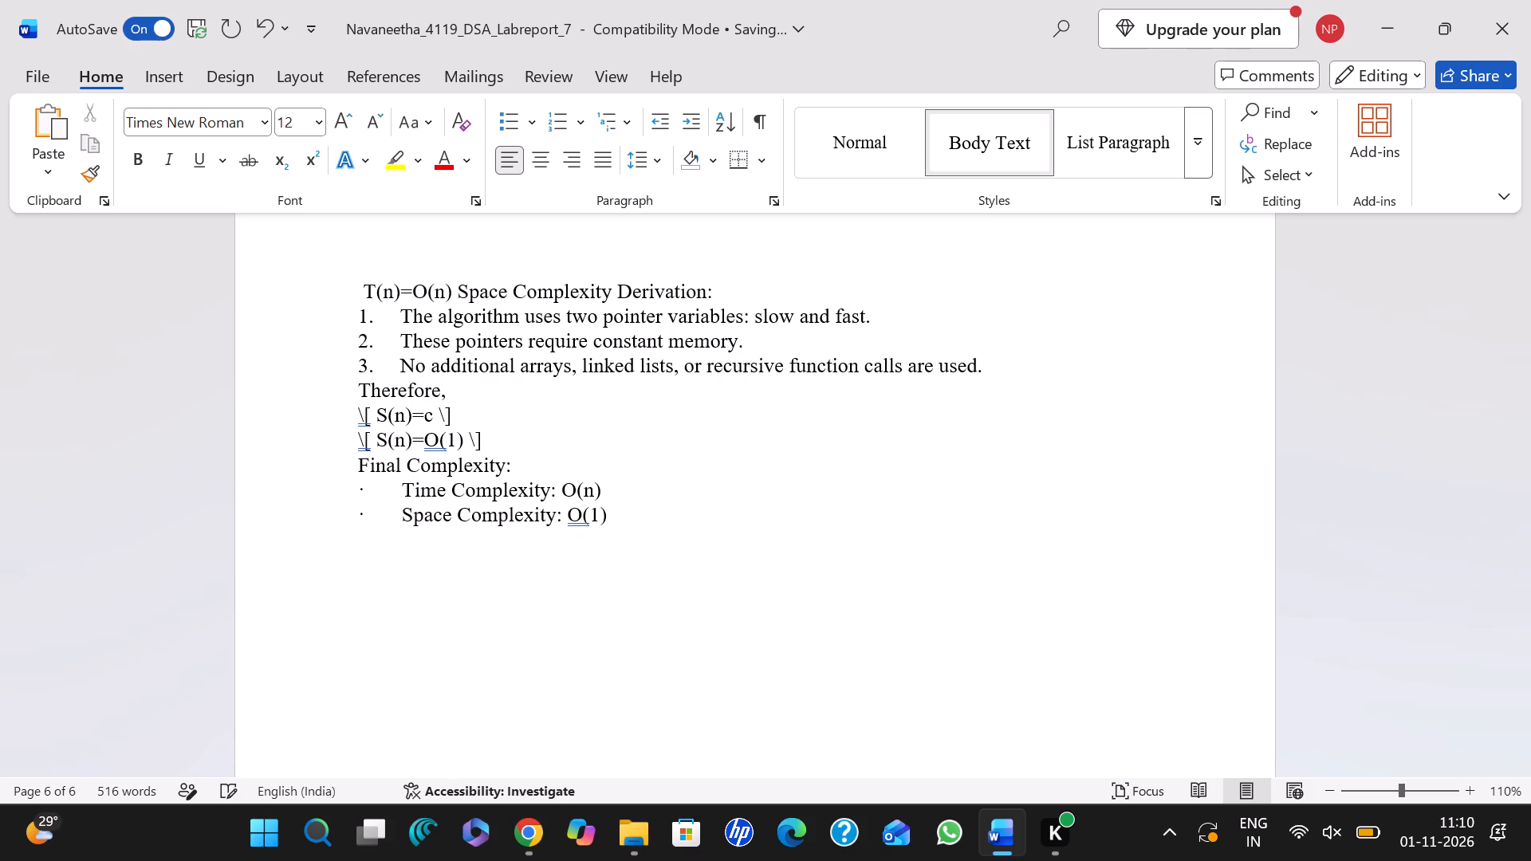
key("Return")
Bold the "Space Complexity Derivation:" heading in the Cycle Detection section.
left_click_drag(358, 314, 615, 314)
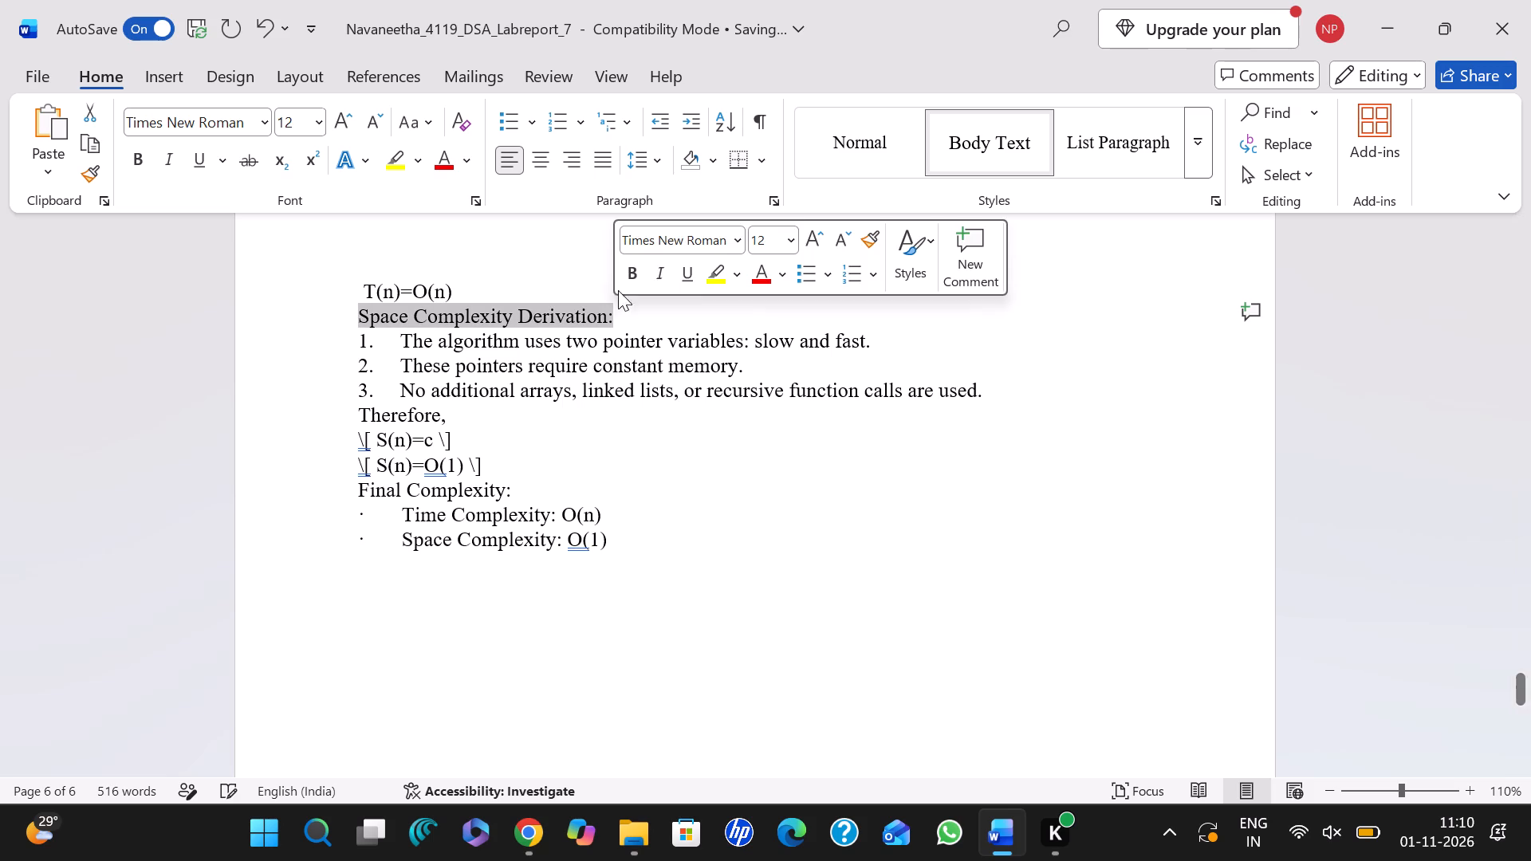
left_click(624, 277)
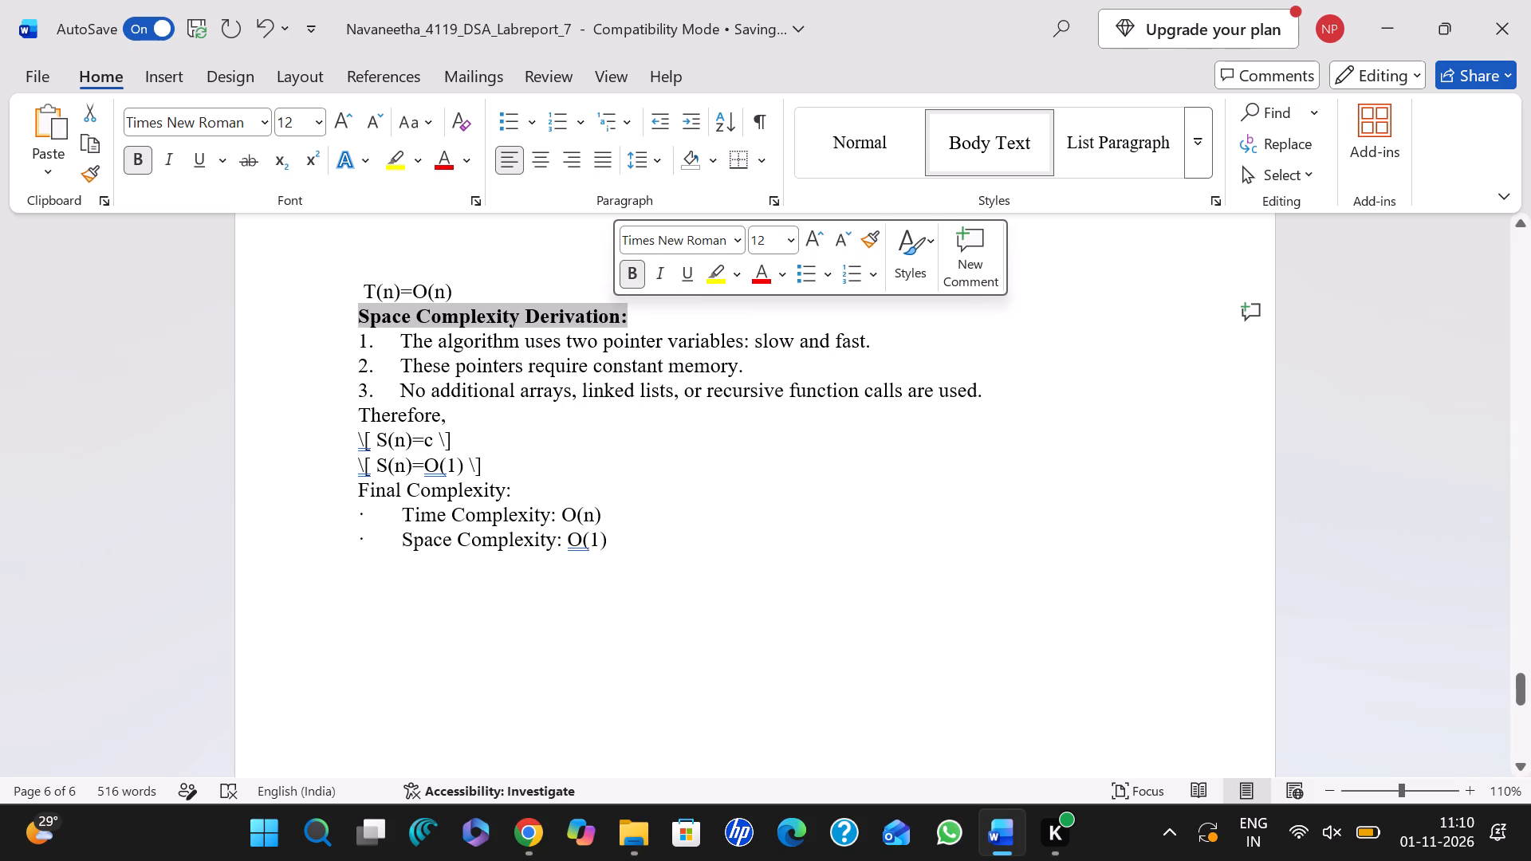
Remove the LaTeX delimiters around the equations S(n)=c and S(n)=O(1) in the Cycle Detection space derivation.
left_click(445, 438)
key("BackSpace")
key("Delete")
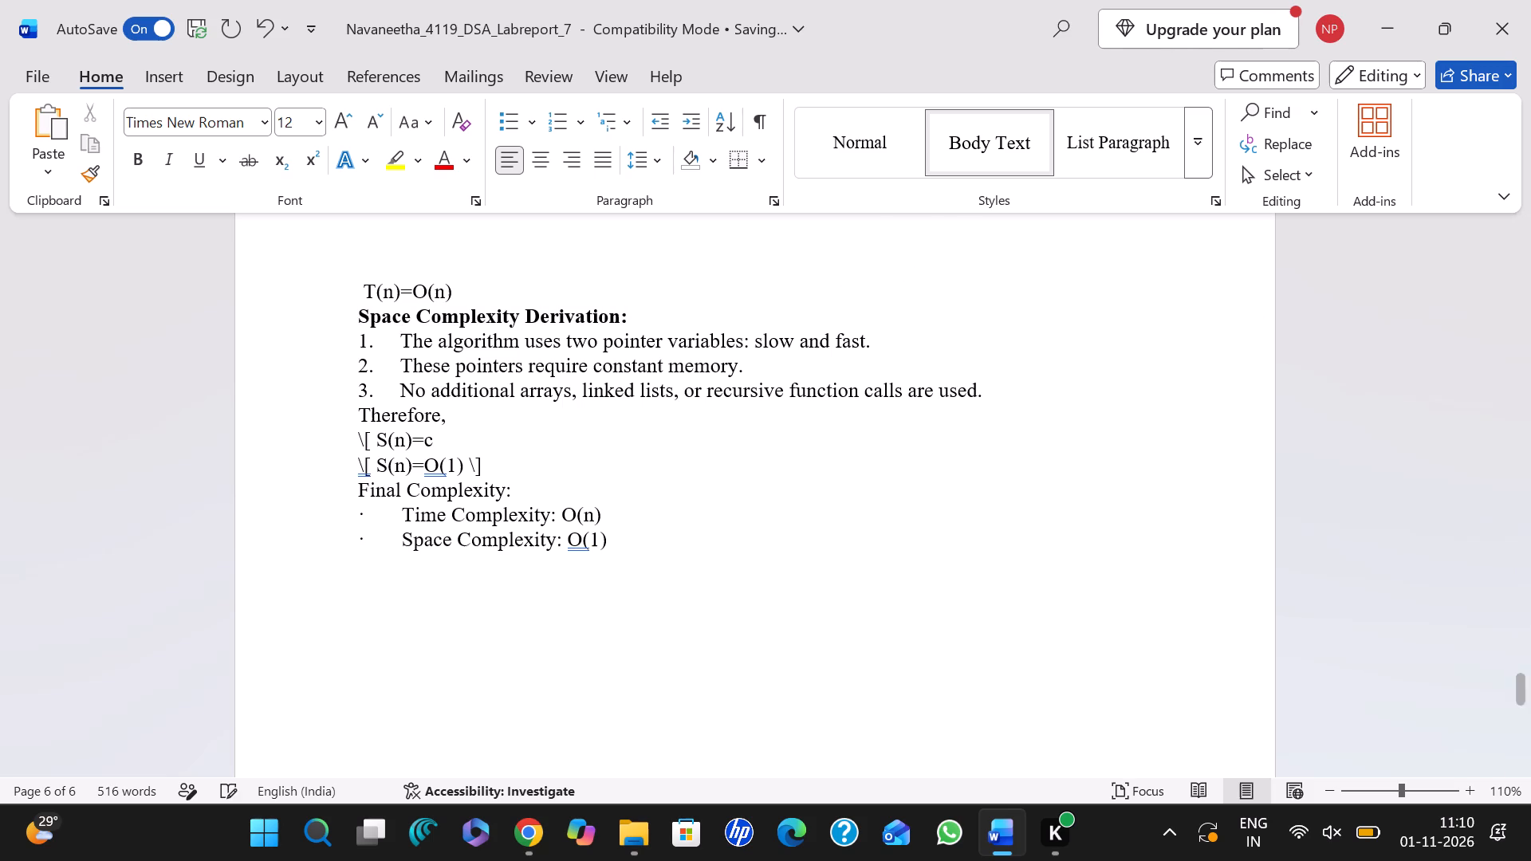
left_click(472, 470)
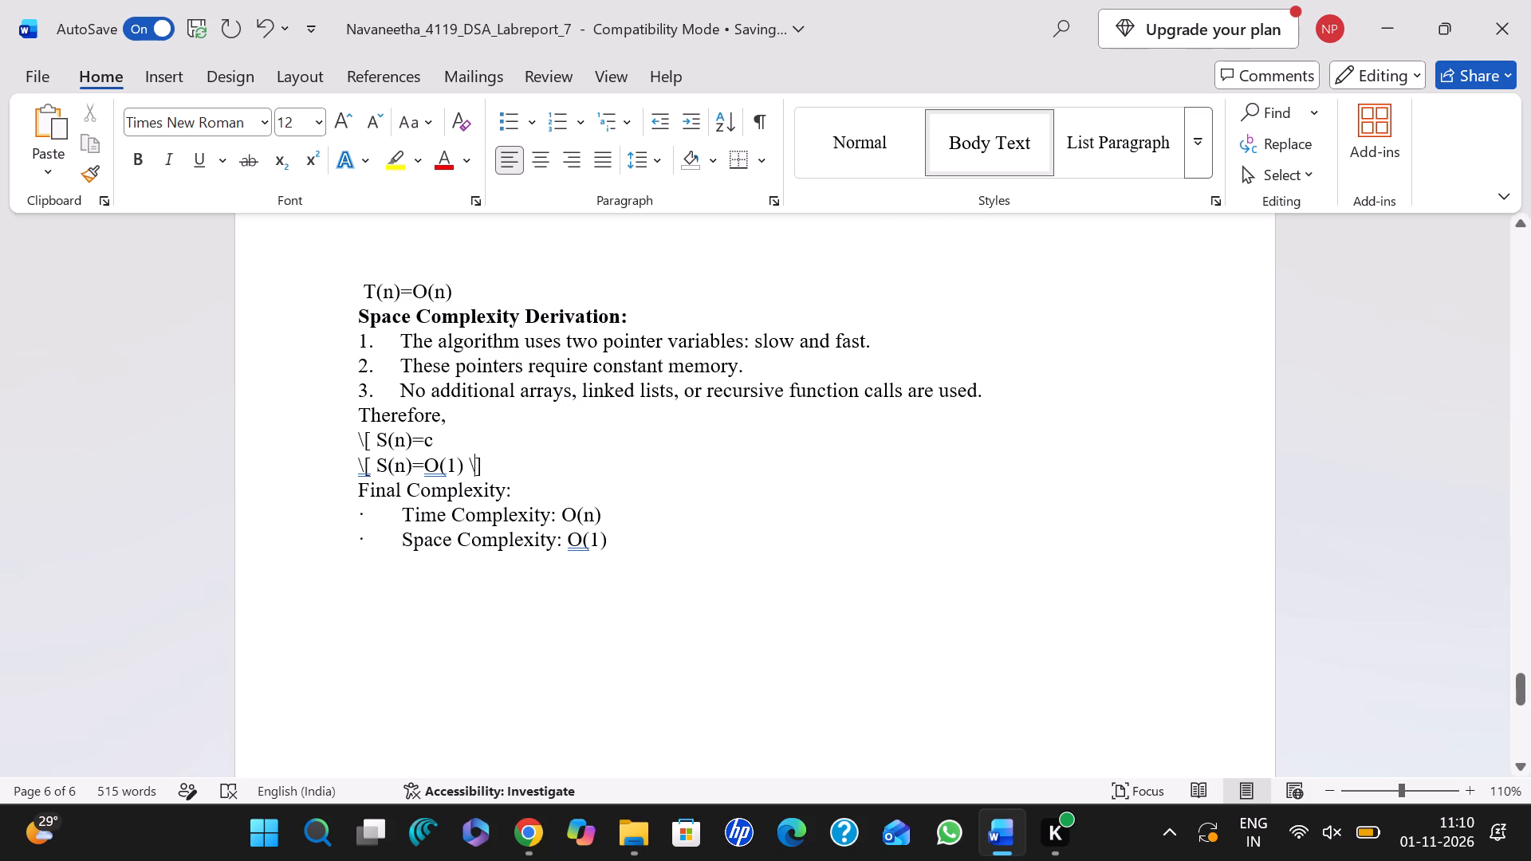
key("BackSpace")
key("Delete")
left_click(360, 442)
key("Delete")
key("Delete")
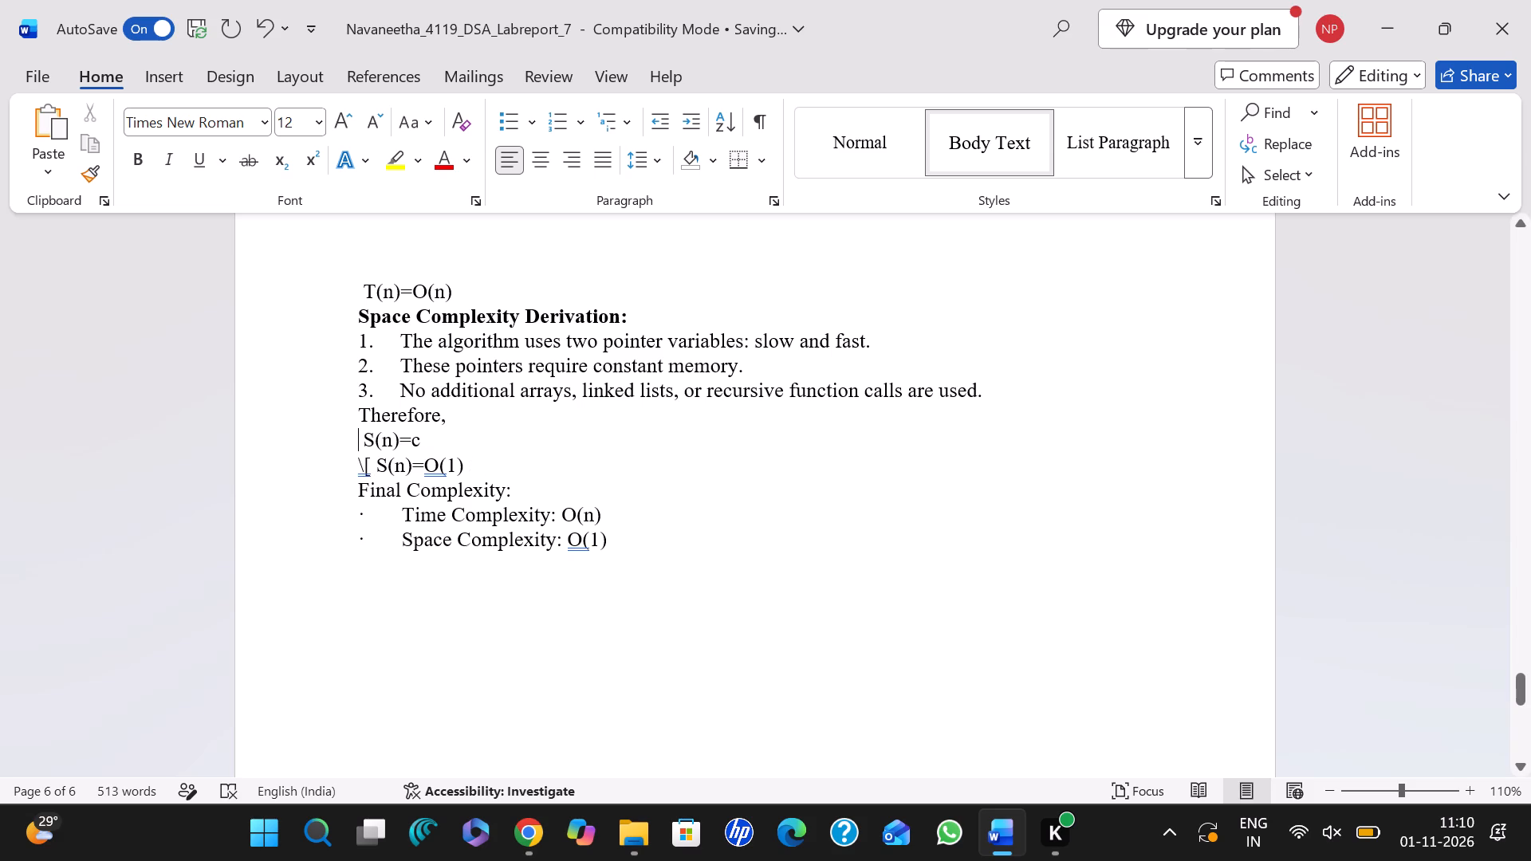
left_click(364, 469)
key("Delete")
key("BackSpace")
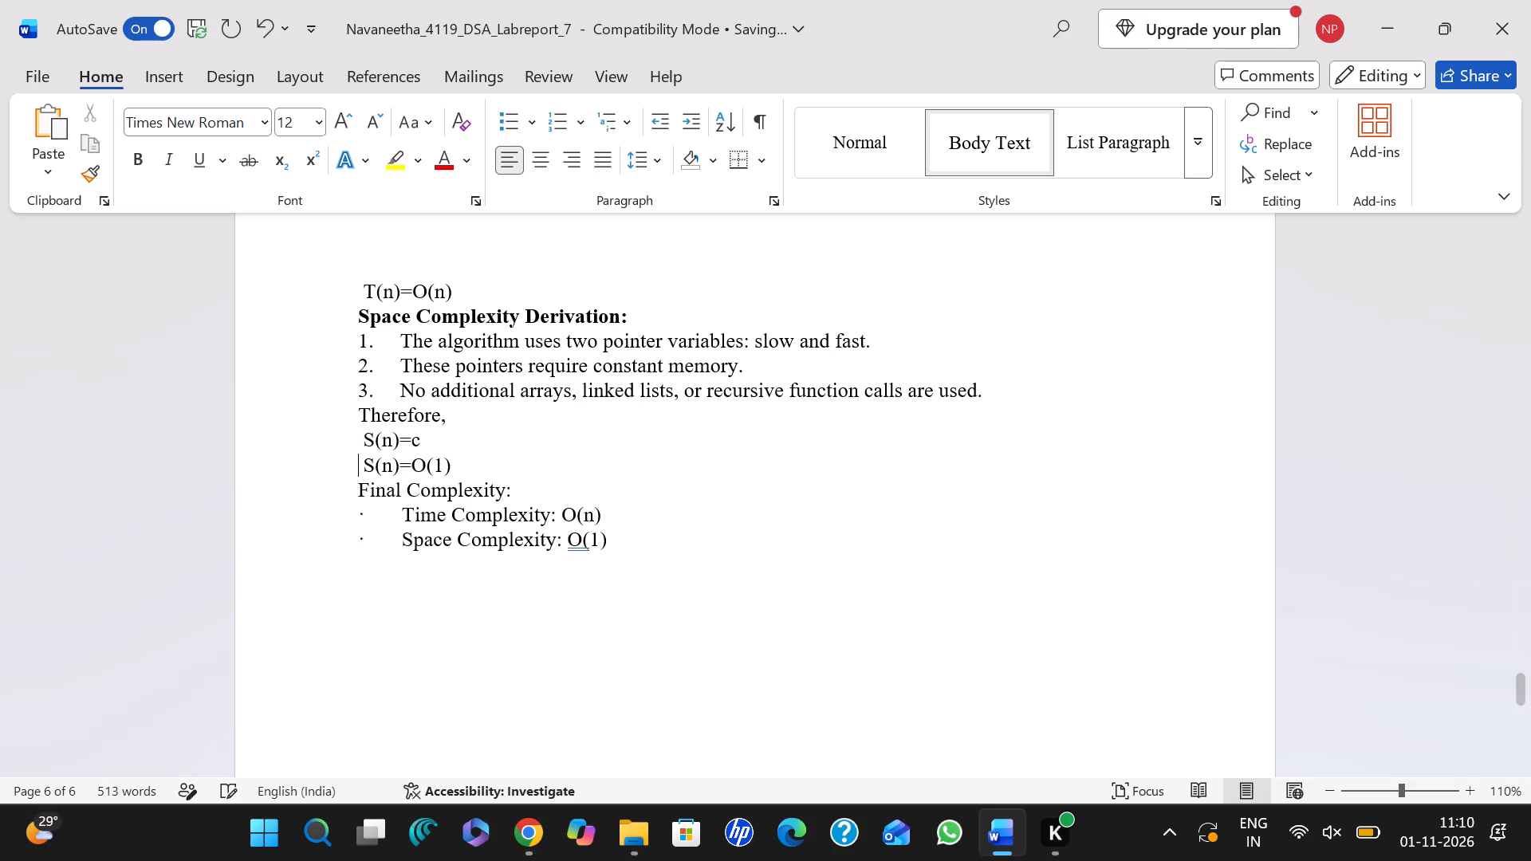
Remove the bullet dots before the time and space complexity lines under Cycle Detection's Final Complexity.
scroll(440, 454, "down", 1)
left_click(562, 439)
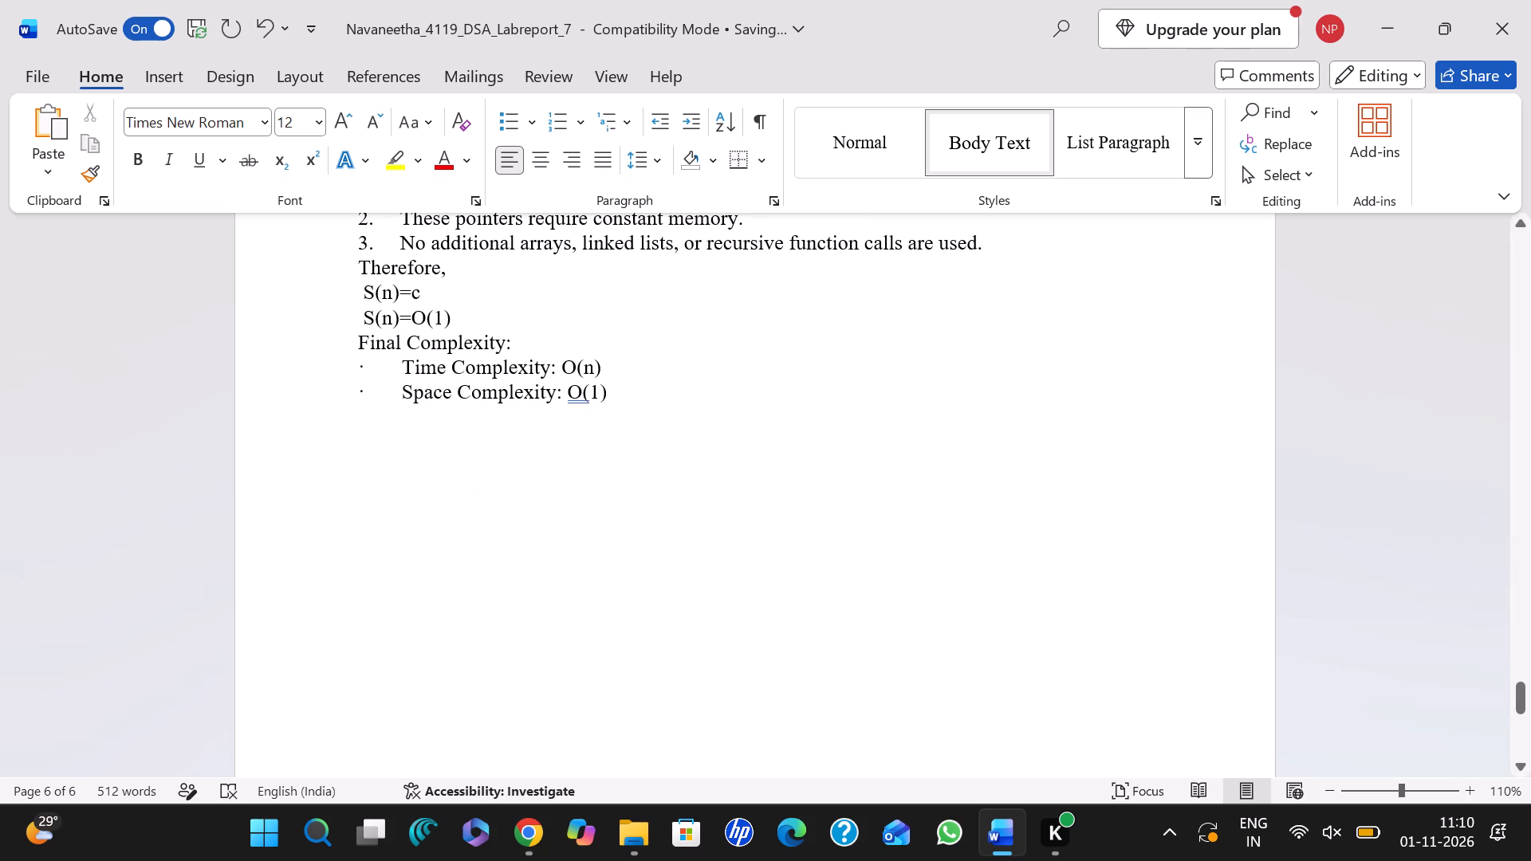
left_click(357, 374)
key("Delete")
key("Delete")
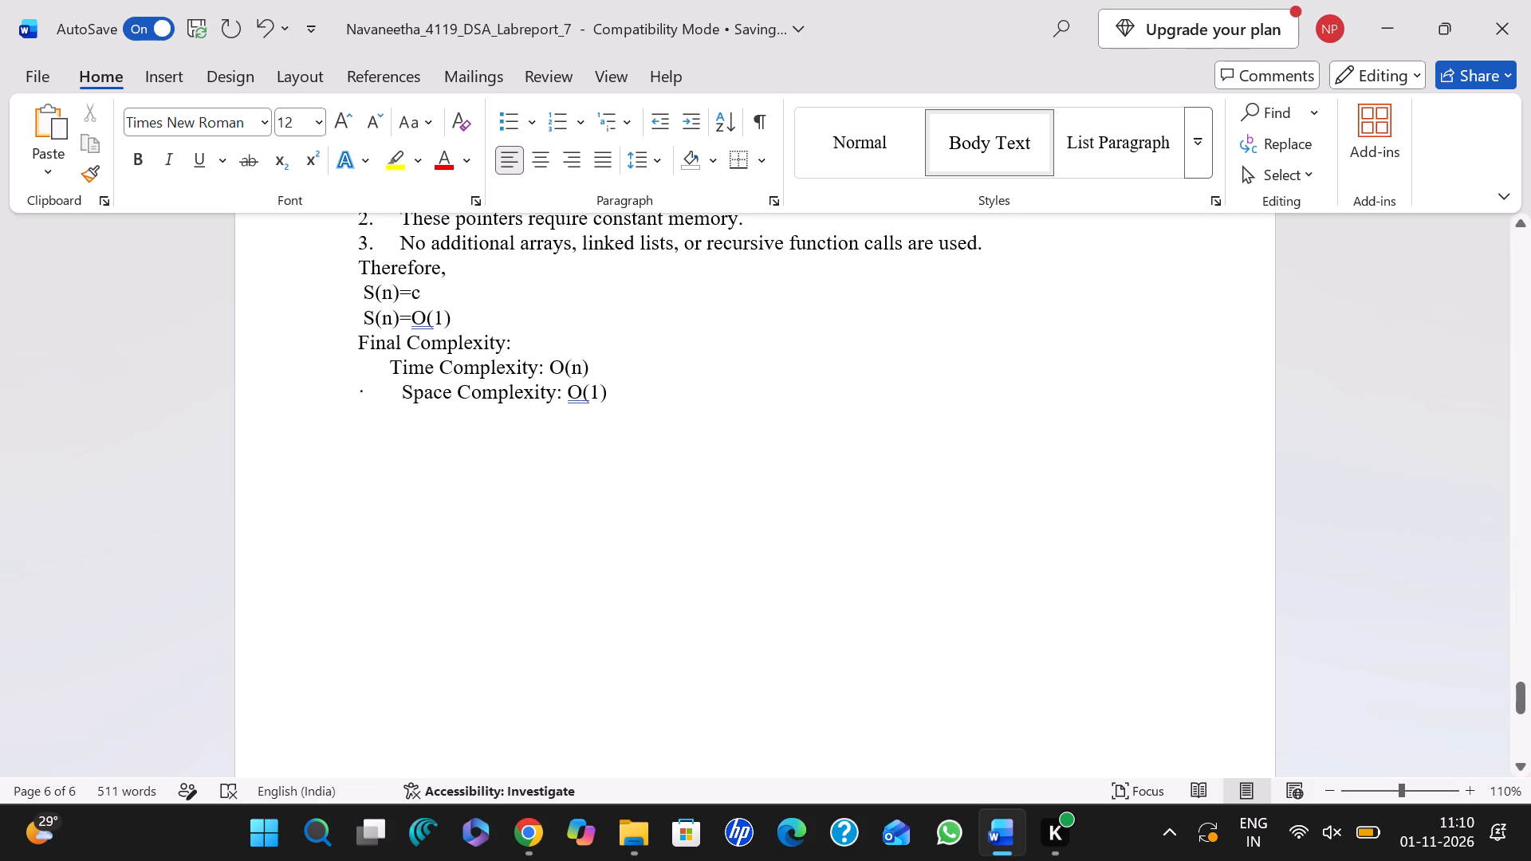
left_click(357, 388)
key("Delete")
key("Delete")
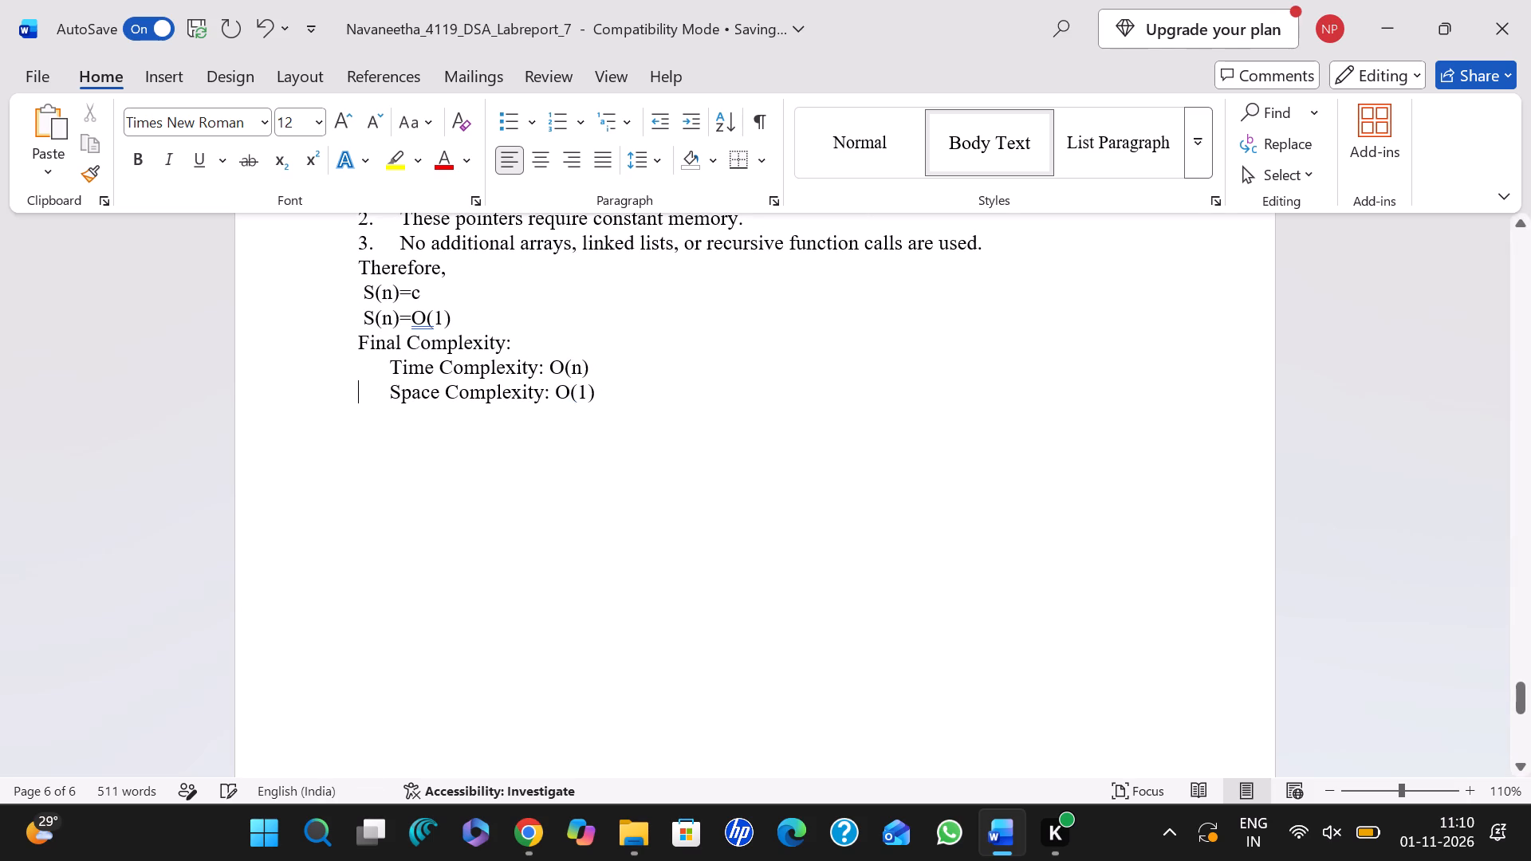
Remove the bullet dots before the two Final Complexity lines just above the Cycle Detection problem screenshot.
scroll(357, 388, "up", 4)
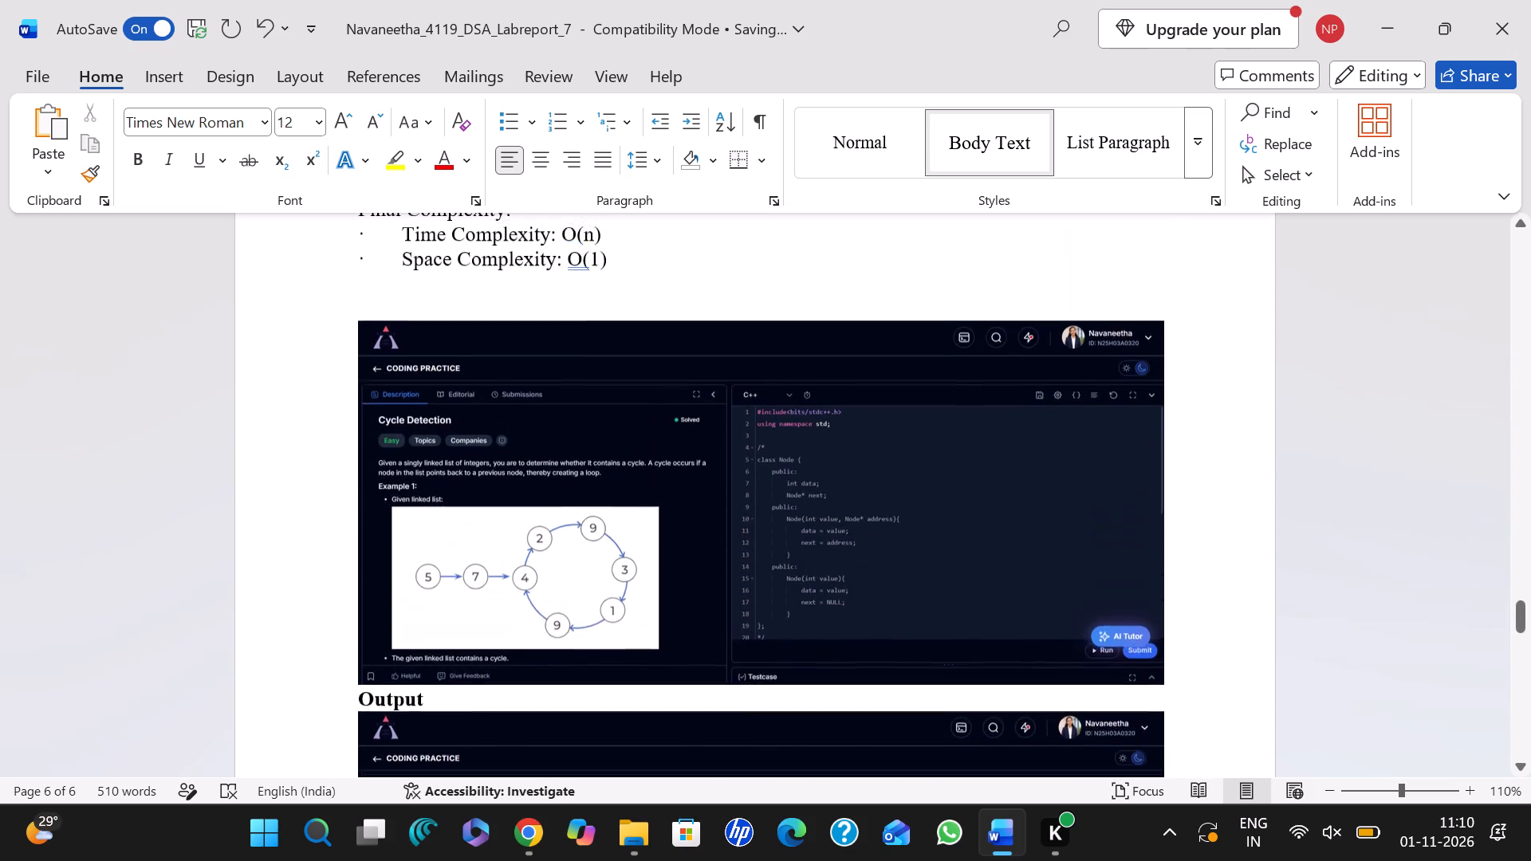
scroll(357, 388, "up", 2)
left_click(356, 340)
key("Delete")
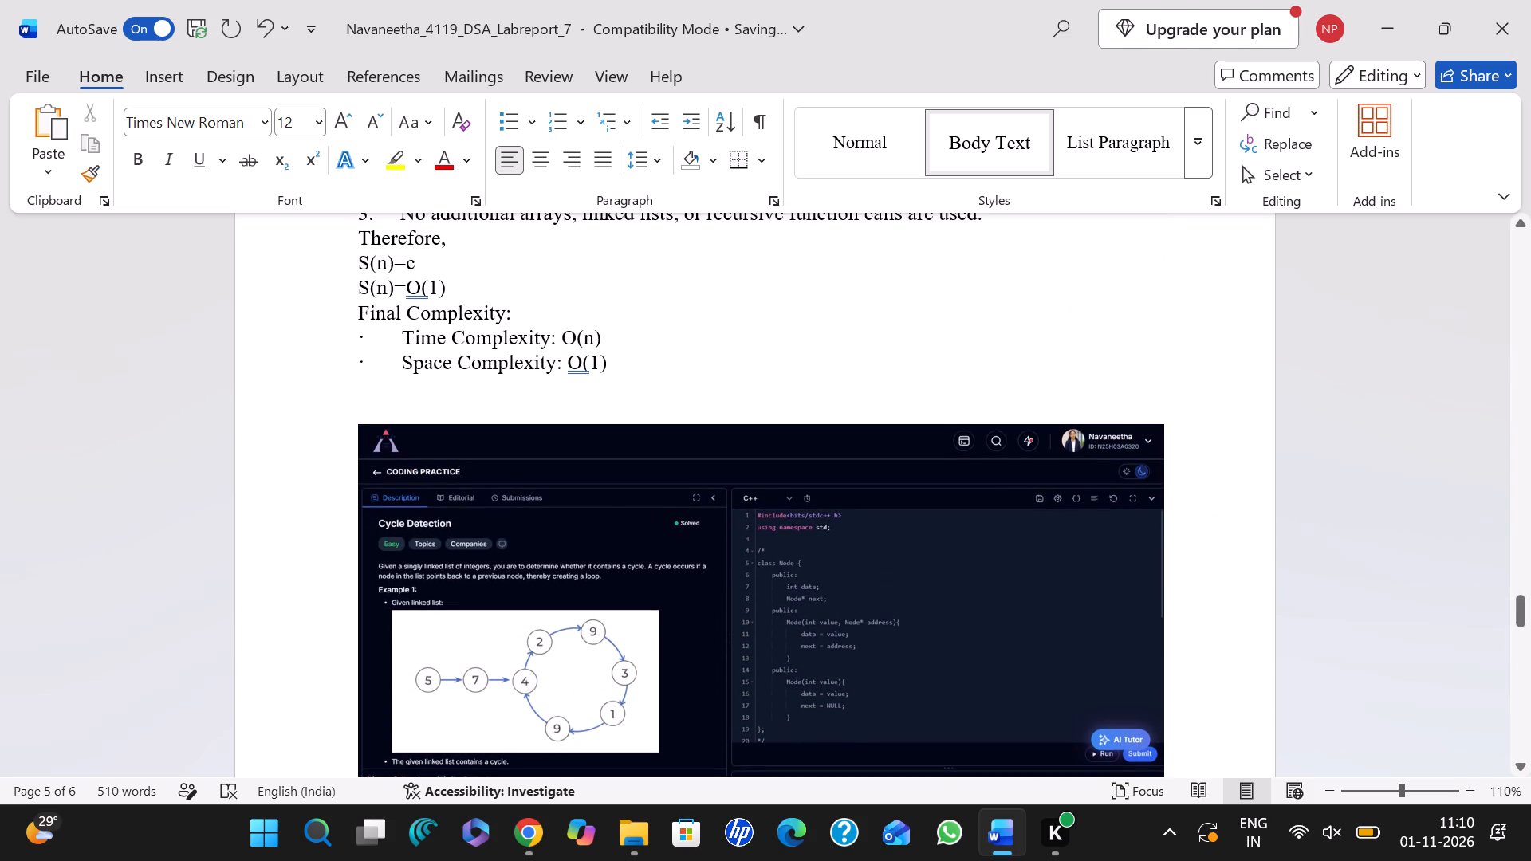
key("Delete")
left_click(356, 356)
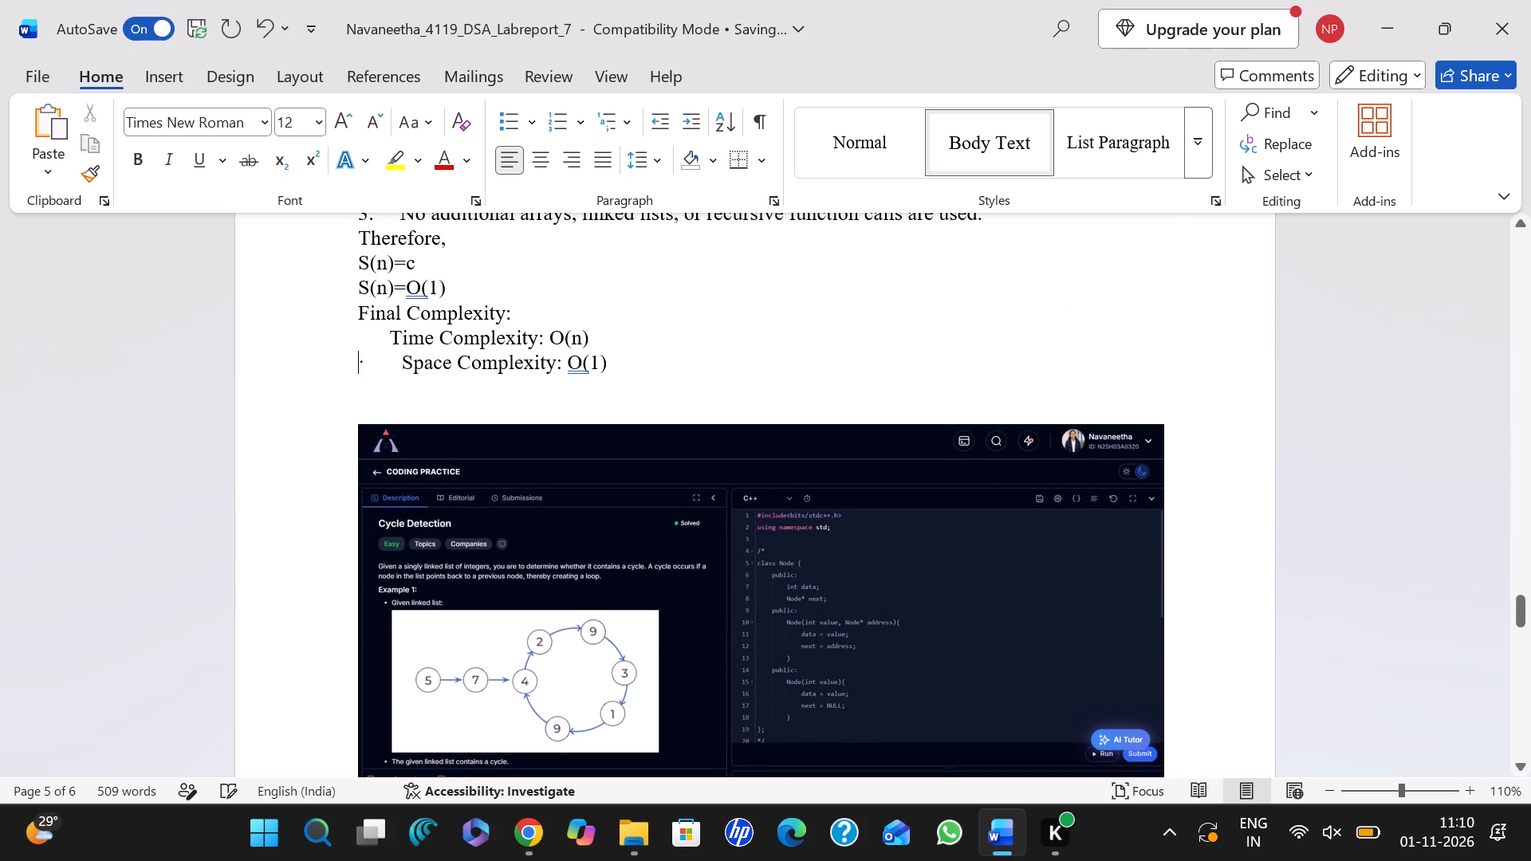
key("Delete")
key("Delete")
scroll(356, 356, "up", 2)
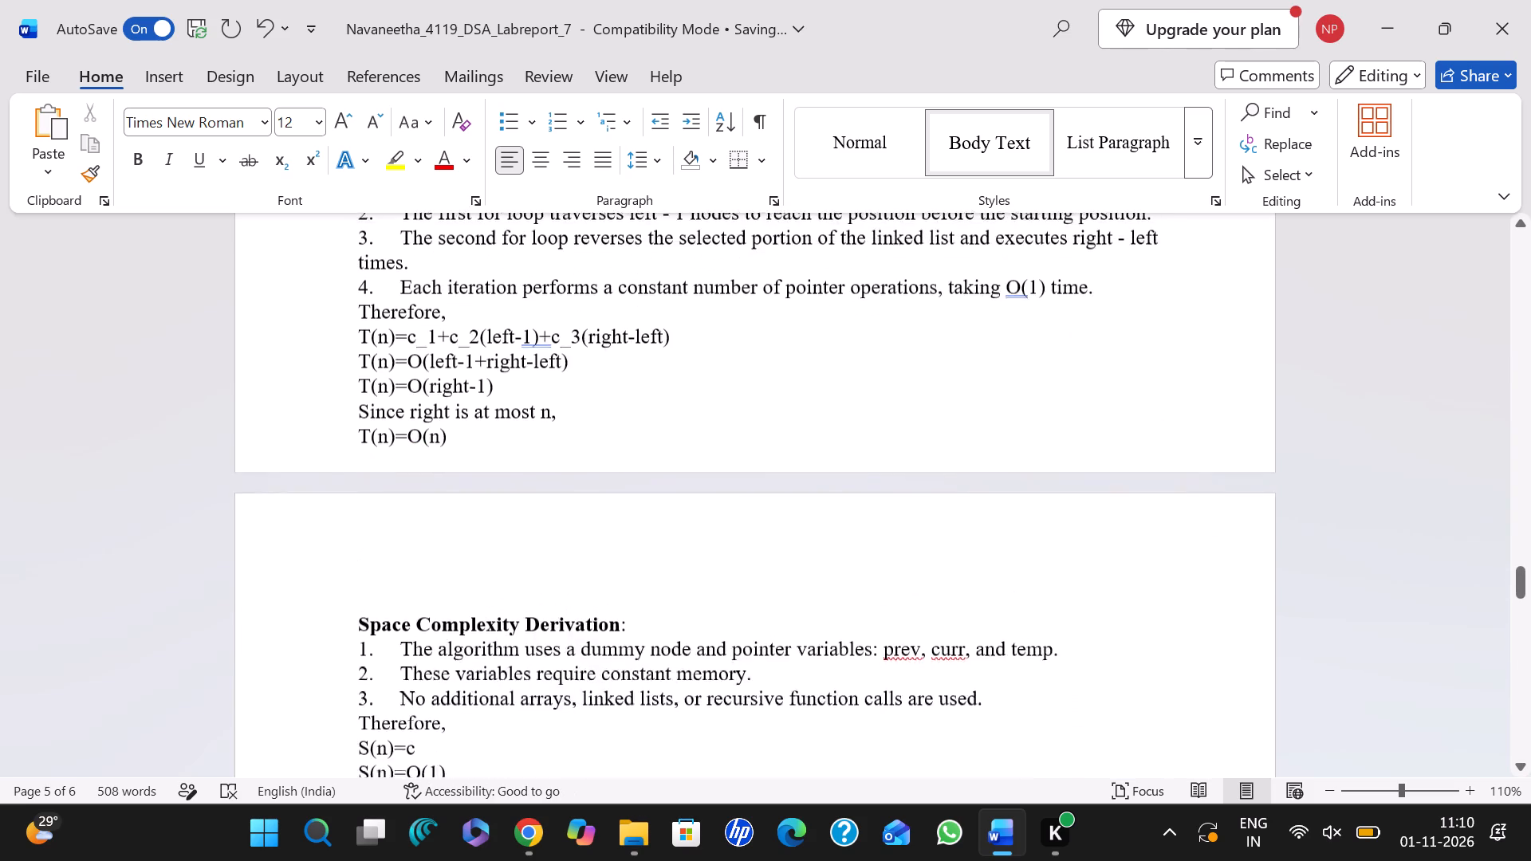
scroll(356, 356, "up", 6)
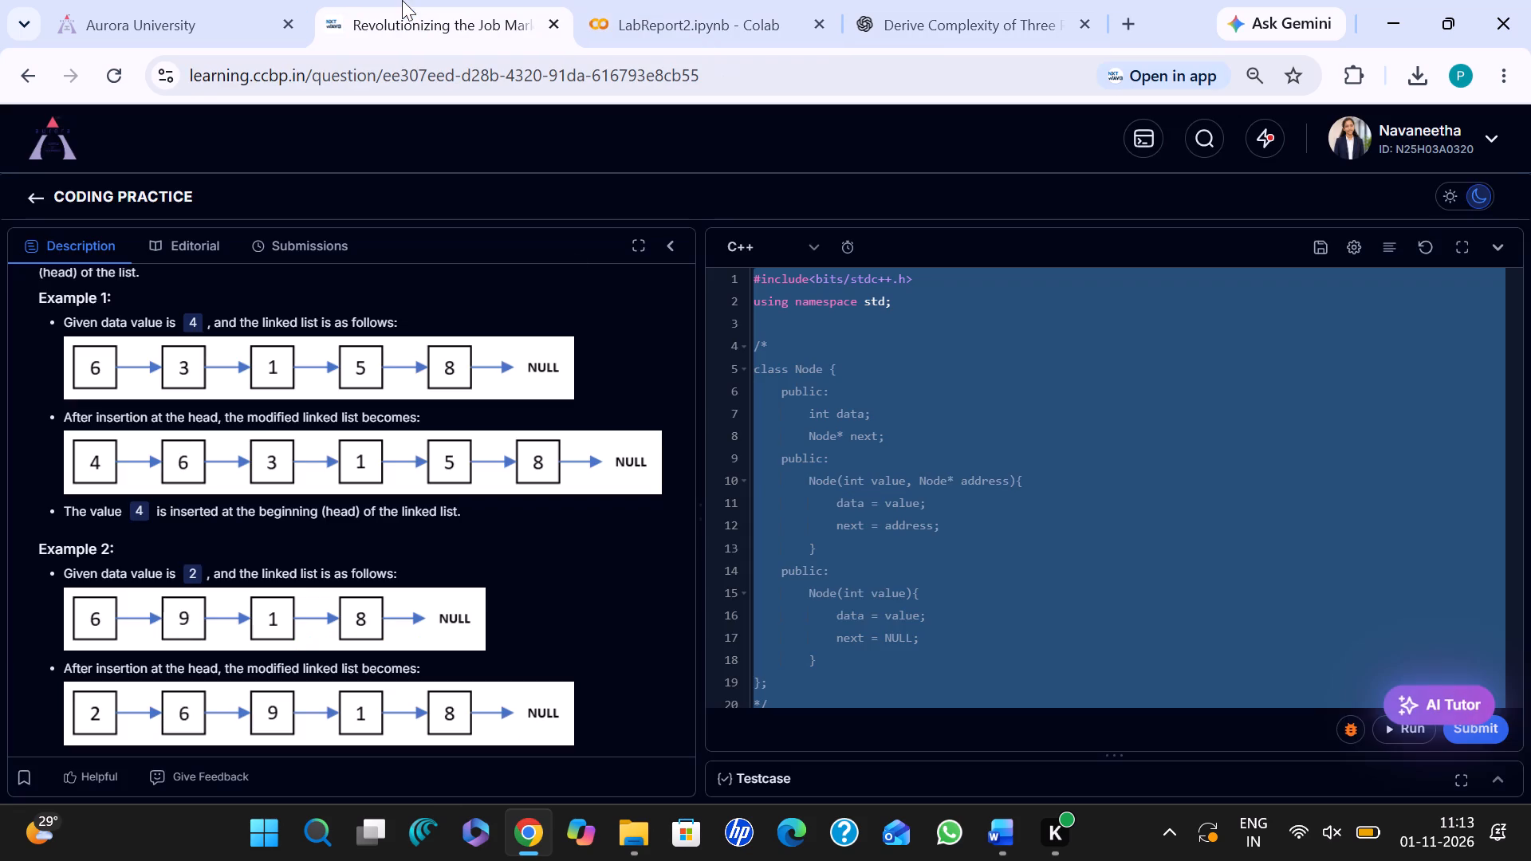
left_click(976, 510)
scroll(976, 510, "down", 9)
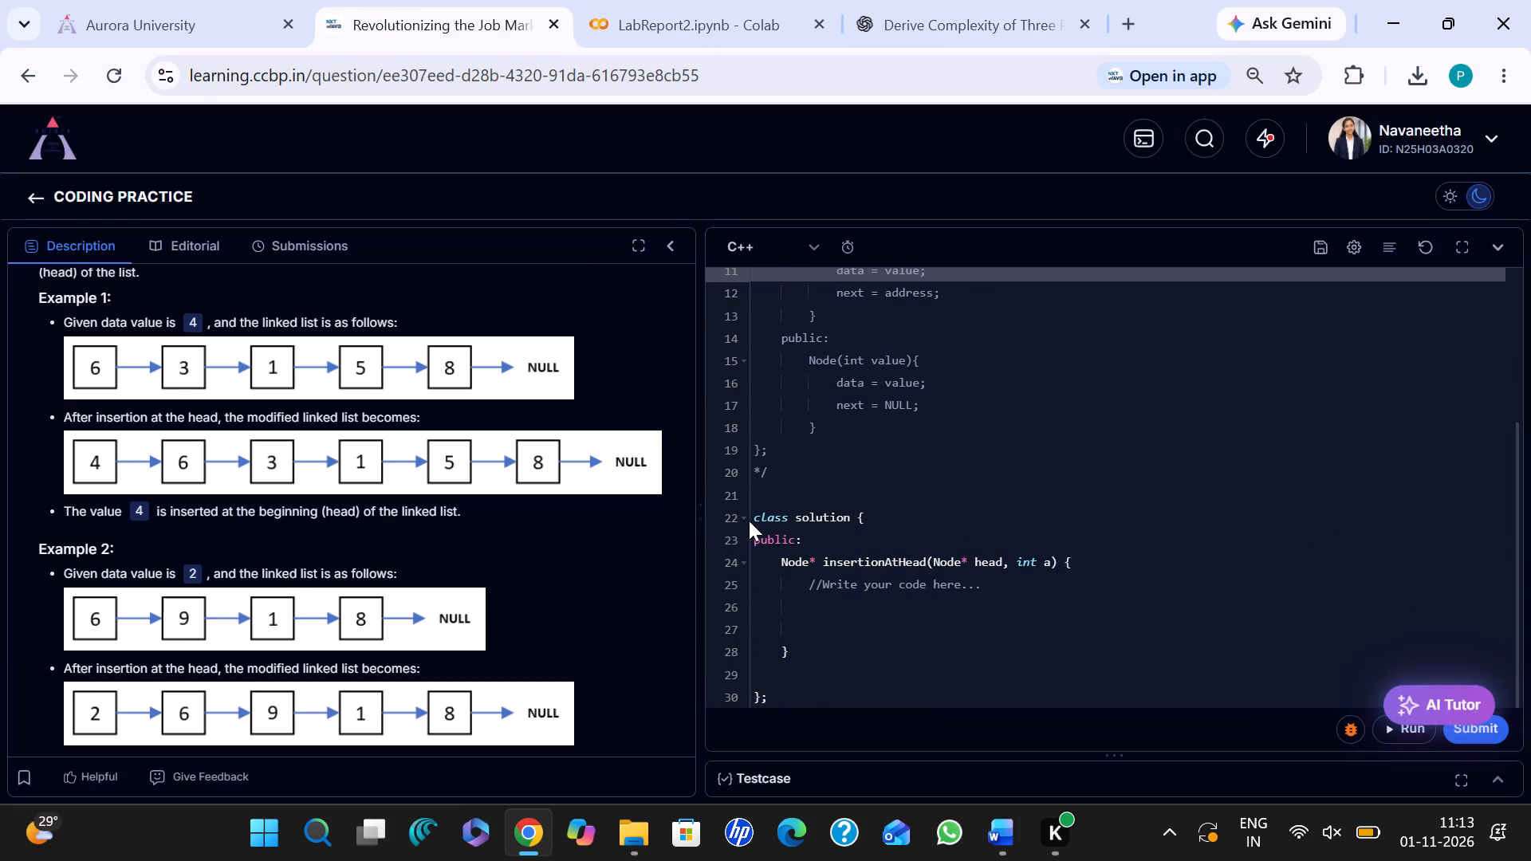
left_click_drag(754, 520, 762, 782)
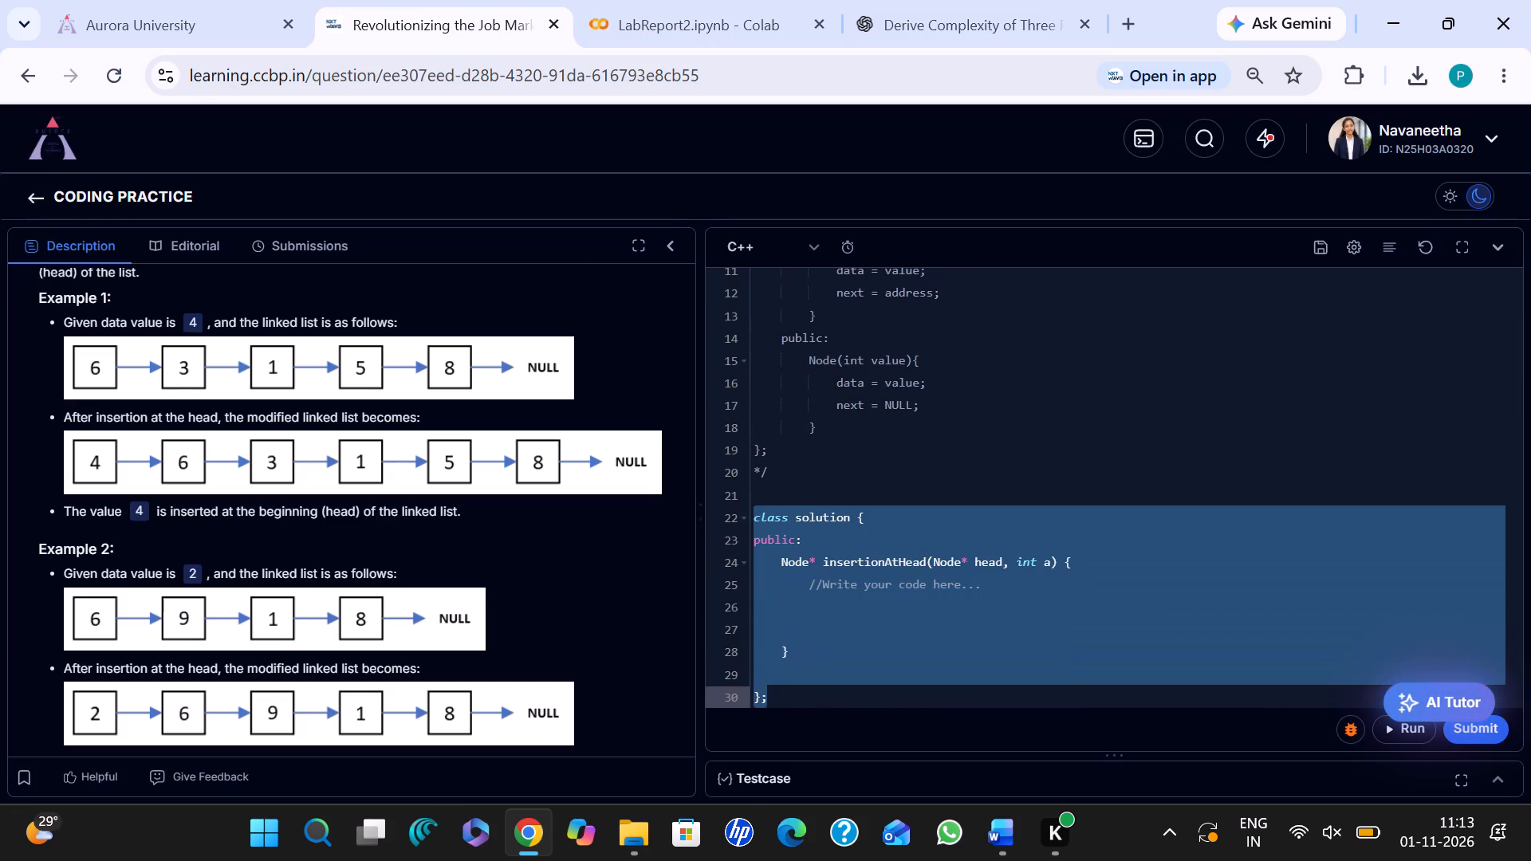
key("ctrl+v")
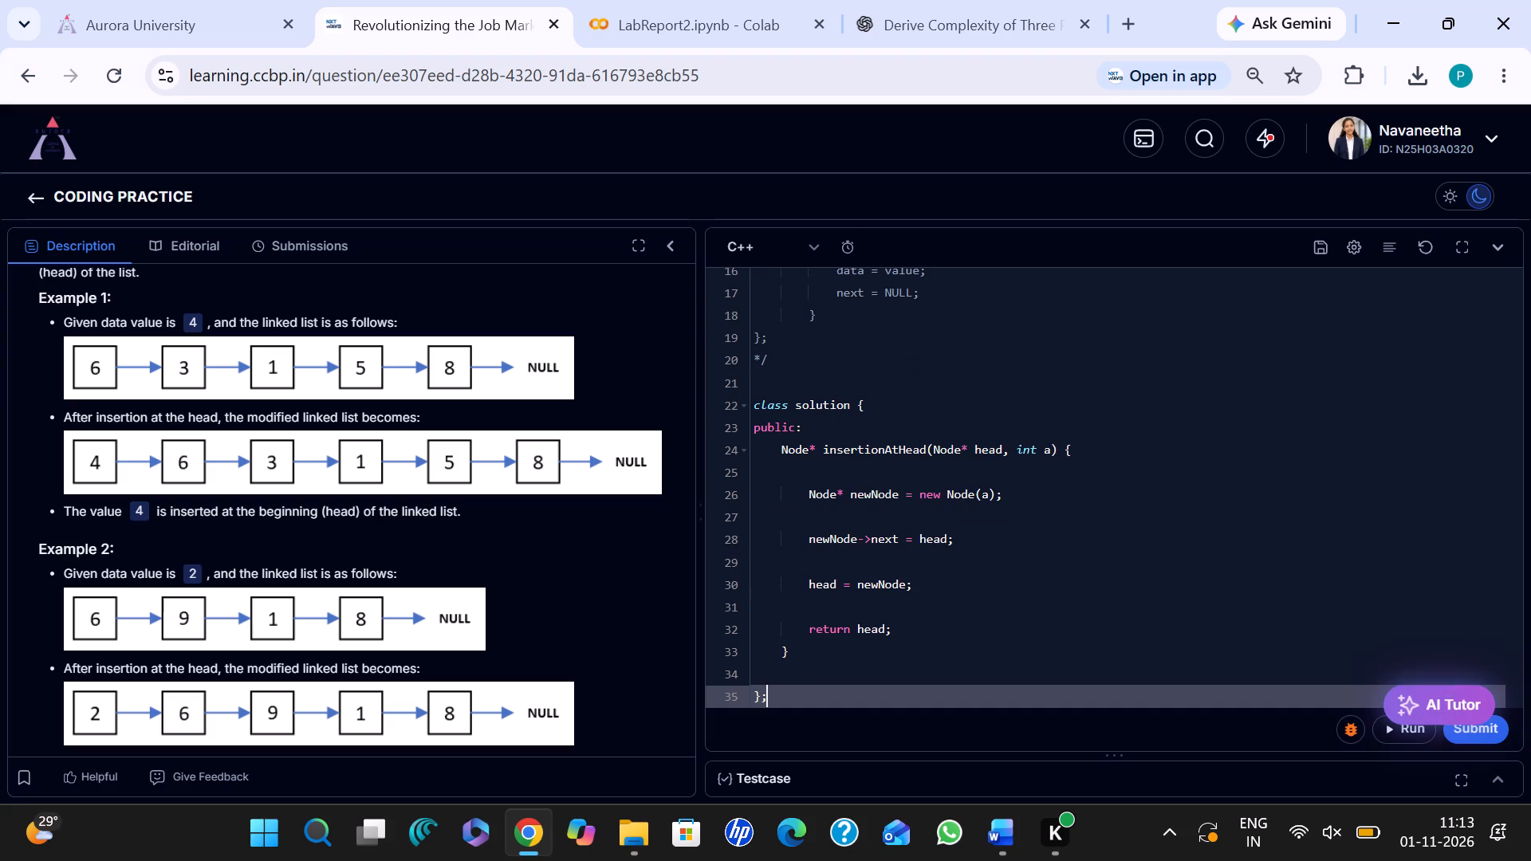
Capture the whole Insertion At Head problem page as a screenshot, with the description and code both scrolled to their beginnings.
scroll(351, 517, "up", 5)
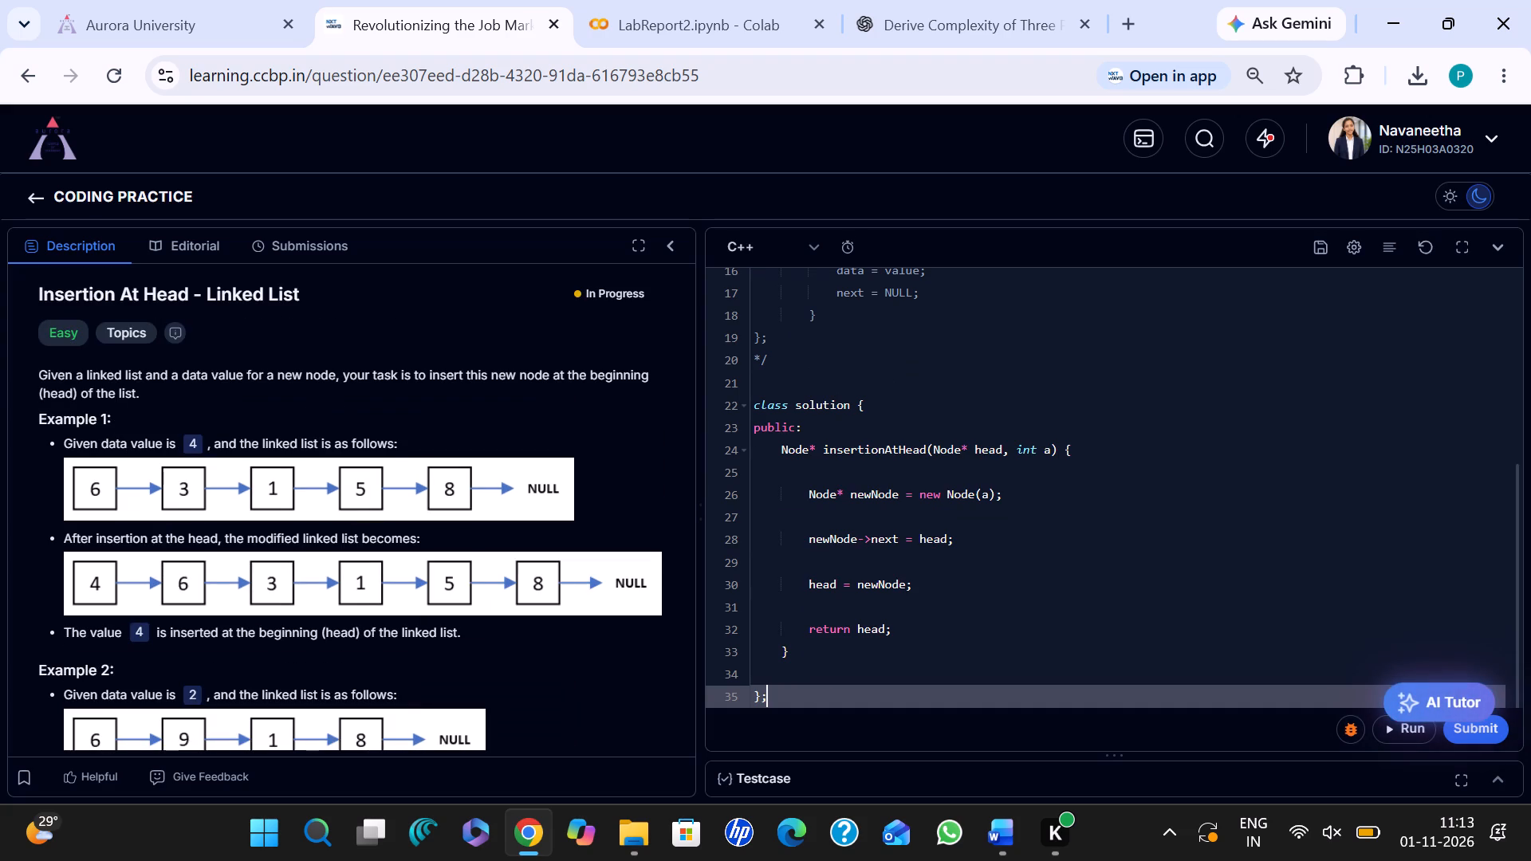
scroll(899, 580, "up", 7)
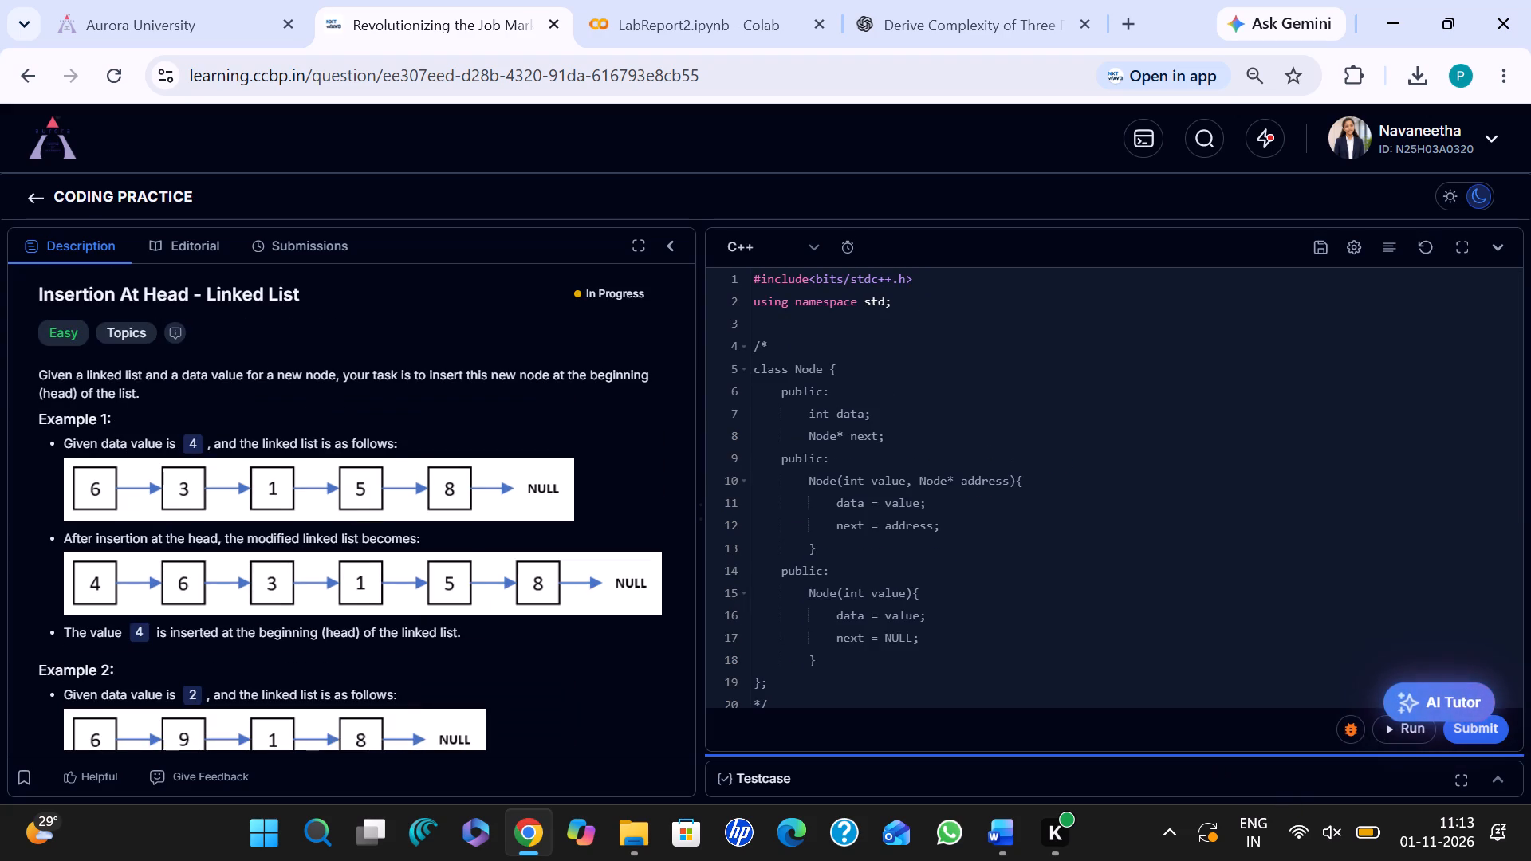
key("Print")
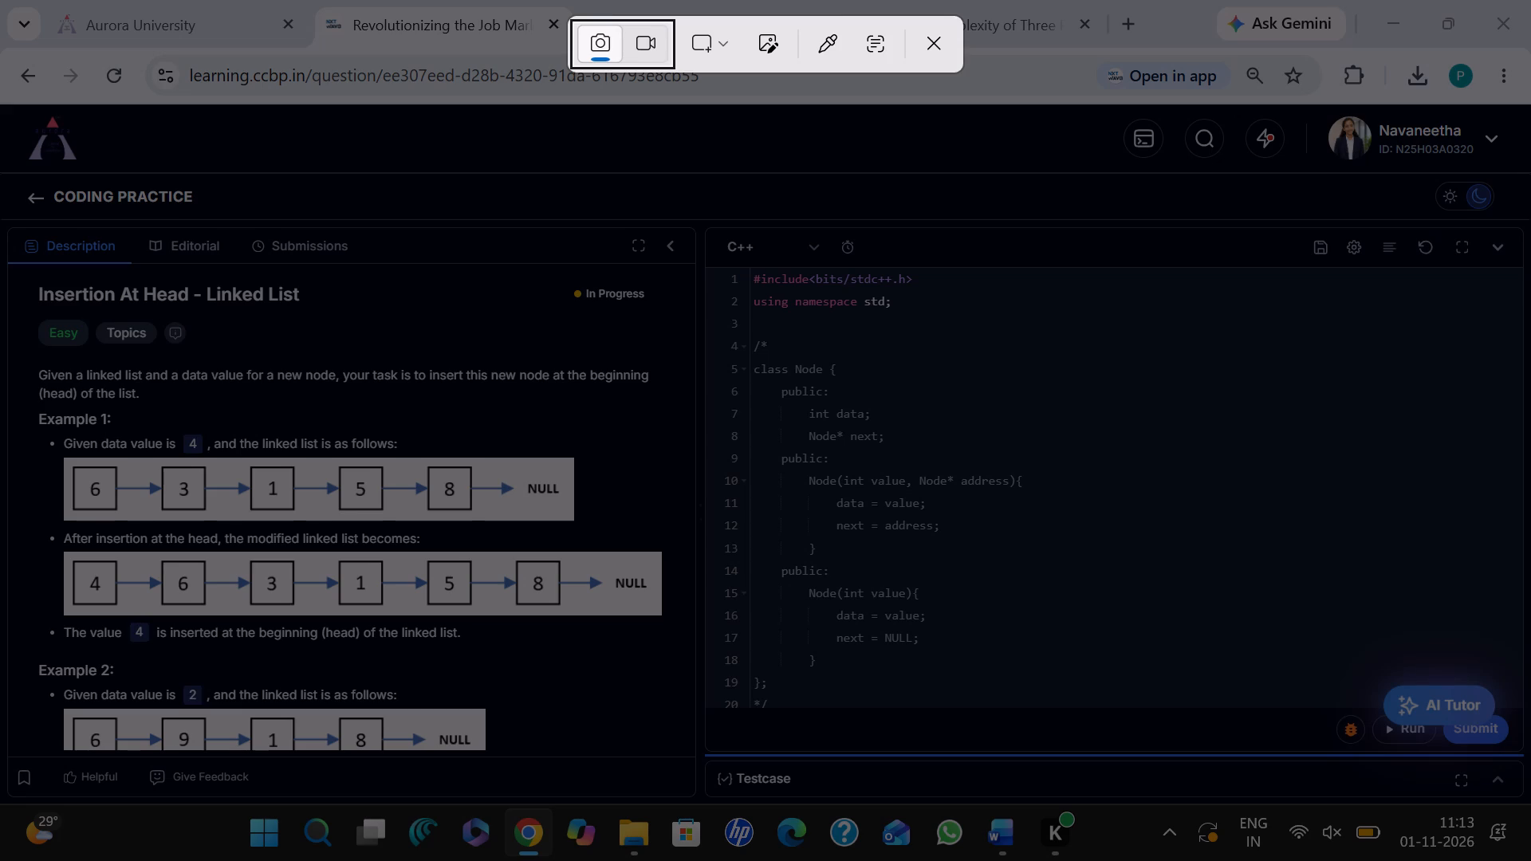
left_click_drag(0, 102, 1530, 796)
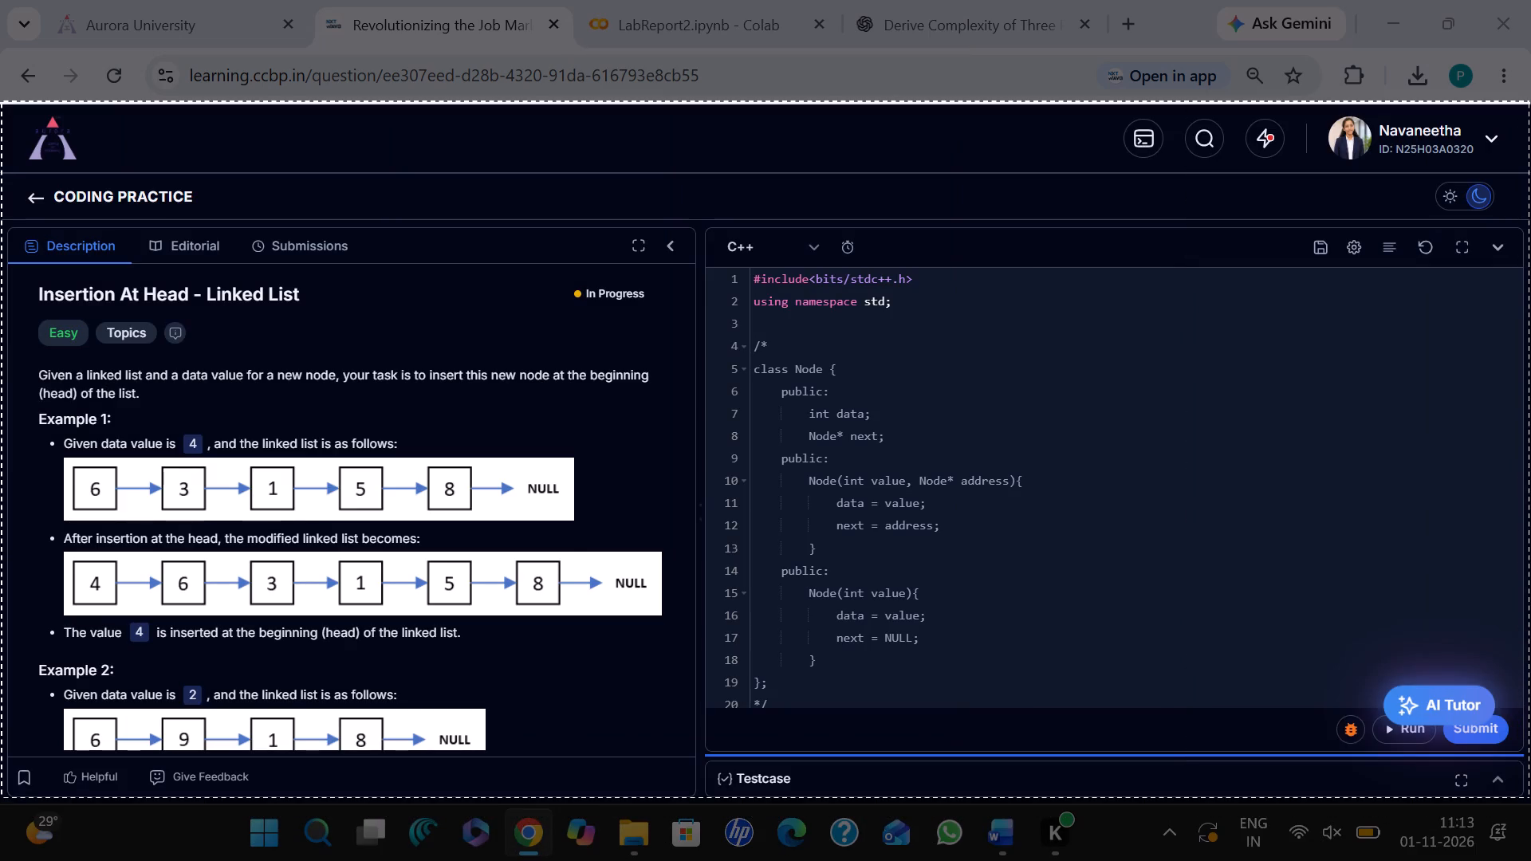
left_click_drag(1530, 796, 1530, 796)
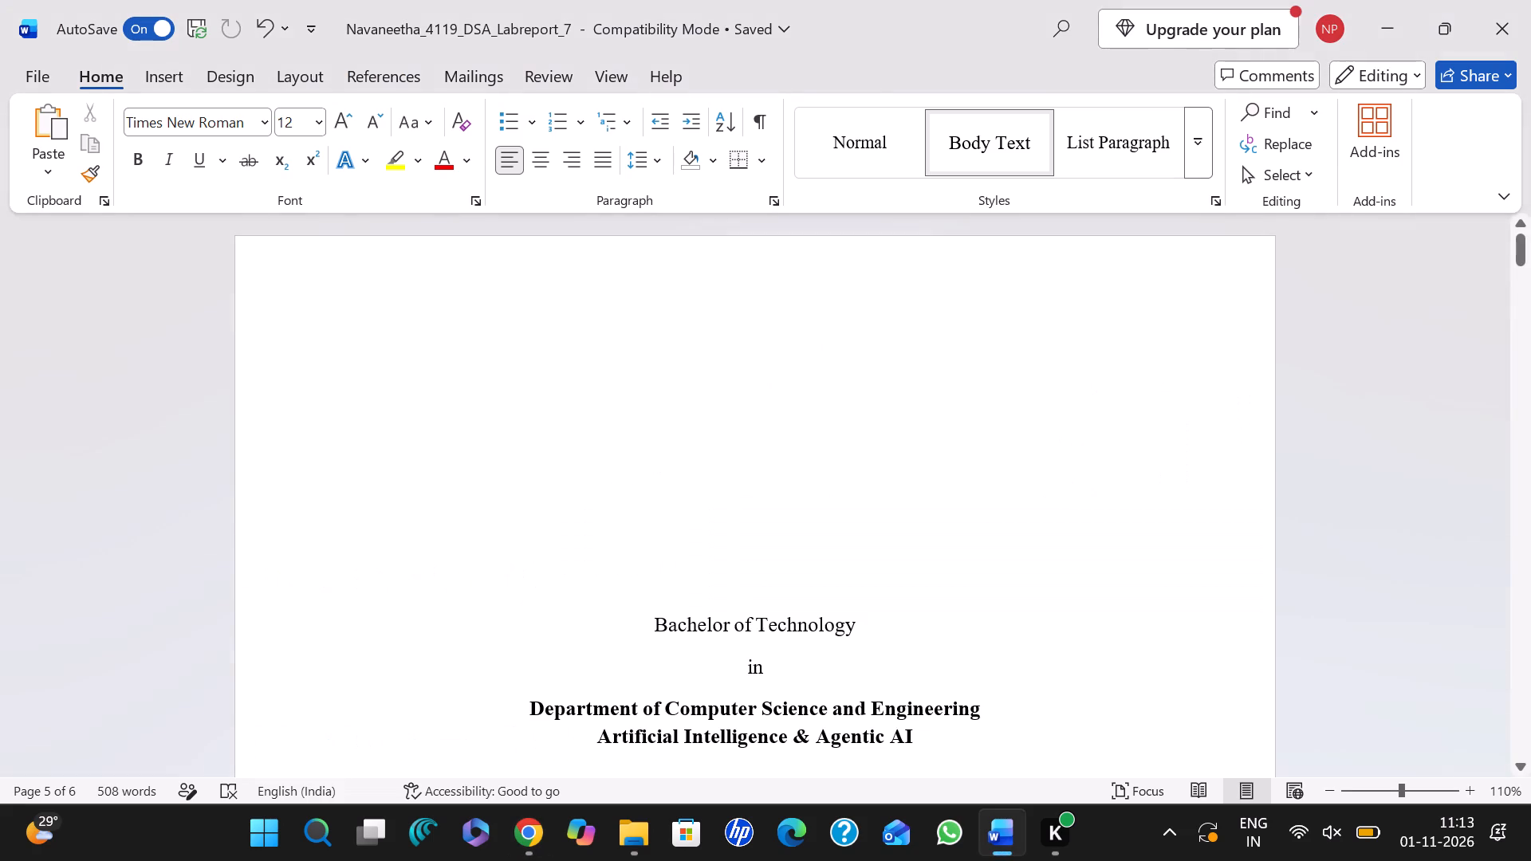
In the Word lab report, add the number "1." beneath the LAB REPORT – 2 heading and paste the problem screenshot under it.
scroll(536, 612, "down", 8)
scroll(536, 612, "up", 1)
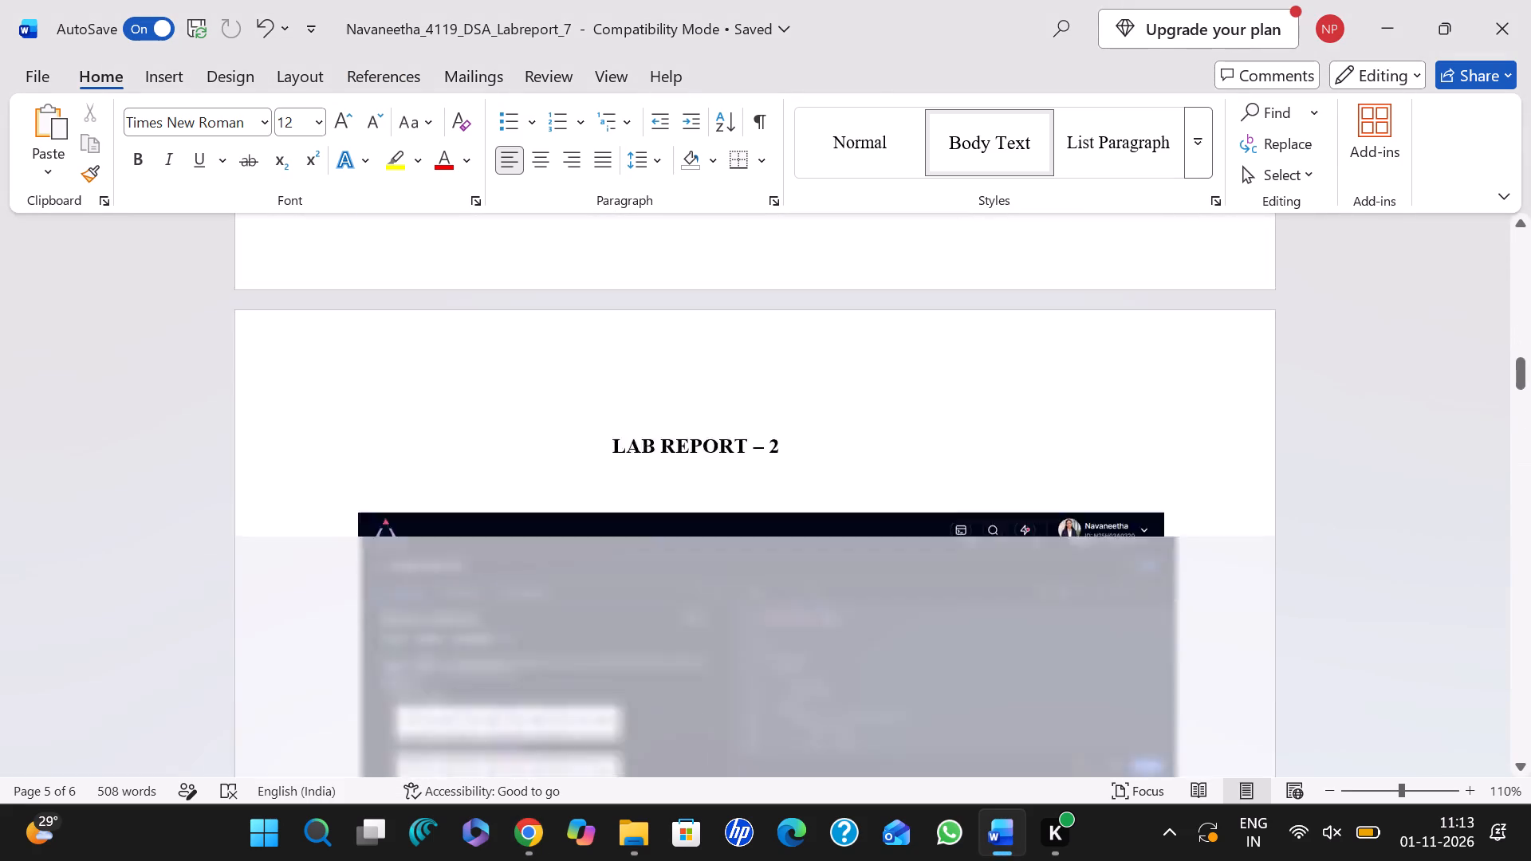
scroll(536, 612, "up", 1)
scroll(536, 612, "down", 3)
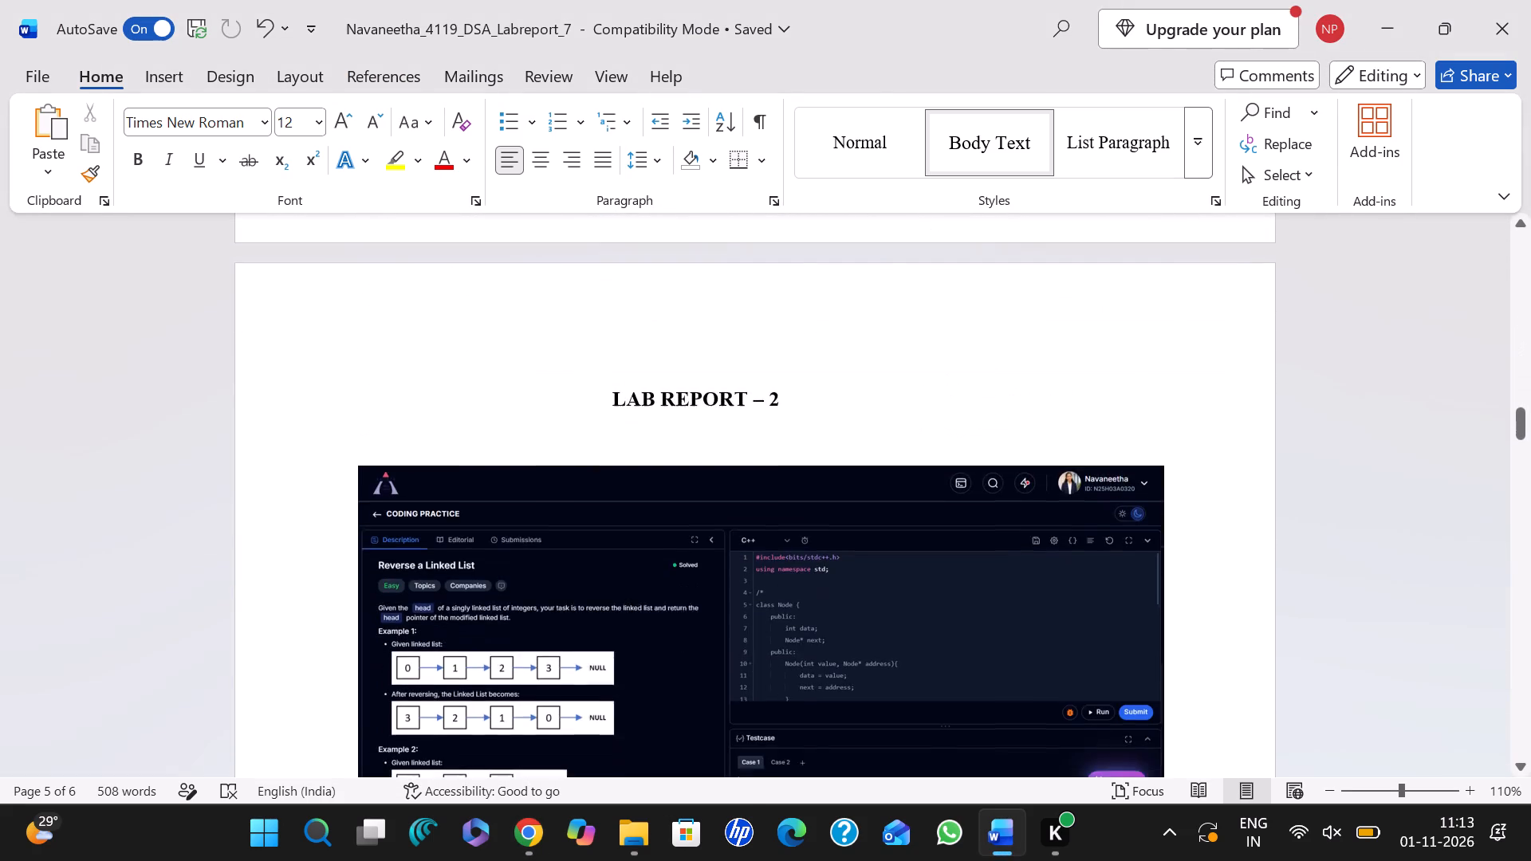
left_click(368, 431)
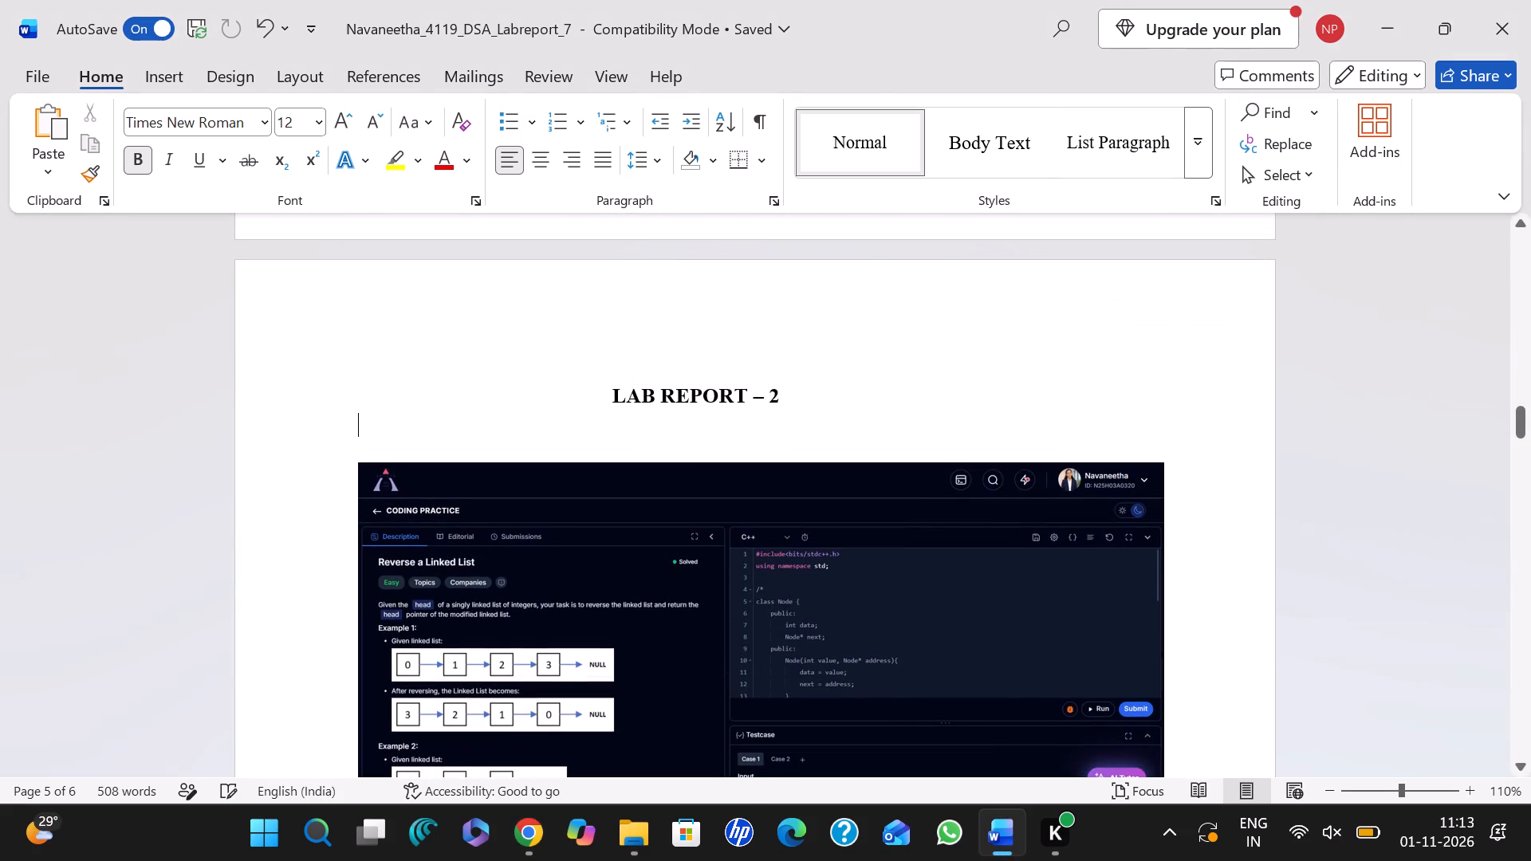
key("1")
key("period")
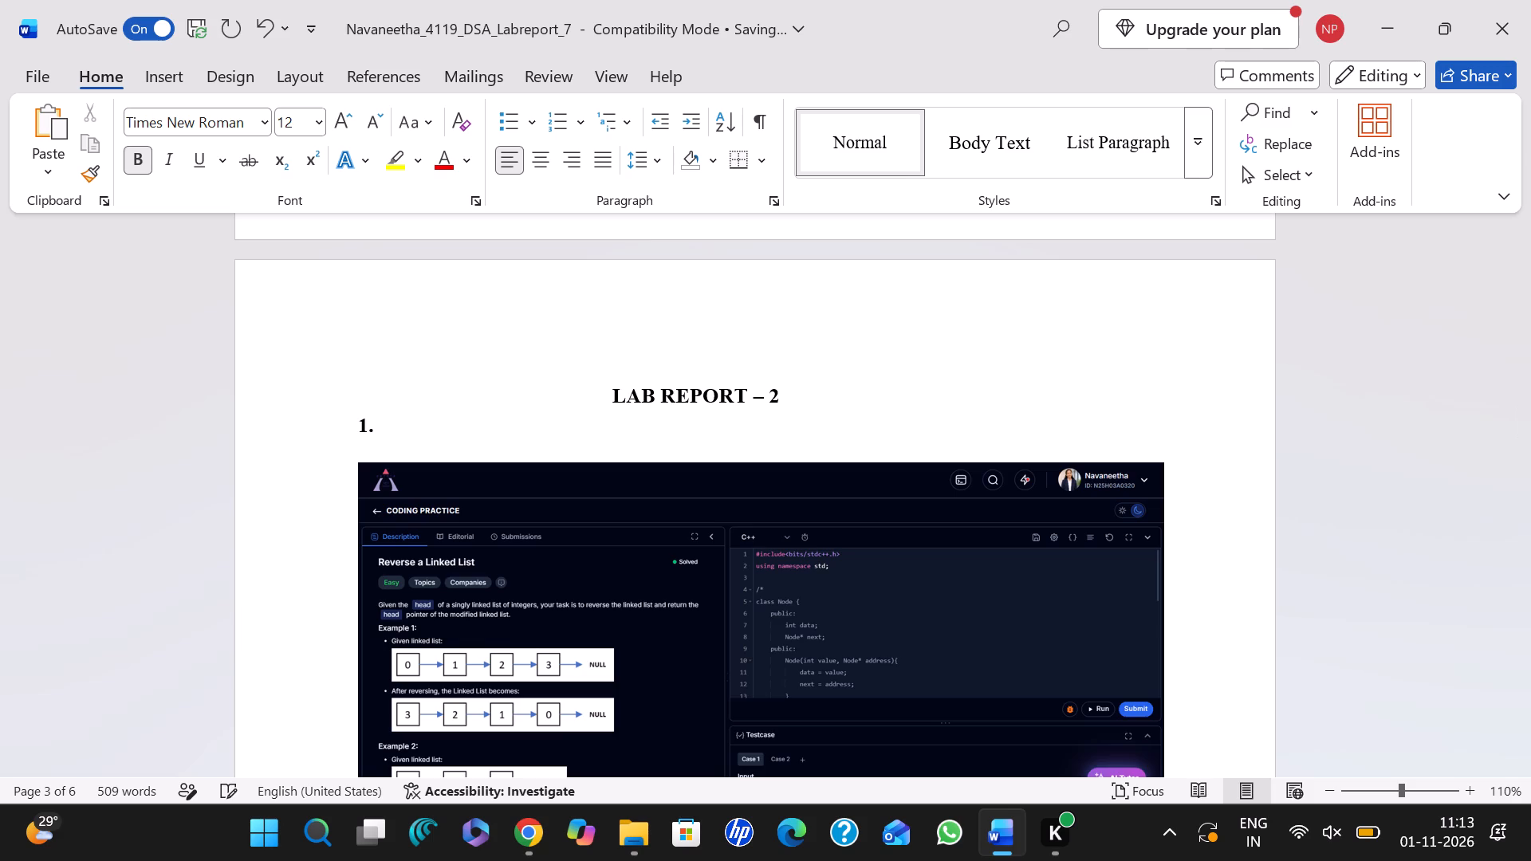
key("Return")
key("ctrl+v")
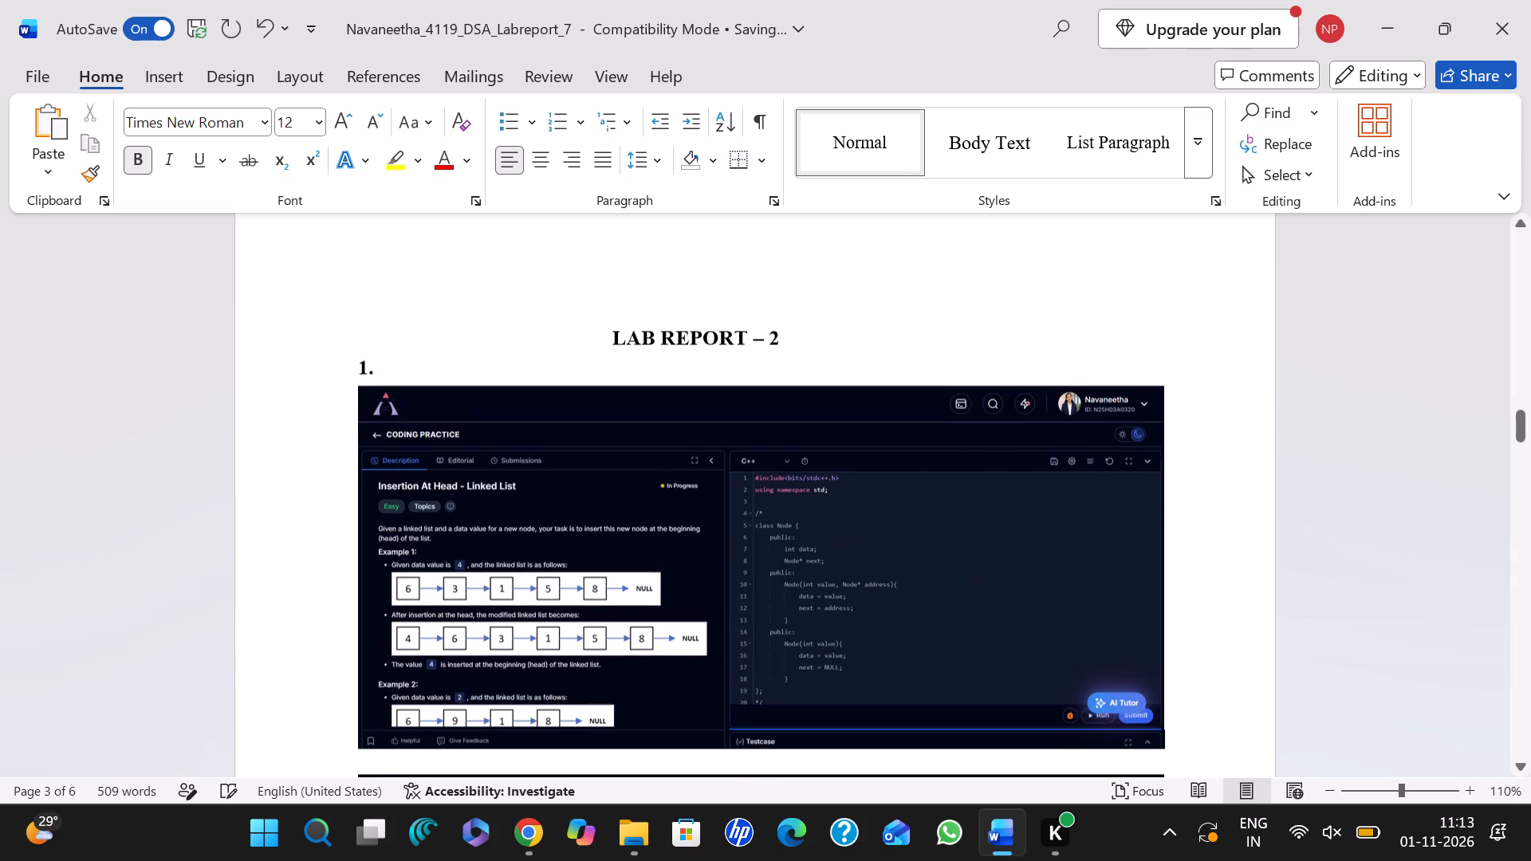
Add an "Output" label on its own line below the Insertion At Head screenshot.
key("Return")
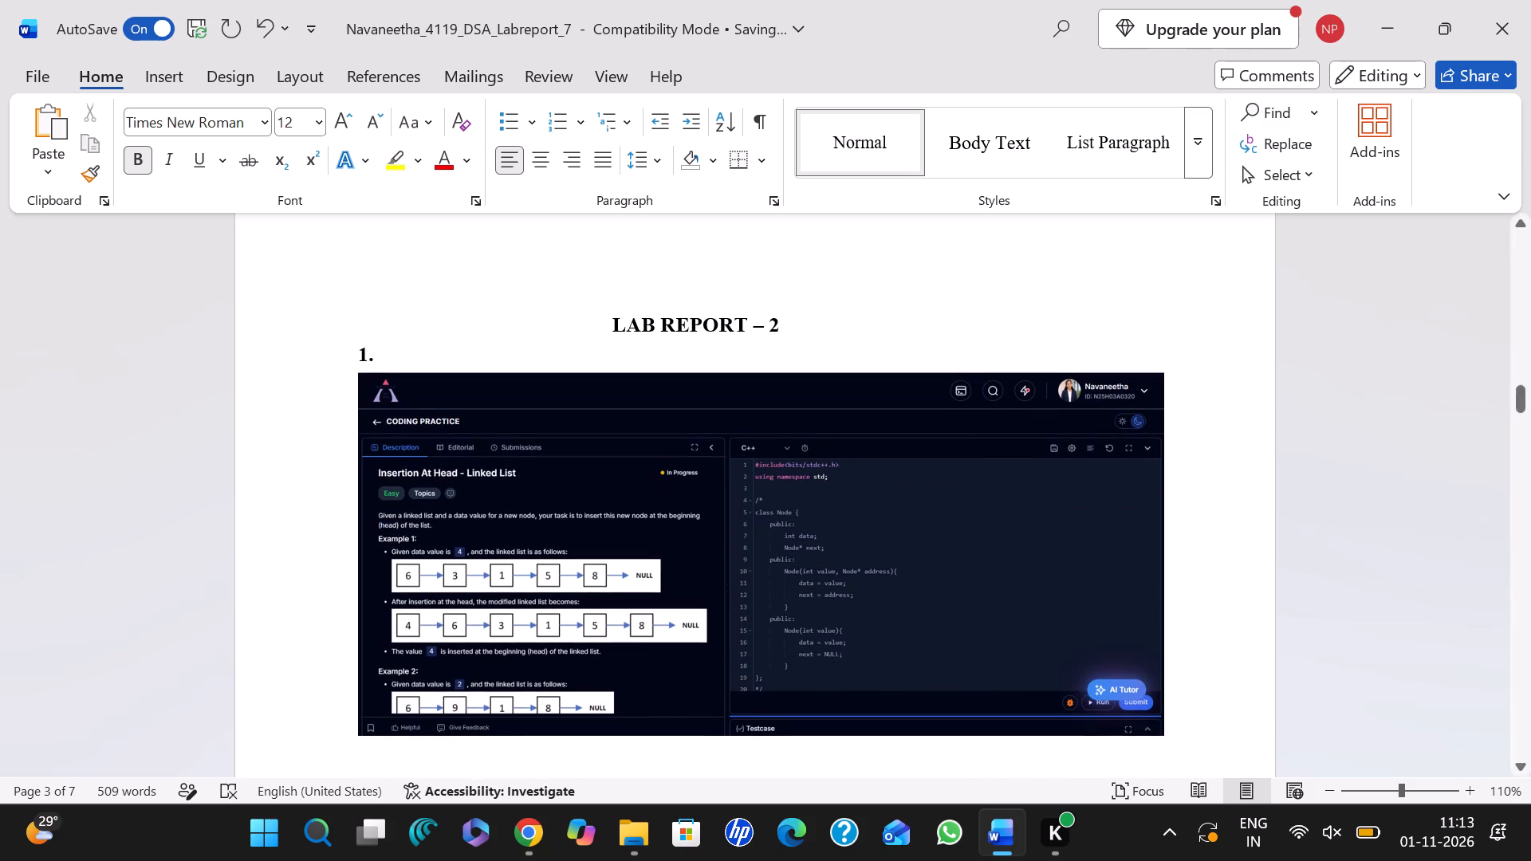
key("o")
key("u")
type("tput")
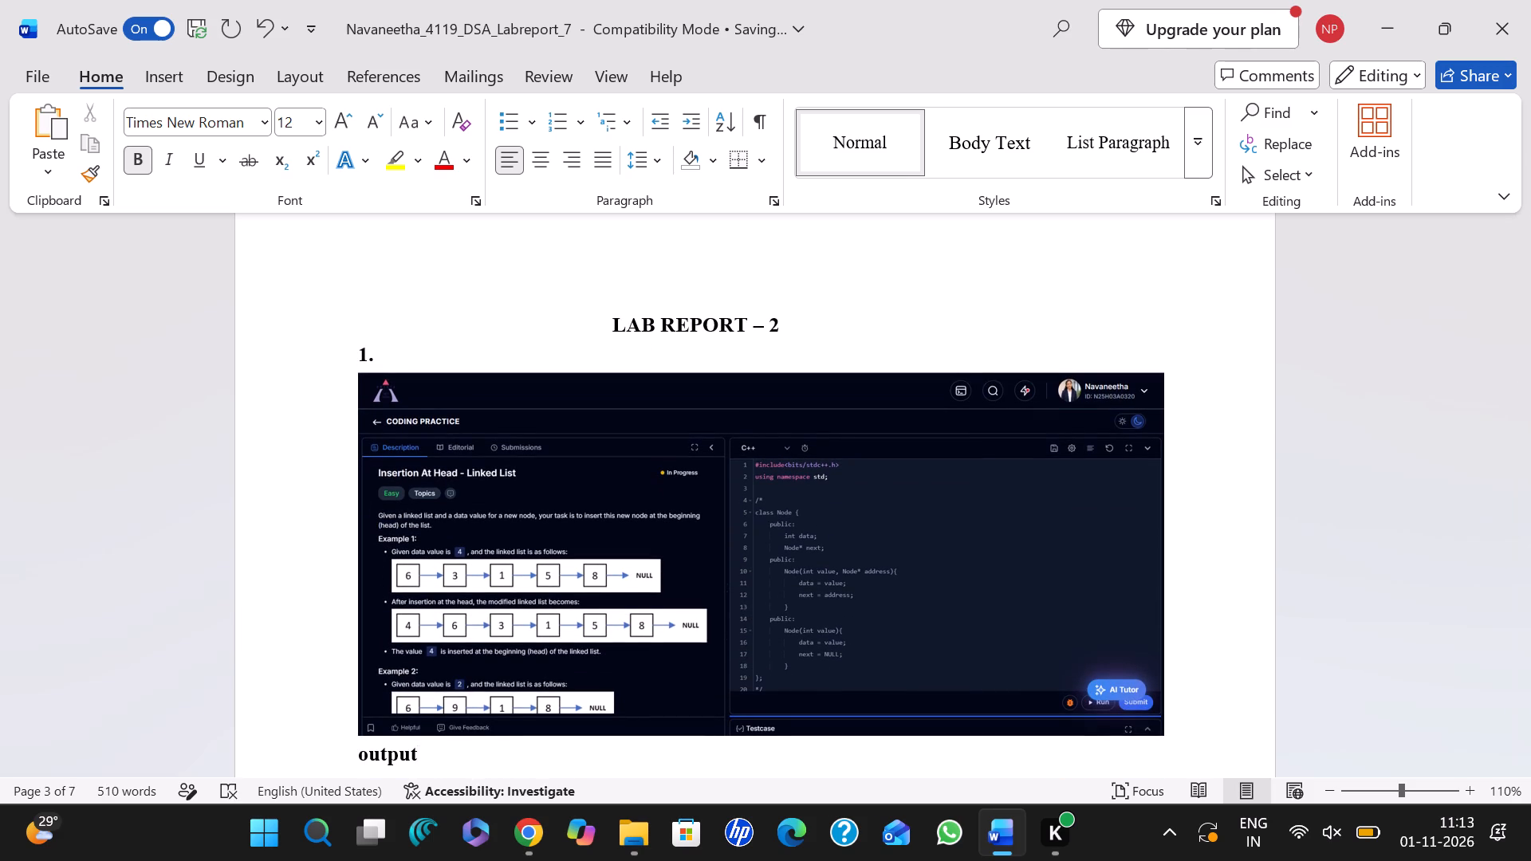
key("Return")
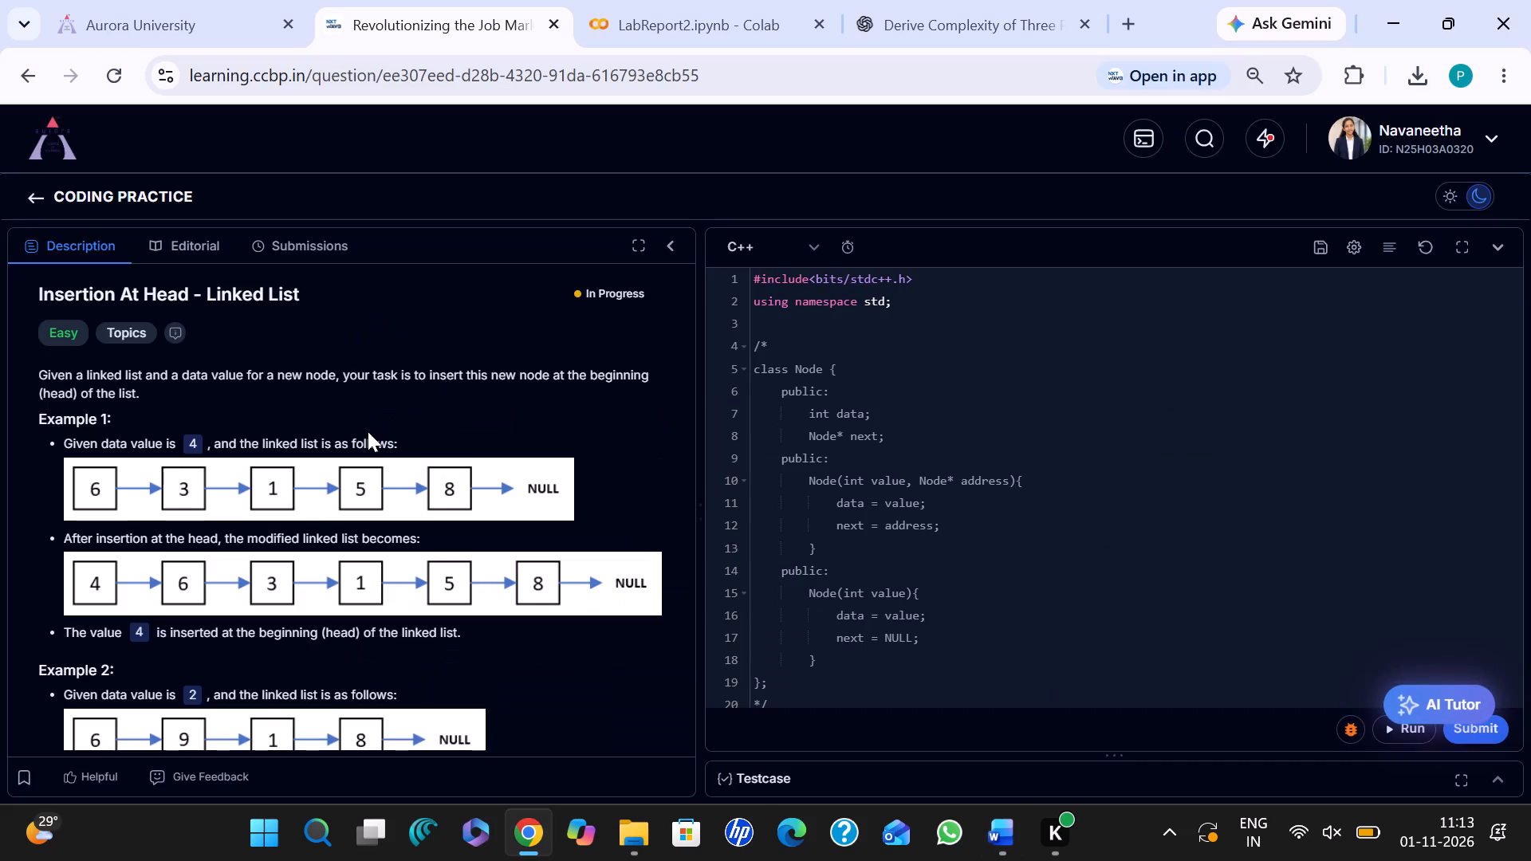
Back in the browser, run the Insertion At Head code and submit the solution.
scroll(899, 412, "down", 6)
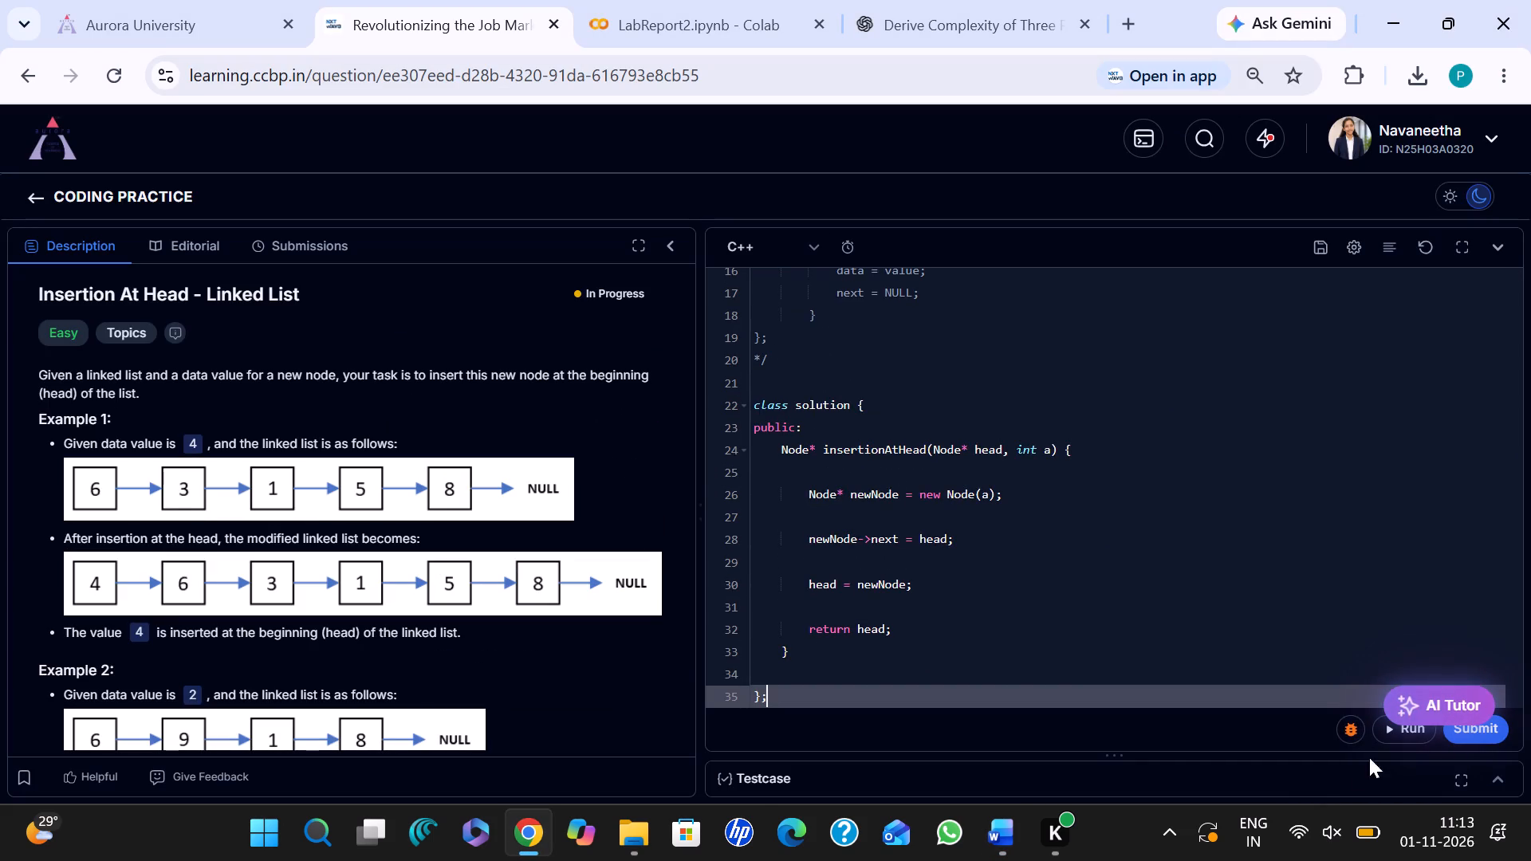
left_click(1392, 737)
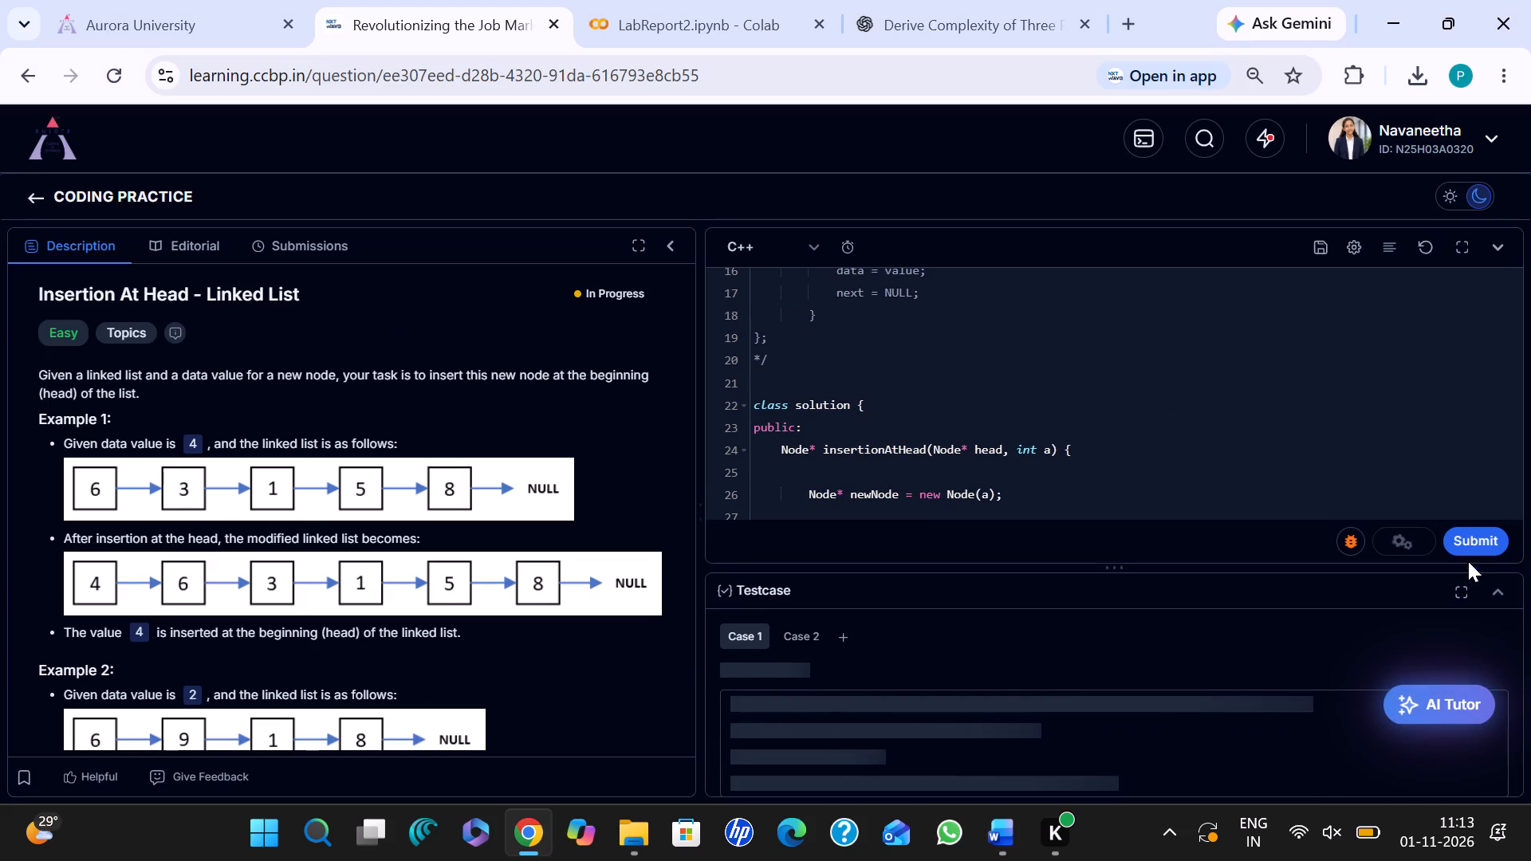
left_click(1471, 539)
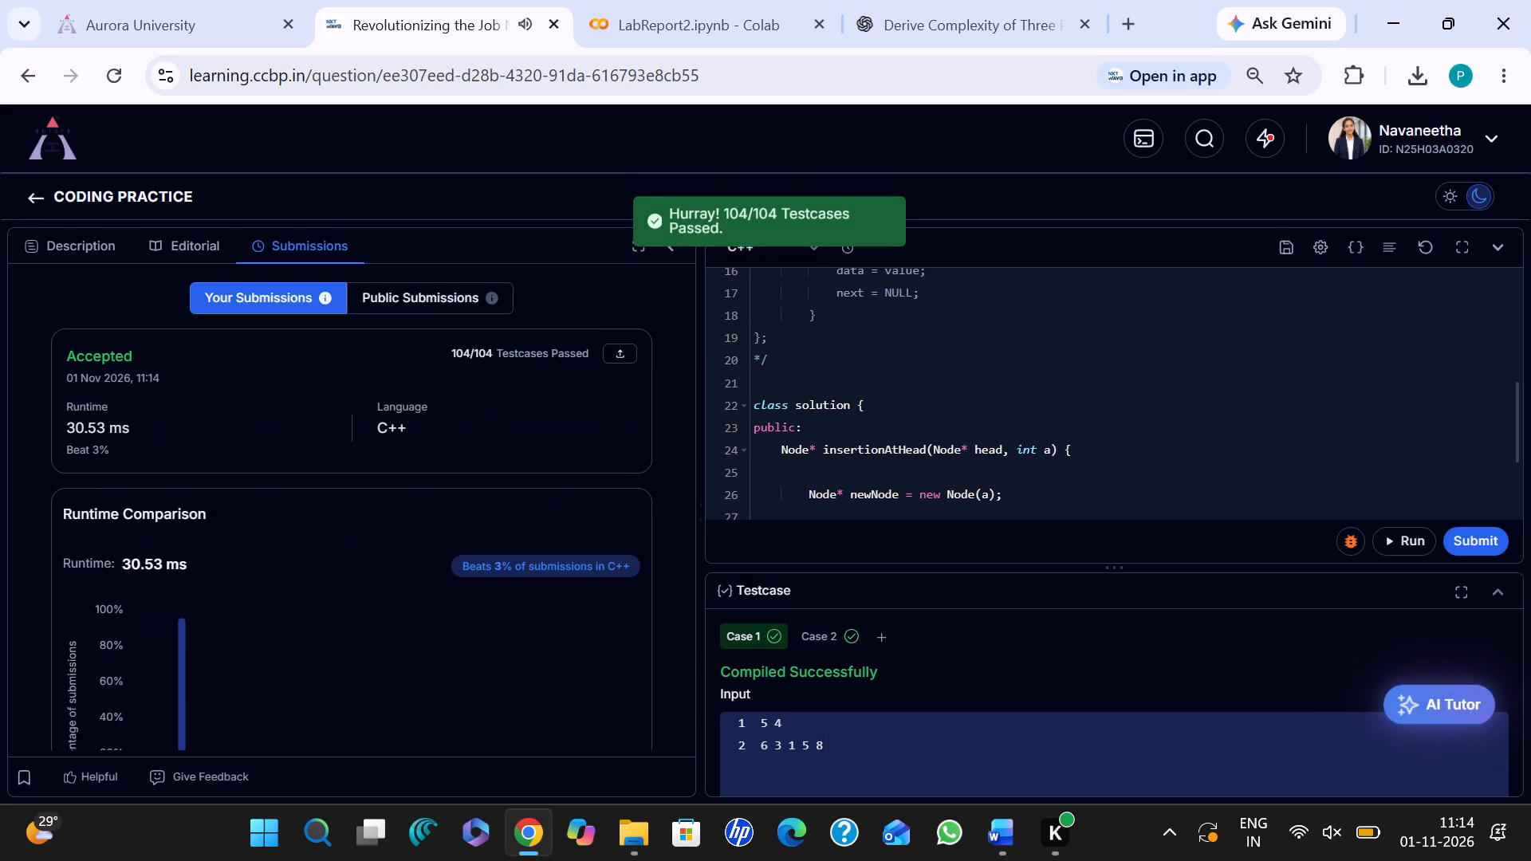
Capture the whole page with the submission result as a screenshot and paste it below the Output label in the Word report.
key("Print")
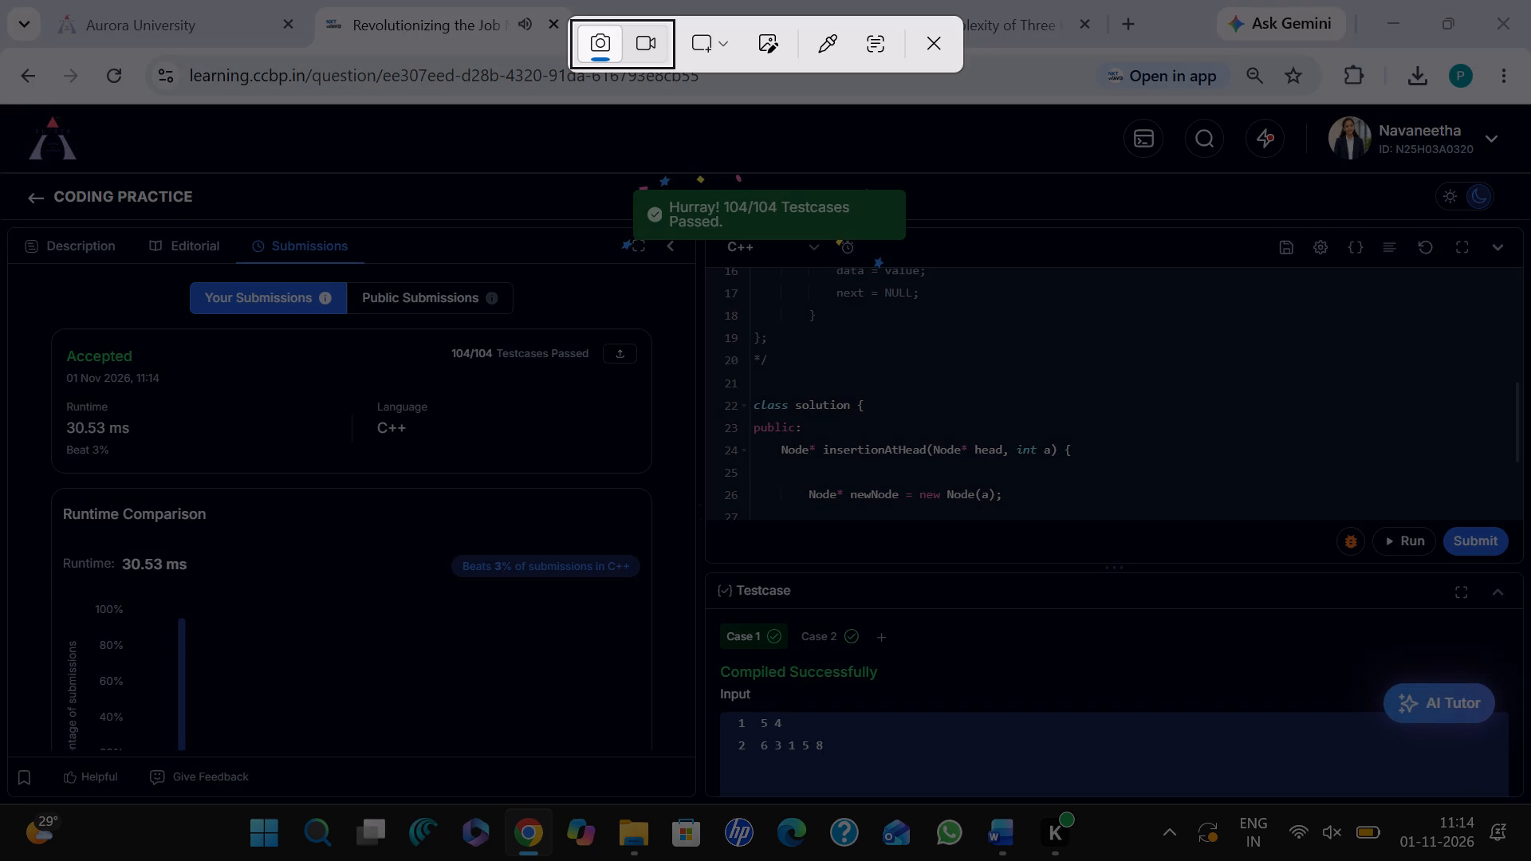
left_click_drag(0, 102, 693, 409)
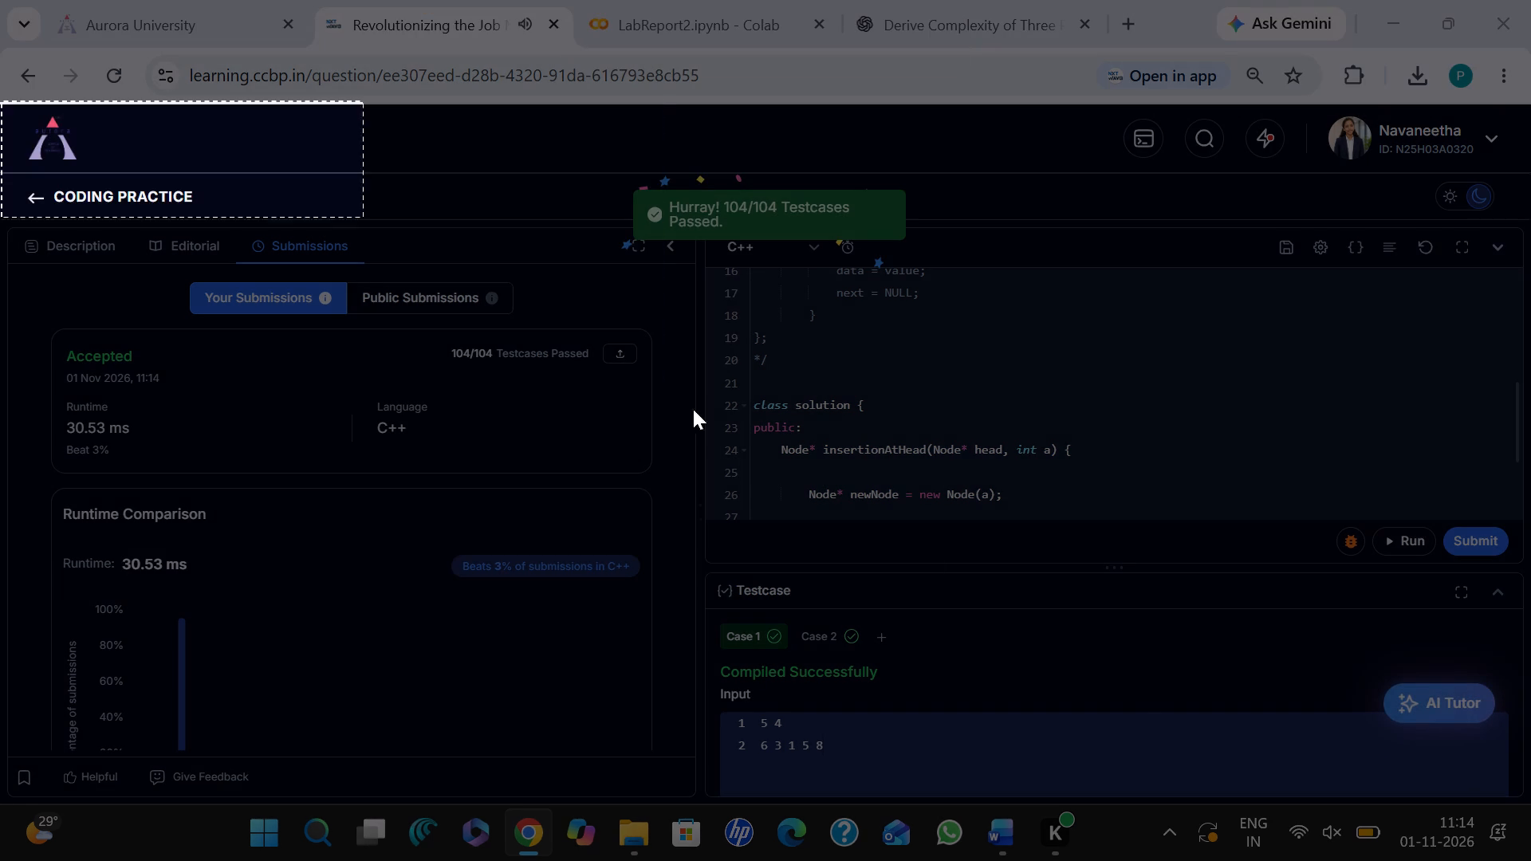
left_click_drag(693, 409, 1530, 806)
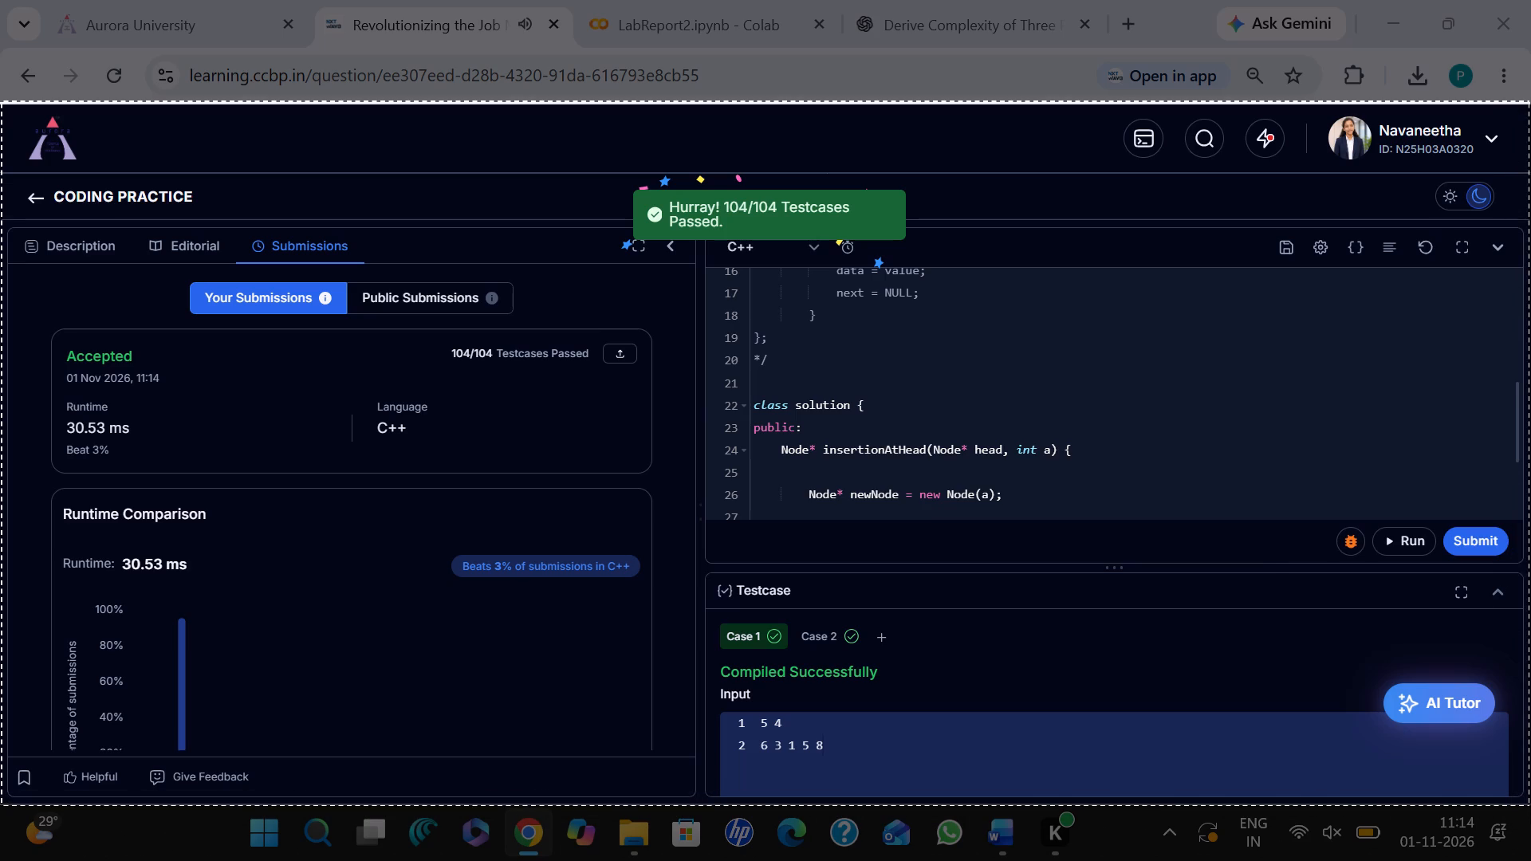
left_click_drag(1530, 806, 1530, 797)
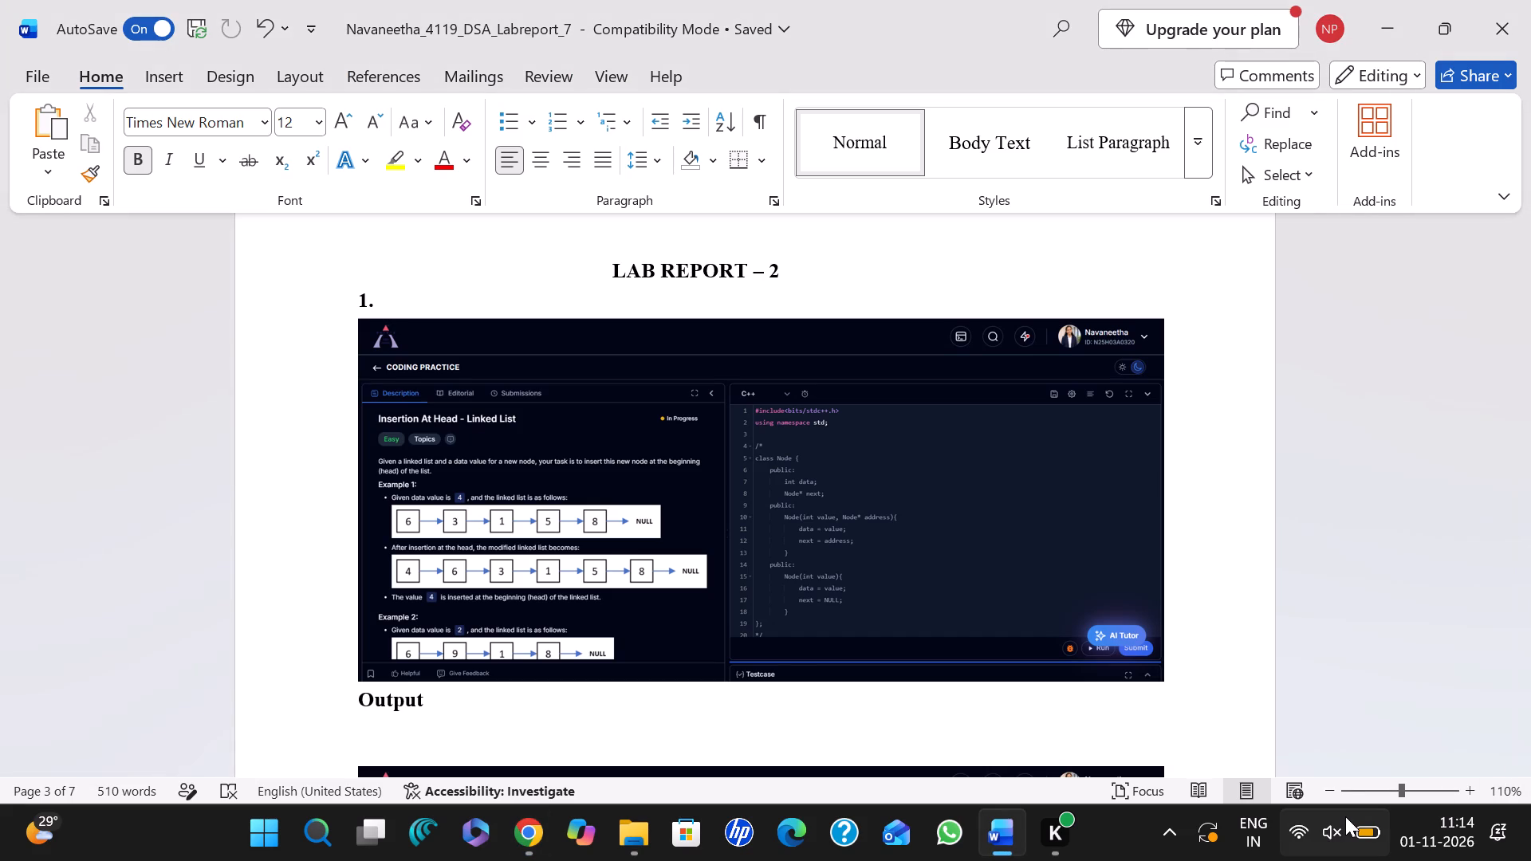
key("ctrl+v")
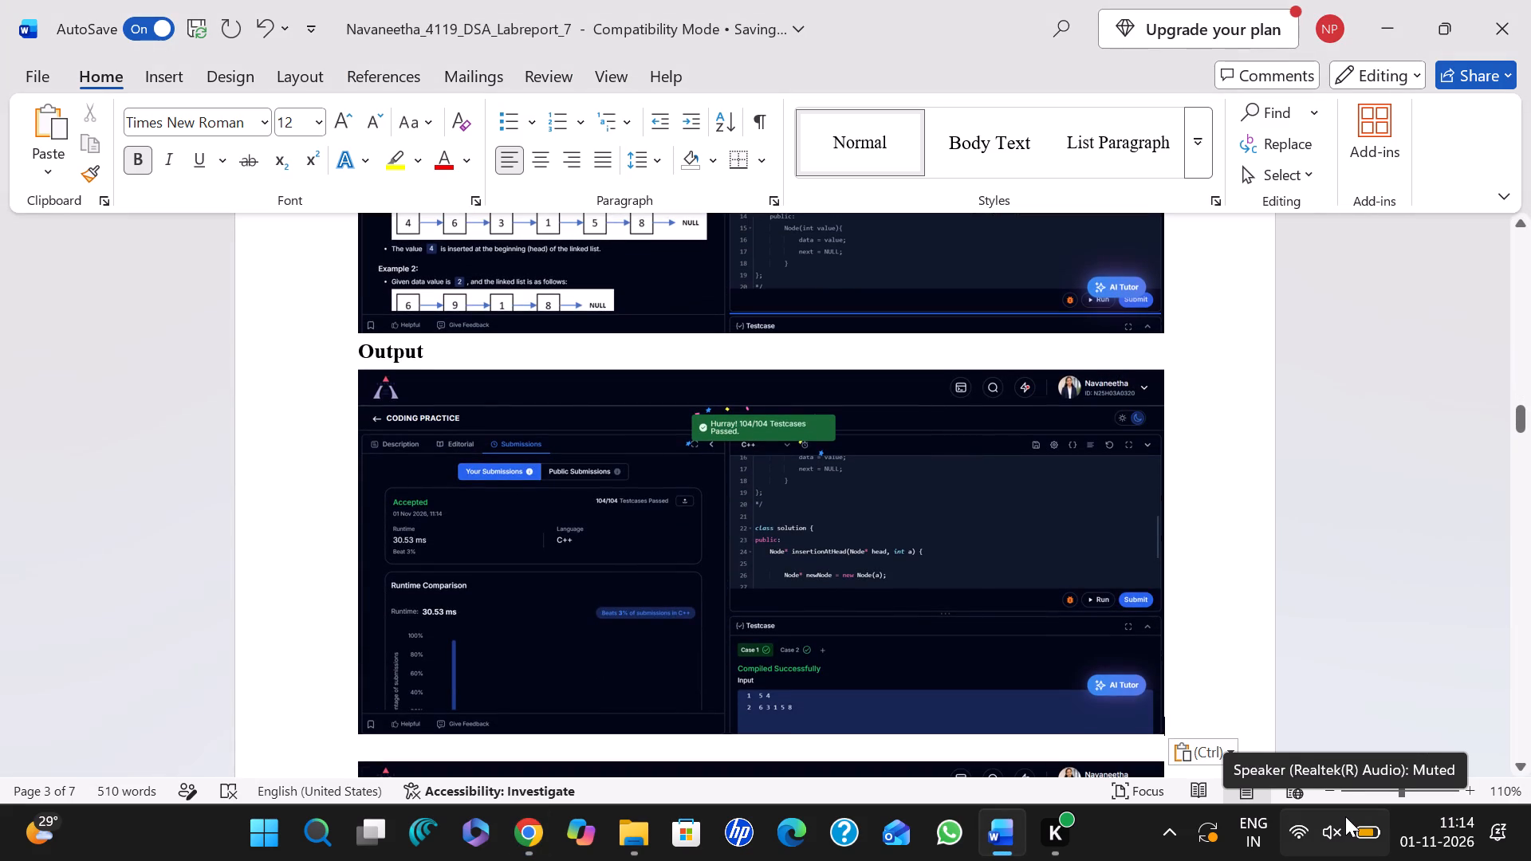
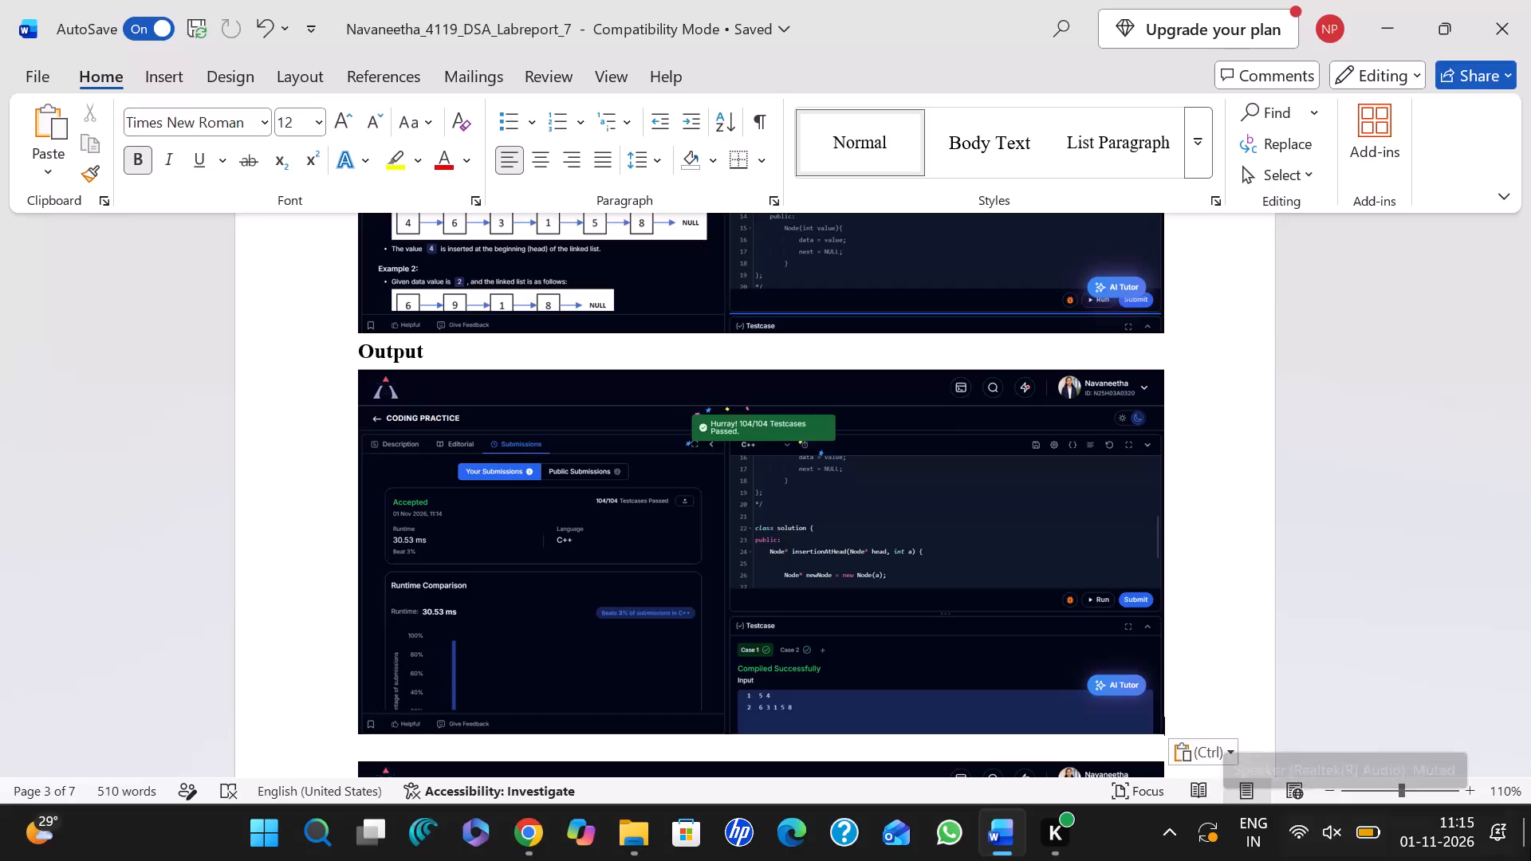
Delete the stray "3" beneath the Output label of the Reverse a Linked List problem.
scroll(838, 497, "down", 2)
scroll(838, 497, "up", 1)
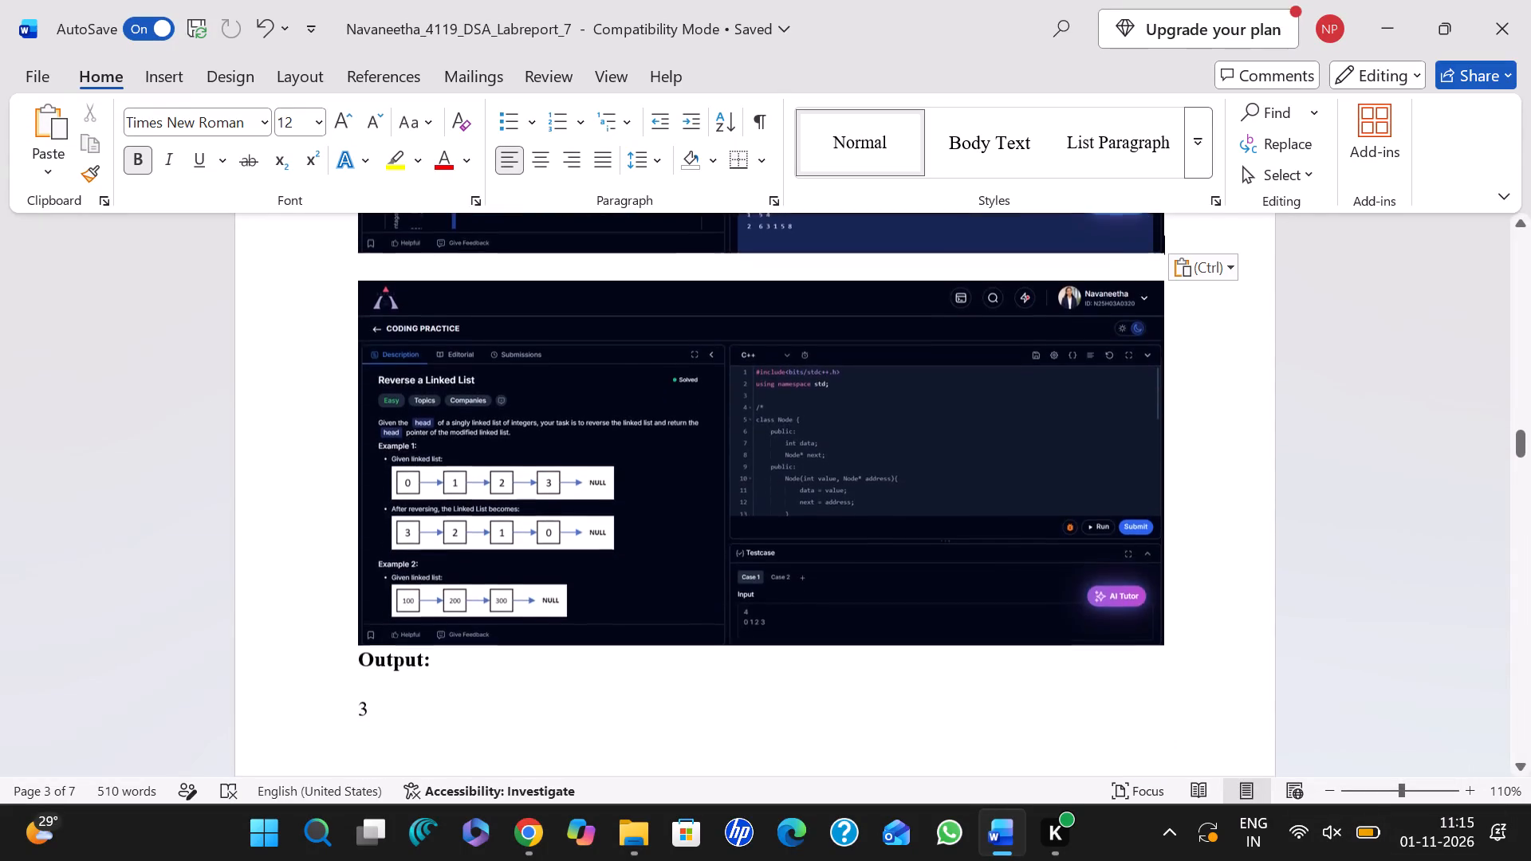
scroll(838, 497, "up", 4)
scroll(838, 497, "down", 1)
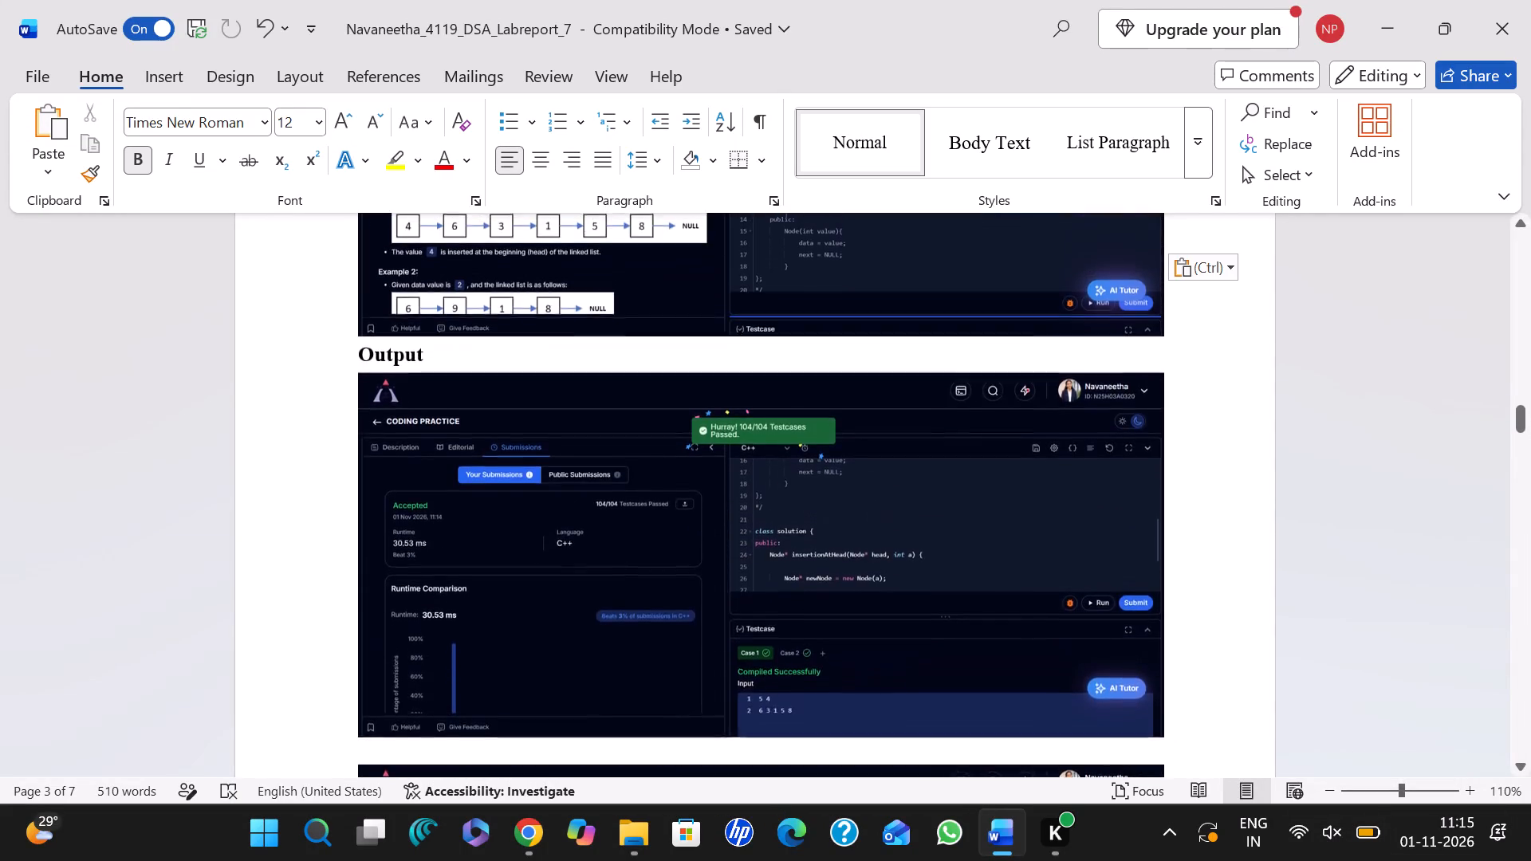
scroll(838, 497, "down", 1)
scroll(838, 497, "left", 1)
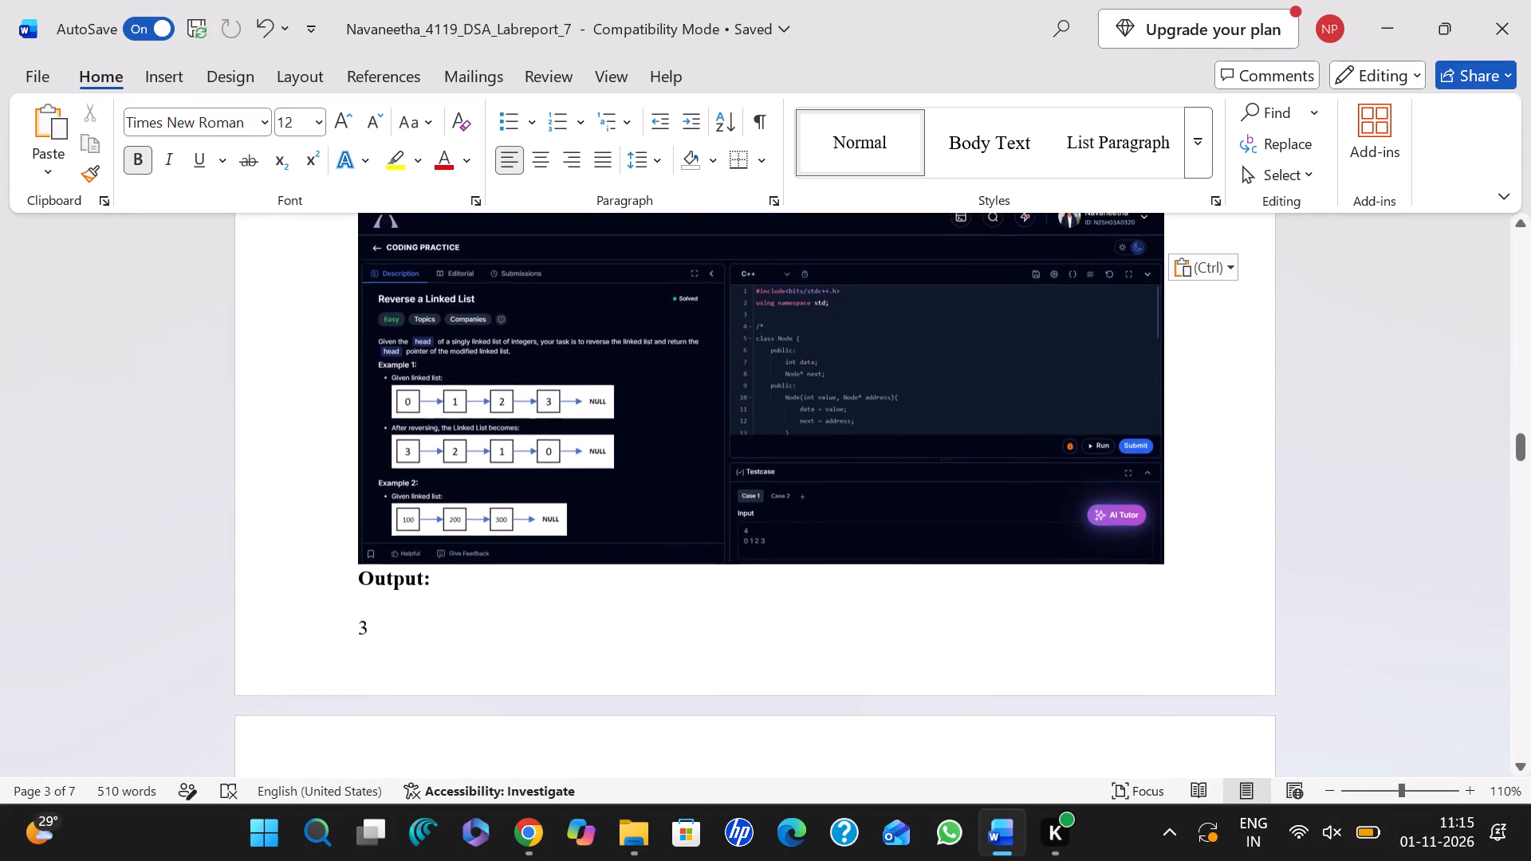
scroll(836, 563, "left", 1)
left_click(831, 520)
scroll(831, 520, "up", 1)
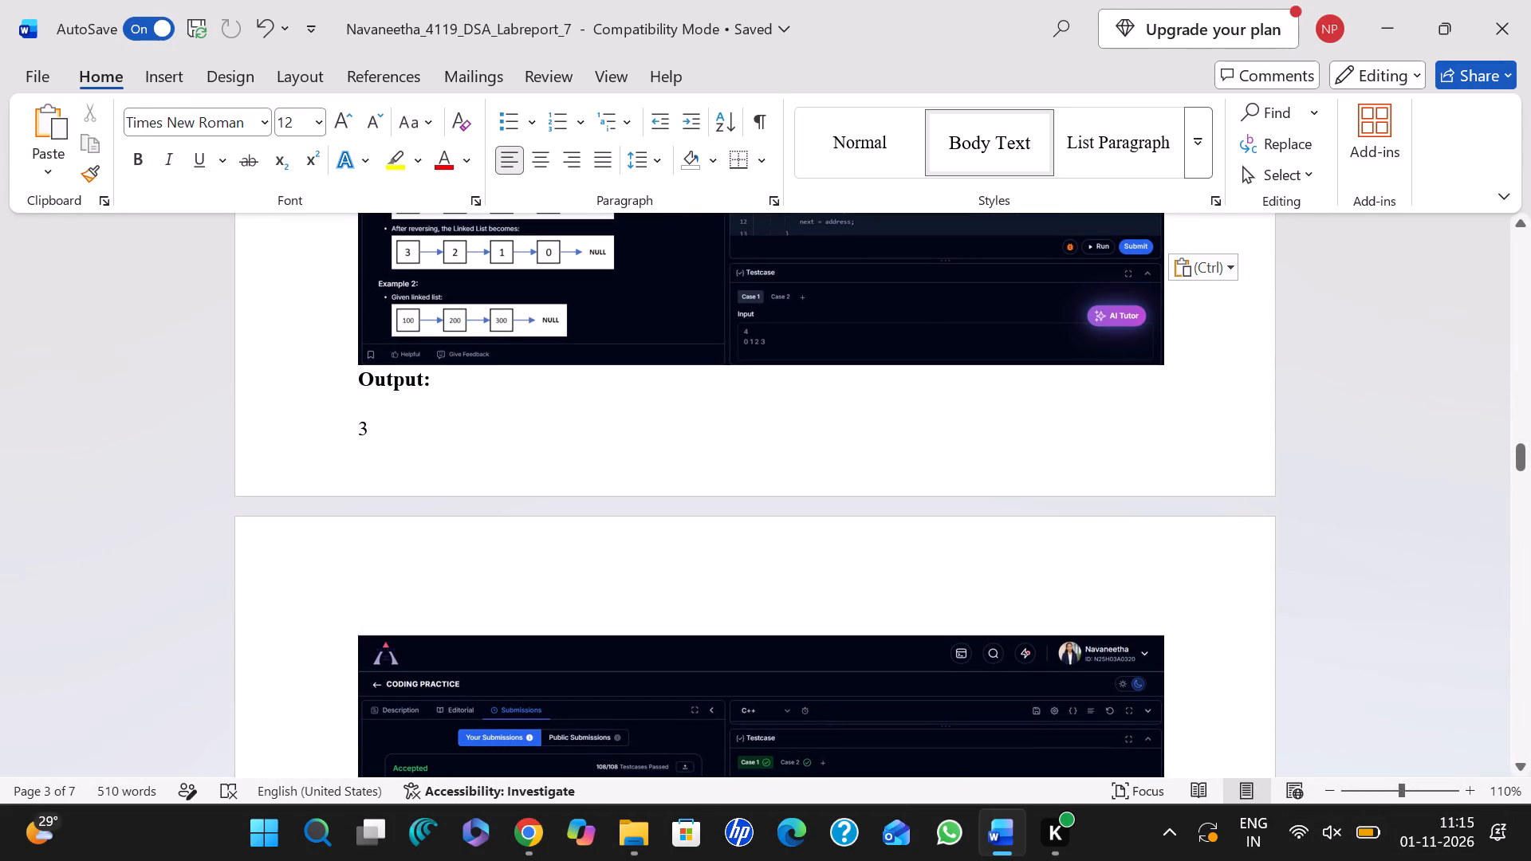
left_click(398, 429)
key("BackSpace")
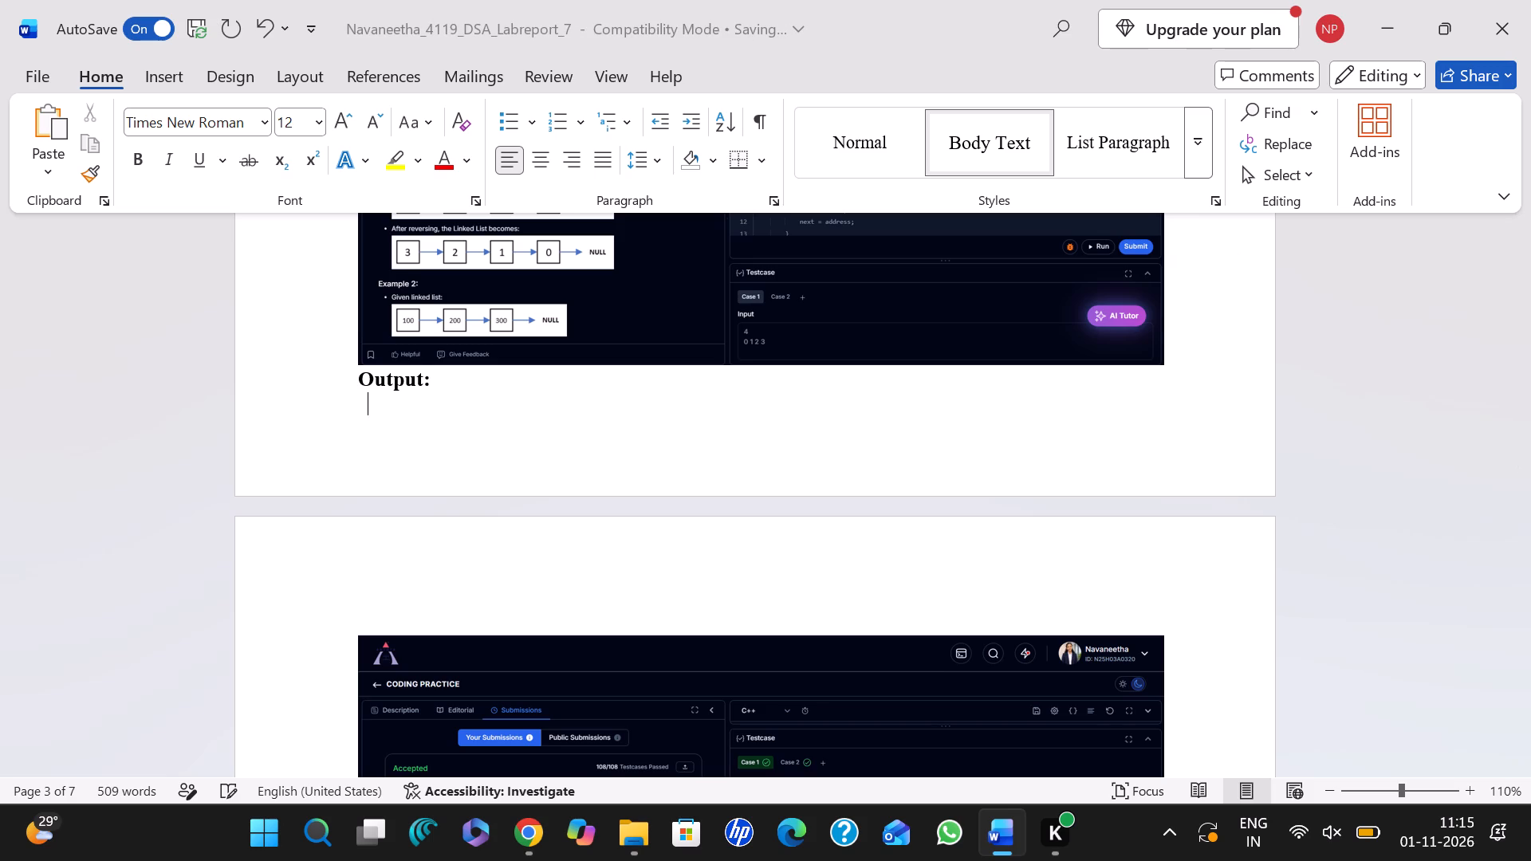
Add the bold number "2." on its own line between the Insertion At Head output and the Reverse a Linked List screenshot.
scroll(398, 429, "up", 7)
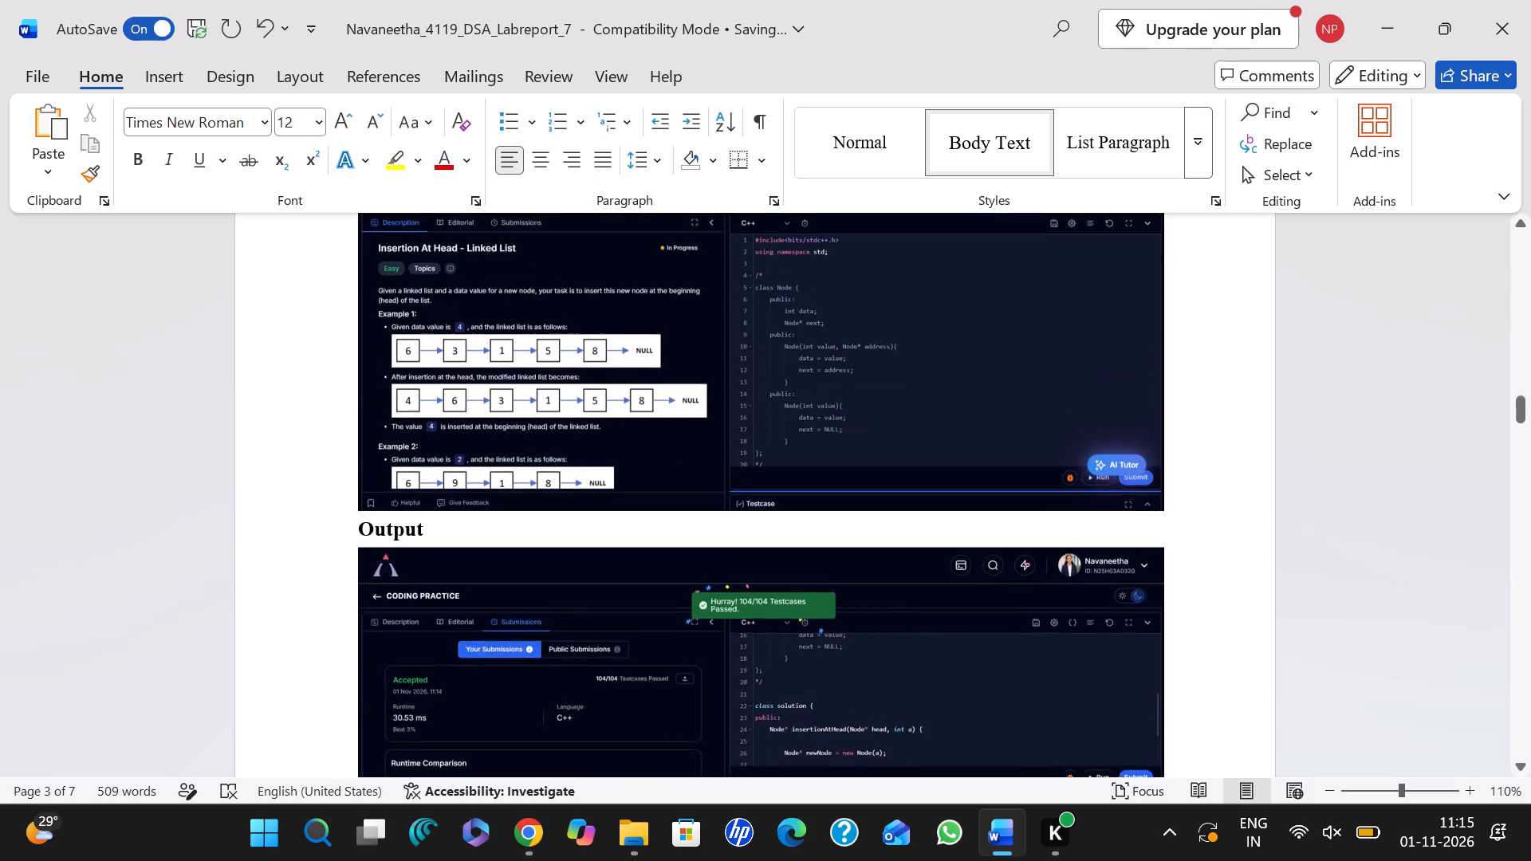
scroll(398, 429, "up", 1)
scroll(376, 310, "down", 1)
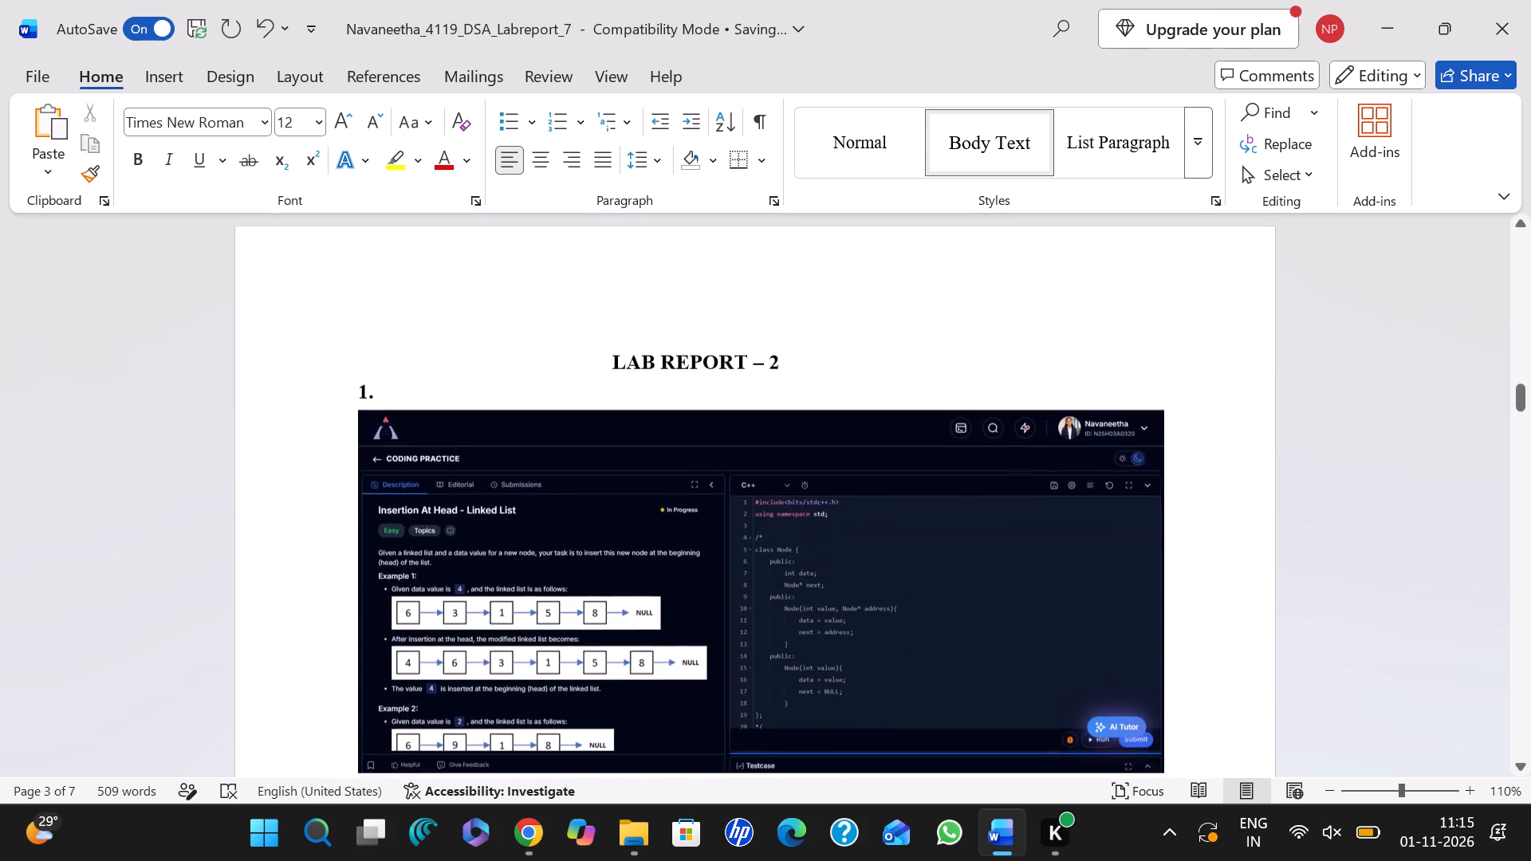
scroll(376, 310, "down", 2)
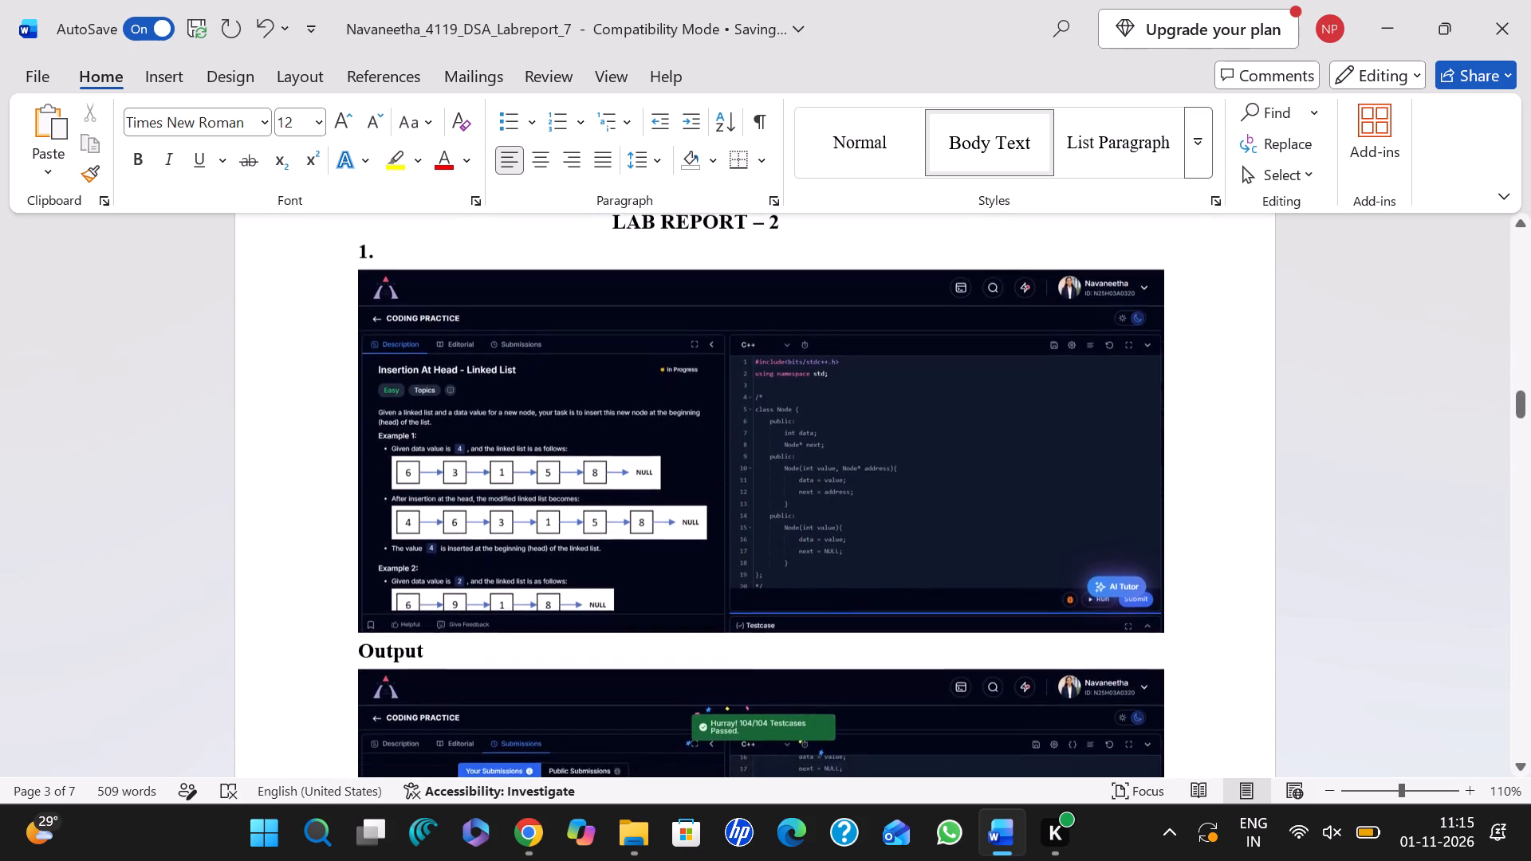
scroll(376, 310, "down", 2)
scroll(376, 310, "up", 2)
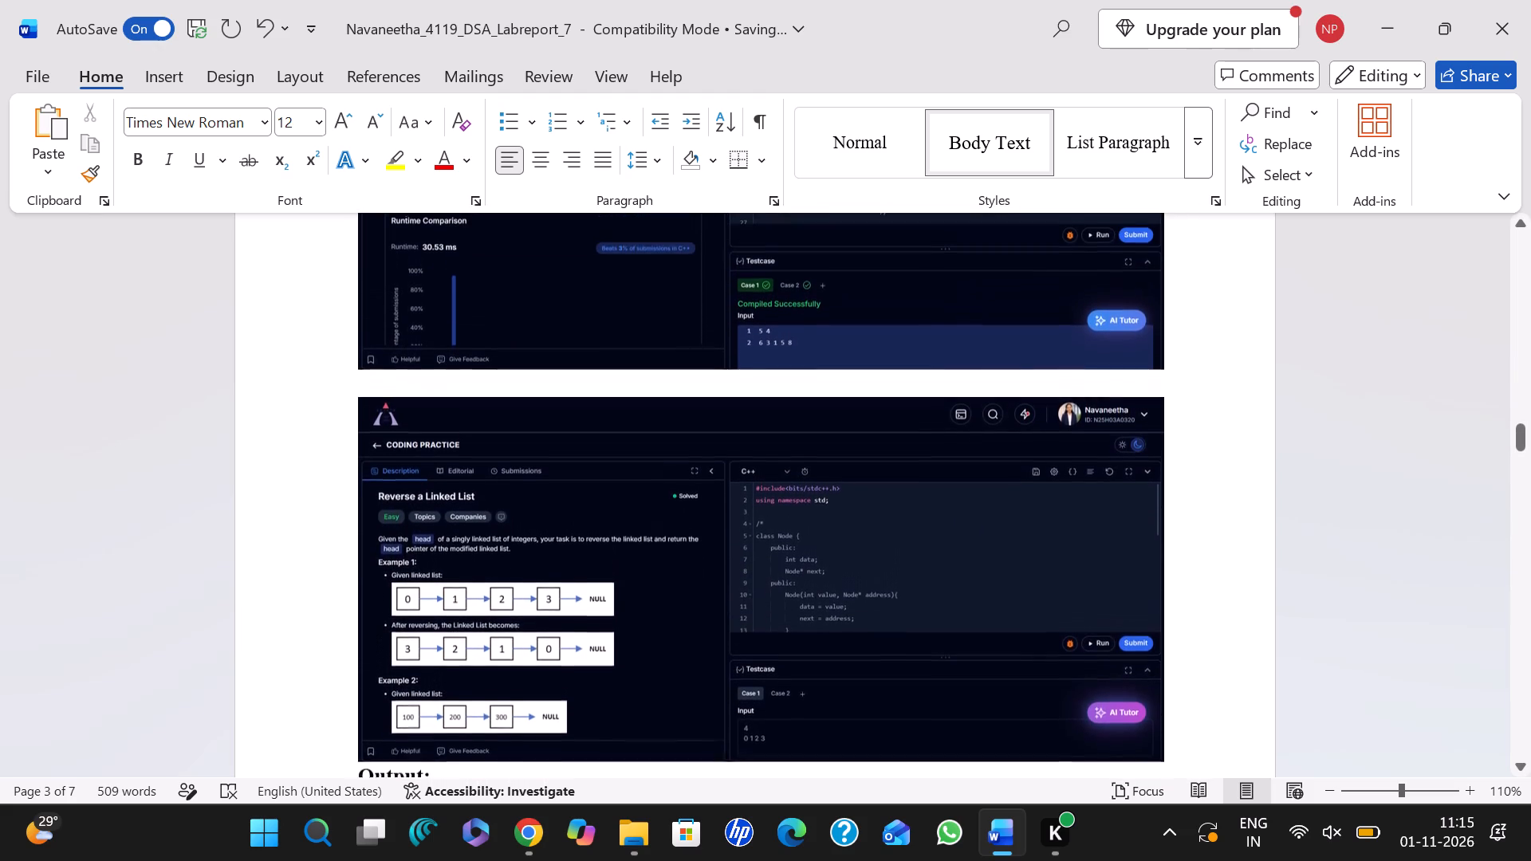
scroll(383, 386, "up", 3)
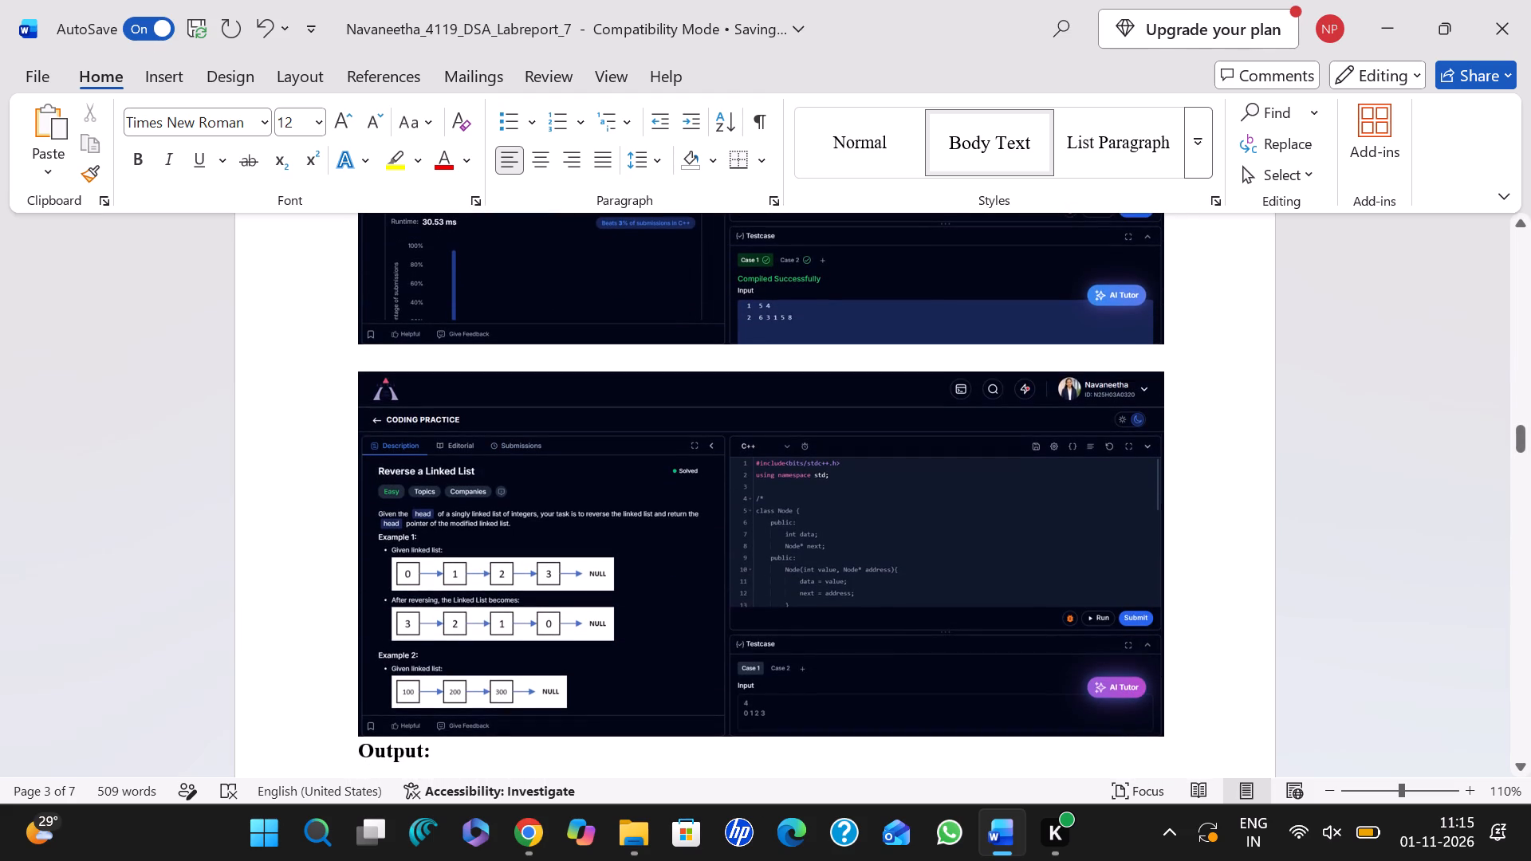
left_click(1200, 329)
key("Return")
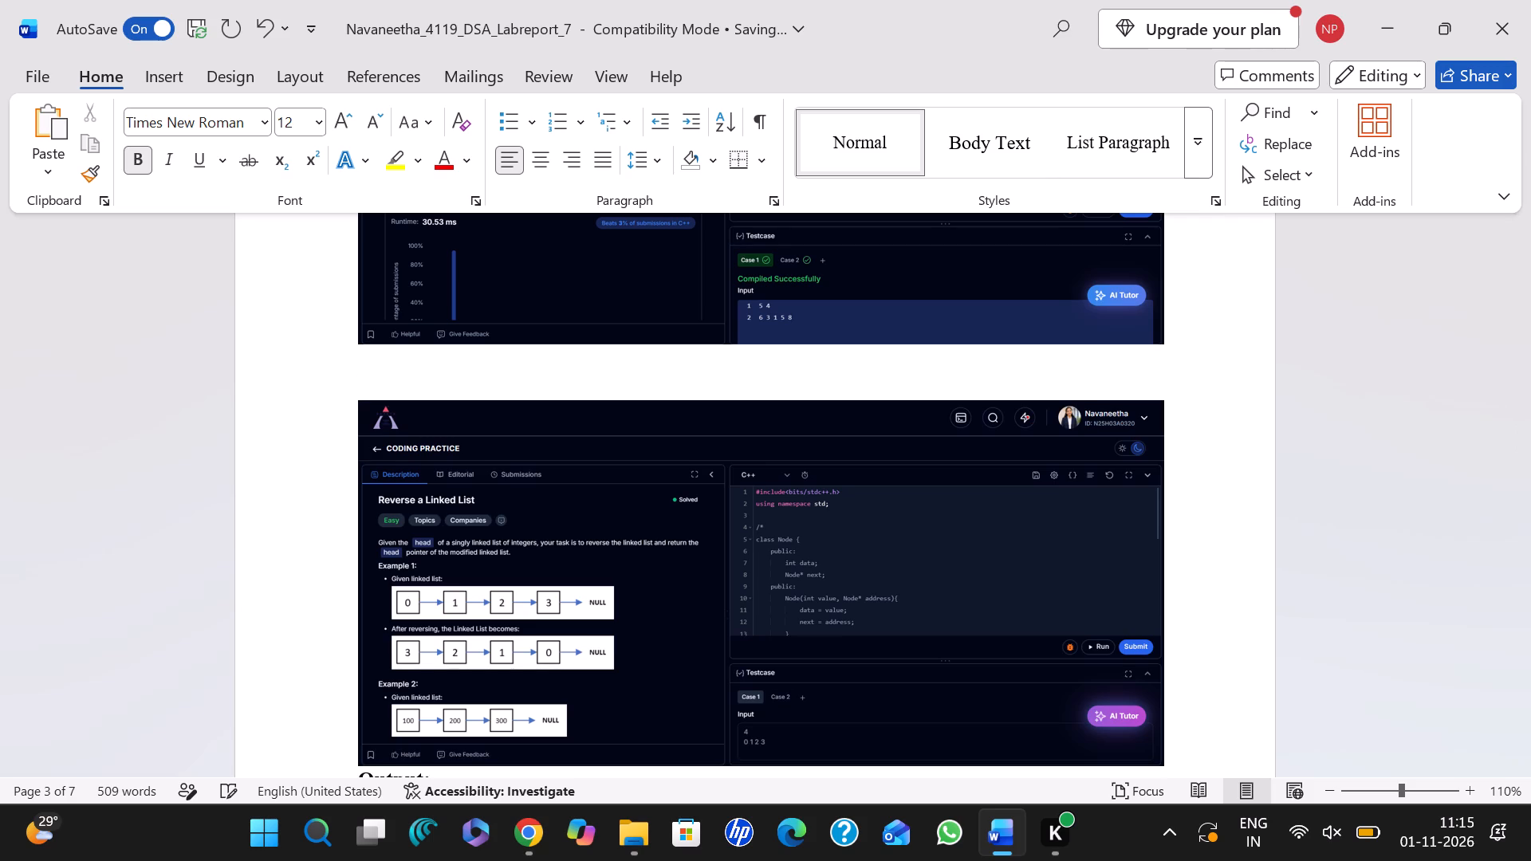
key("2")
key("period")
Insert blank lines before the Reverse a Linked List Output label to move it onto the following page with its result screenshot.
scroll(1200, 329, "down", 1)
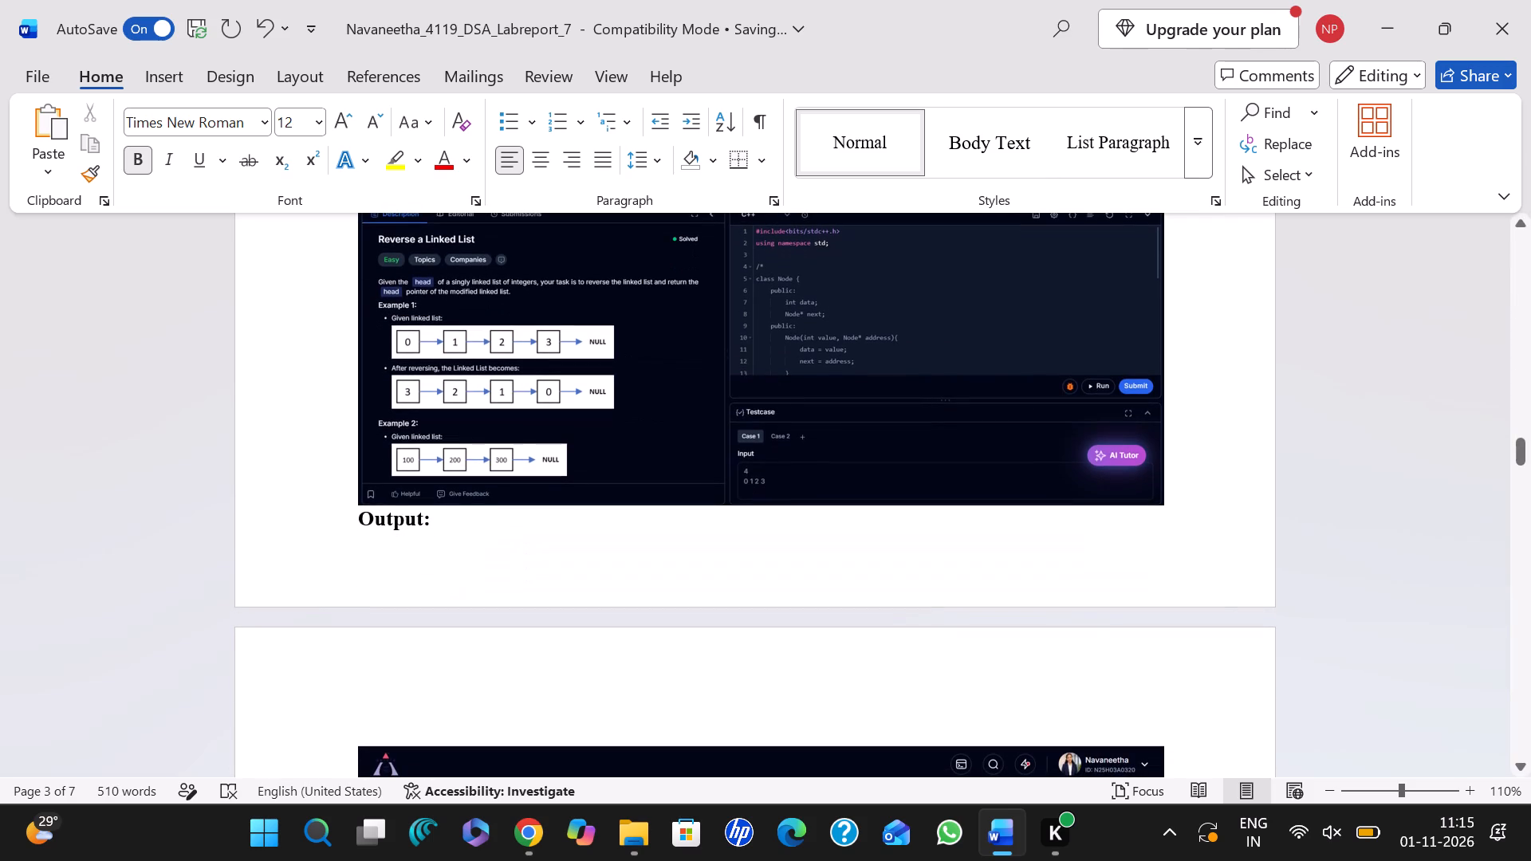
left_click(1206, 505)
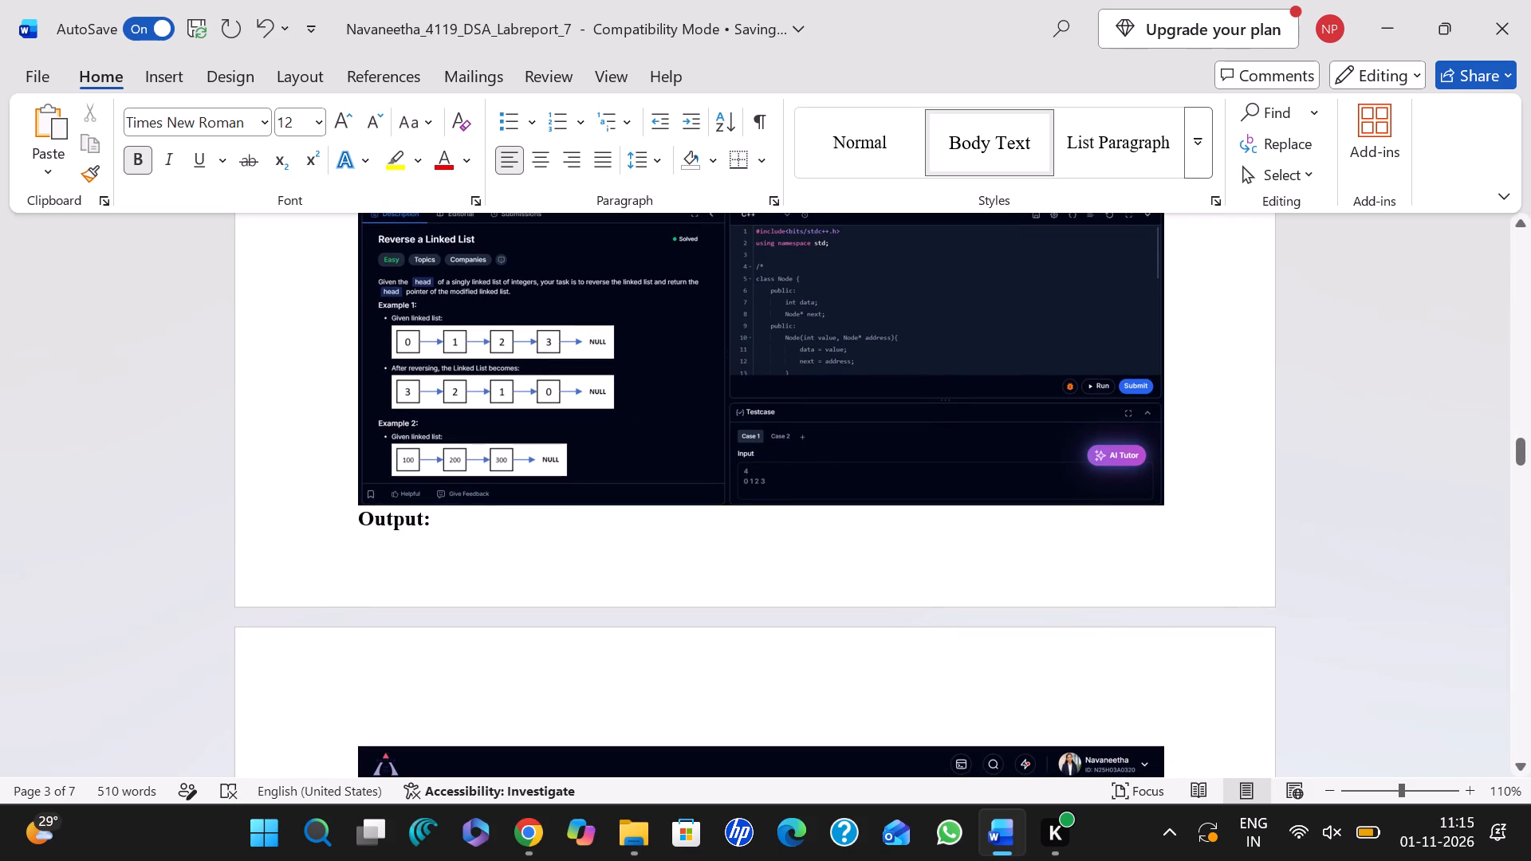
left_click(1189, 505)
key("Return")
scroll(1149, 427, "left", 1)
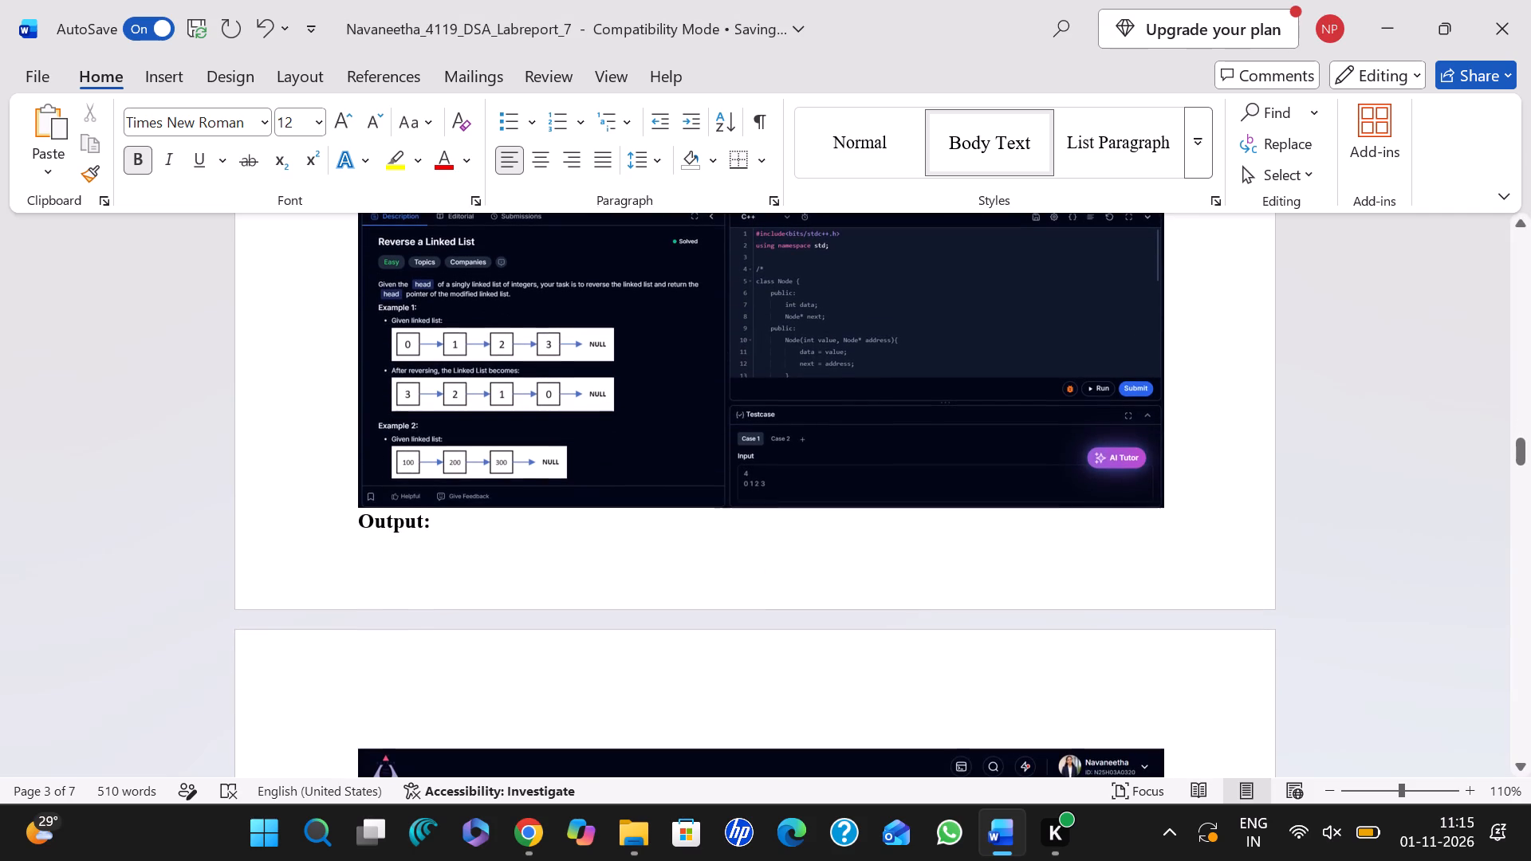
left_click(354, 516)
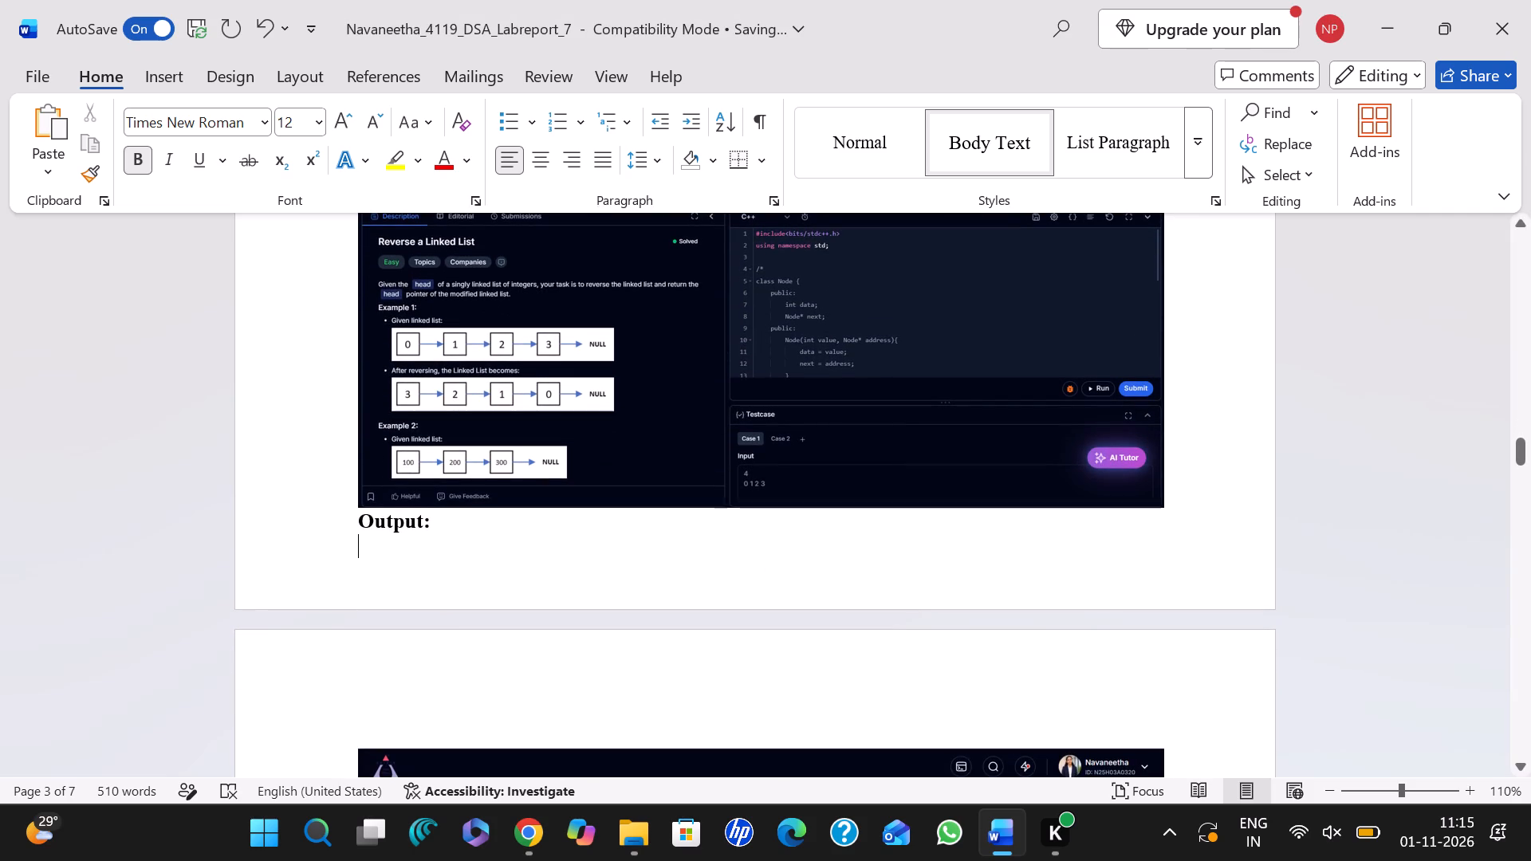
key("Return")
key("Return")
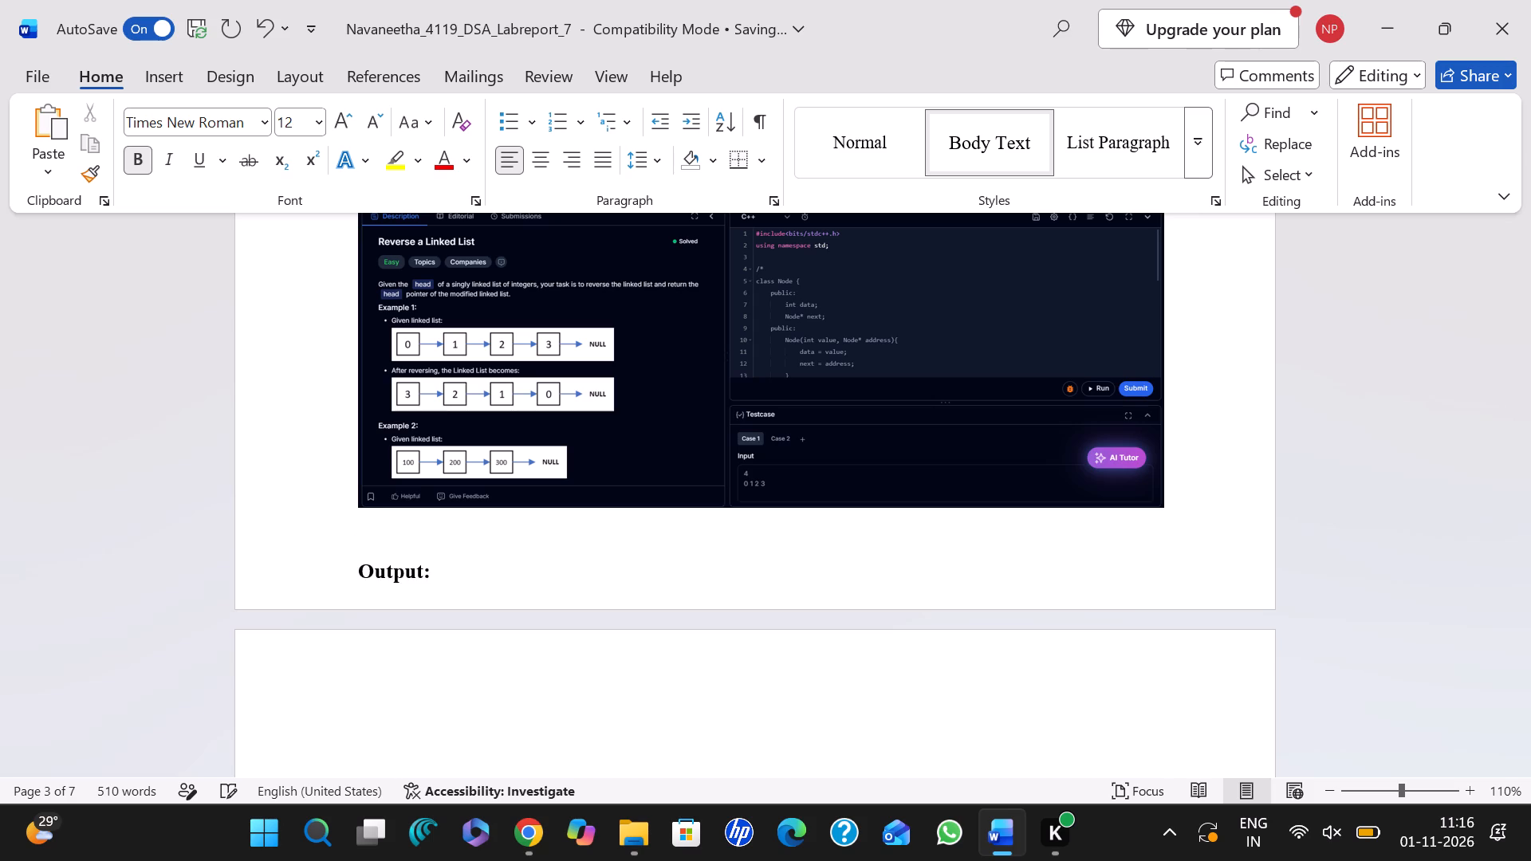
key("Return")
Remove the blank lines between the Output label and the Reverse a Linked List submission screenshot.
scroll(354, 516, "down", 1)
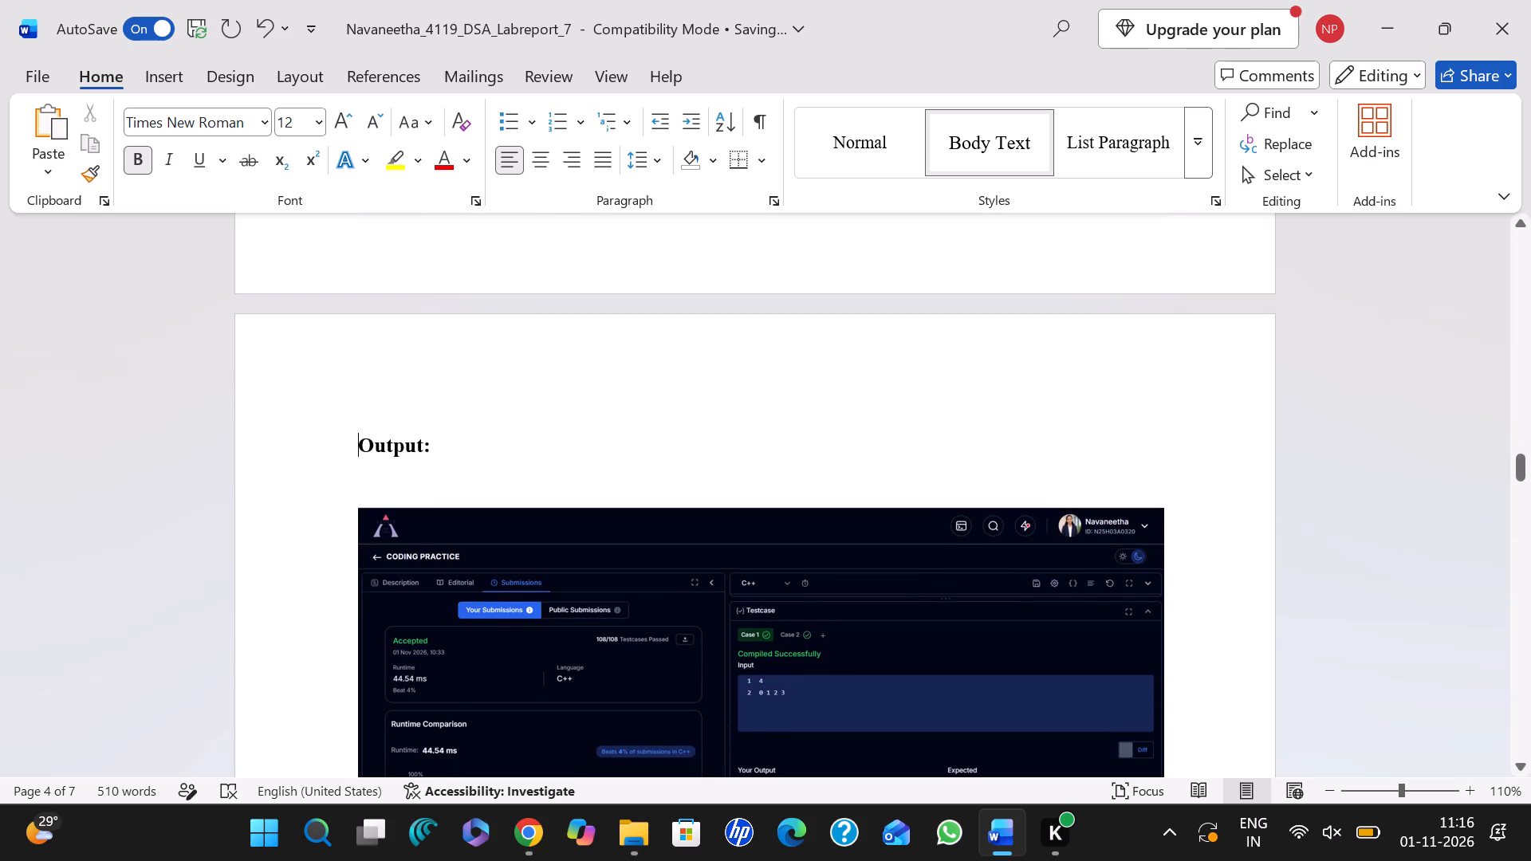
left_click(395, 483)
key("BackSpace")
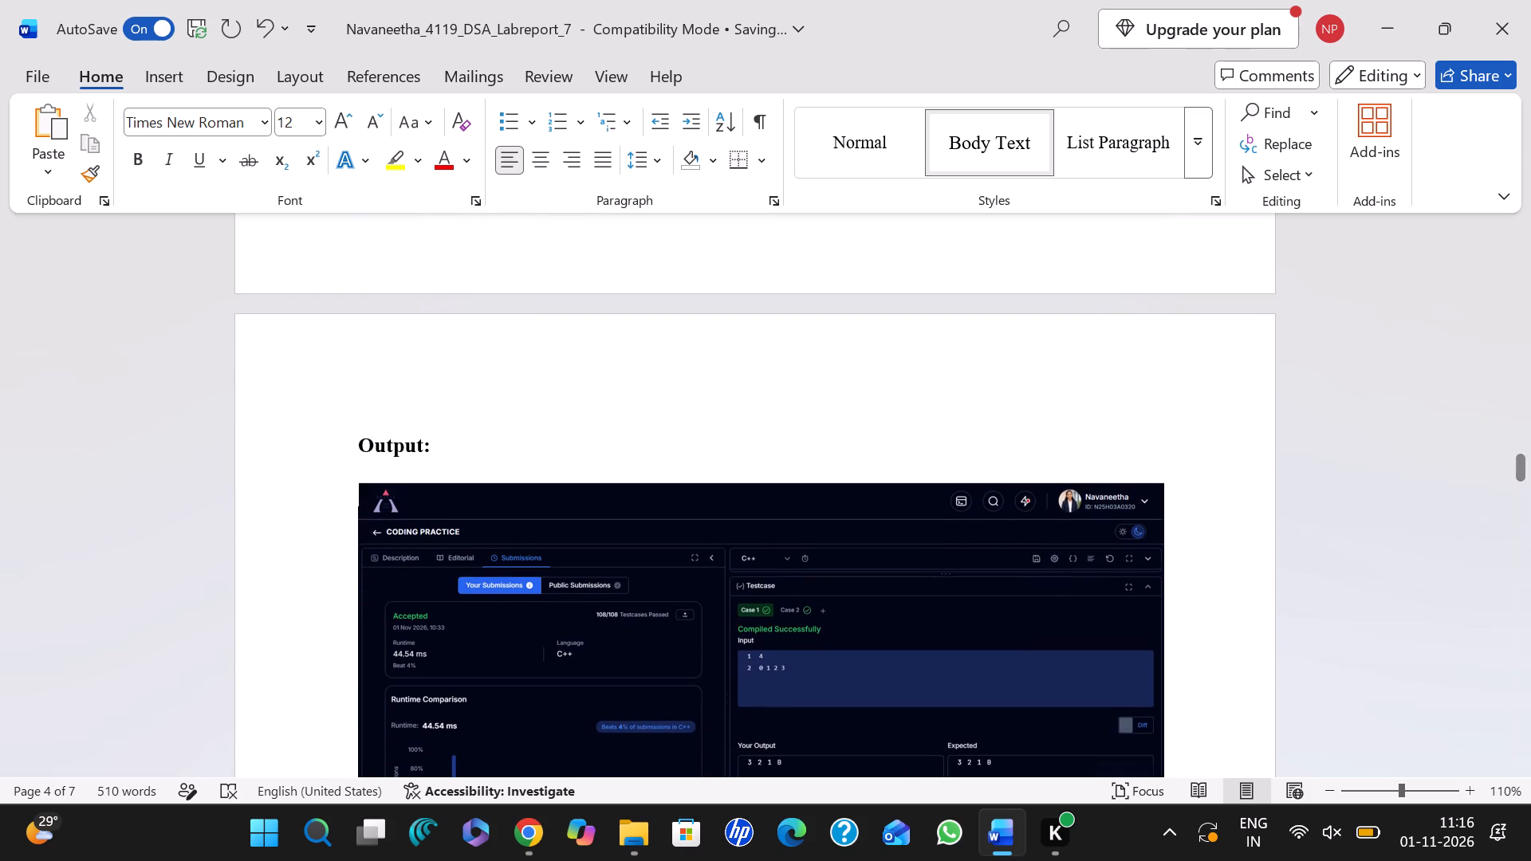
key("BackSpace")
Review the layout of both linked list problems, their output screenshots, and the time and space complexity derivations in LAB REPORT – 2.
scroll(395, 483, "down", 1)
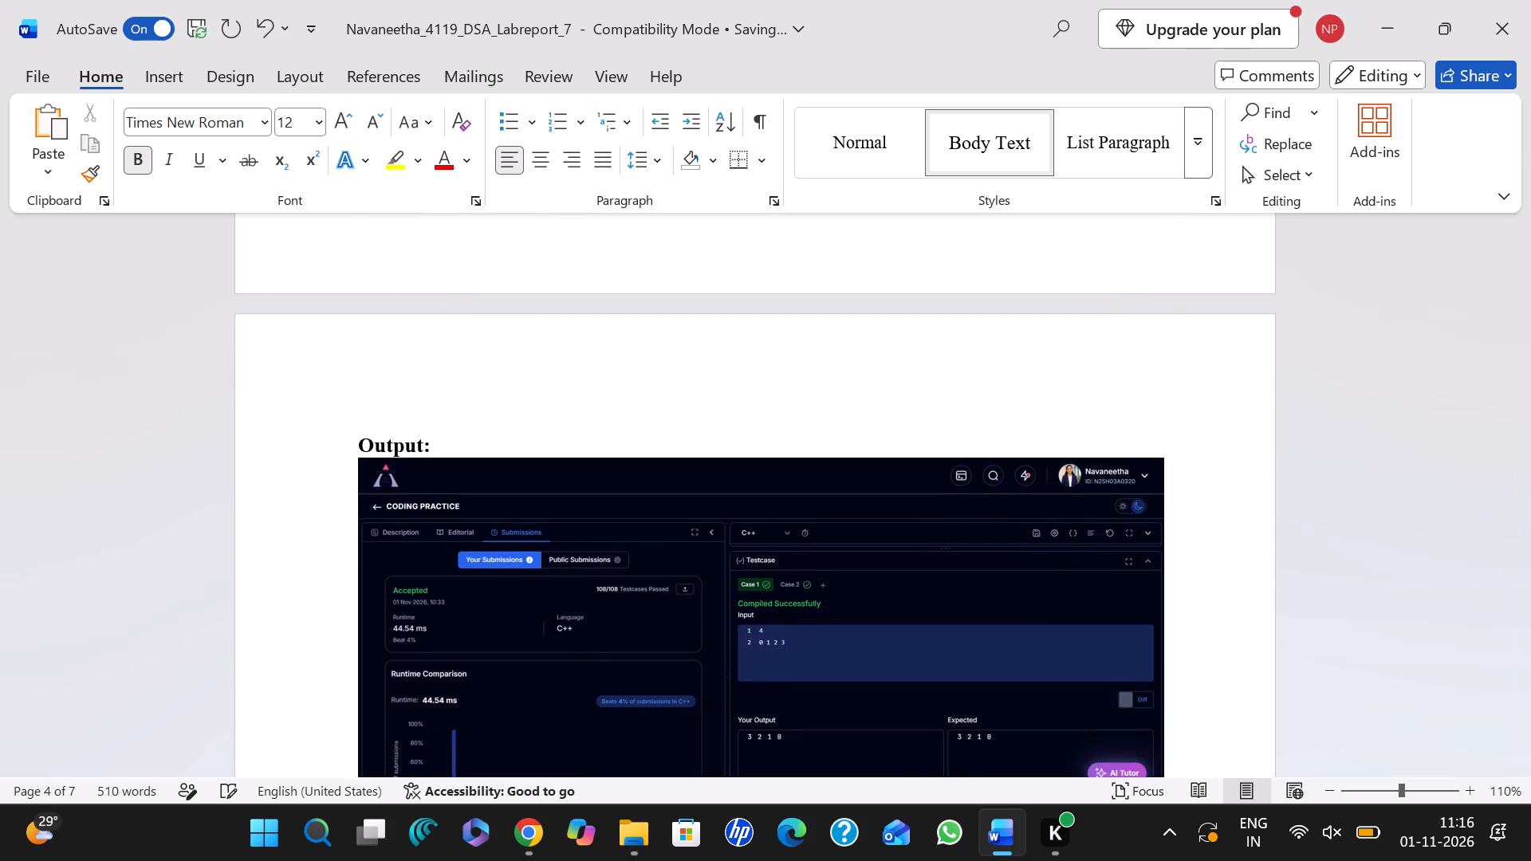
scroll(395, 483, "down", 3)
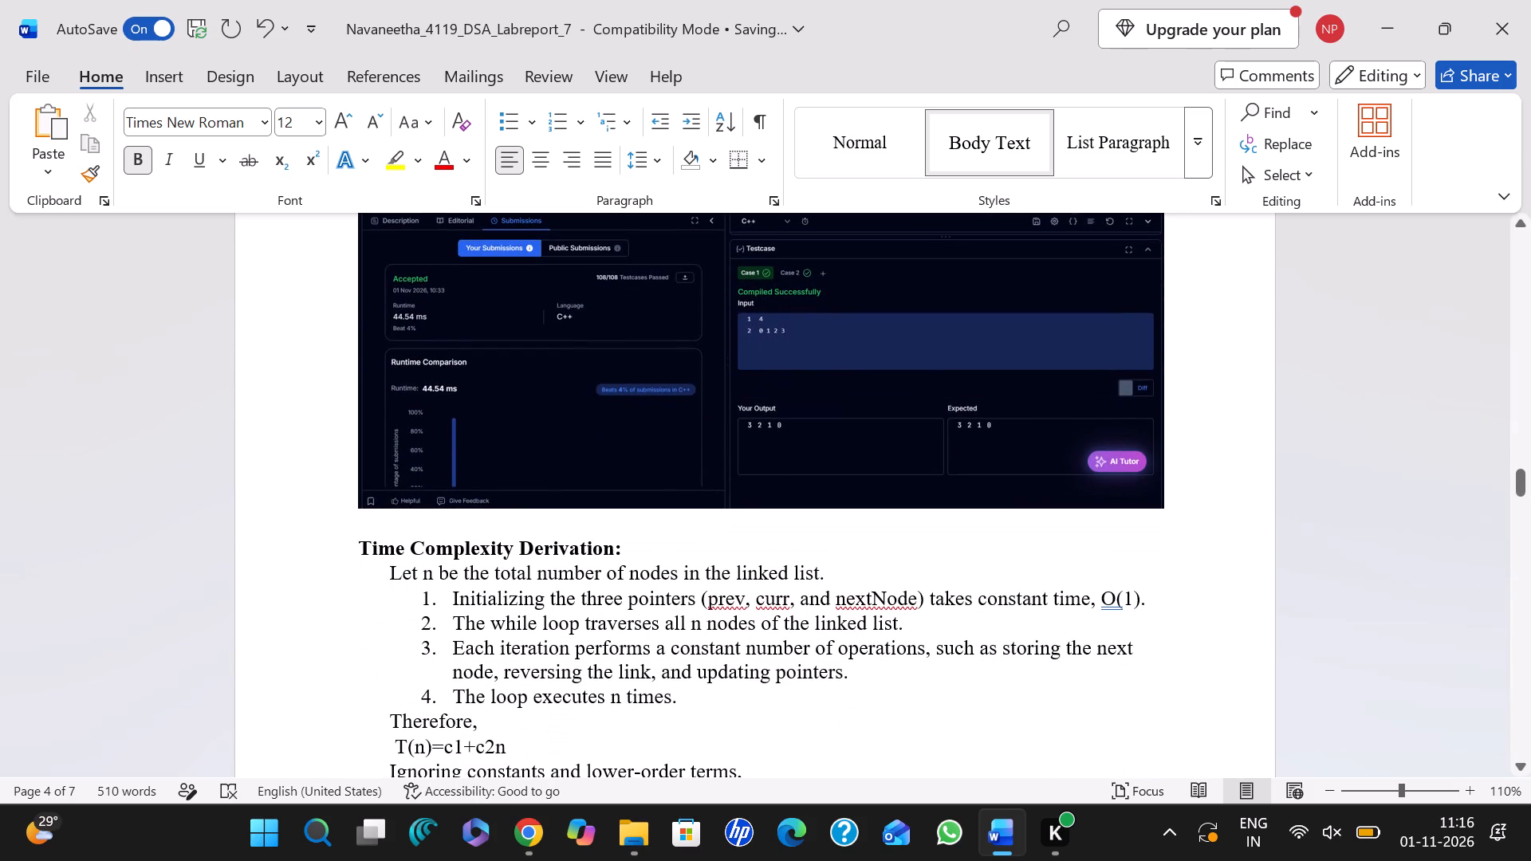
scroll(432, 374, "up", 1)
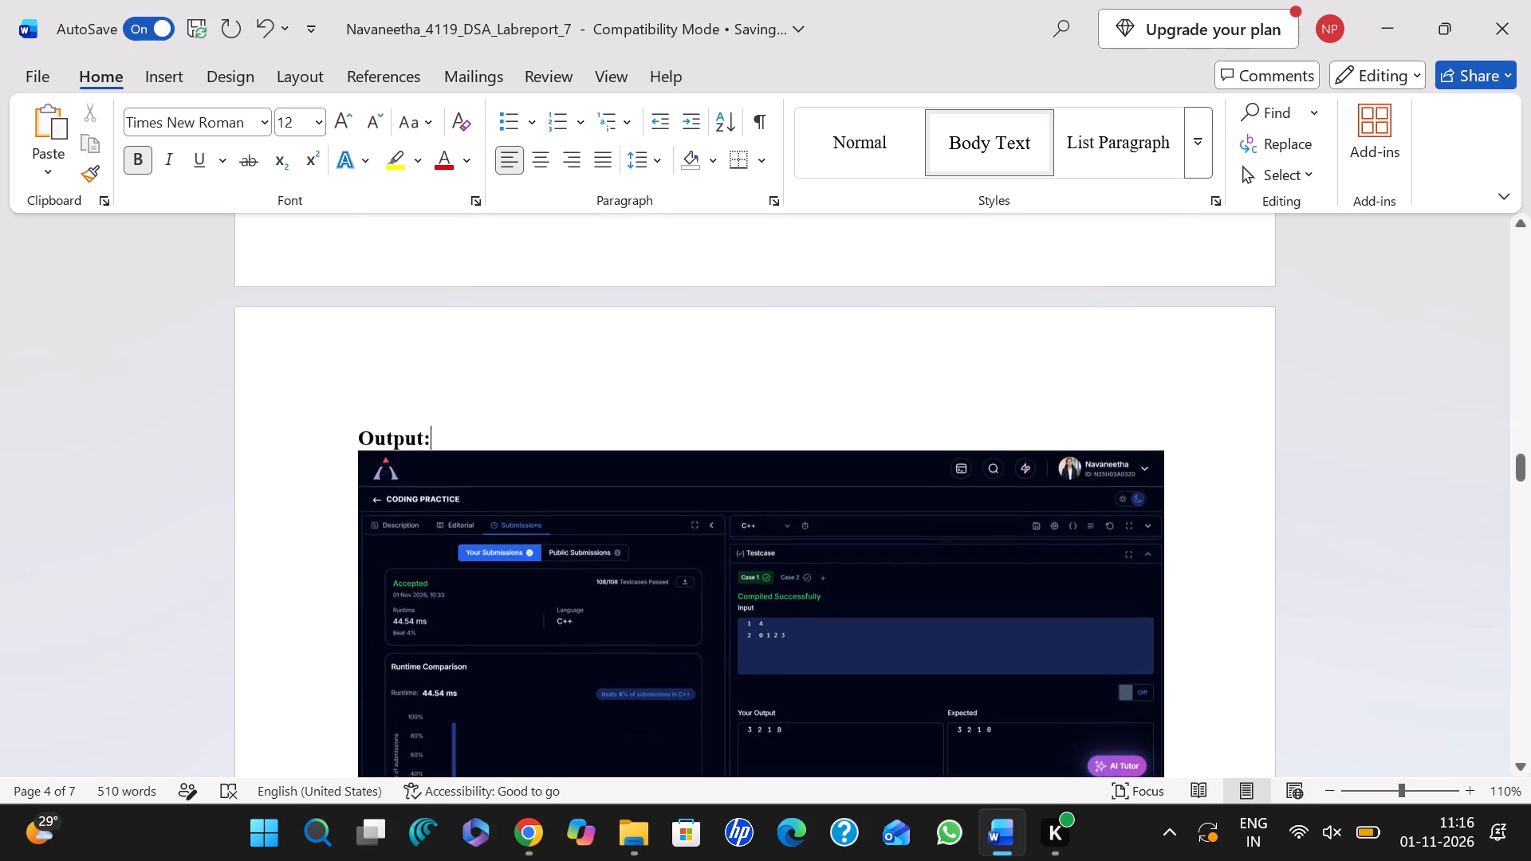
scroll(432, 374, "up", 1)
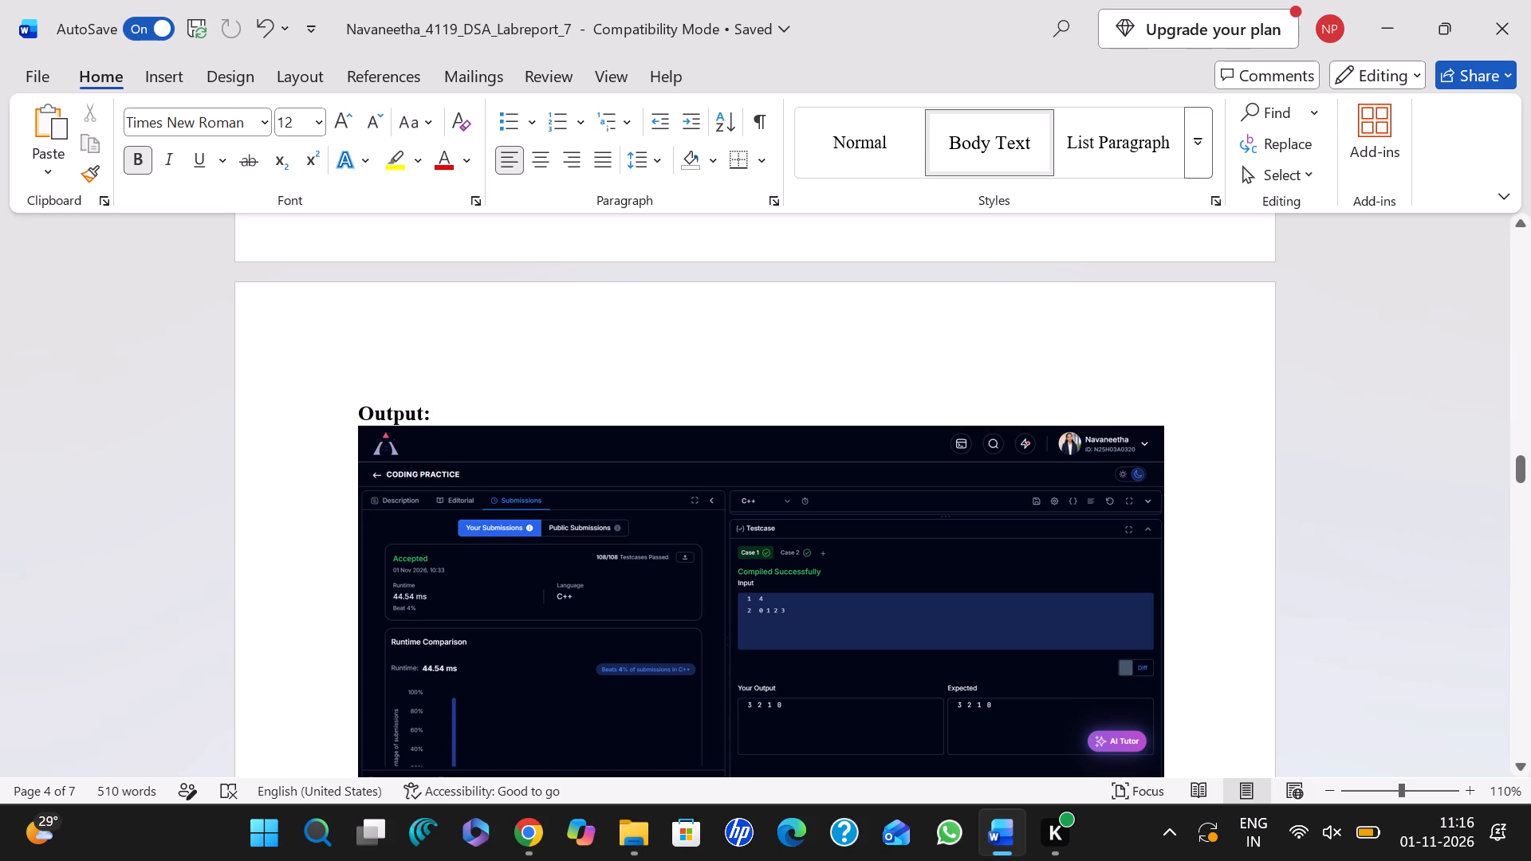
scroll(487, 380, "down", 4)
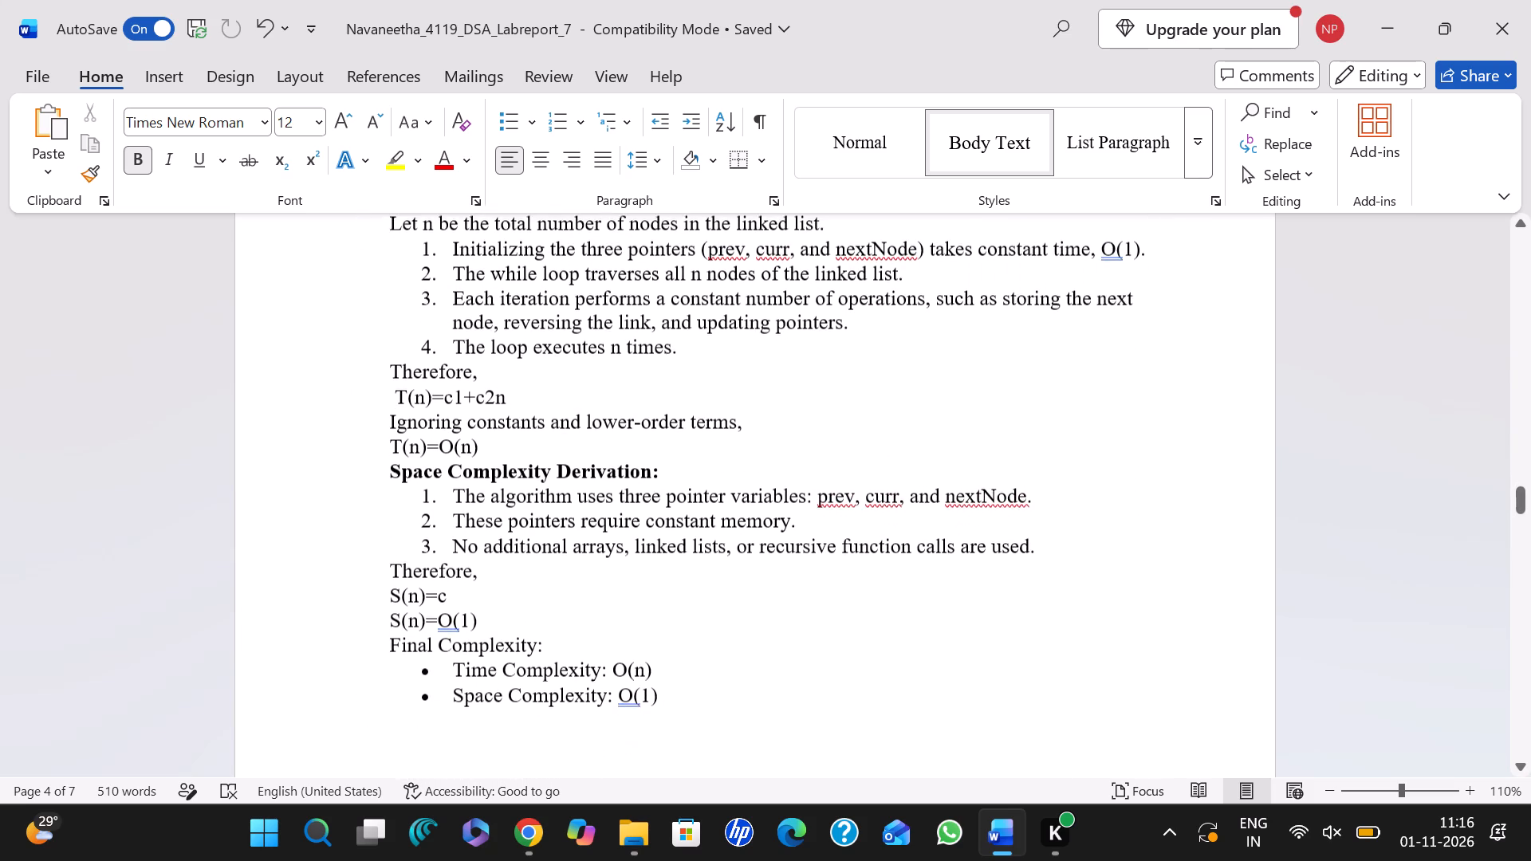
scroll(487, 380, "down", 1)
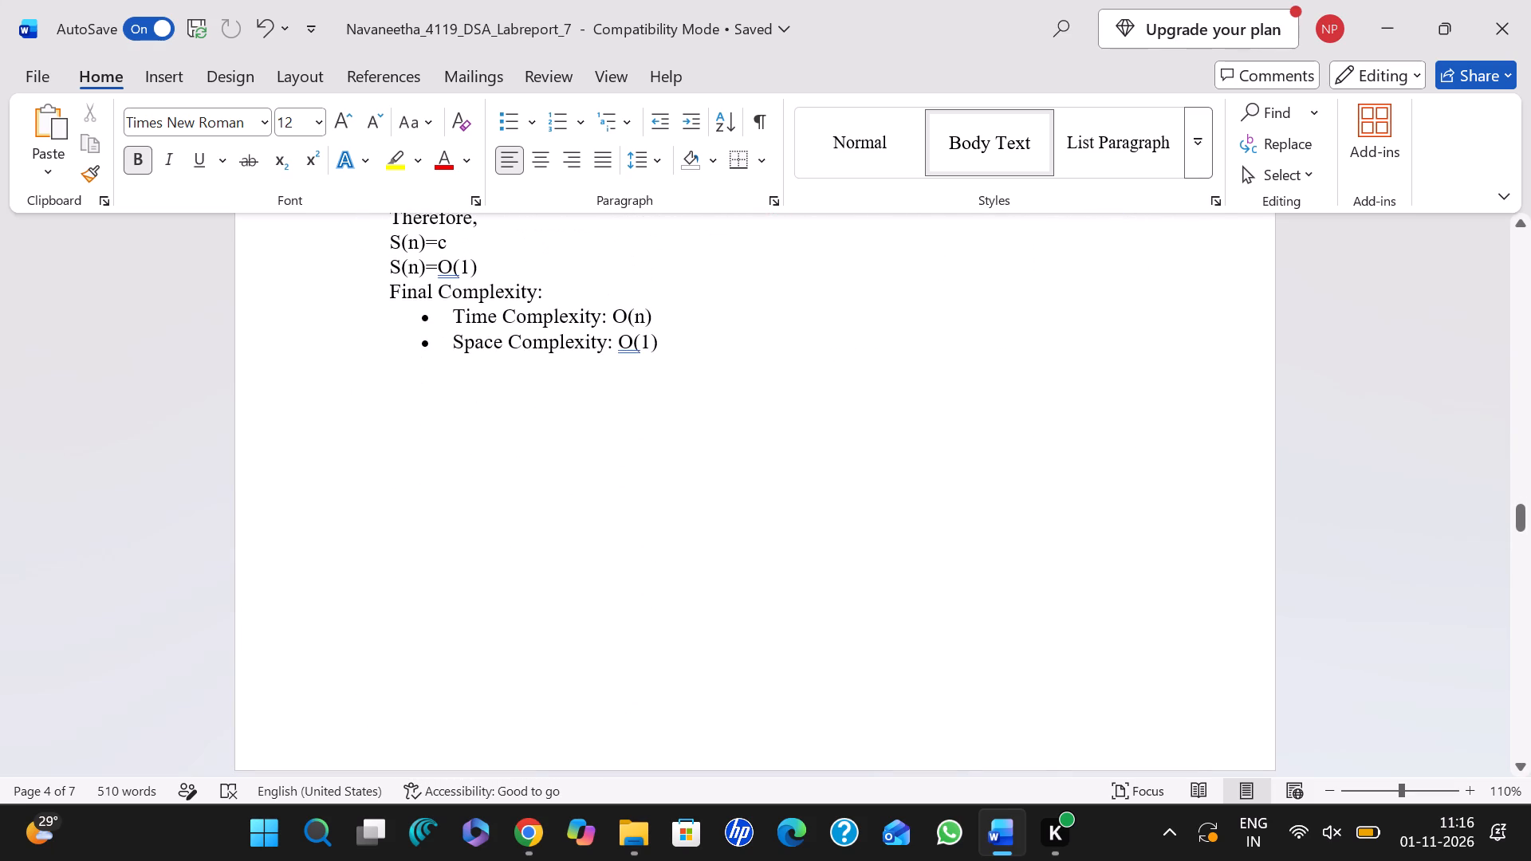
scroll(487, 380, "up", 3)
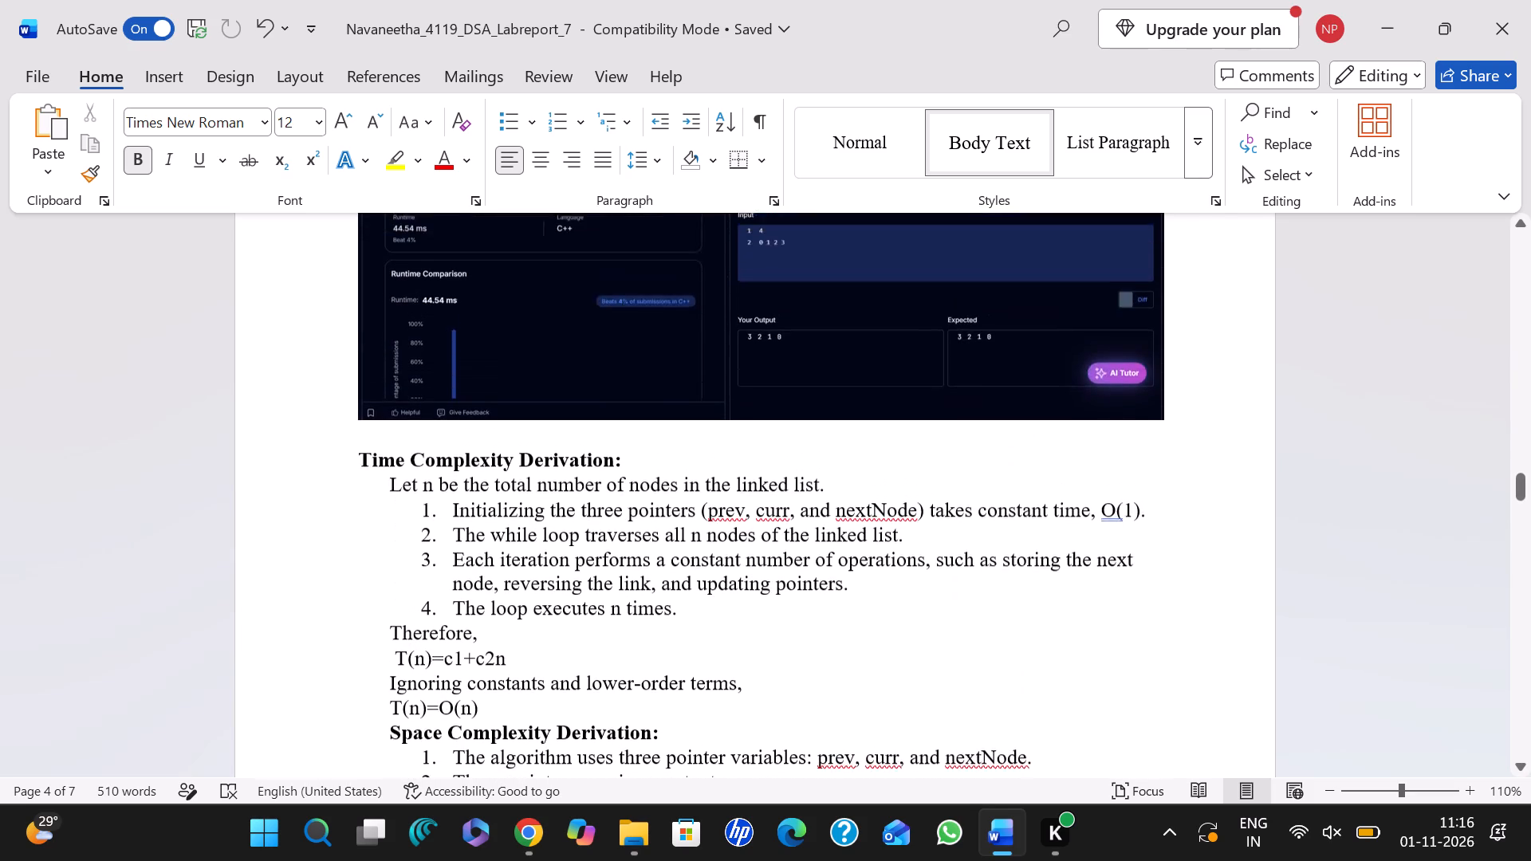
scroll(487, 380, "up", 5)
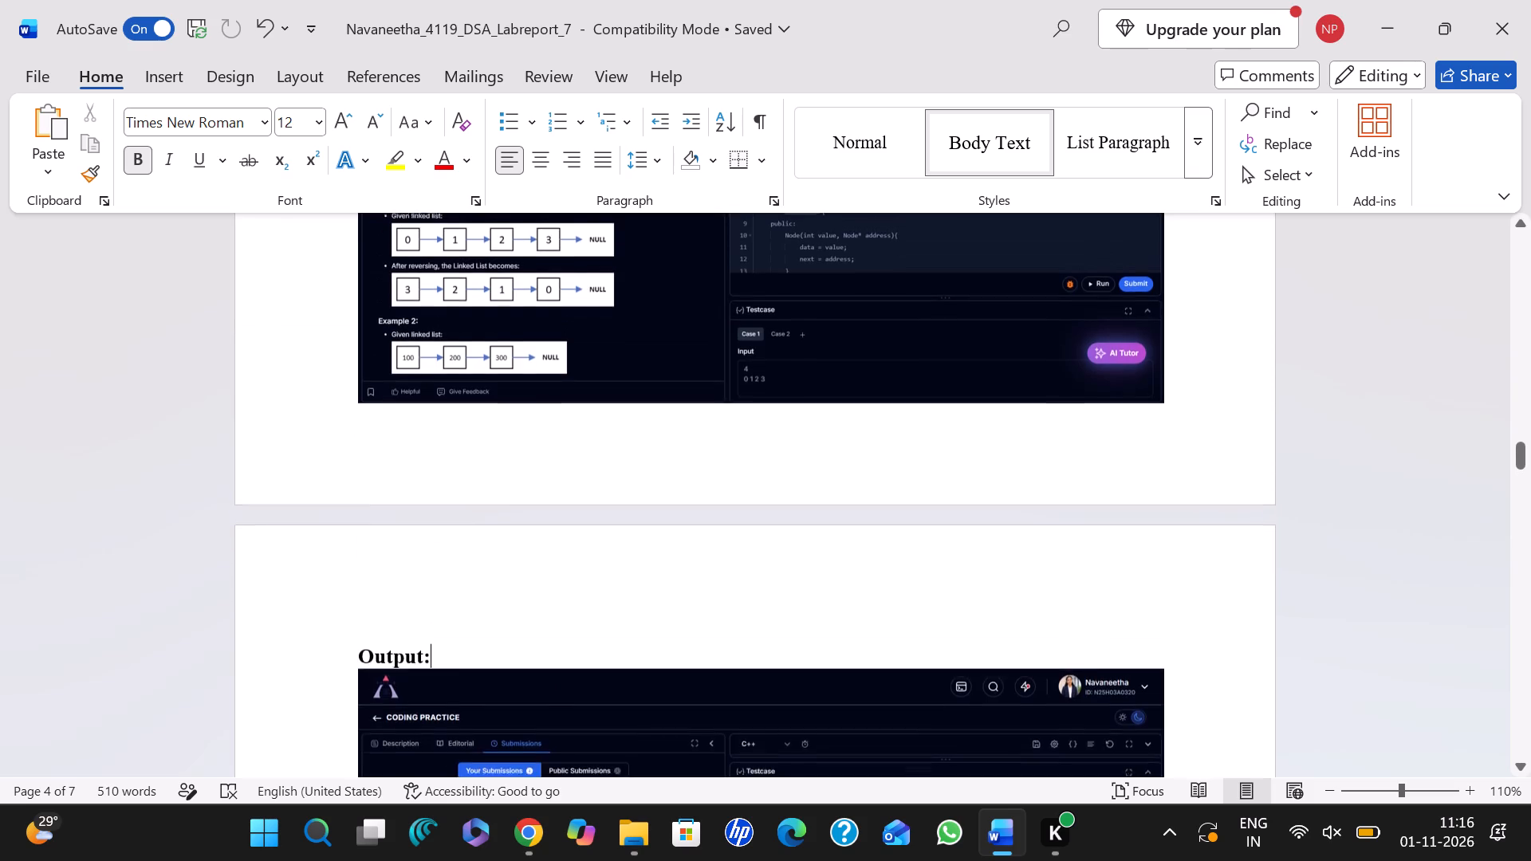
scroll(487, 380, "up", 2)
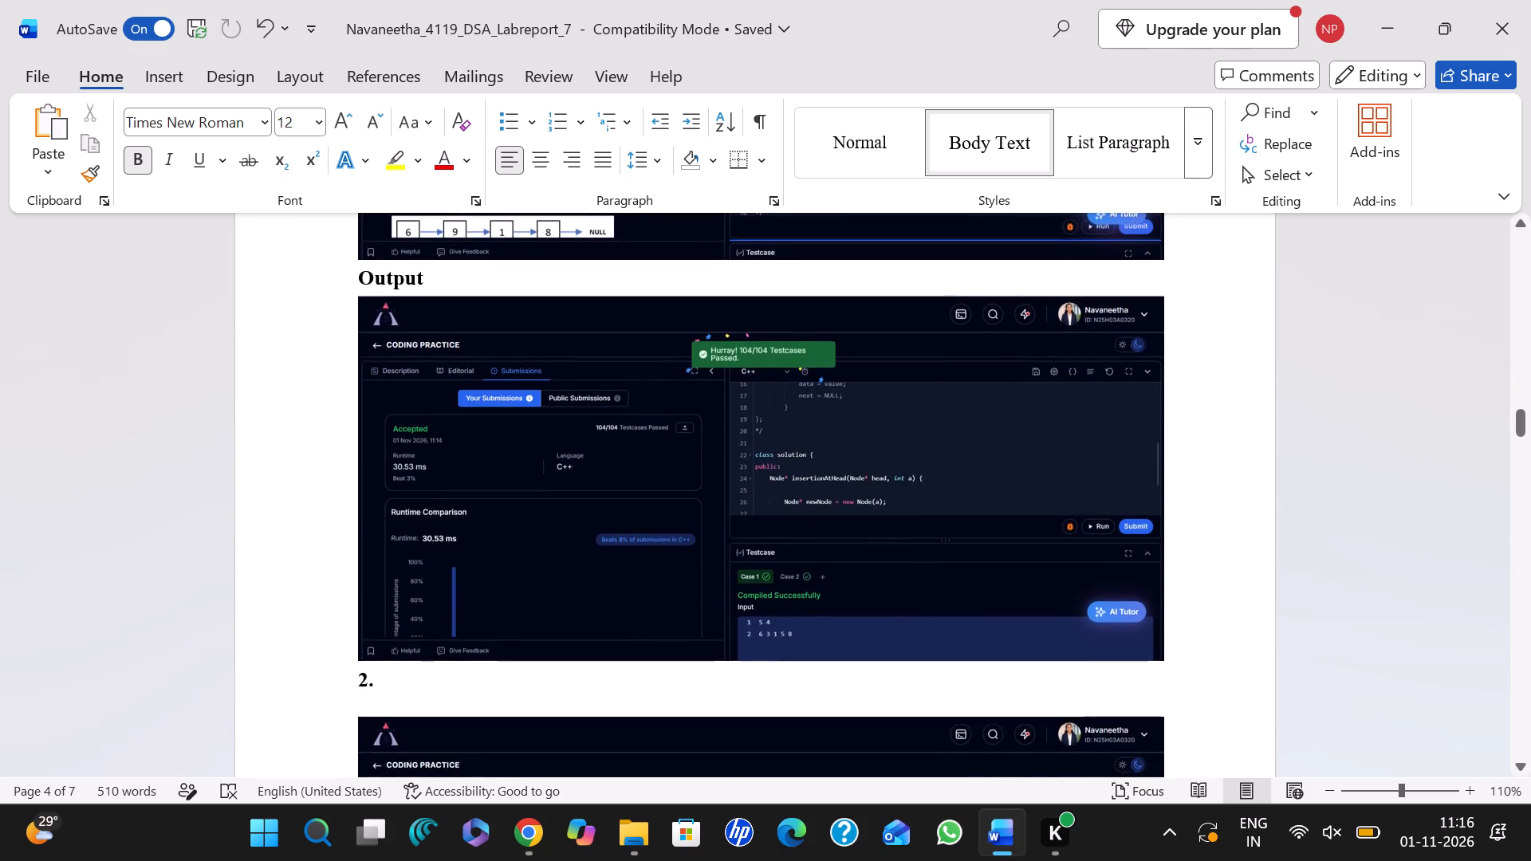
scroll(487, 380, "up", 3)
scroll(487, 380, "left", 1)
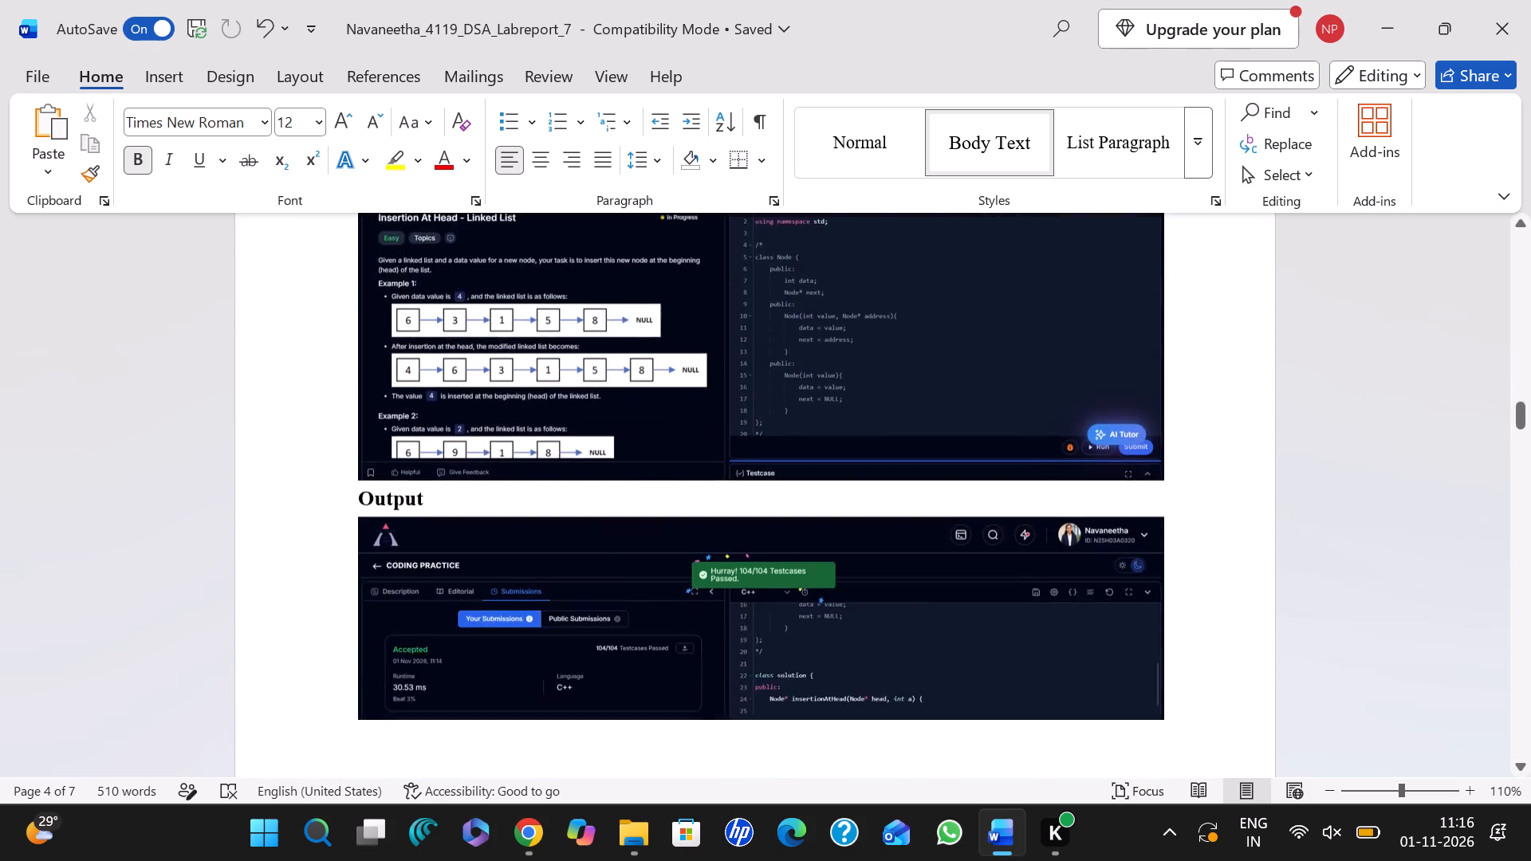
scroll(487, 380, "left", 1)
scroll(487, 380, "down", 3)
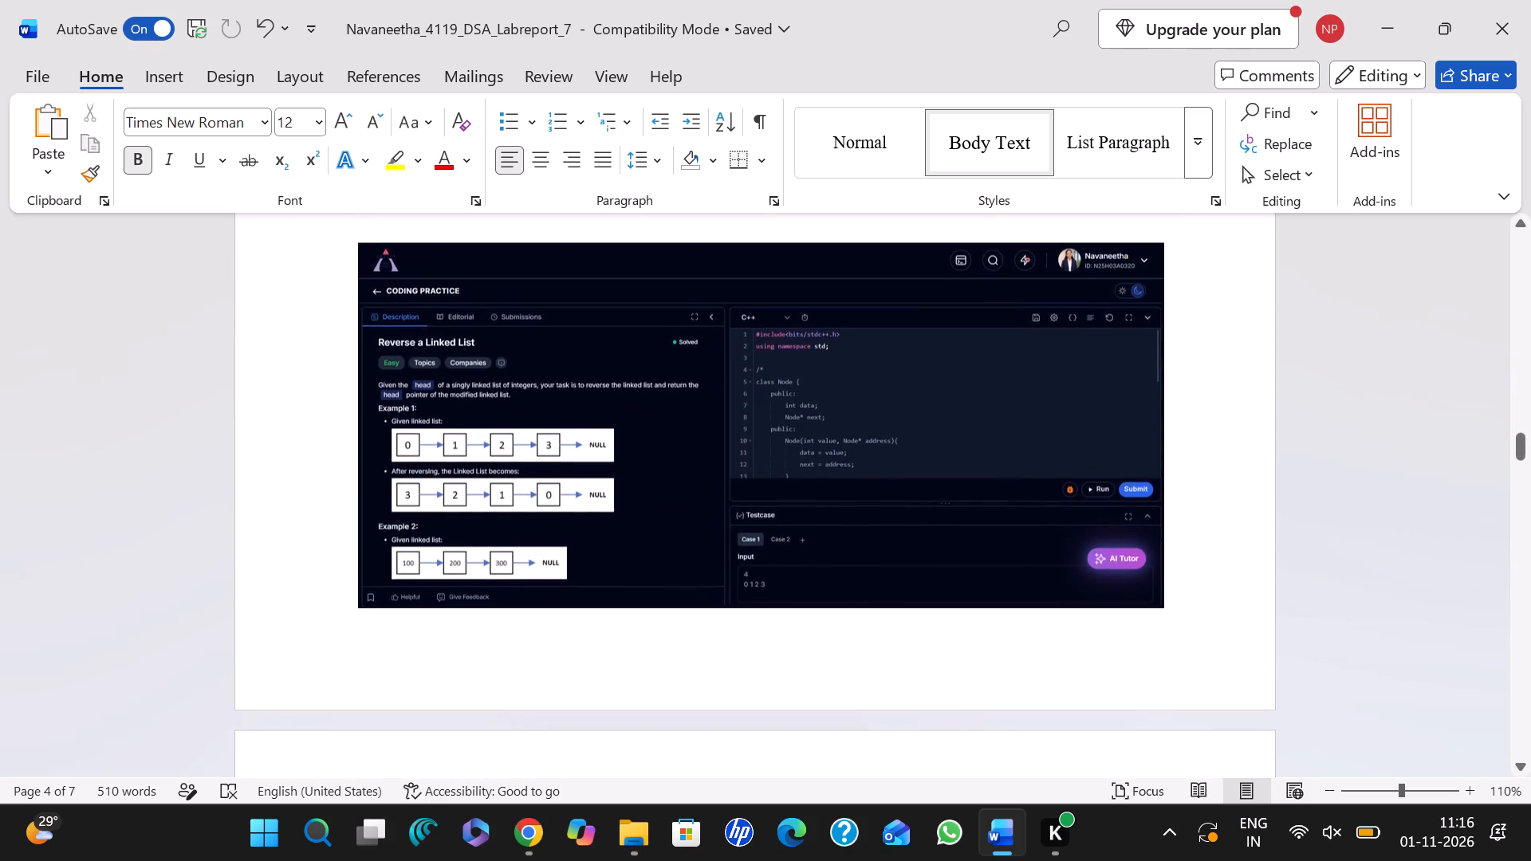
scroll(487, 380, "down", 3)
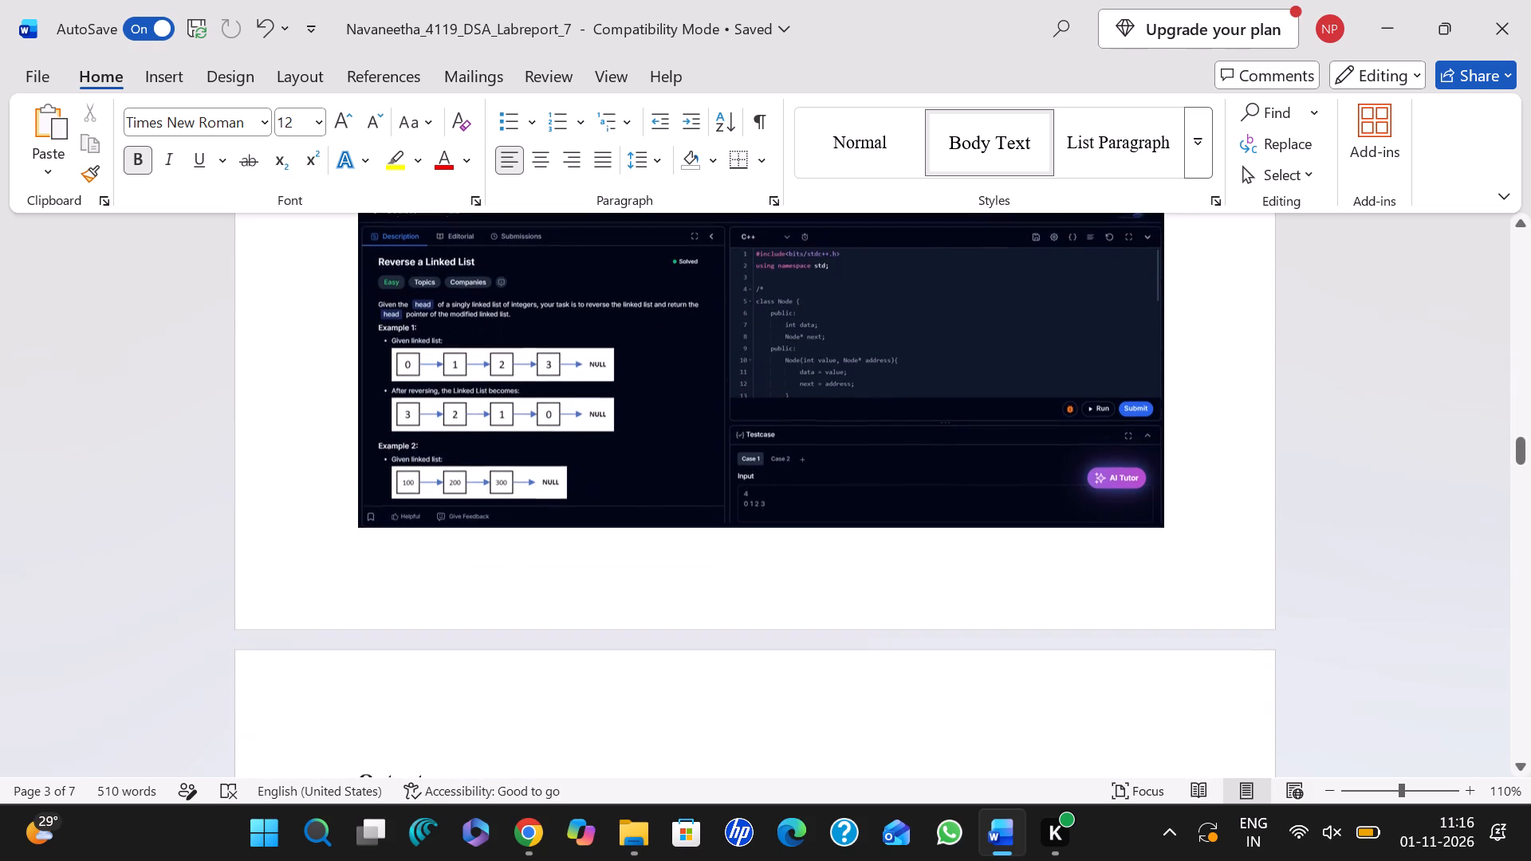
scroll(487, 380, "down", 1)
scroll(487, 380, "left", 1)
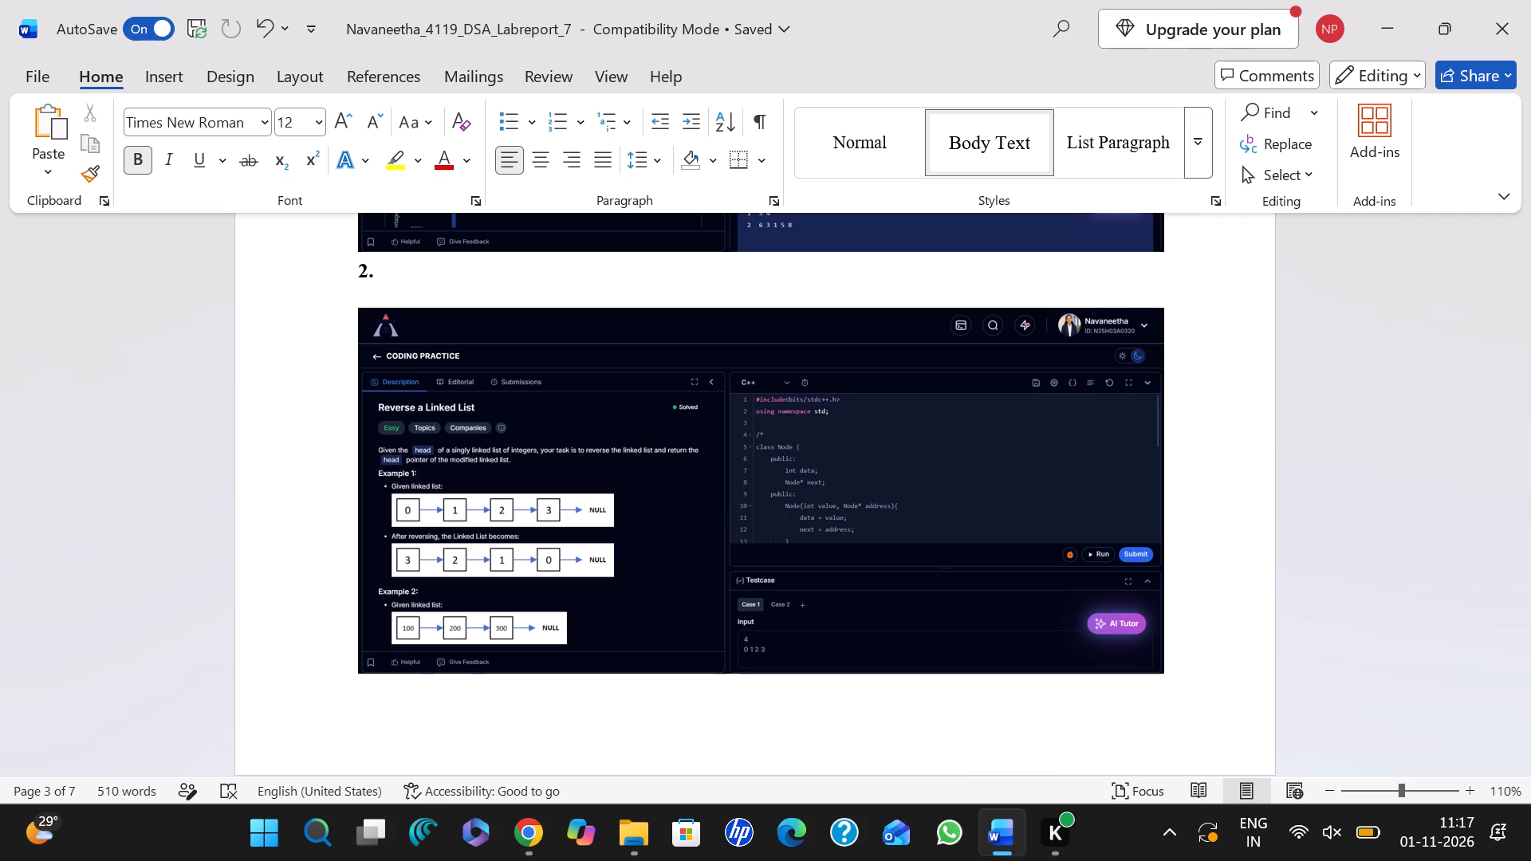
scroll(487, 380, "up", 2)
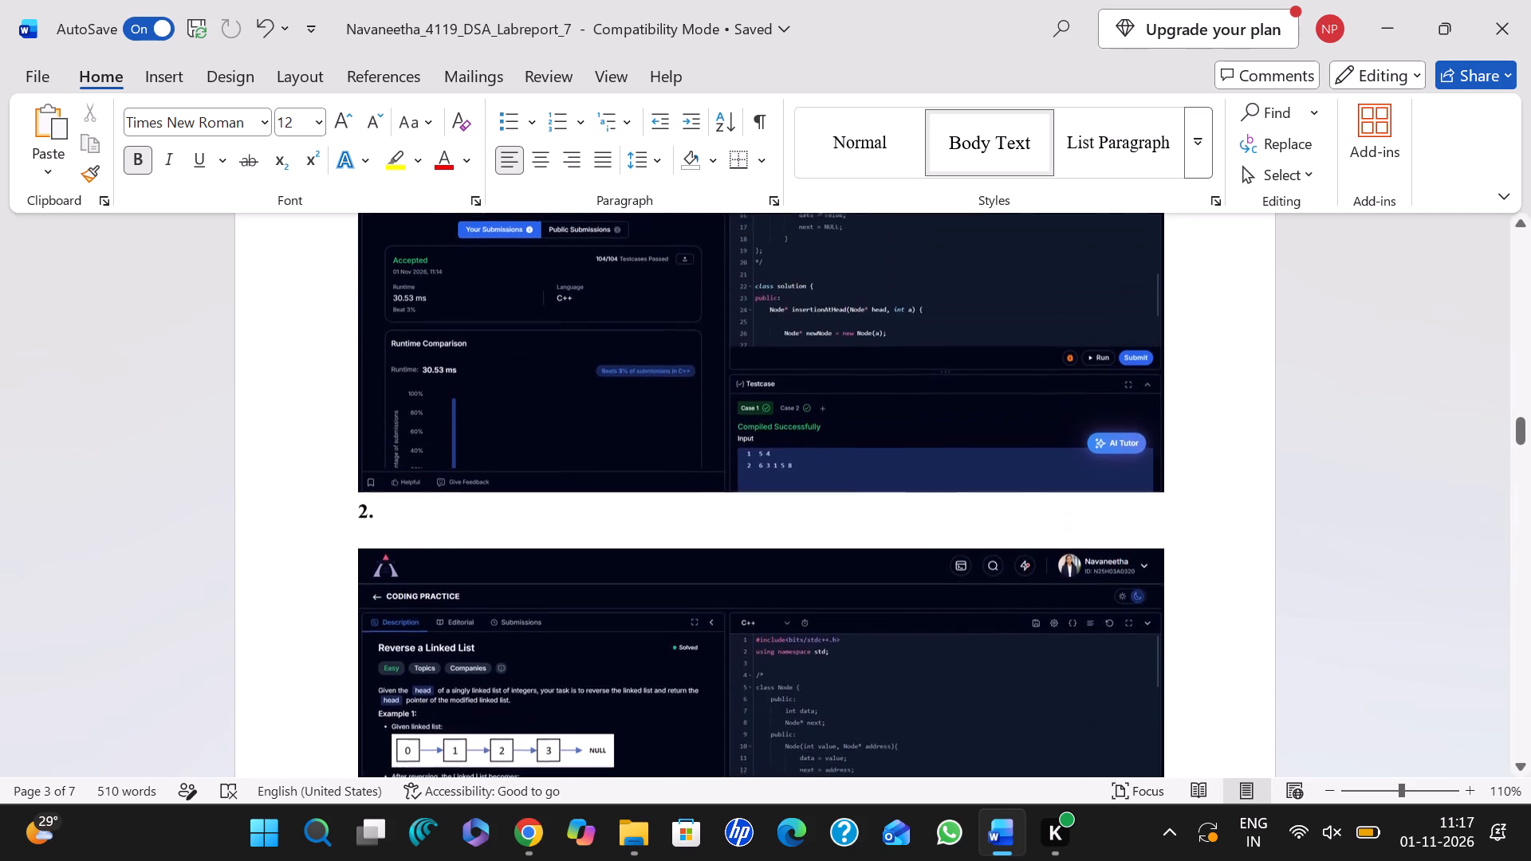
scroll(487, 380, "up", 1)
scroll(487, 380, "down", 4)
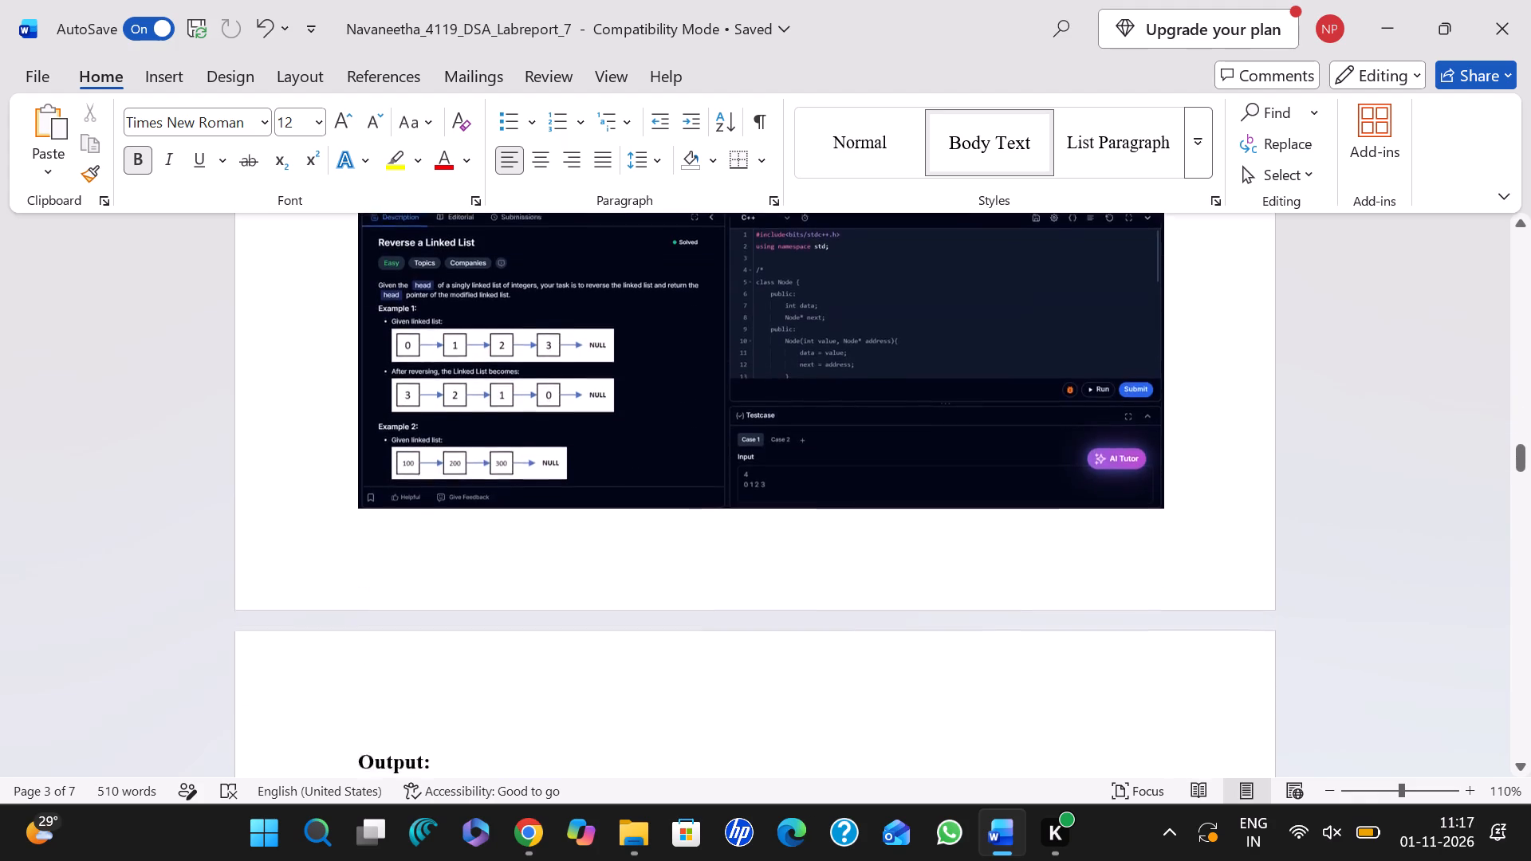
scroll(487, 380, "down", 4)
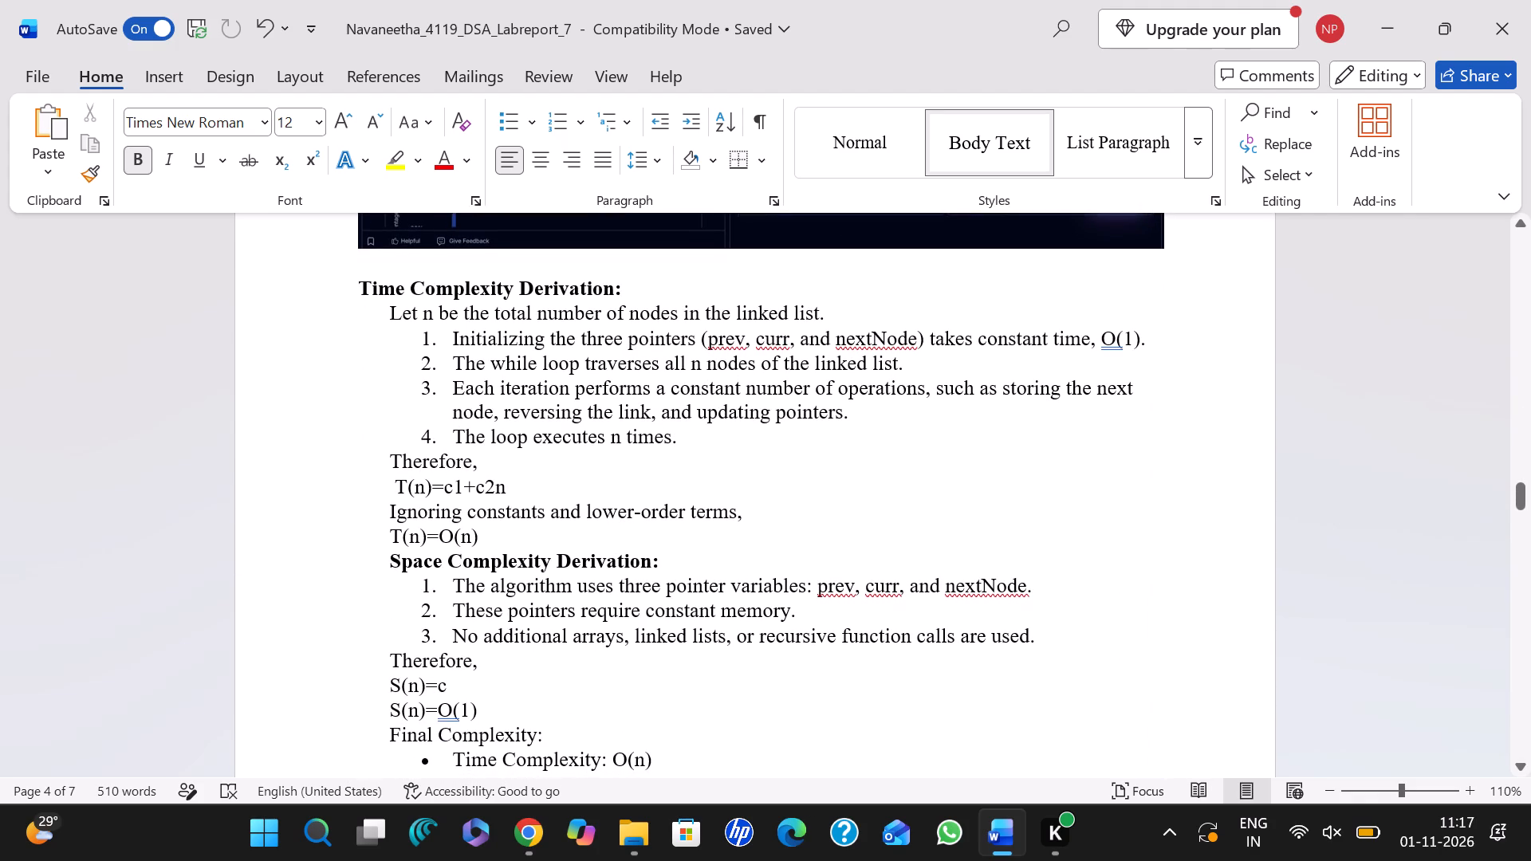
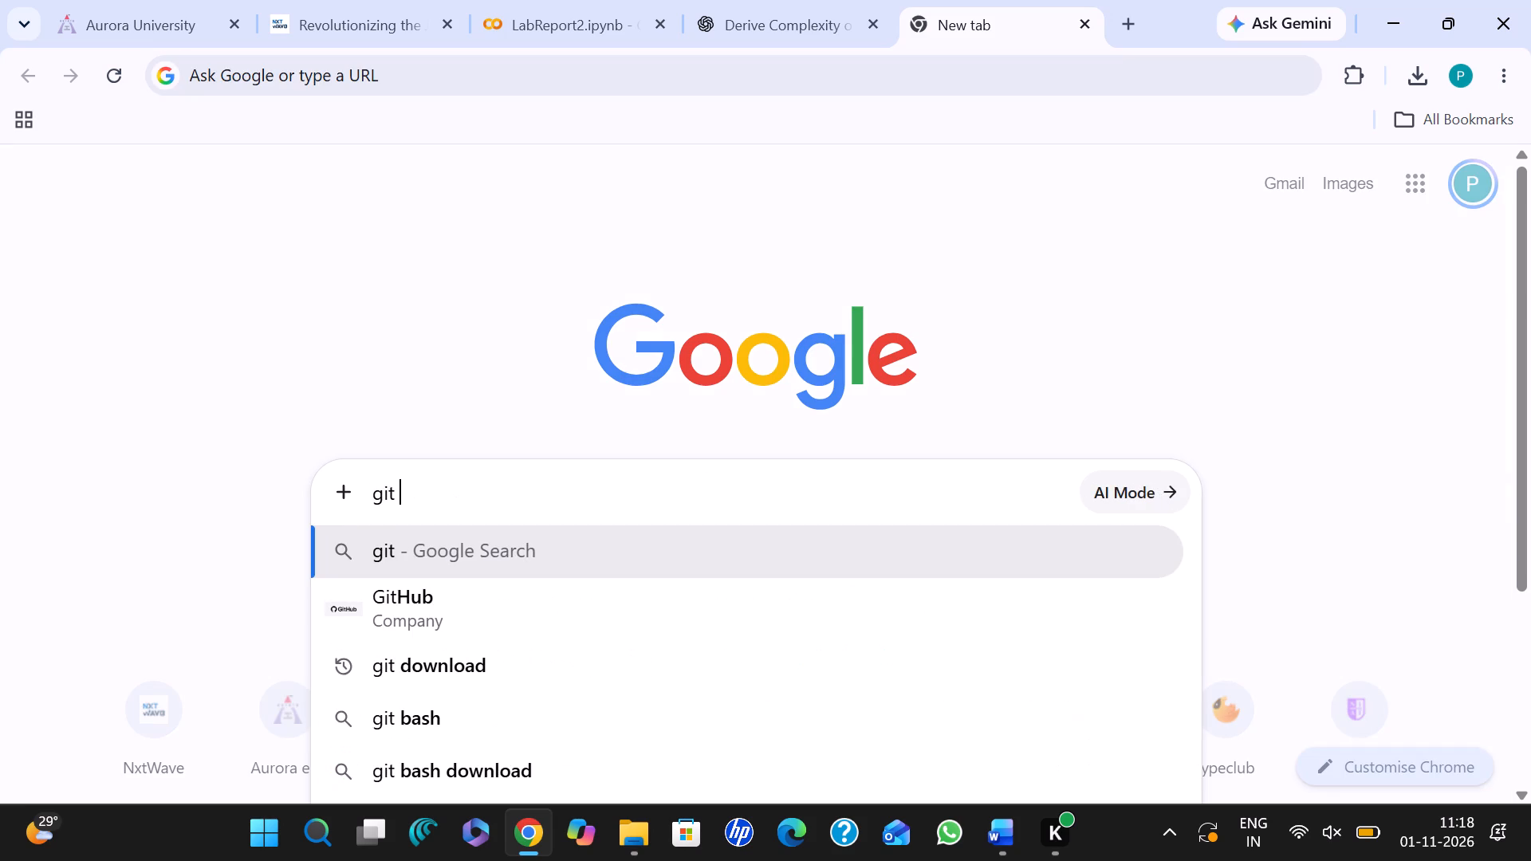
key("BackSpace")
key("BackSpace")
key("BackSpace")
key("BackSpace")
key("BackSpace")
key("BackSpace")
key("BackSpace")
key("BackSpace")
key("i")
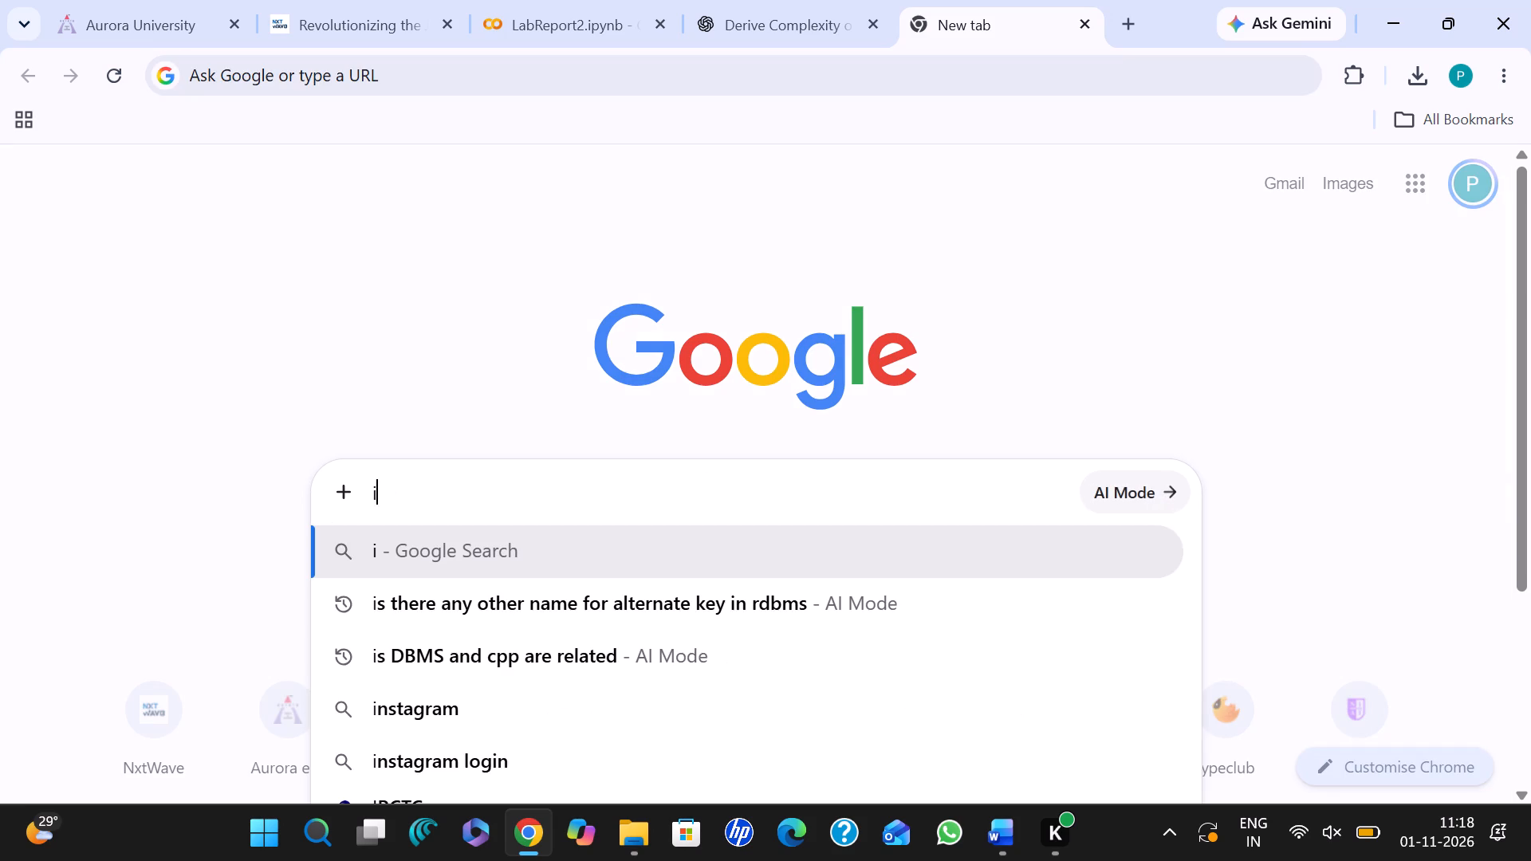
type("s git and git hub")
key("space")
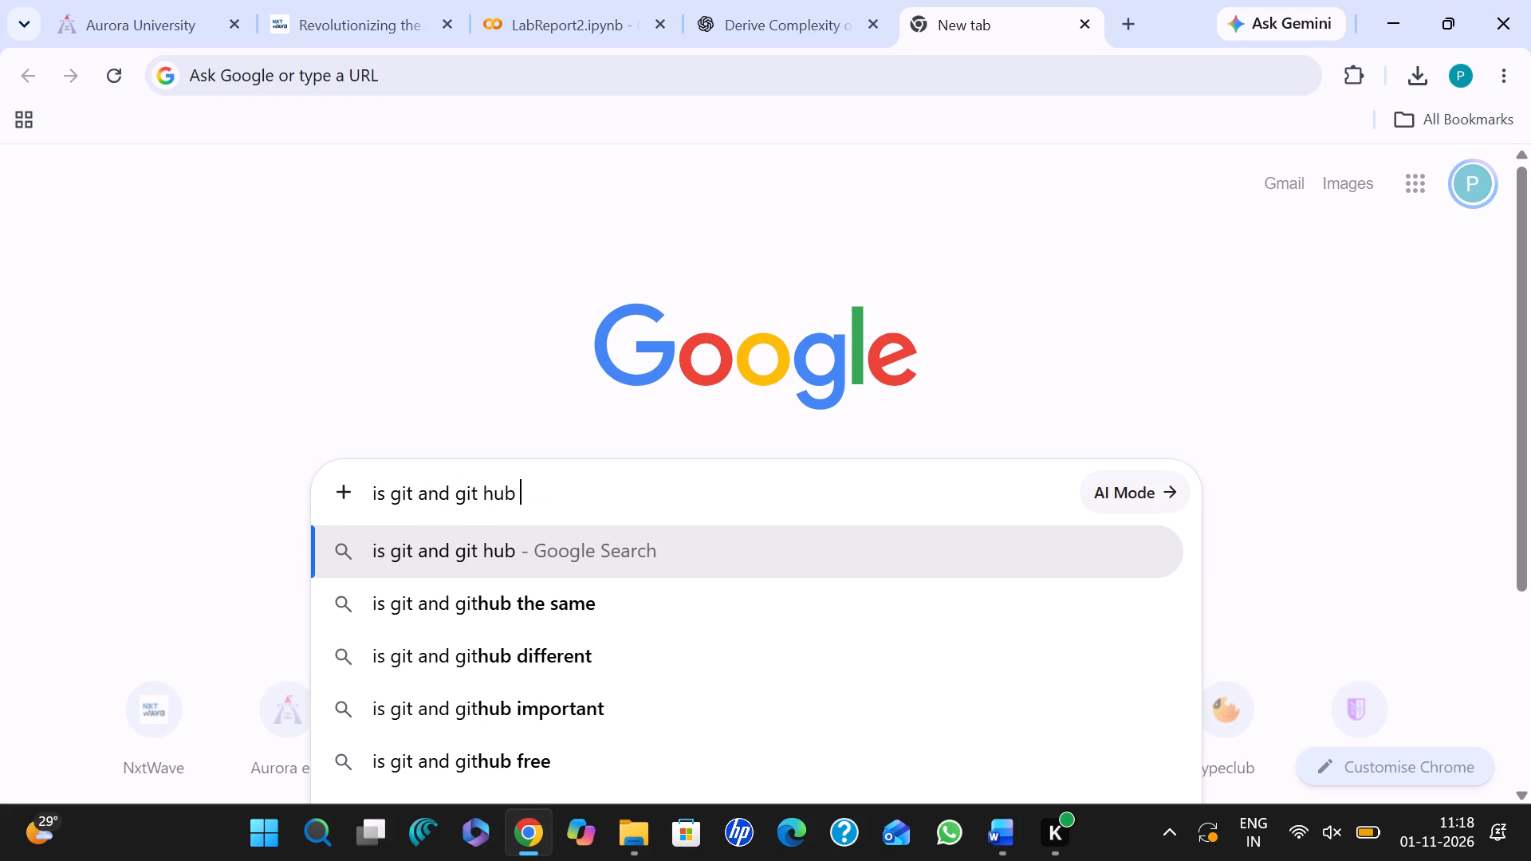
left_click(611, 592)
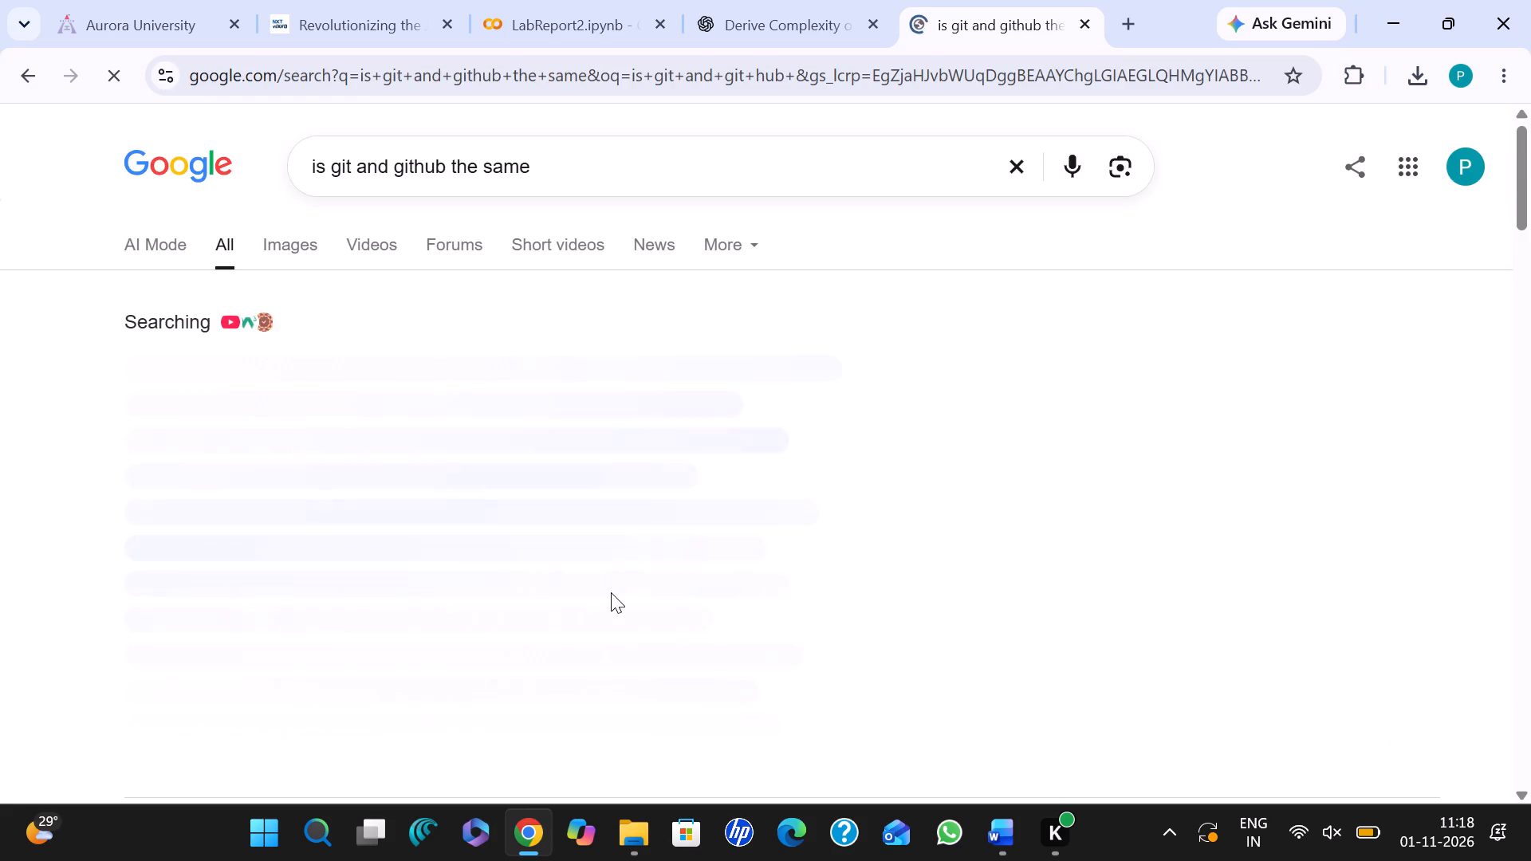
Expand the AI Overview and read its feature comparison of Git and GitHub.
scroll(497, 486, "down", 1)
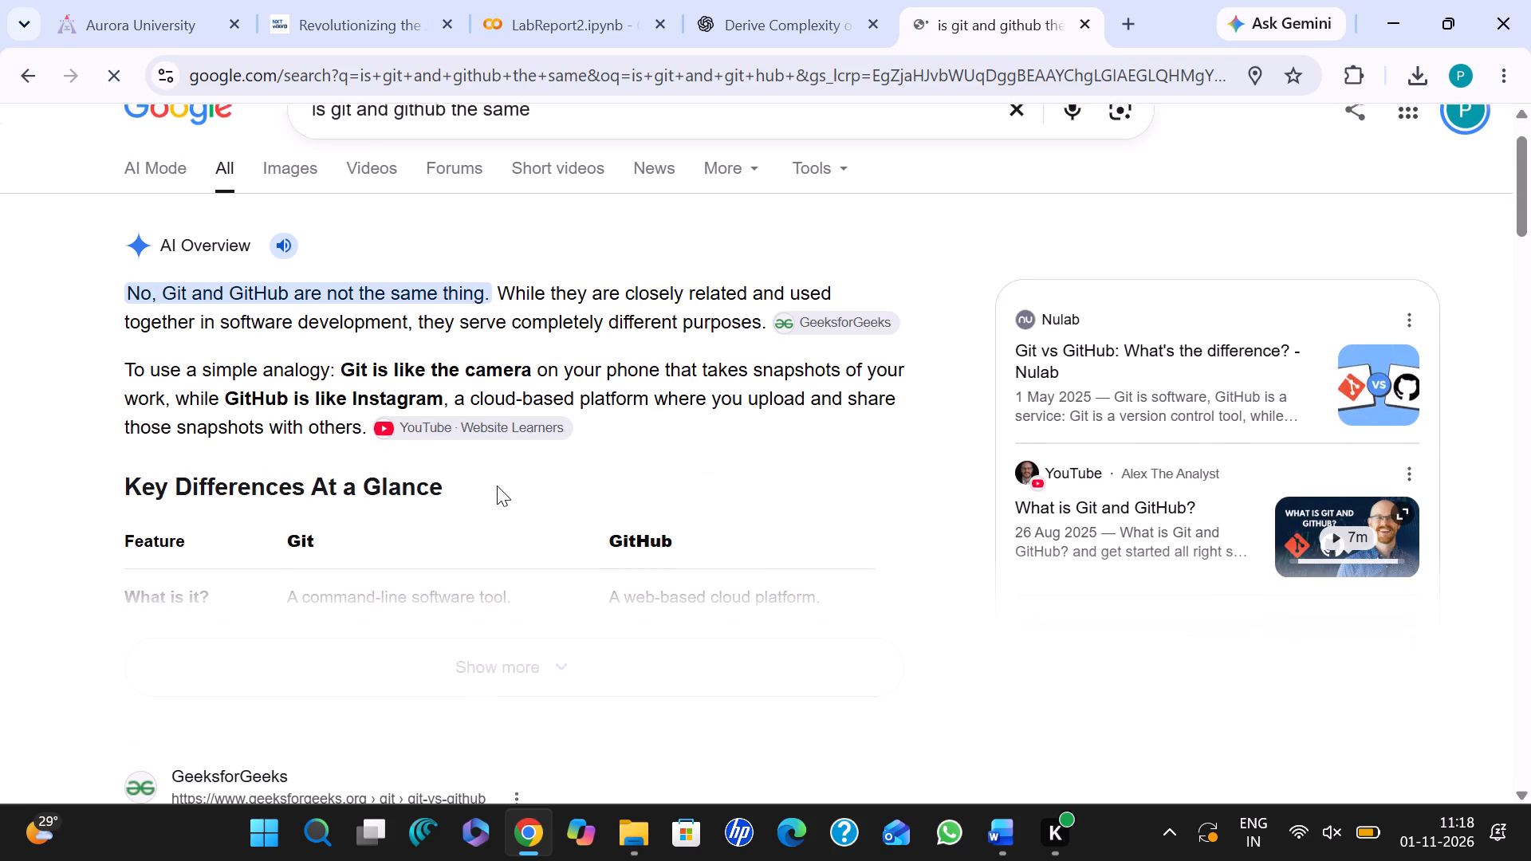
scroll(497, 486, "down", 3)
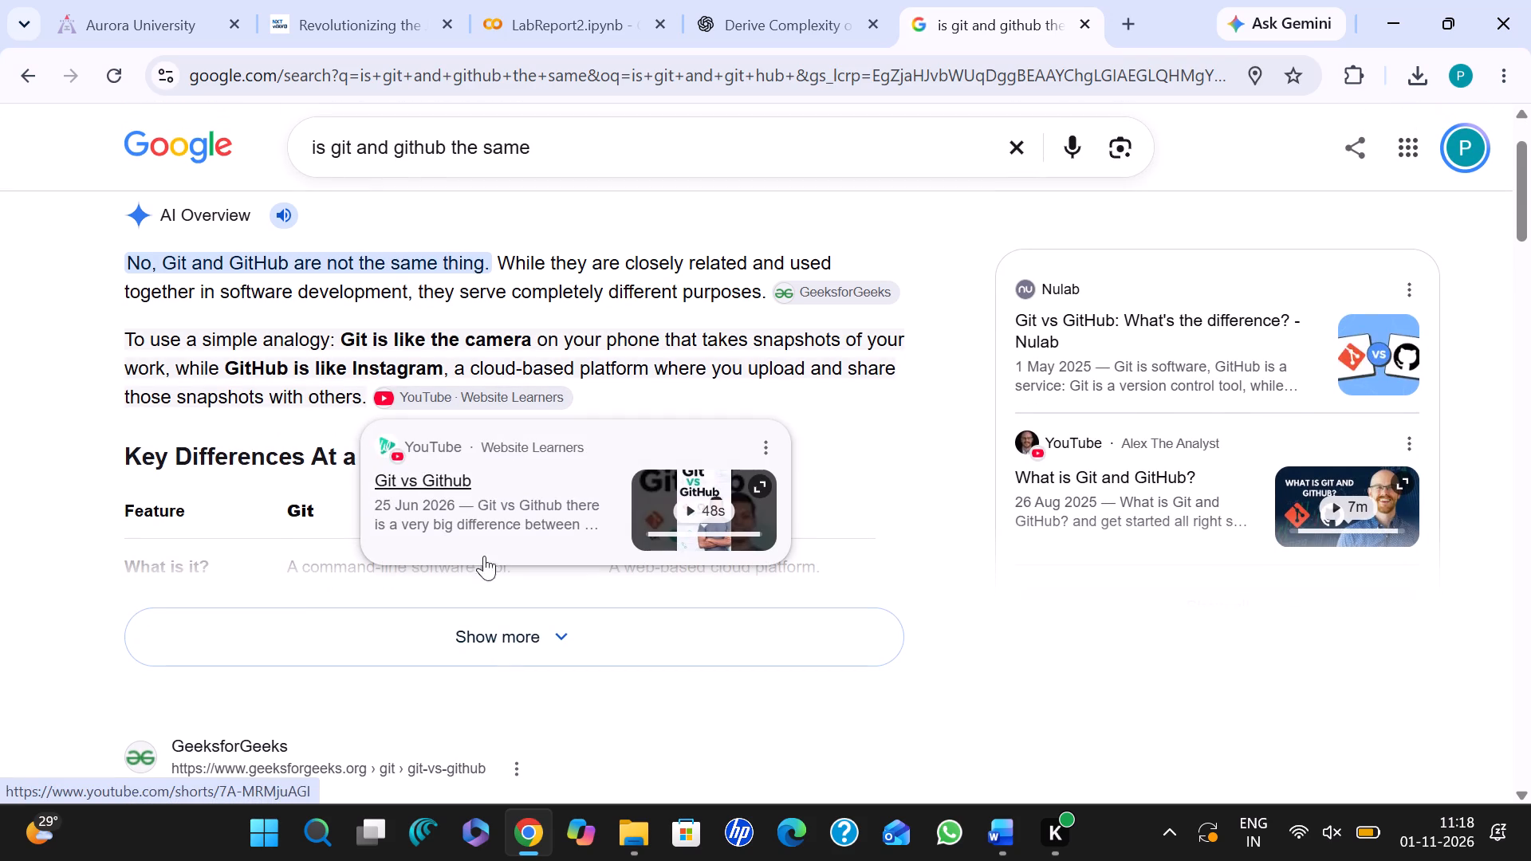
left_click(476, 639)
scroll(487, 497, "down", 2)
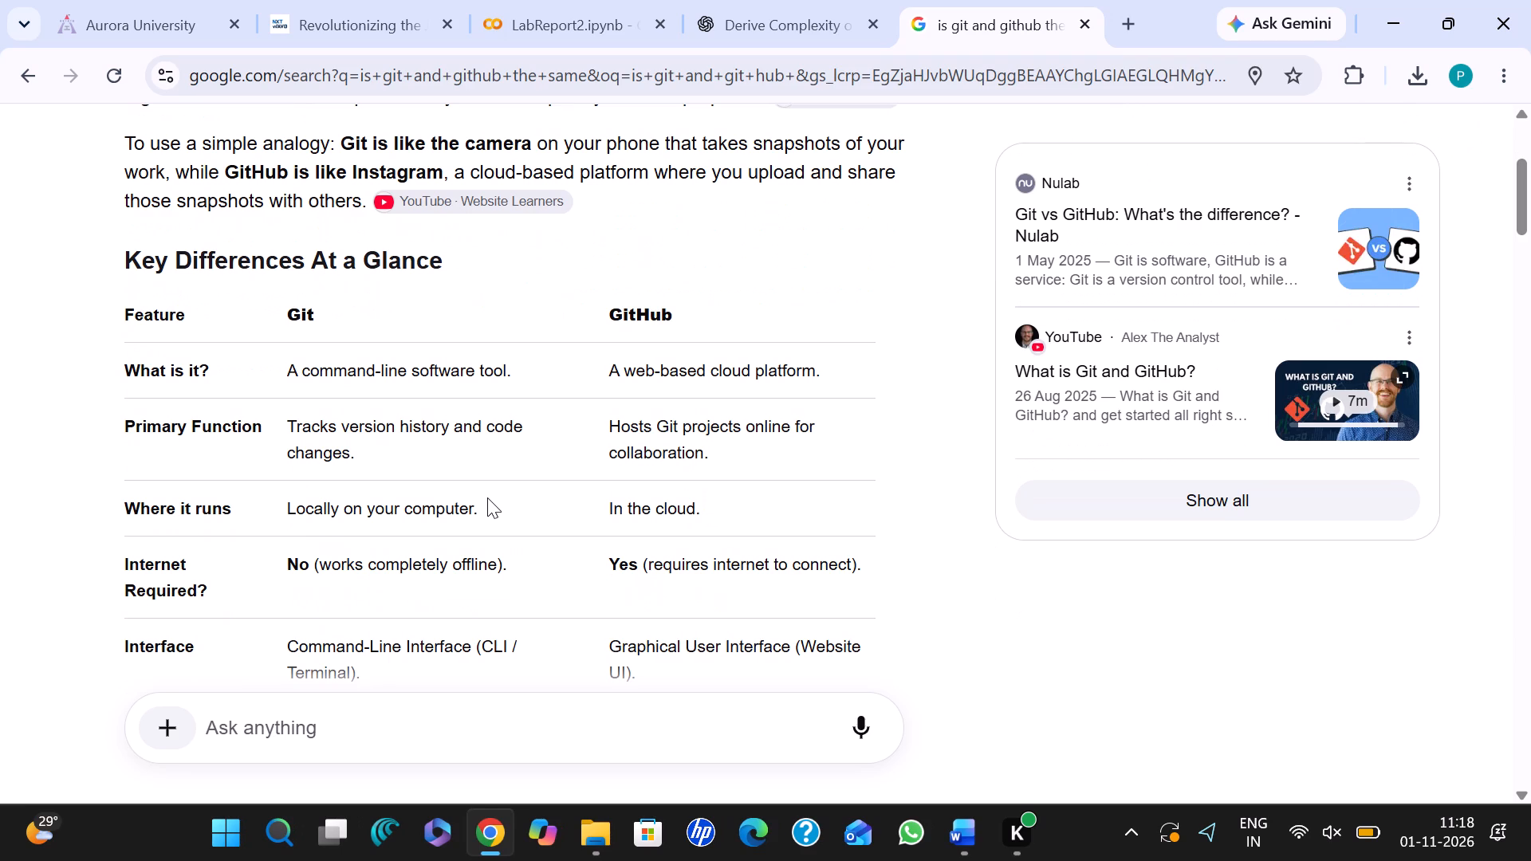
scroll(487, 497, "down", 1)
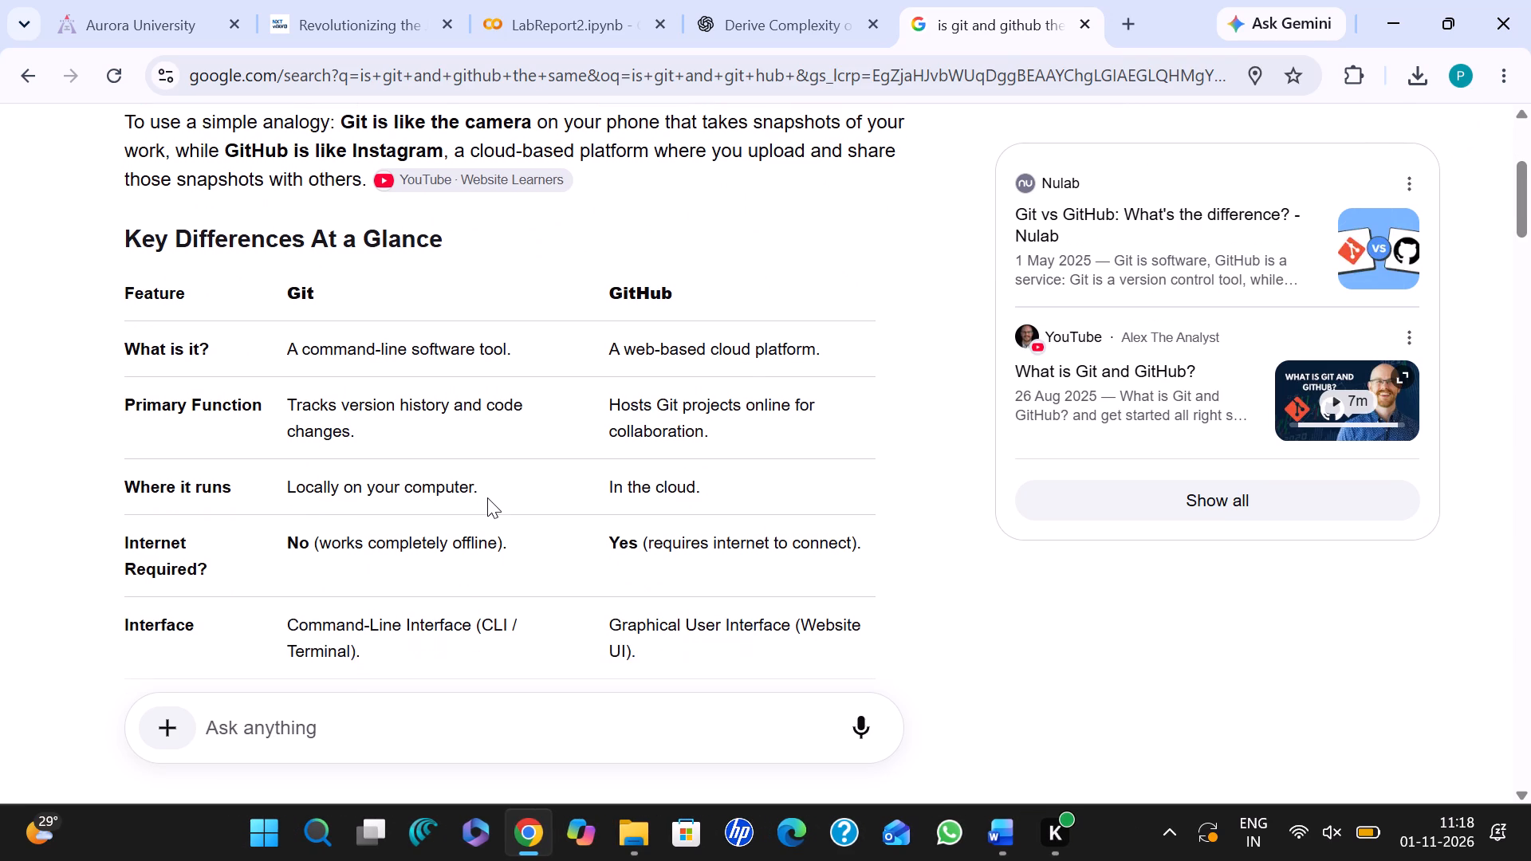
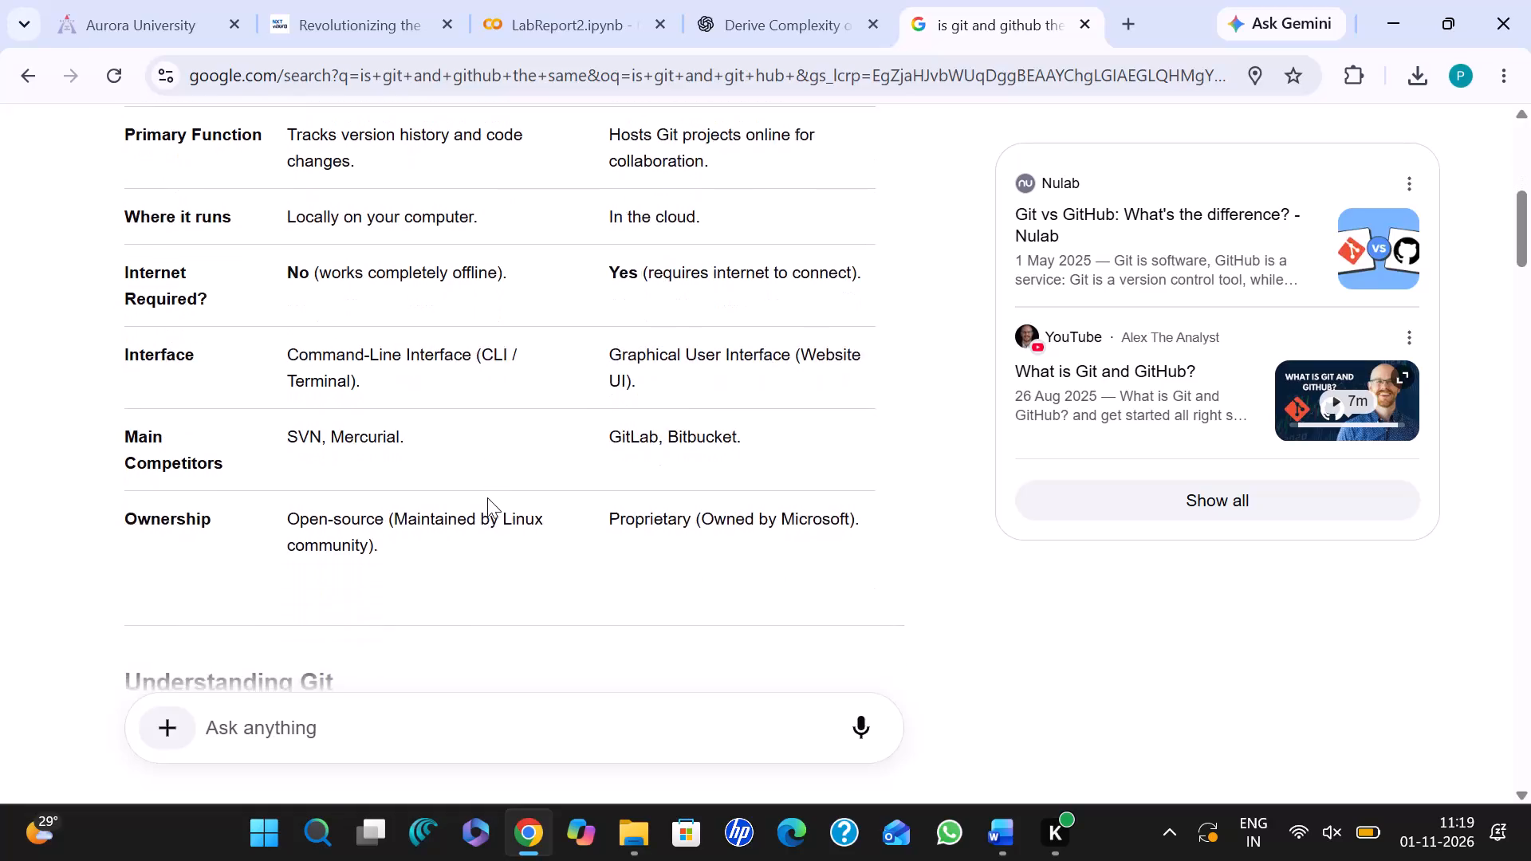
Ask Google AI Mode the follow-up question "are they related" about Git and GitHub.
scroll(487, 497, "down", 2)
scroll(487, 497, "up", 5)
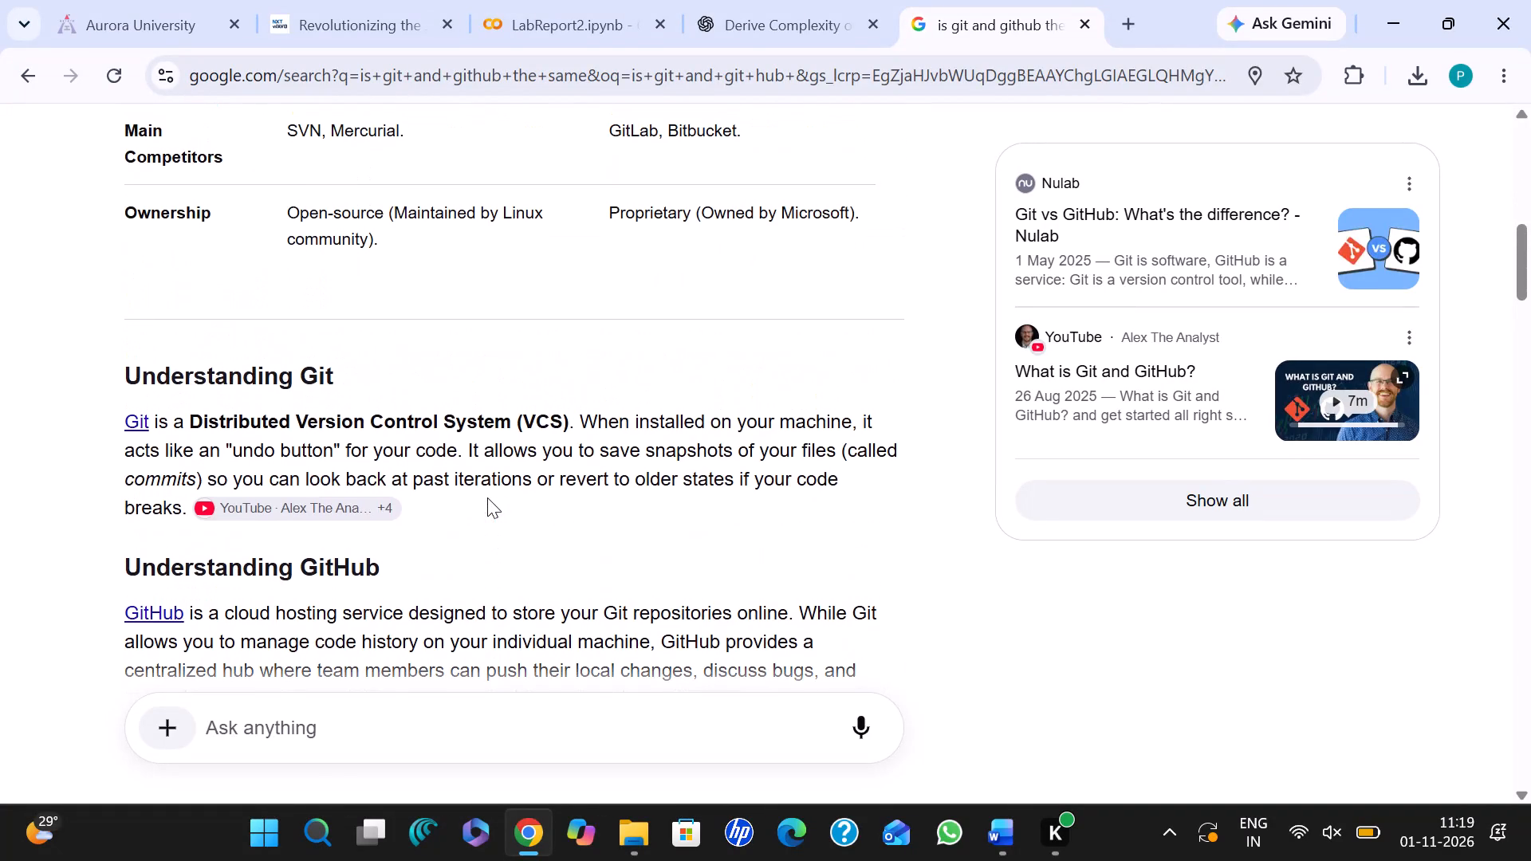
left_click(289, 735)
type("are they re")
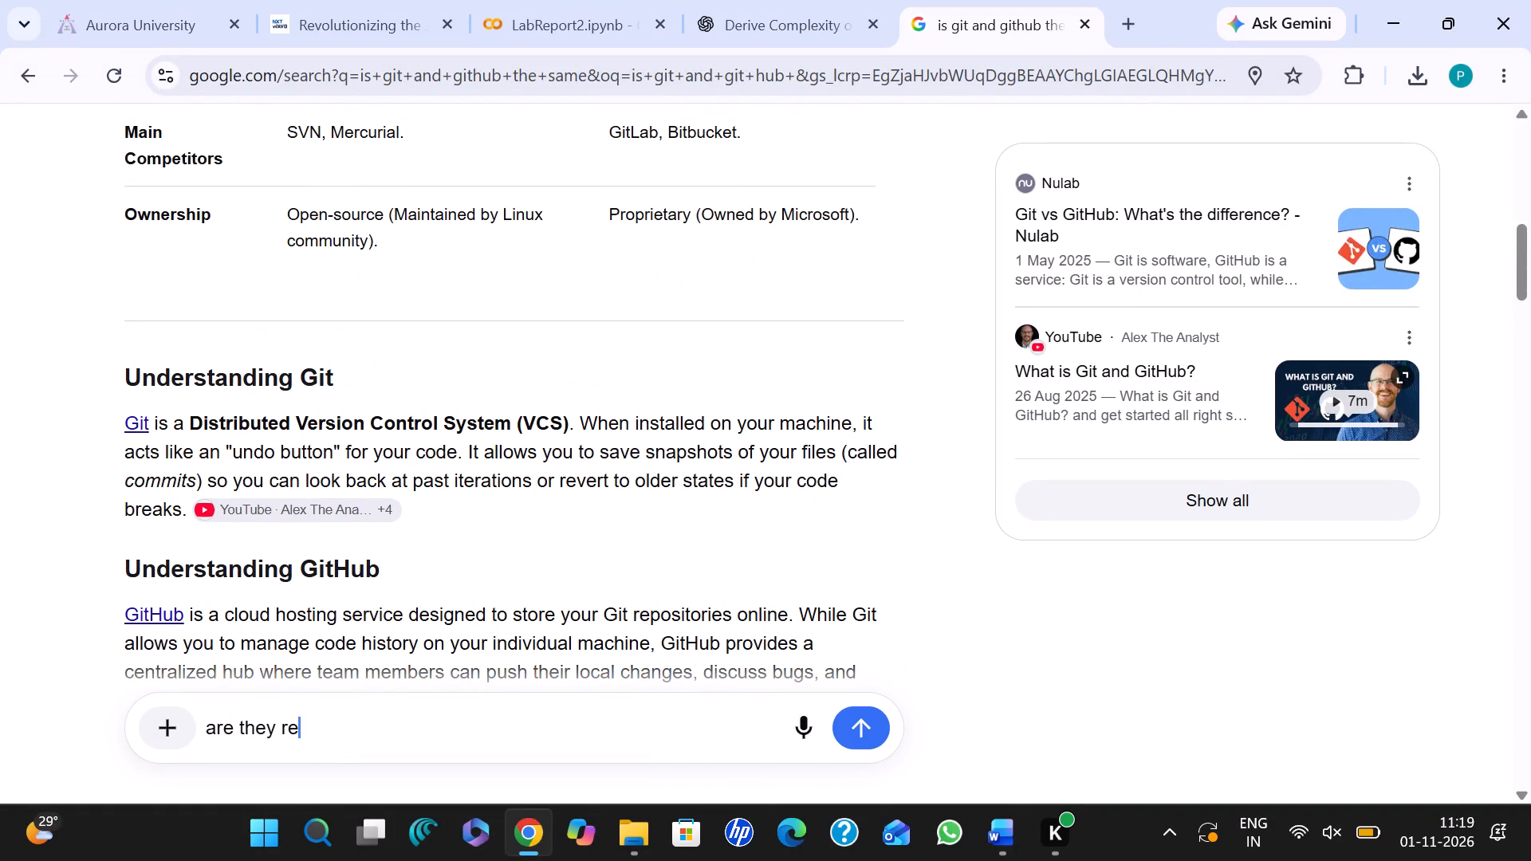
key("l")
type("ated")
key("Return")
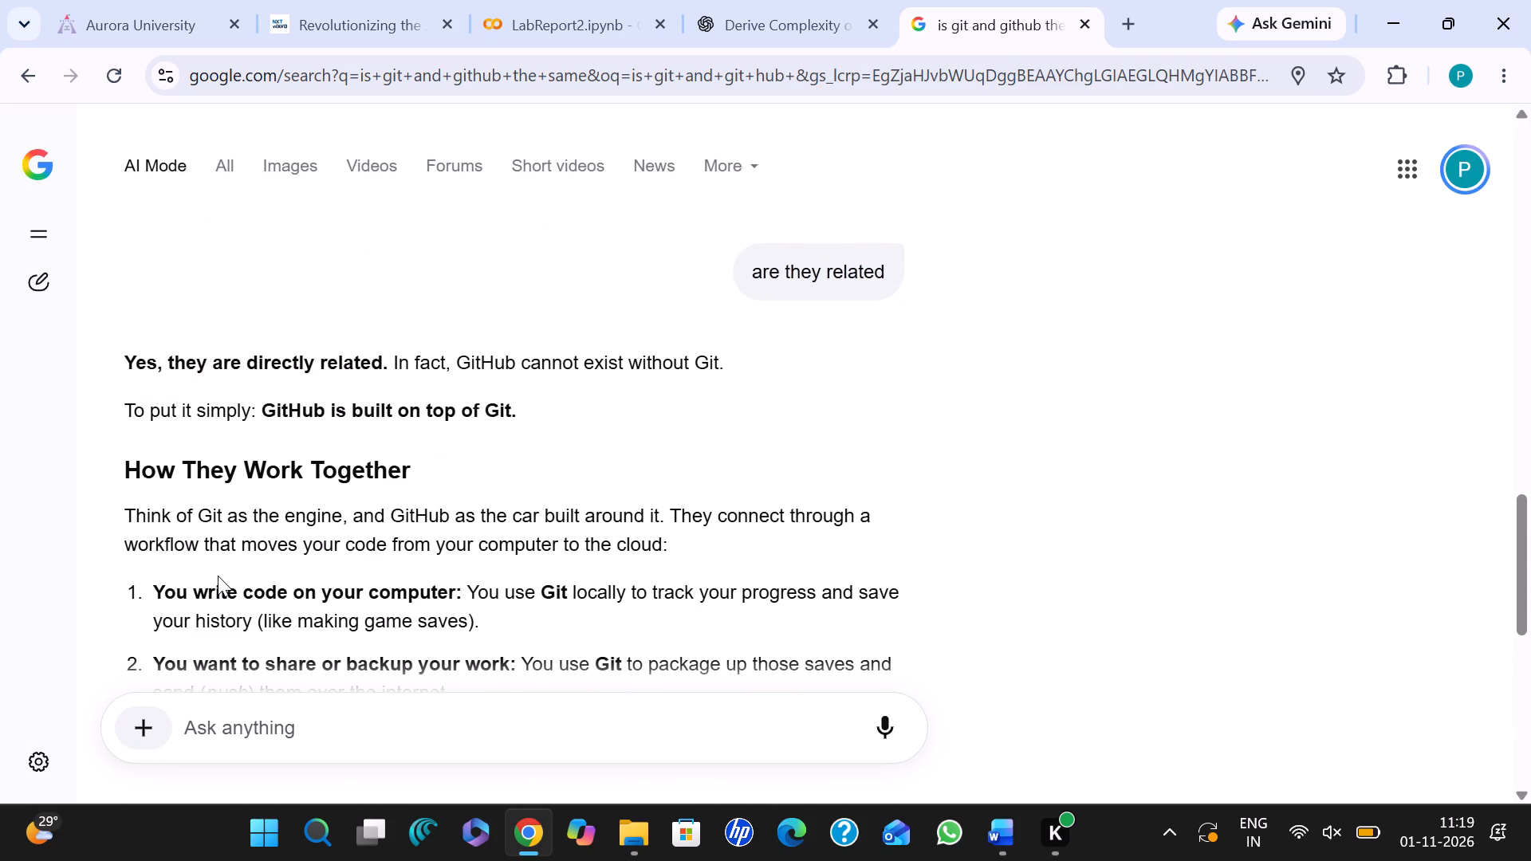
Read the AI Mode answer on how Git and GitHub are related, through to its closing suggestions.
left_click(218, 576)
scroll(218, 576, "down", 1)
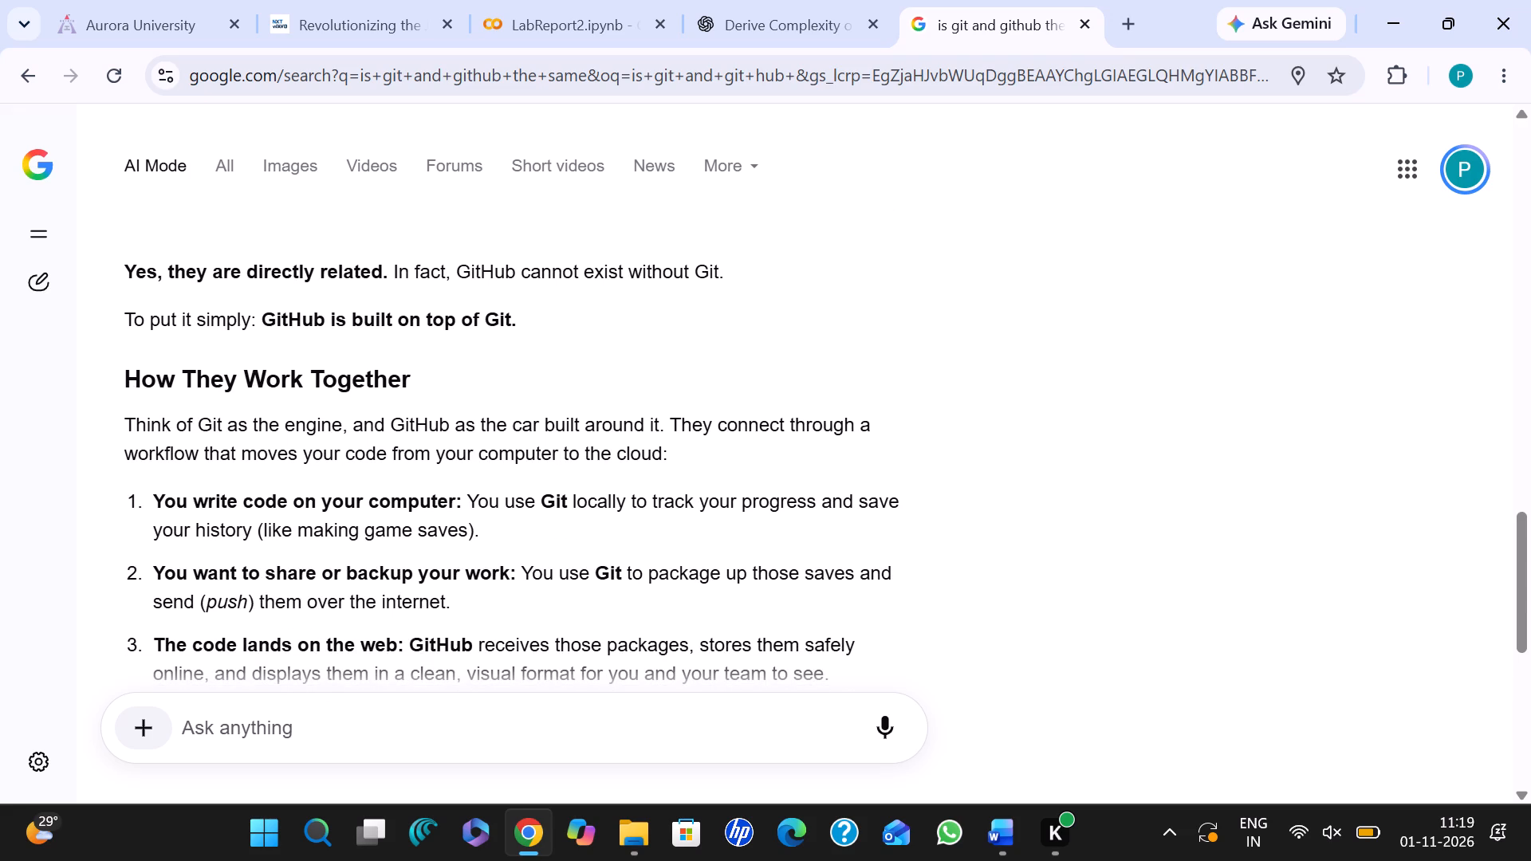
scroll(218, 576, "down", 1)
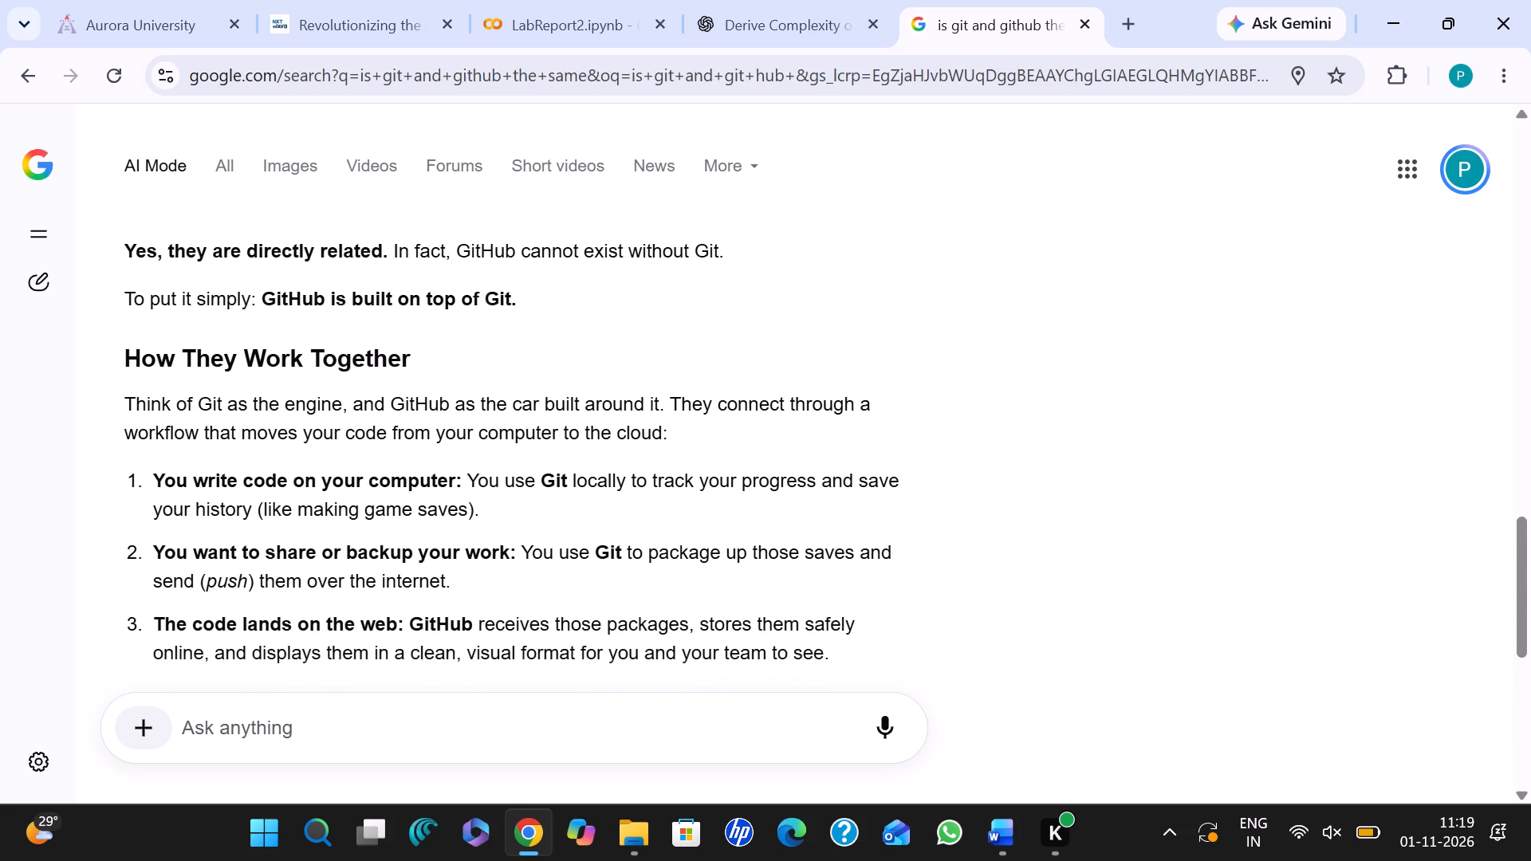
scroll(218, 576, "down", 1)
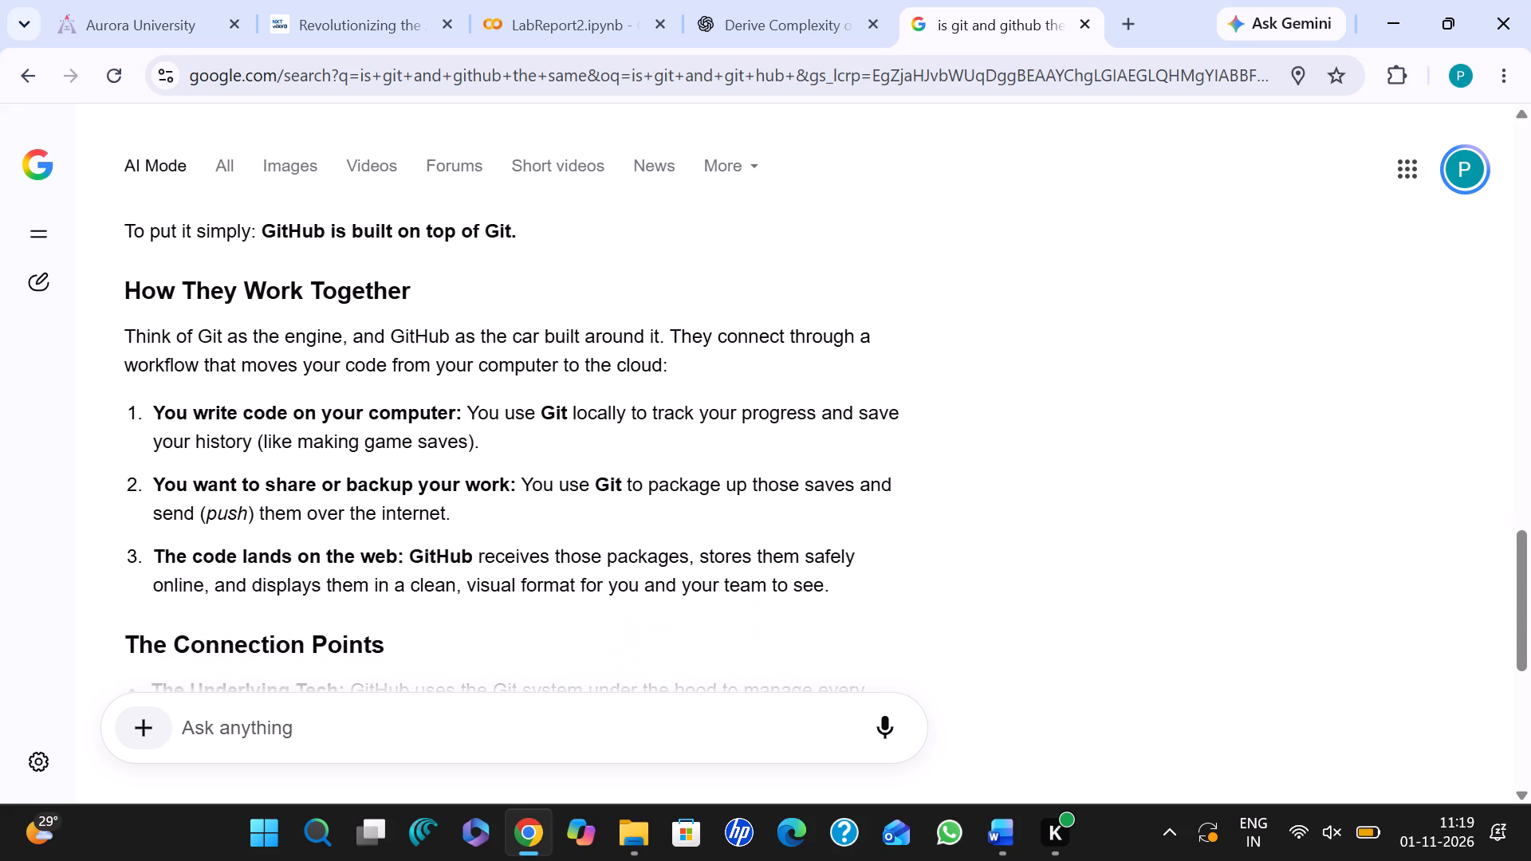
scroll(218, 576, "down", 2)
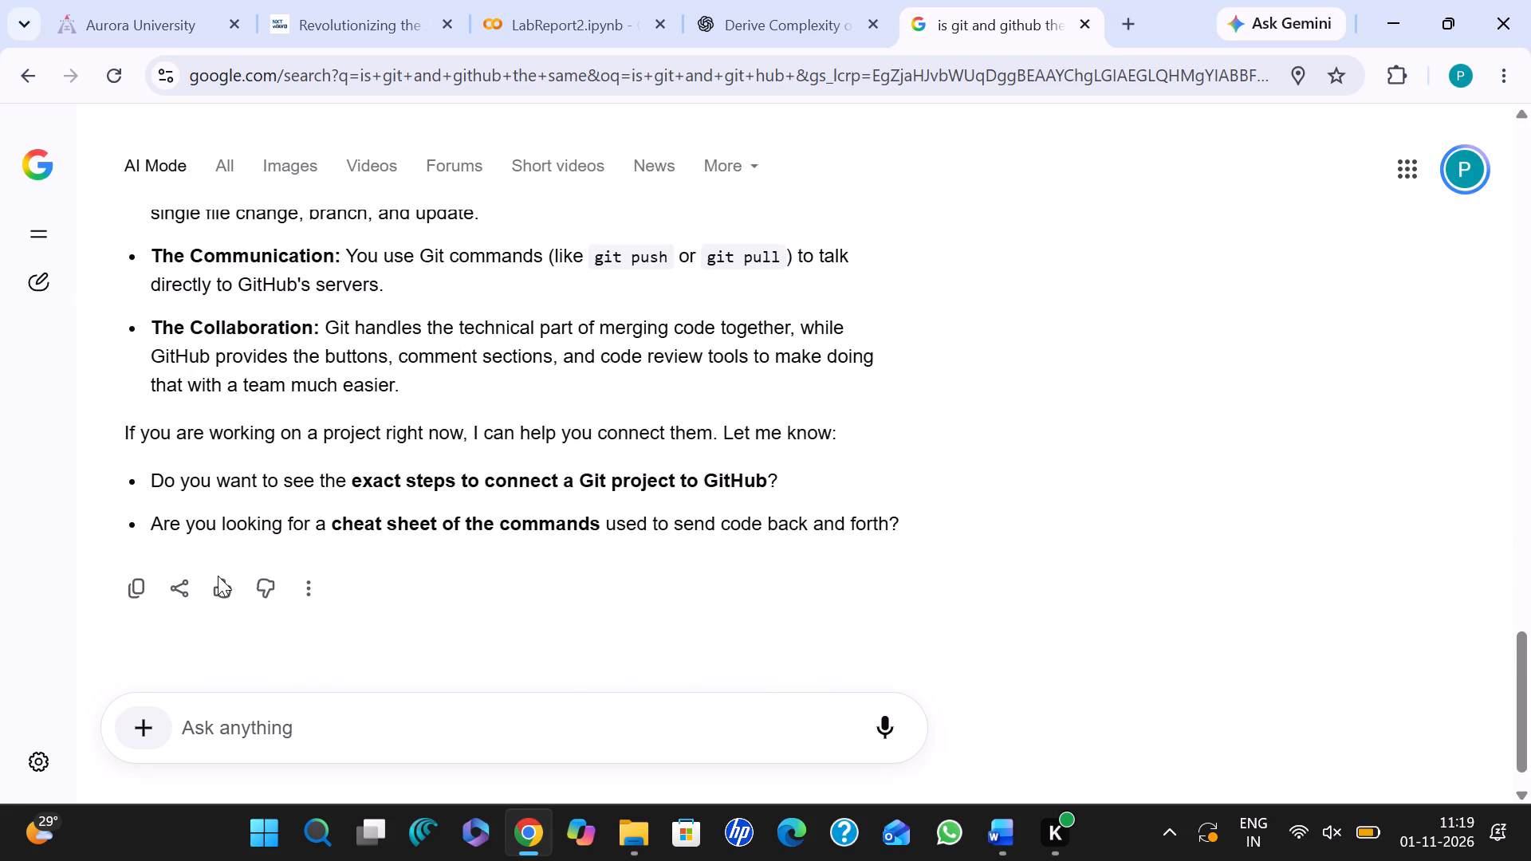
scroll(218, 576, "up", 6)
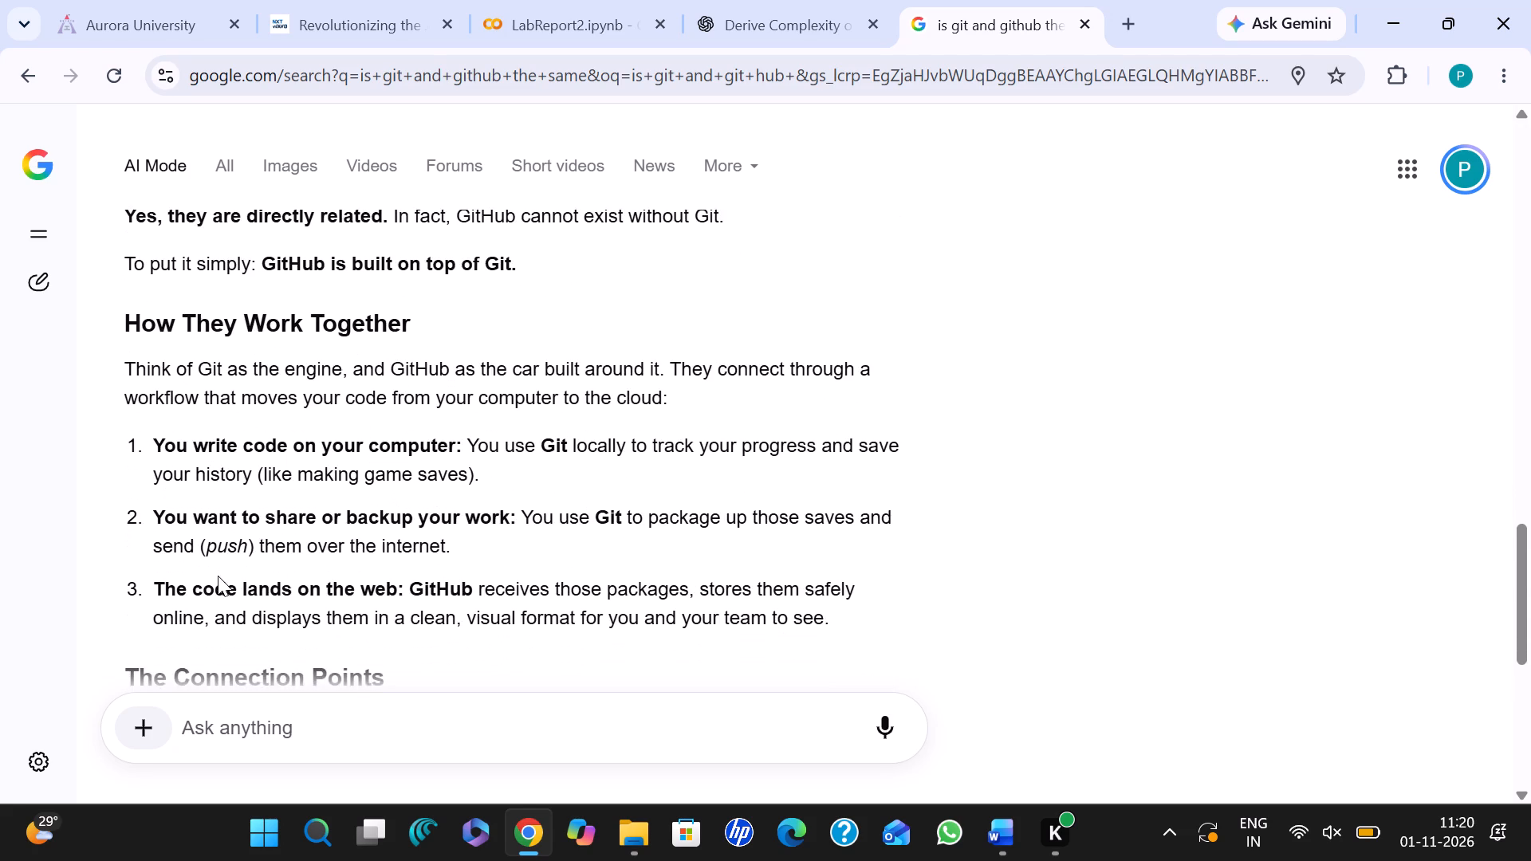
scroll(218, 576, "up", 1)
scroll(238, 517, "down", 1)
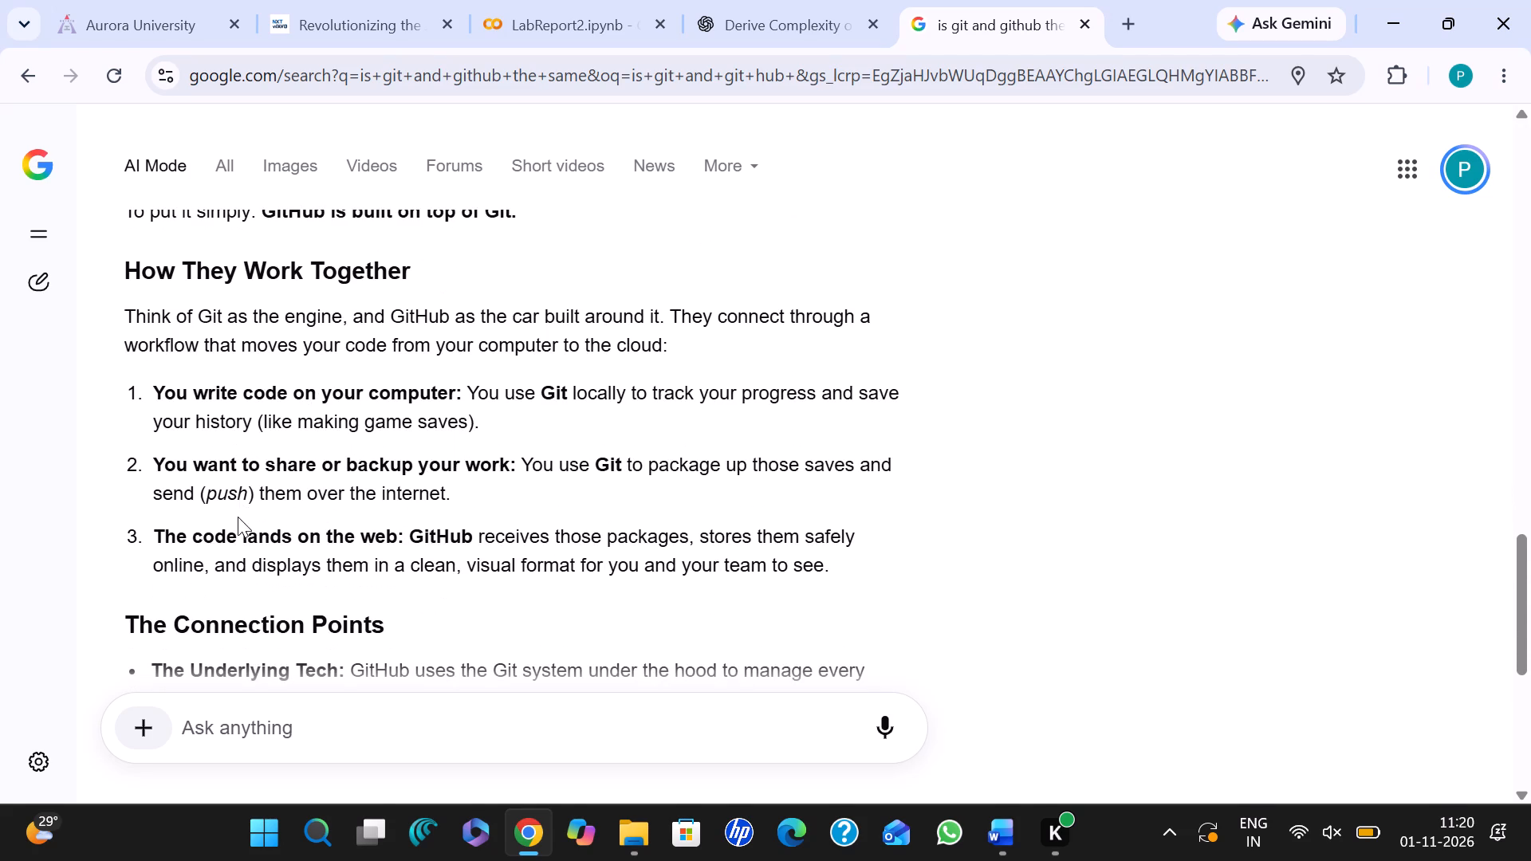
scroll(466, 479, "down", 1)
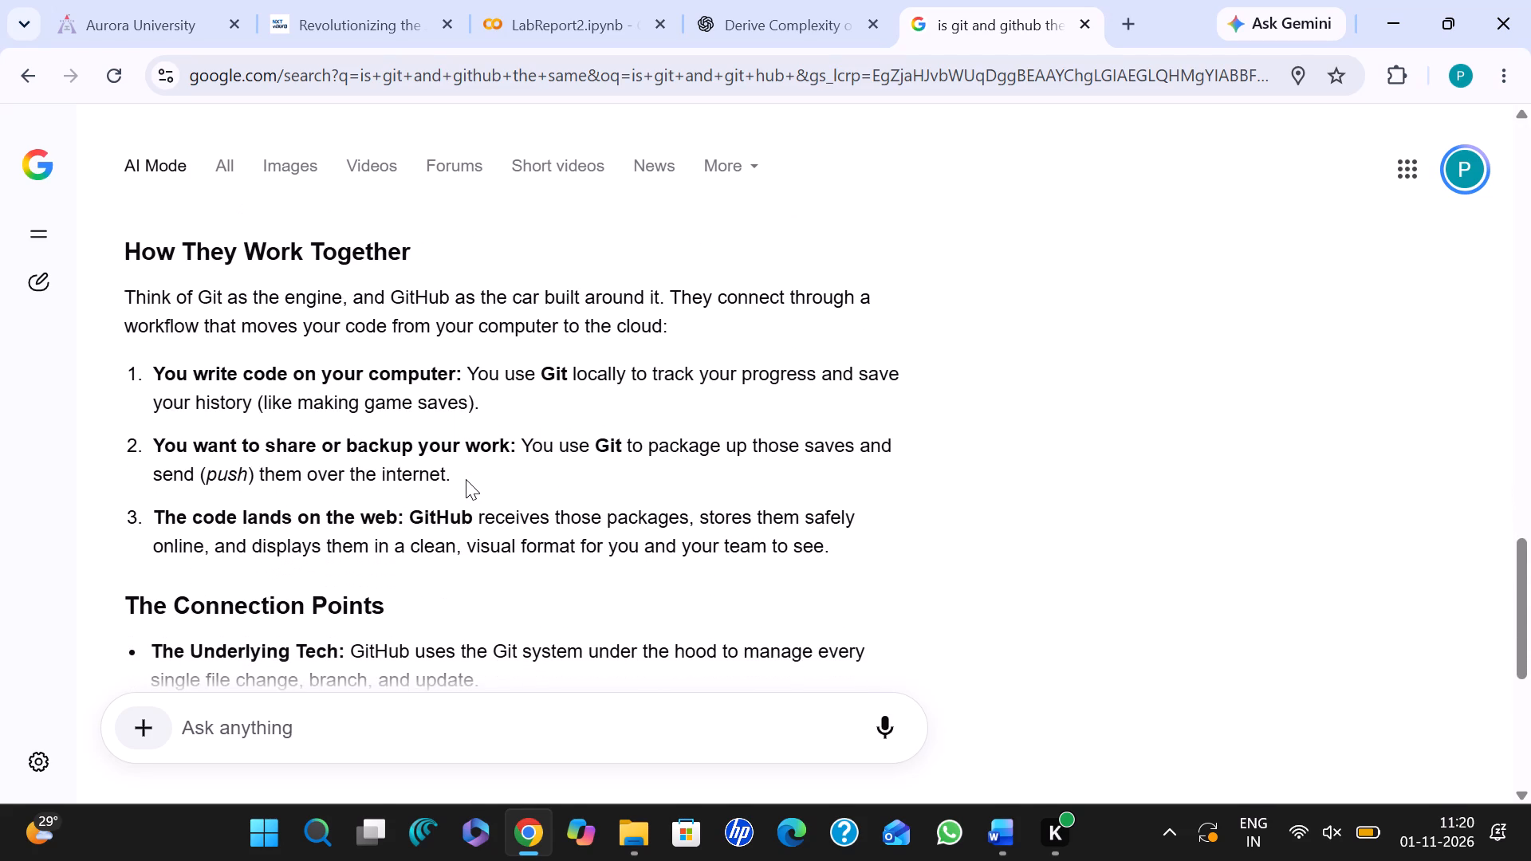
scroll(466, 479, "down", 2)
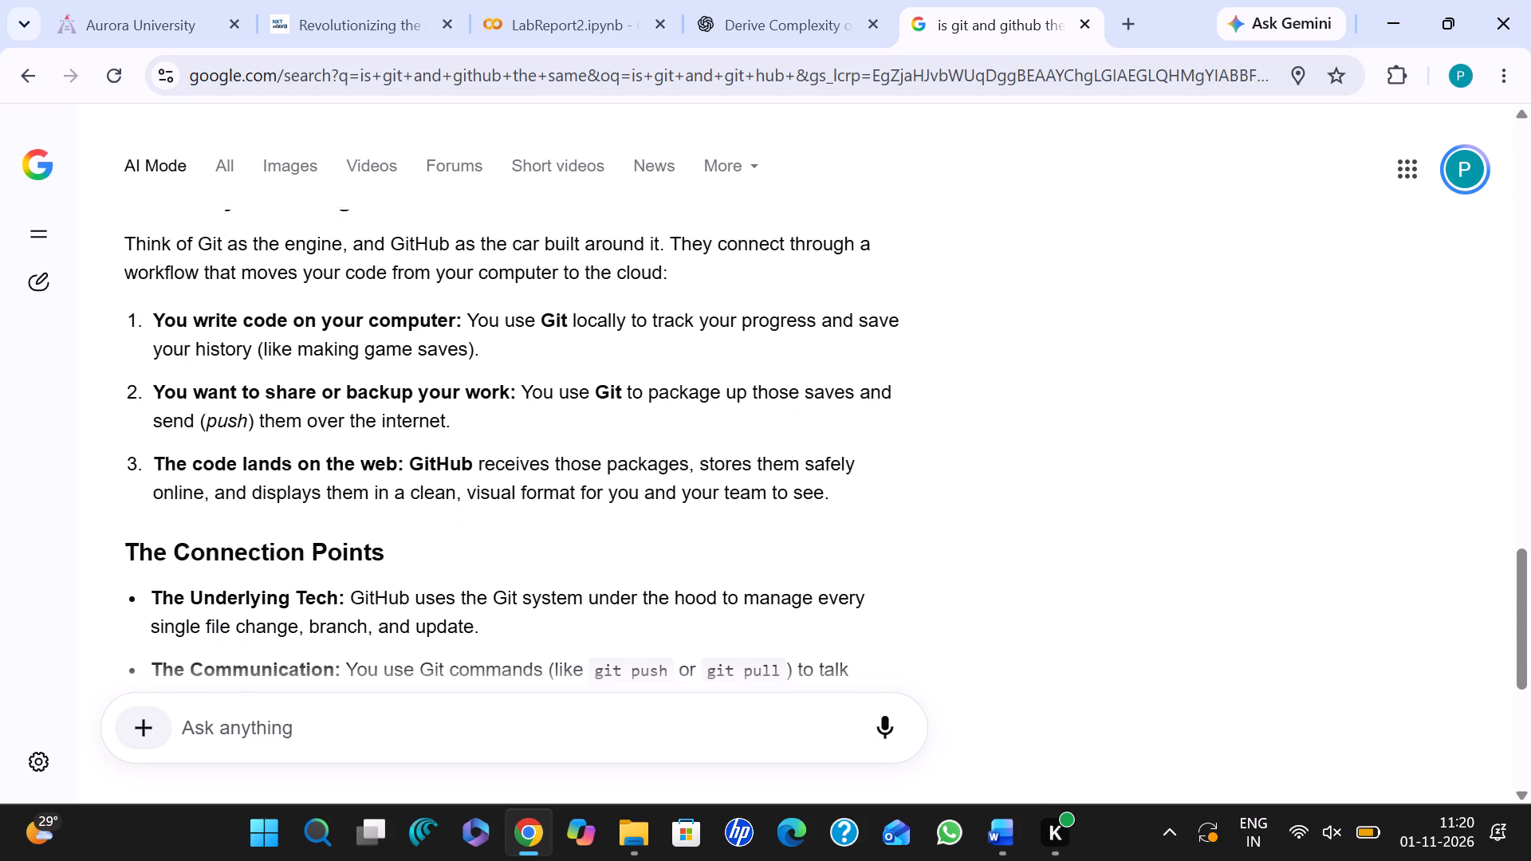
scroll(469, 465, "down", 1)
scroll(469, 465, "up", 4)
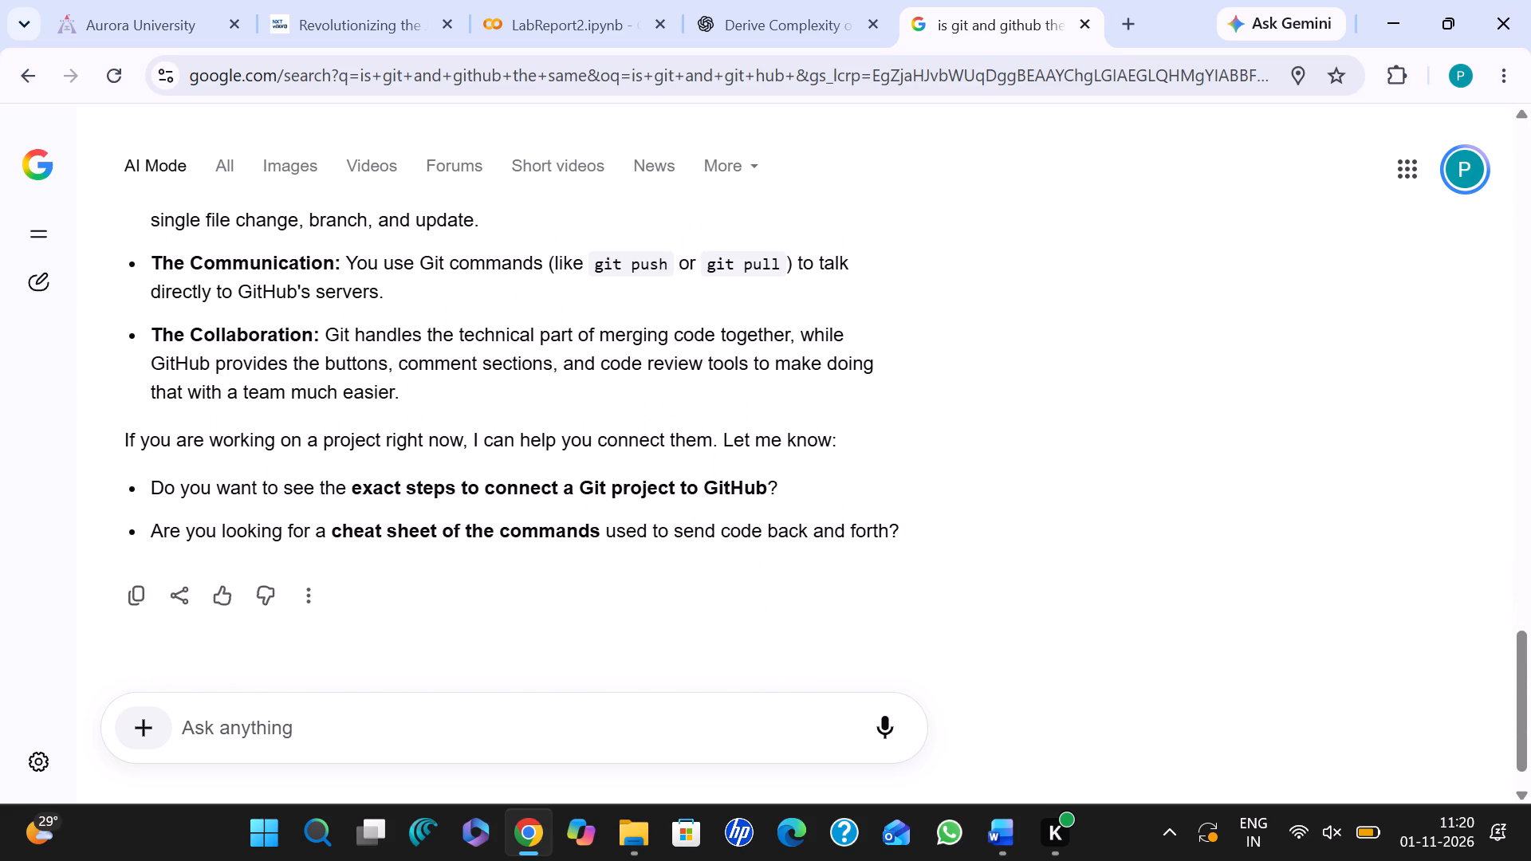
scroll(469, 465, "up", 2)
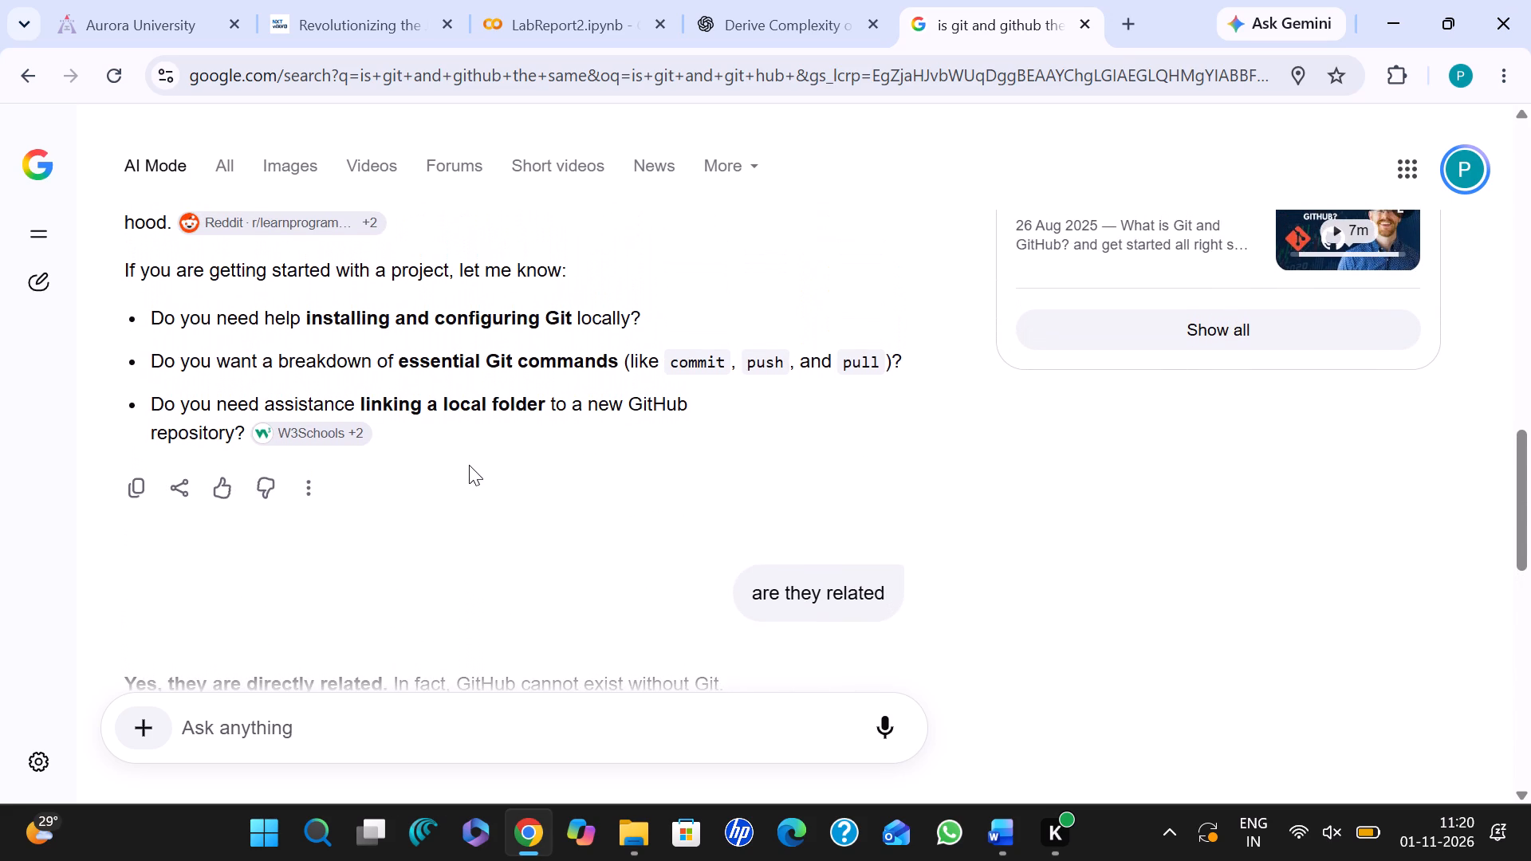
scroll(472, 442, "down", 4)
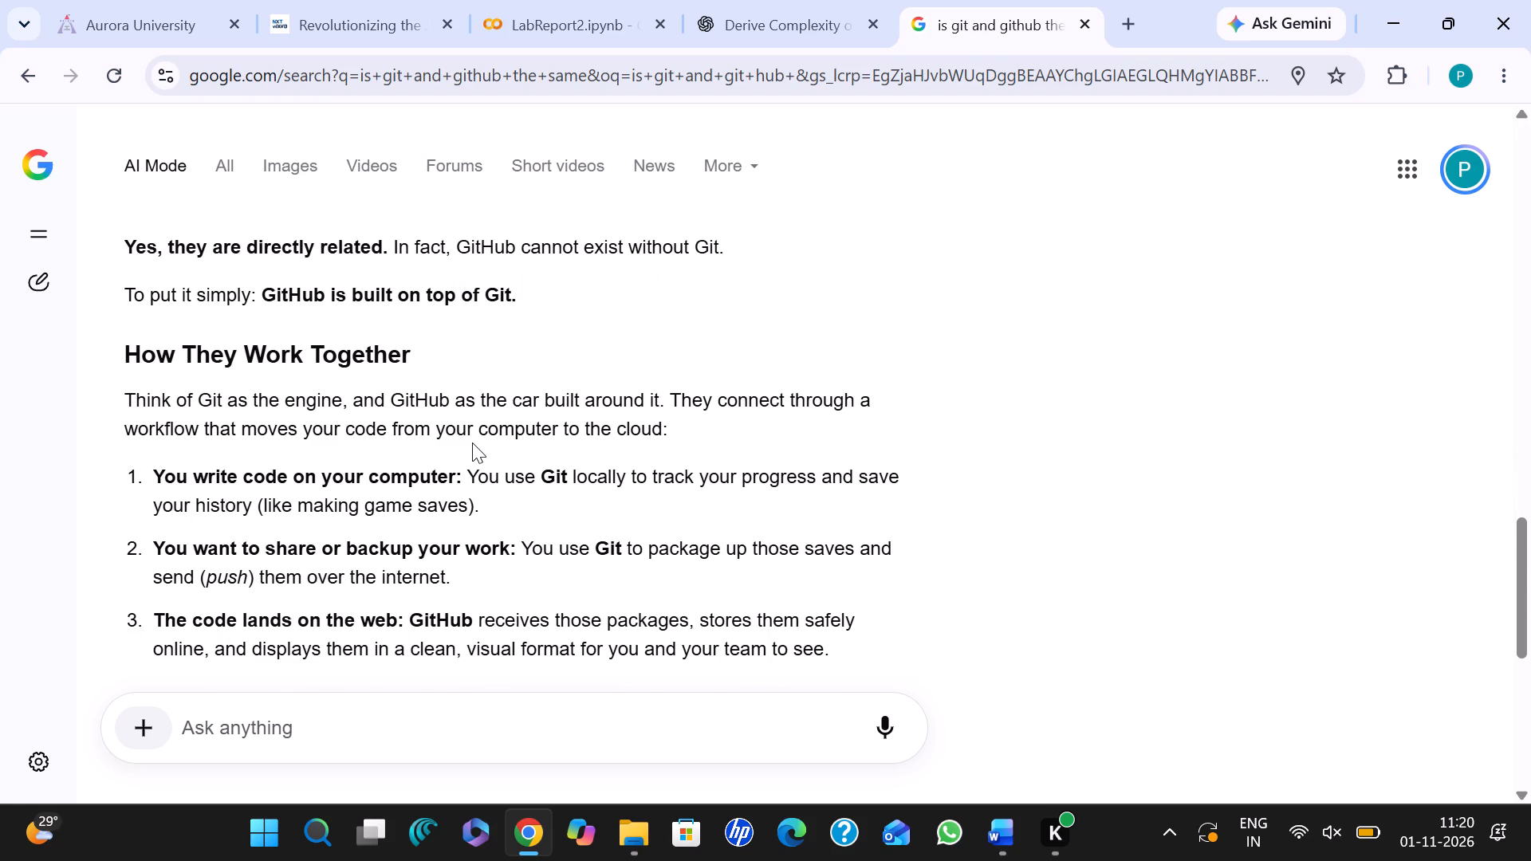
scroll(472, 442, "up", 11)
scroll(472, 442, "down", 4)
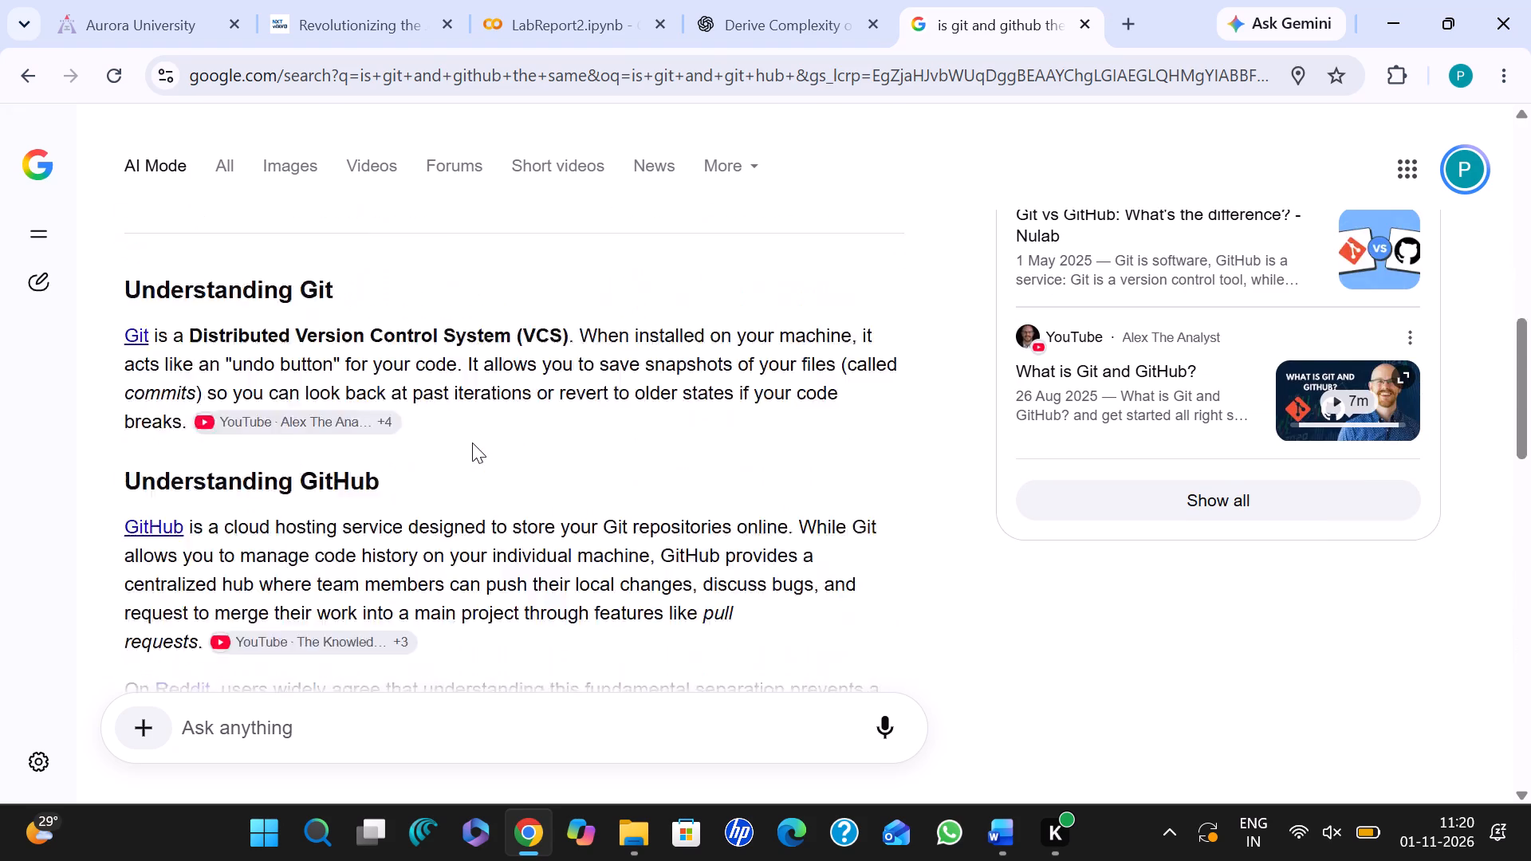
scroll(472, 442, "down", 6)
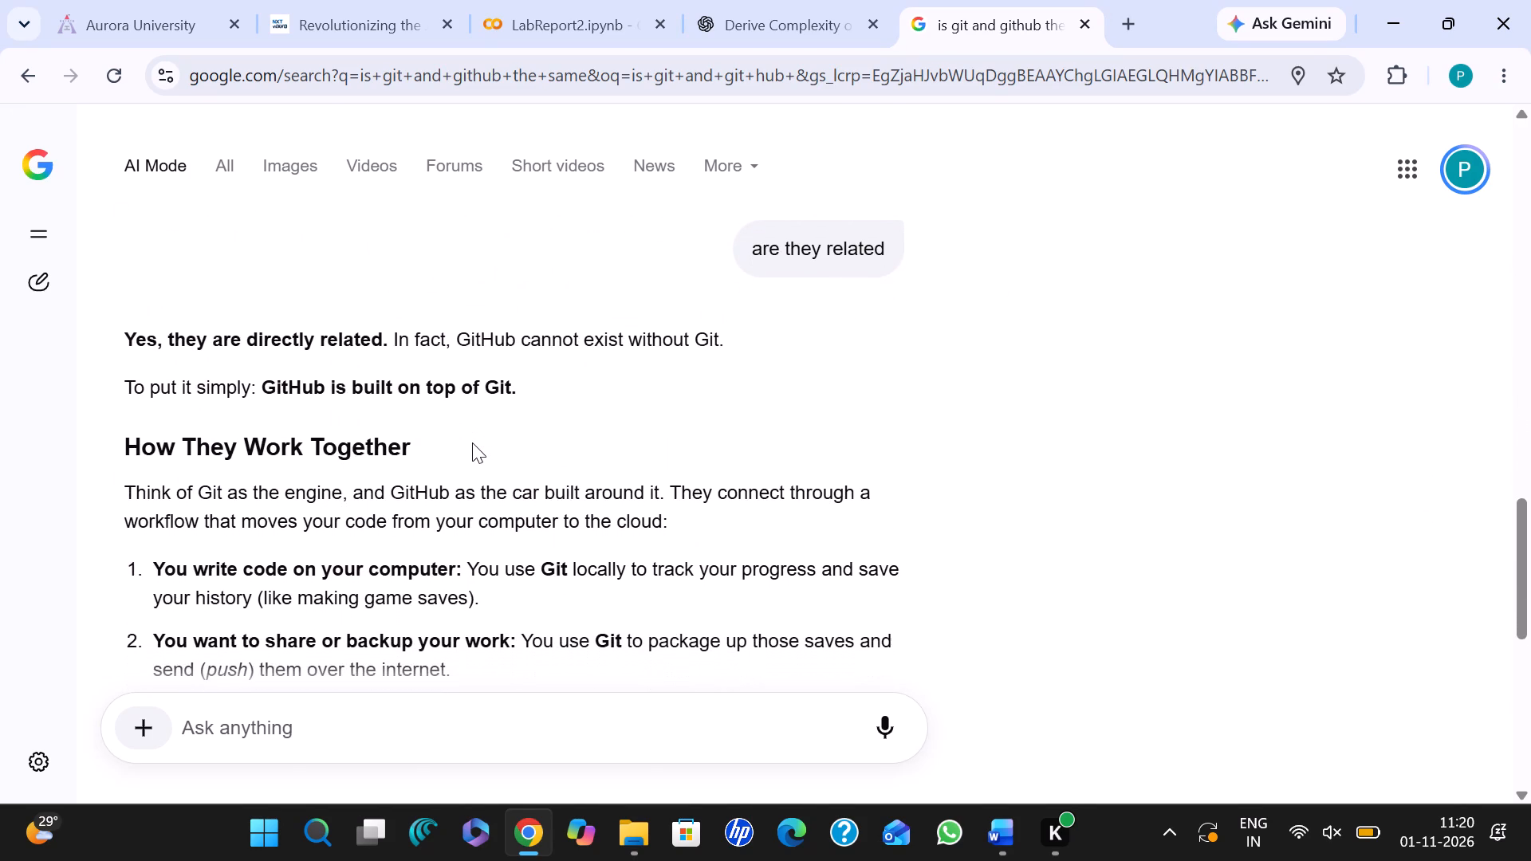
scroll(472, 442, "down", 2)
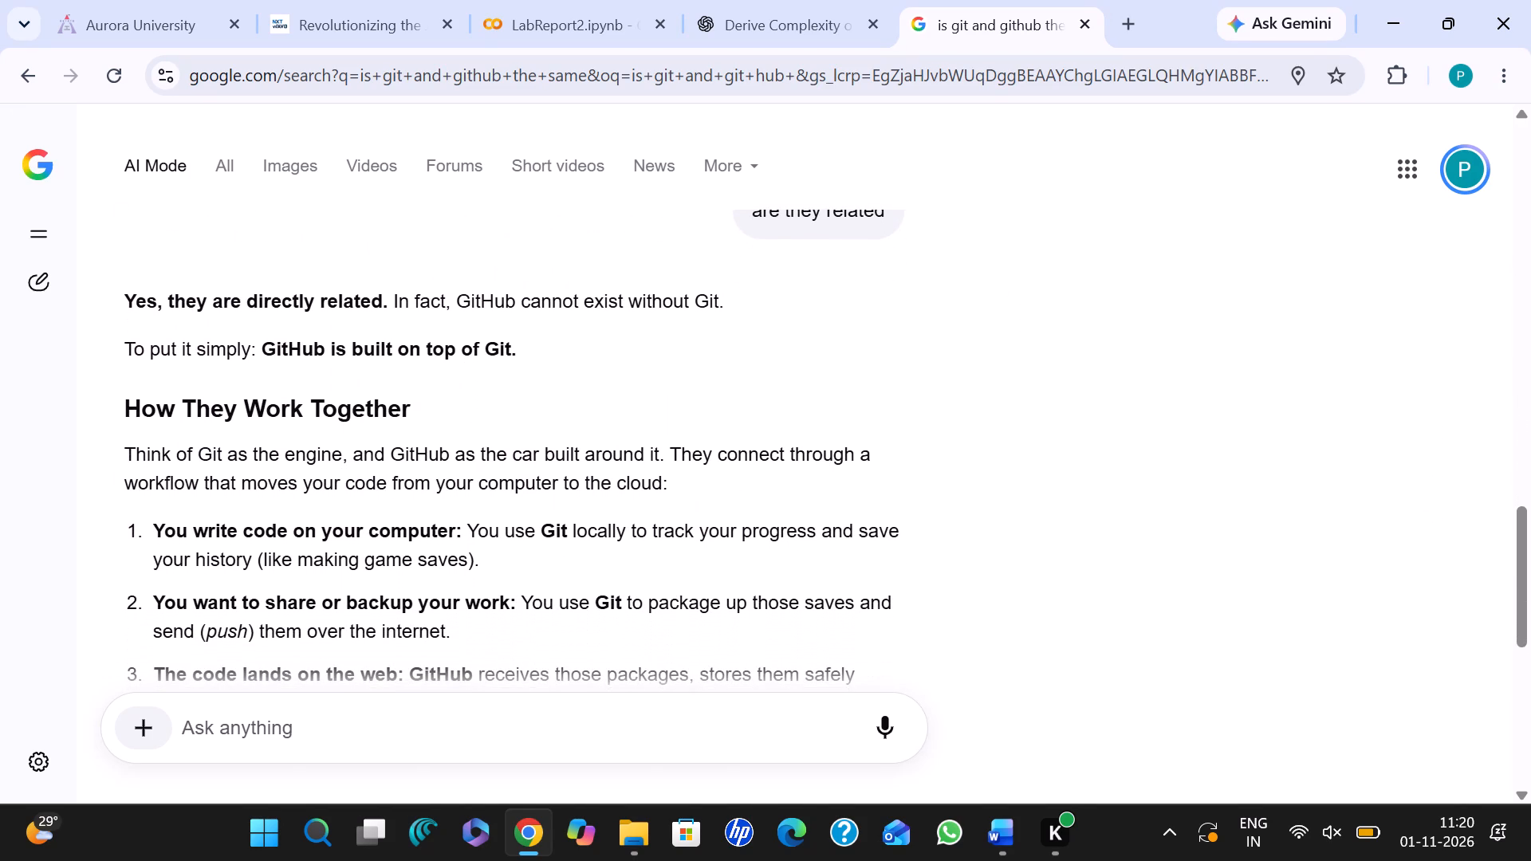
scroll(472, 442, "down", 1)
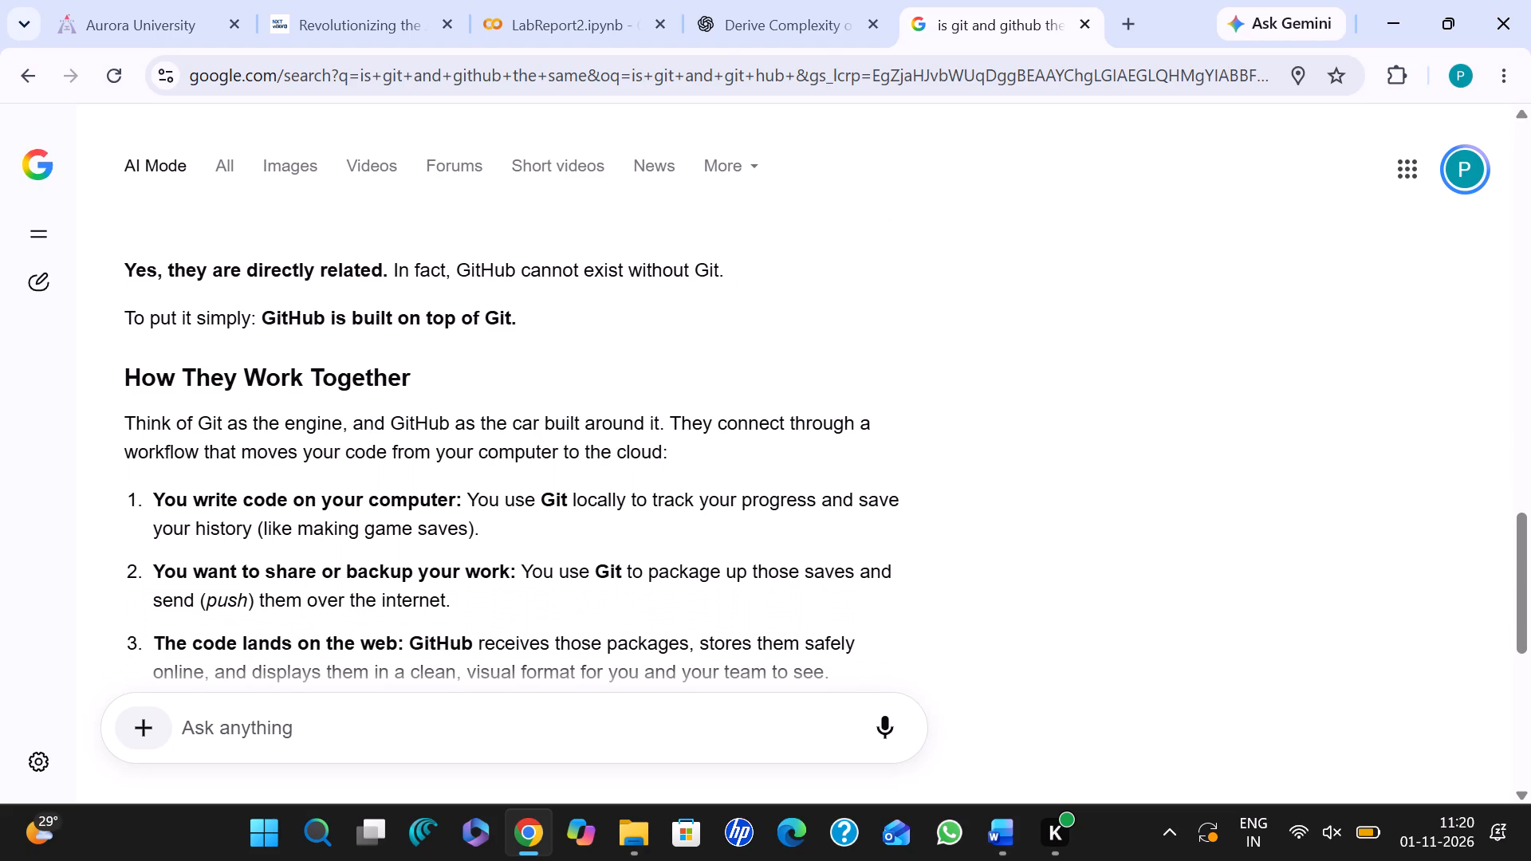
scroll(472, 442, "down", 1)
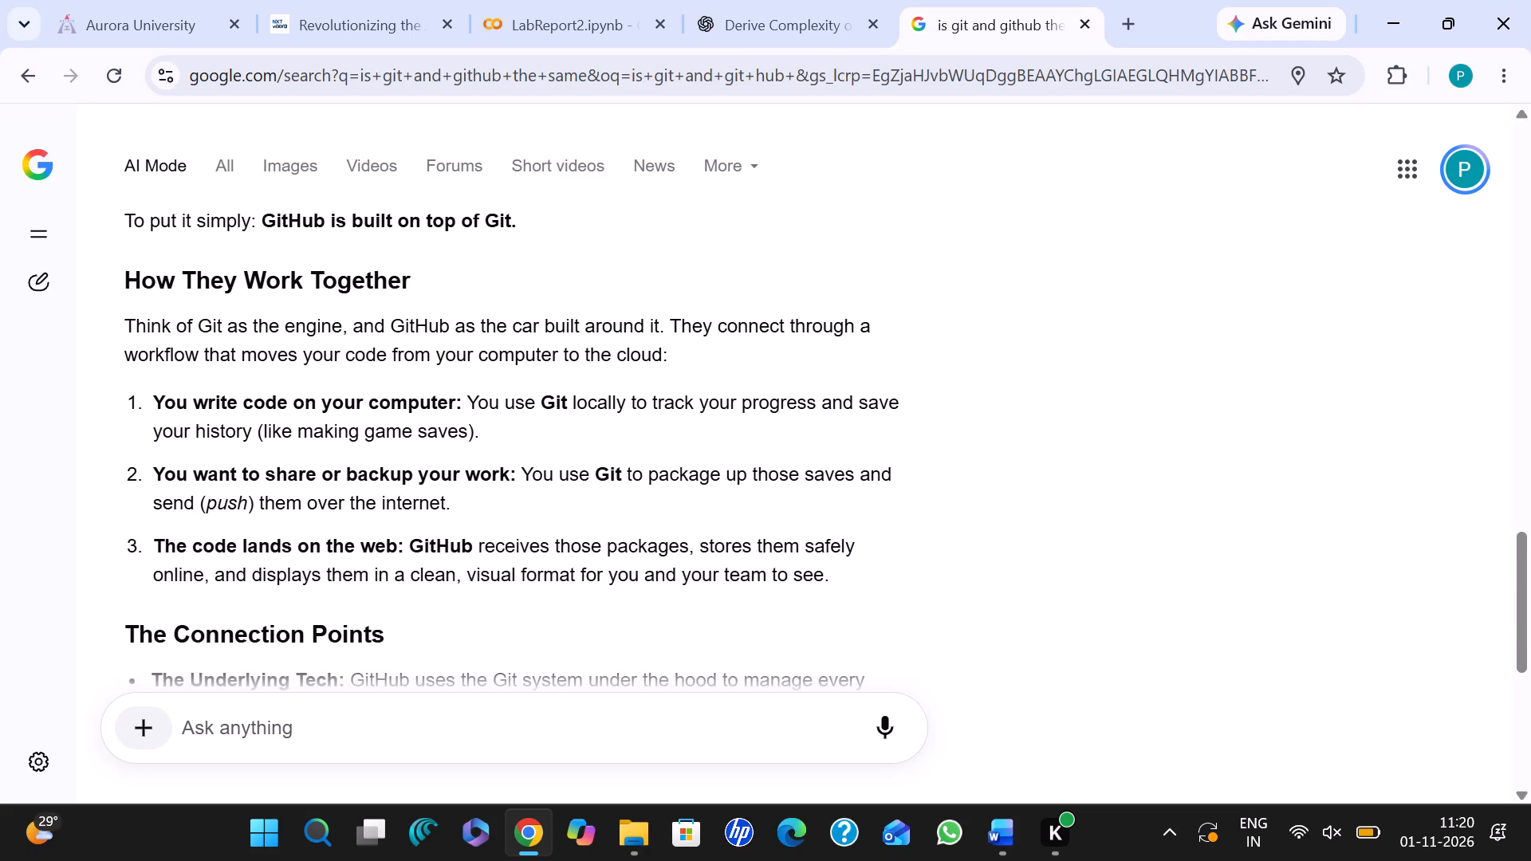
scroll(472, 442, "down", 1)
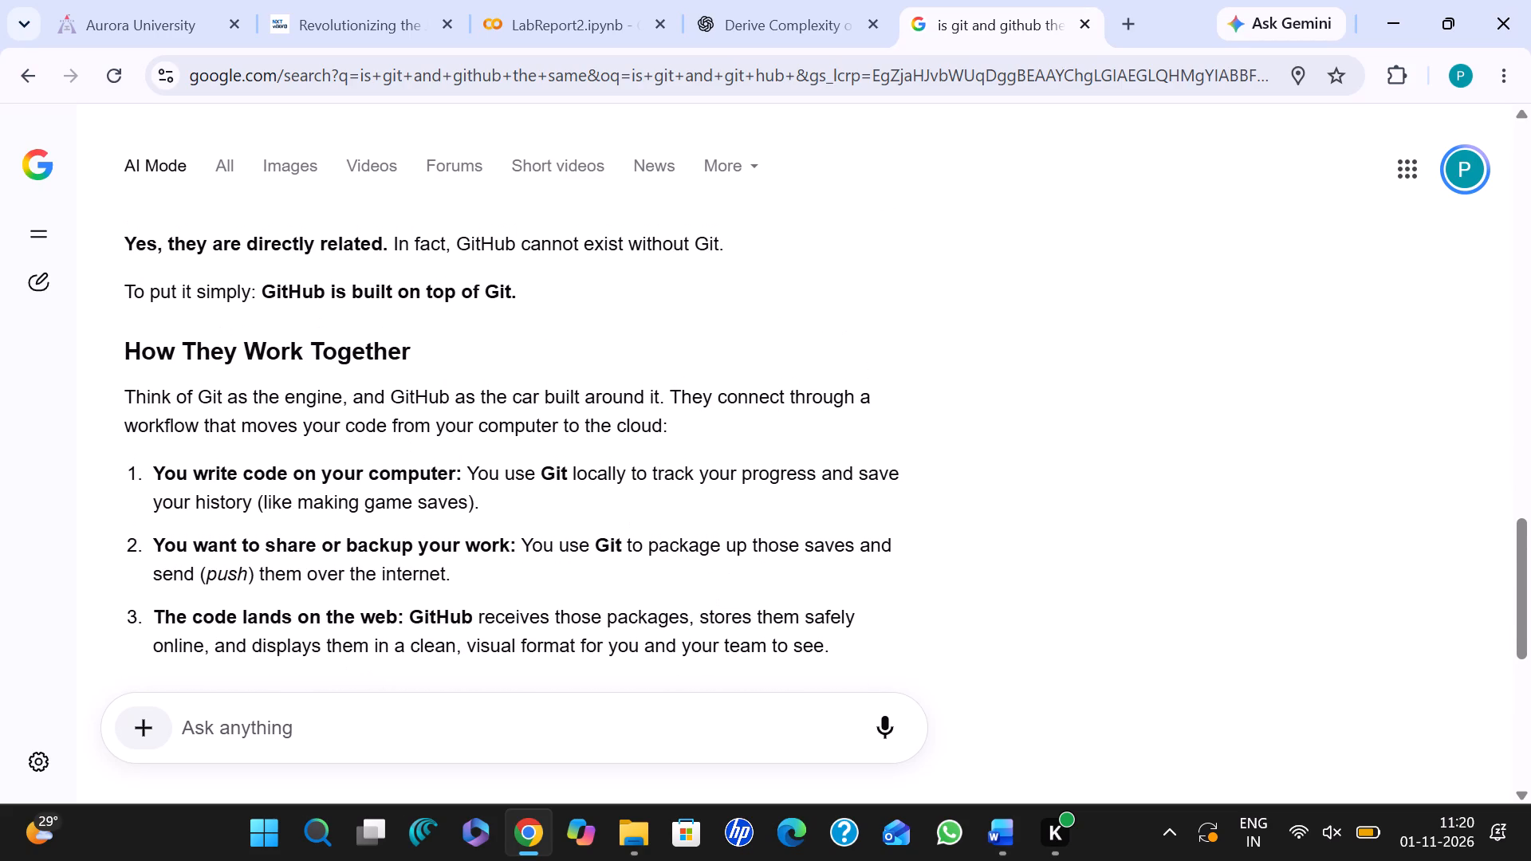
scroll(472, 442, "down", 4)
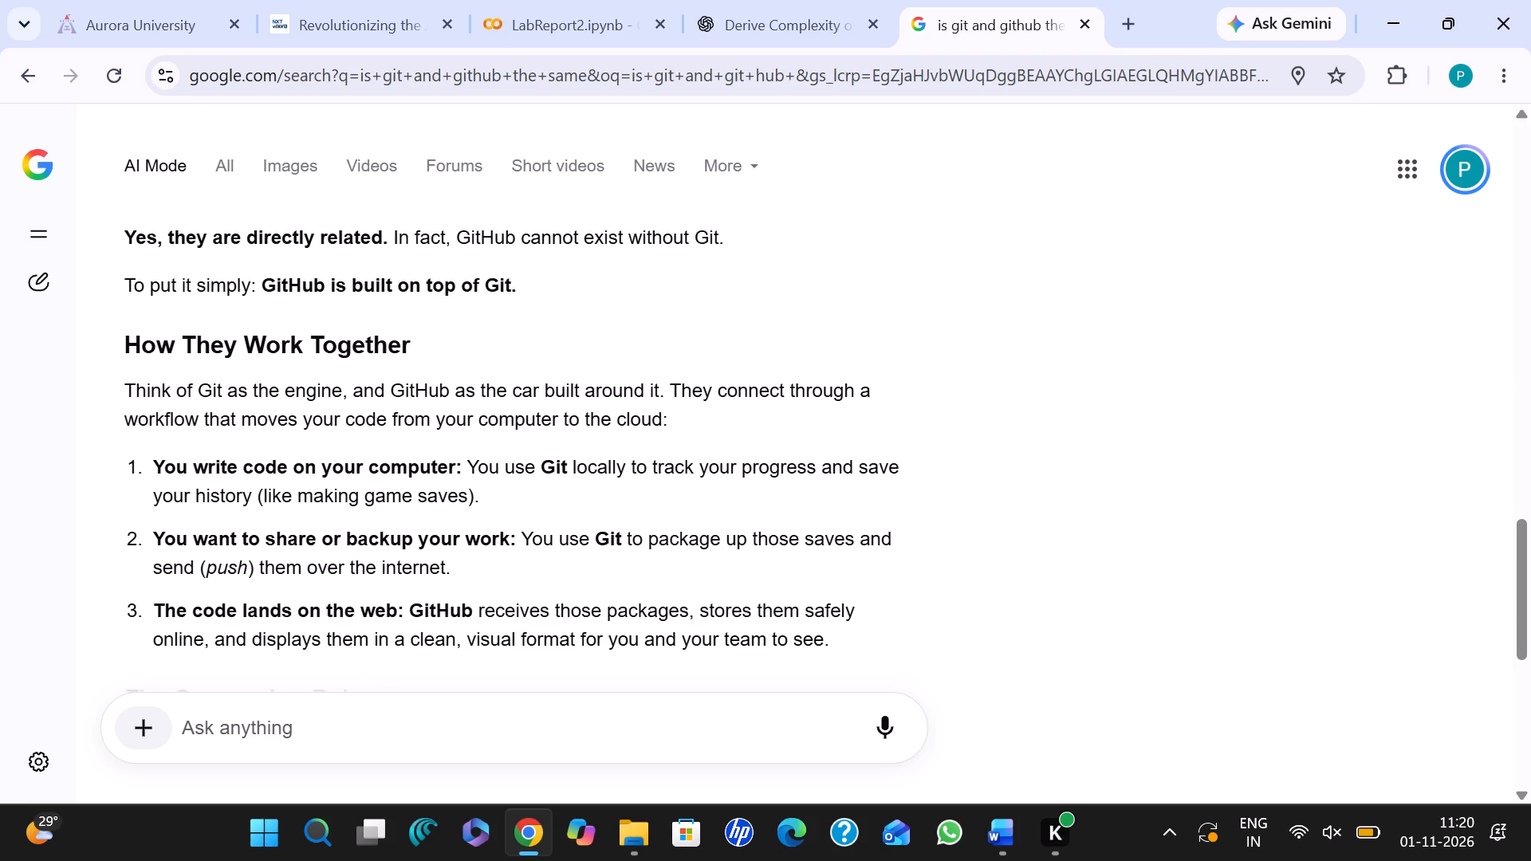
scroll(472, 442, "down", 3)
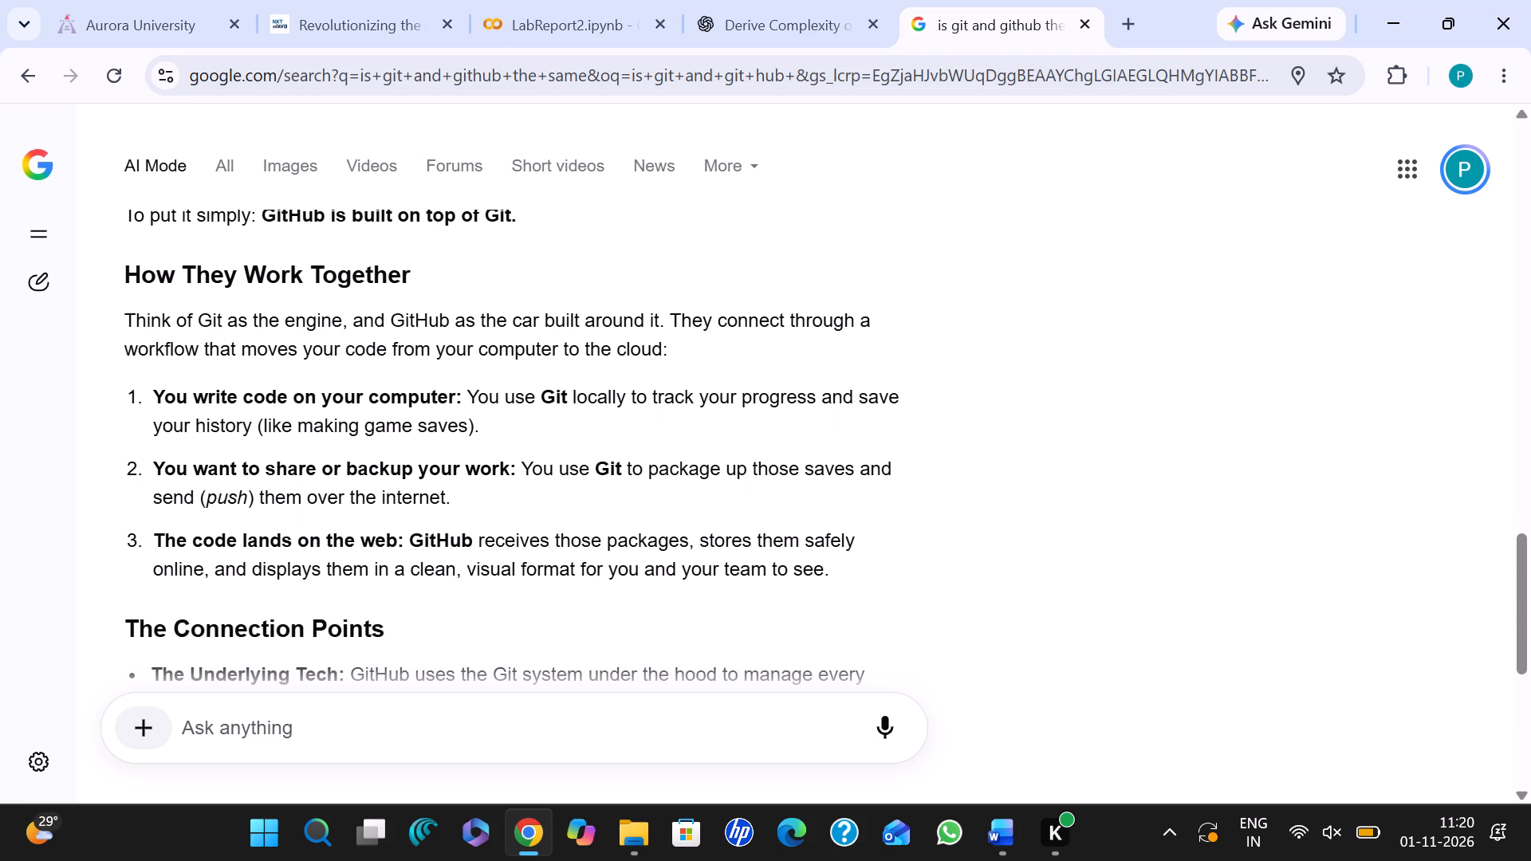
scroll(472, 442, "down", 2)
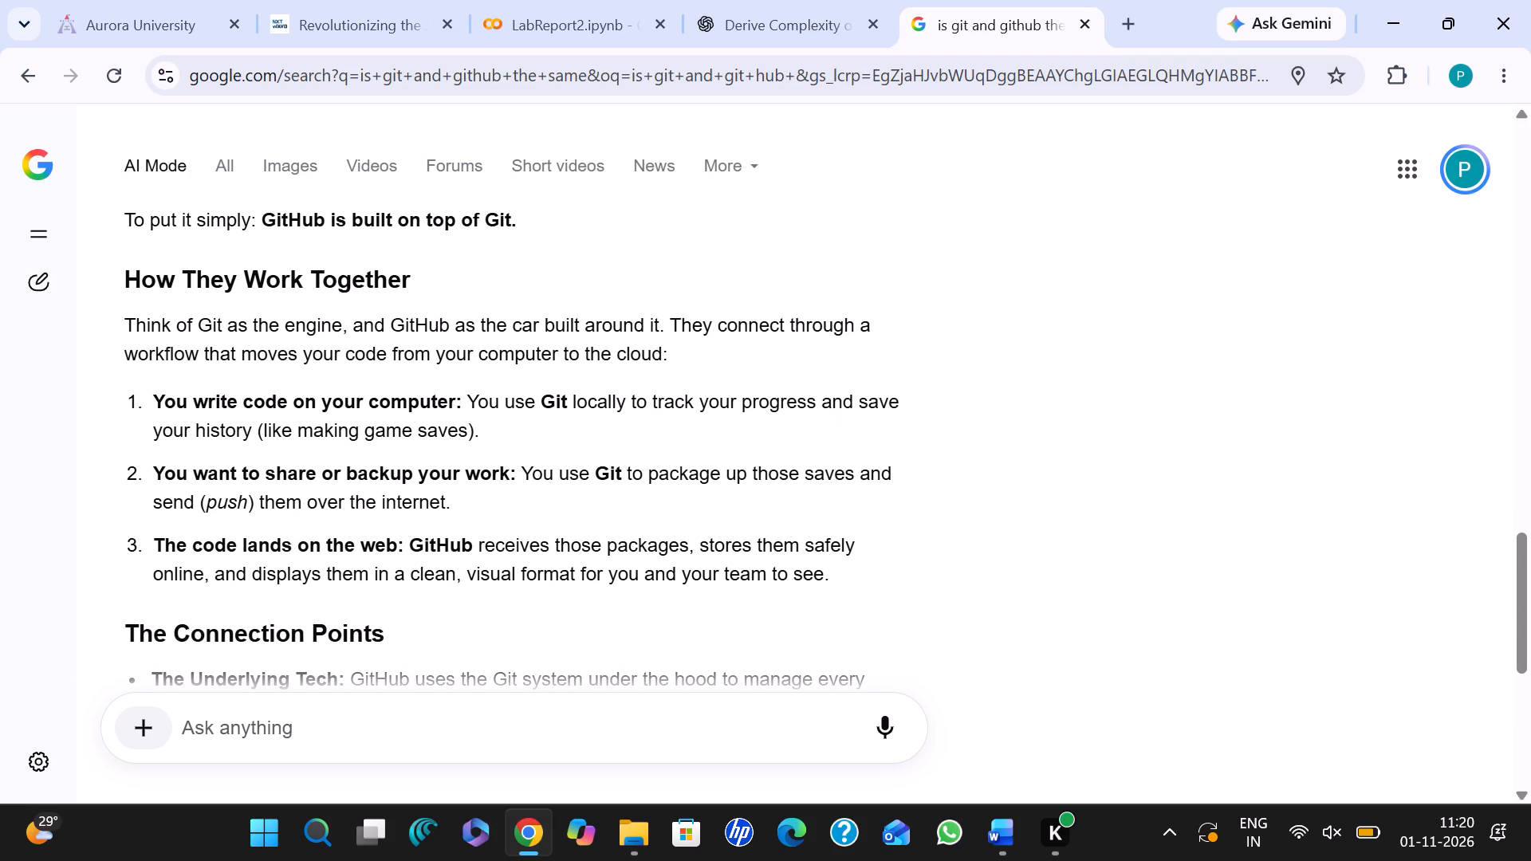
scroll(472, 442, "down", 3)
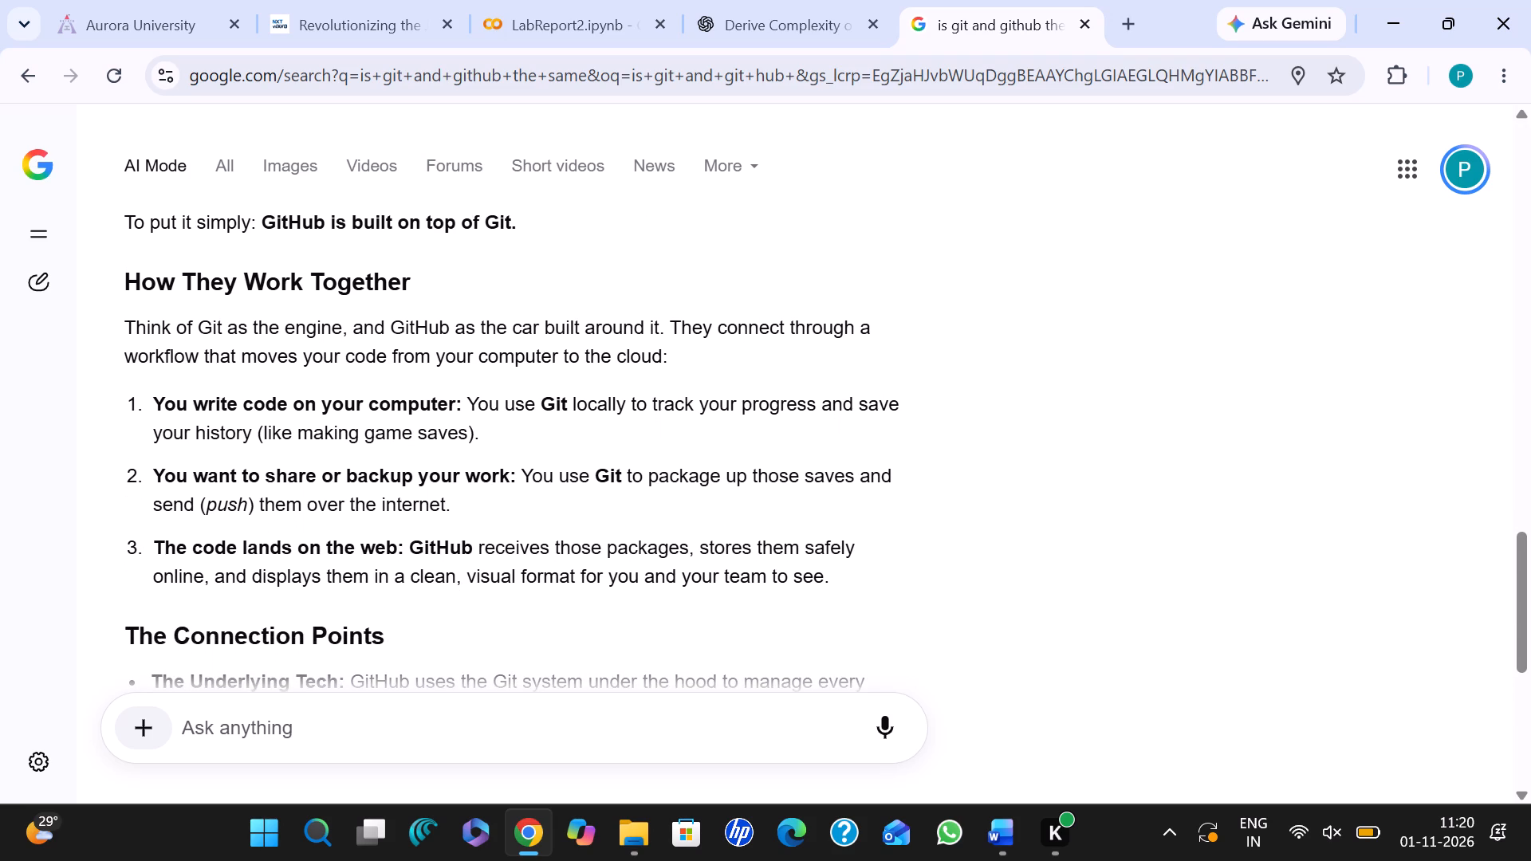
scroll(472, 442, "down", 5)
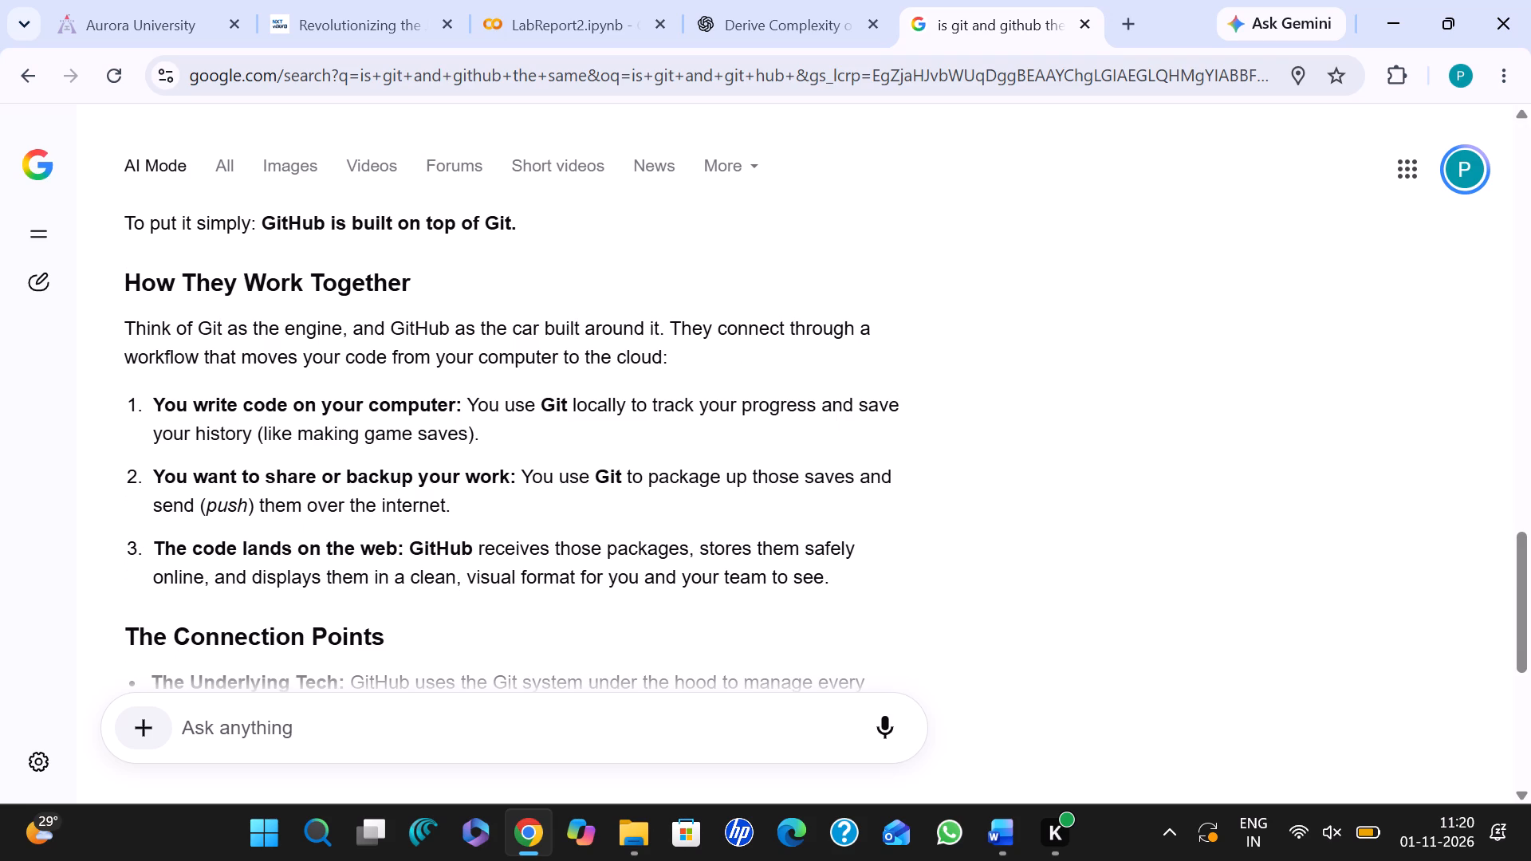
scroll(472, 442, "down", 1)
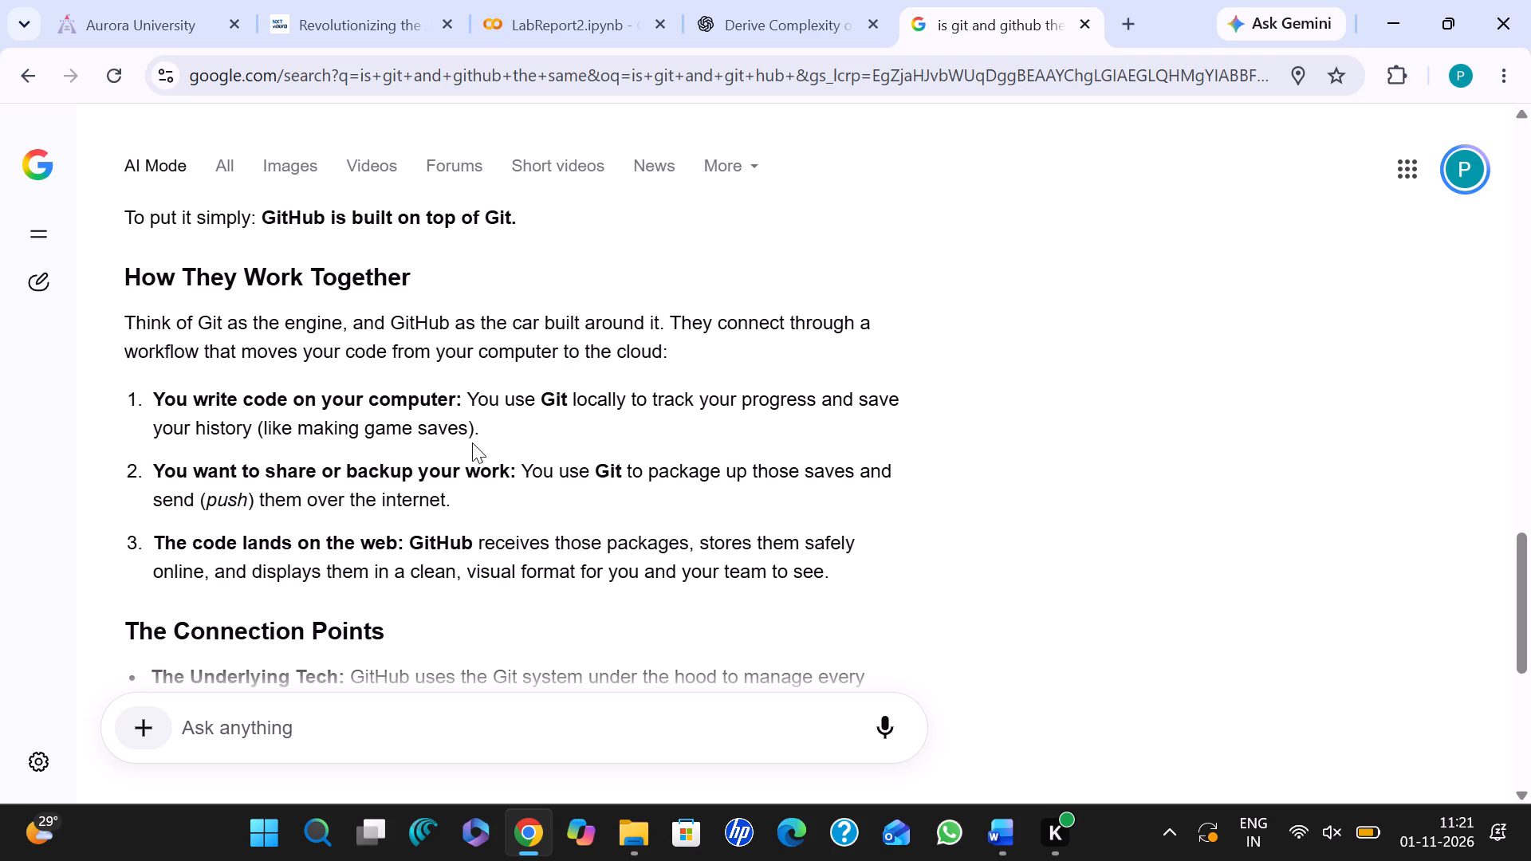
scroll(472, 442, "down", 2)
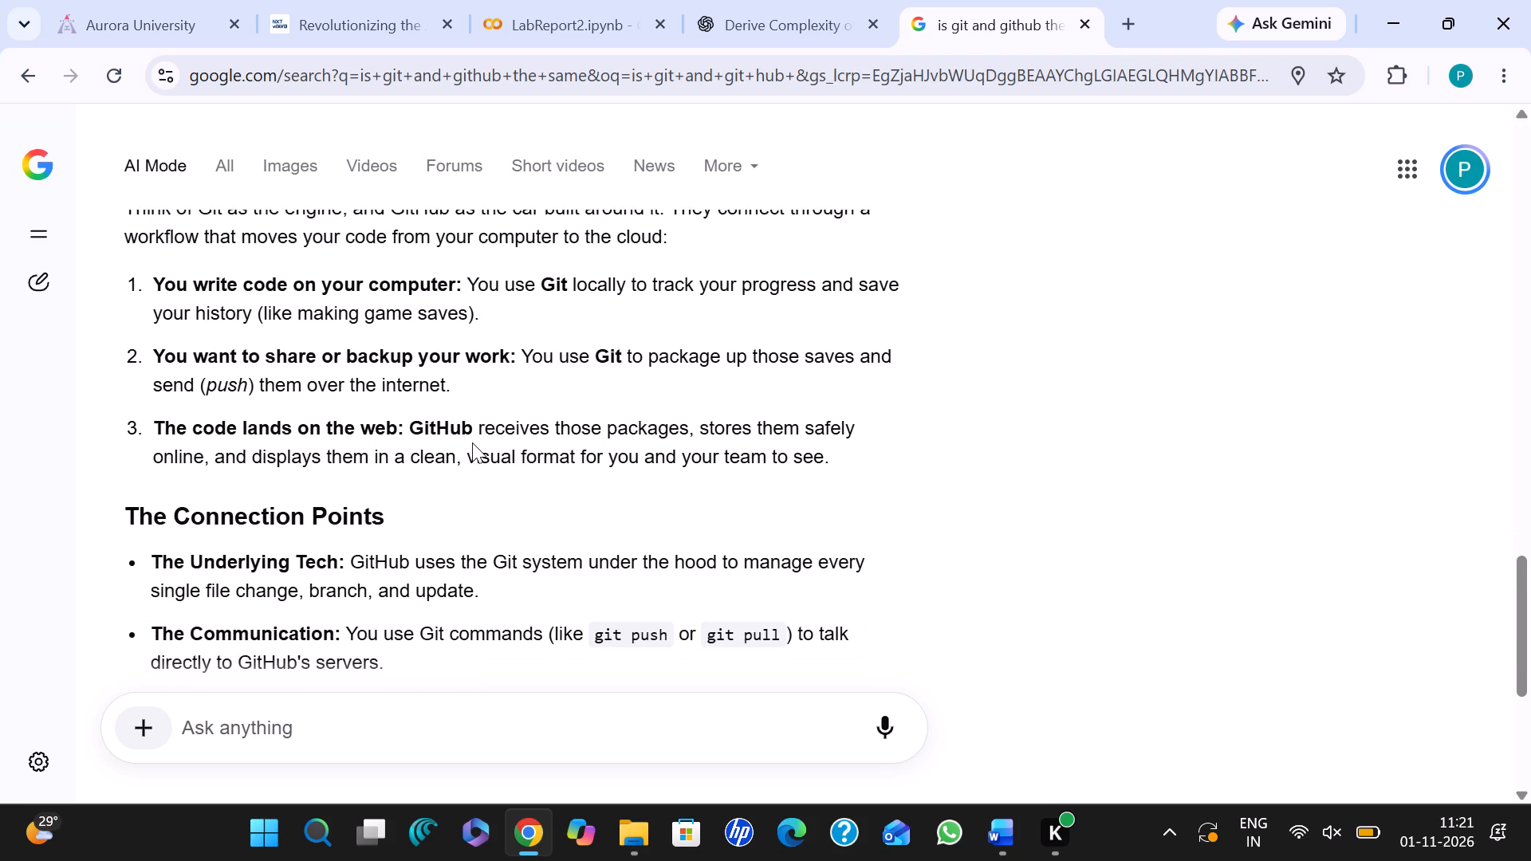
scroll(472, 442, "down", 3)
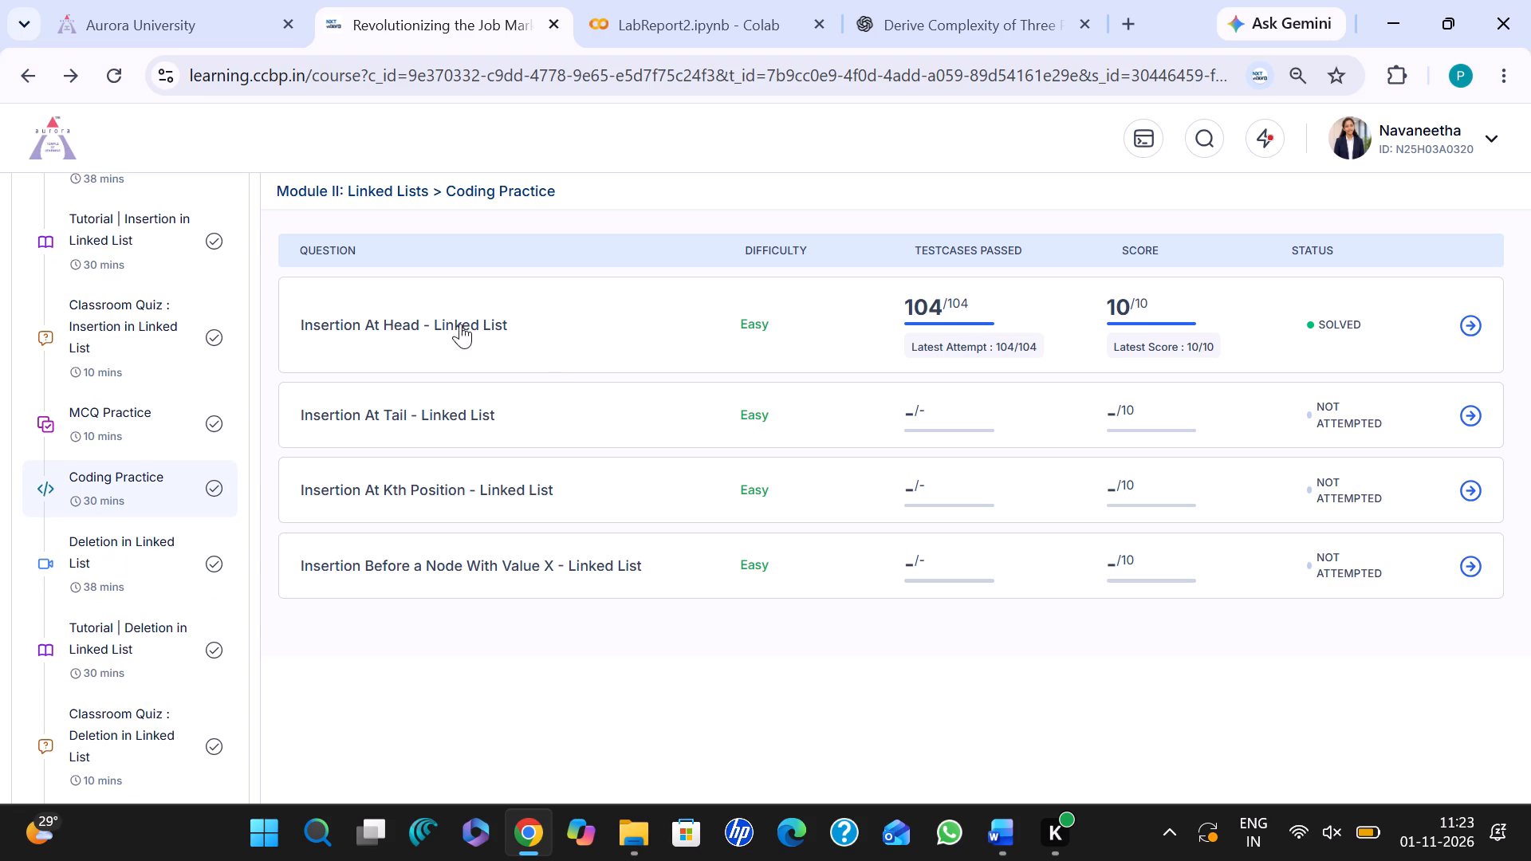
left_click(403, 330)
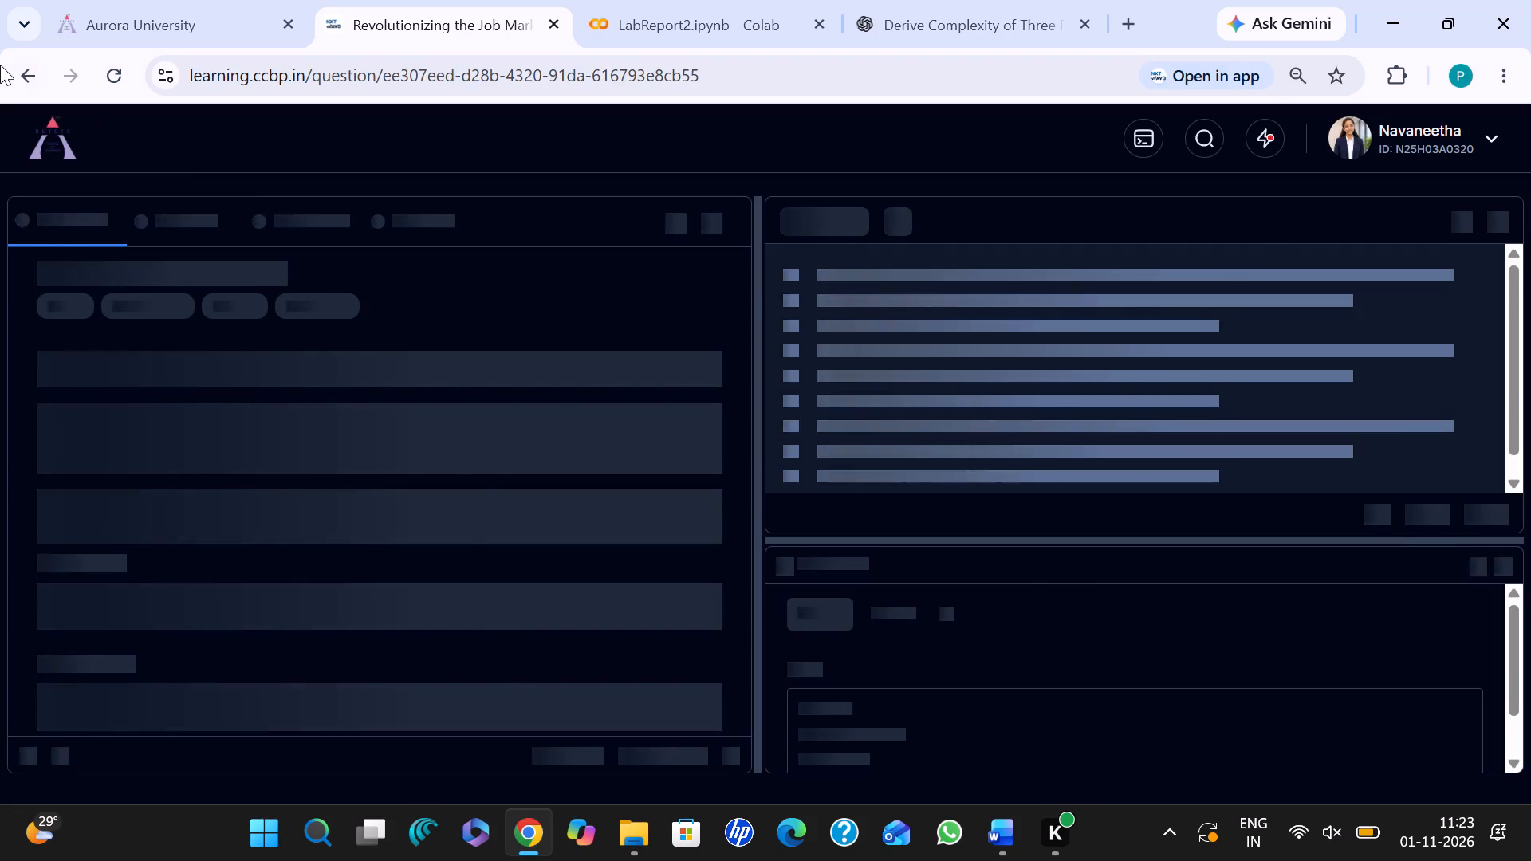
left_click(11, 74)
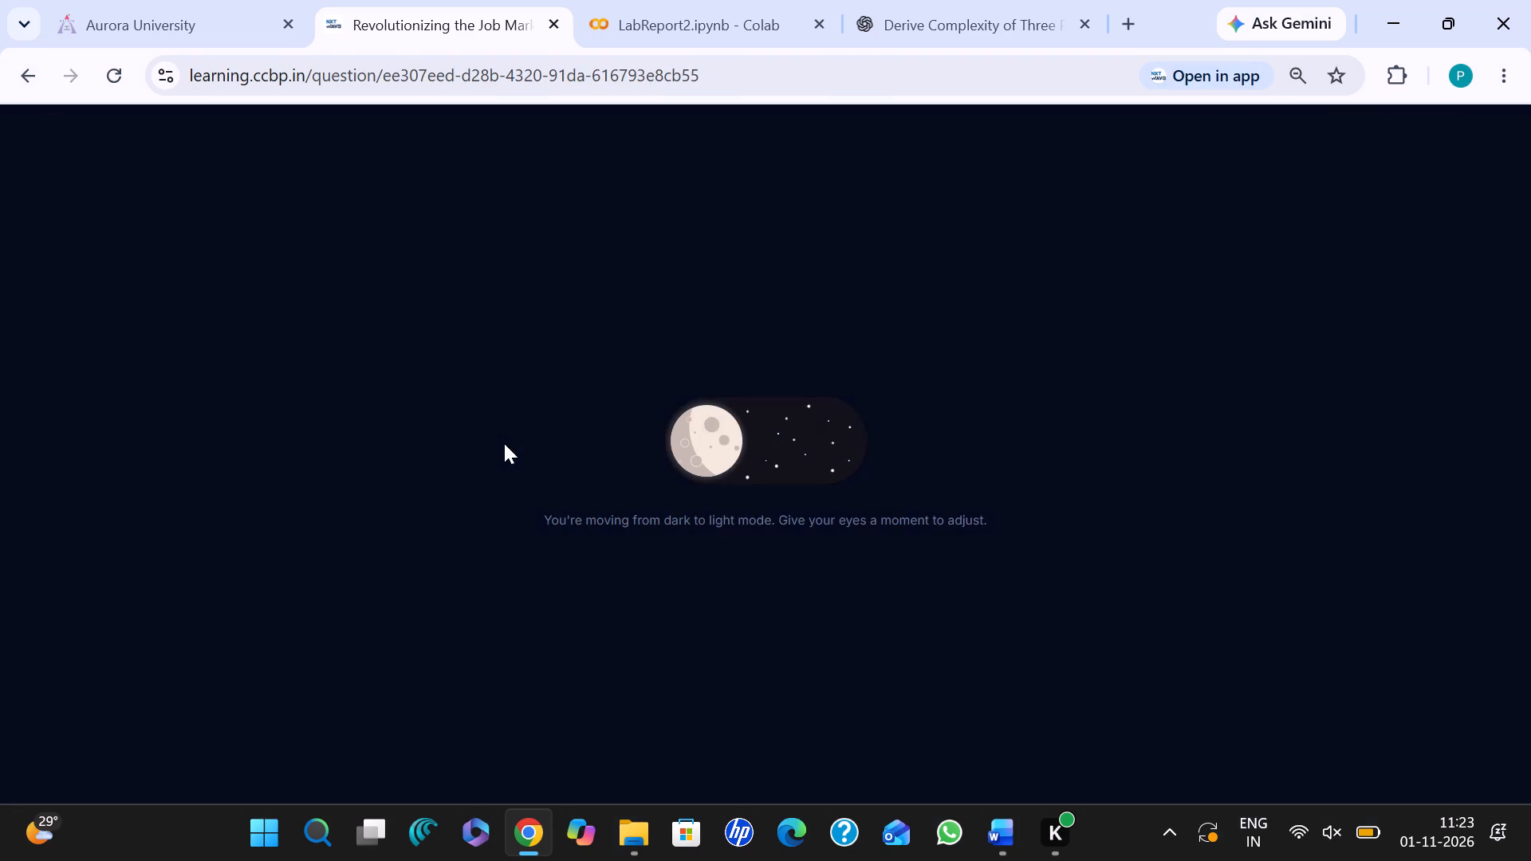
left_click(840, 506)
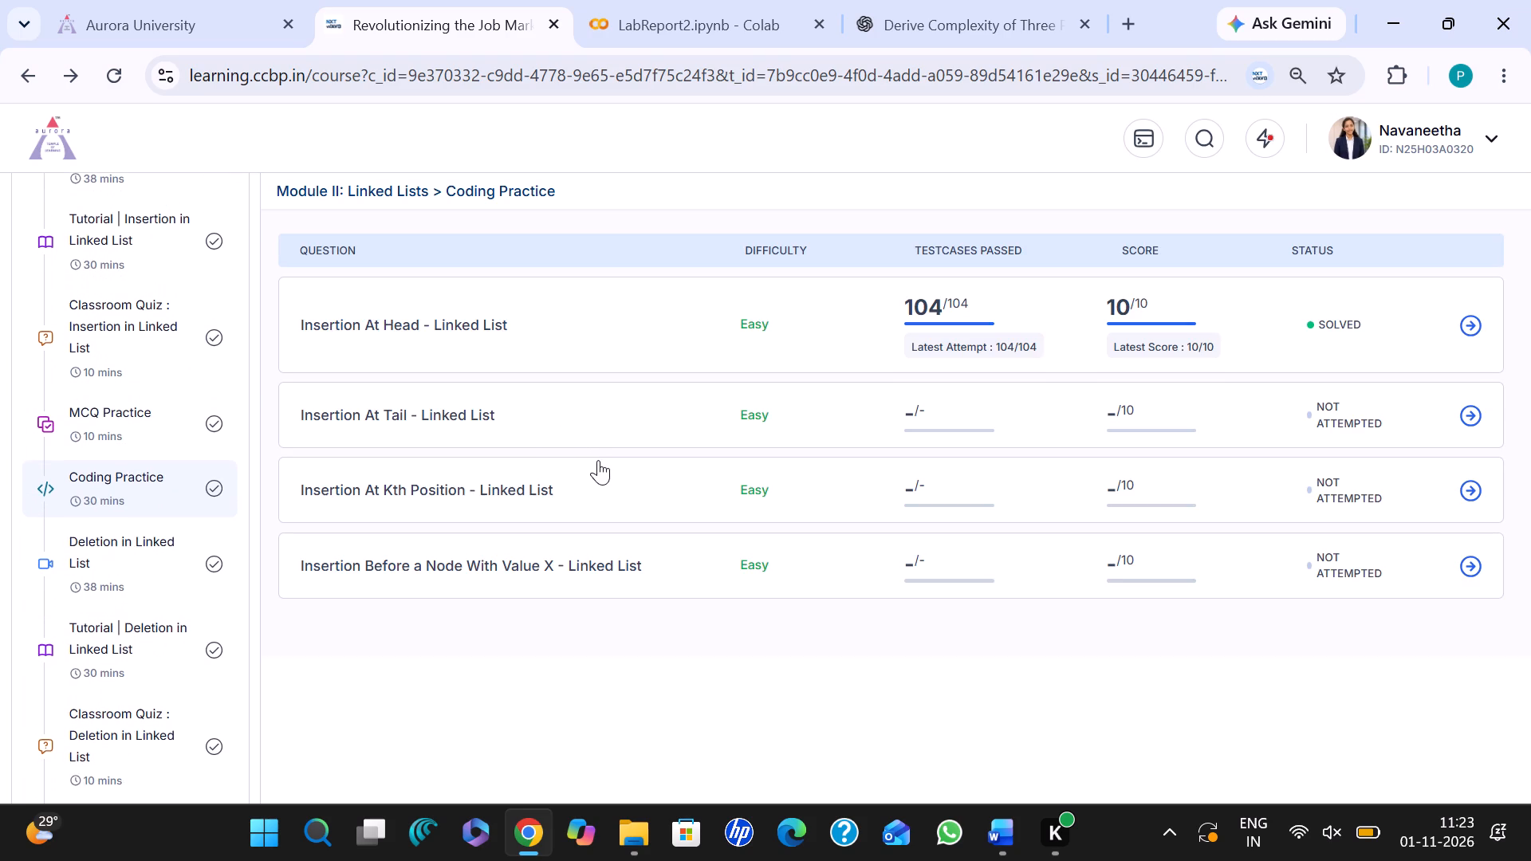
left_click(602, 439)
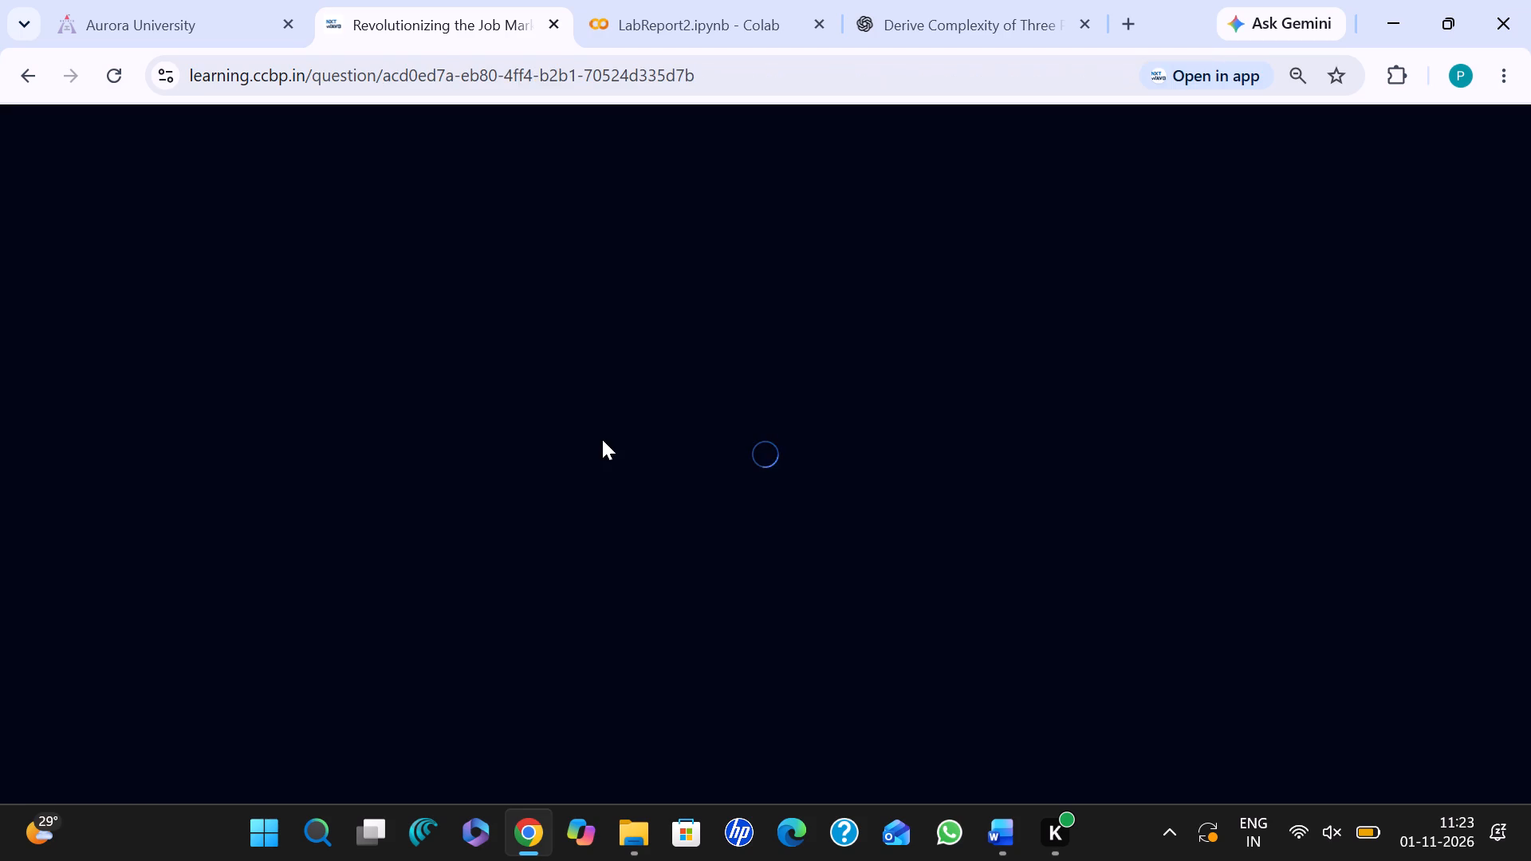
scroll(330, 443, "up", 1)
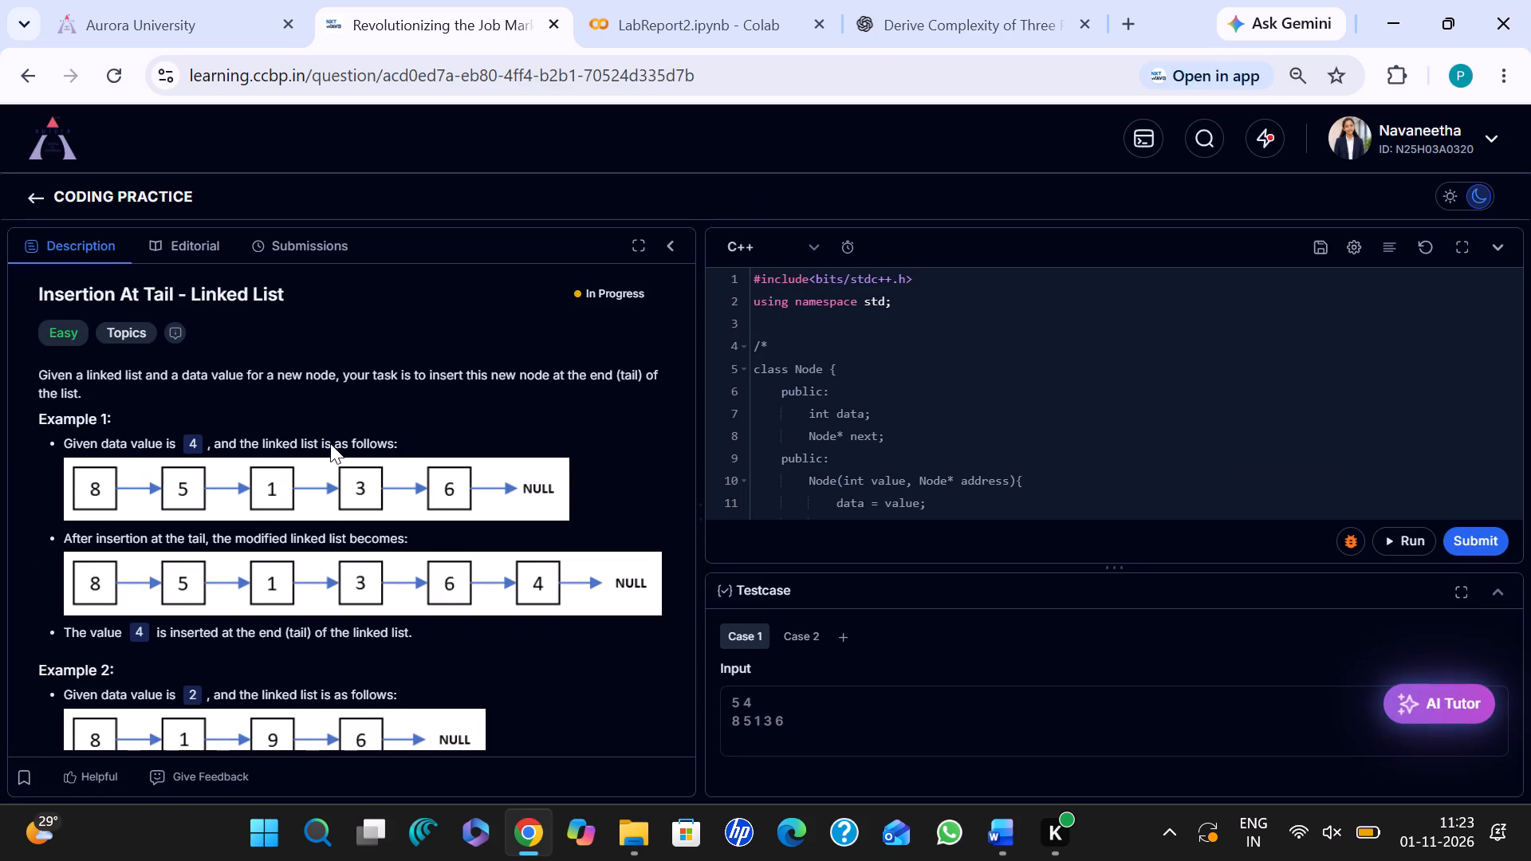
Capture a screenshot of the Insertion At Tail problem page with its description, code editor and test cases.
left_click(860, 340)
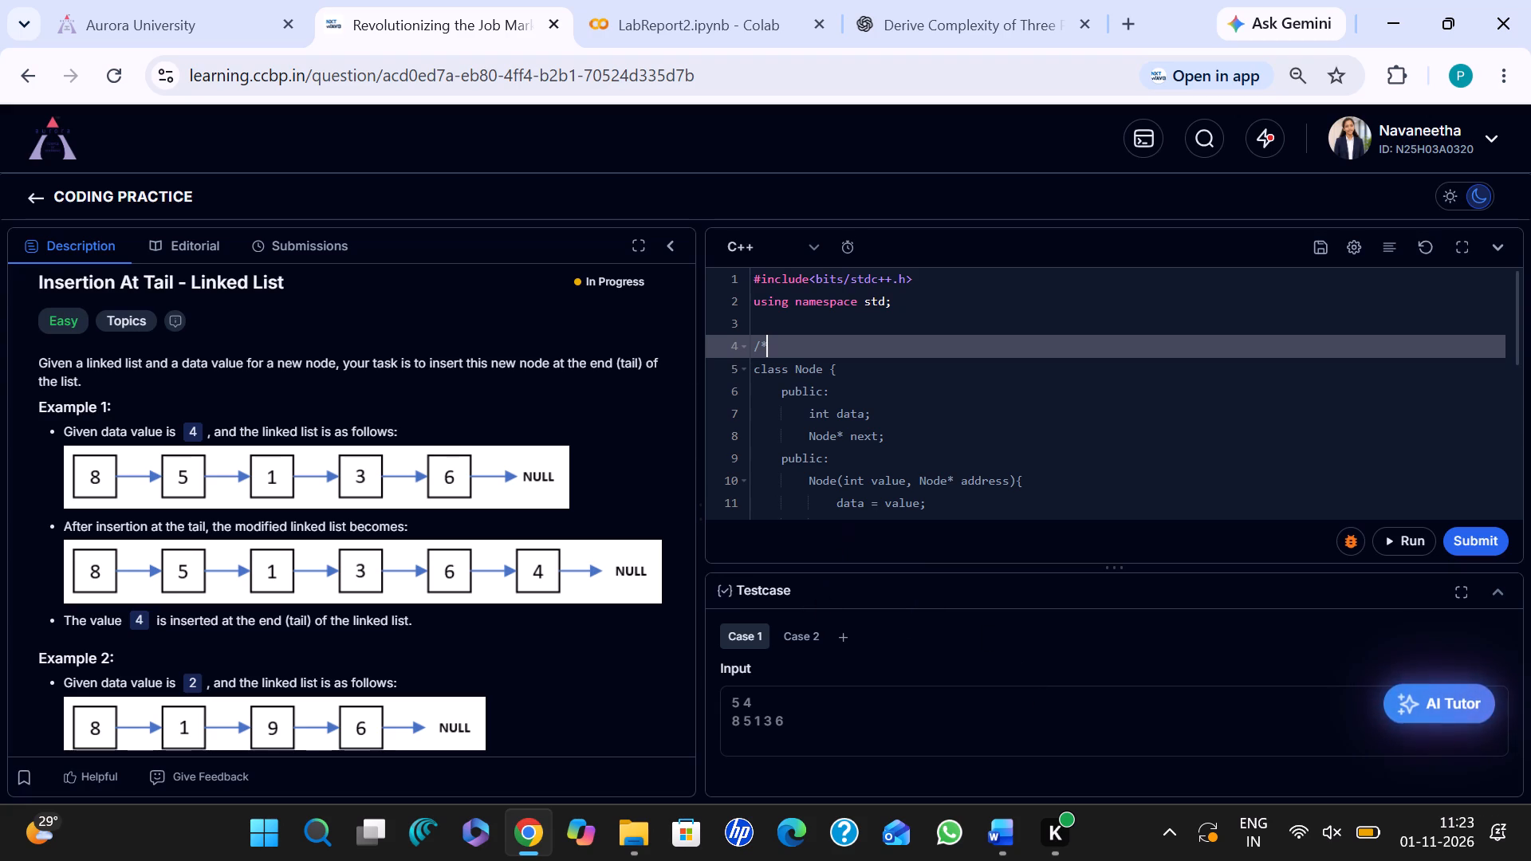
left_click(872, 469)
scroll(872, 469, "down", 2)
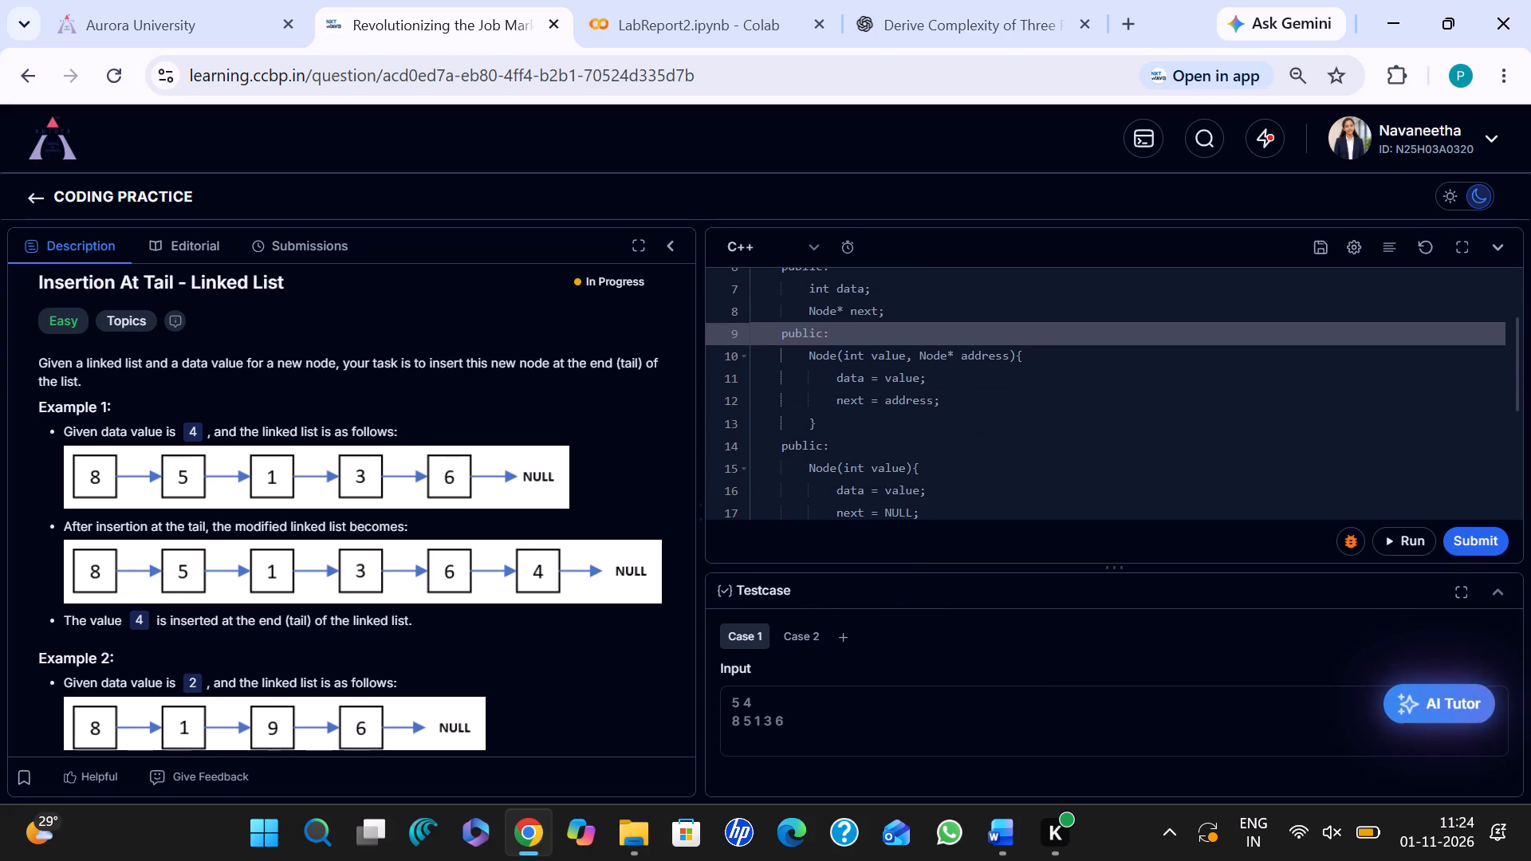
left_click(868, 495)
scroll(868, 495, "up", 6)
key("Print")
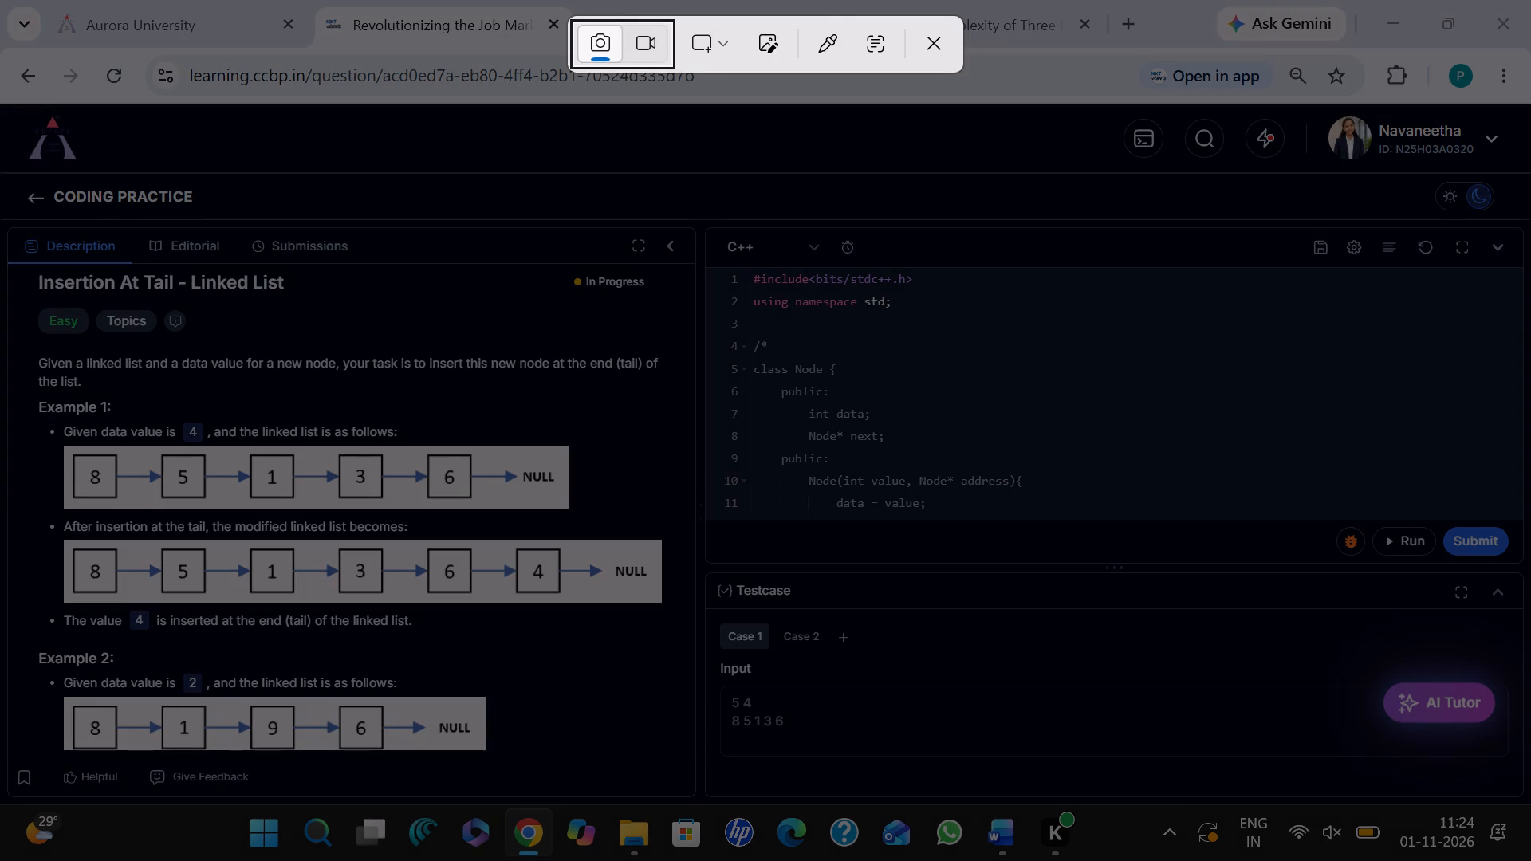
left_click_drag(0, 104, 1530, 817)
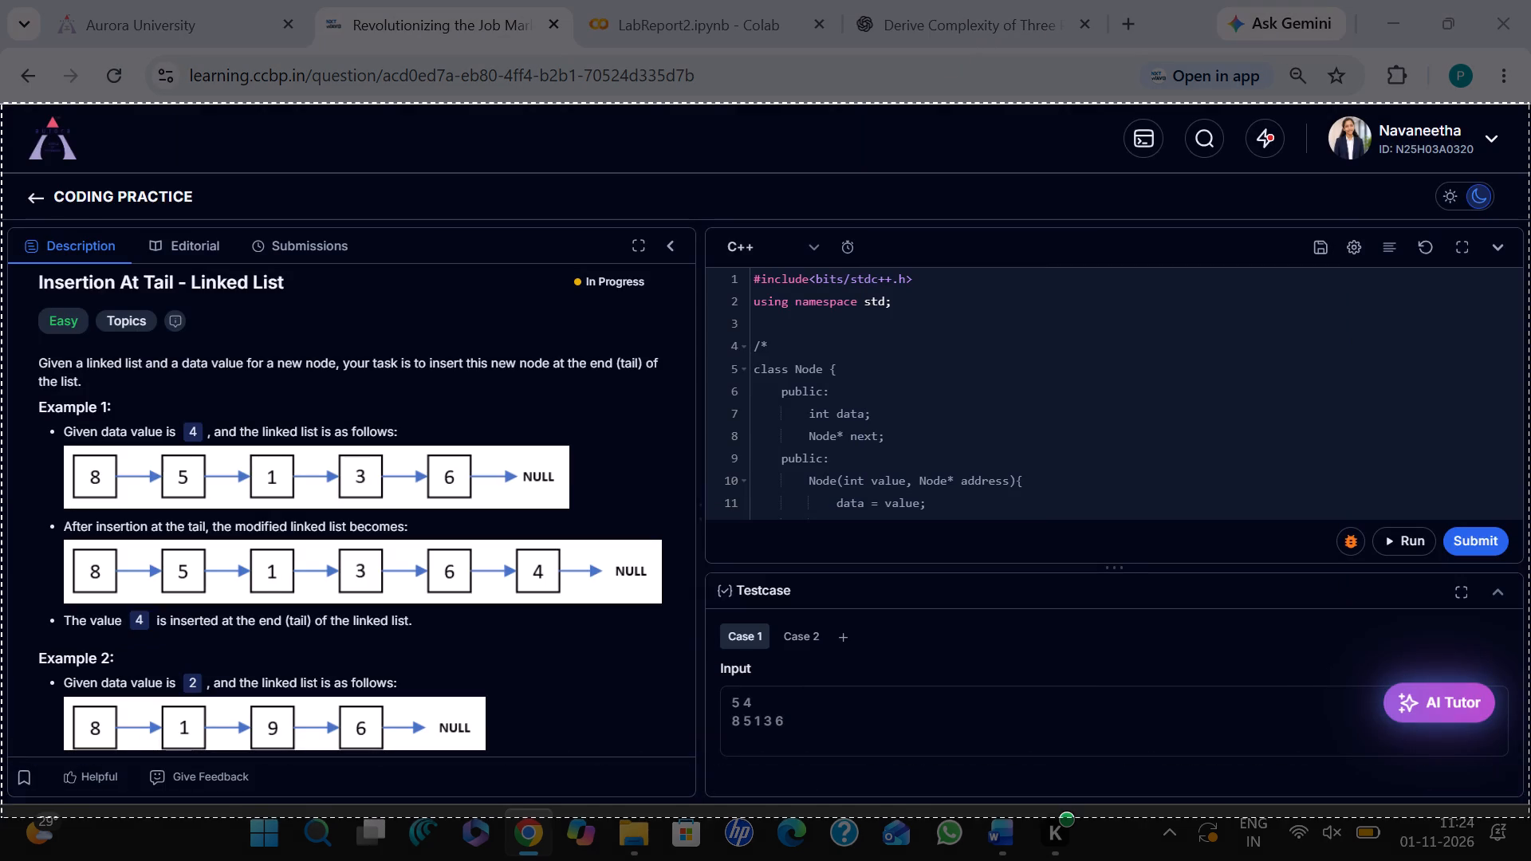
left_click_drag(1530, 817, 1530, 795)
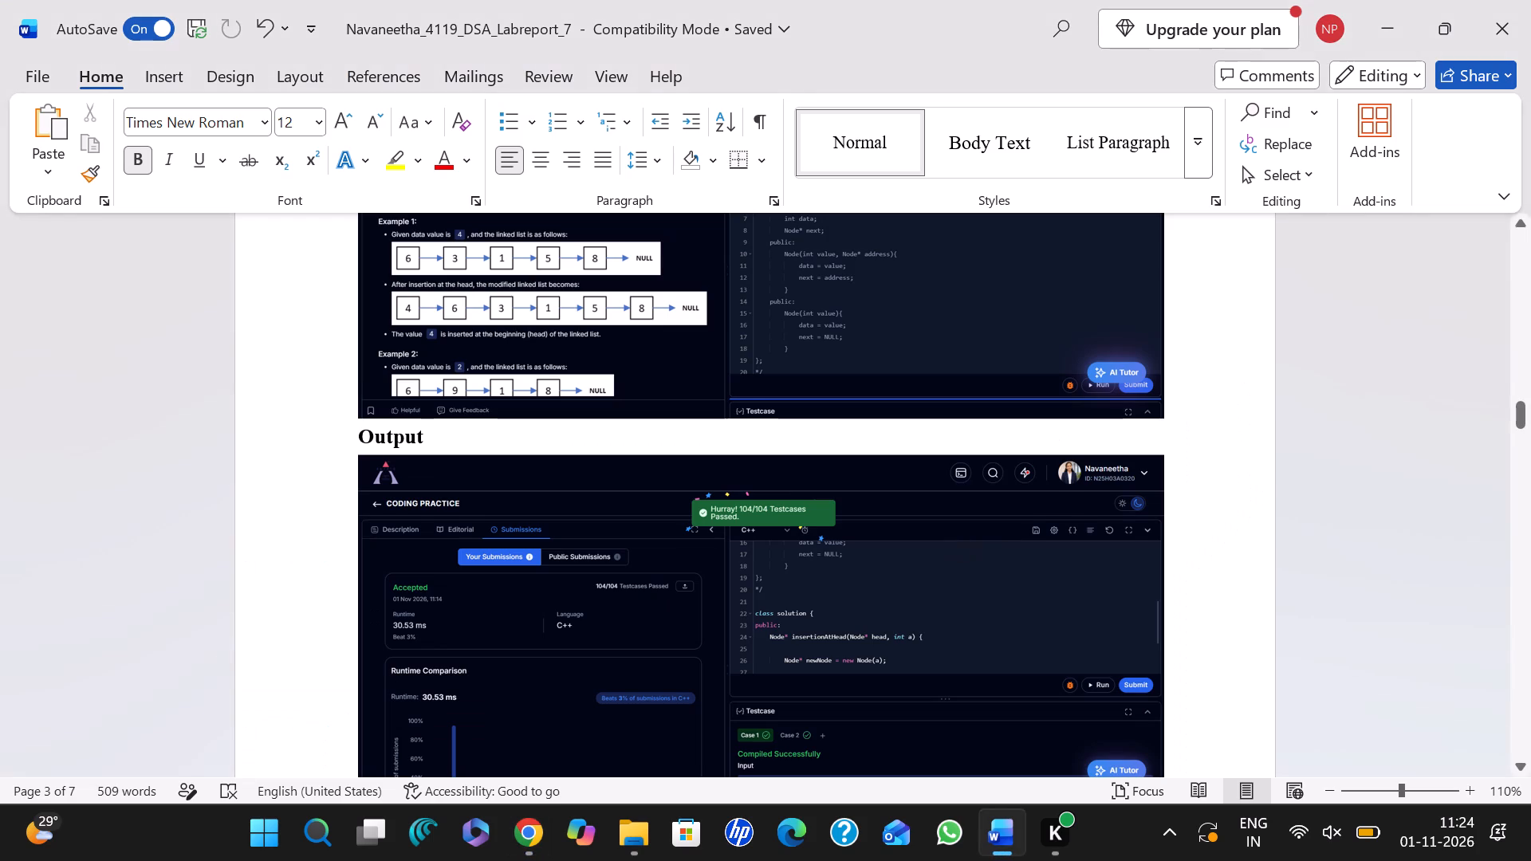
In the Word report, add item "2." below the Insertion At Head output and paste the Insertion At Tail problem screenshot under it.
scroll(802, 526, "down", 2)
scroll(802, 526, "up", 1)
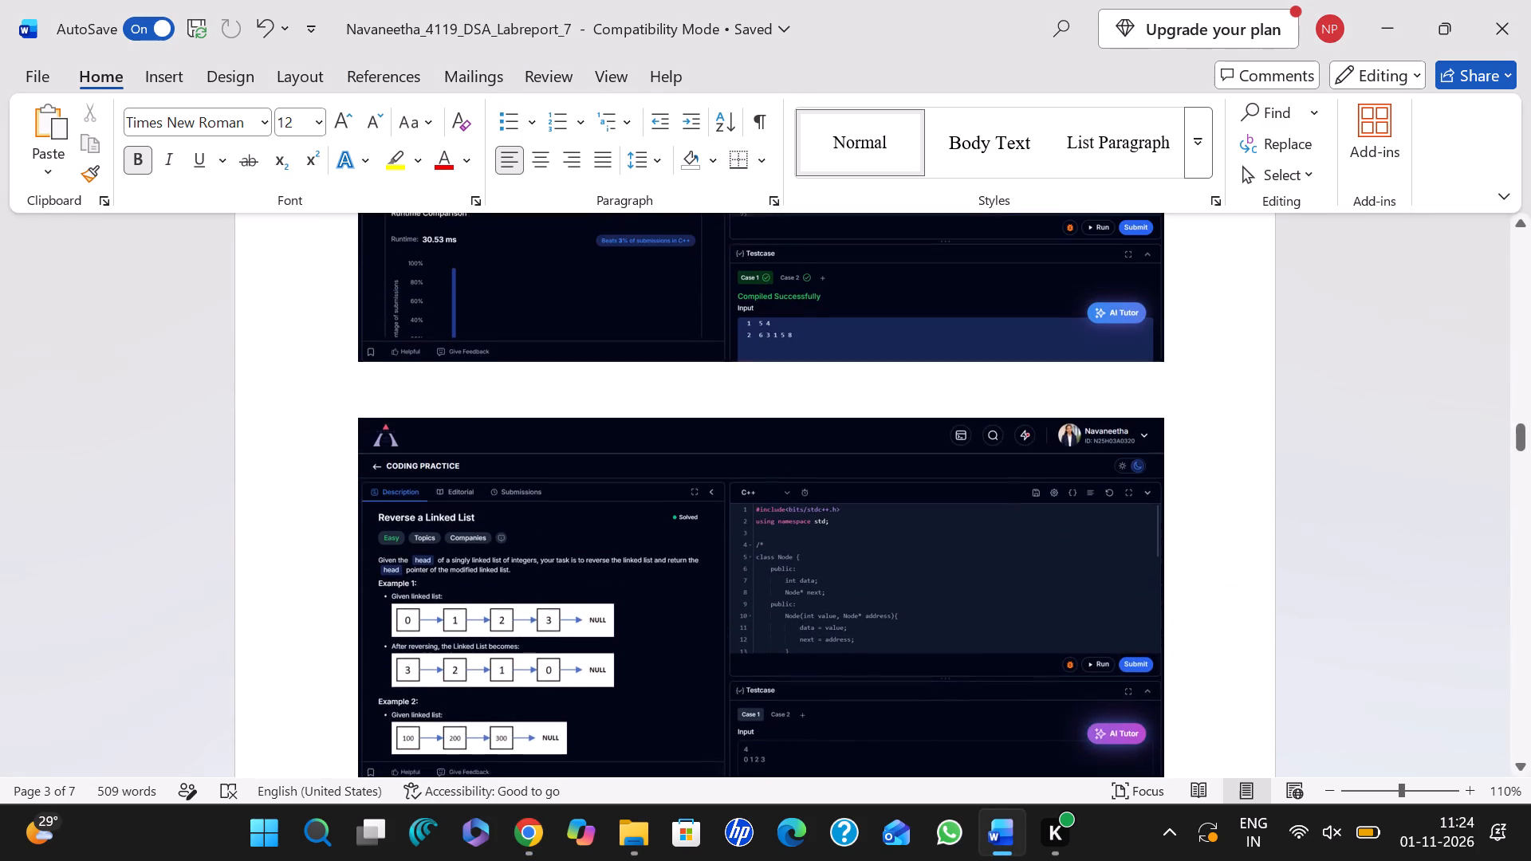
scroll(802, 526, "up", 1)
scroll(802, 526, "down", 1)
scroll(802, 526, "up", 3)
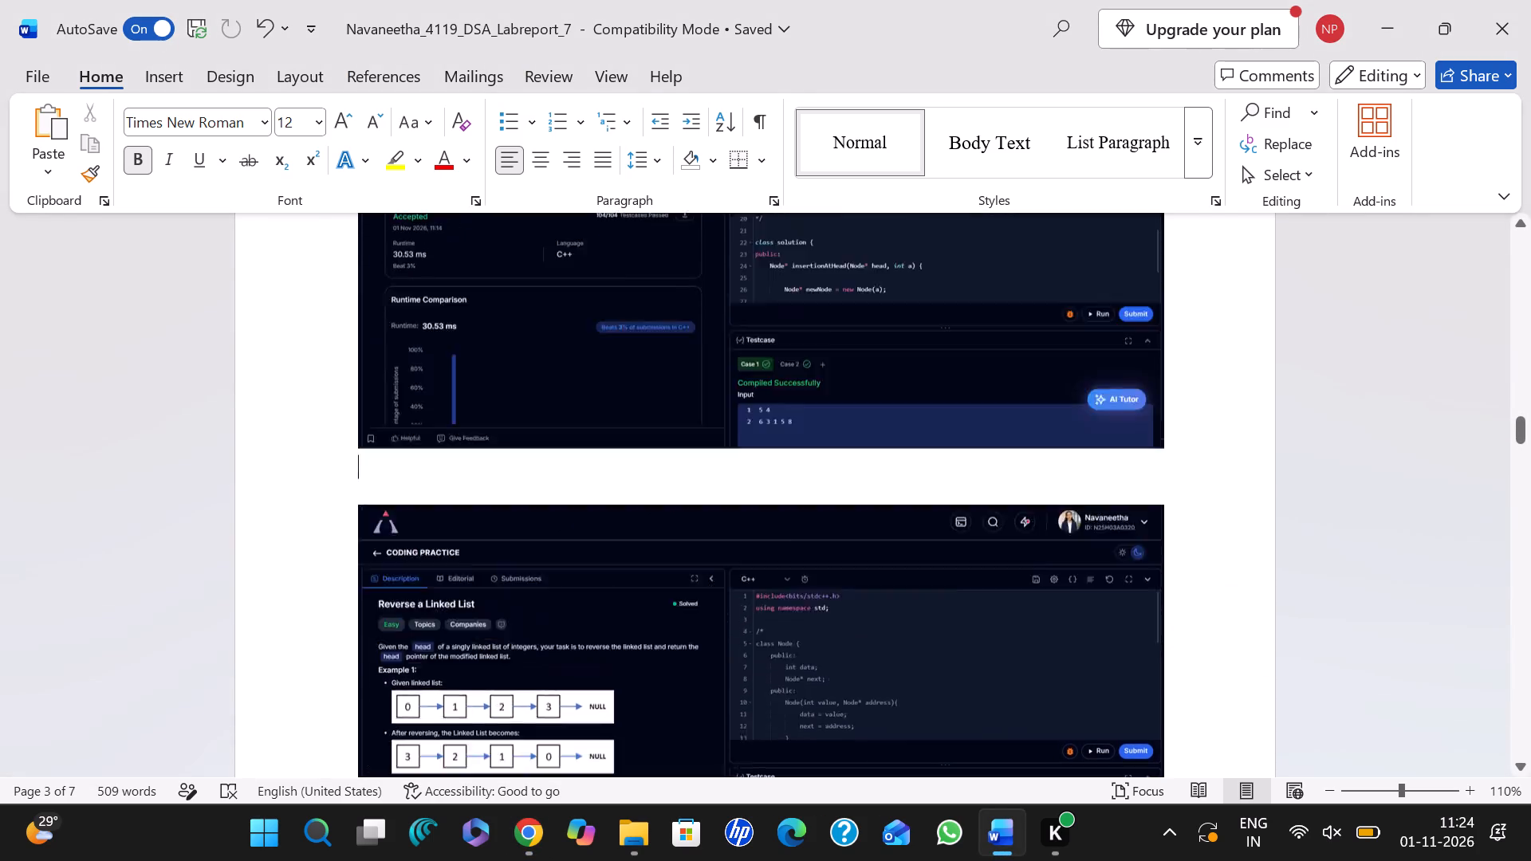
scroll(802, 526, "up", 1)
scroll(802, 526, "down", 2)
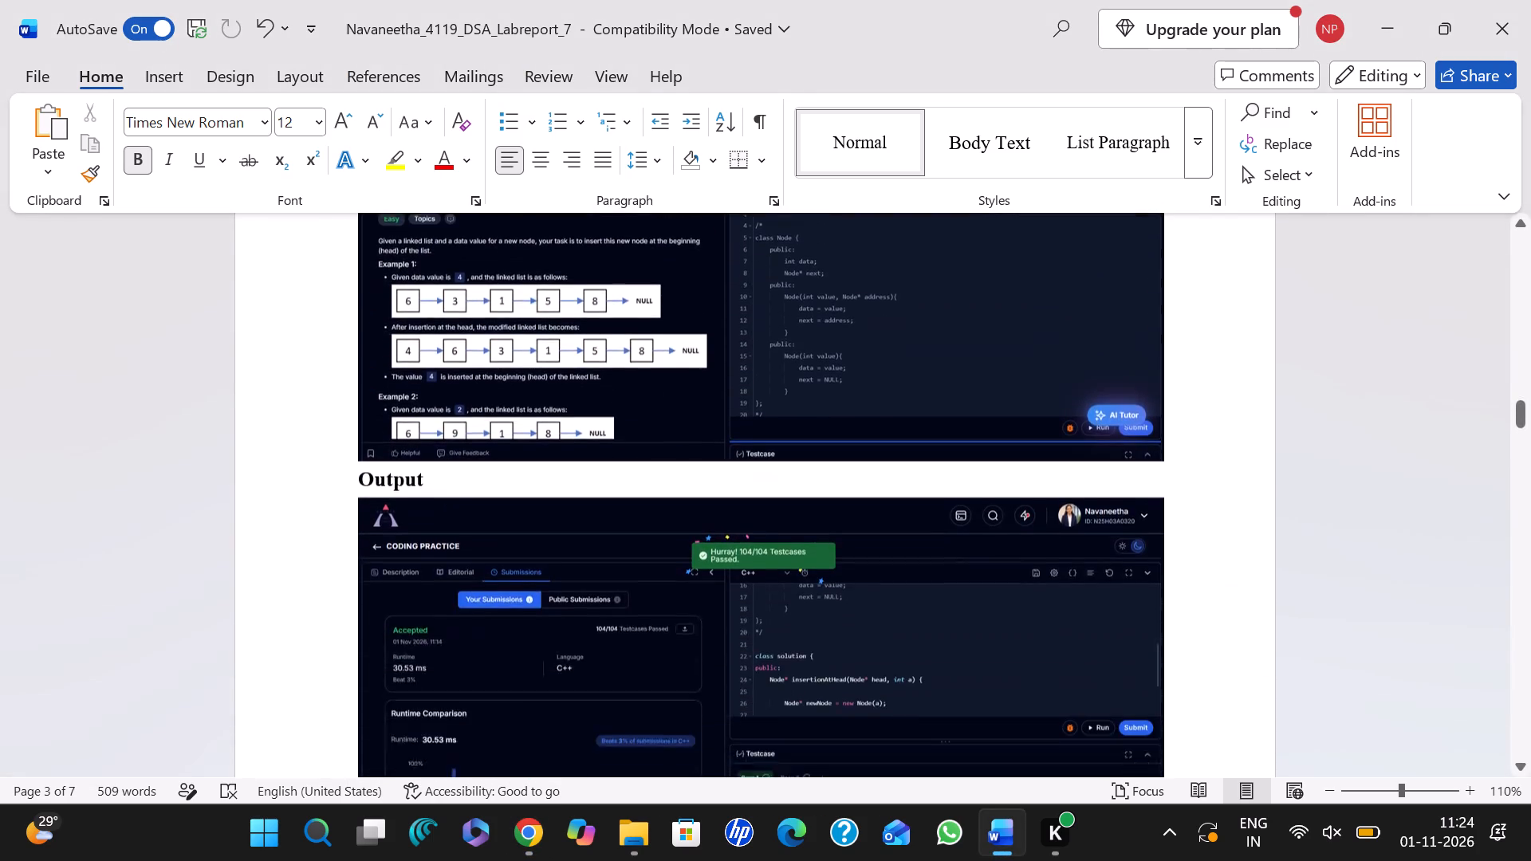
scroll(802, 526, "down", 1)
type("2.")
key("space")
key("Return")
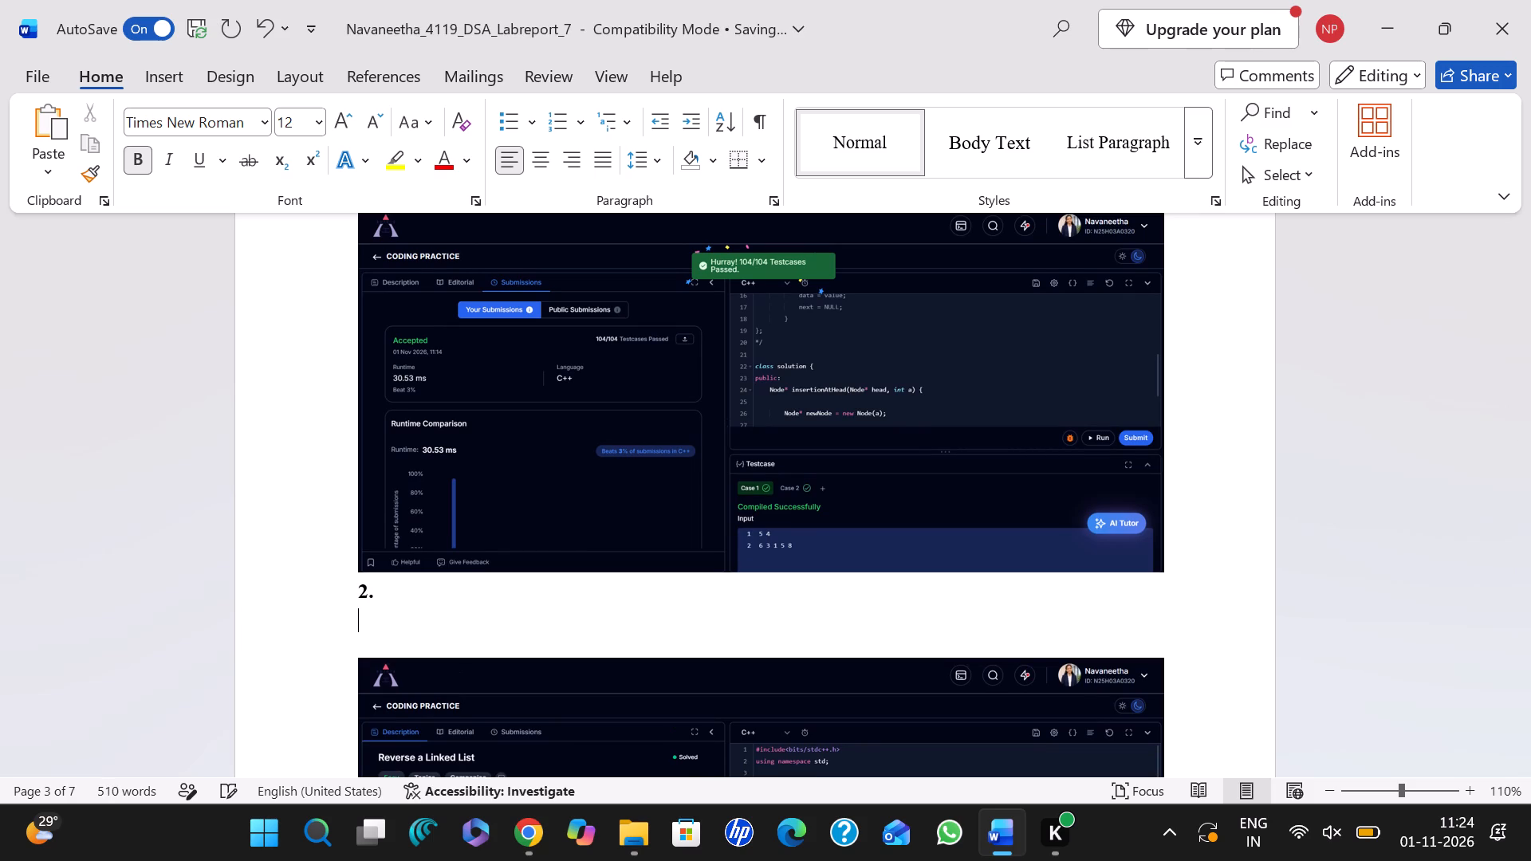
key("ctrl+v")
key("Return")
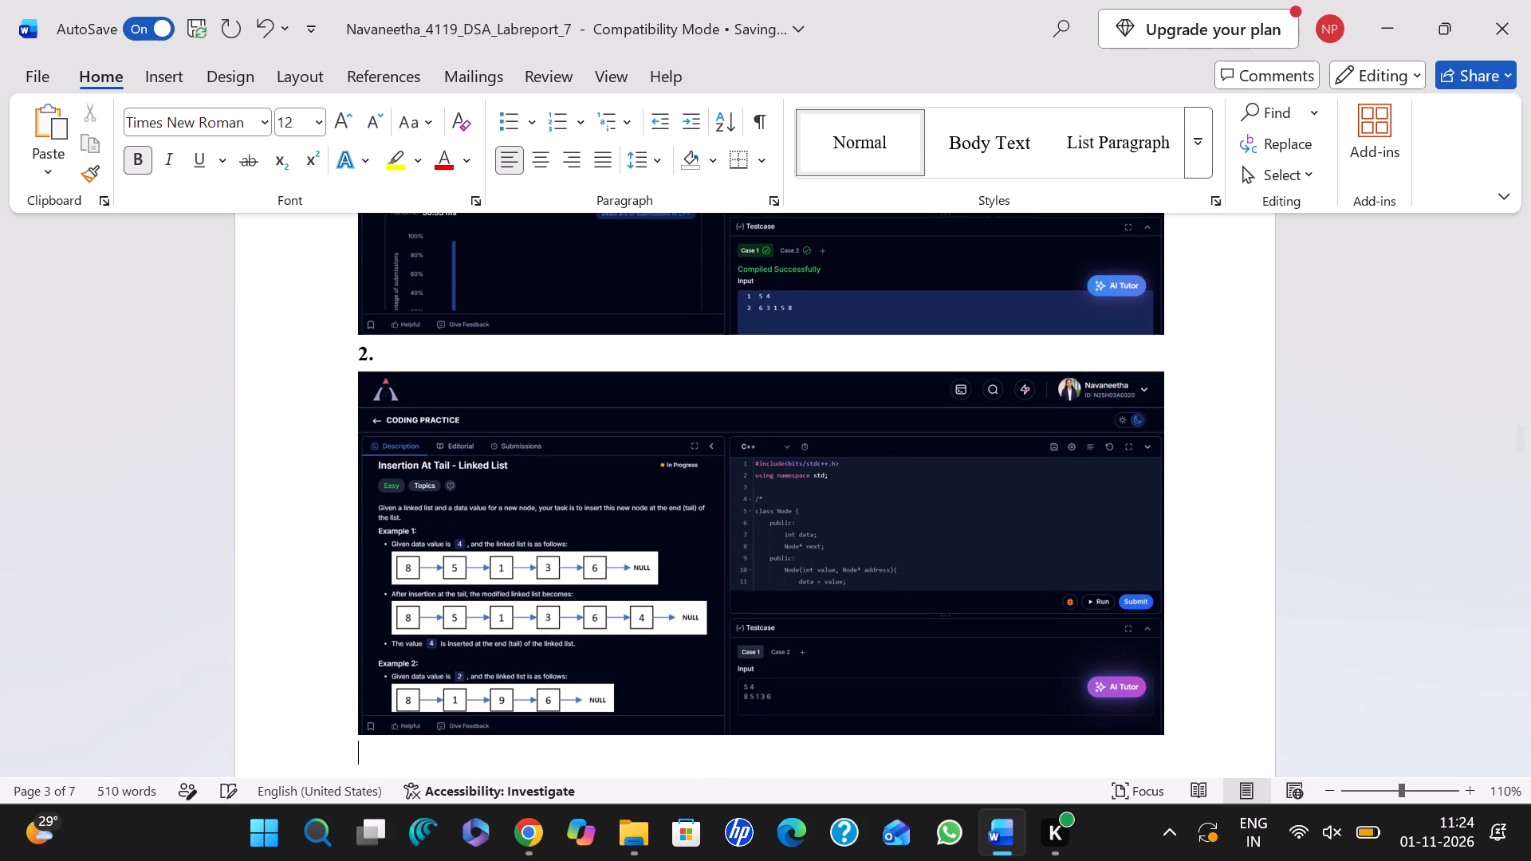
Add an "Output" heading with empty lines after it beneath the Insertion At Tail problem screenshot.
type("ouypyu")
key("BackSpace")
key("BackSpace")
key("BackSpace")
key("BackSpace")
type("tput")
scroll(802, 526, "down", 2)
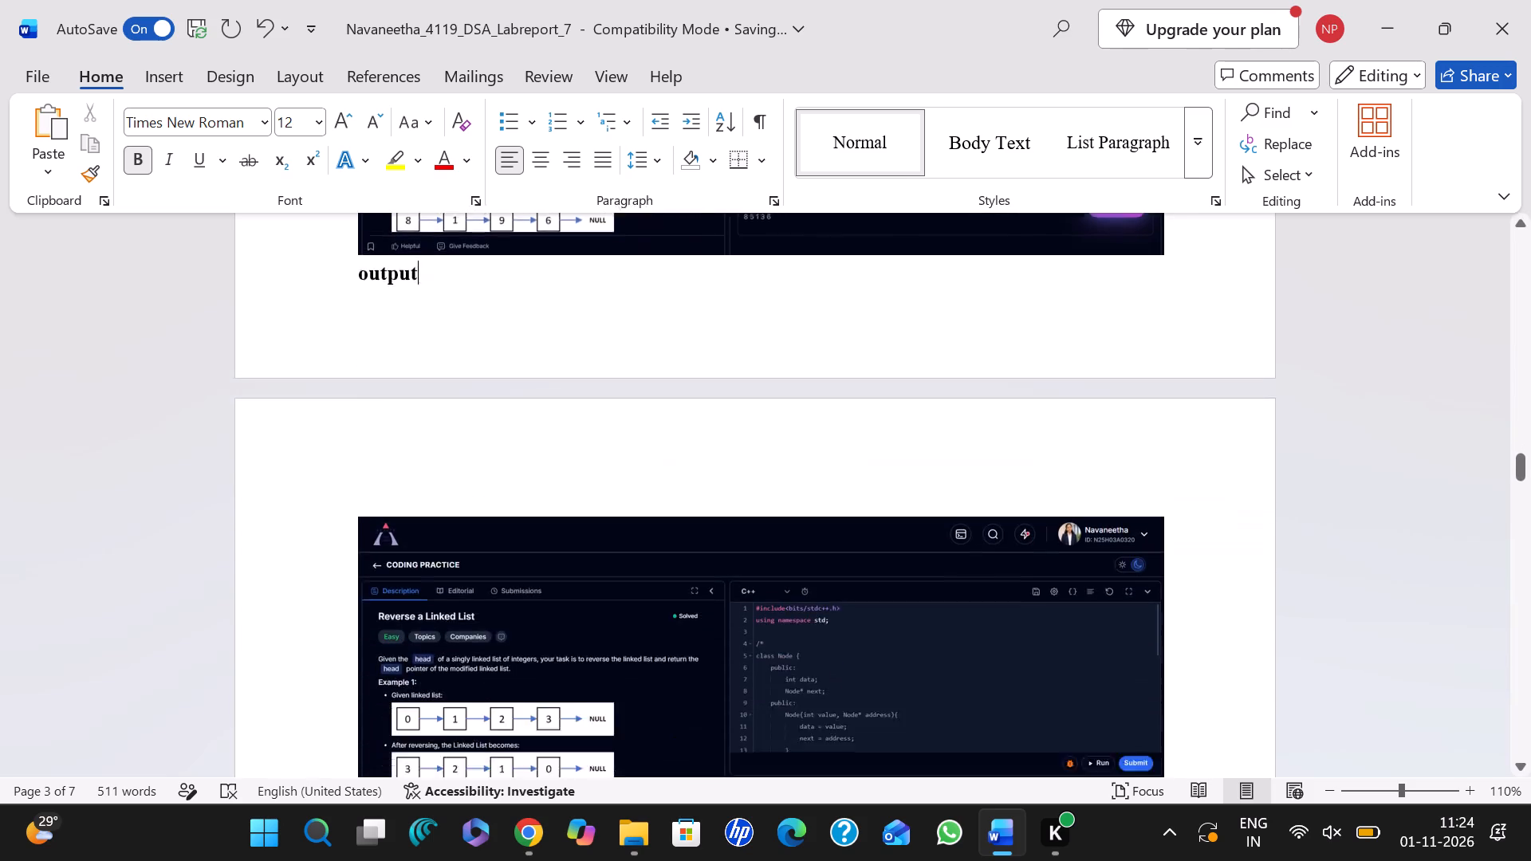
scroll(802, 526, "down", 1)
scroll(802, 526, "up", 1)
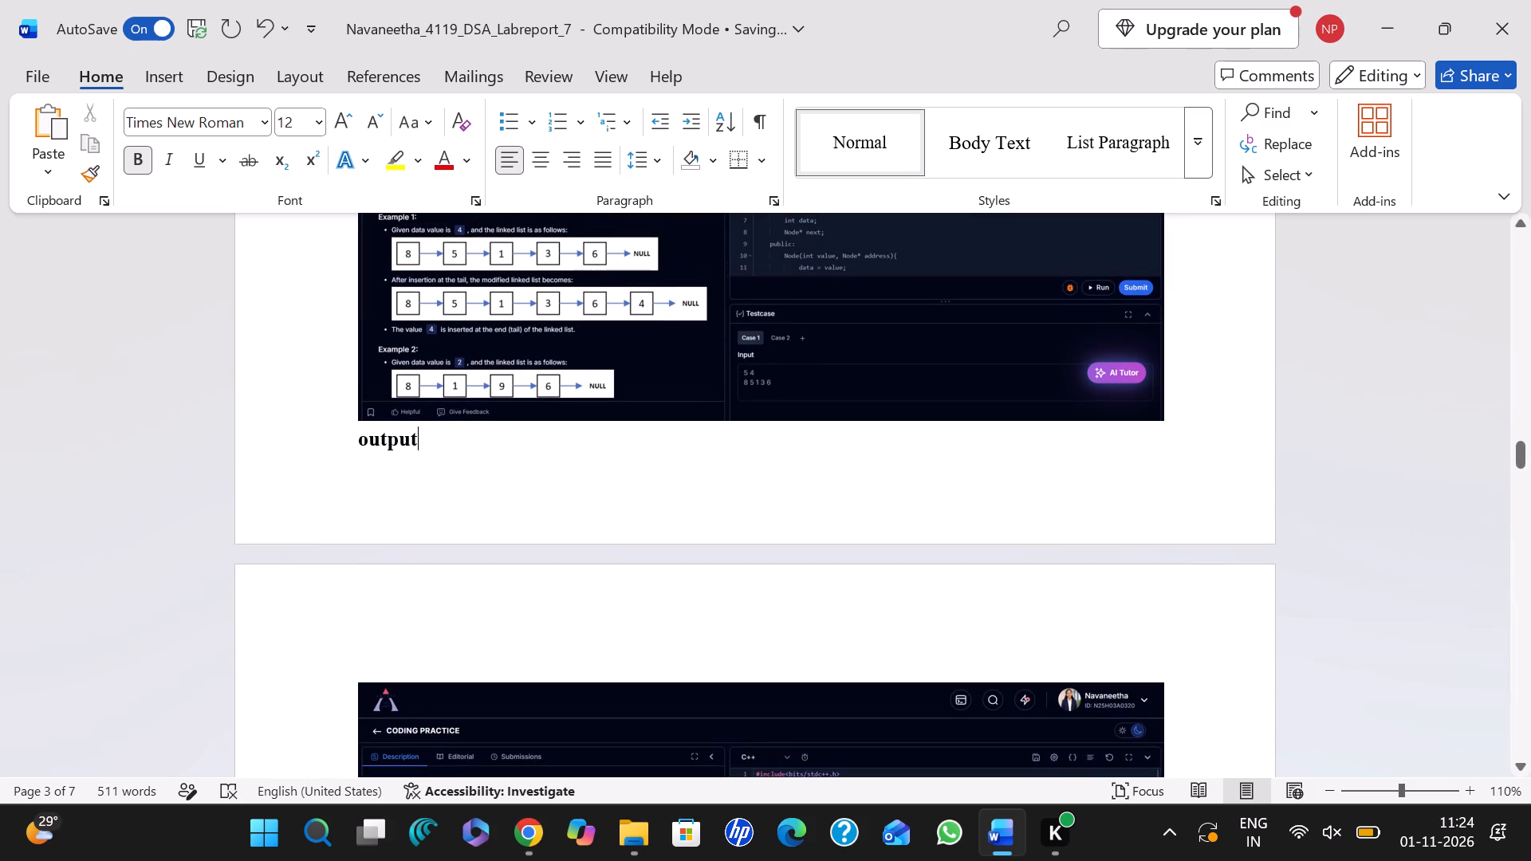
key("Return")
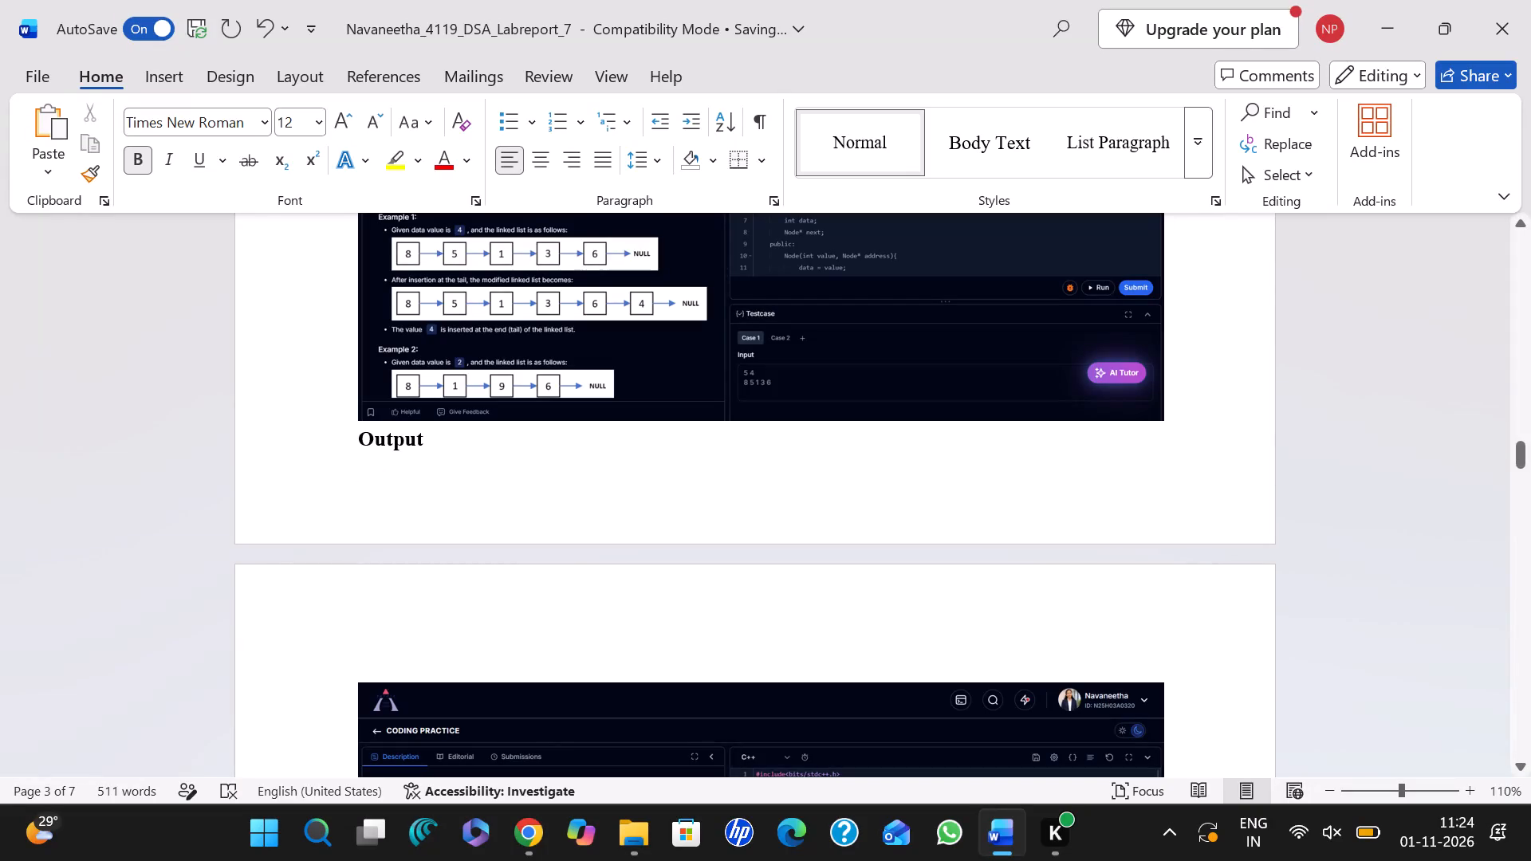
left_click(345, 445)
key("Return")
key("Return")
key("Return")
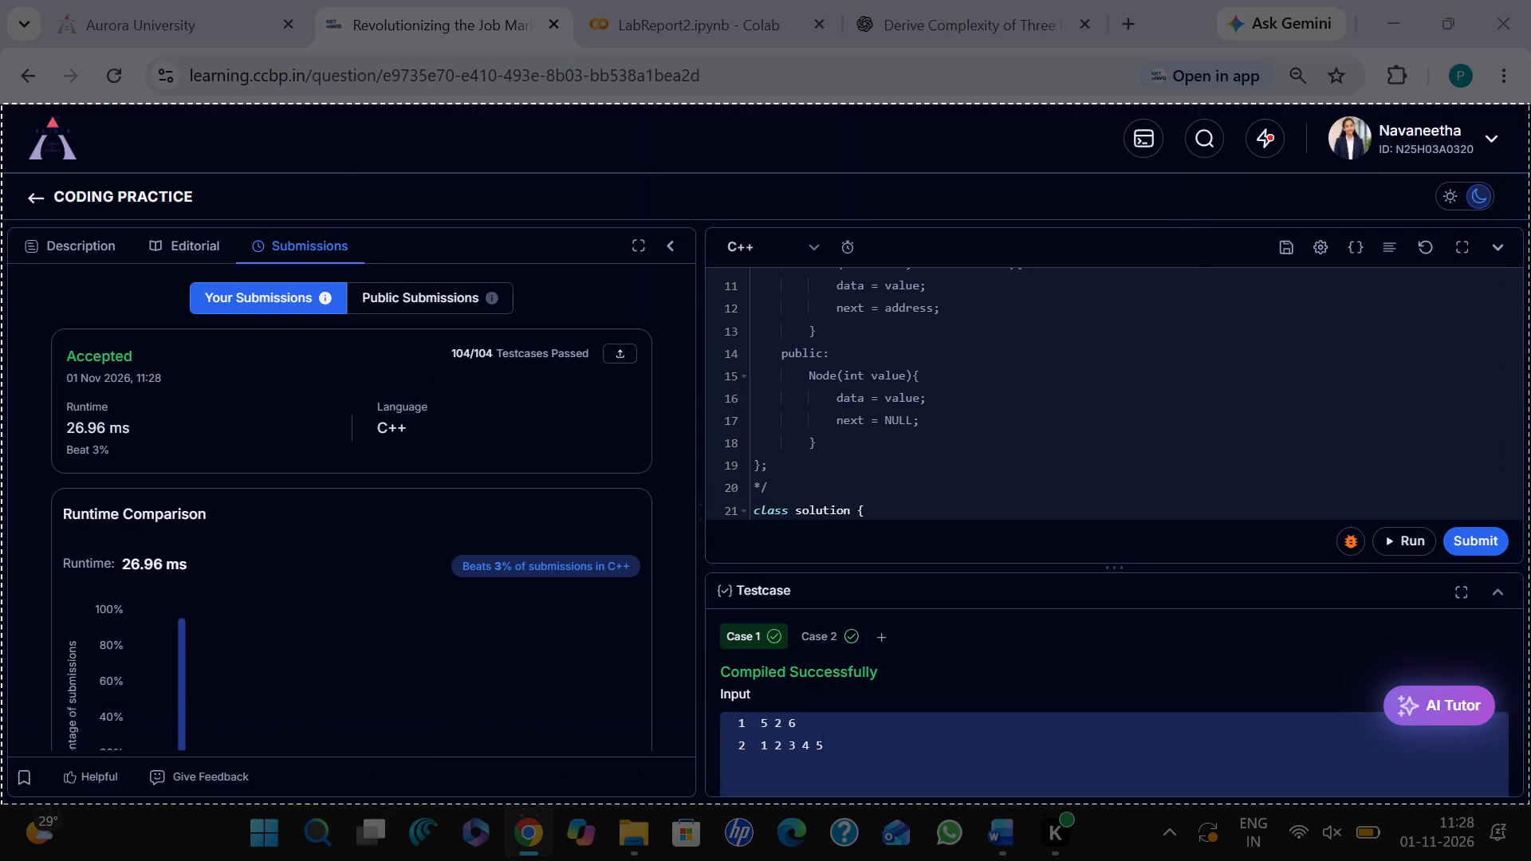
left_click_drag(1530, 803, 1530, 794)
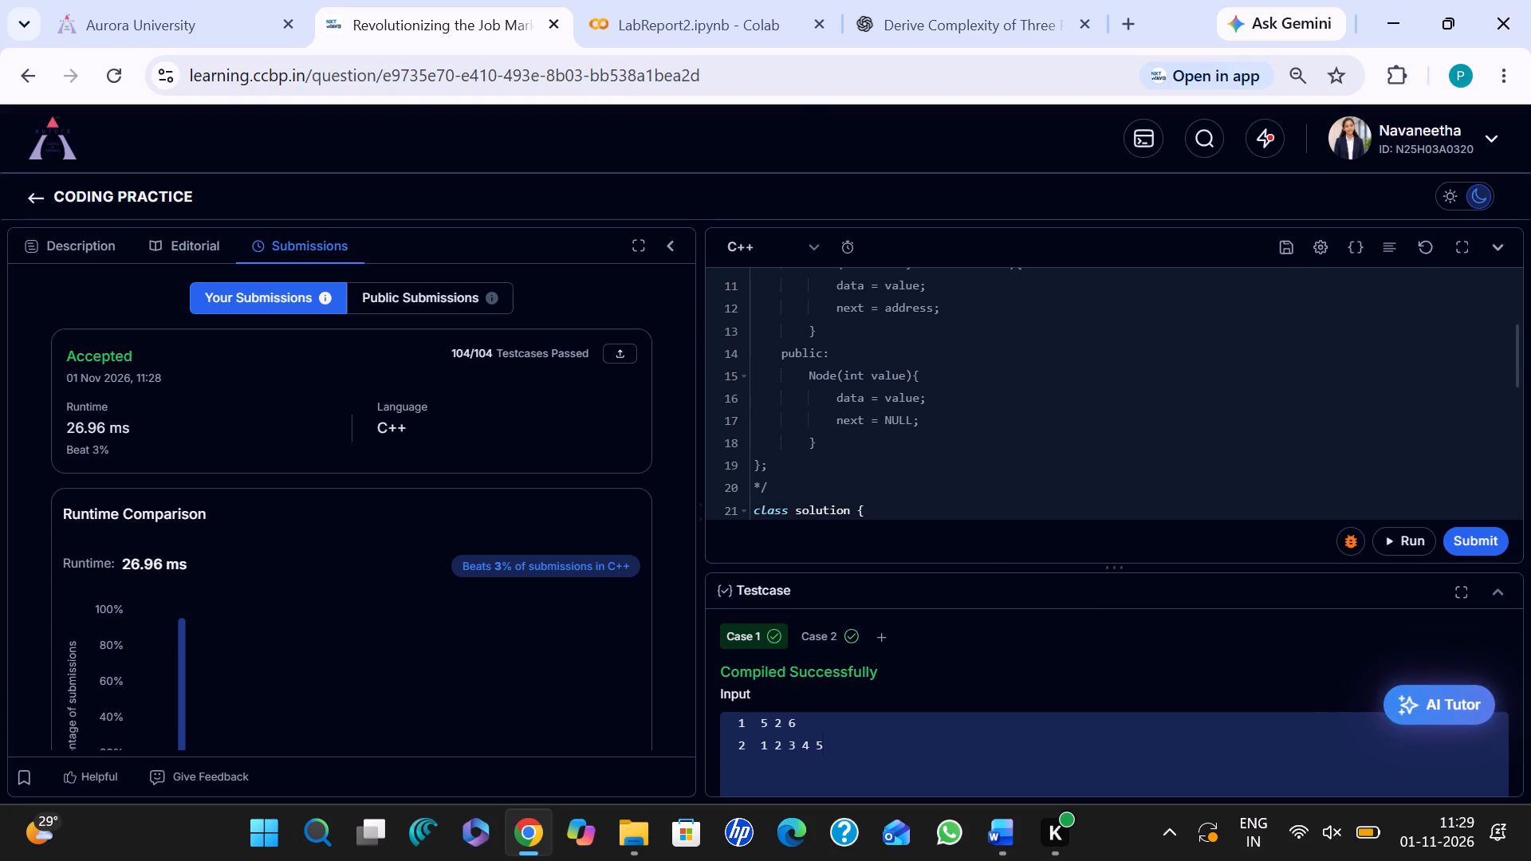
Switch to the Word lab report and add a bold "4." line after the Reverse a Linked List output screenshot, above Time Complexity Derivation.
left_click(938, 0)
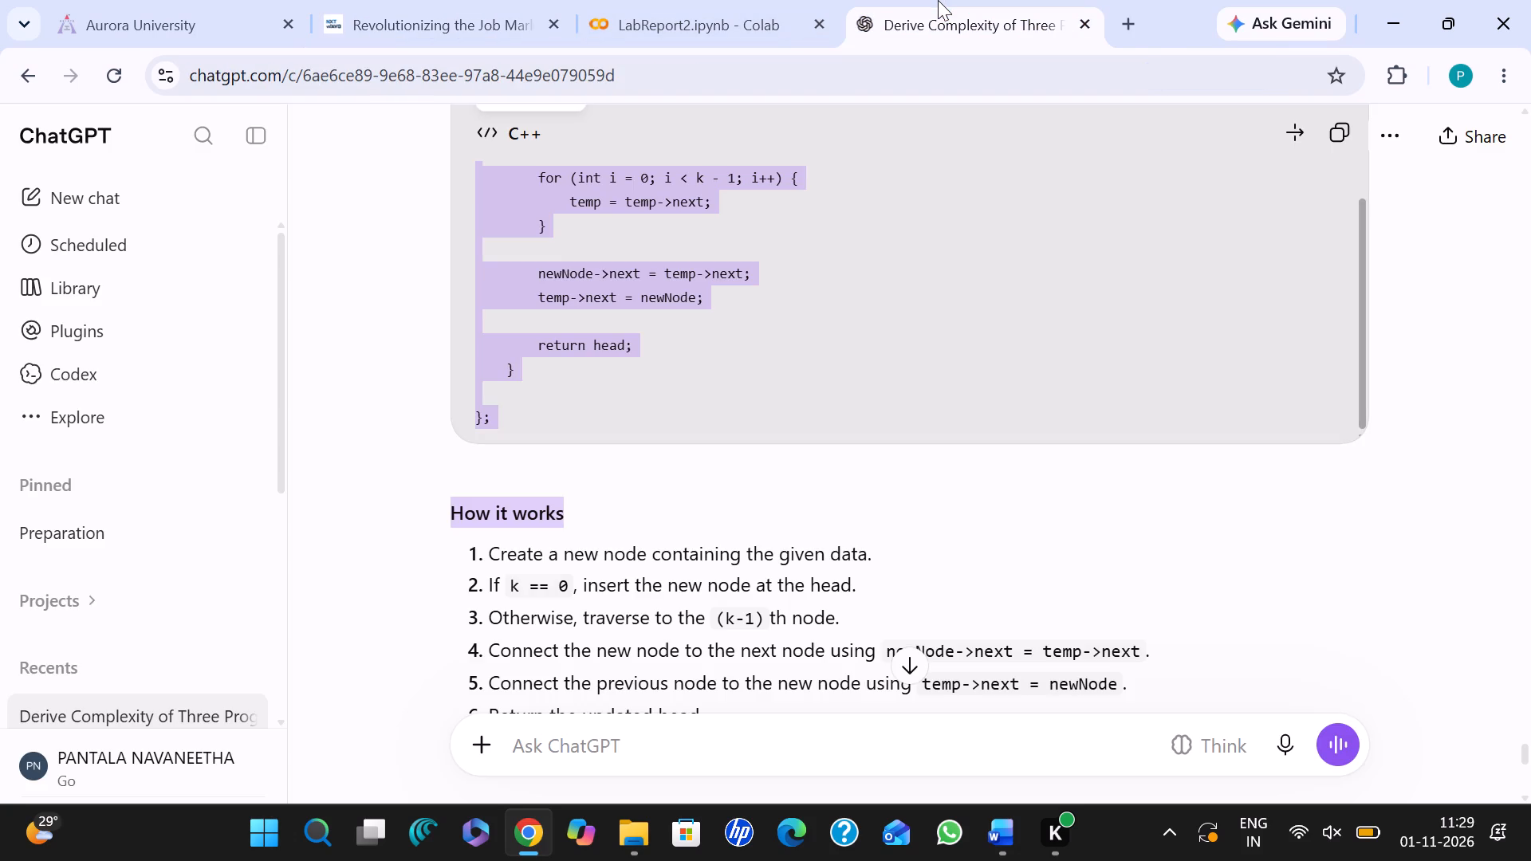
left_click(461, 0)
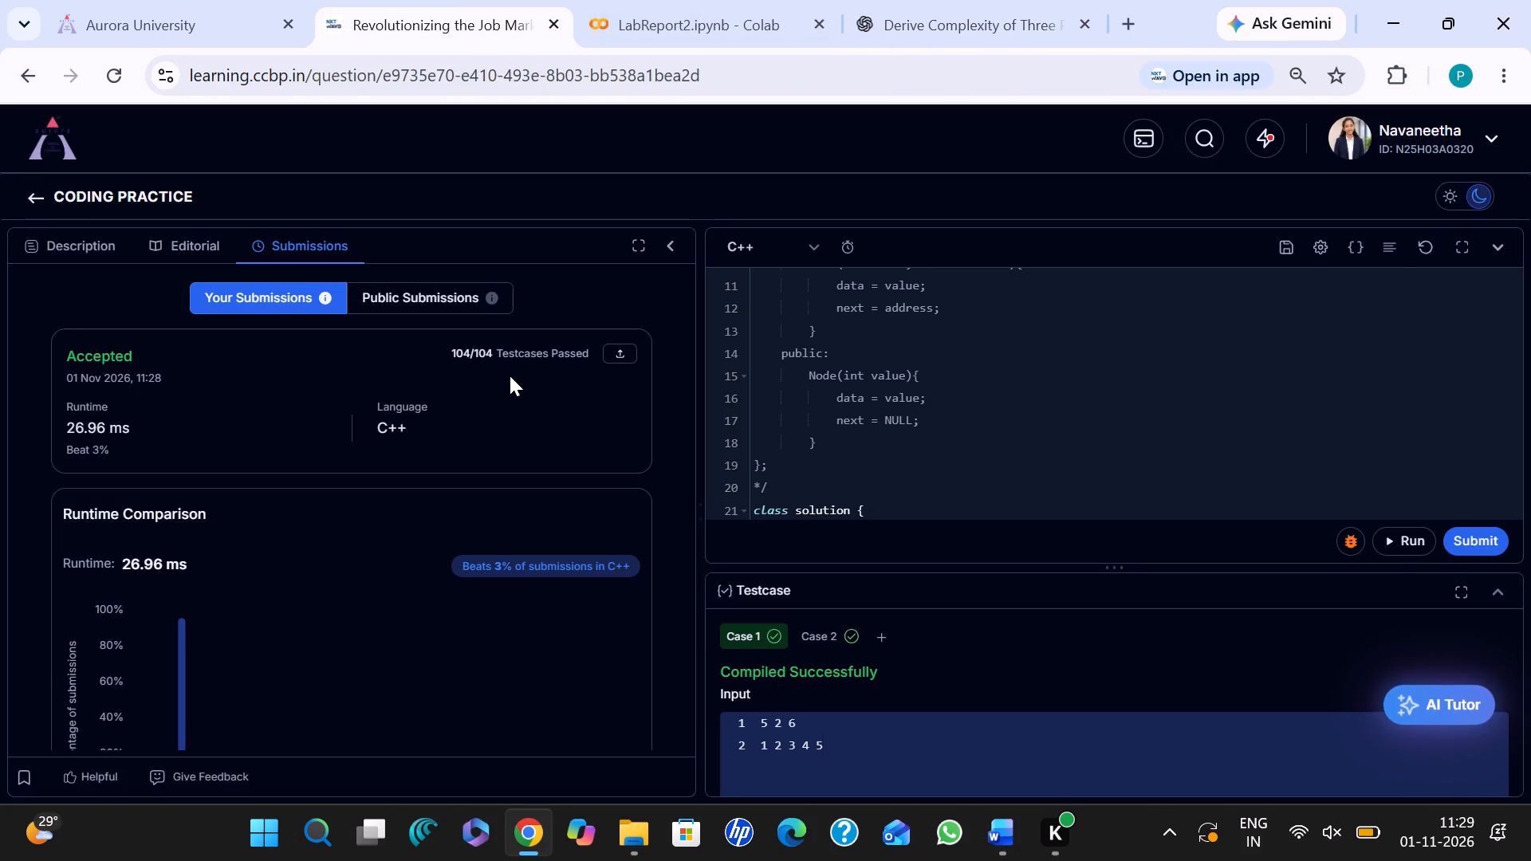
scroll(518, 689, "down", 1)
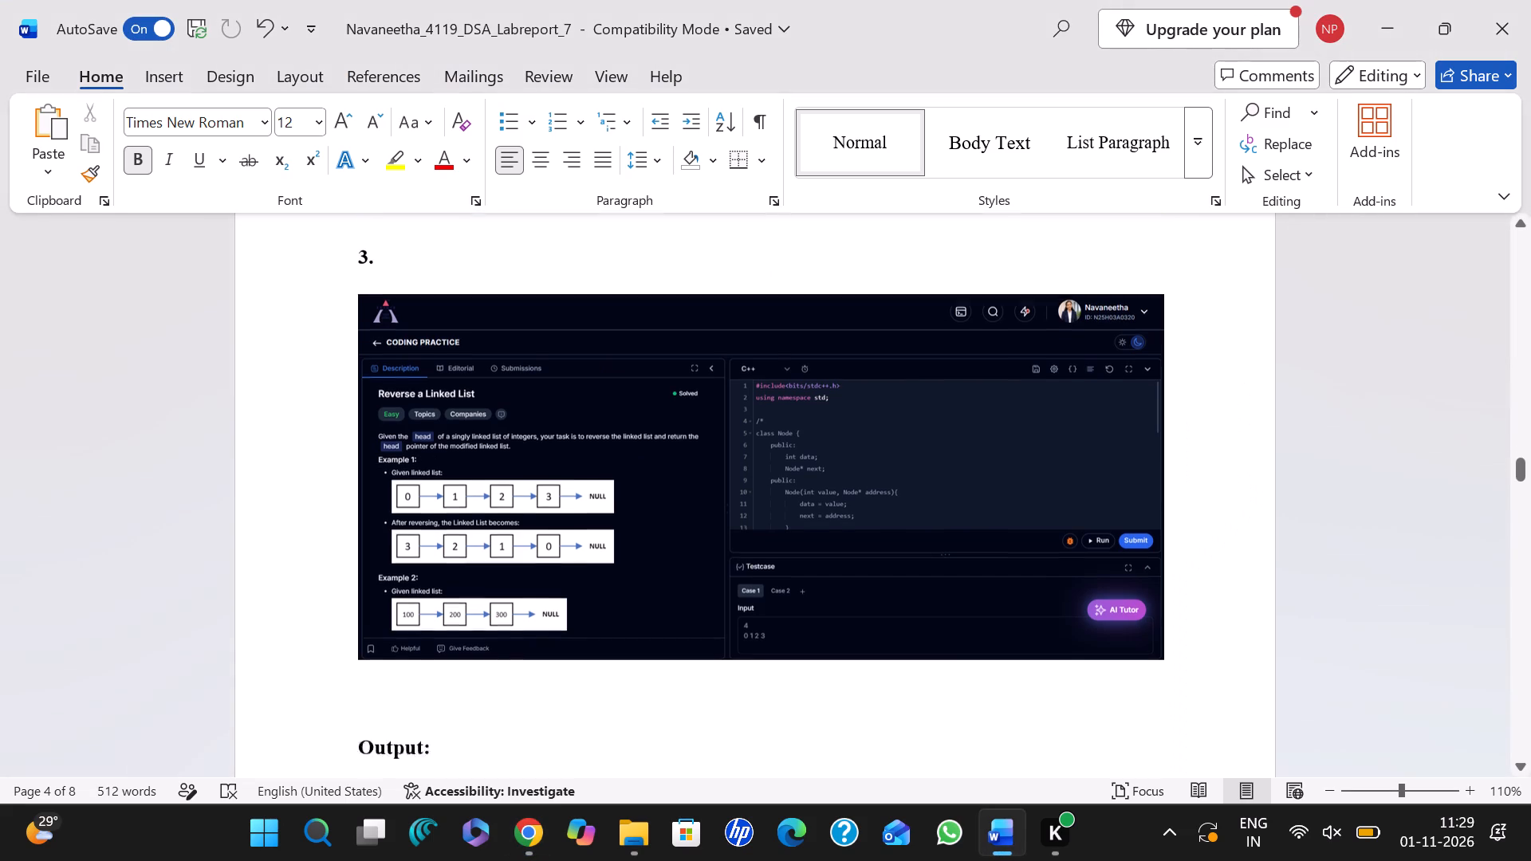
scroll(518, 689, "down", 1)
scroll(489, 518, "down", 1)
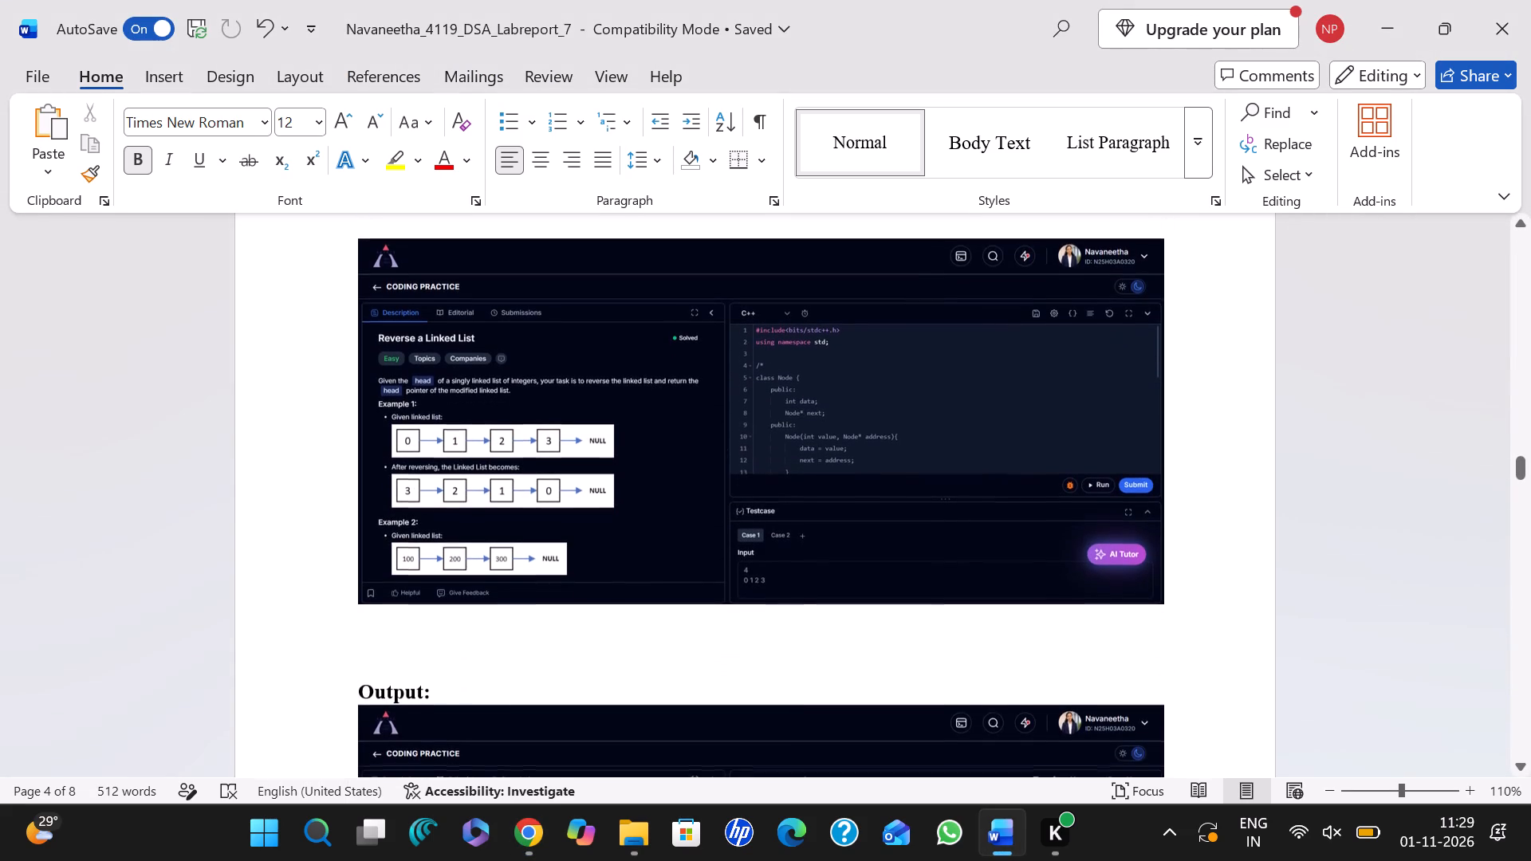
scroll(489, 518, "down", 2)
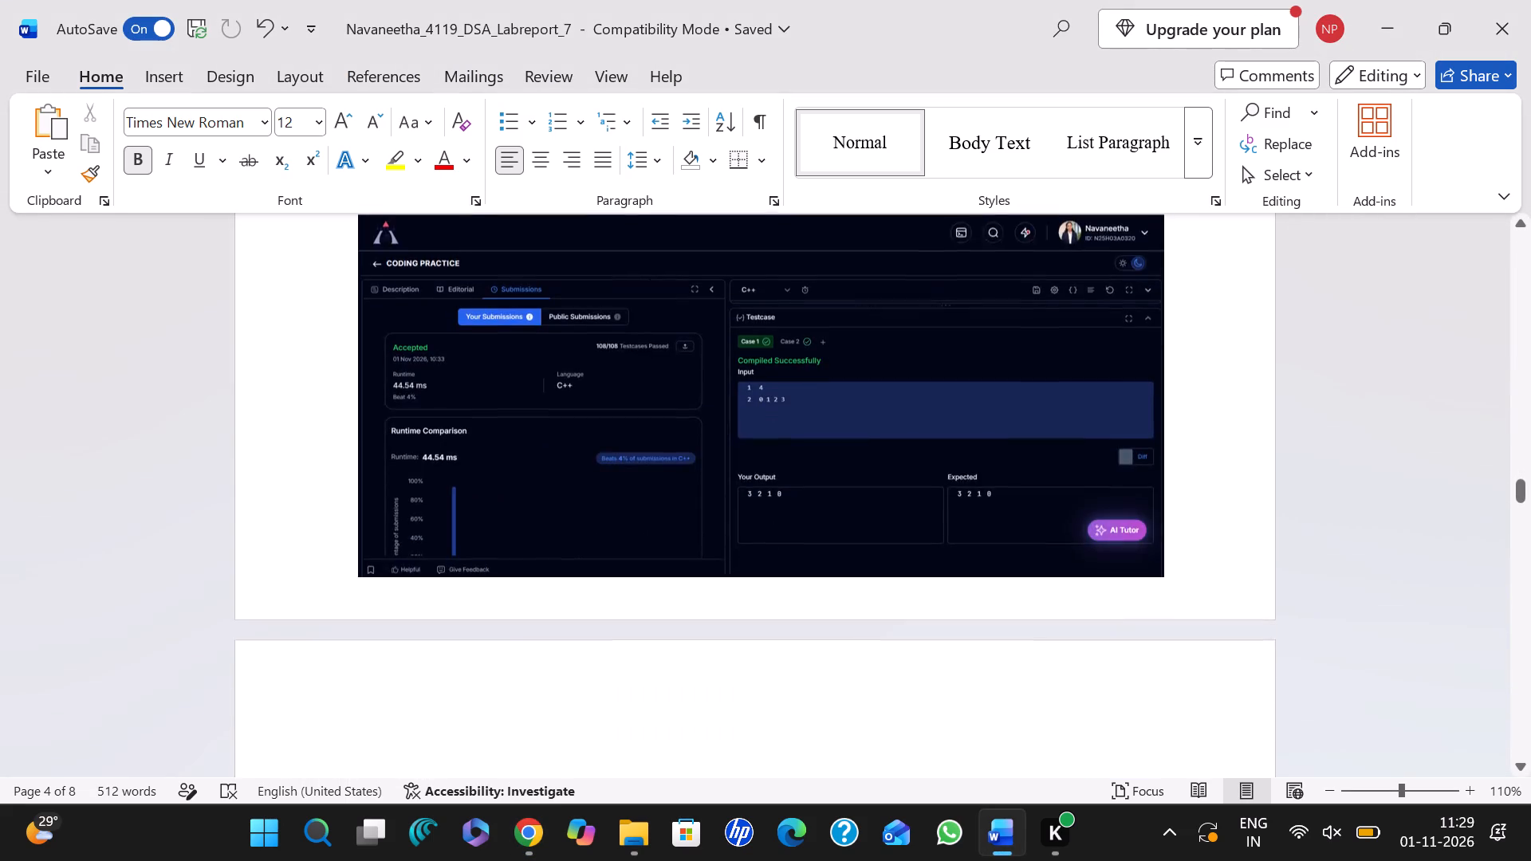
scroll(489, 518, "down", 1)
left_click(388, 563)
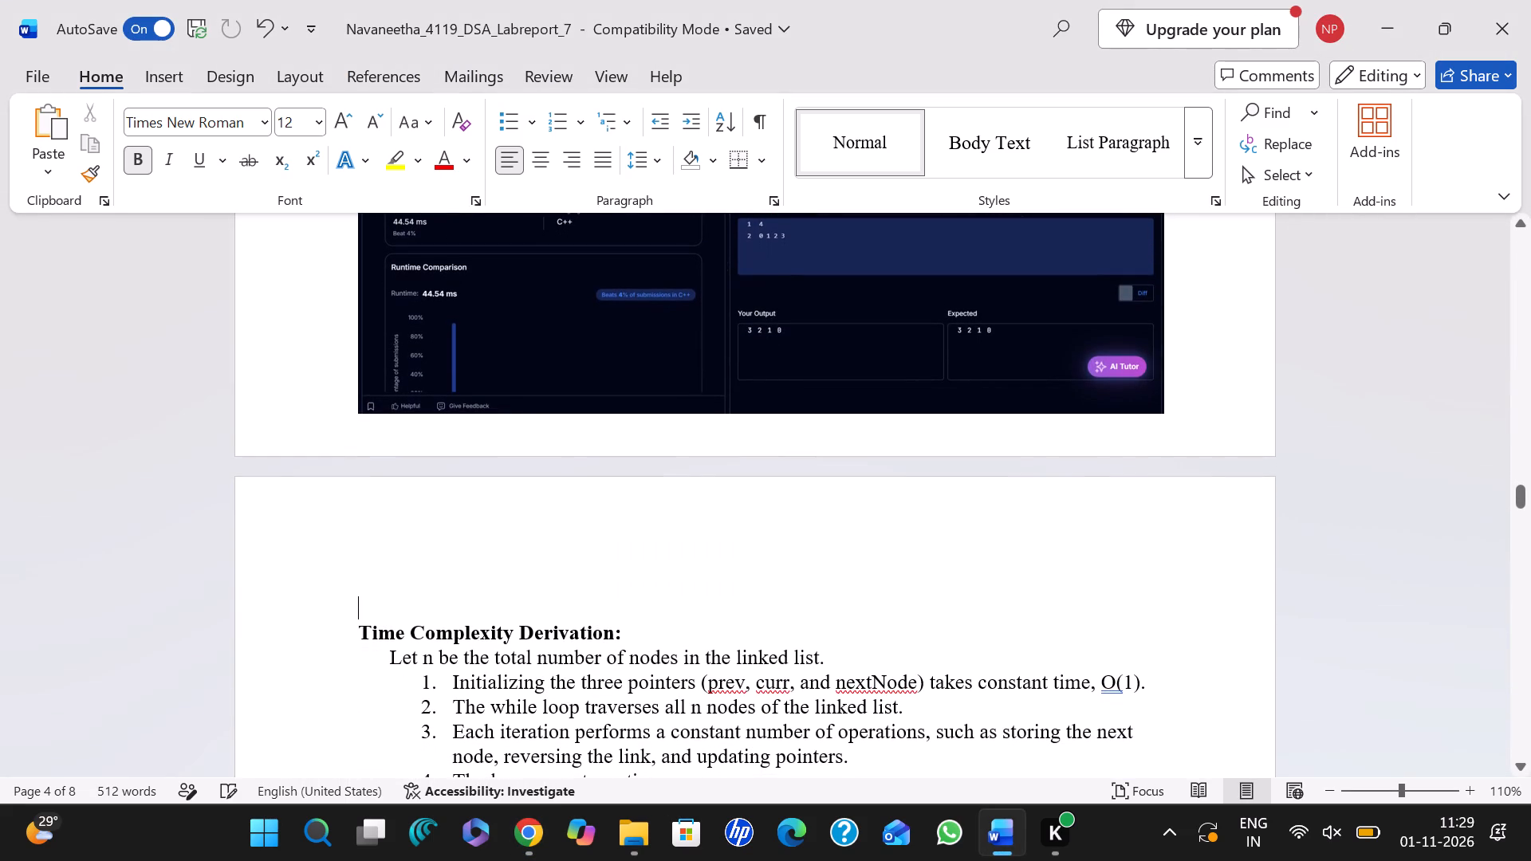
key("4")
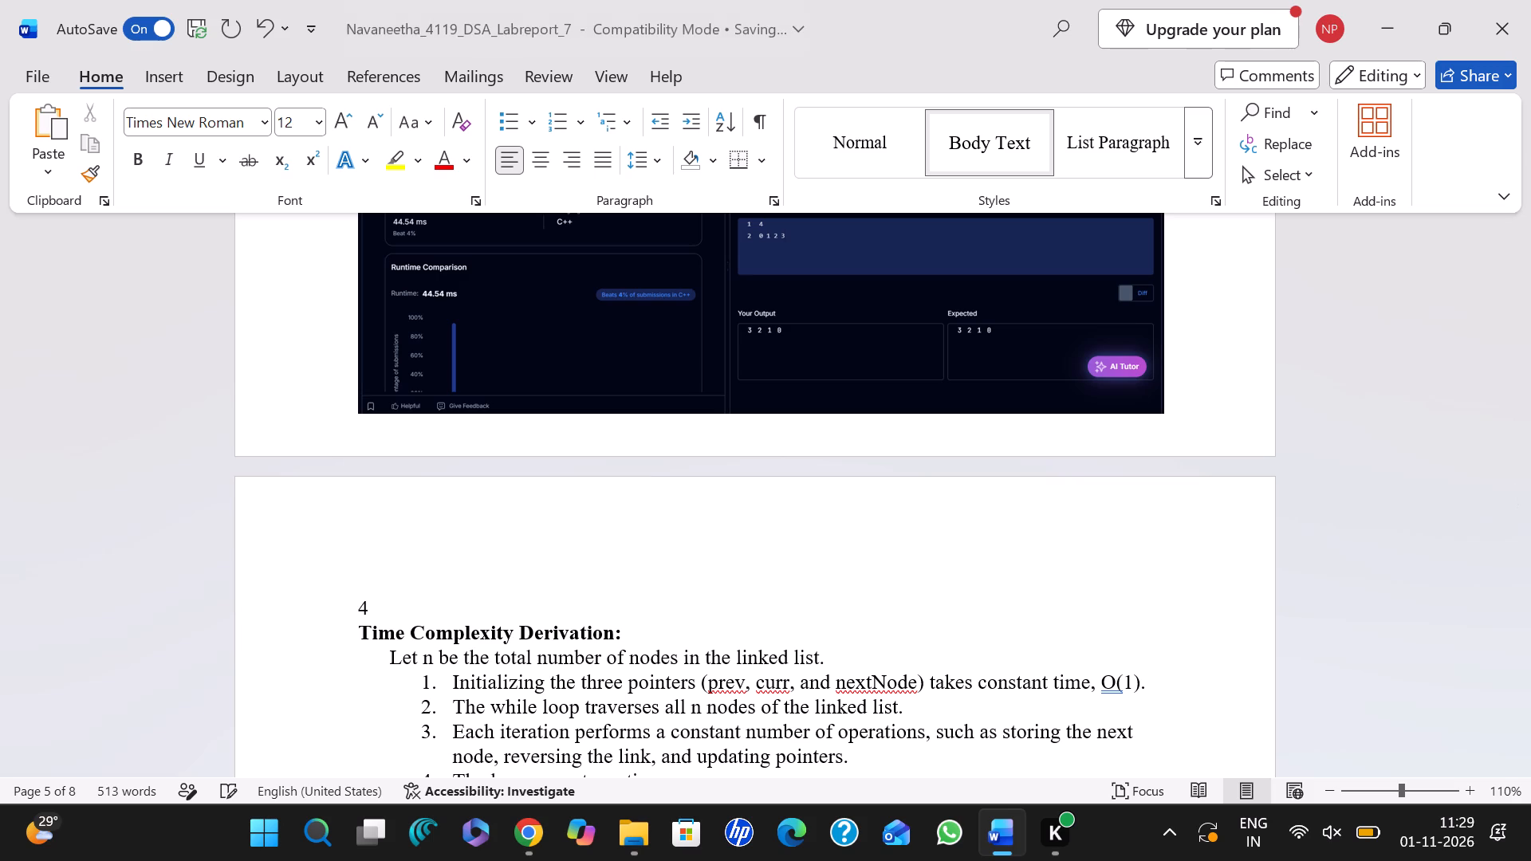
key("BackSpace")
key("BackSpace")
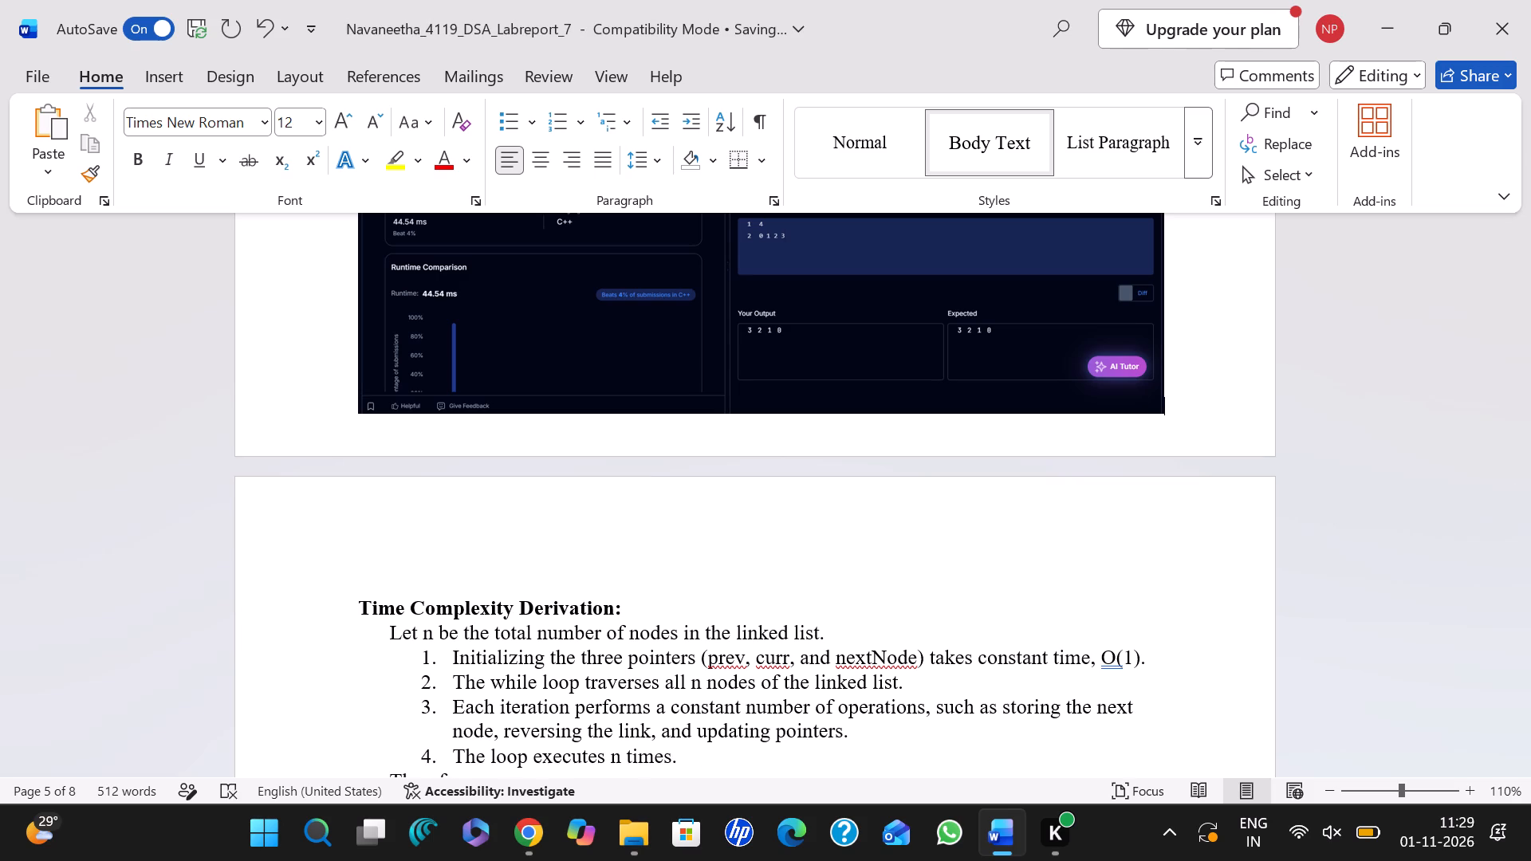
key("Return")
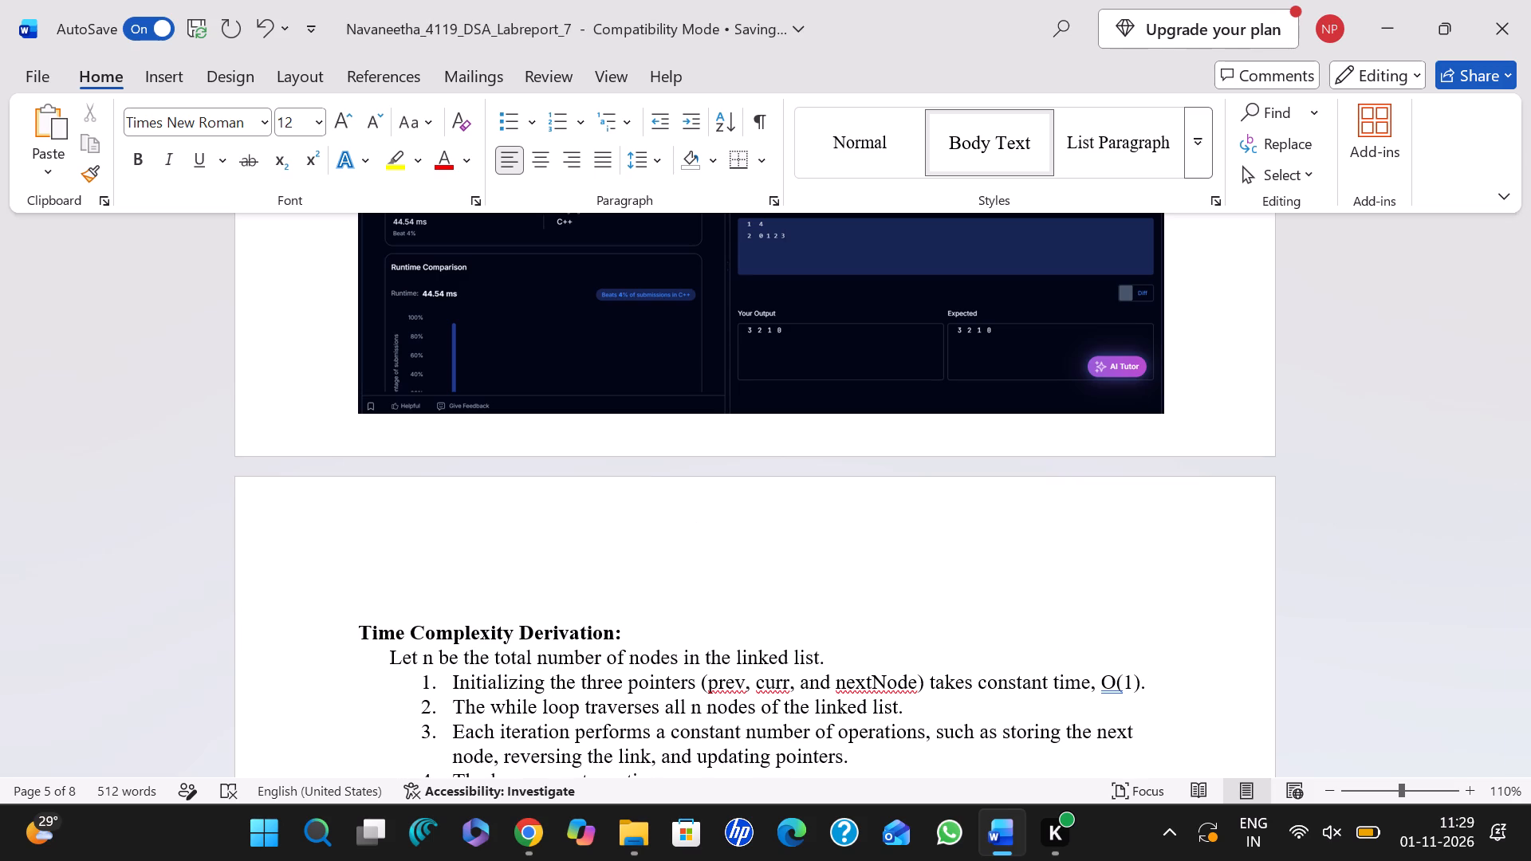
key("4")
key("period")
key("Return")
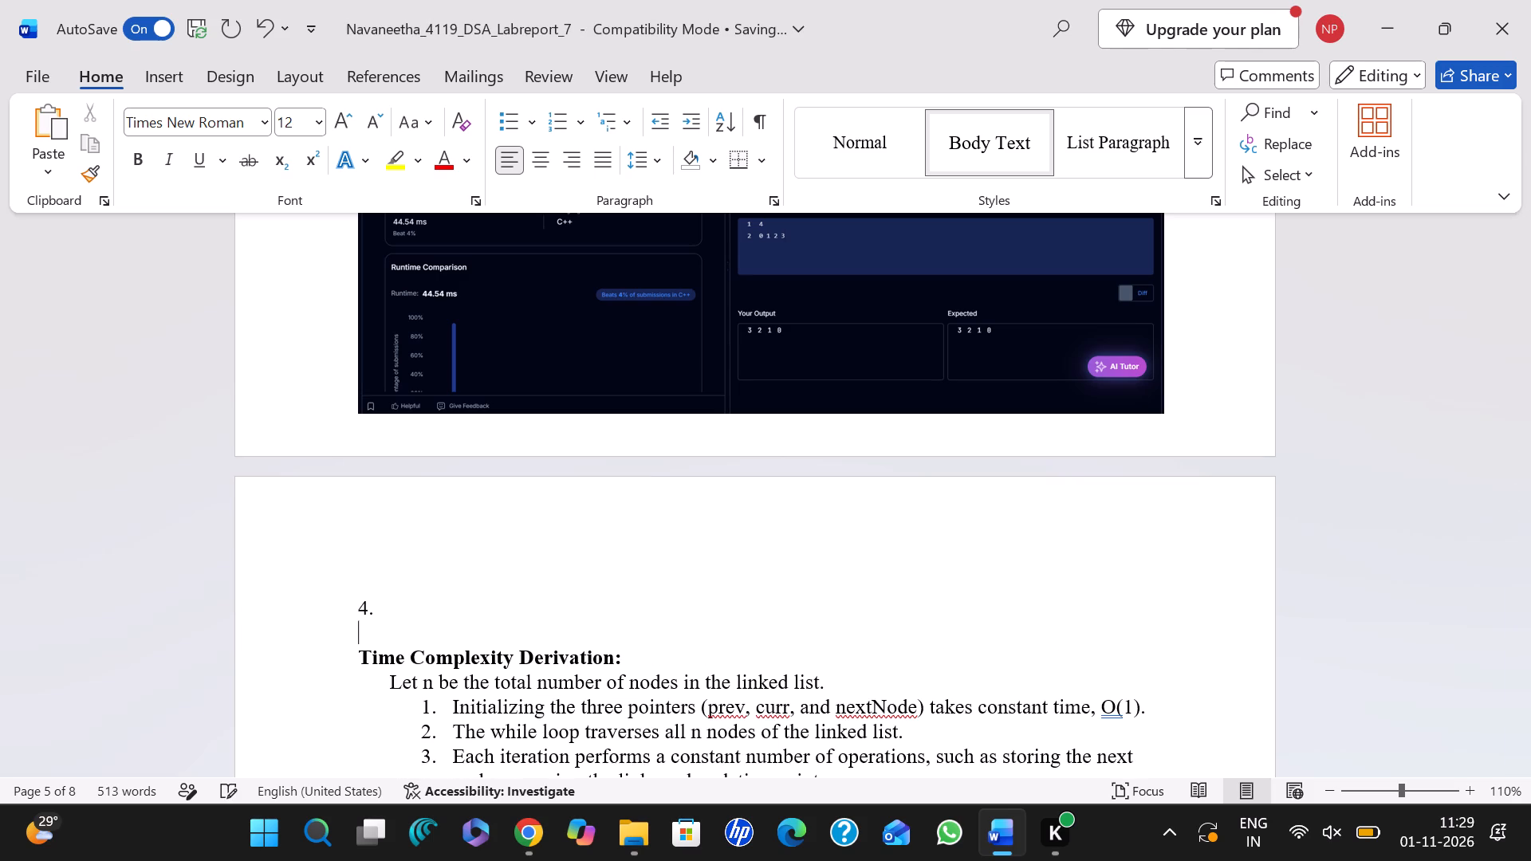
left_click(147, 155)
left_click_drag(373, 611, 289, 600)
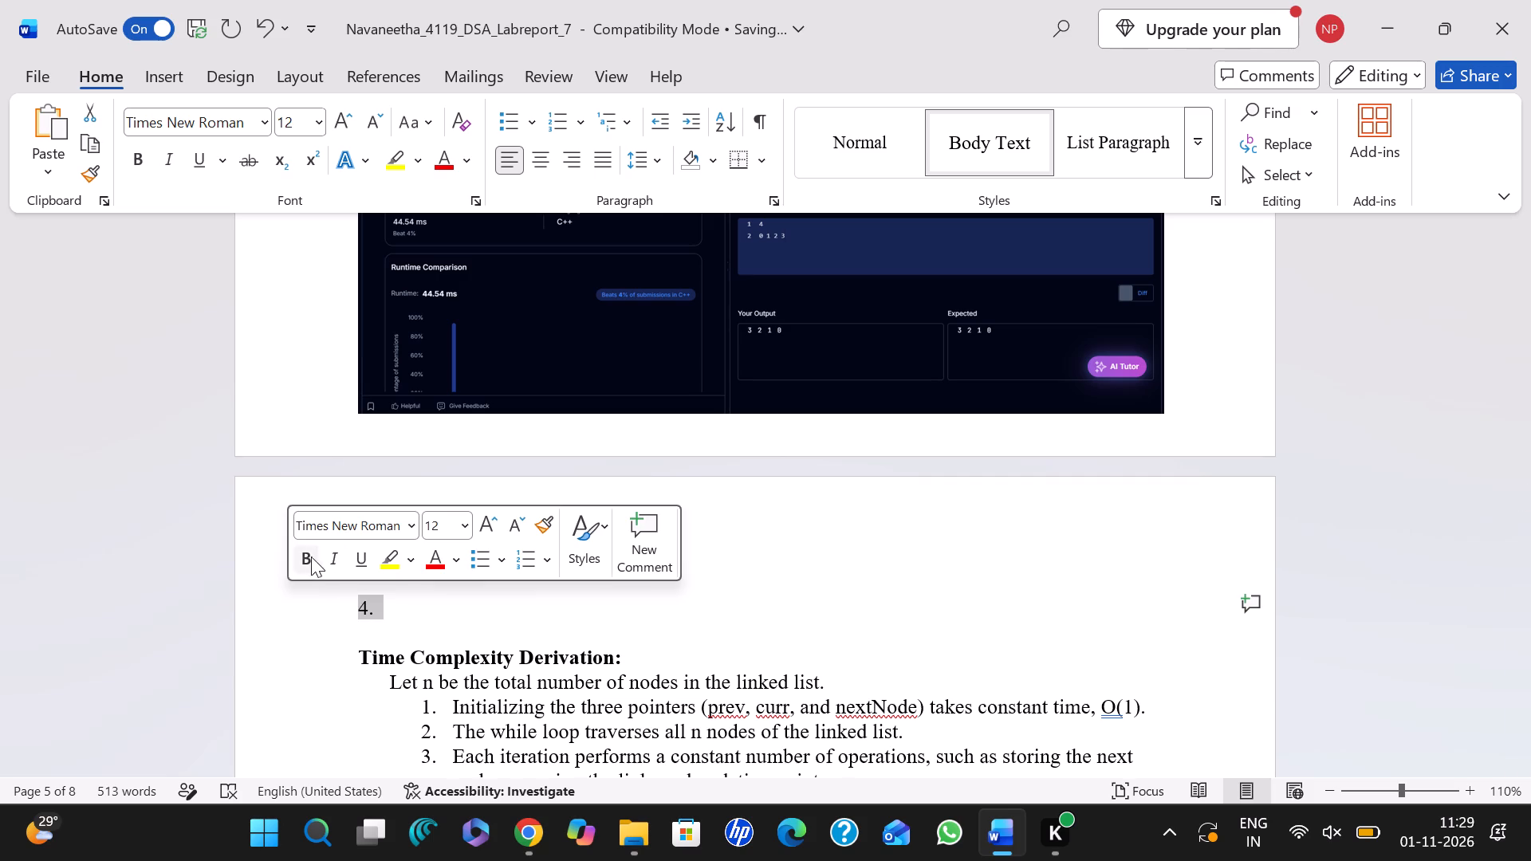
left_click(305, 558)
left_click(461, 635)
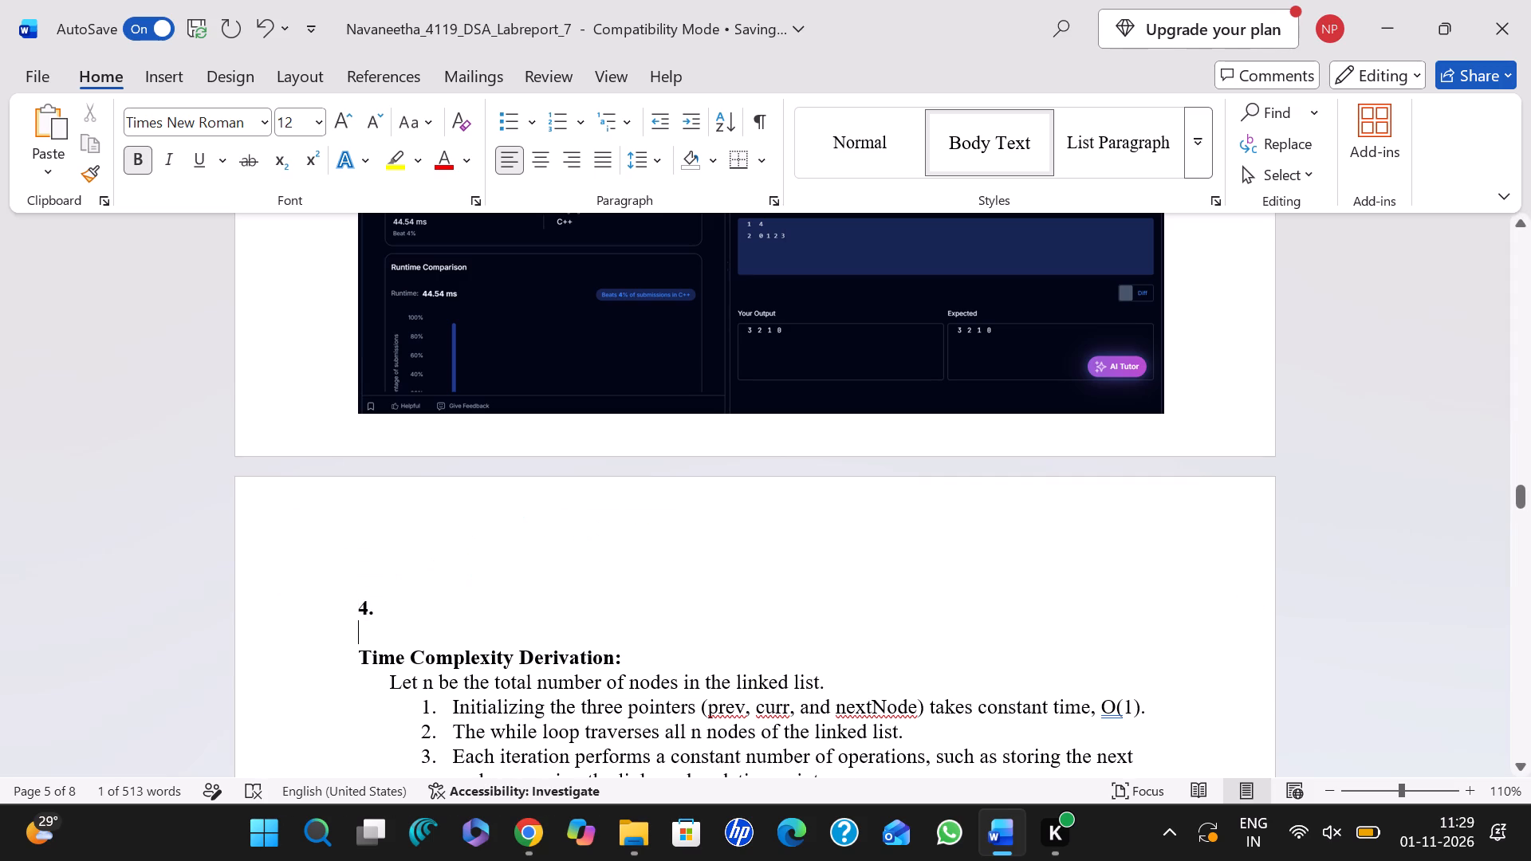
Paste the captured submission screenshot below "4." and add the label "Output" on the line above it.
key("ctrl+v")
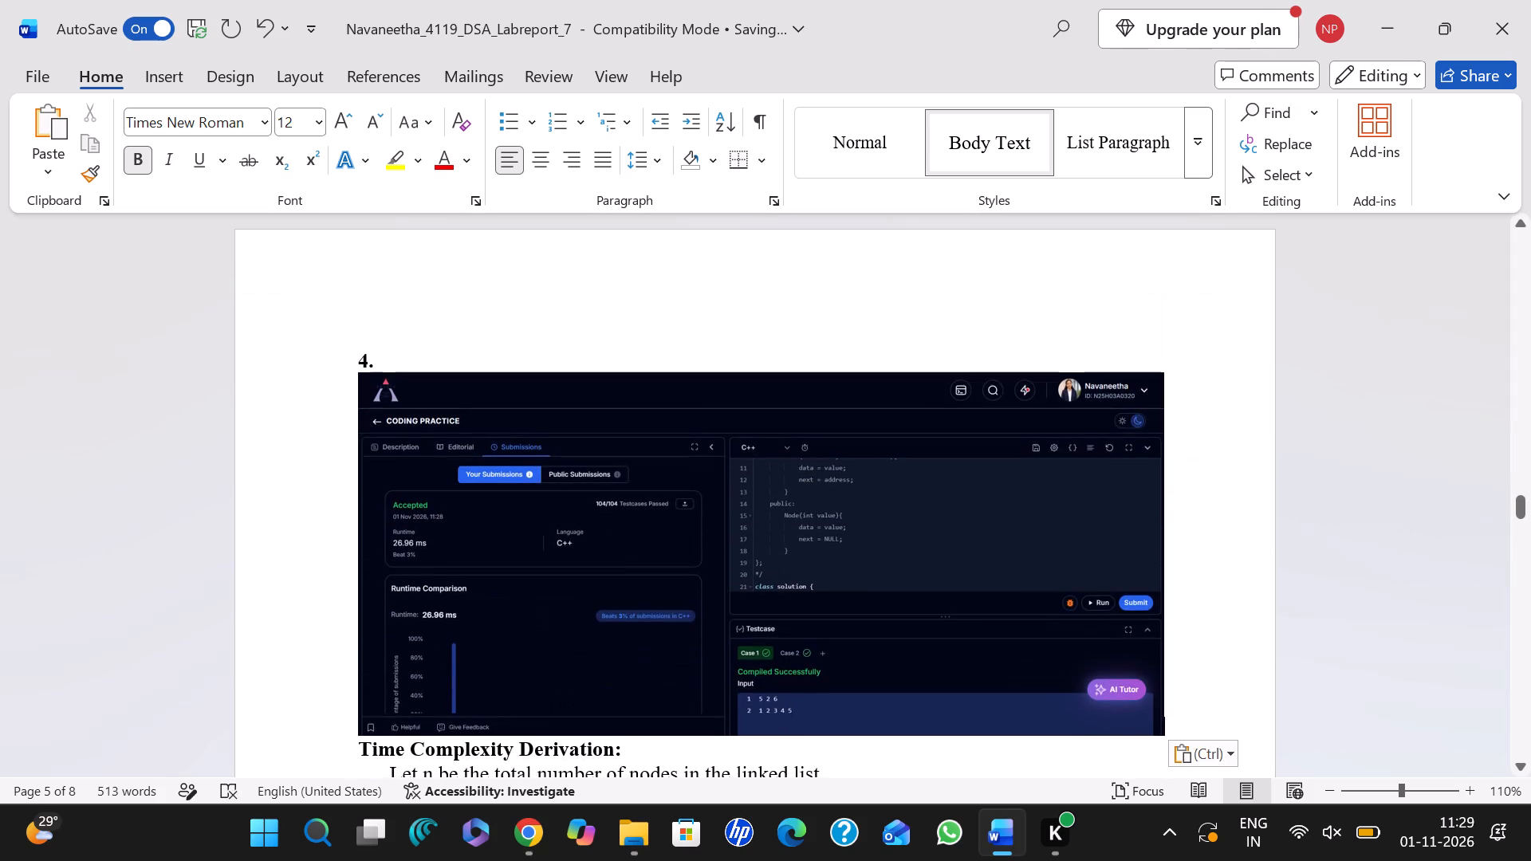
left_click(411, 356)
key("Return")
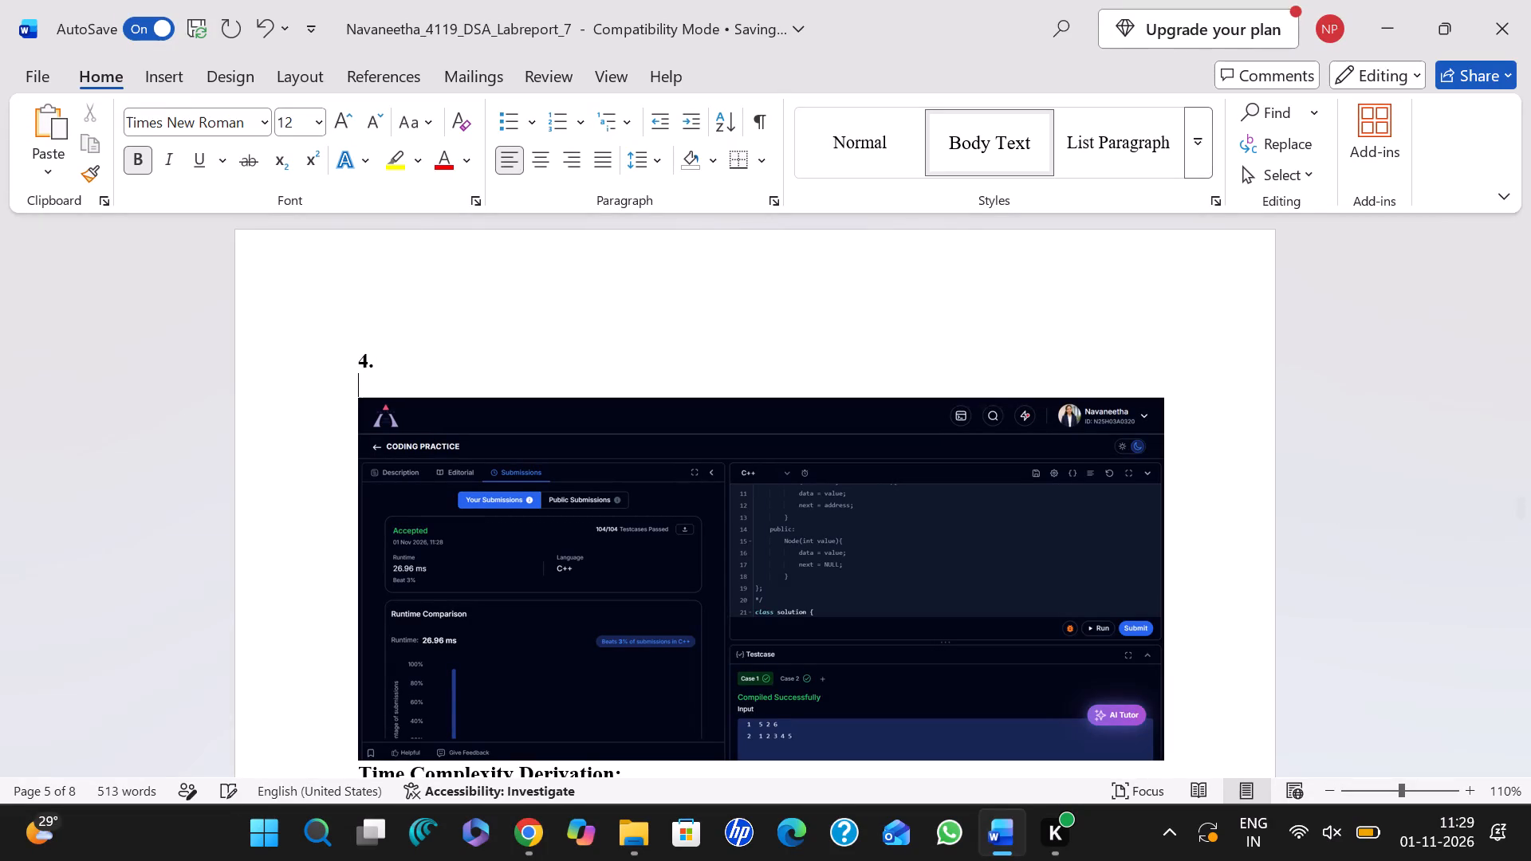
type("output")
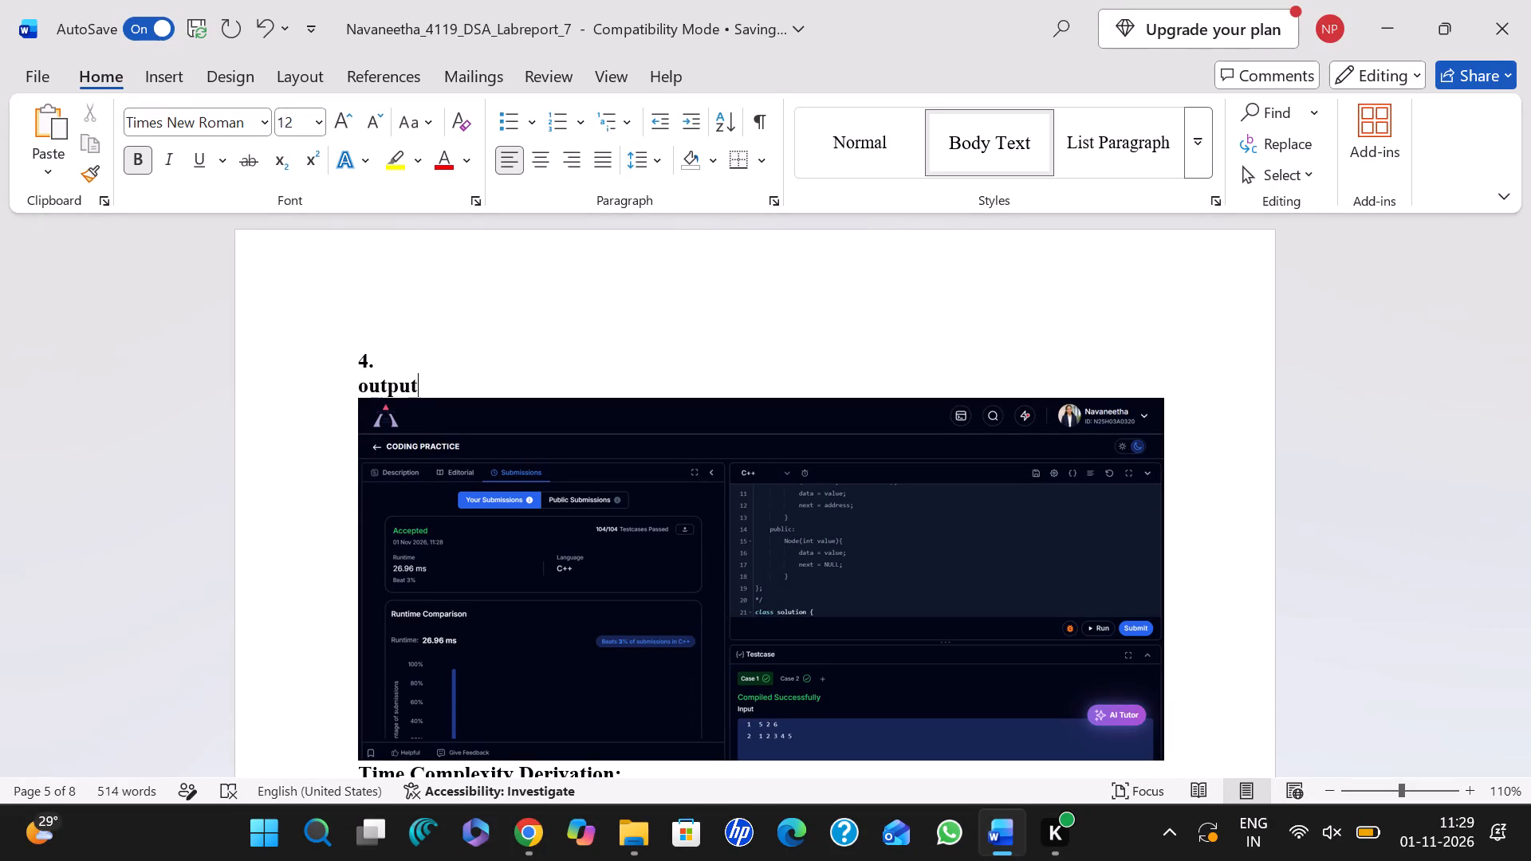
key("Return")
scroll(407, 352, "left", 1)
key("BackSpace")
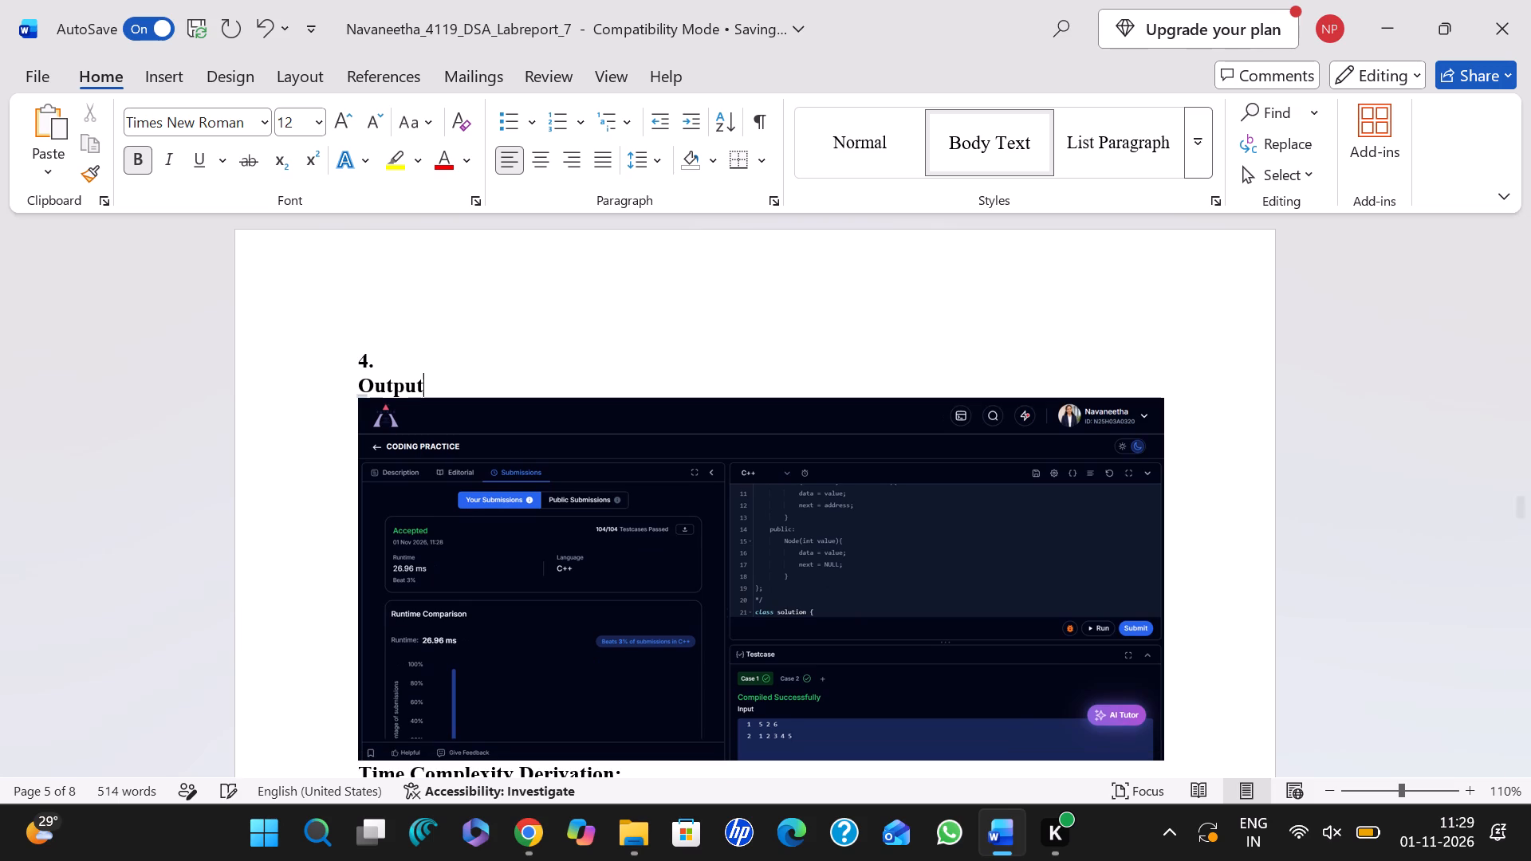
Capture the browser's Insertion At Kth Position description page with its code and test cases, and paste it between "4." and "Output" in Word.
left_click(399, 350)
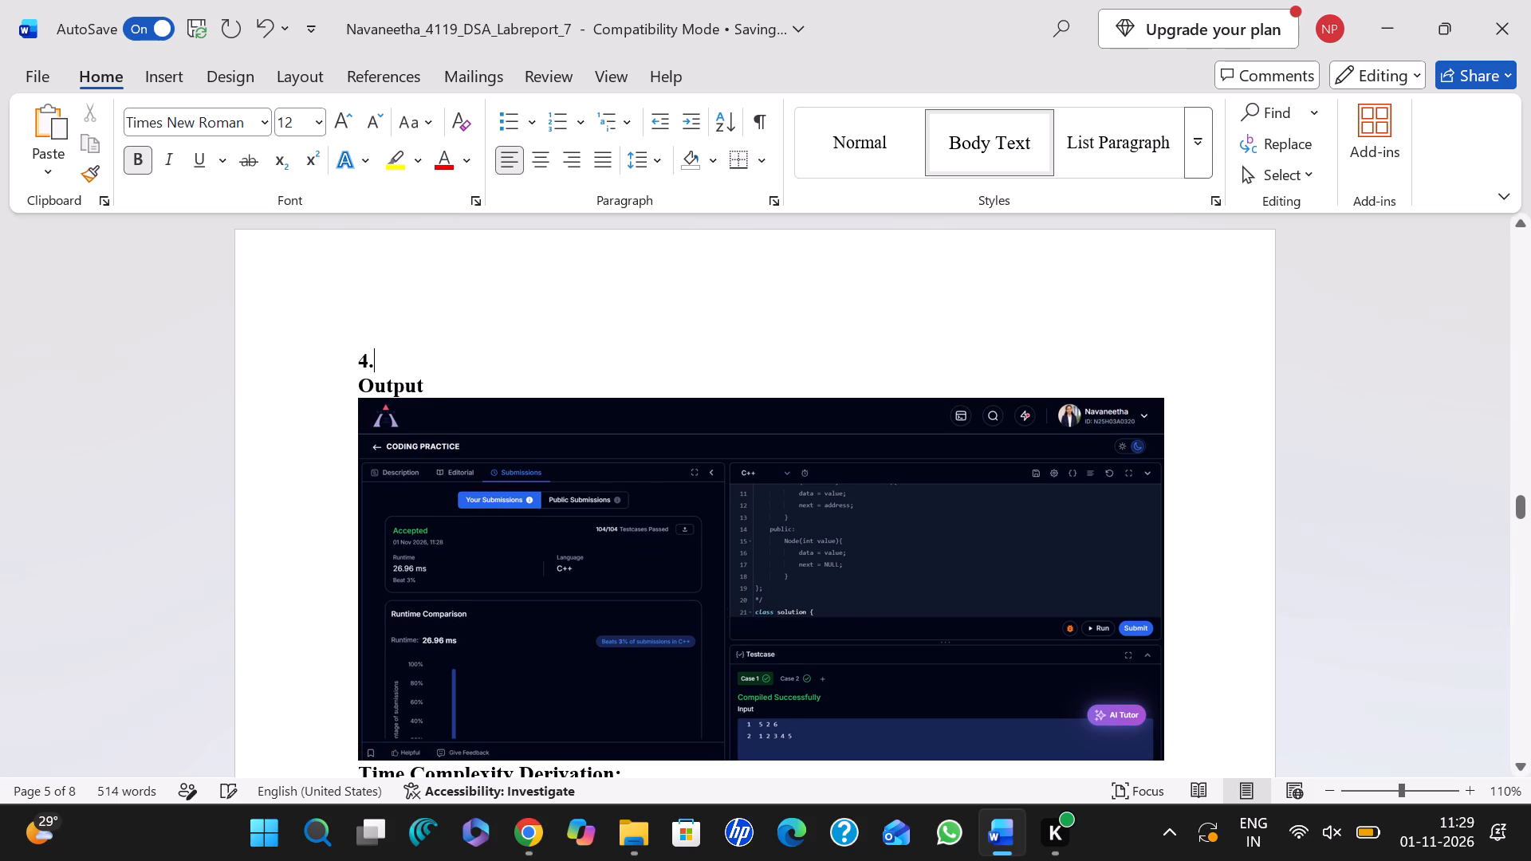
key("Return")
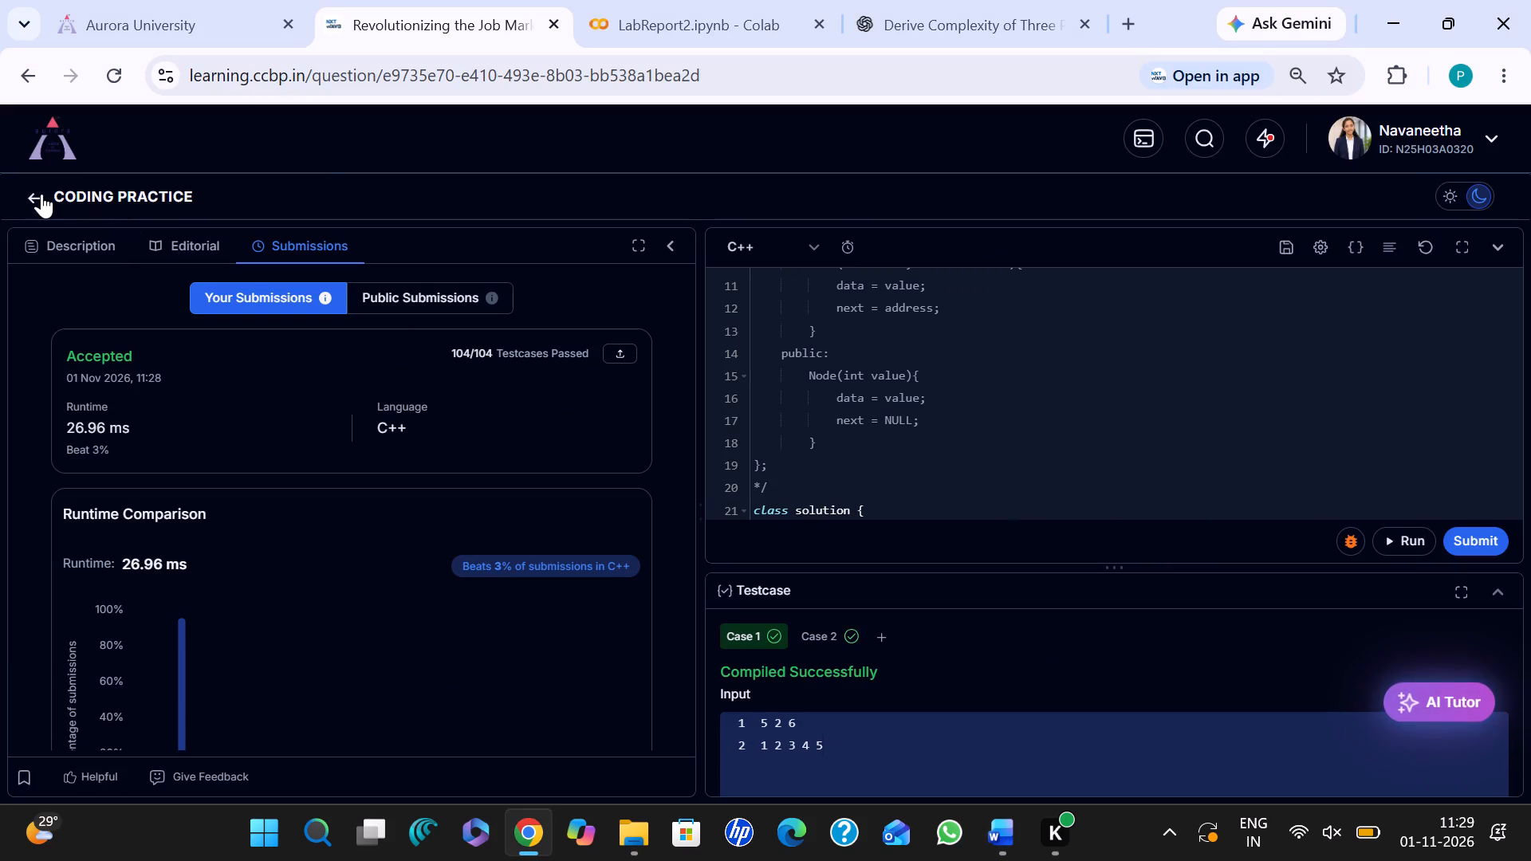
left_click(41, 195)
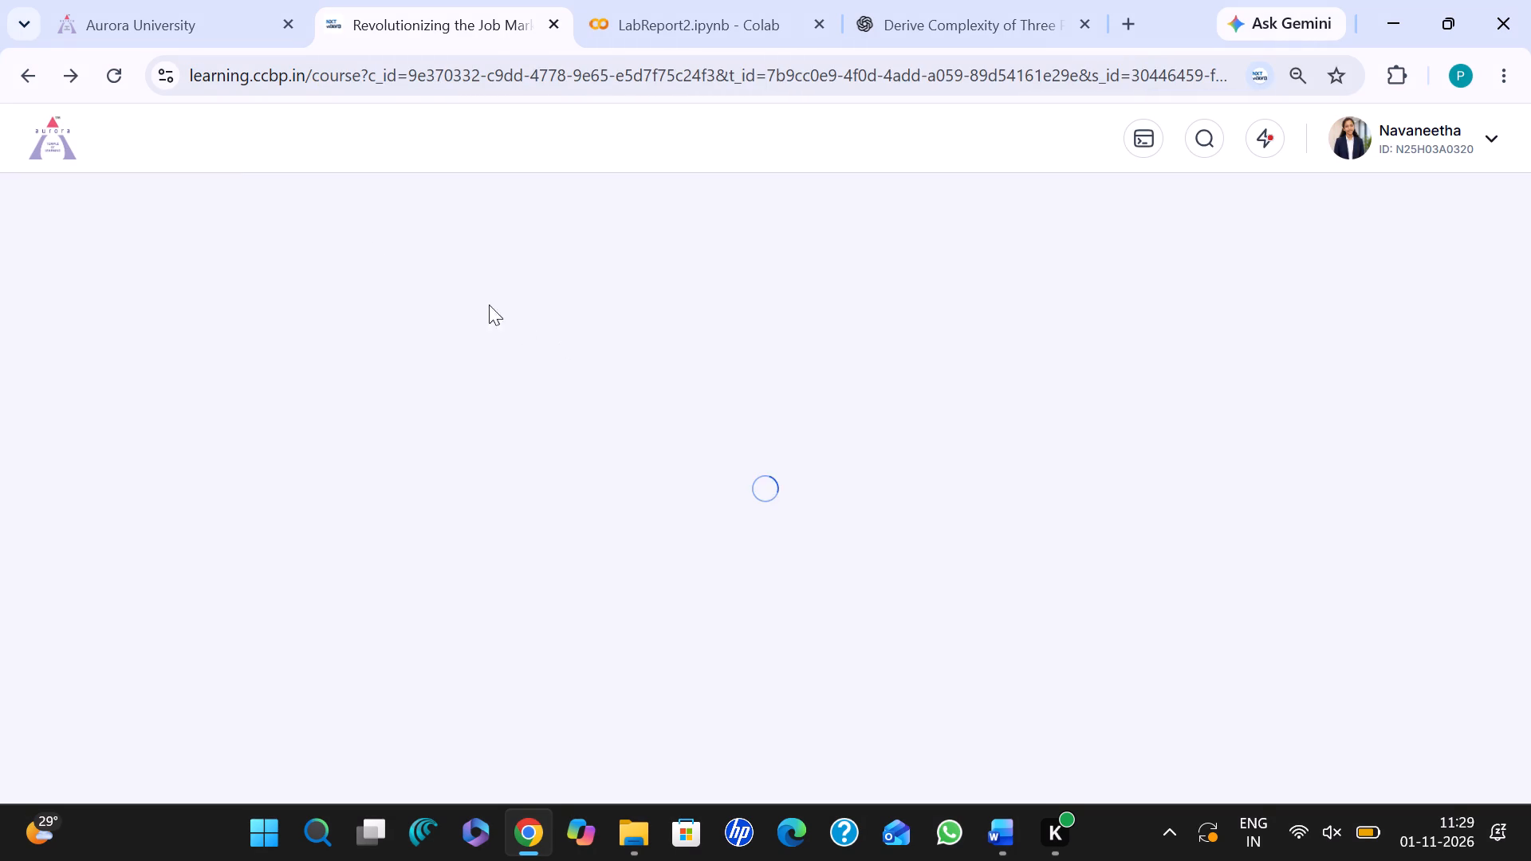
left_click(76, 73)
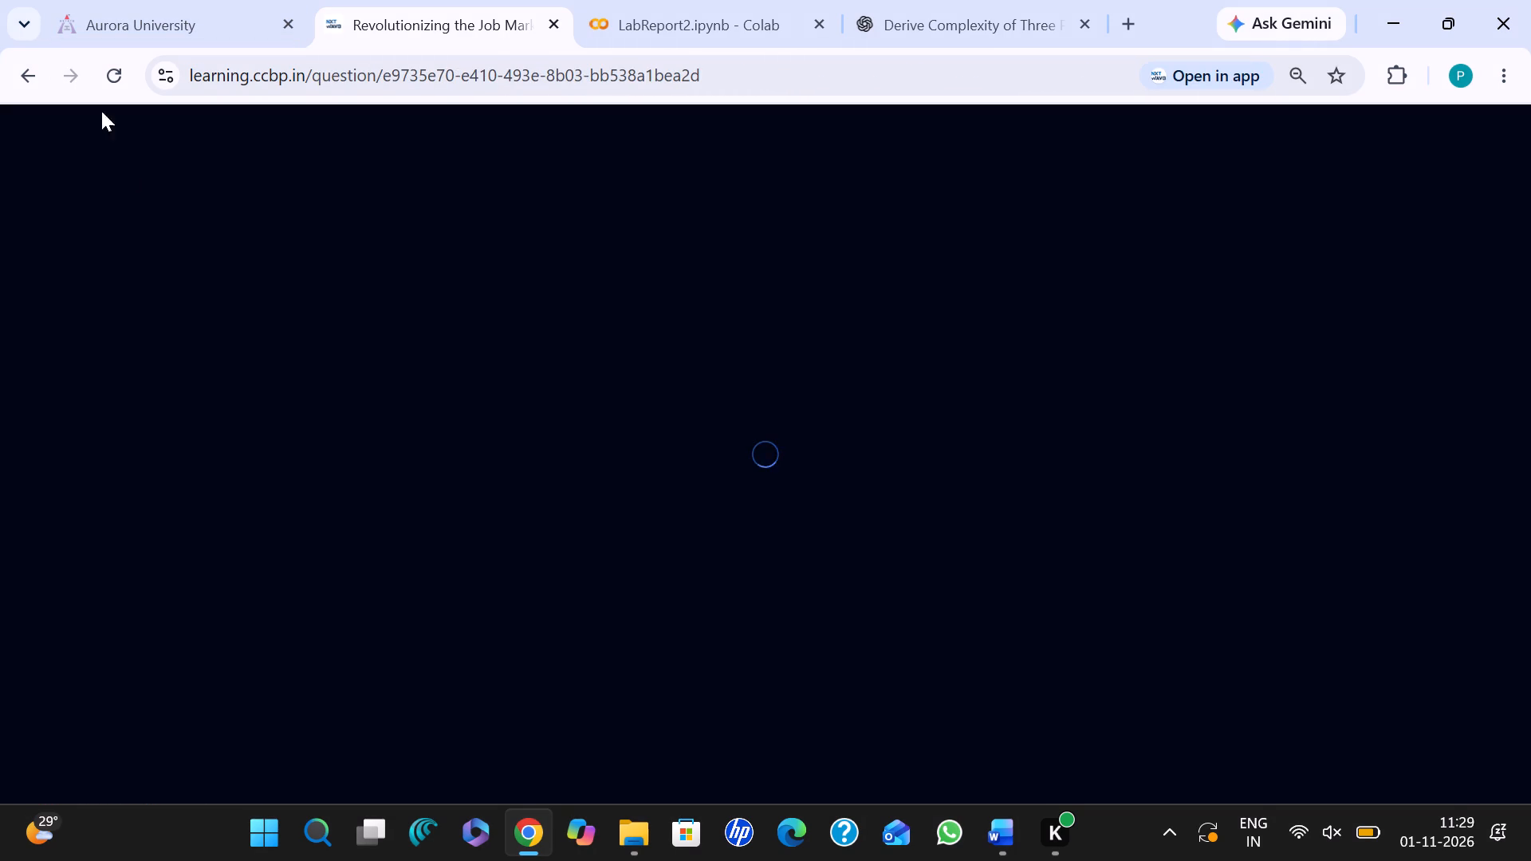
scroll(372, 466, "up", 4)
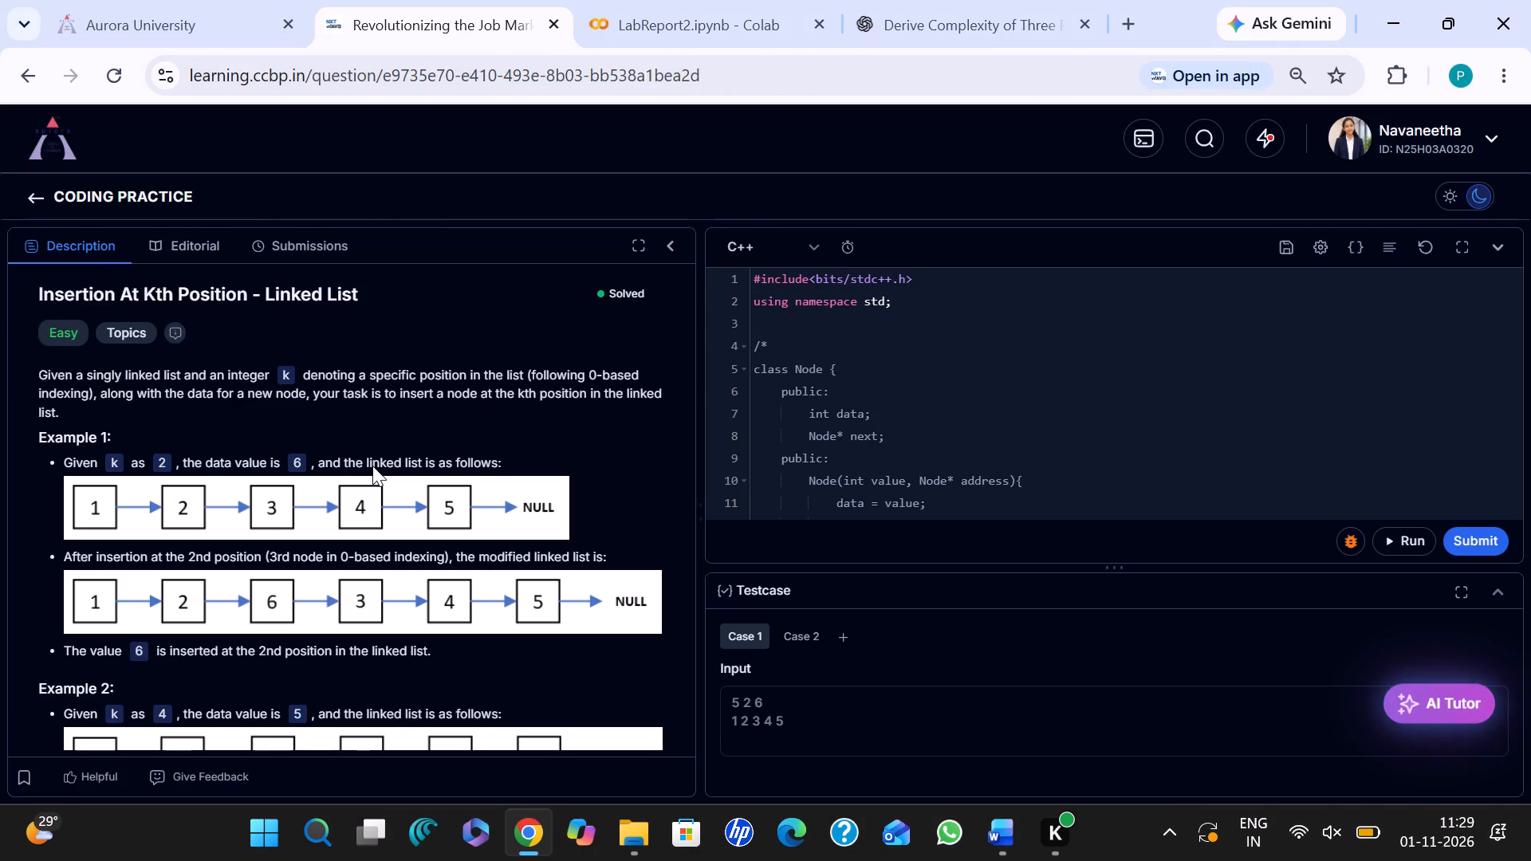
key("Print")
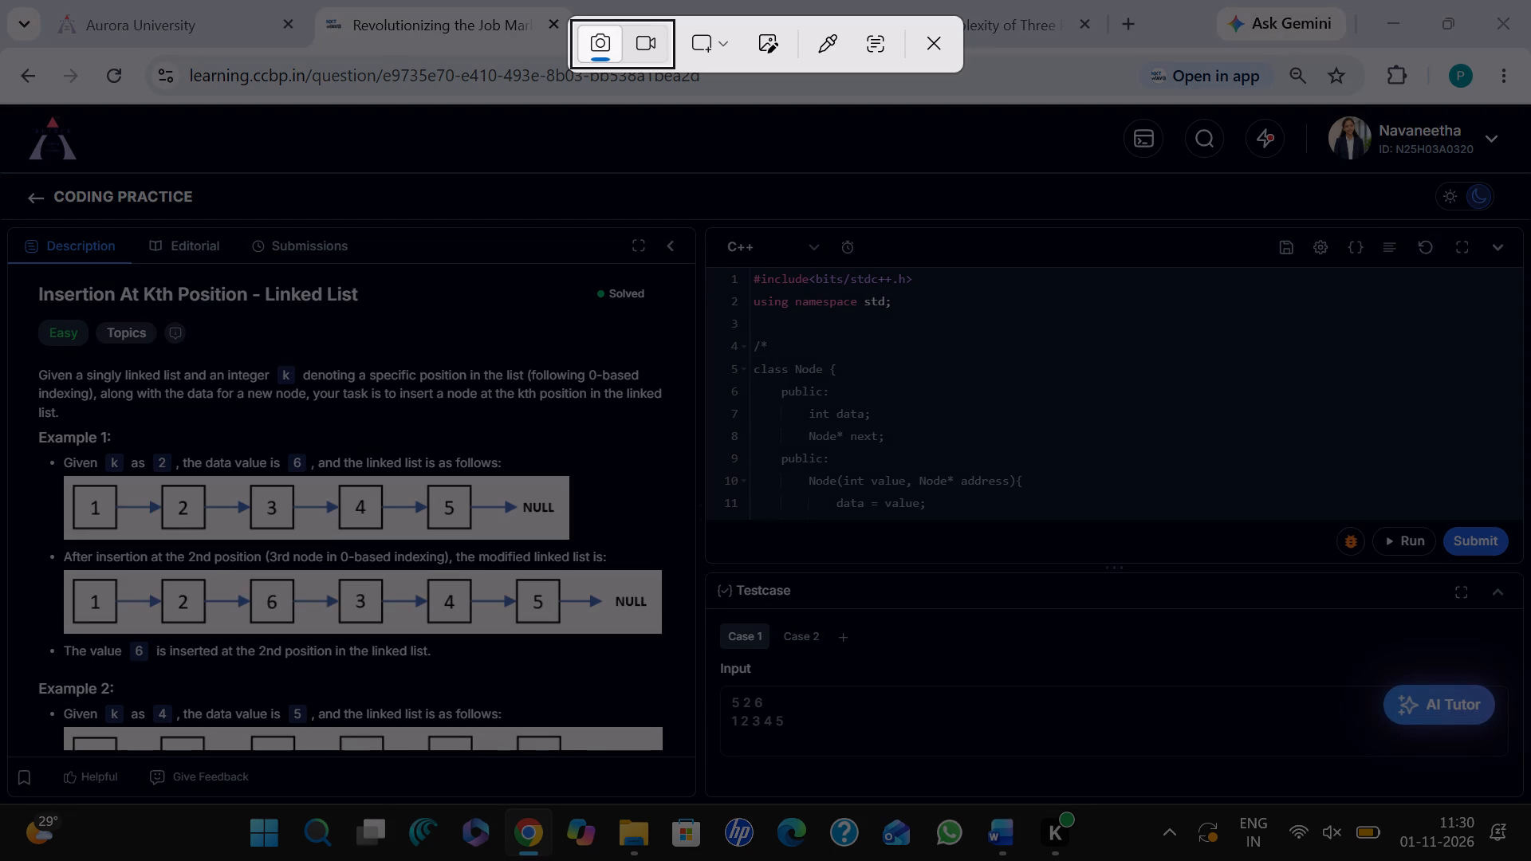
left_click_drag(0, 107, 1530, 721)
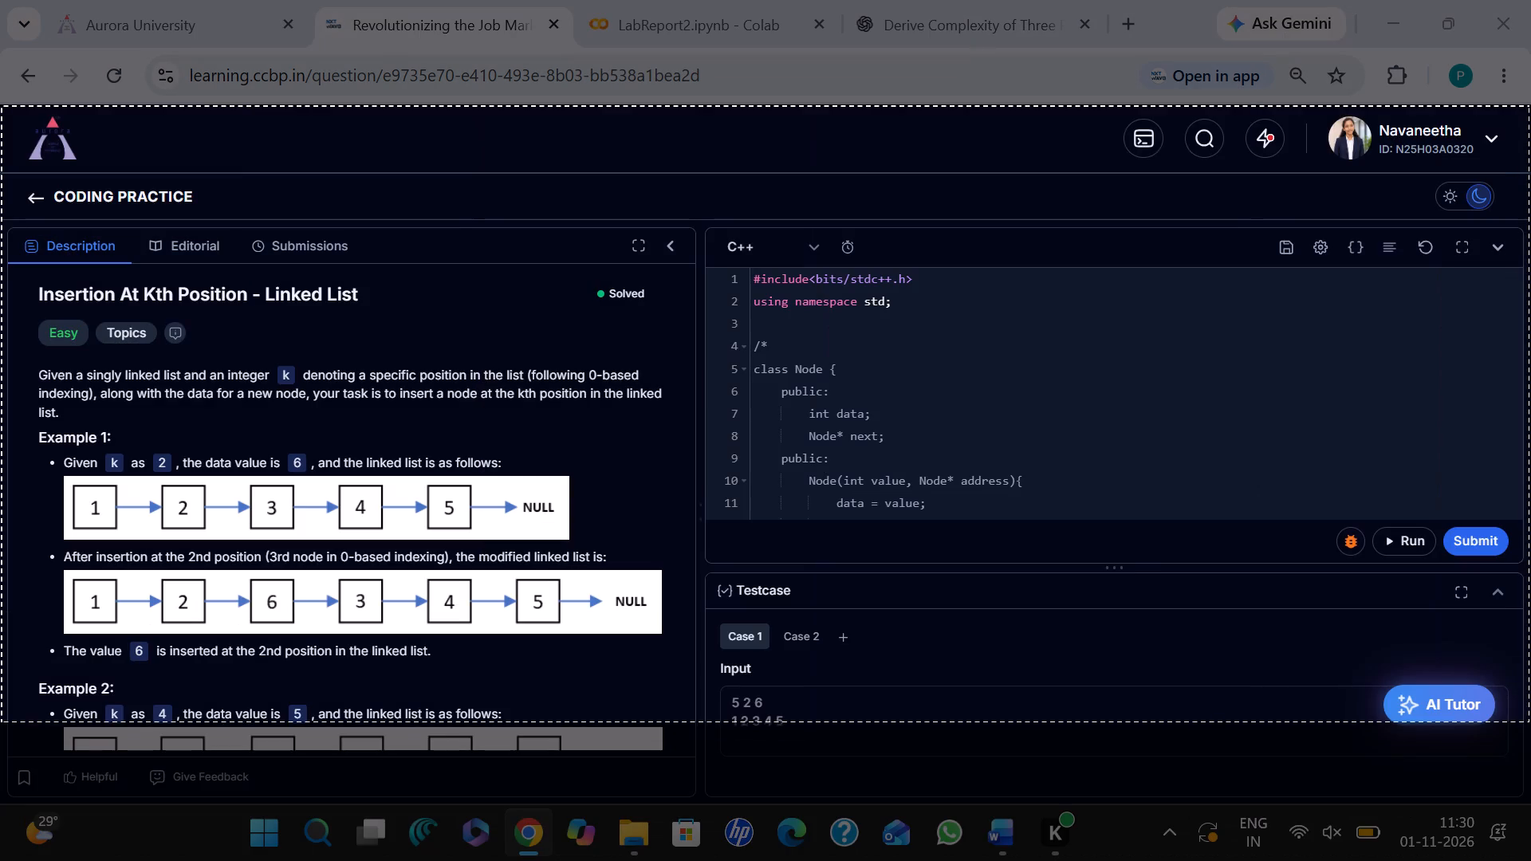
left_click_drag(1530, 721, 1530, 792)
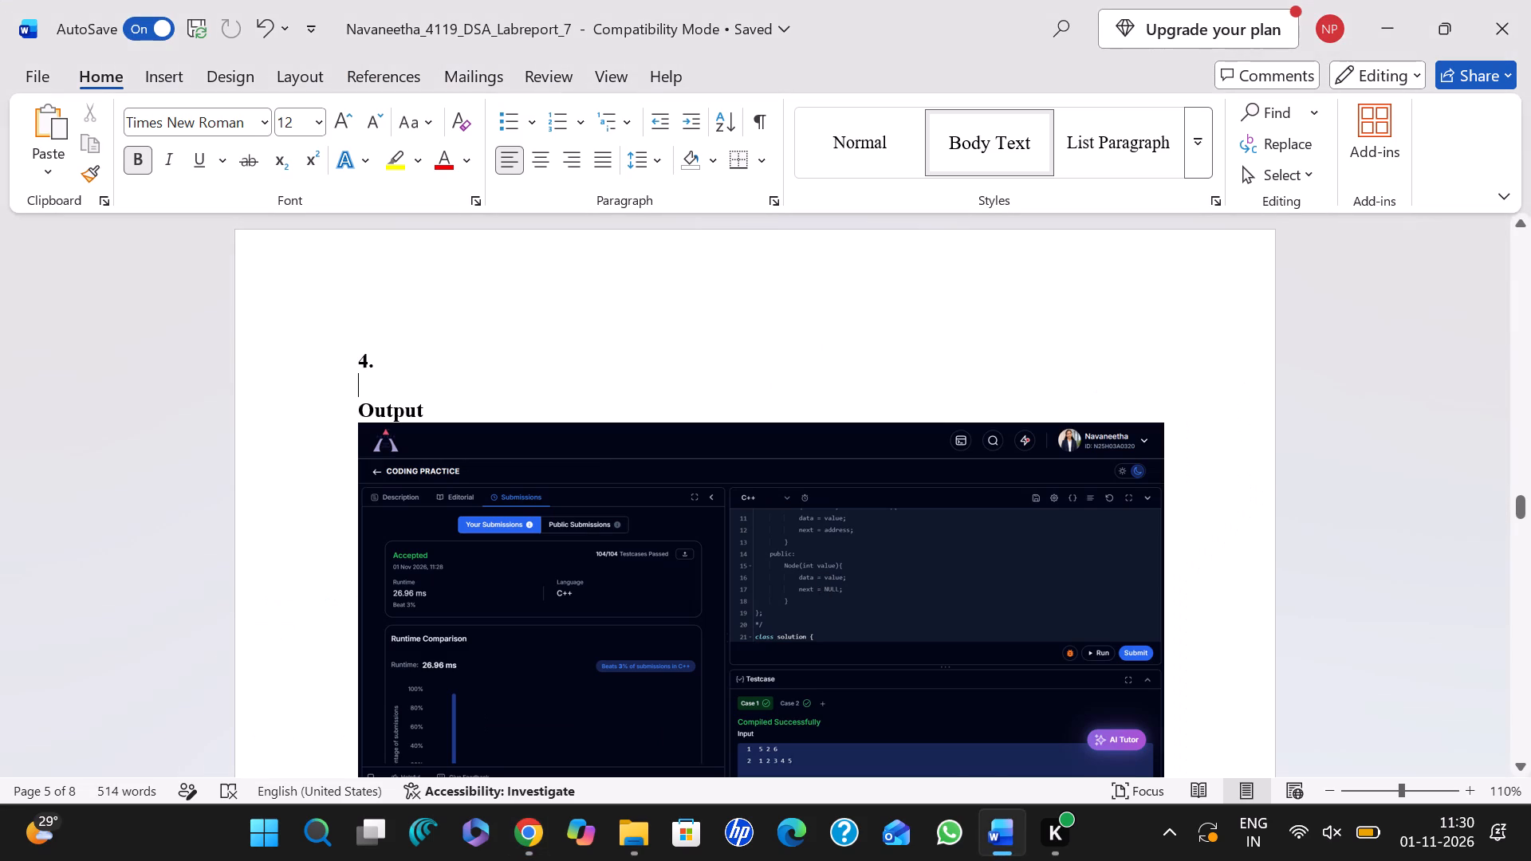
key("ctrl+v")
Review the problem 3 and problem 4 screenshots and the complexity derivation text below them in the lab report.
scroll(698, 482, "down", 1)
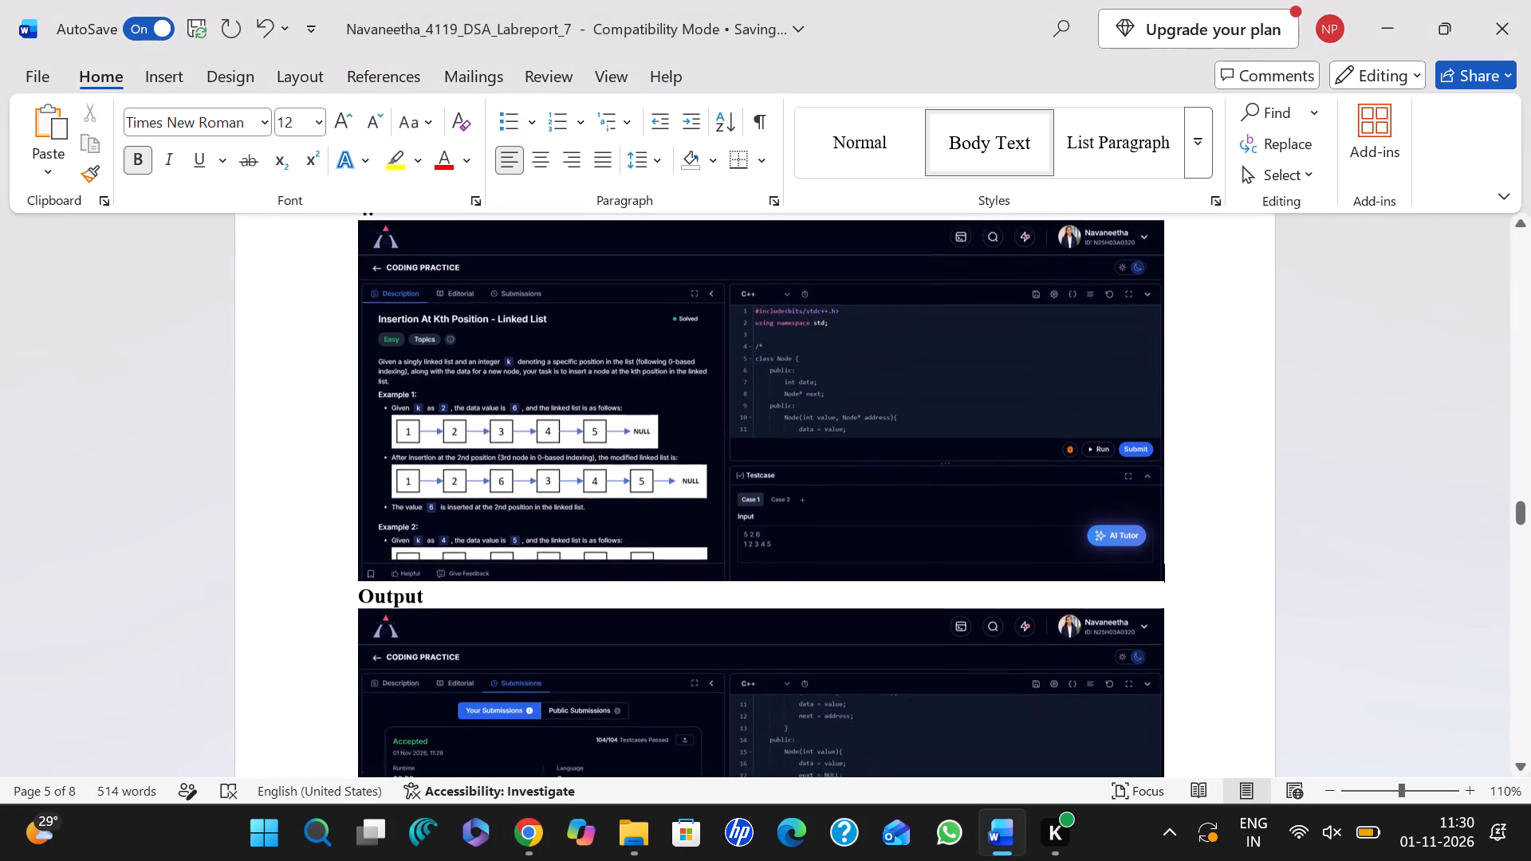
scroll(698, 482, "down", 1)
left_click(698, 482)
scroll(698, 482, "down", 1)
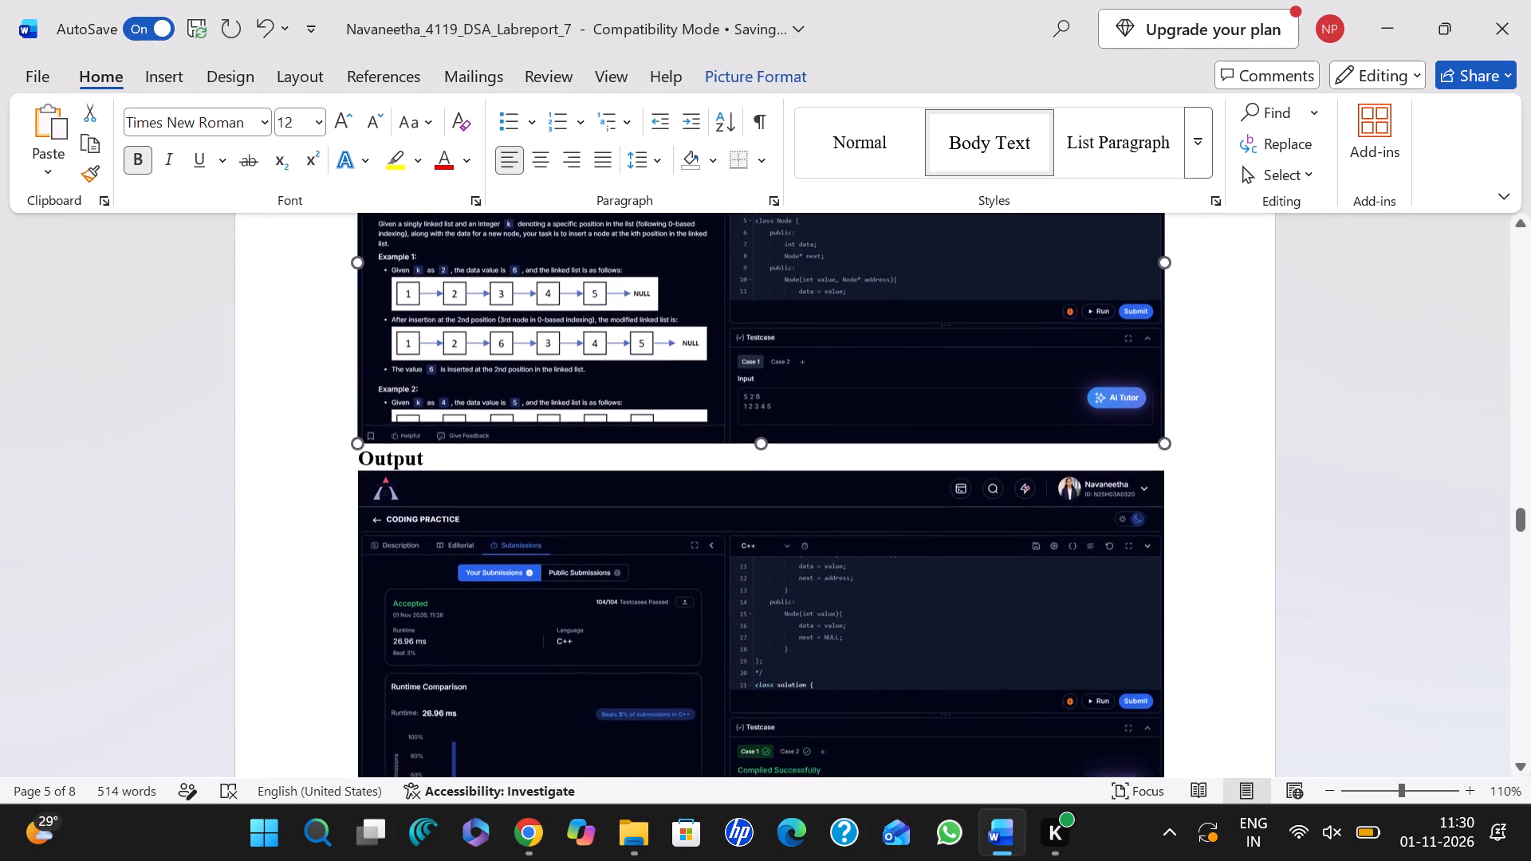
scroll(698, 482, "down", 1)
scroll(698, 482, "up", 4)
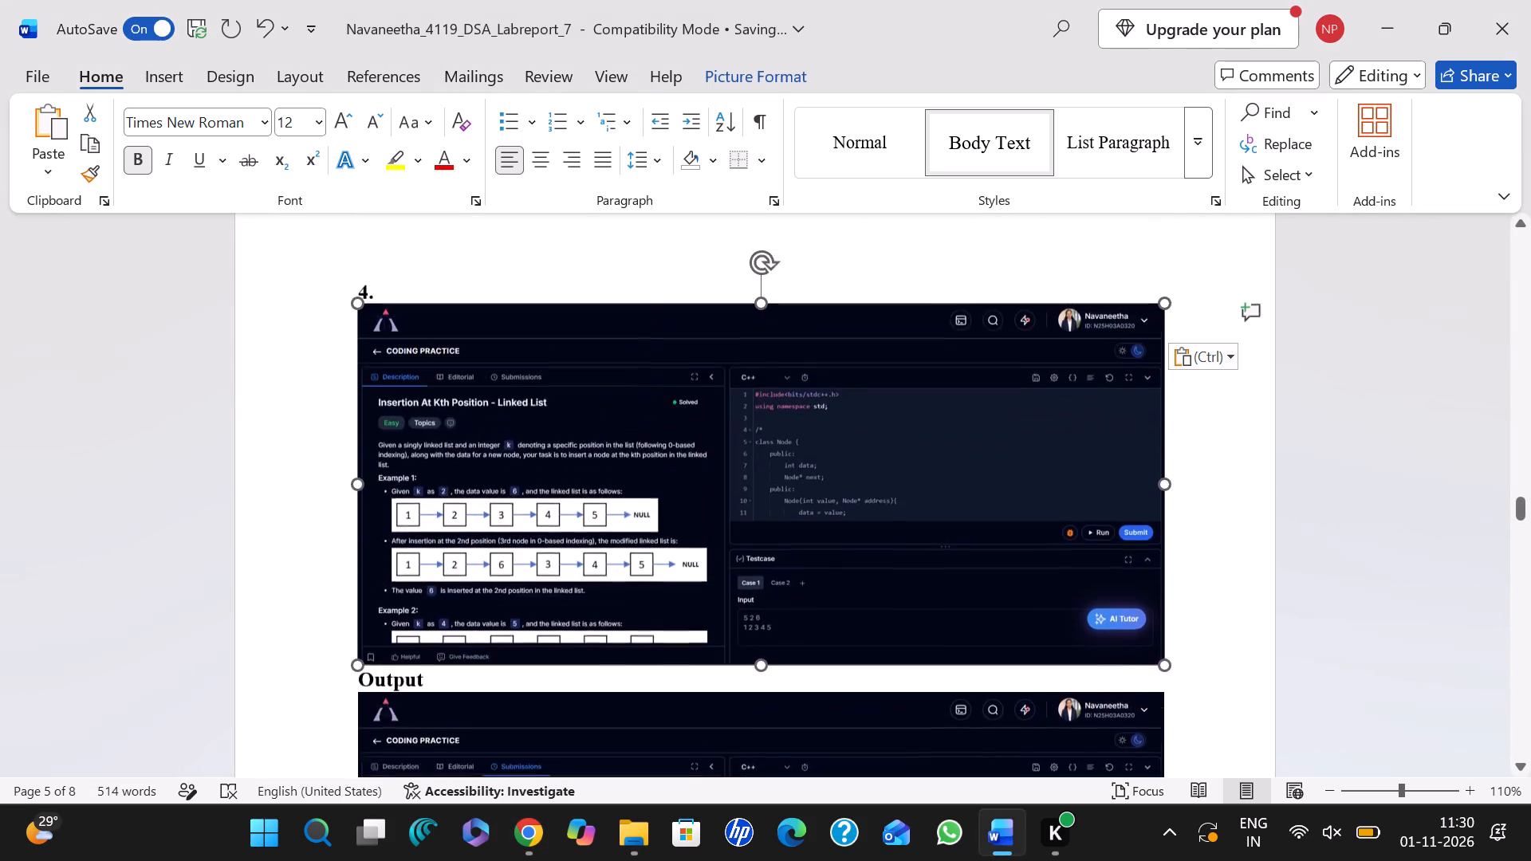
scroll(698, 482, "up", 2)
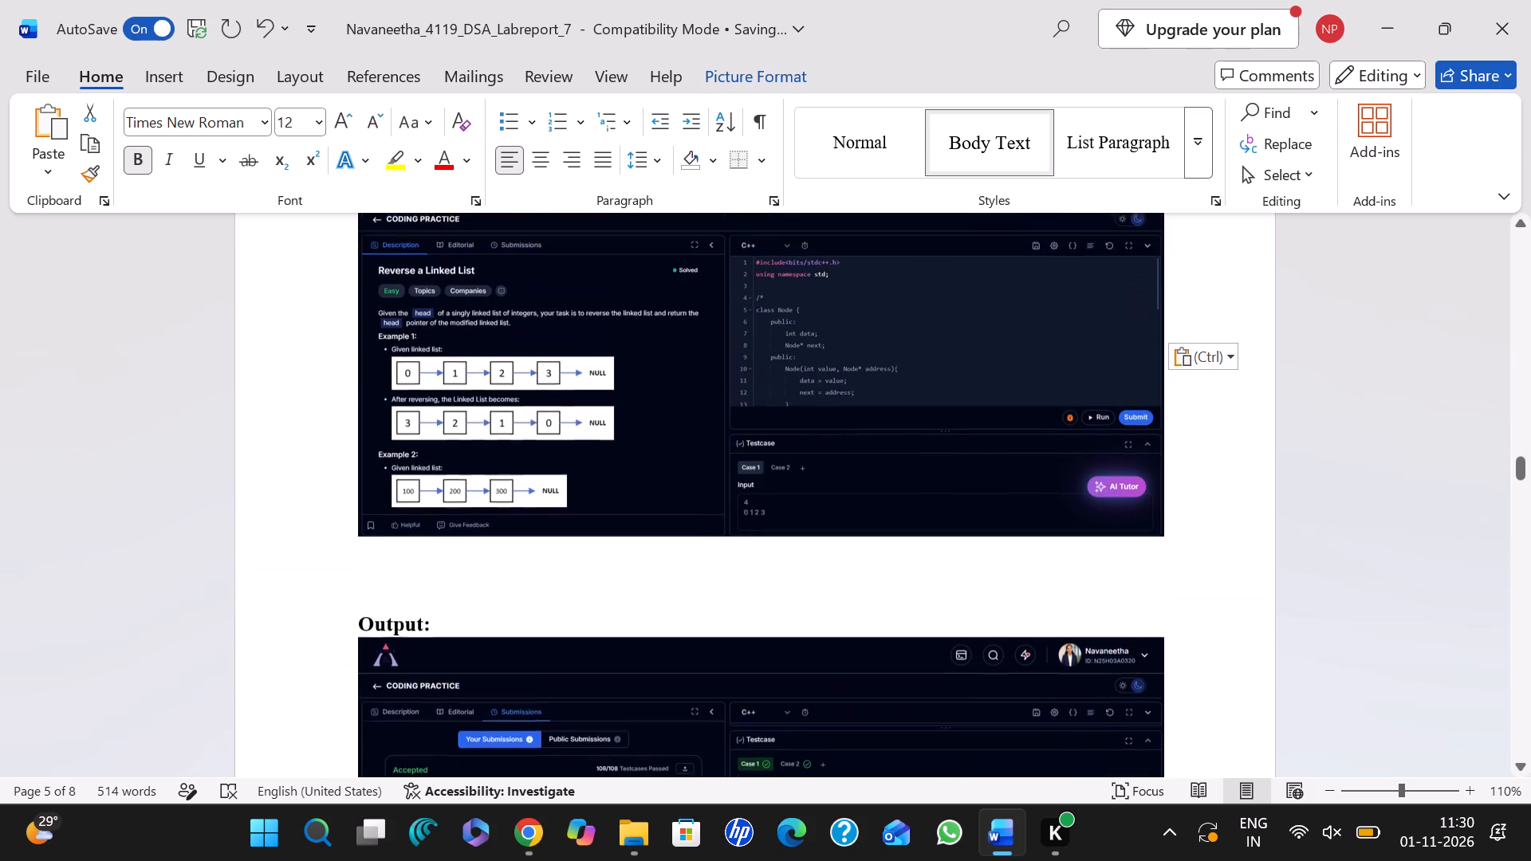
scroll(698, 482, "down", 2)
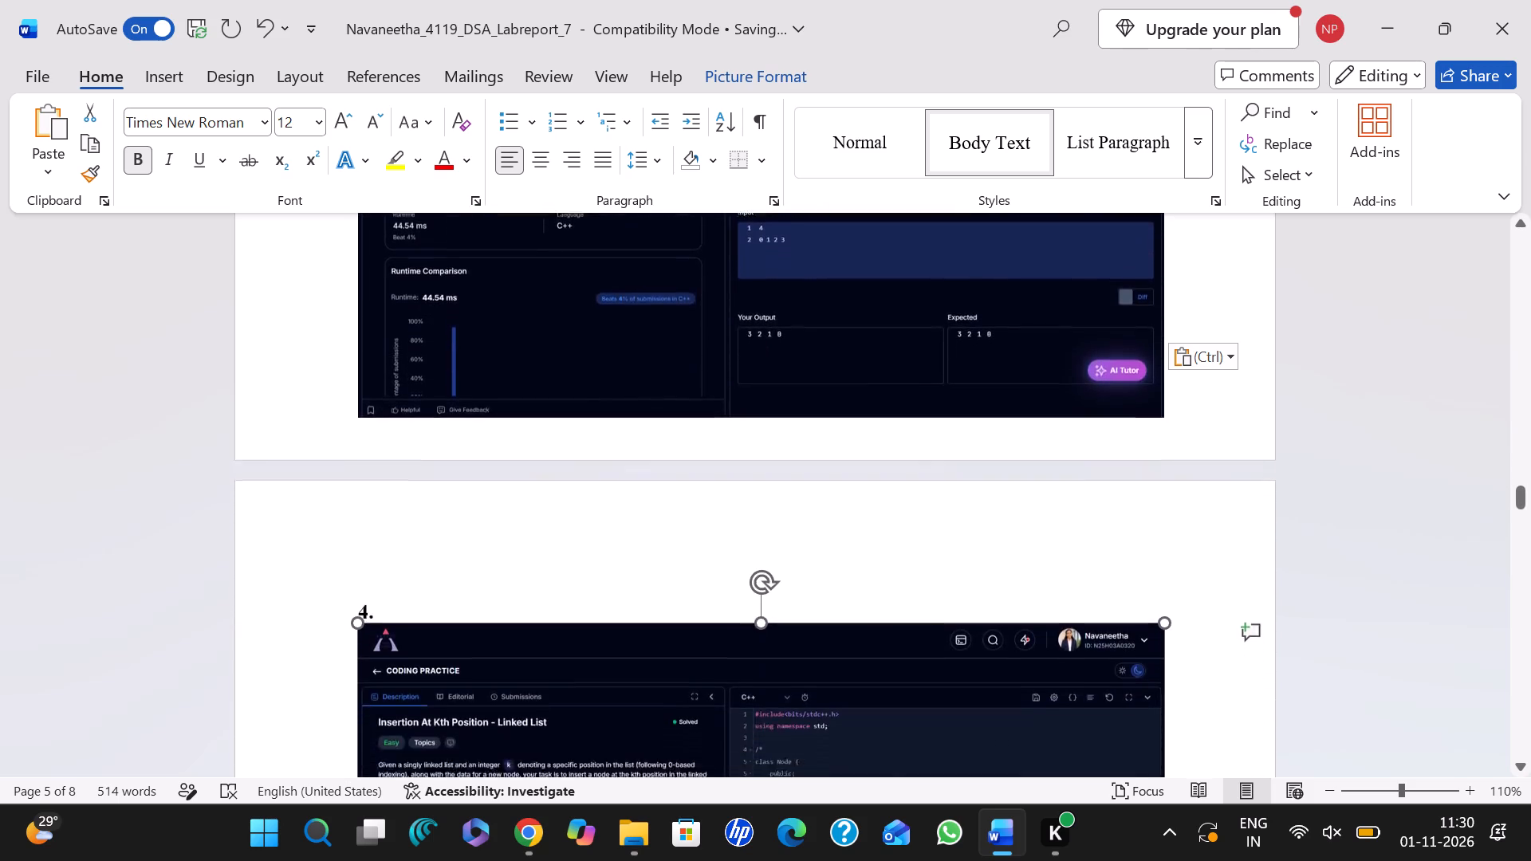
scroll(698, 482, "down", 5)
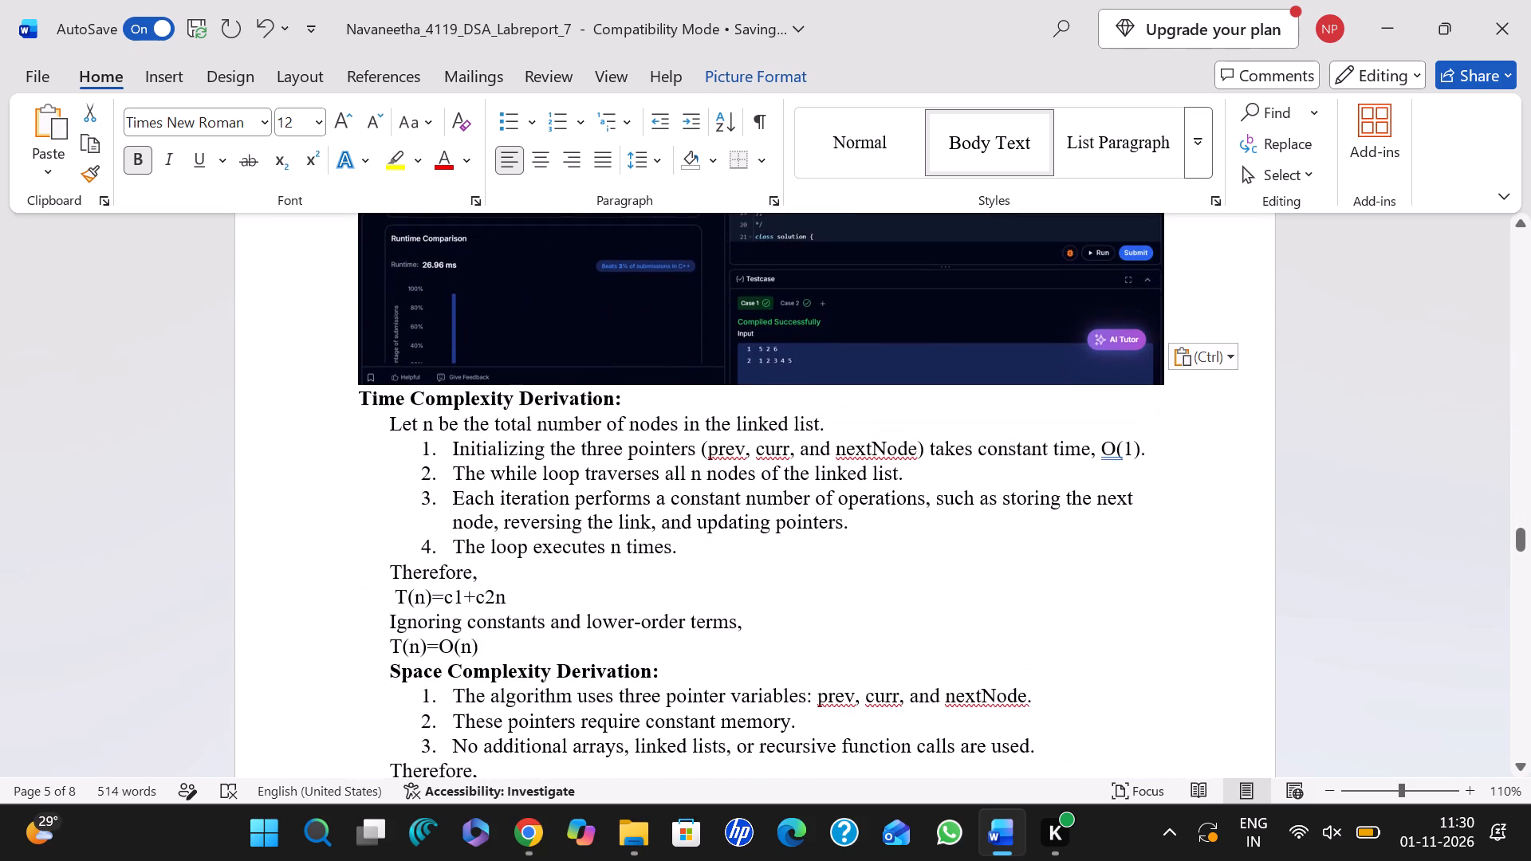
scroll(811, 388, "left", 1)
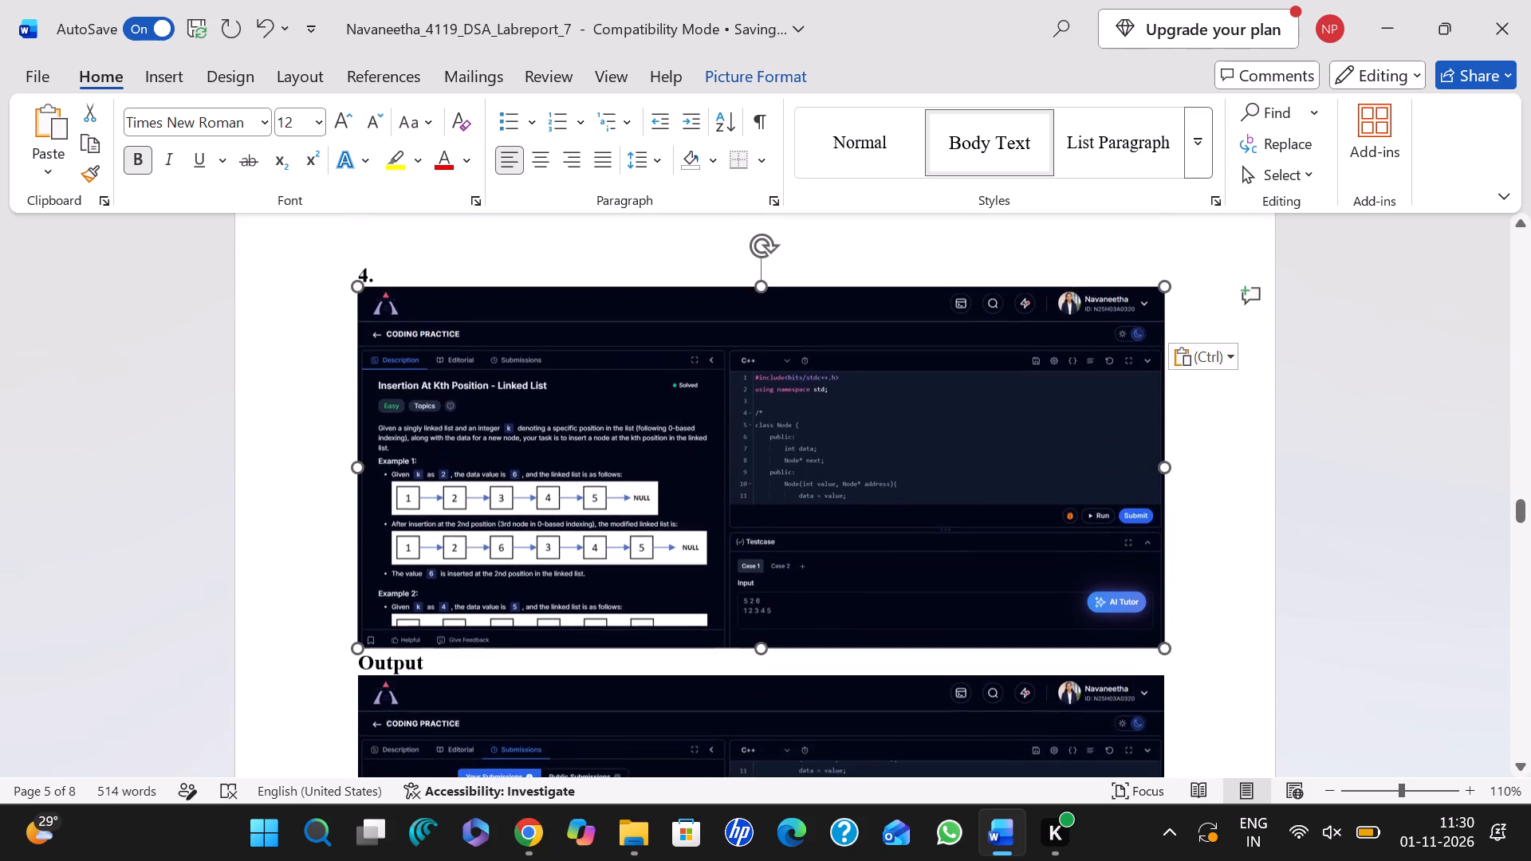
scroll(811, 388, "left", 1)
Add bold "5." and "Output" lines below problem 4's submission screenshot, with an empty line between them and another after "Output".
left_click(1198, 493)
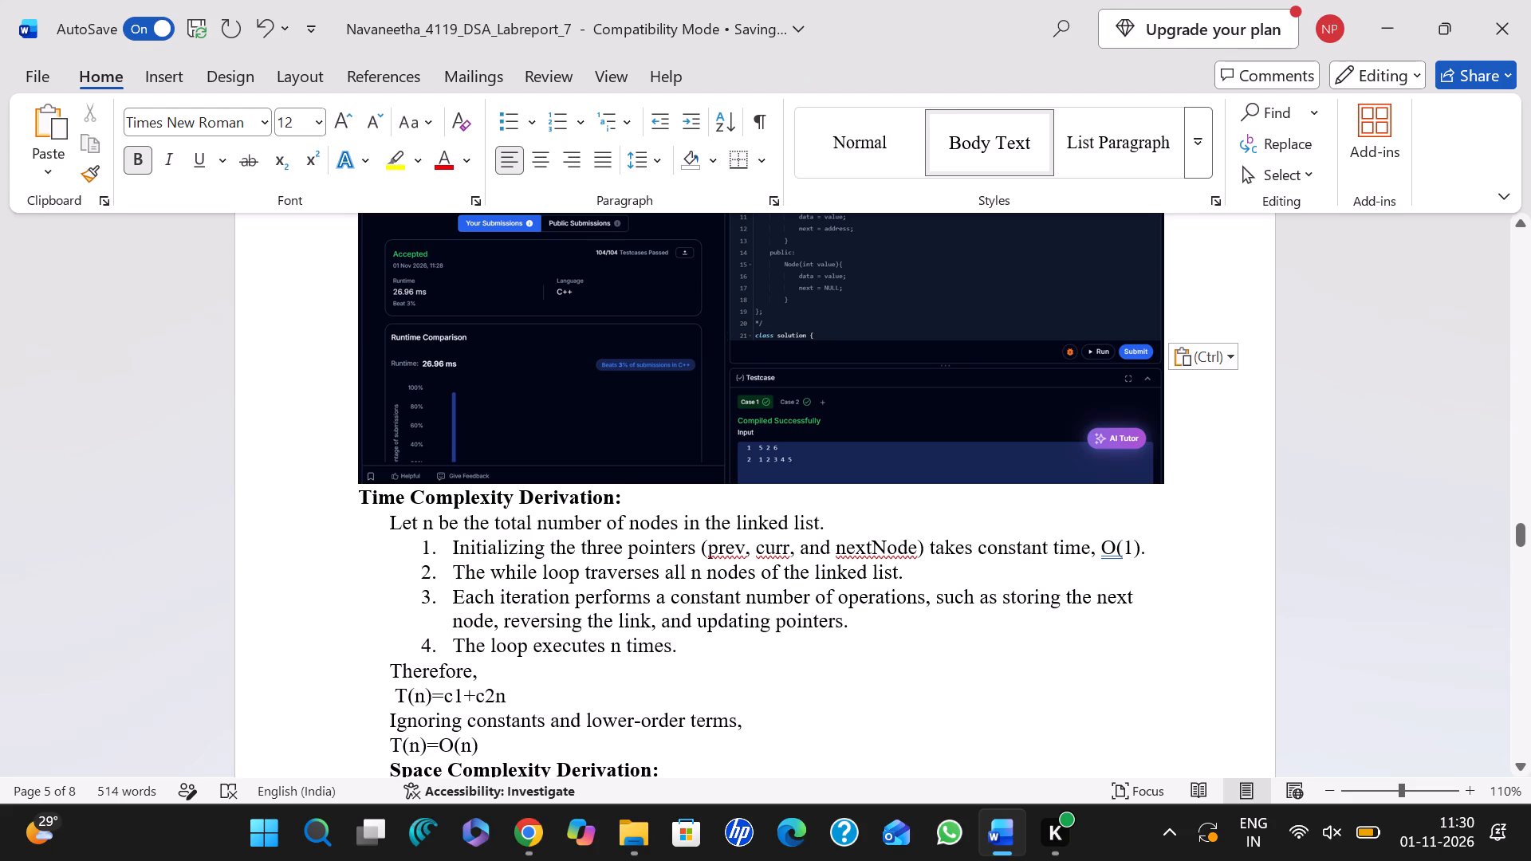
left_click(1190, 464)
key("Return")
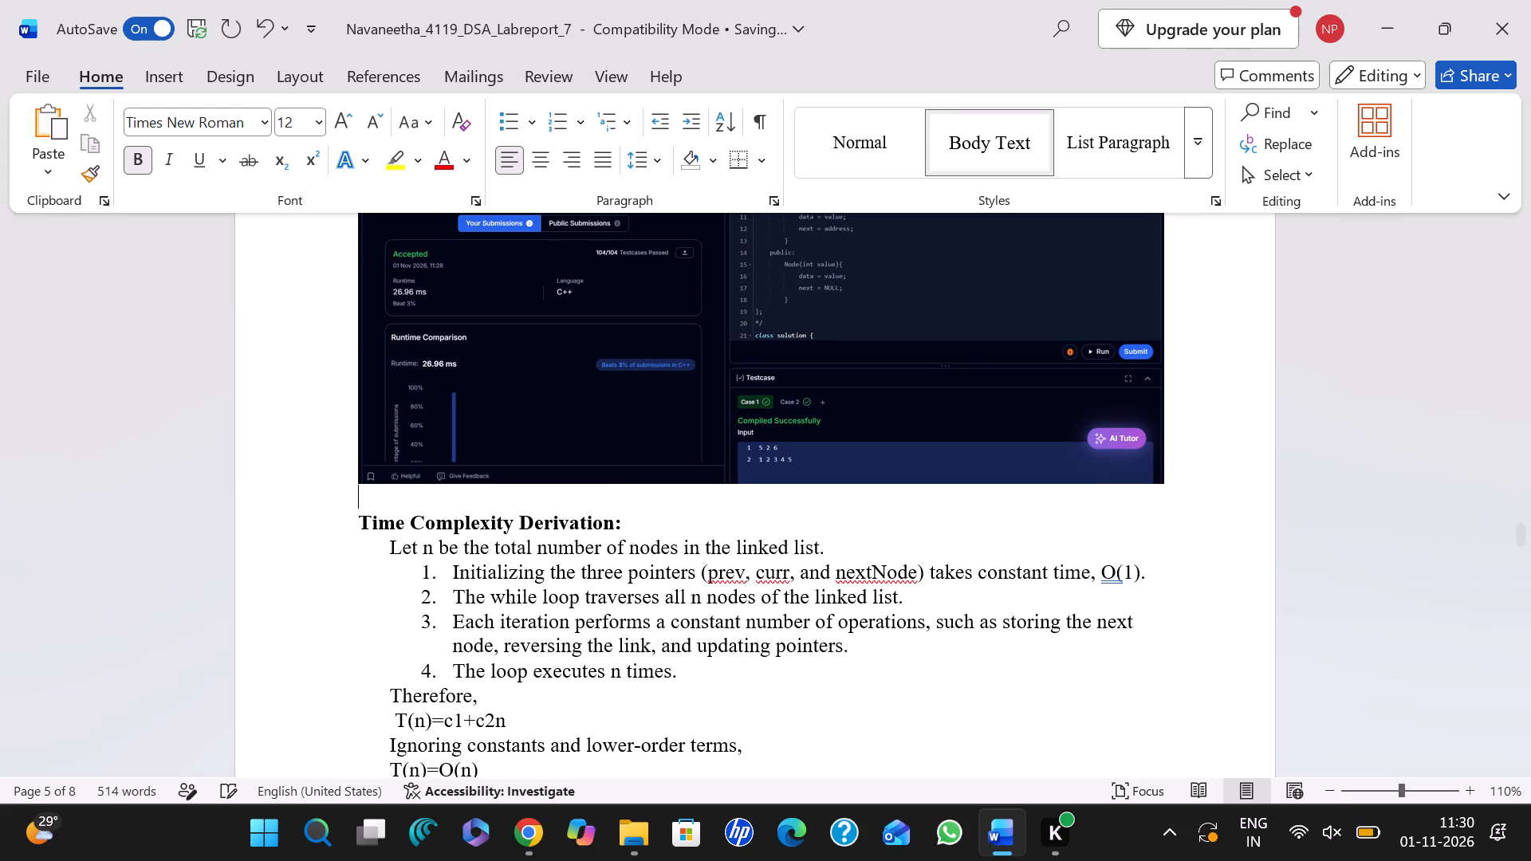
key("5")
key("period")
key("Return")
type("outpu")
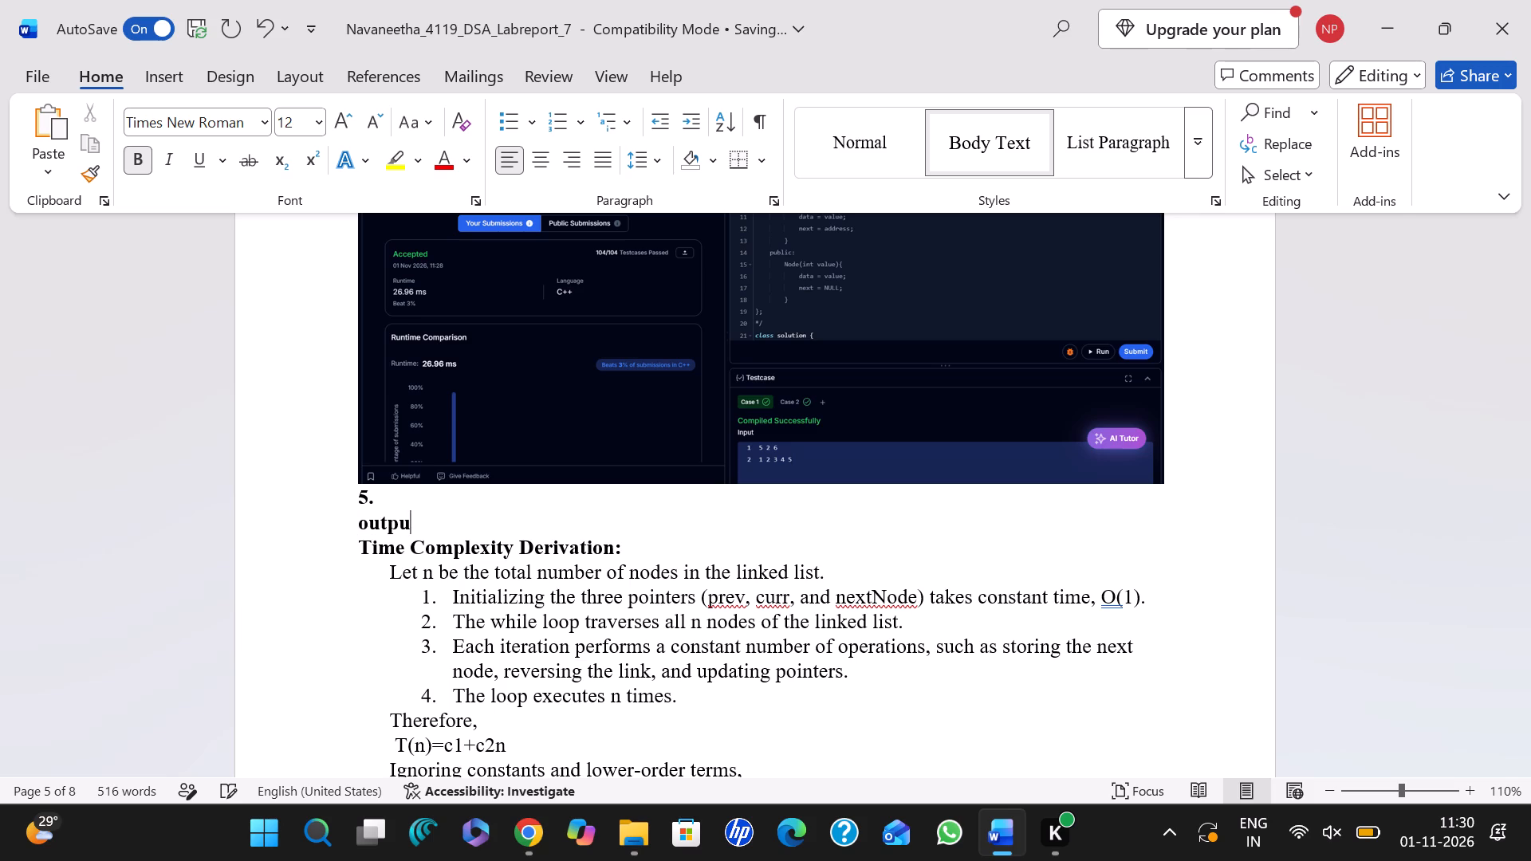
key("t")
key("Return")
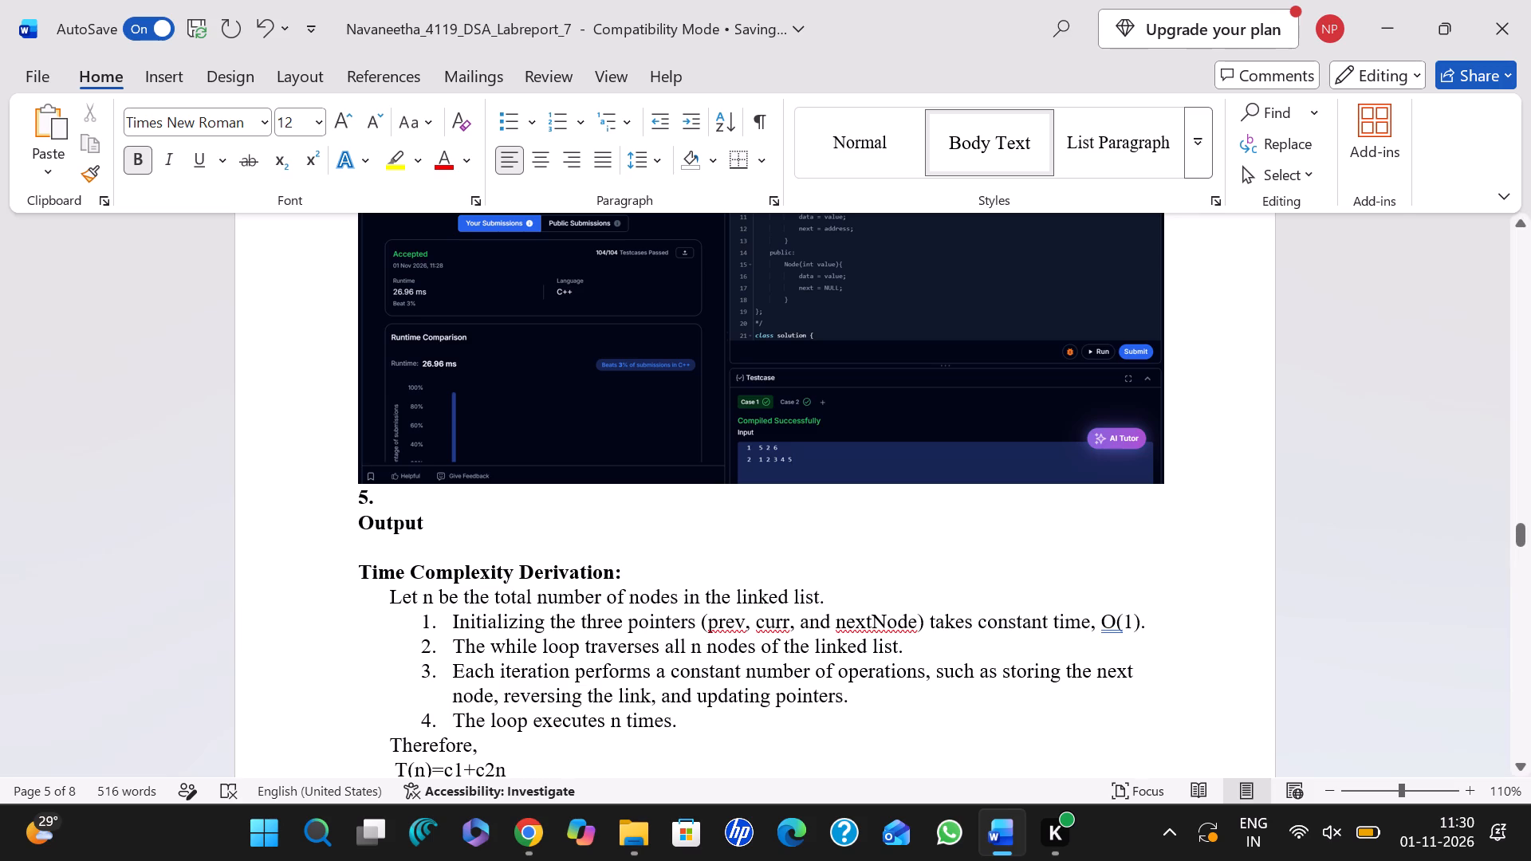
left_click(408, 501)
key("Return")
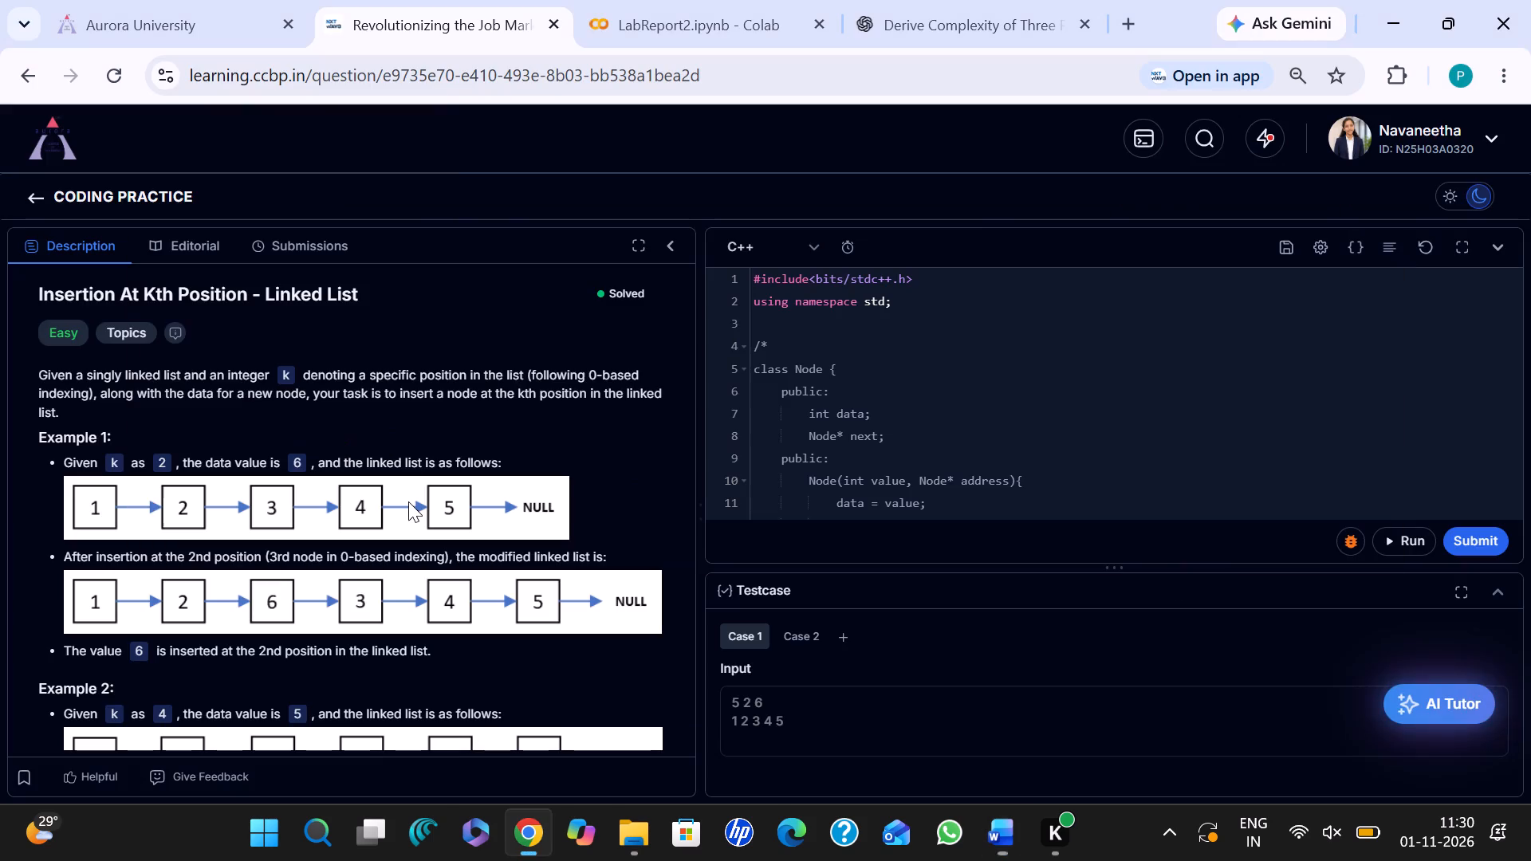
Switch to the browser and open the Insertion Before a Node With Value X - Linked List problem from the Coding Practice list.
left_click(31, 196)
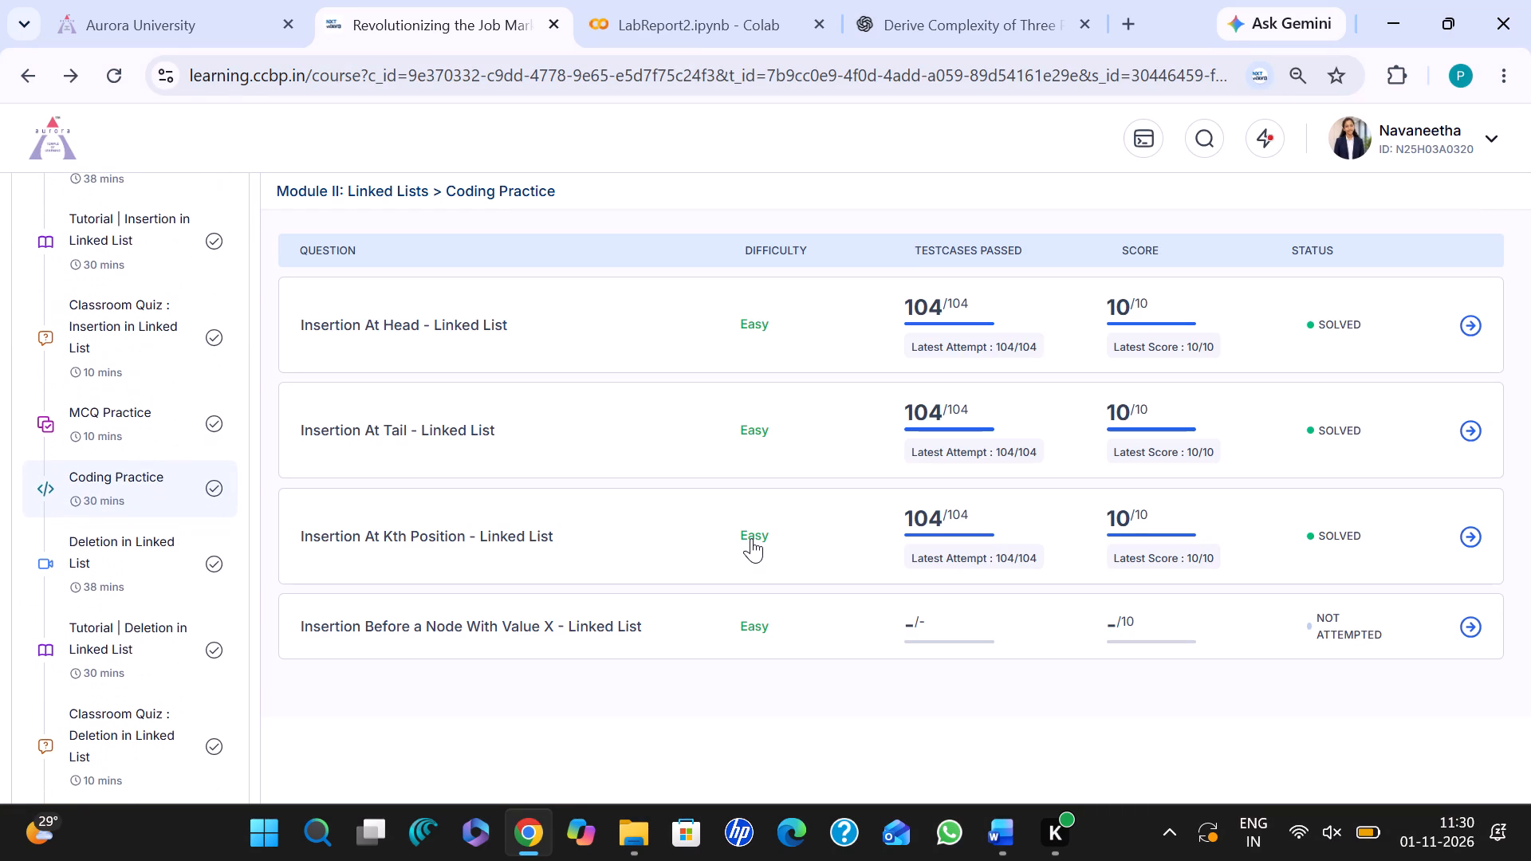
left_click(781, 615)
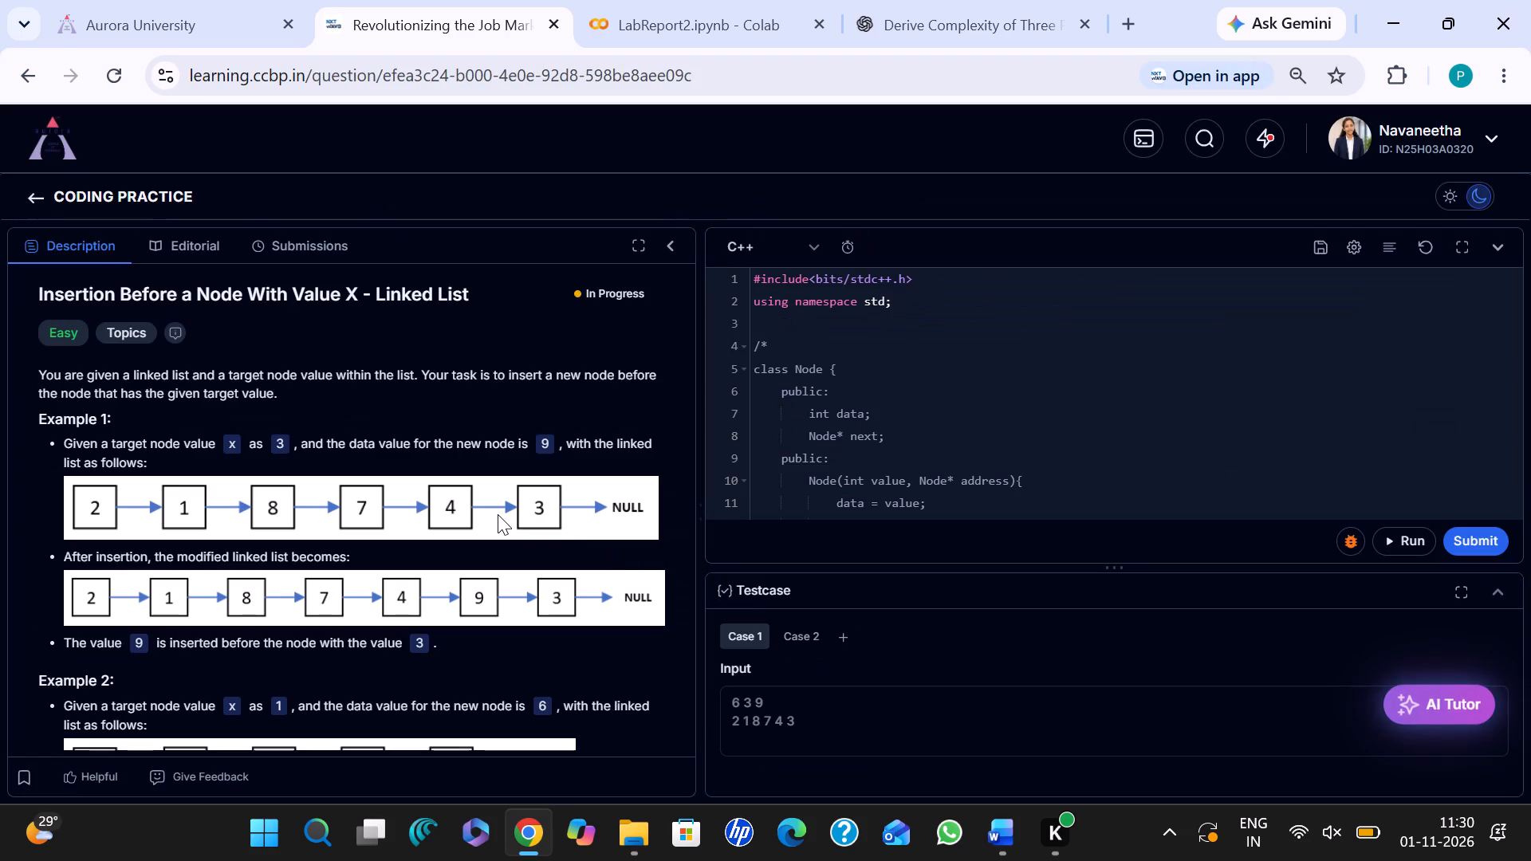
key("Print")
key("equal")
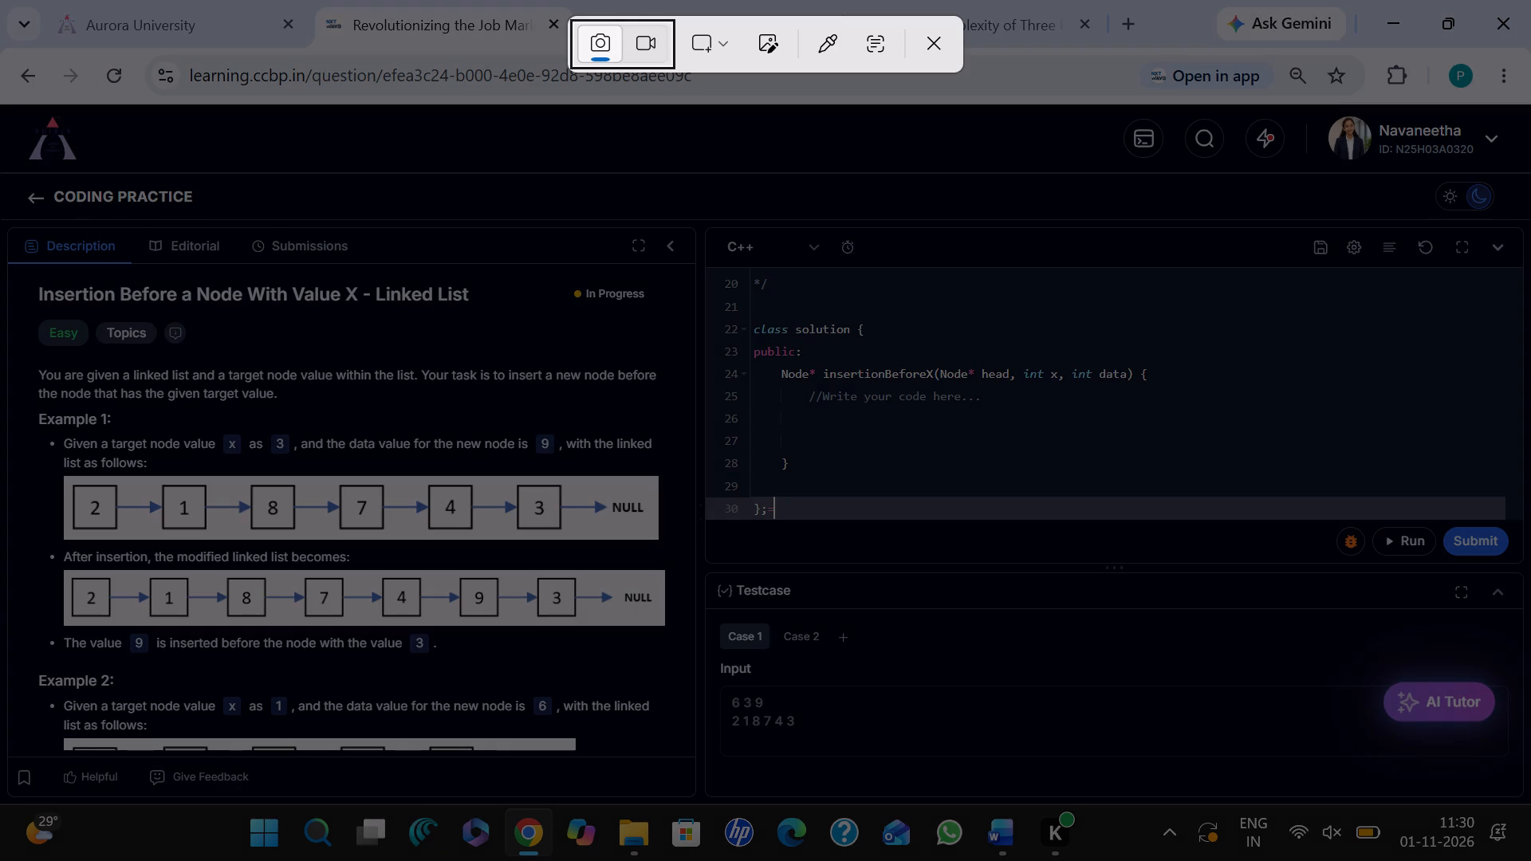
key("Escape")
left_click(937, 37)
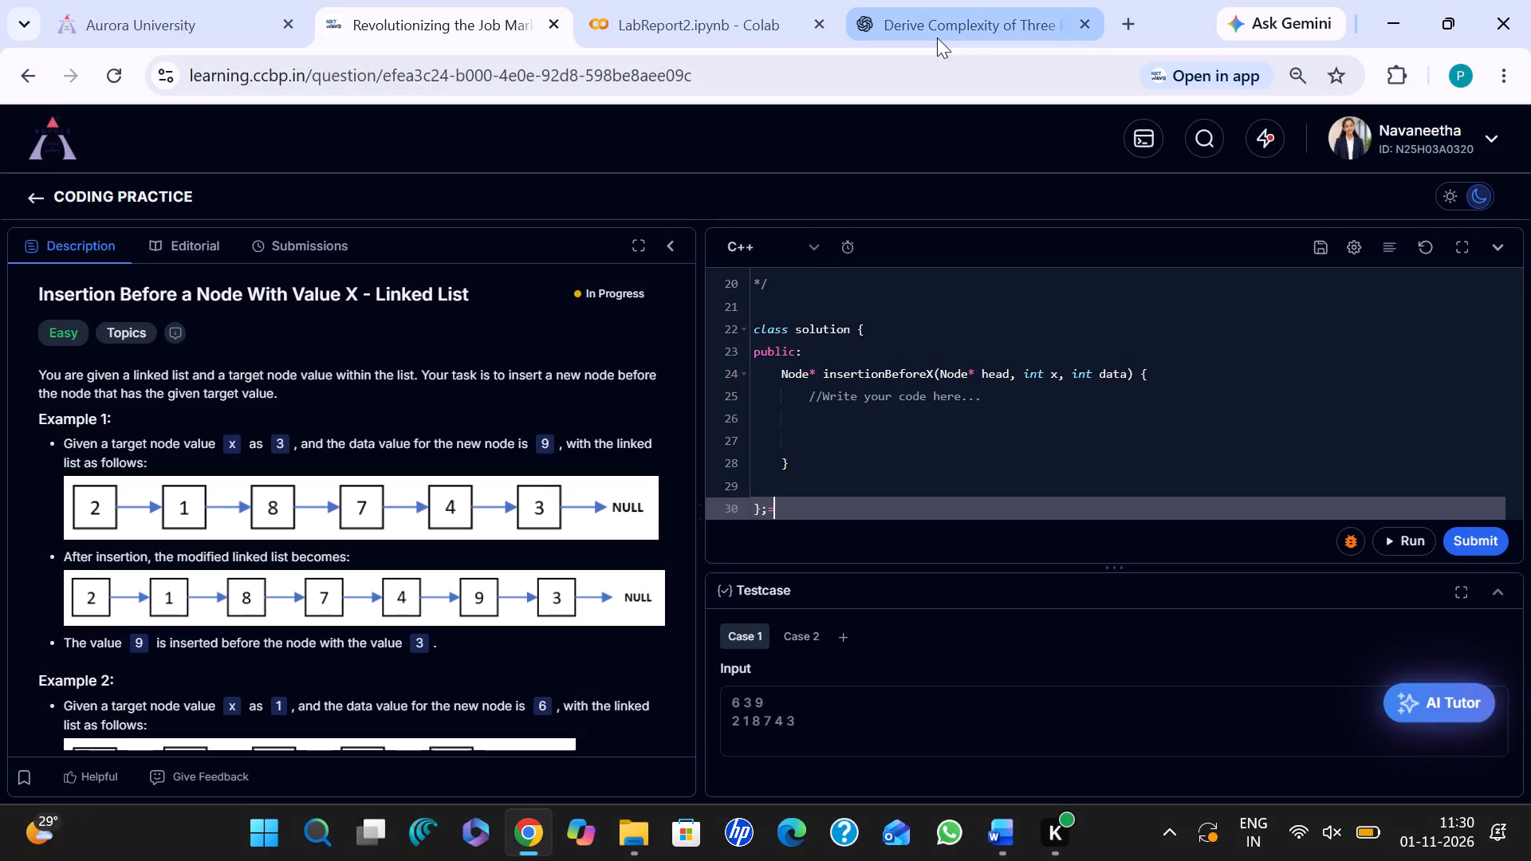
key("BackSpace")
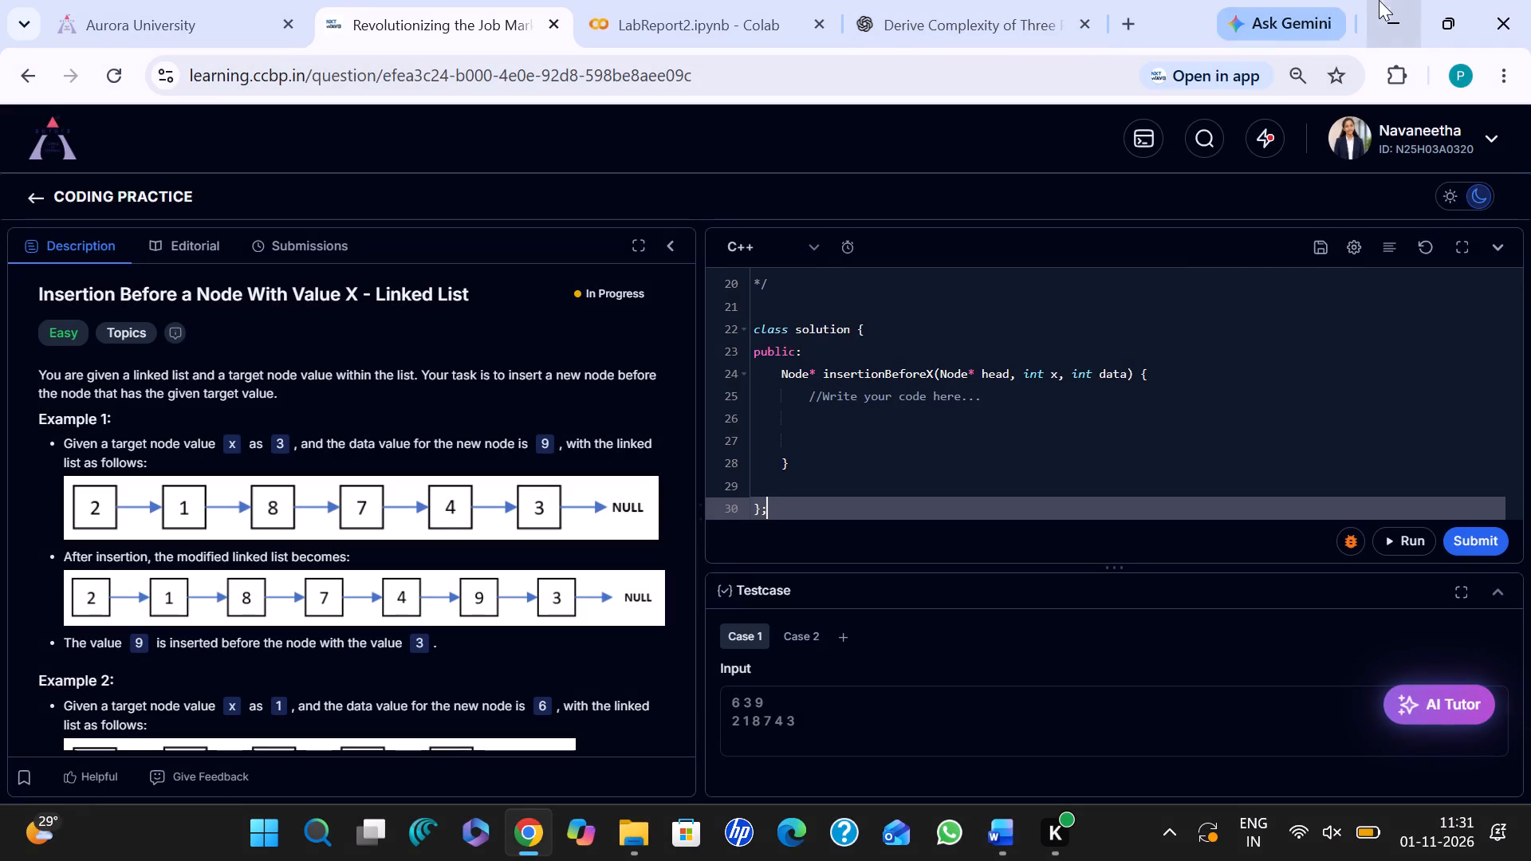
Capture the full Insertion Before a Node With Value X description page from the start of its code, and paste it under "5." in Word.
scroll(1025, 362, "up", 14)
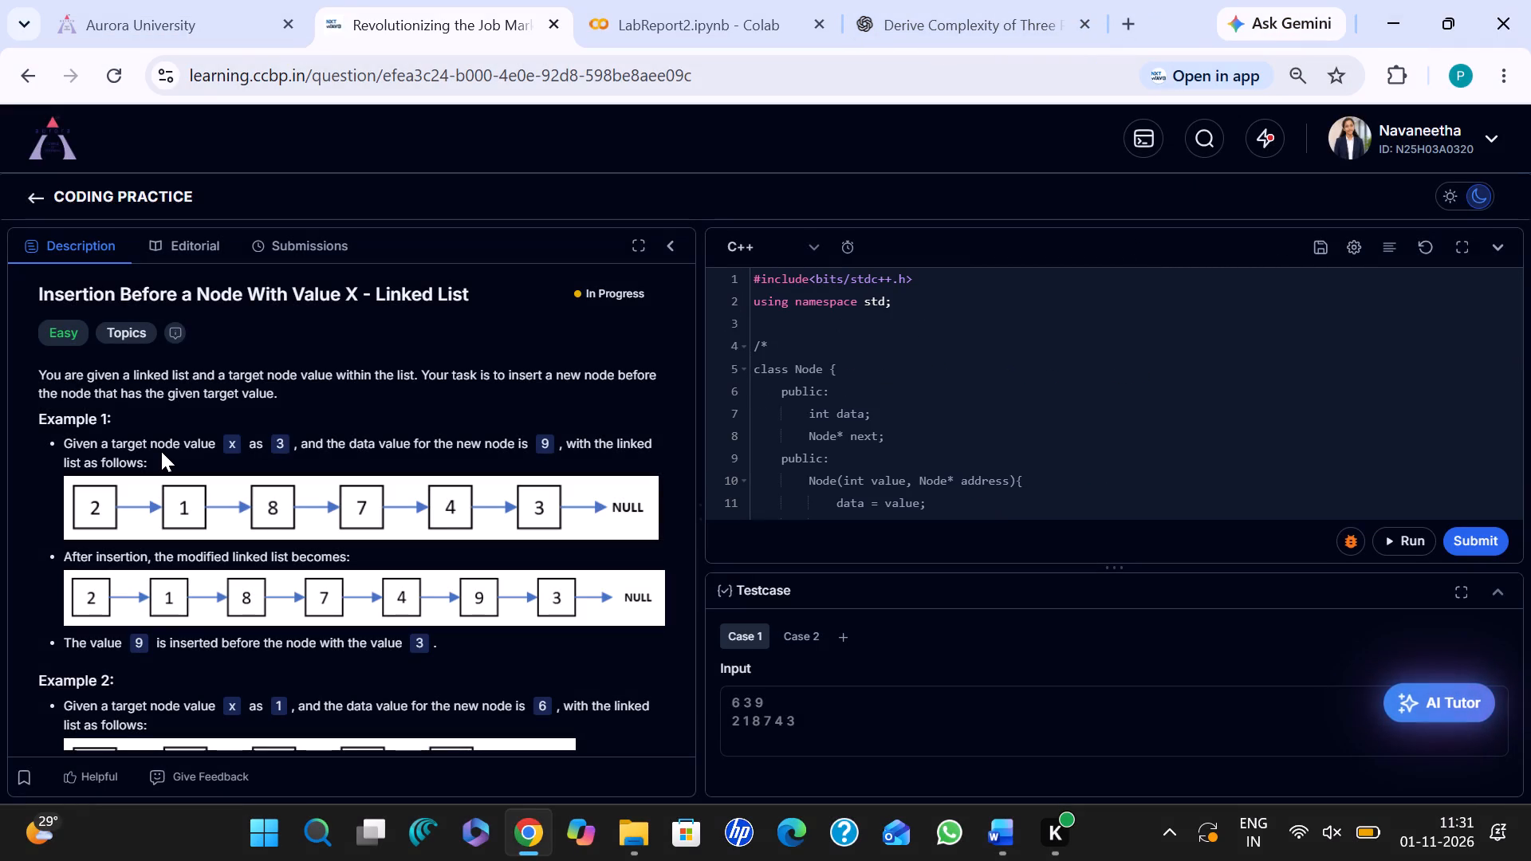
key("Print")
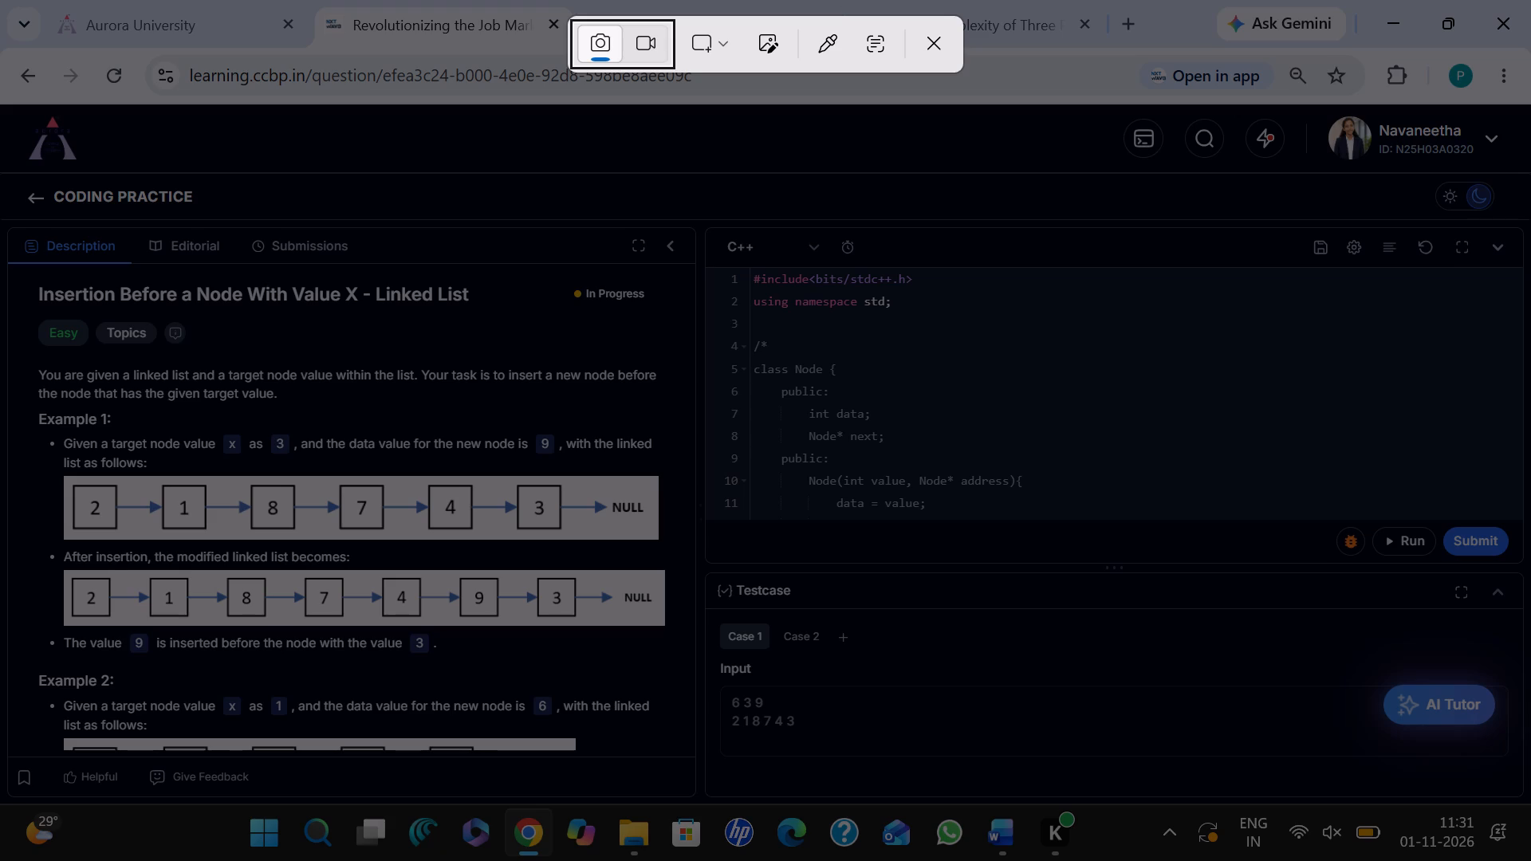
left_click_drag(0, 107, 1028, 614)
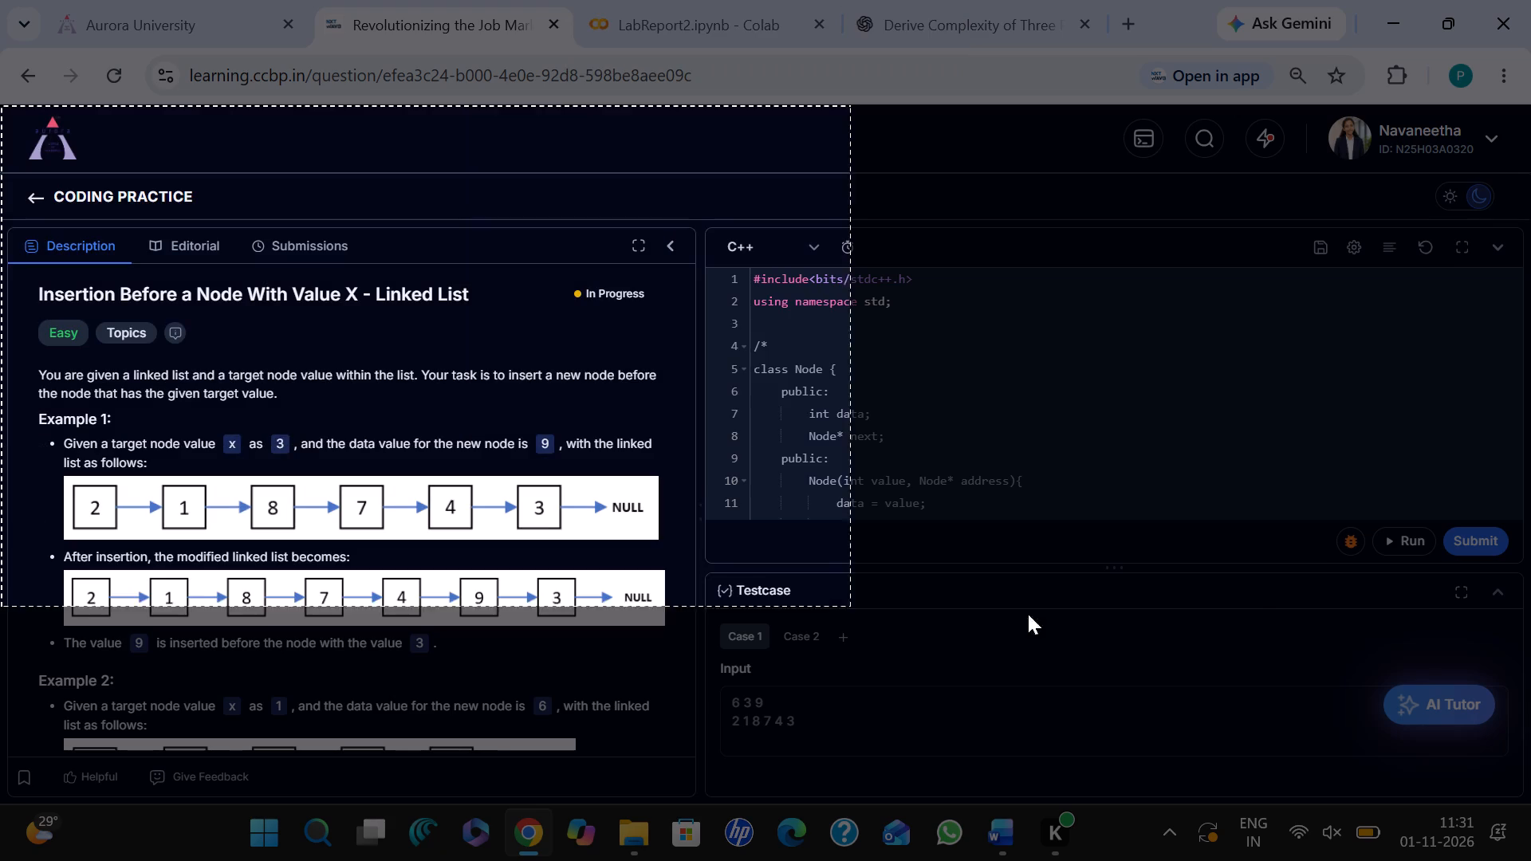
left_click_drag(1028, 614, 1530, 788)
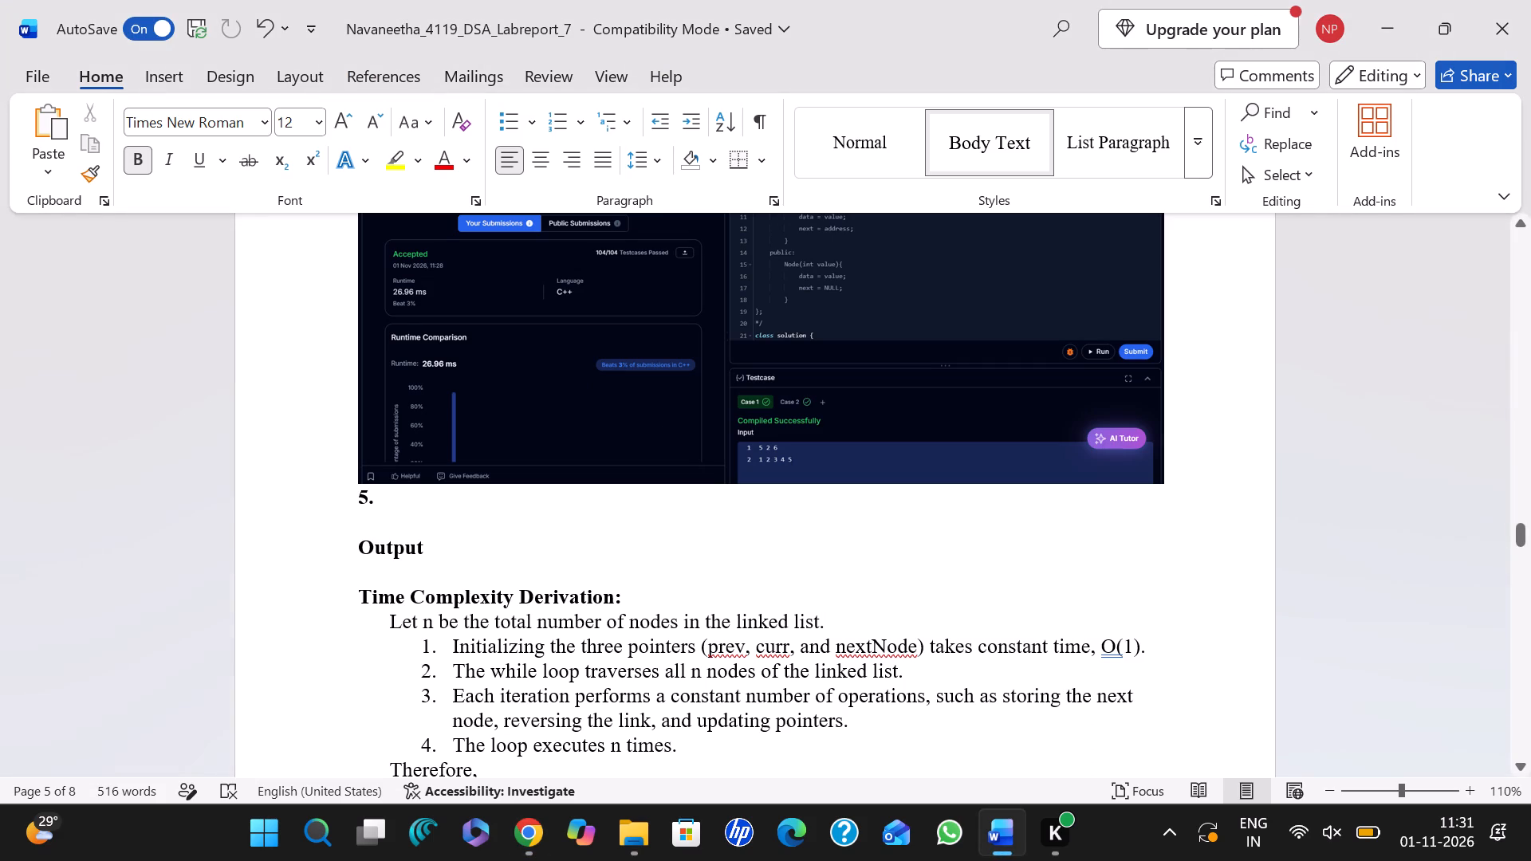
key("ctrl+v")
Insert six blank lines before problem 5's "Output" label to move it onto the following page, and place the cursor beneath it.
scroll(512, 470, "down", 1)
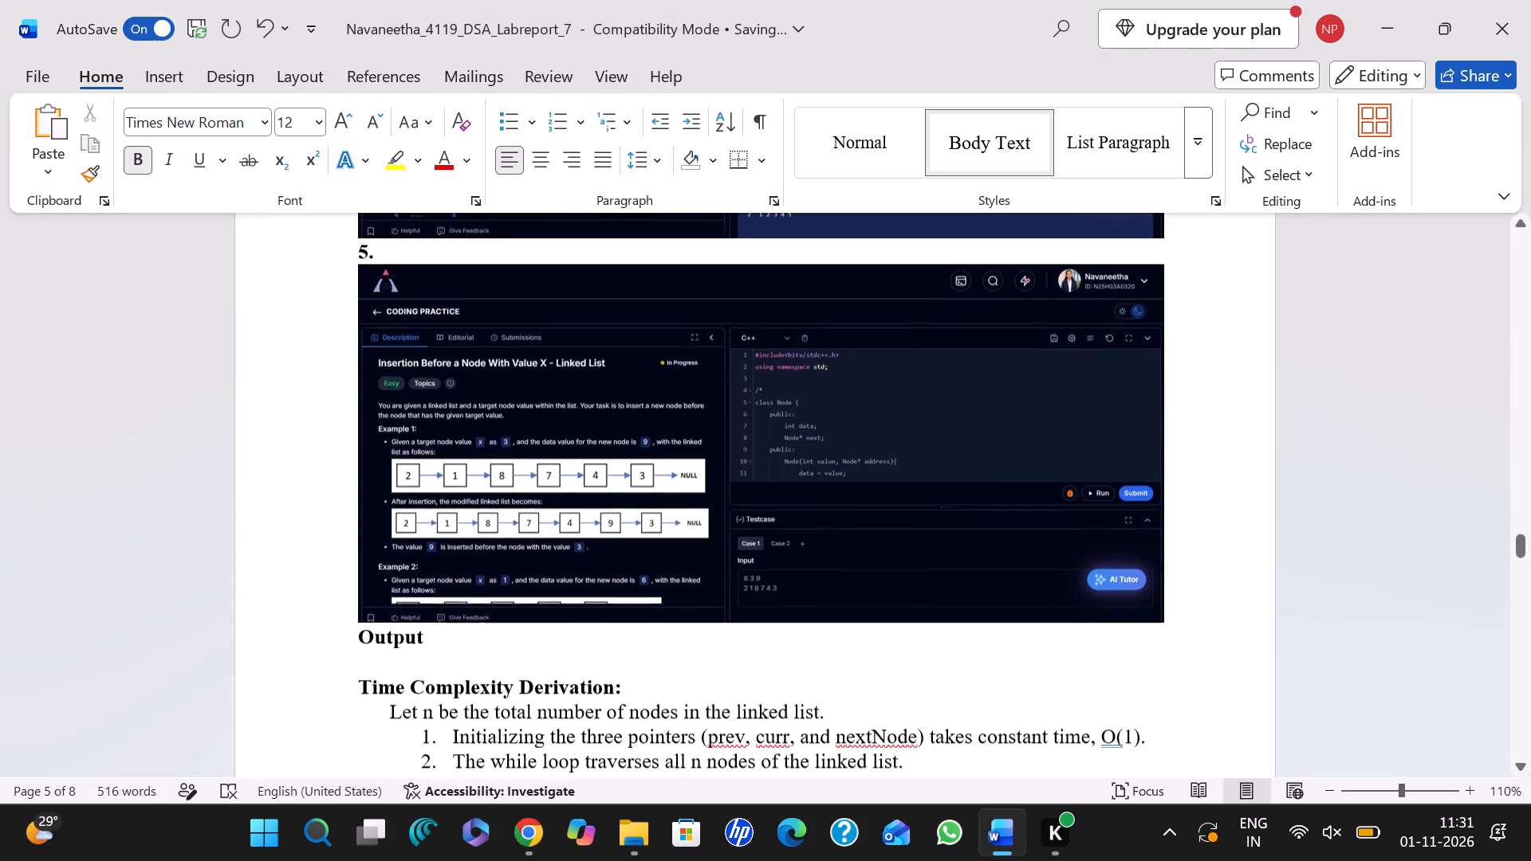
scroll(512, 470, "down", 1)
left_click(368, 570)
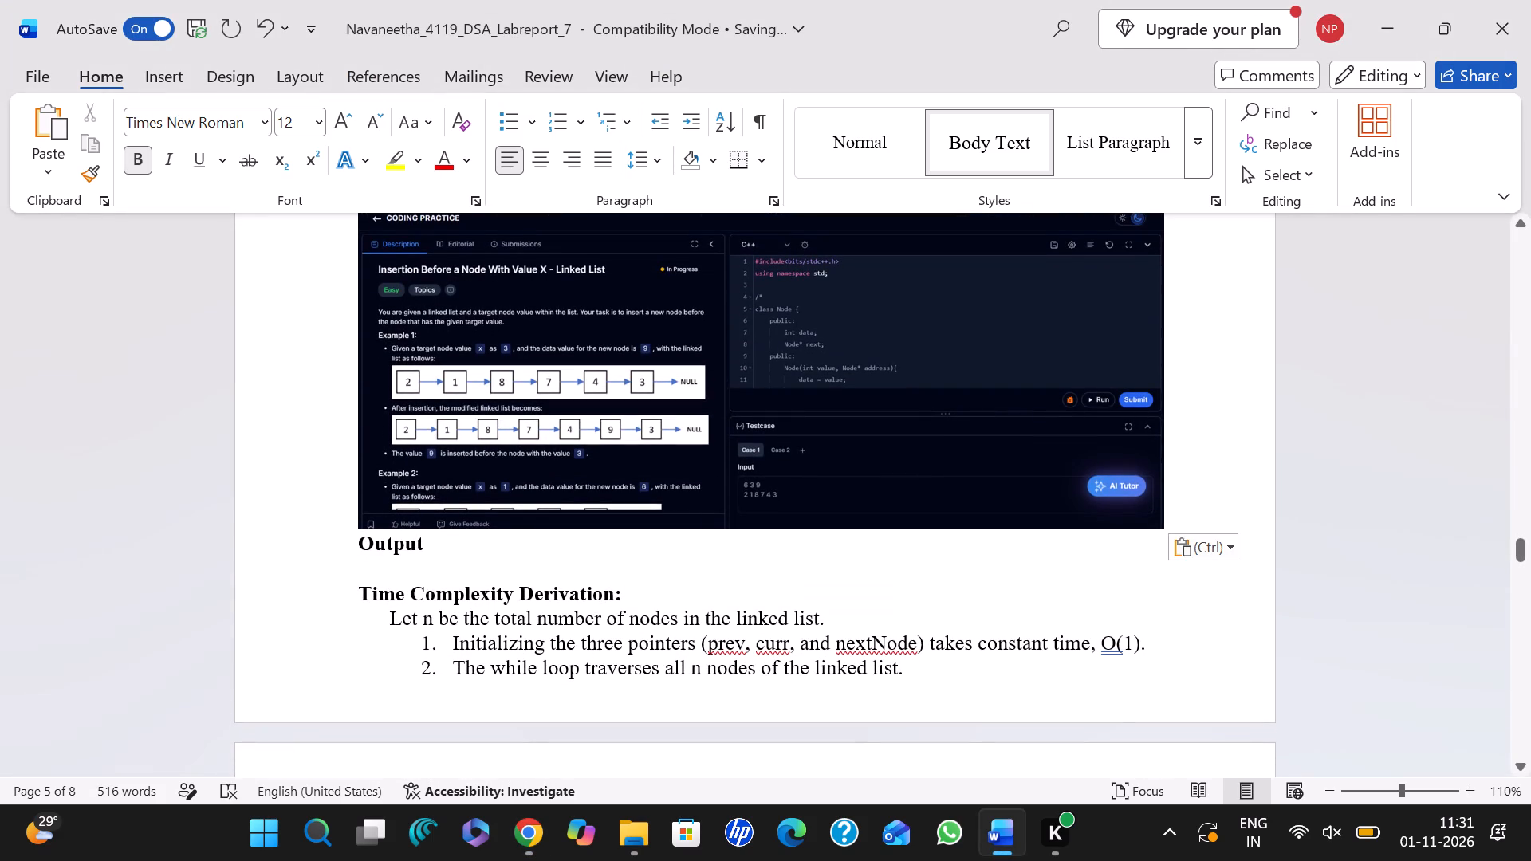
left_click(352, 541)
key("Return")
key("Return")
key("Return")
key("Return")
key("Return")
key("Return")
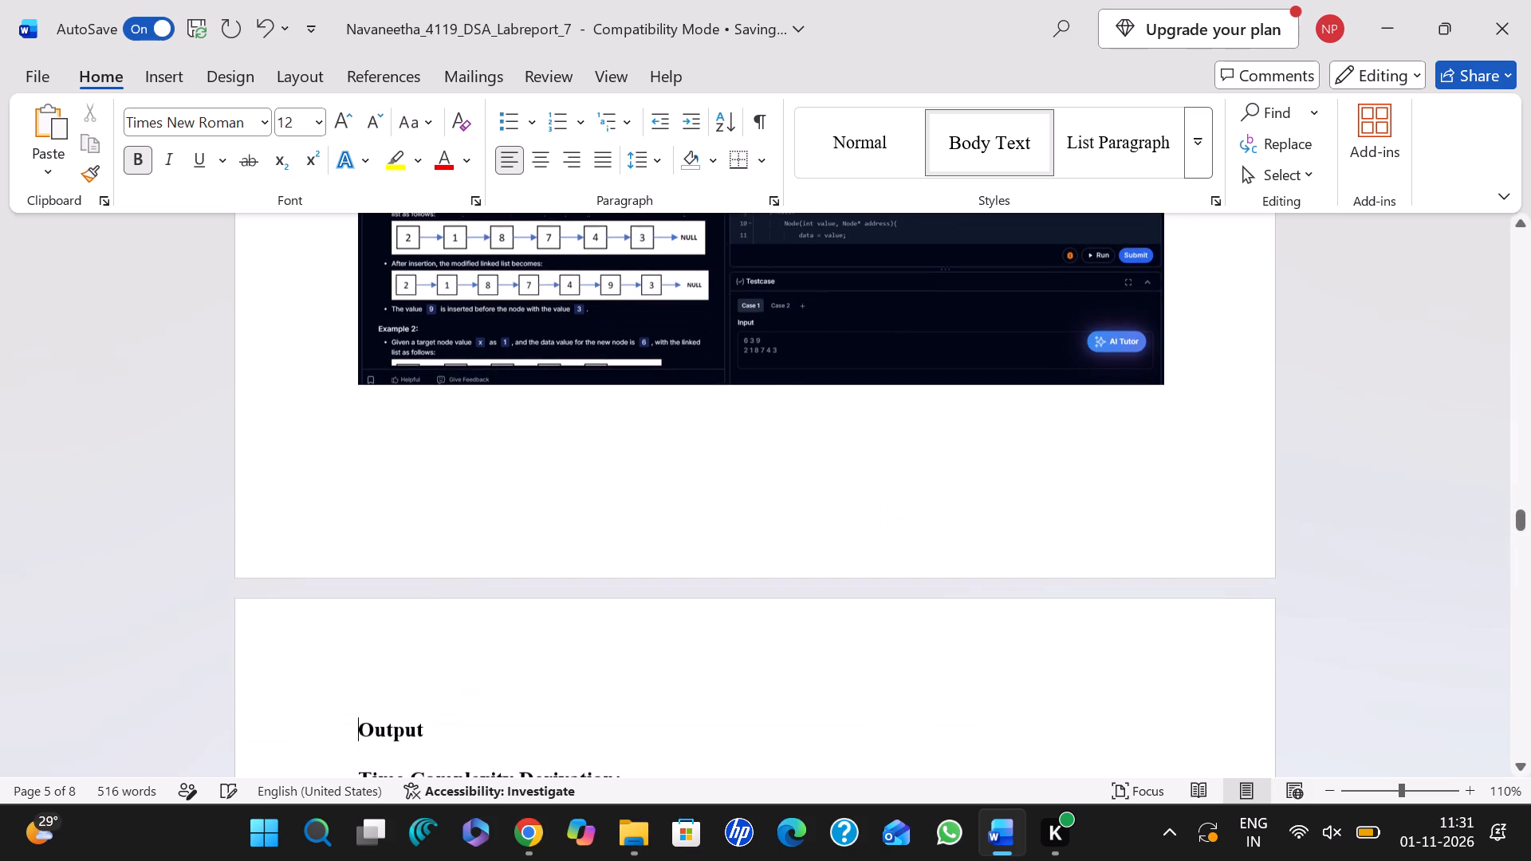
scroll(352, 541, "down", 1)
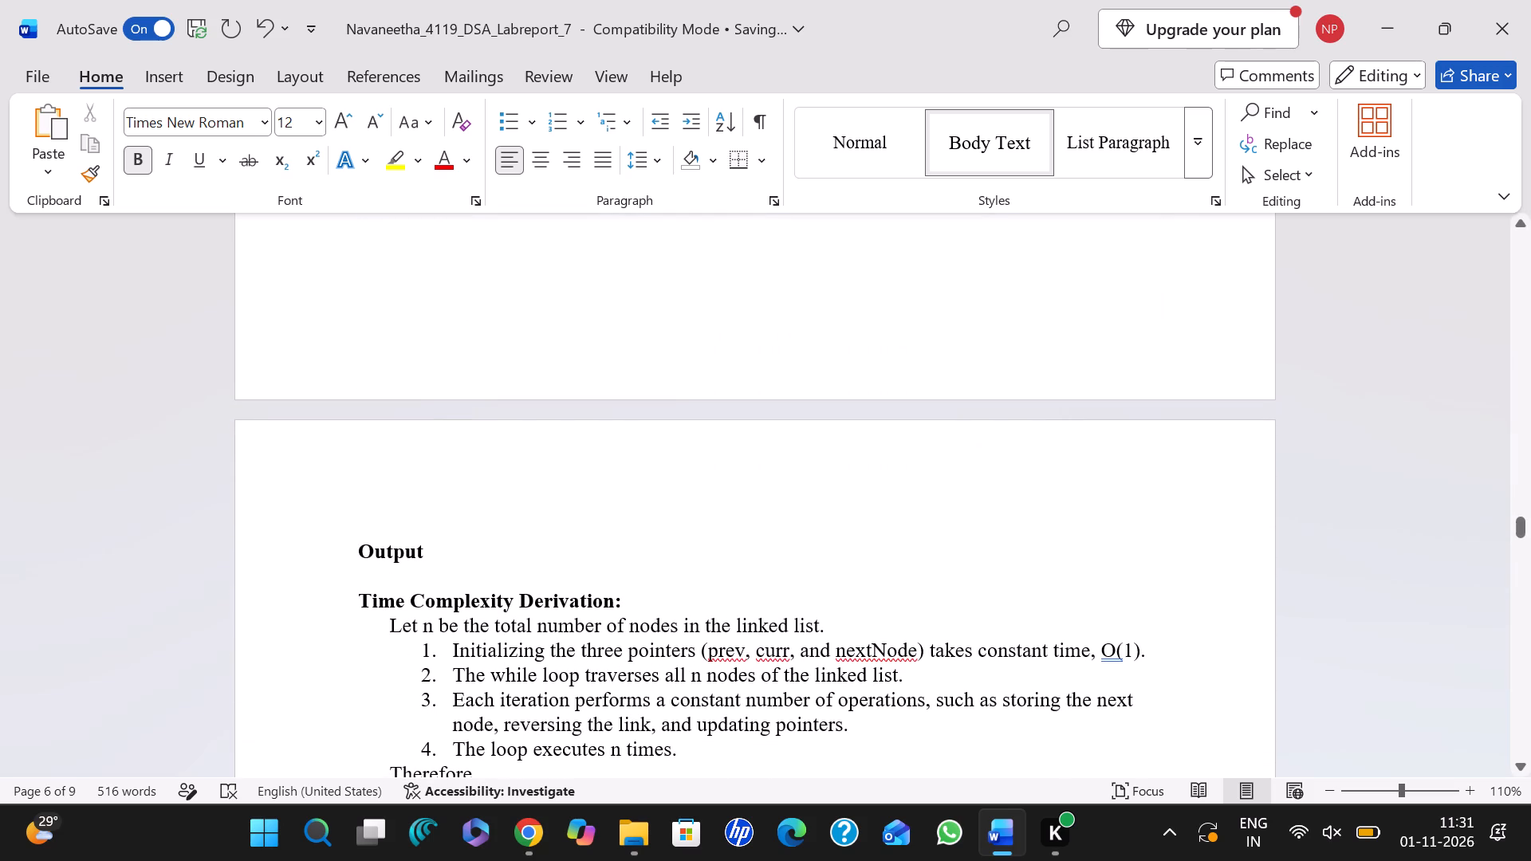
left_click(380, 587)
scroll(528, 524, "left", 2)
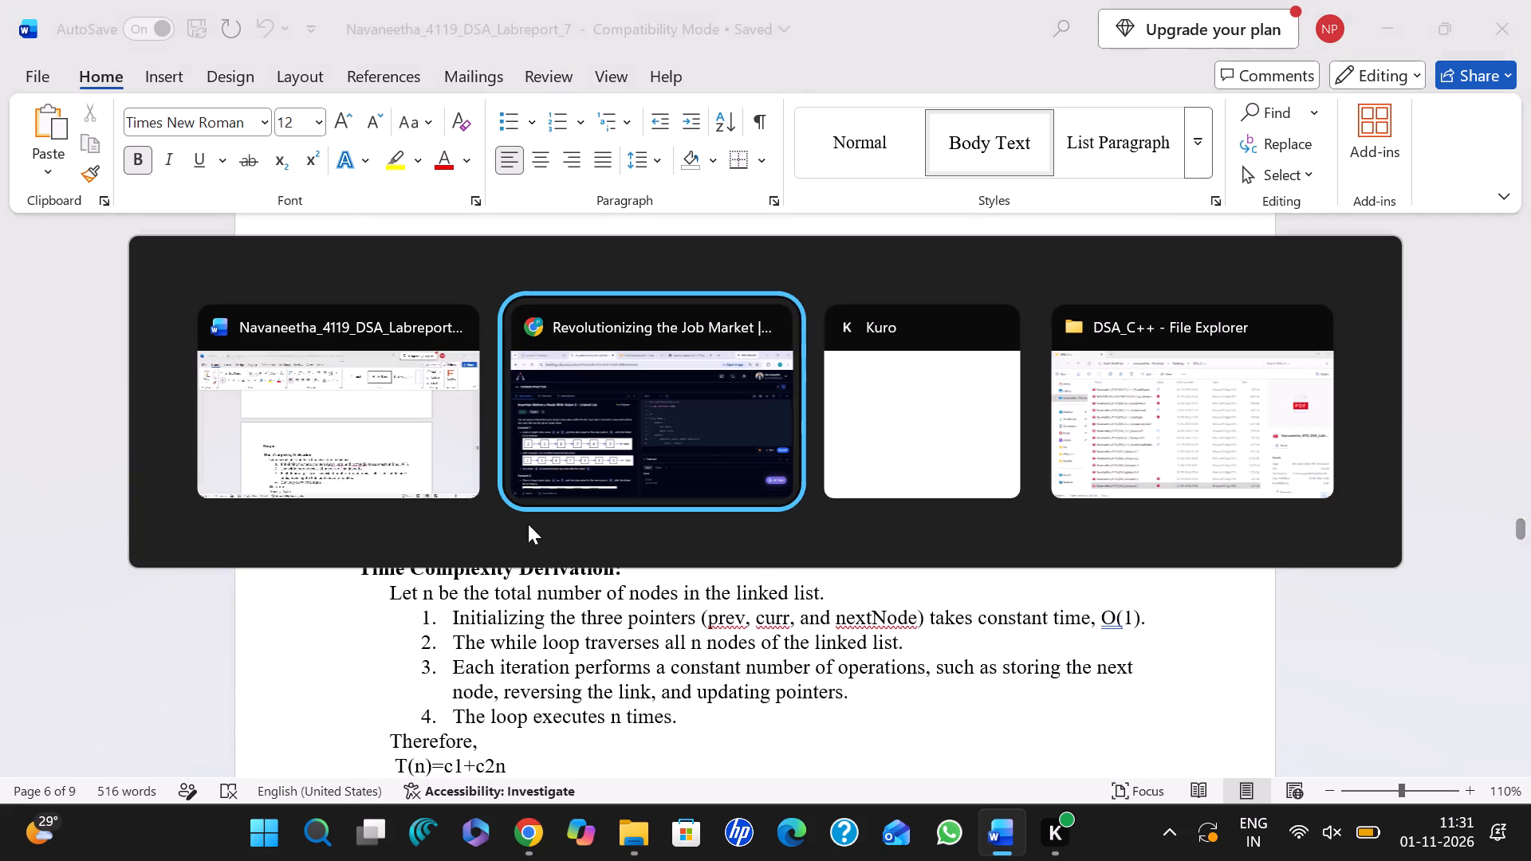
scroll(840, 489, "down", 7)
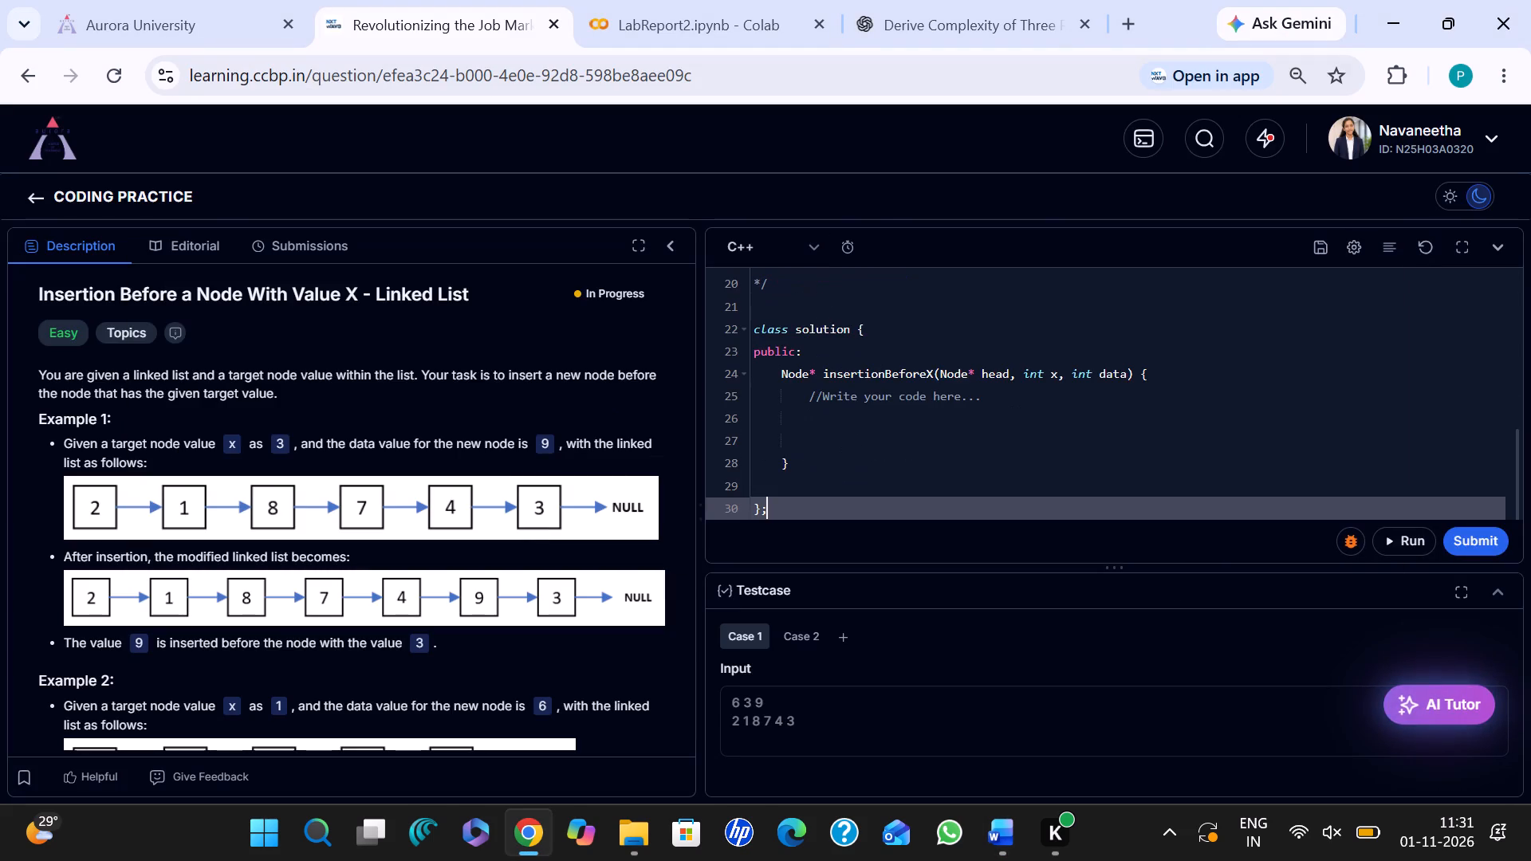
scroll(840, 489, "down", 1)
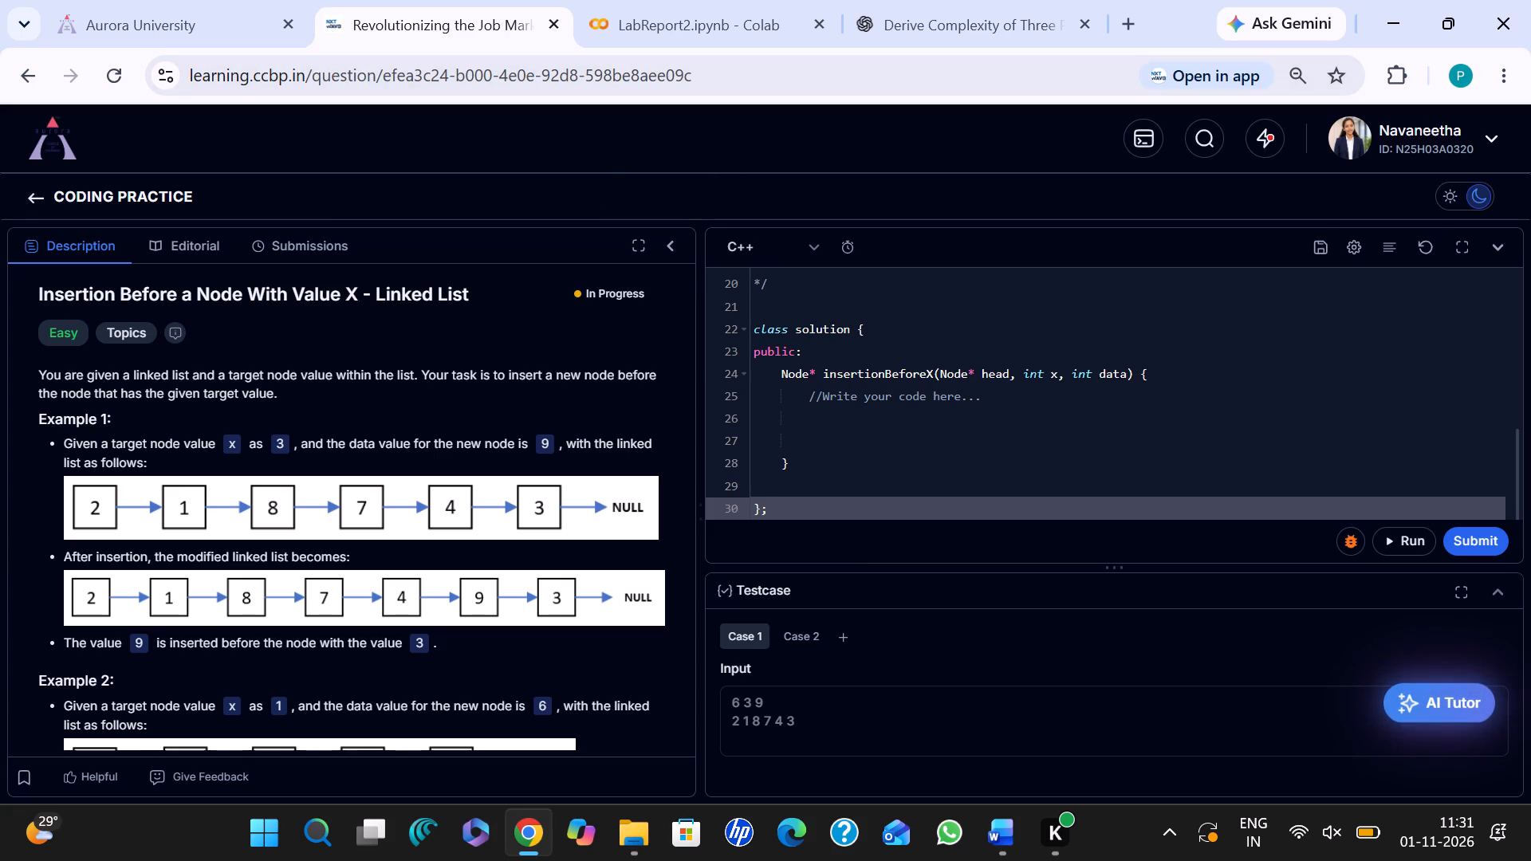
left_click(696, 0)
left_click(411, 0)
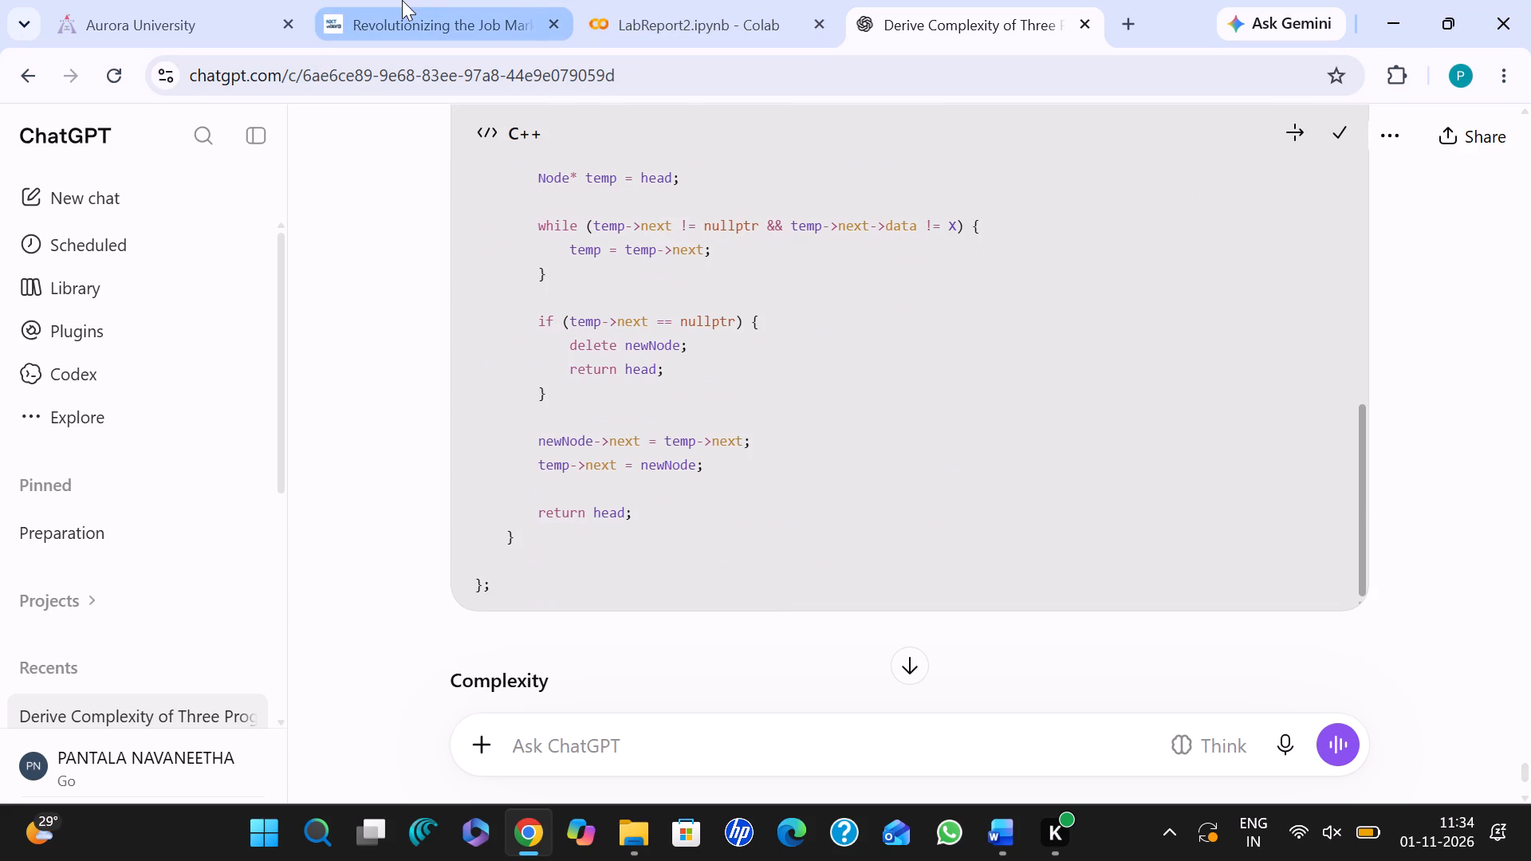
Replace all code in the Insertion Before a Node With Value X editor with the copied insertionBeforeX solution and check it.
left_click(402, 0)
left_click(884, 463)
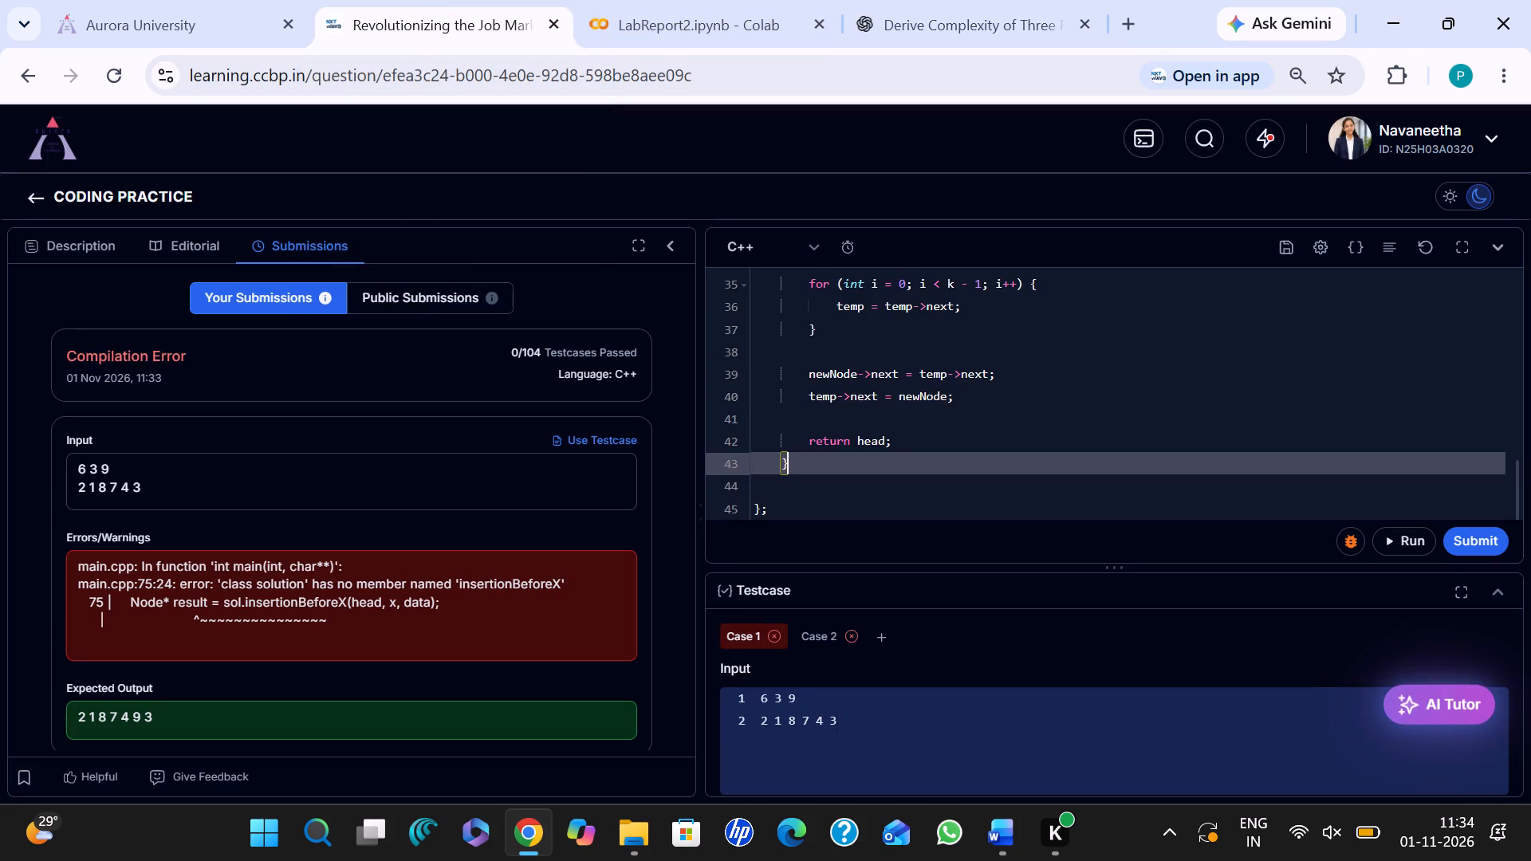
key("ctrl+a")
key("ctrl+v")
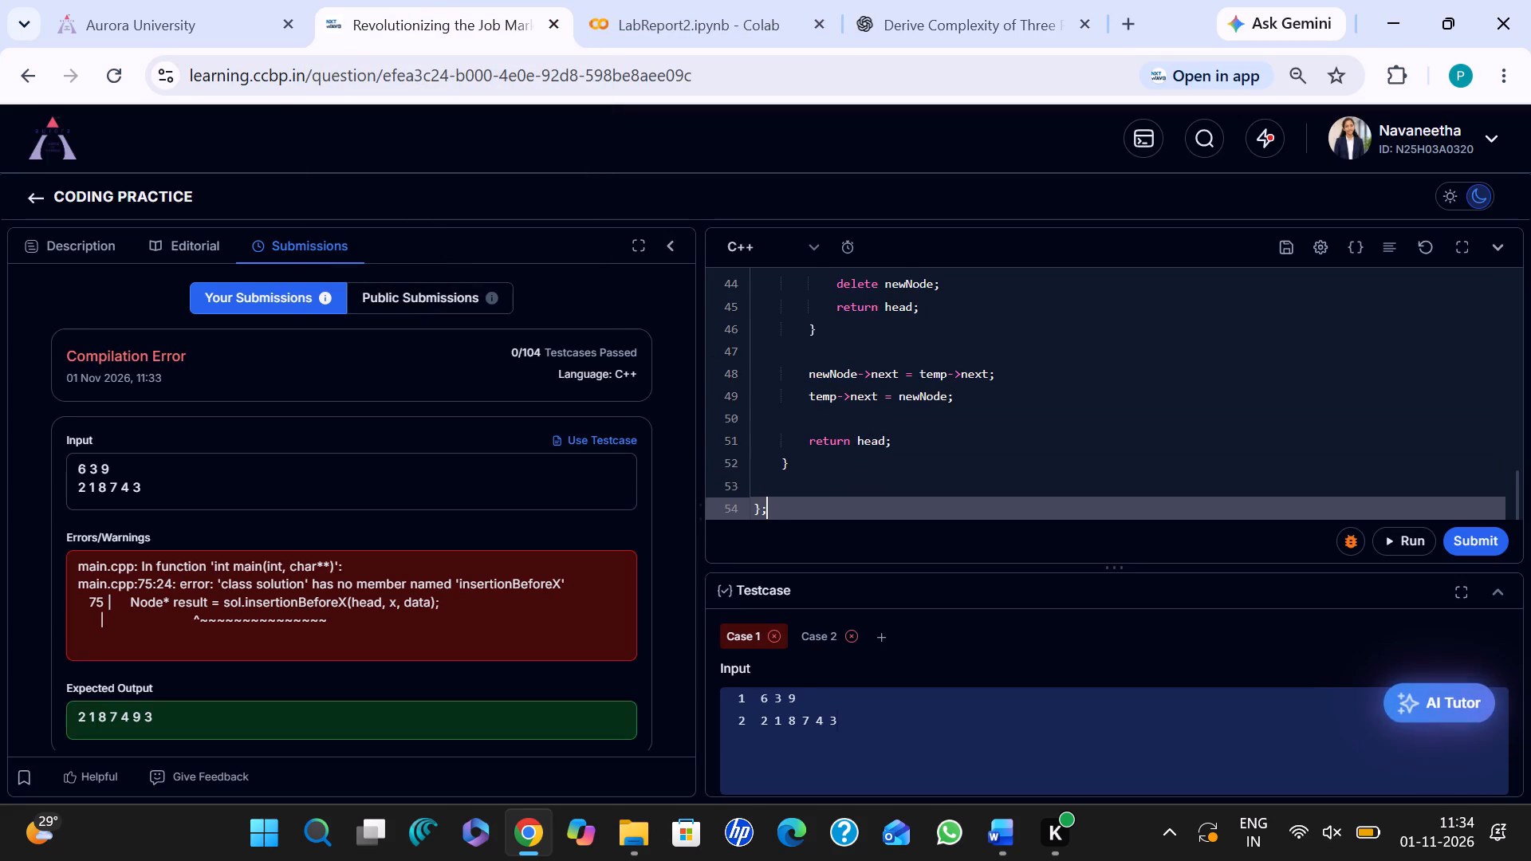
left_click(1078, 457)
scroll(1078, 457, "up", 18)
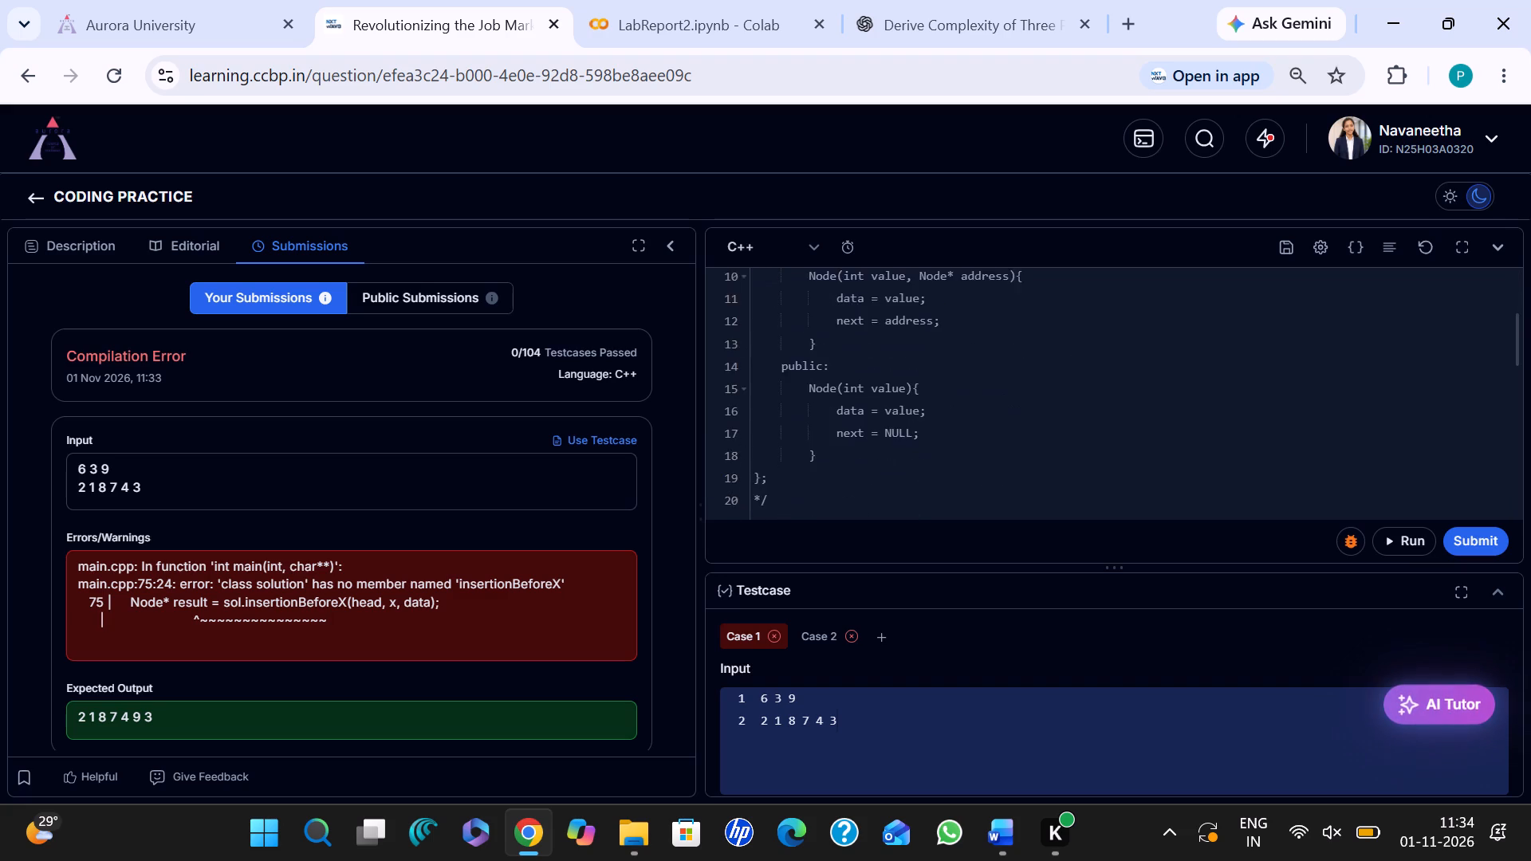
scroll(1078, 457, "up", 2)
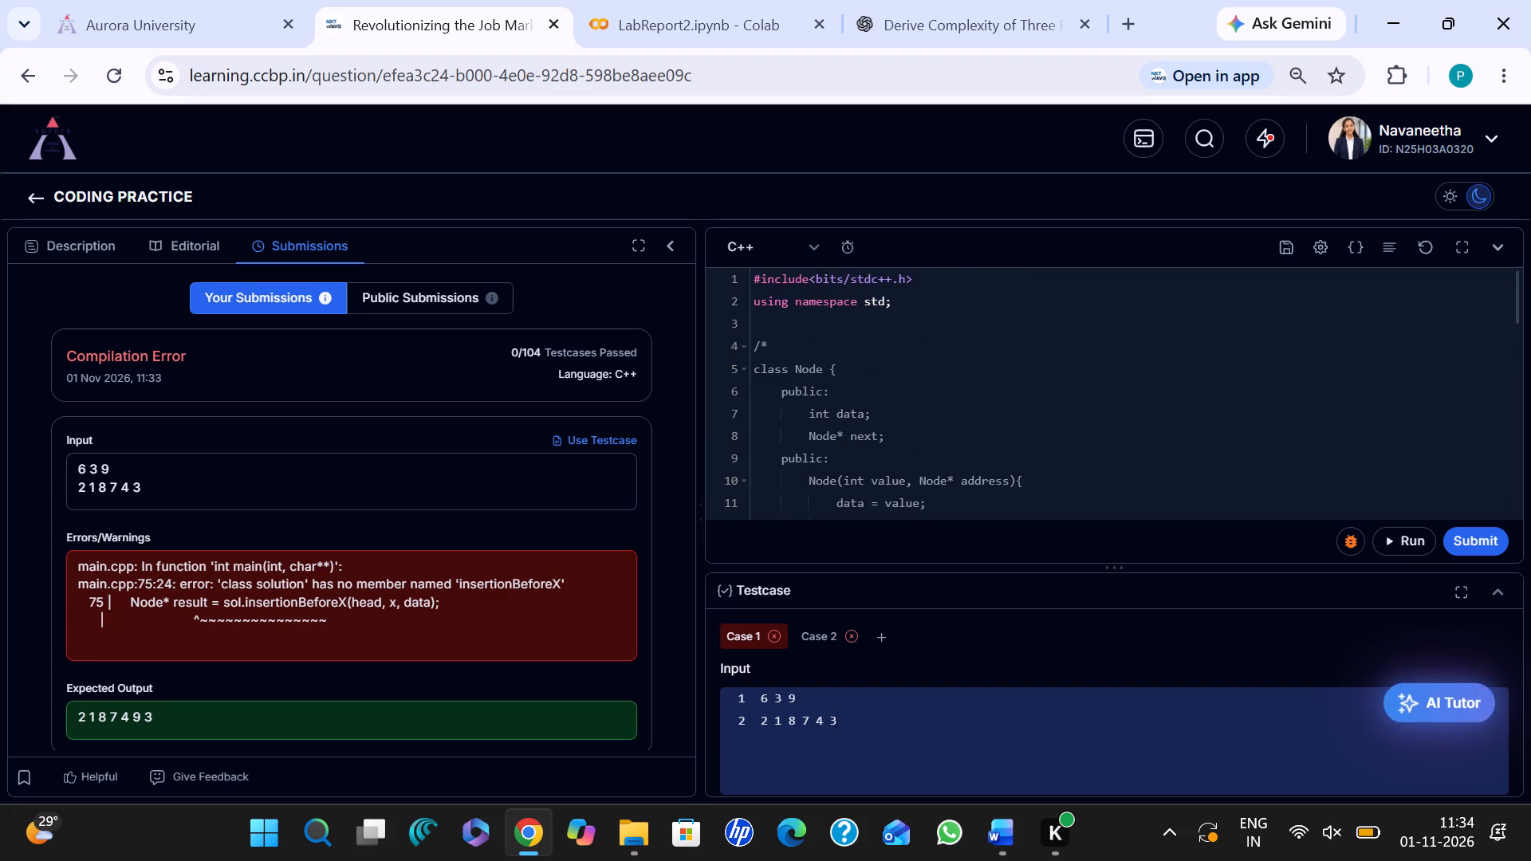
Run the insertionBeforeX solution and submit it for Insertion Before a Node With Value X.
left_click(1415, 545)
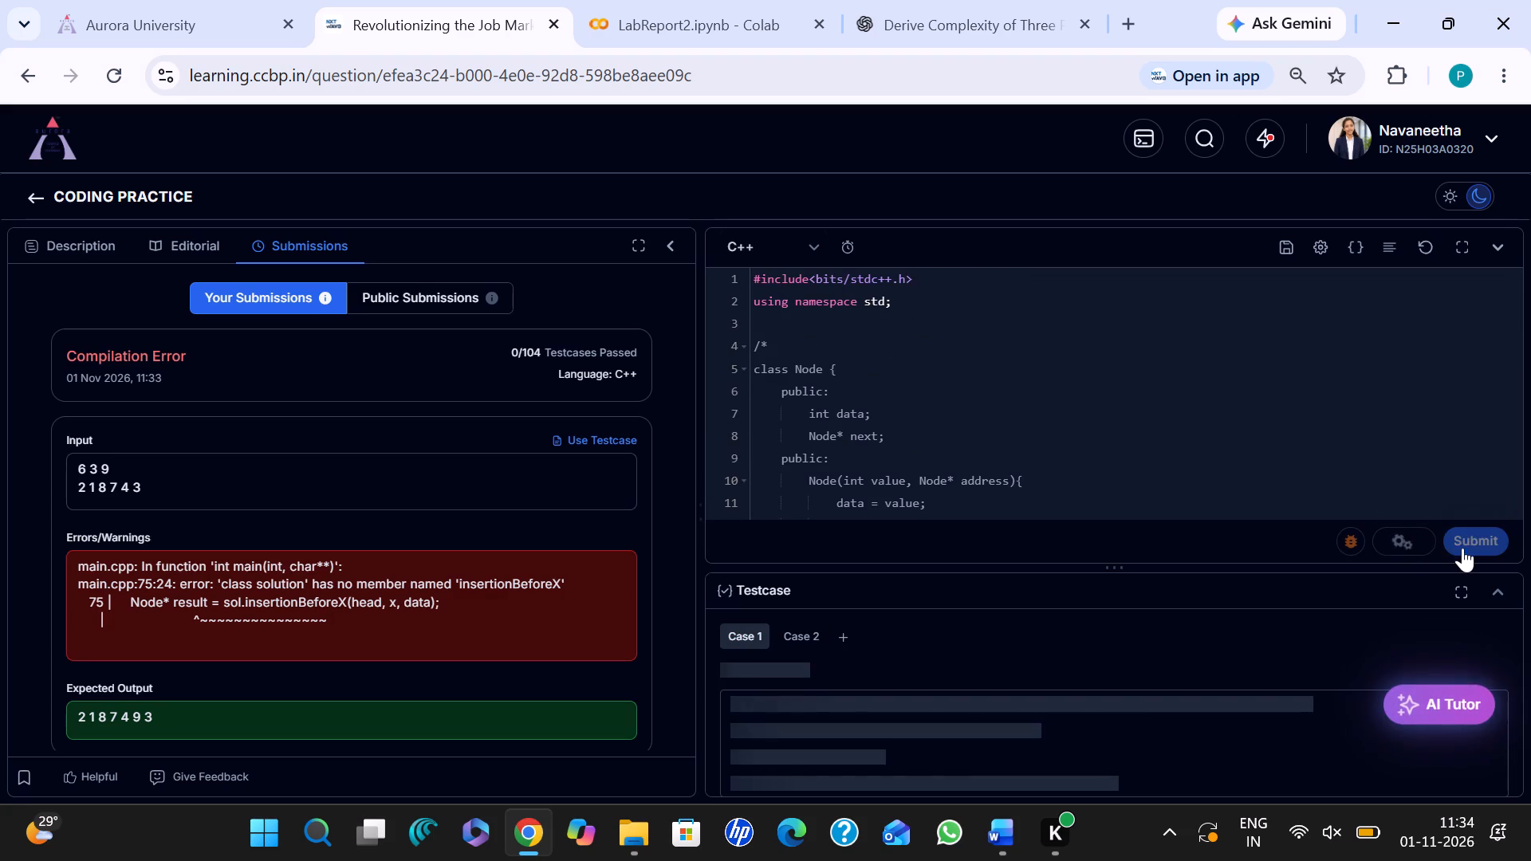
left_click(1464, 548)
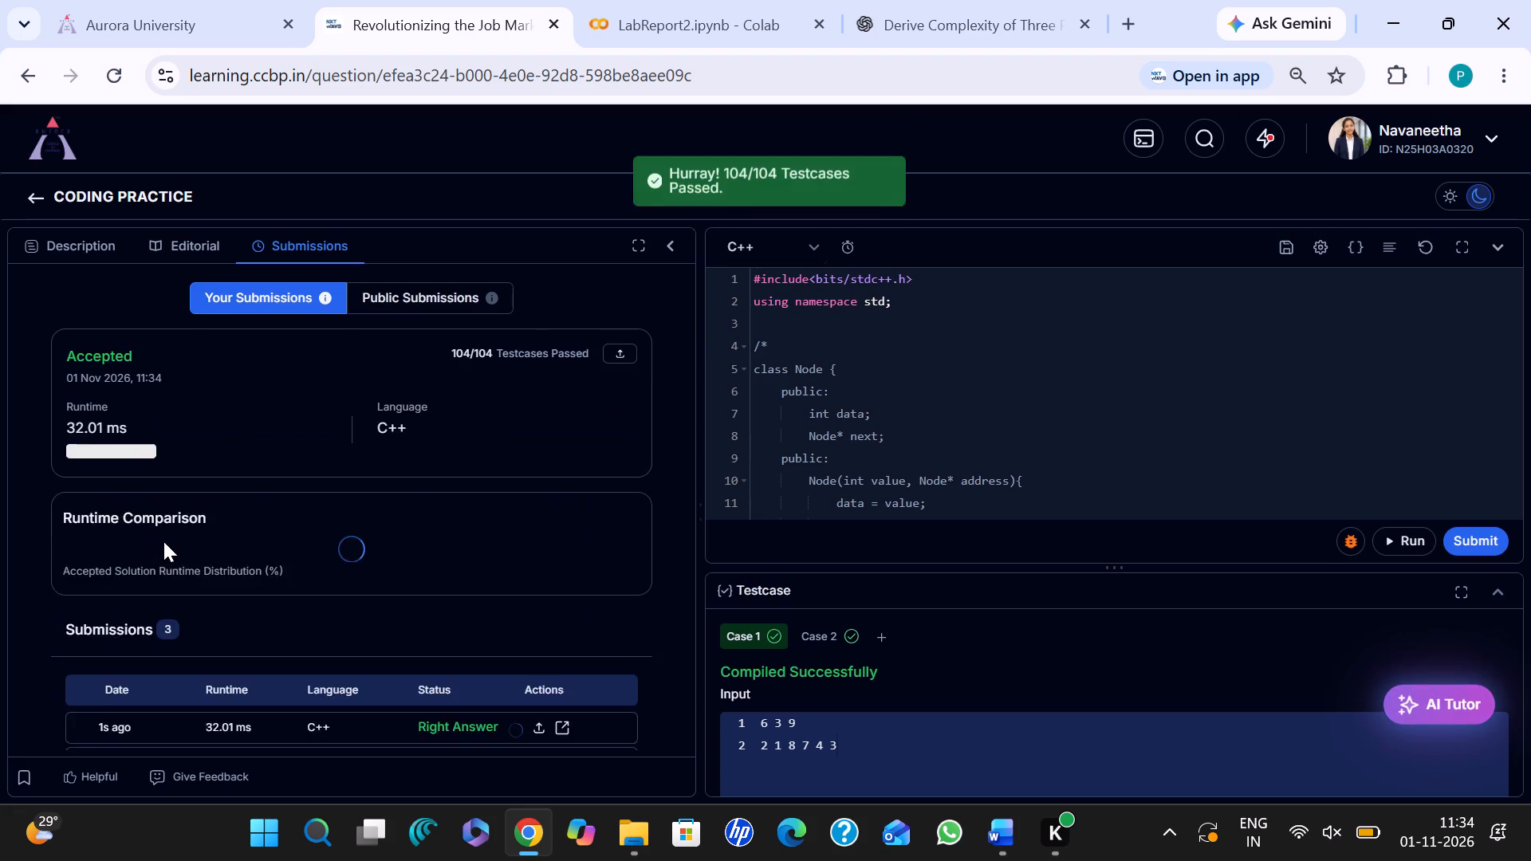
Bring the insertionBeforeX loop and null check into view and capture the full coding practice page with the submission result.
key("Print")
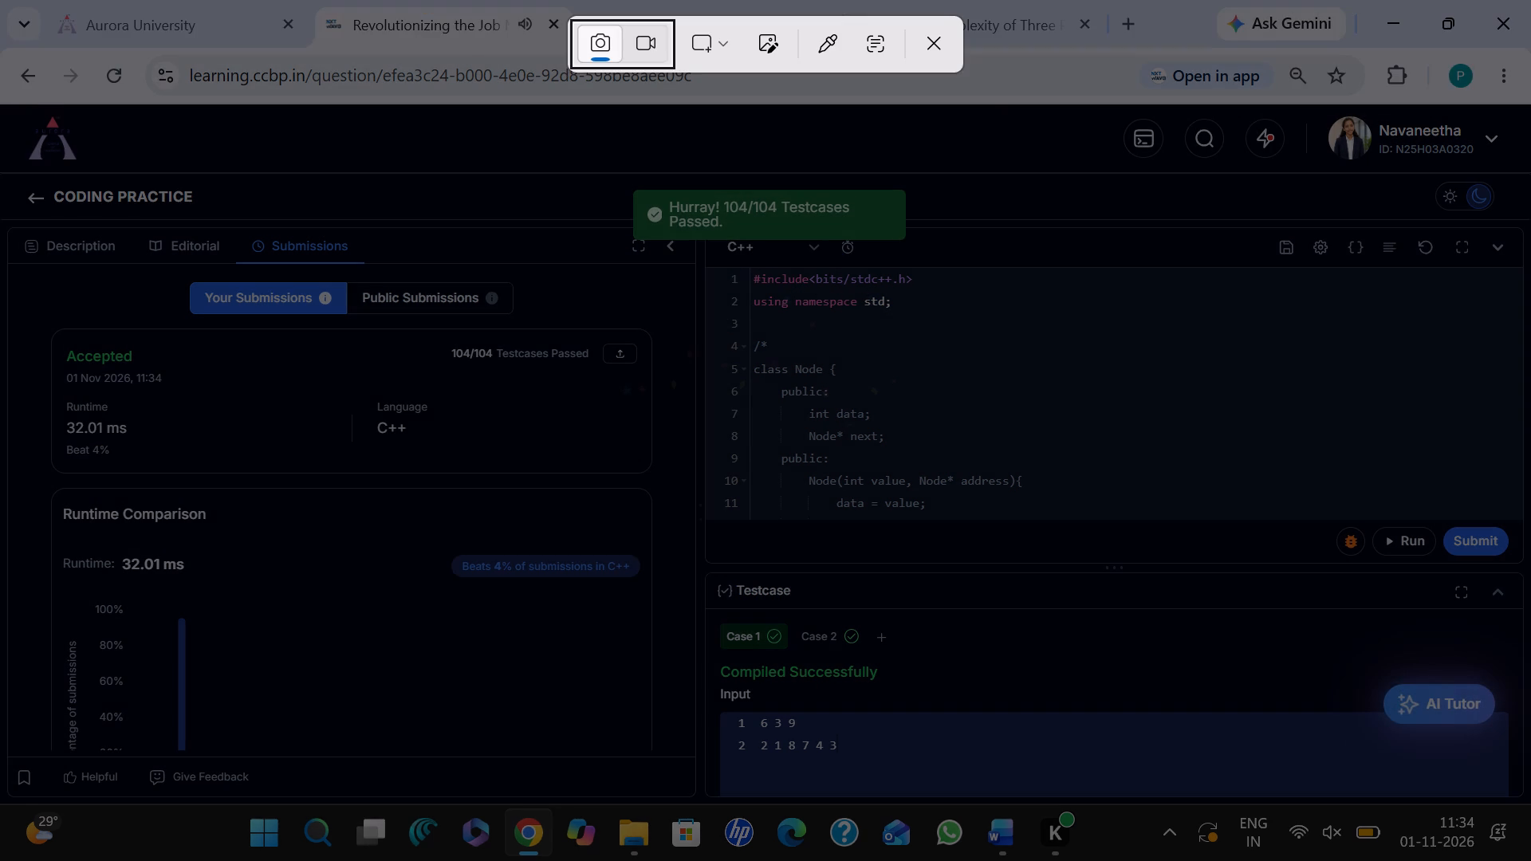
key("Escape")
scroll(807, 490, "down", 8)
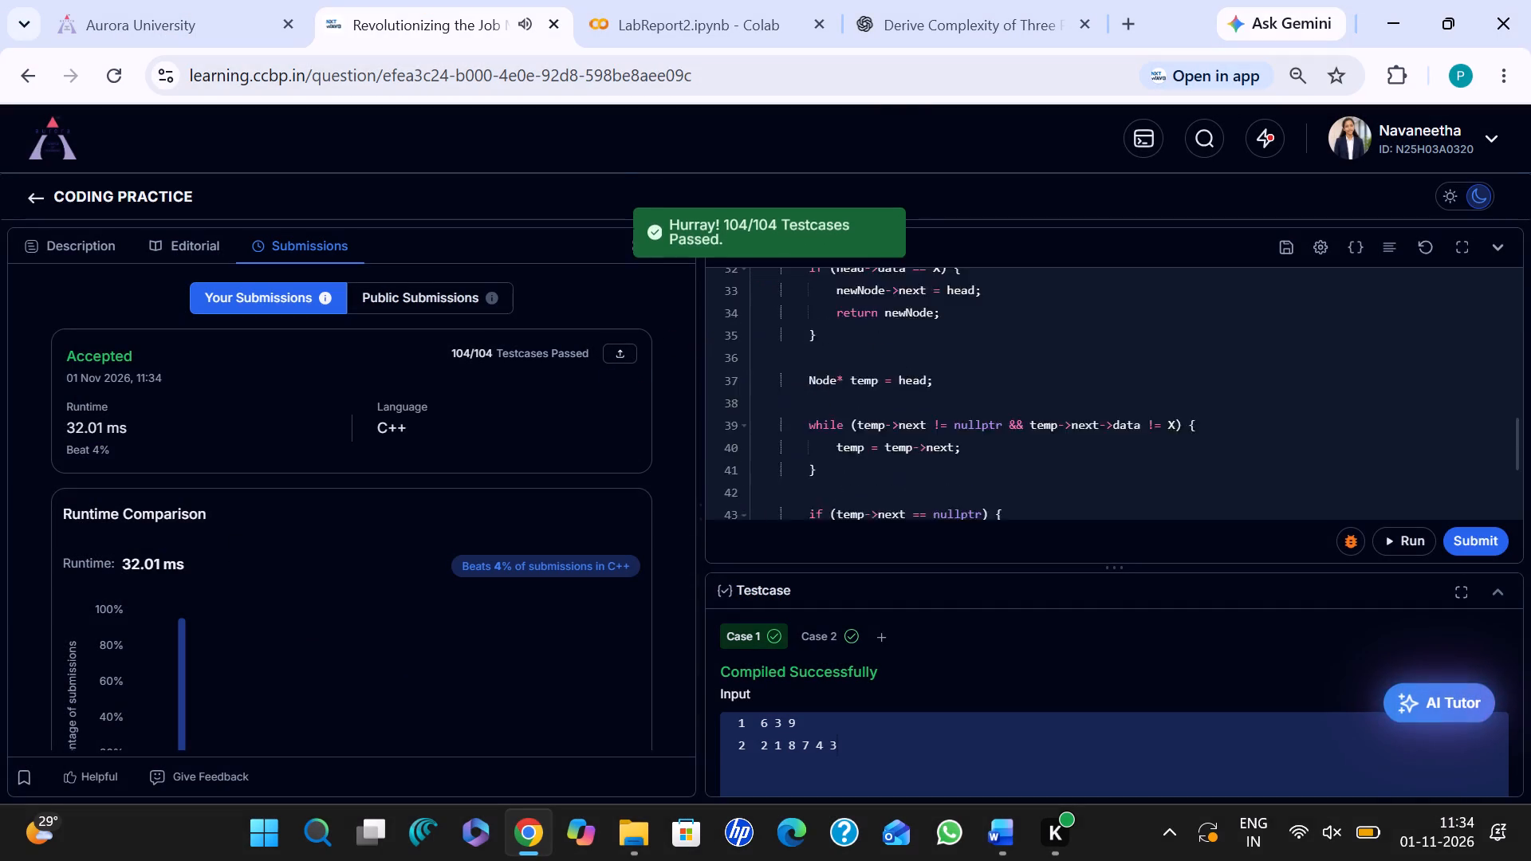
scroll(807, 490, "down", 9)
left_click(857, 379)
scroll(857, 379, "up", 2)
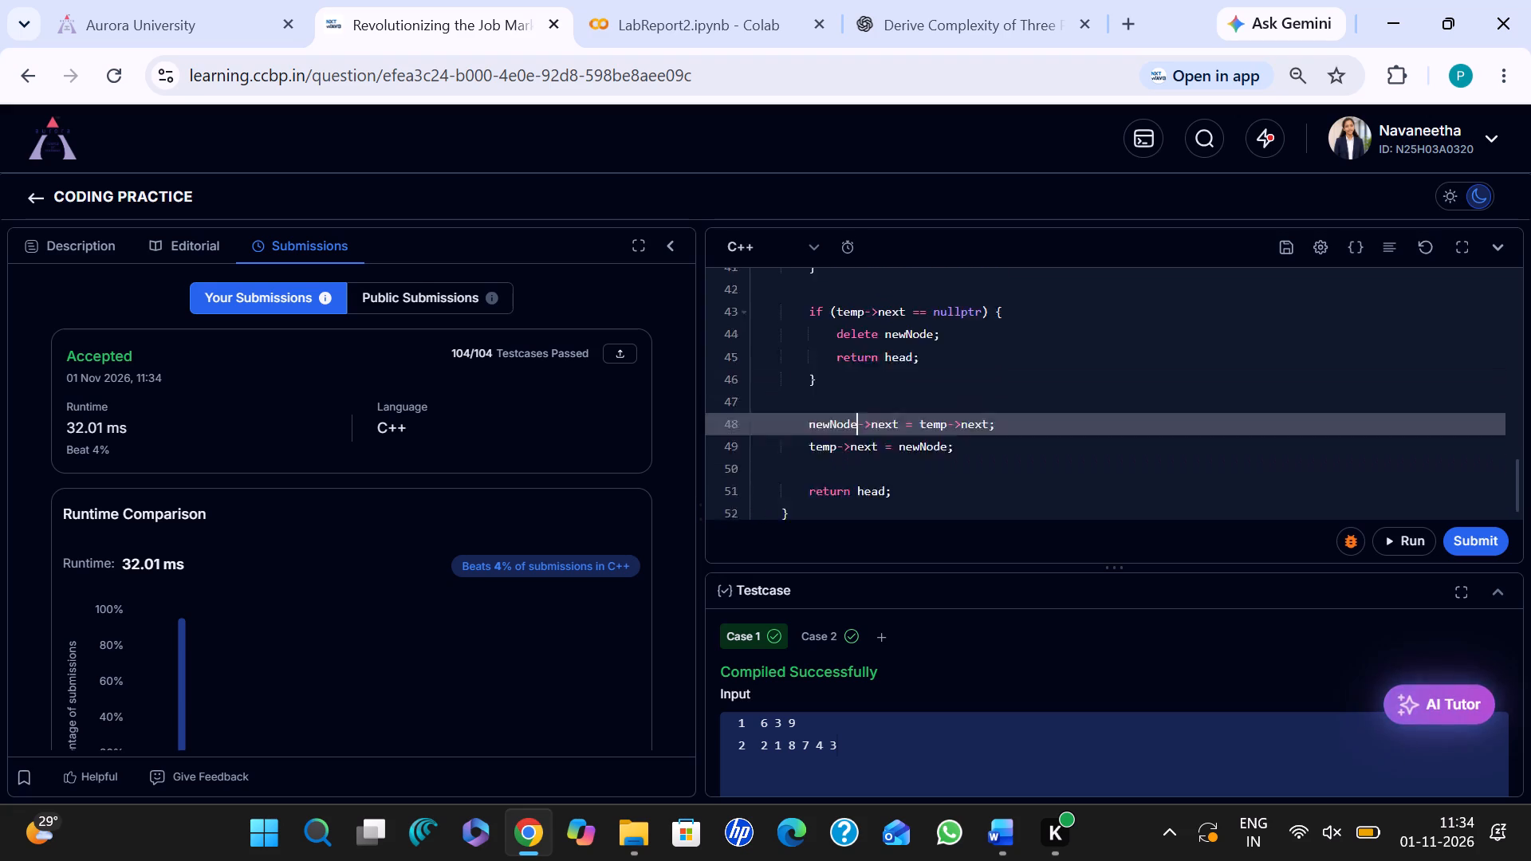
scroll(857, 379, "up", 1)
key("Print")
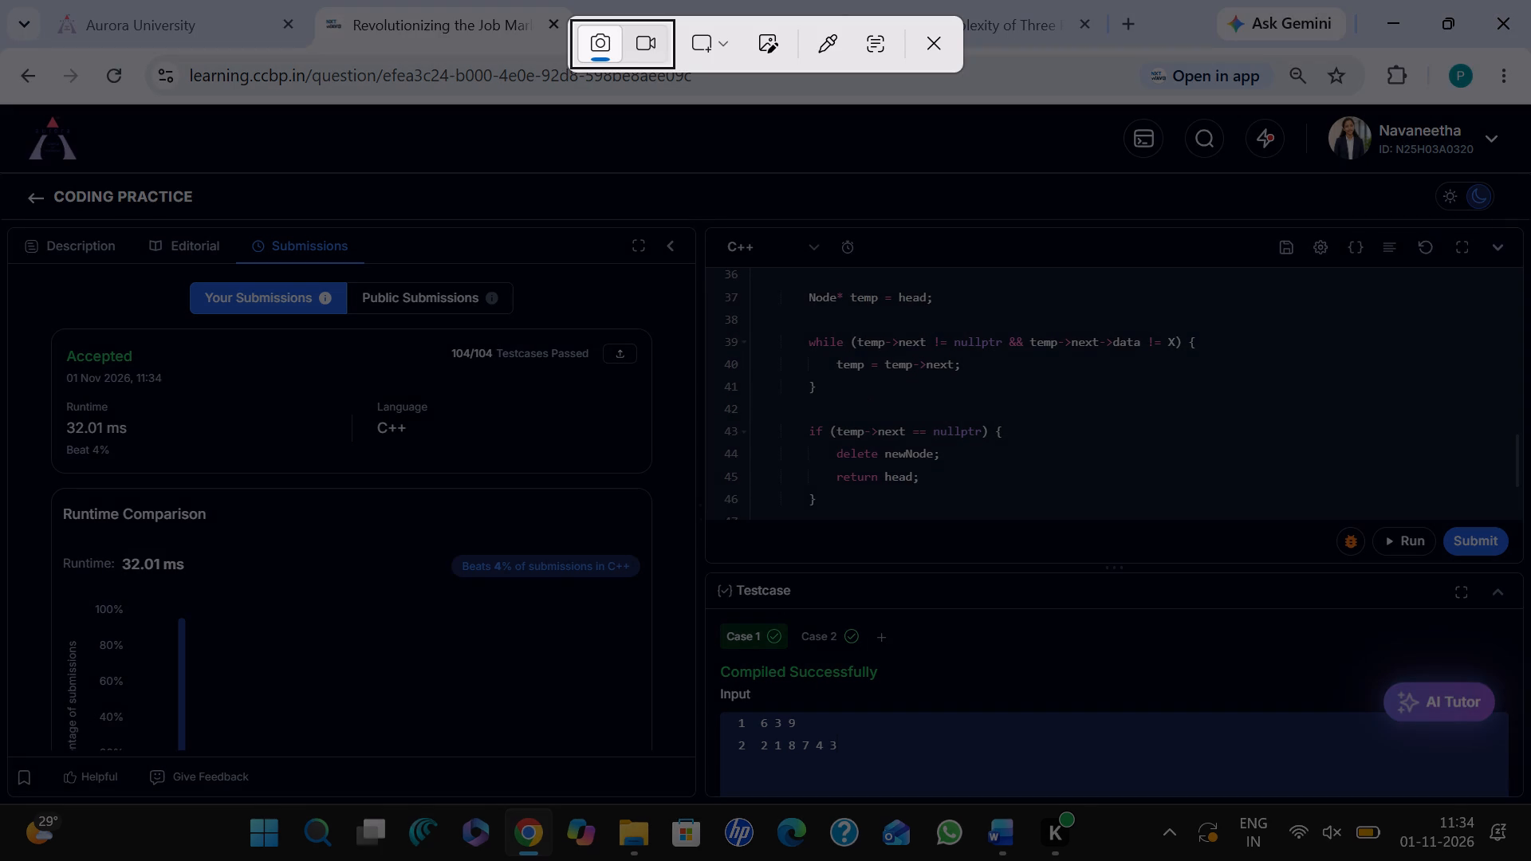
left_click_drag(2, 104, 1007, 741)
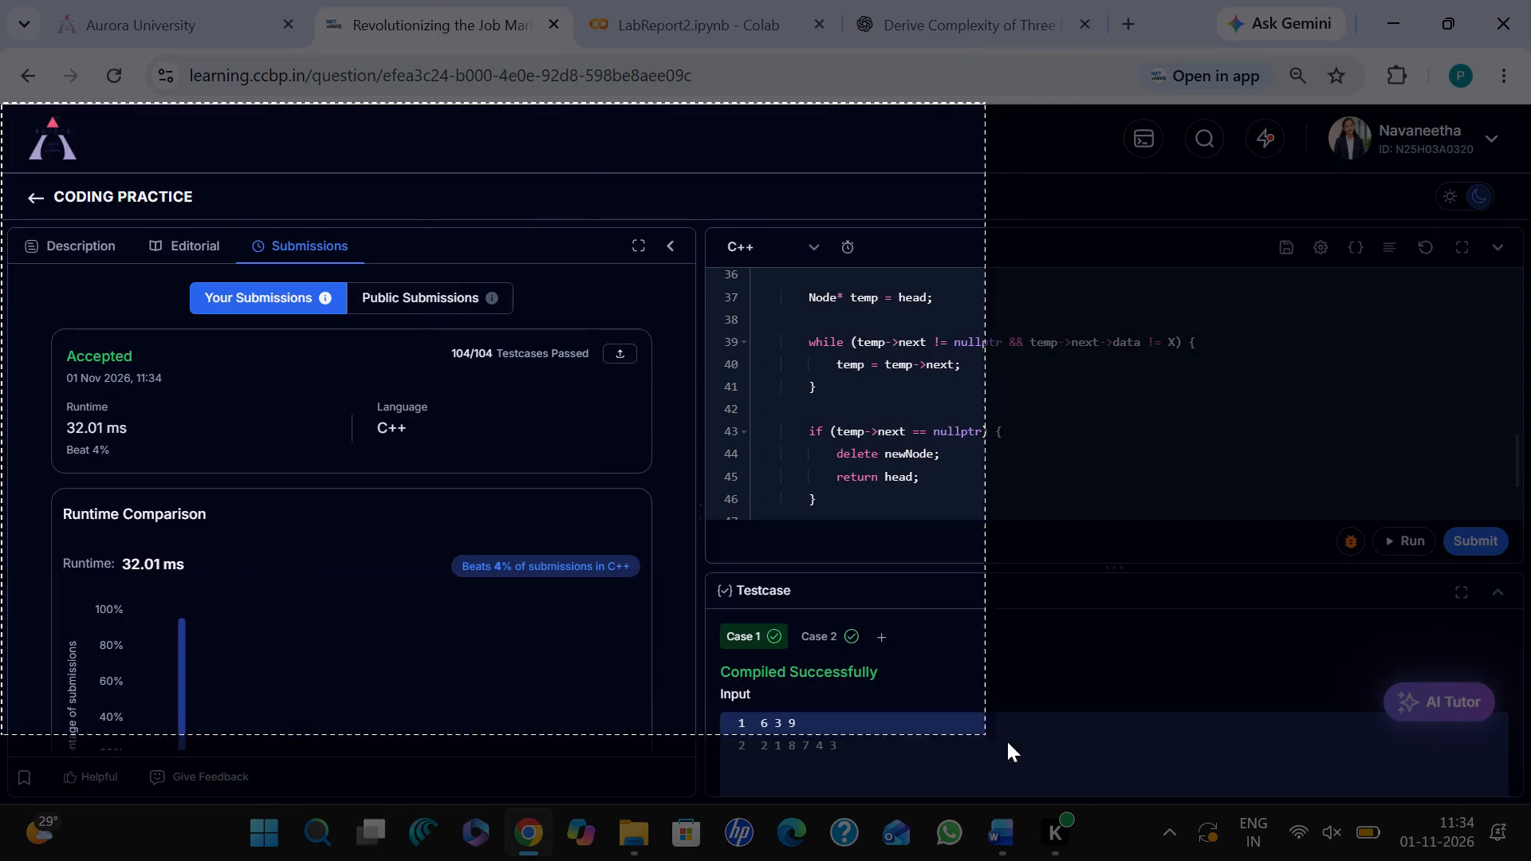
left_click_drag(1007, 741, 1530, 791)
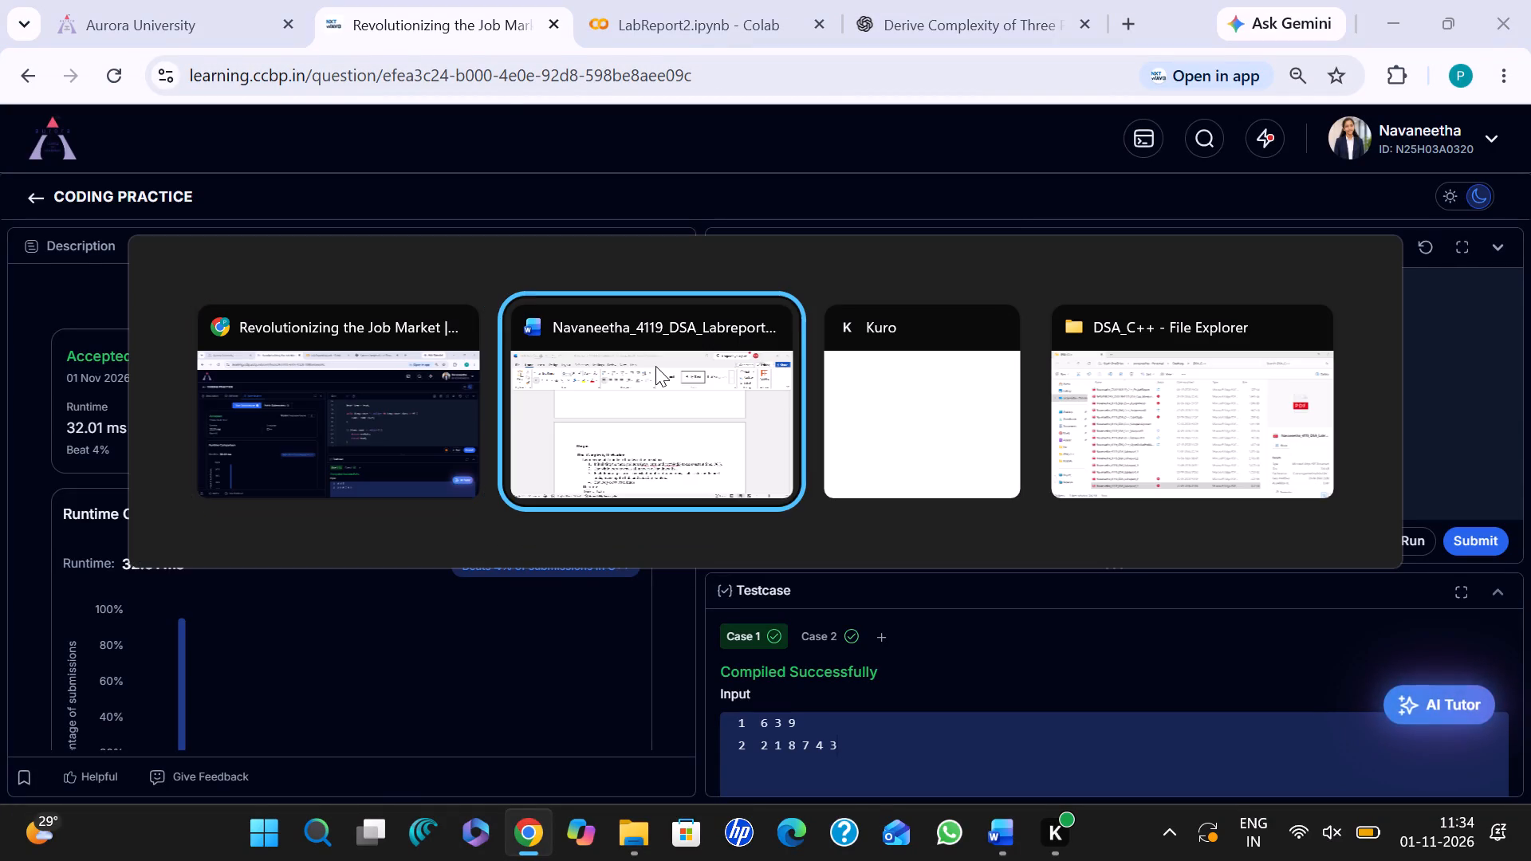
In the Word lab report, paste the captured submission result under problem 5's Output heading and check its placement.
scroll(655, 366, "up", 1)
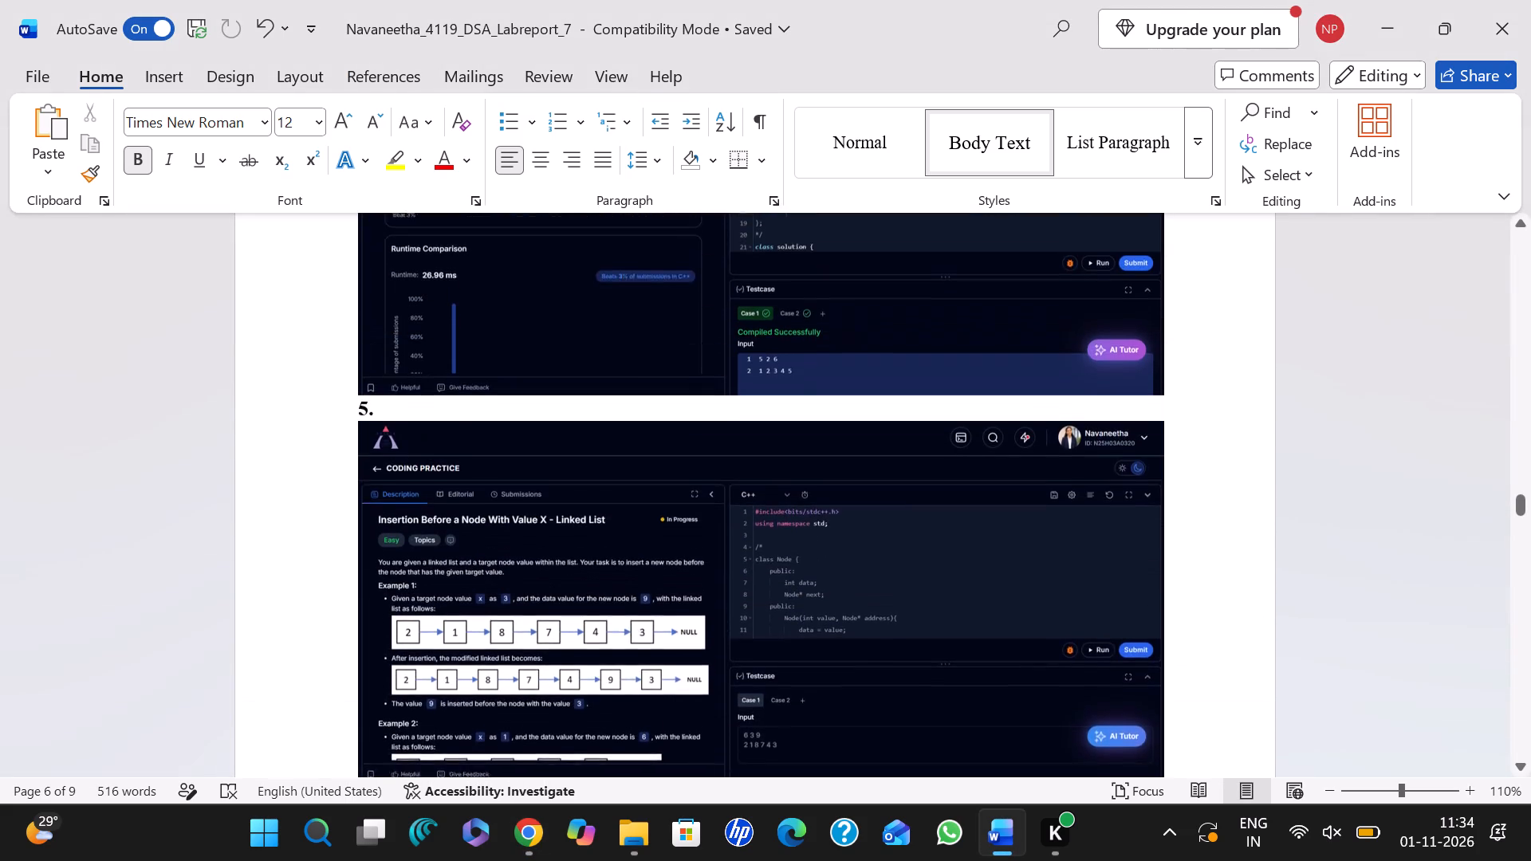
scroll(655, 366, "up", 1)
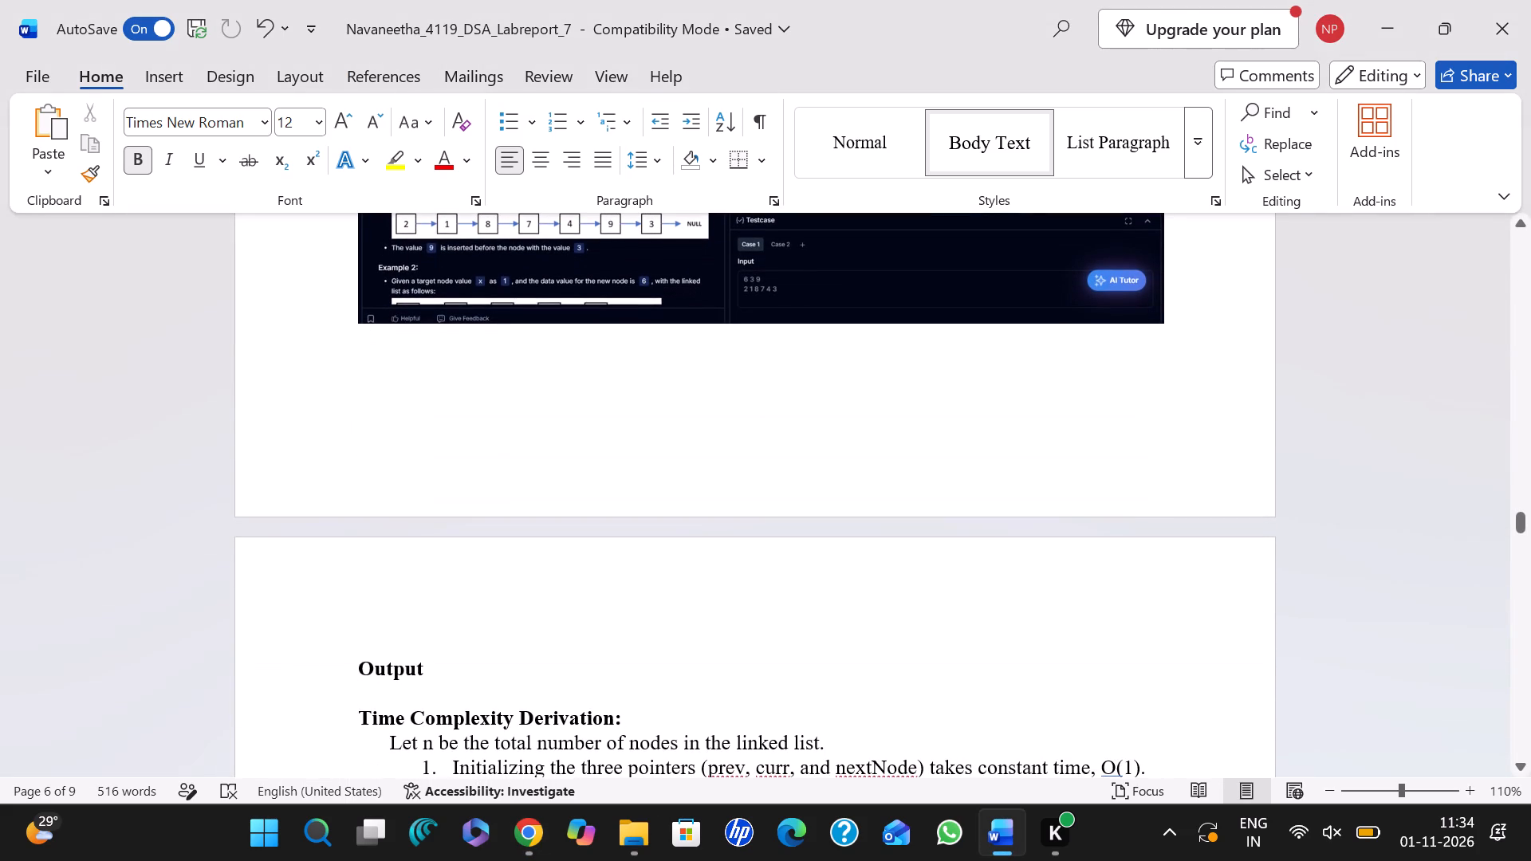
key("ctrl+v")
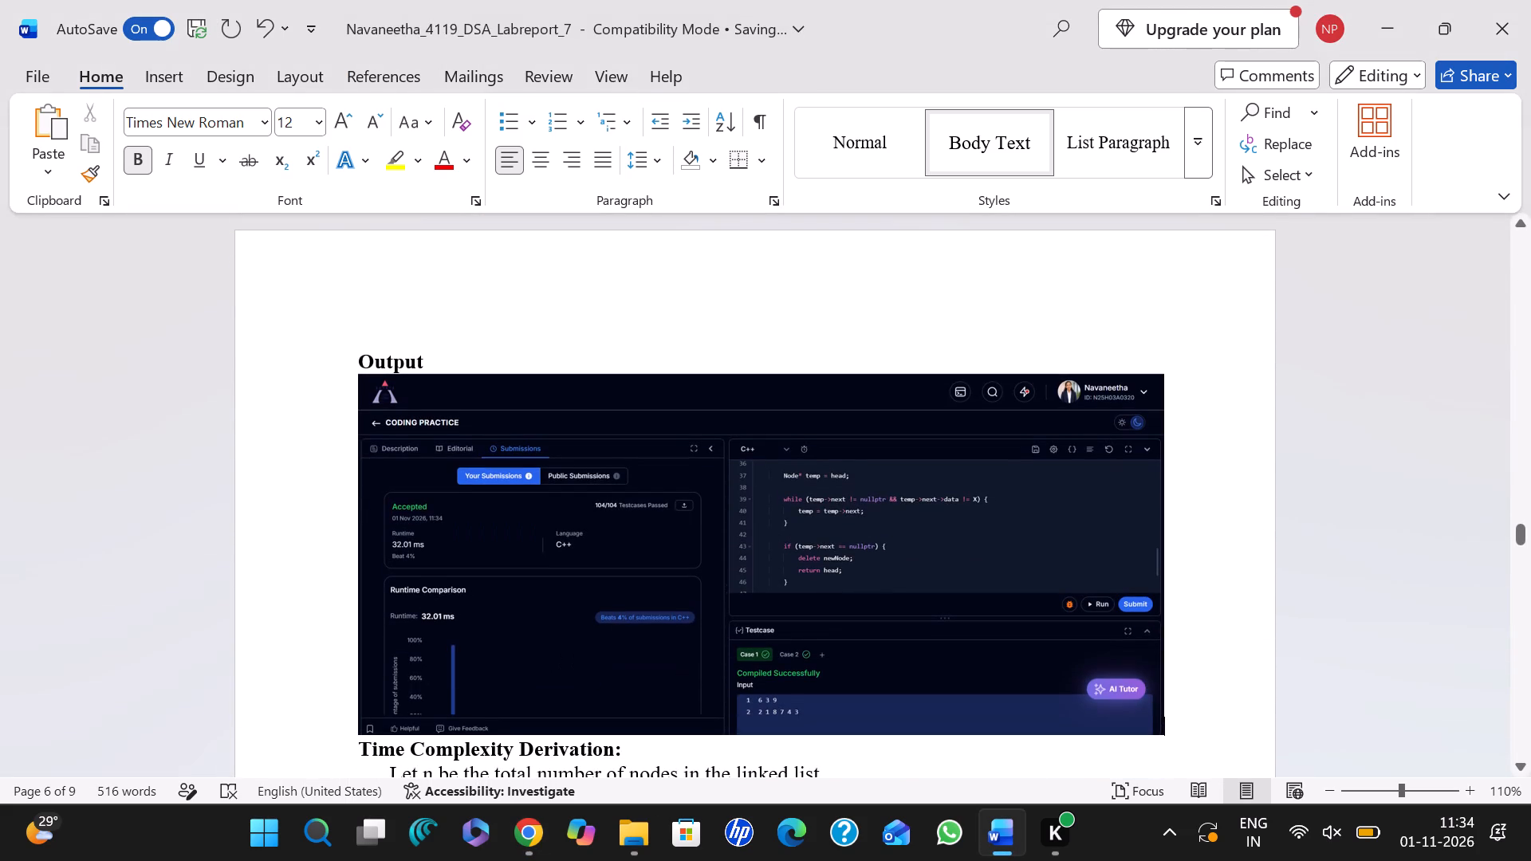
scroll(579, 593, "down", 1)
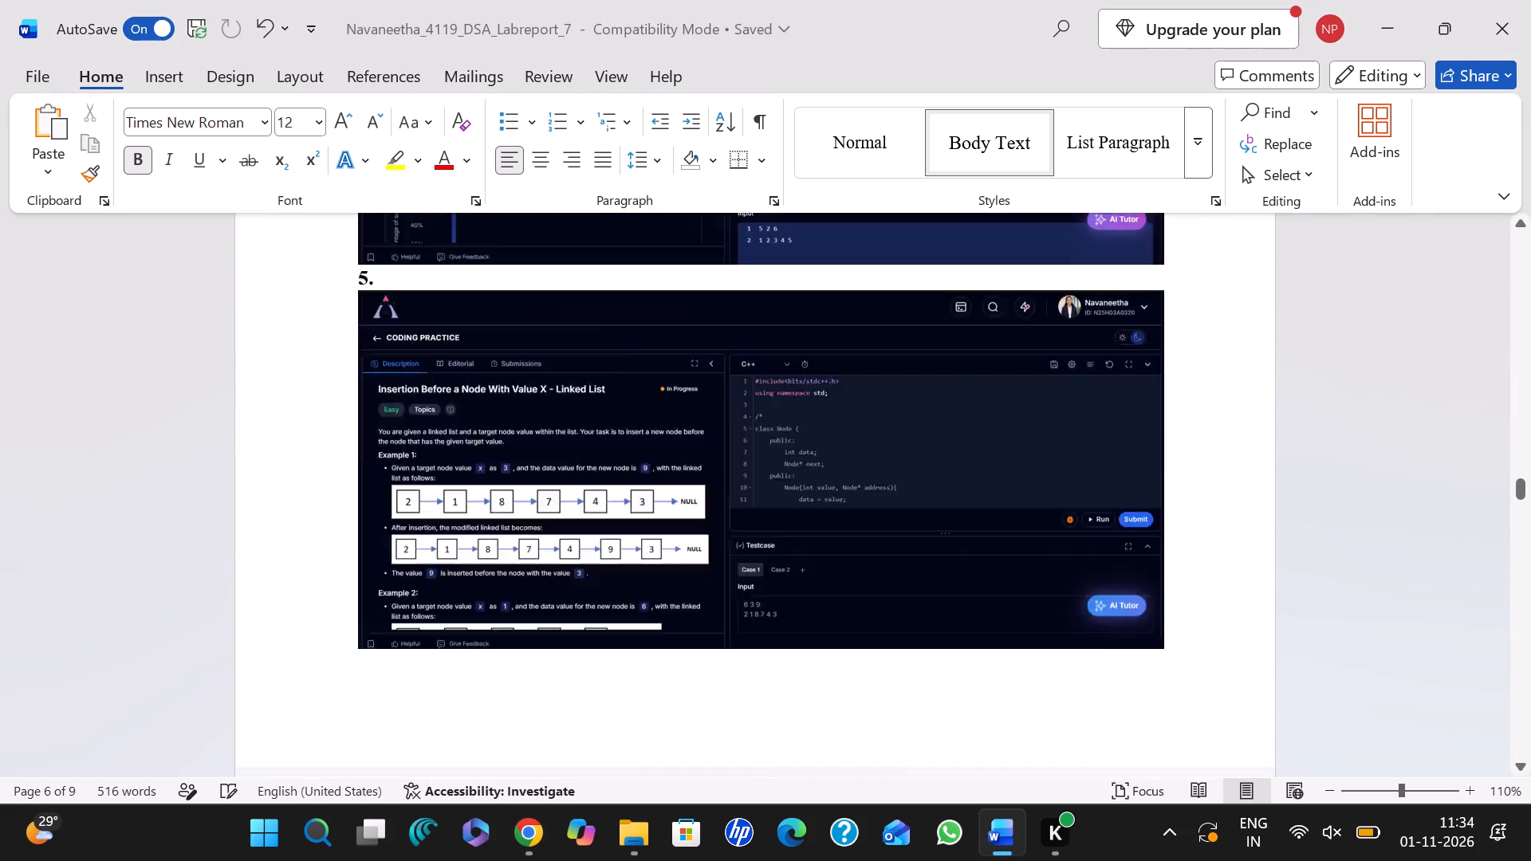
scroll(579, 593, "down", 1)
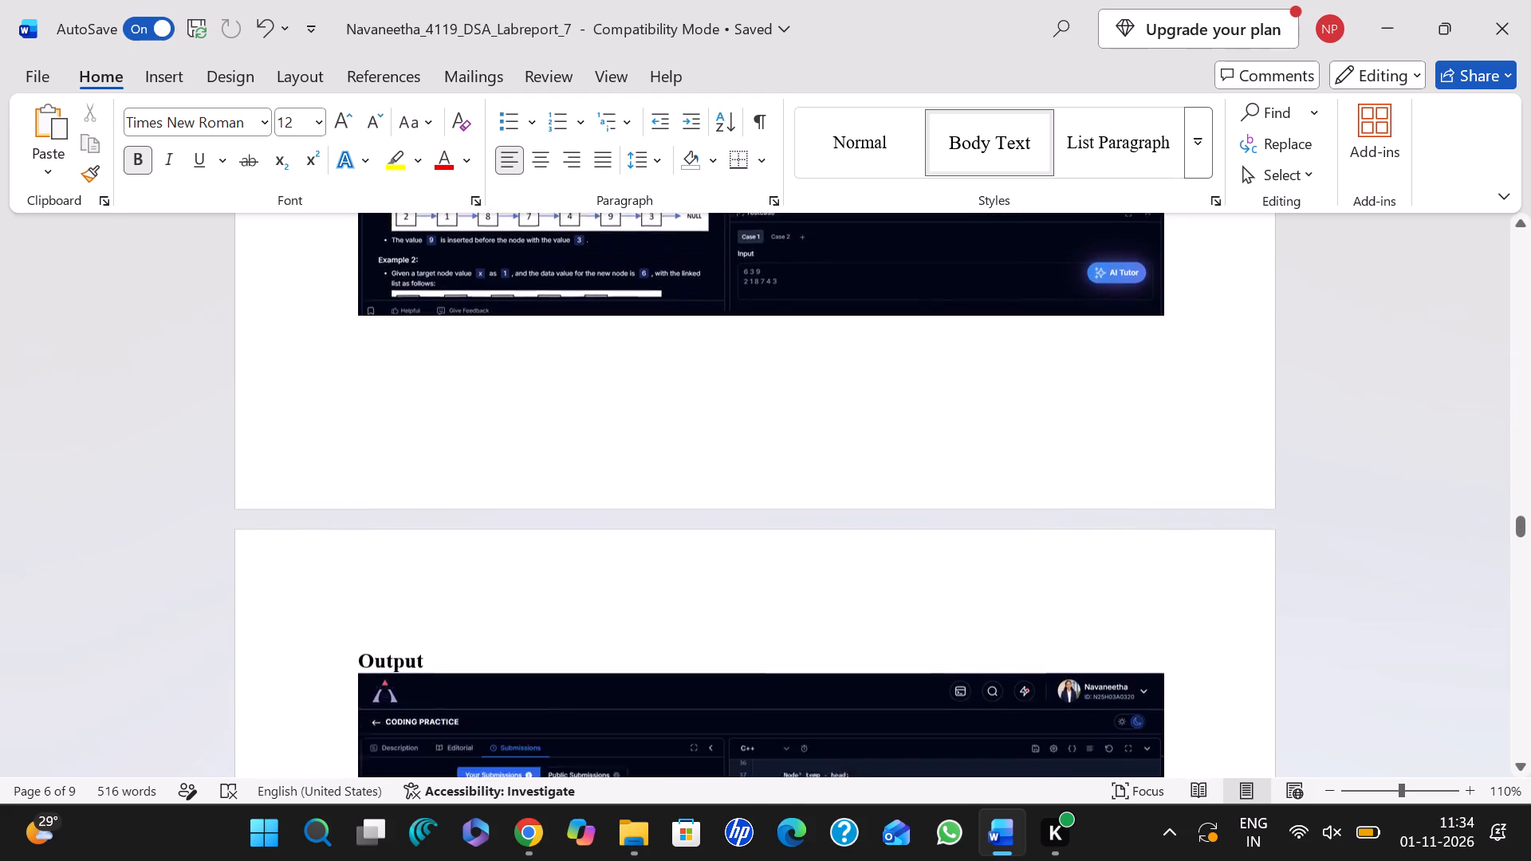
scroll(579, 593, "down", 1)
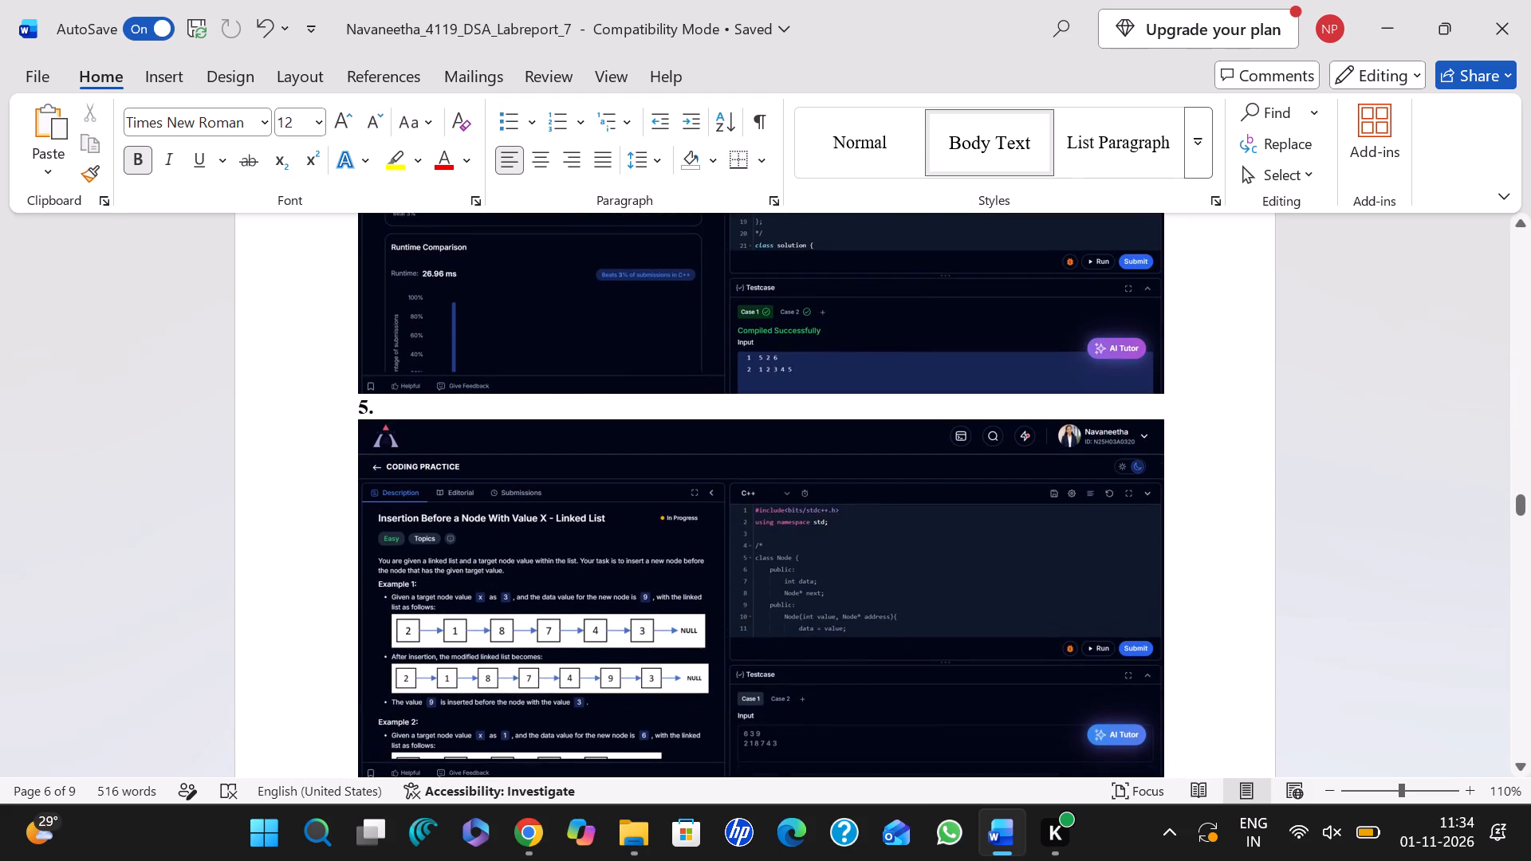
left_click(579, 593)
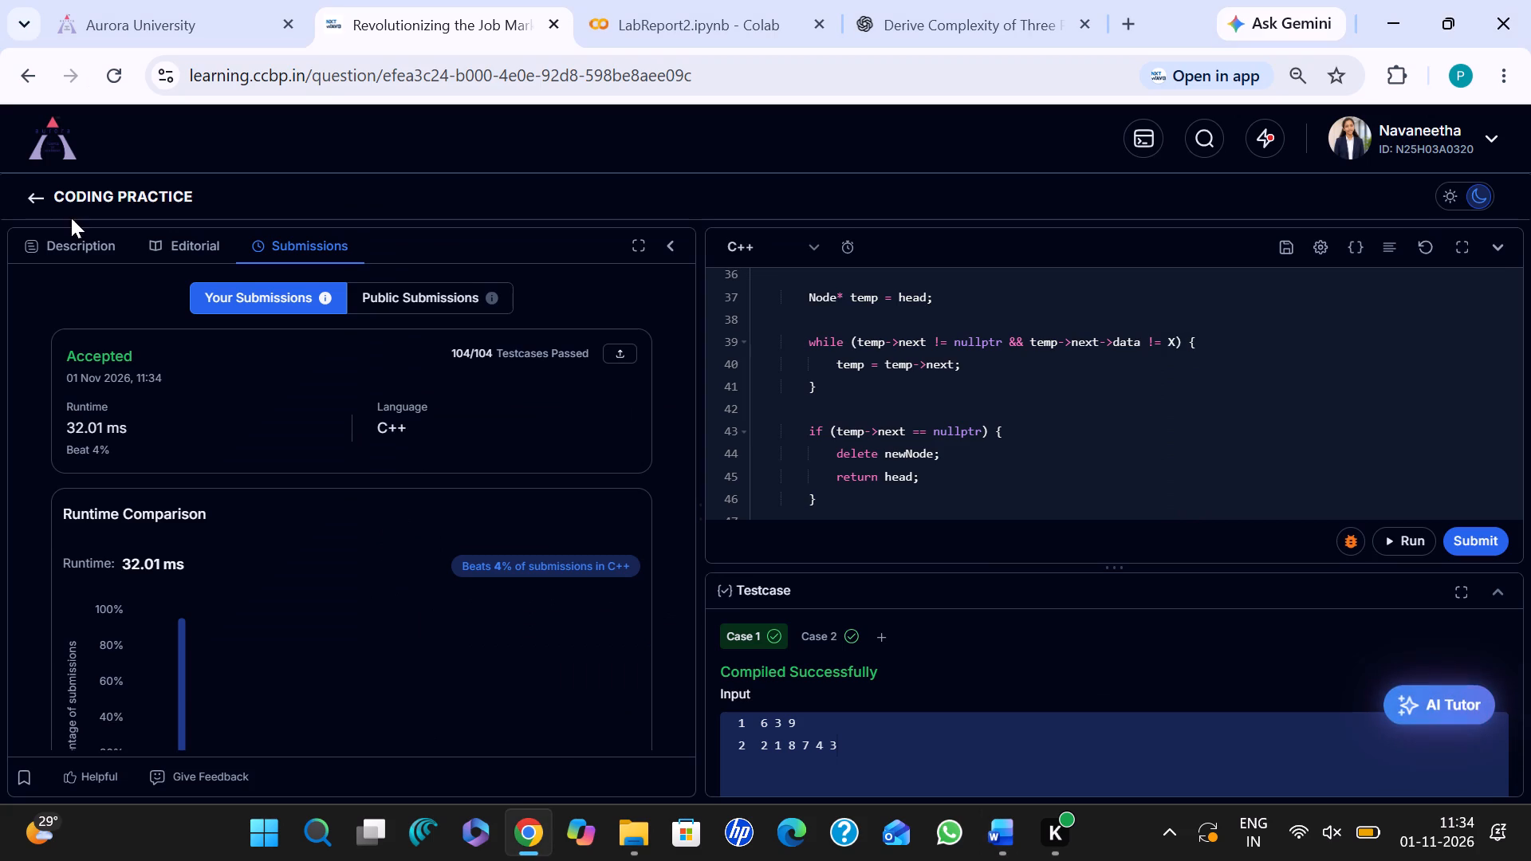
Leave the solved insertion problem and open Delete Head of the Linked List from the deletion section's Coding Practice.
left_click(36, 195)
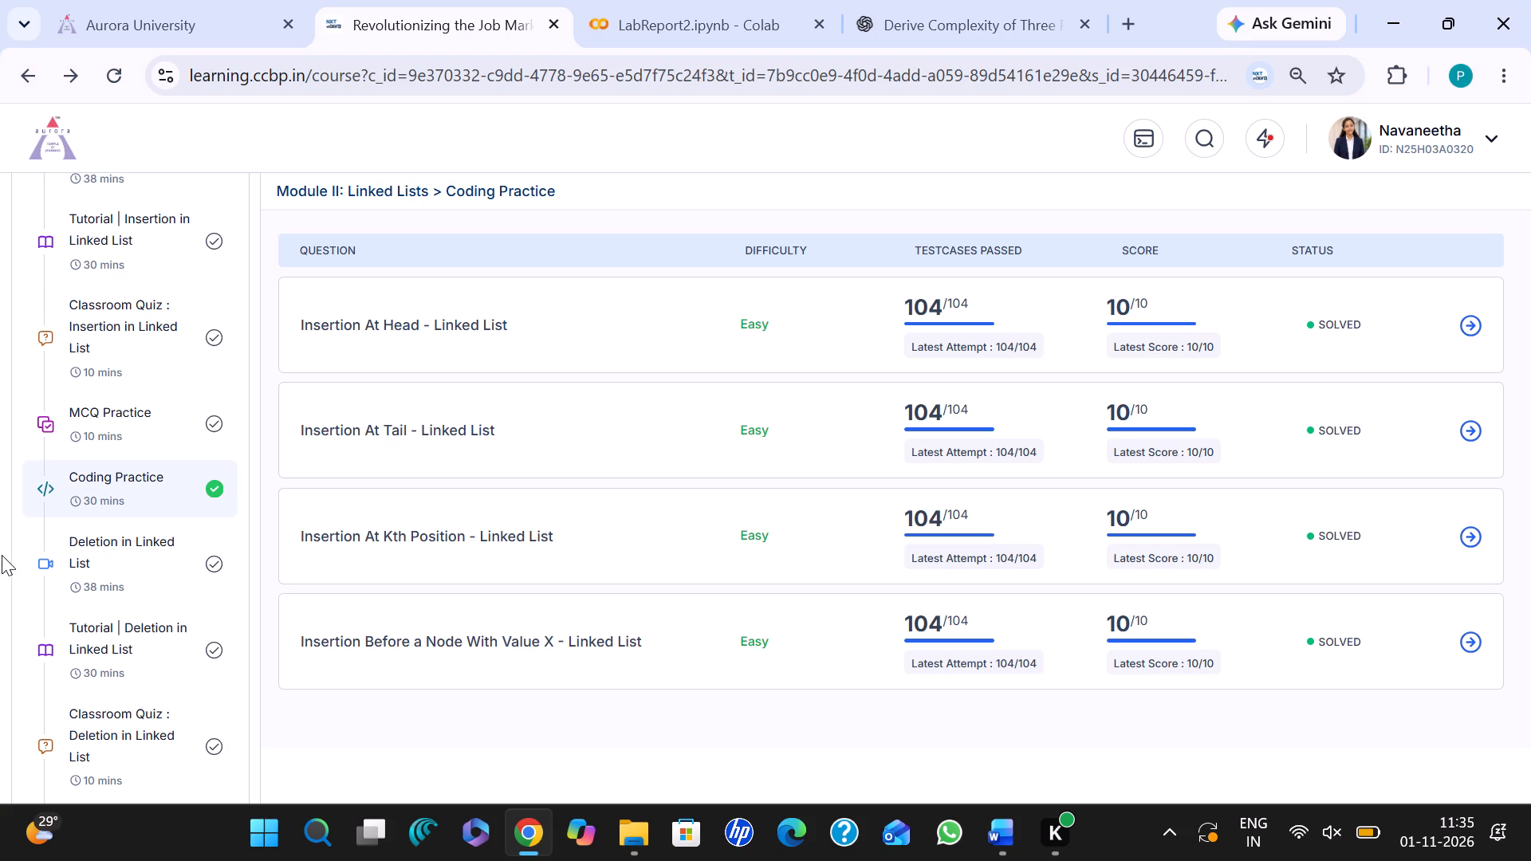
scroll(160, 572, "down", 3)
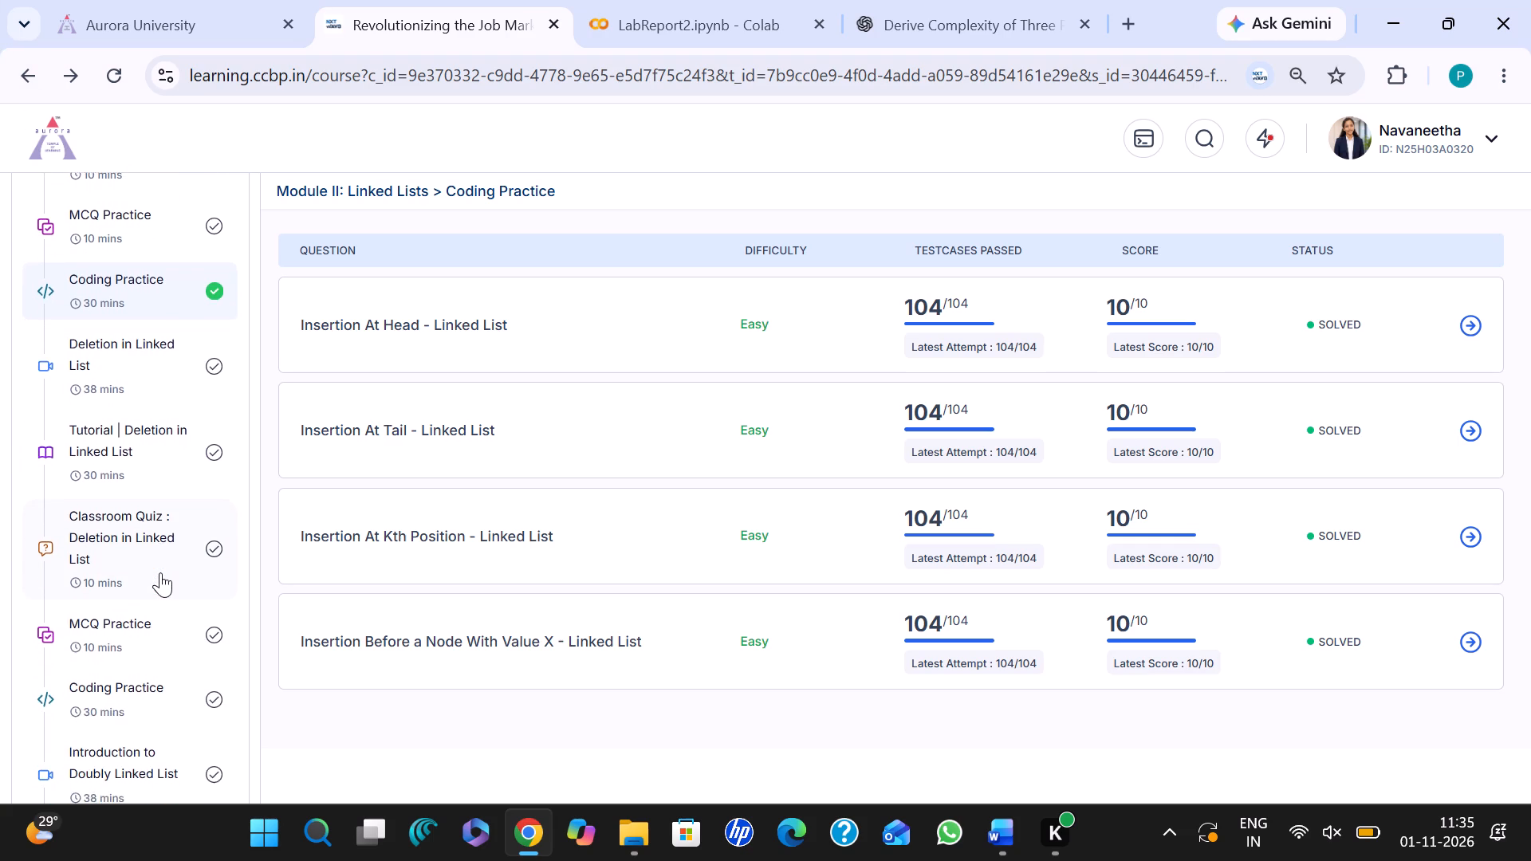
scroll(160, 572, "down", 1)
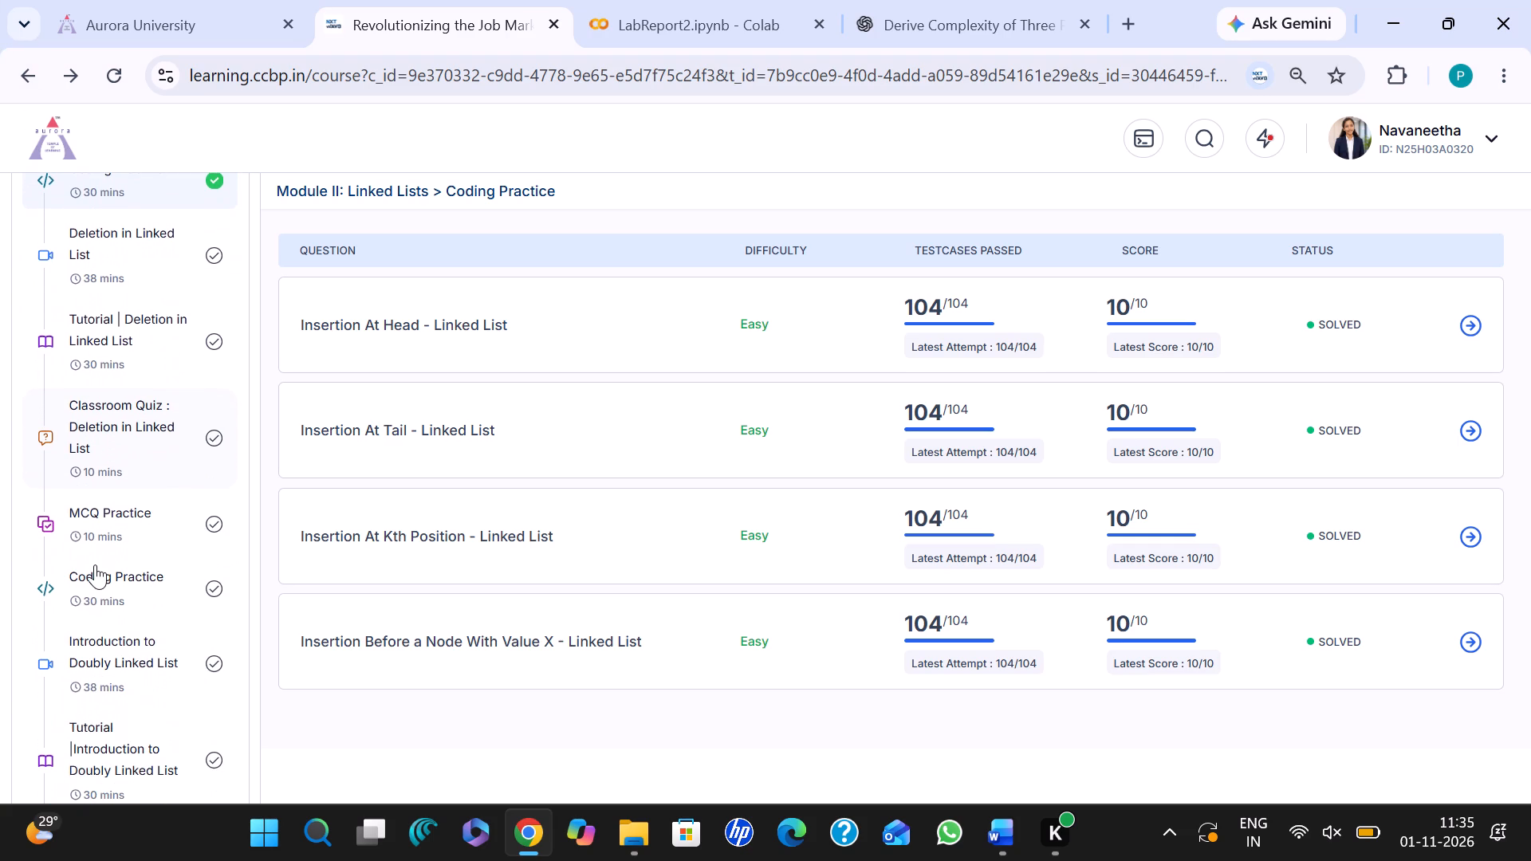
left_click(95, 564)
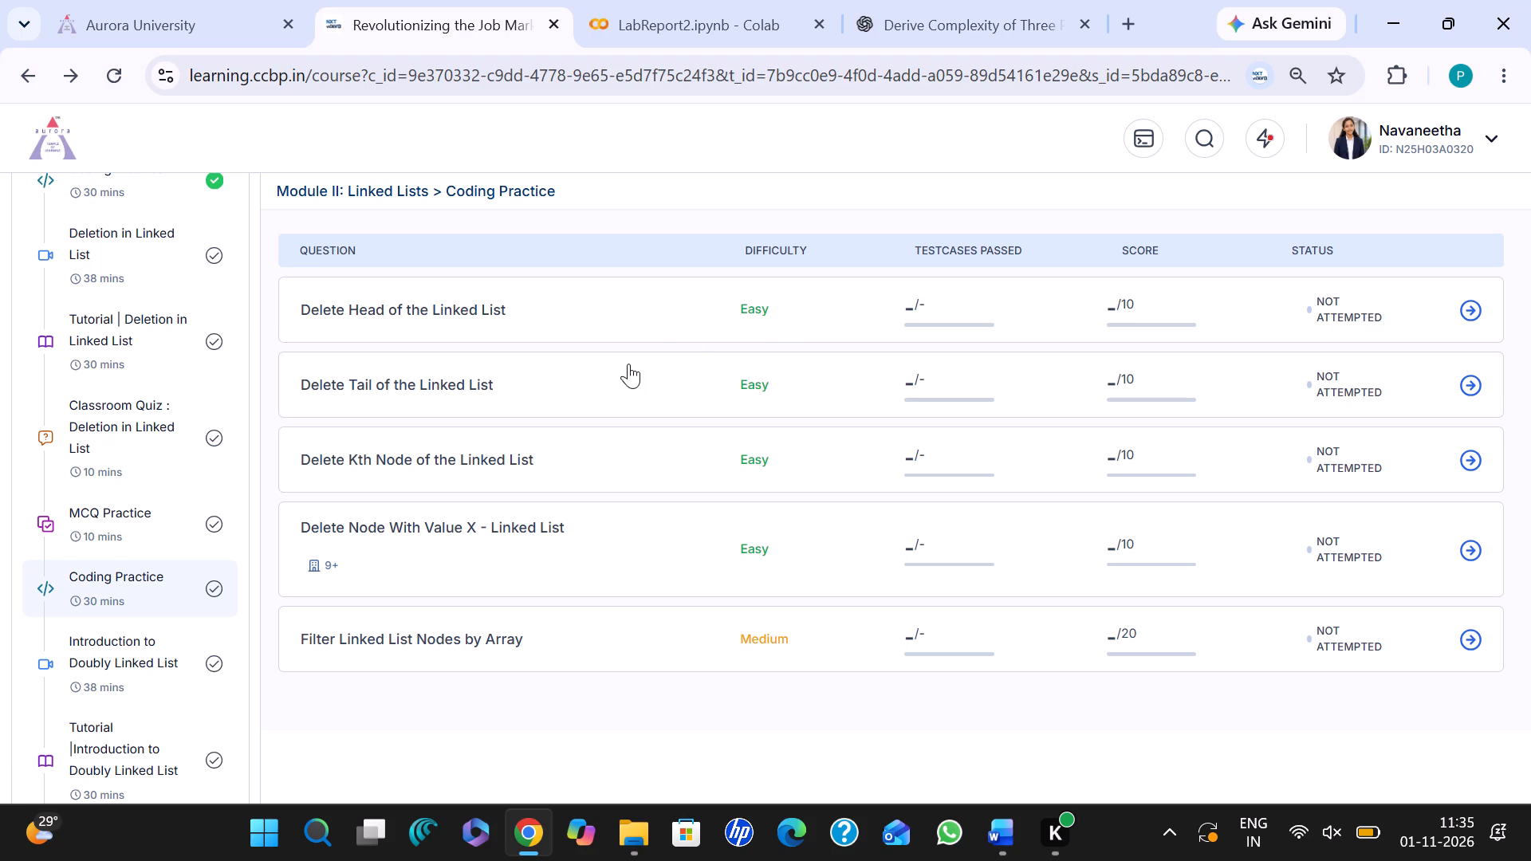
left_click(629, 303)
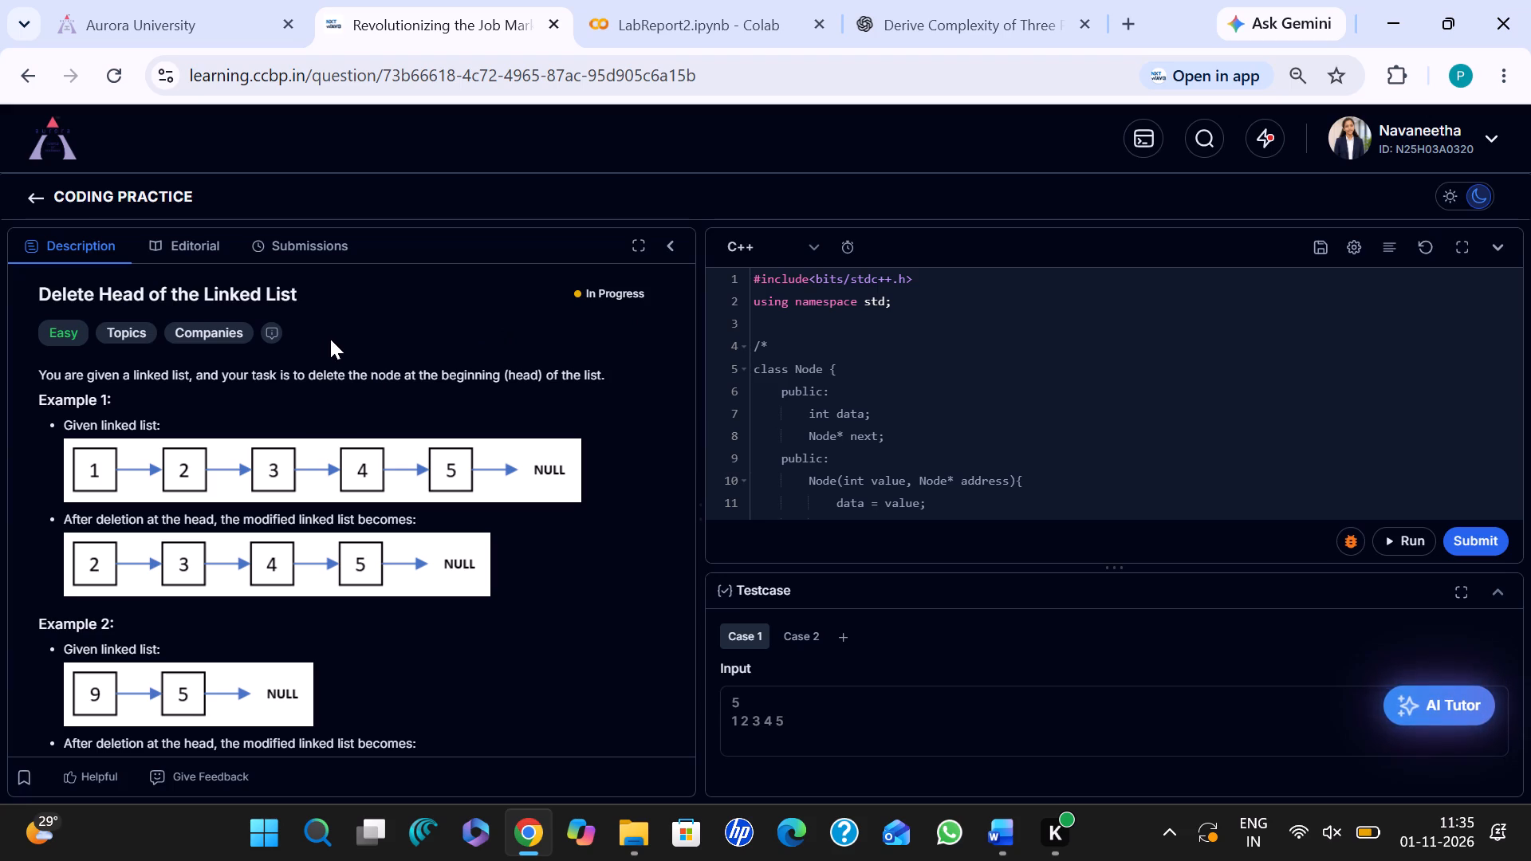
key("Print")
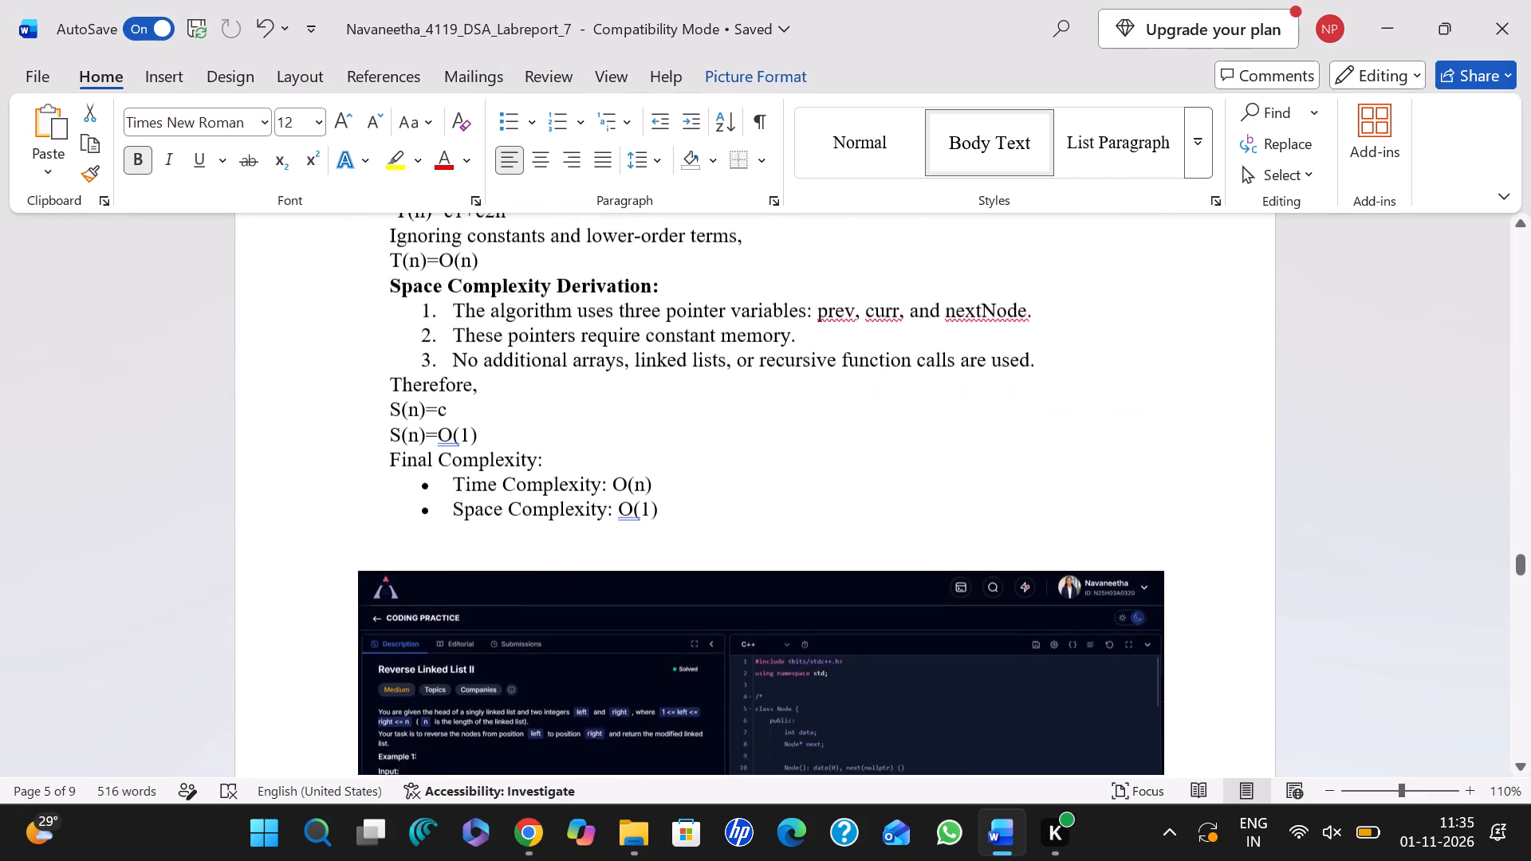
scroll(893, 543, "up", 4)
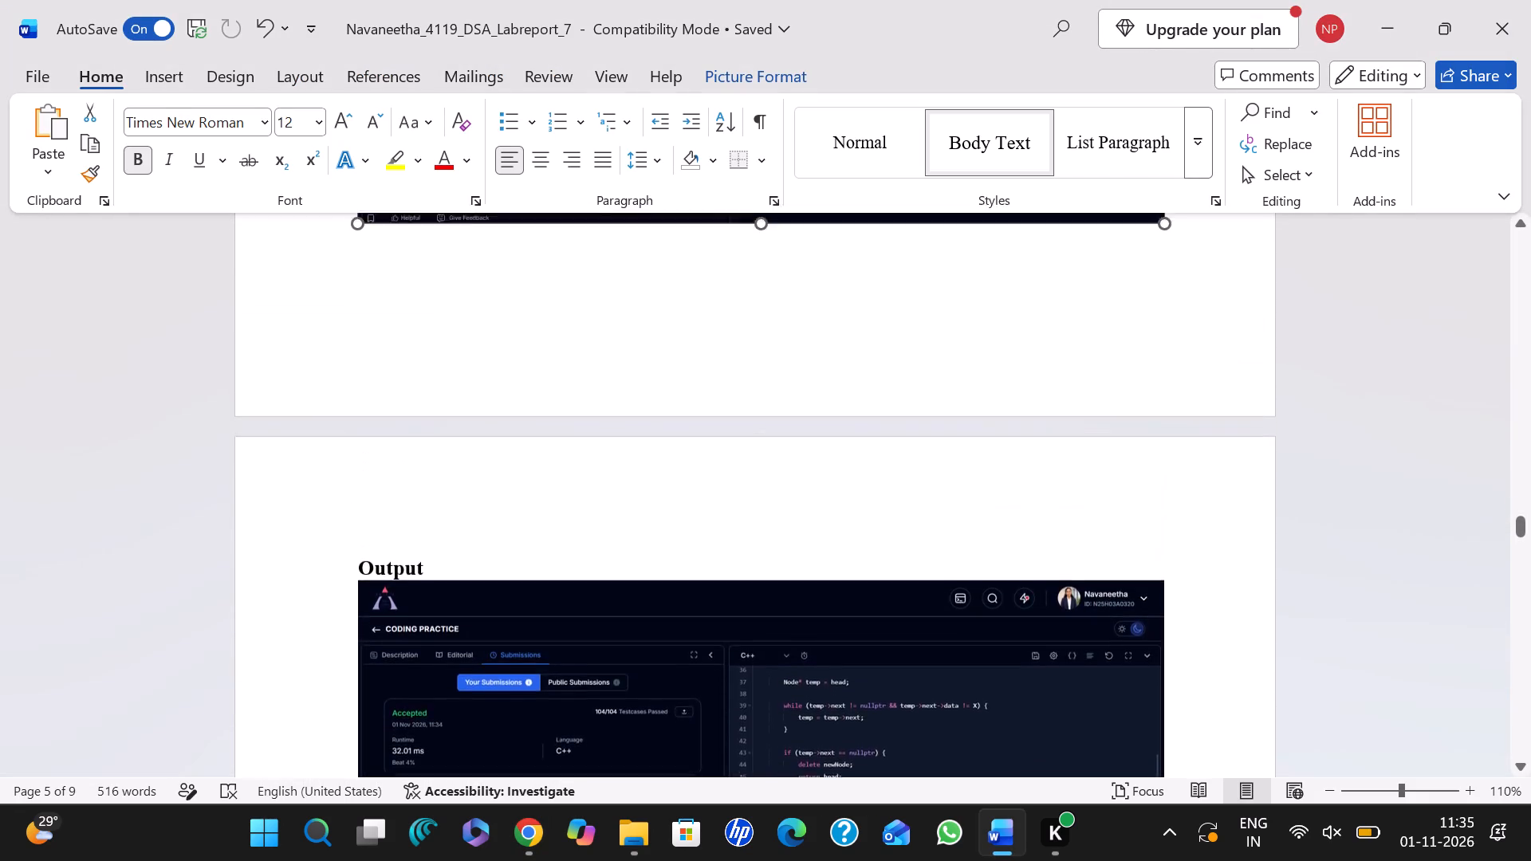
scroll(893, 543, "up", 3)
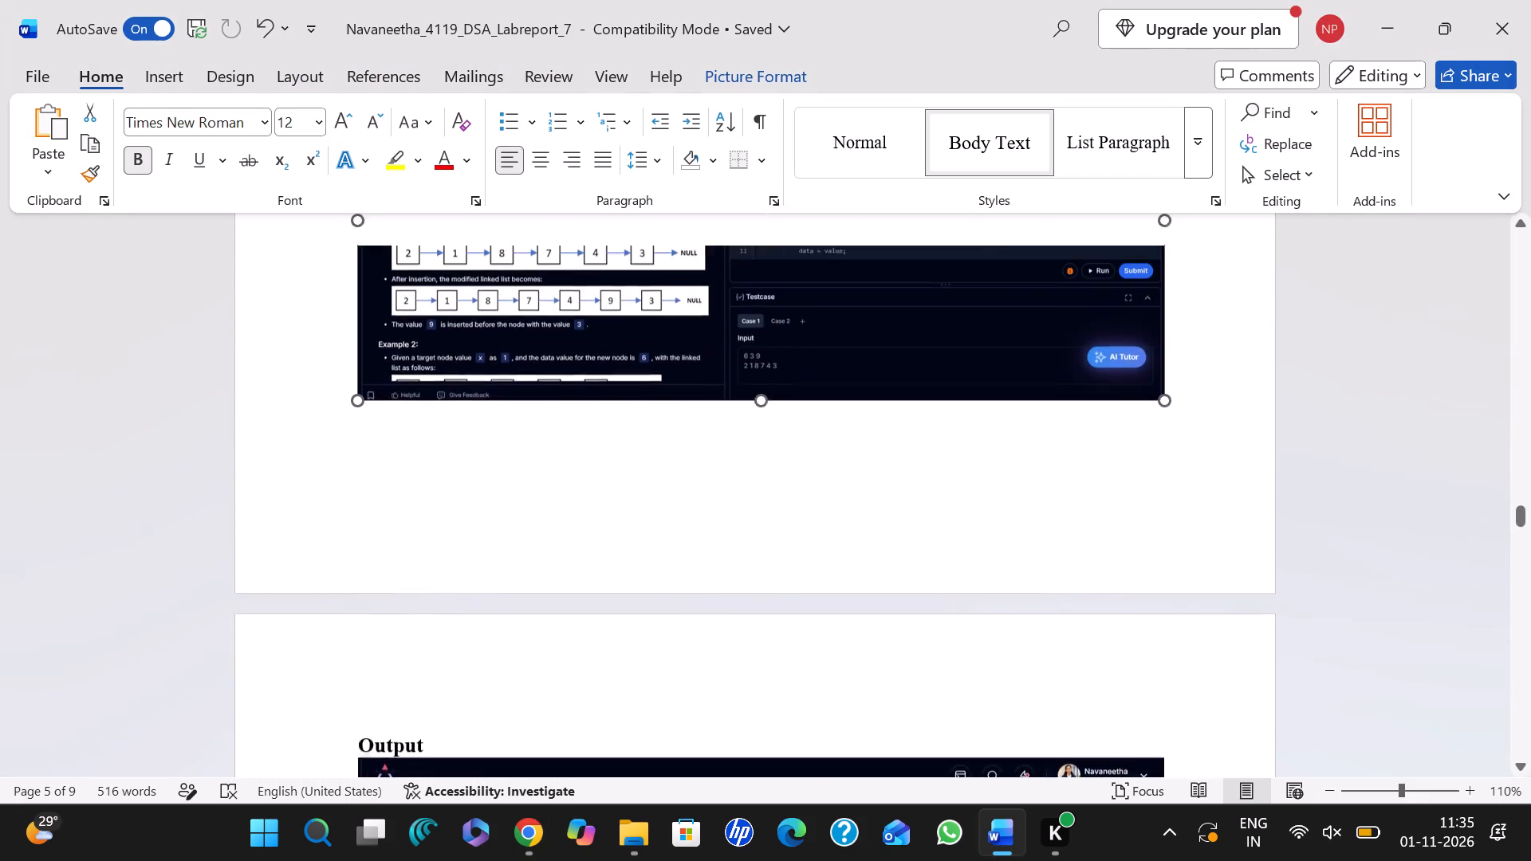
scroll(893, 543, "up", 1)
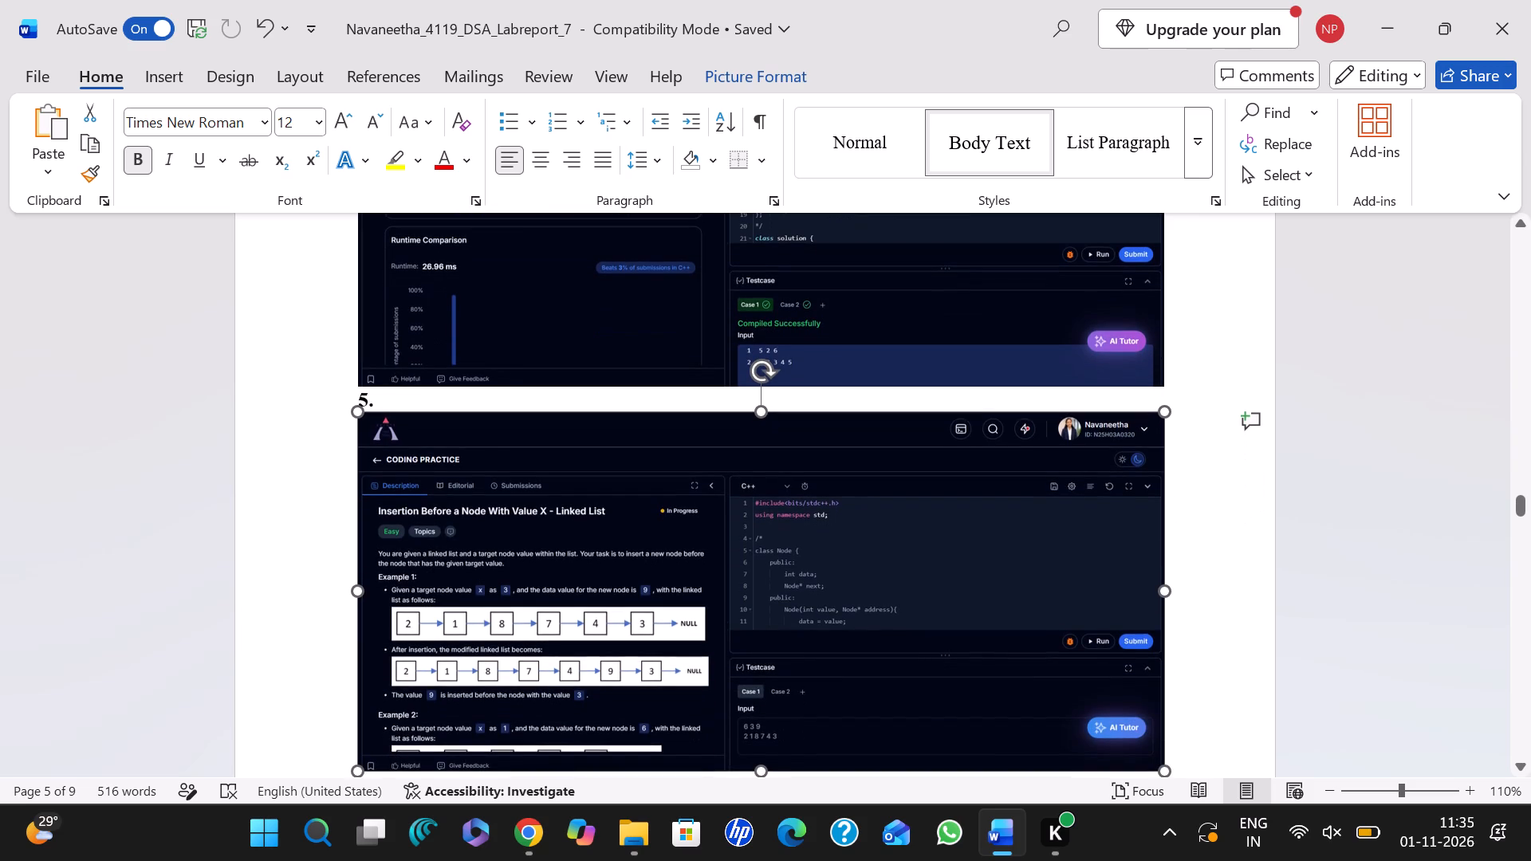
scroll(590, 436, "down", 3)
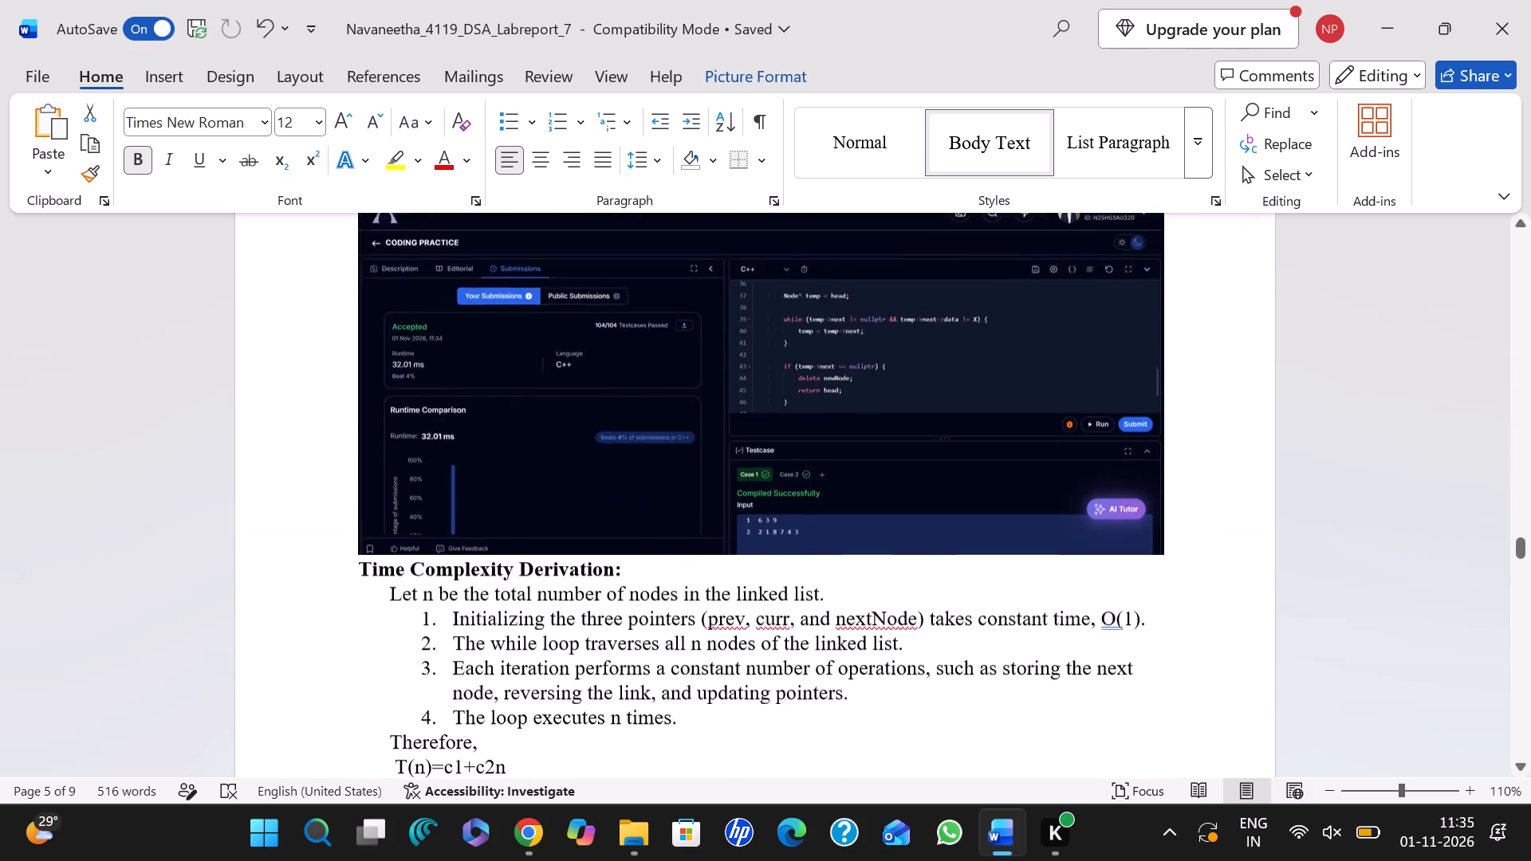
scroll(590, 436, "down", 5)
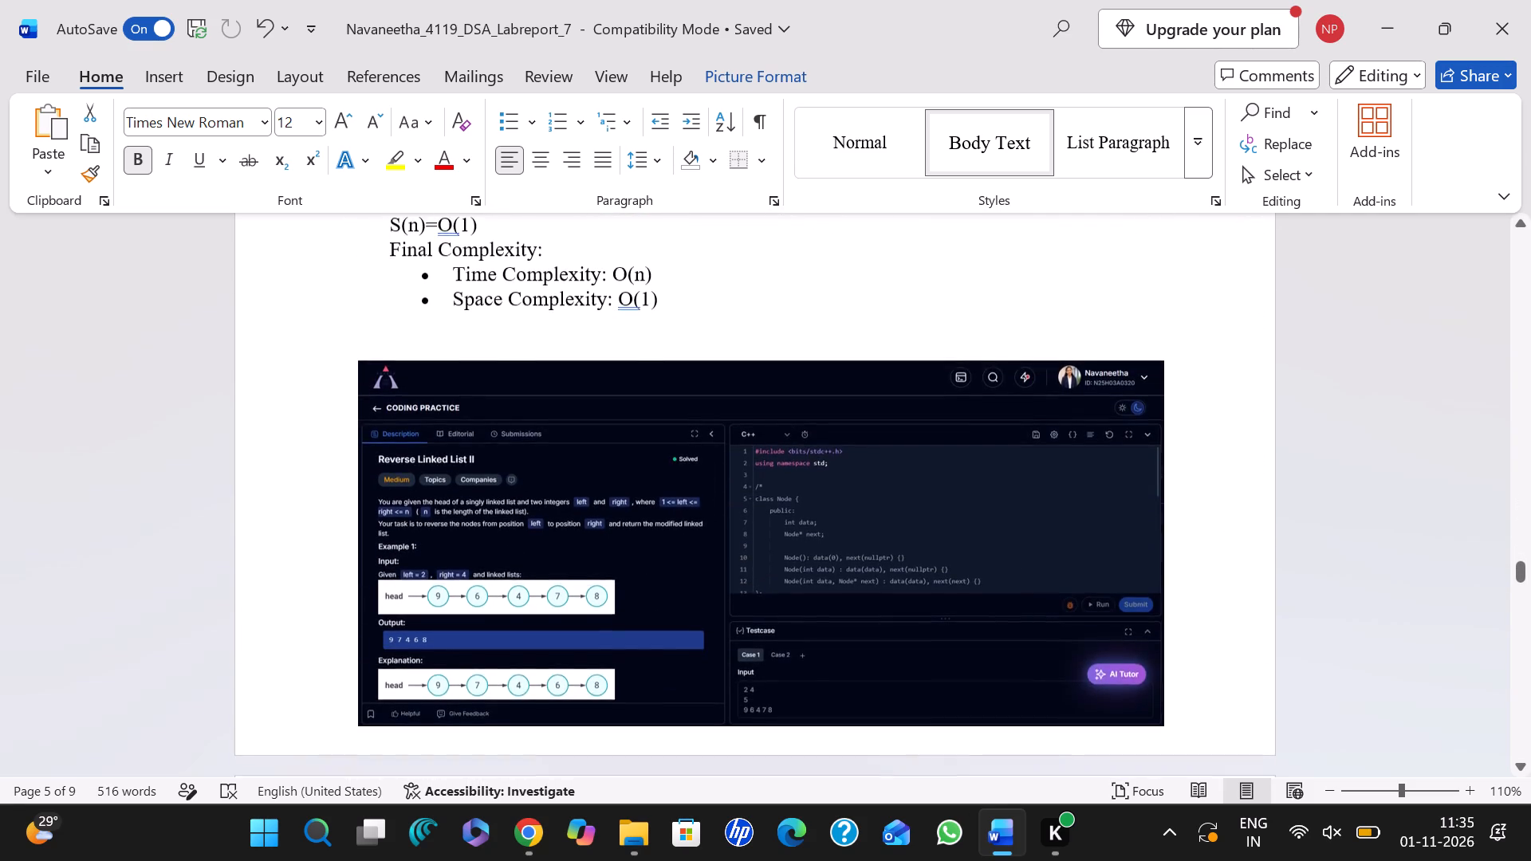
scroll(590, 436, "down", 5)
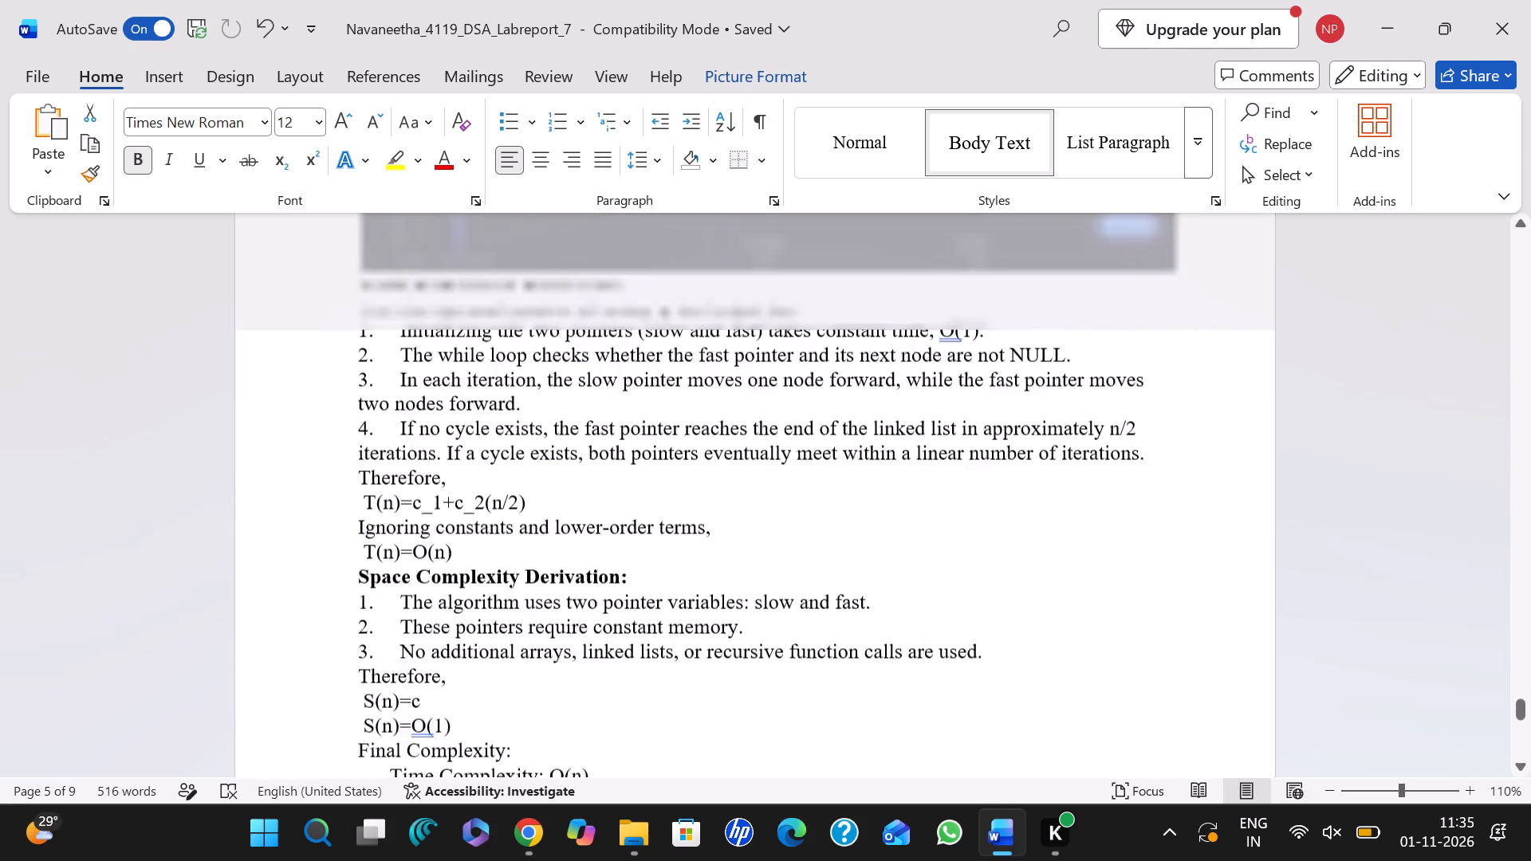
scroll(590, 436, "down", 3)
scroll(590, 436, "up", 3)
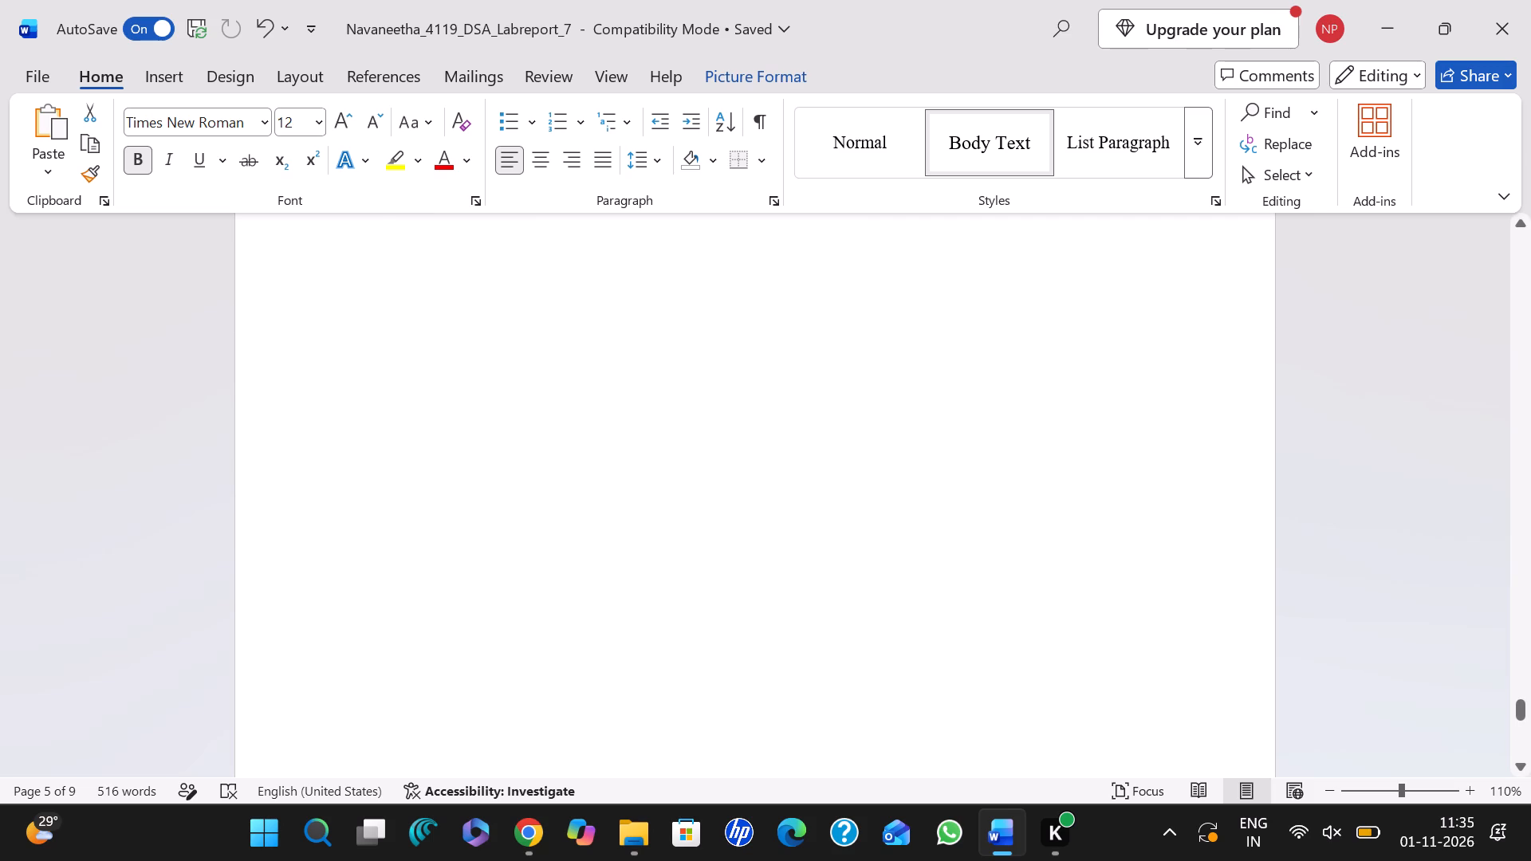
scroll(590, 436, "up", 6)
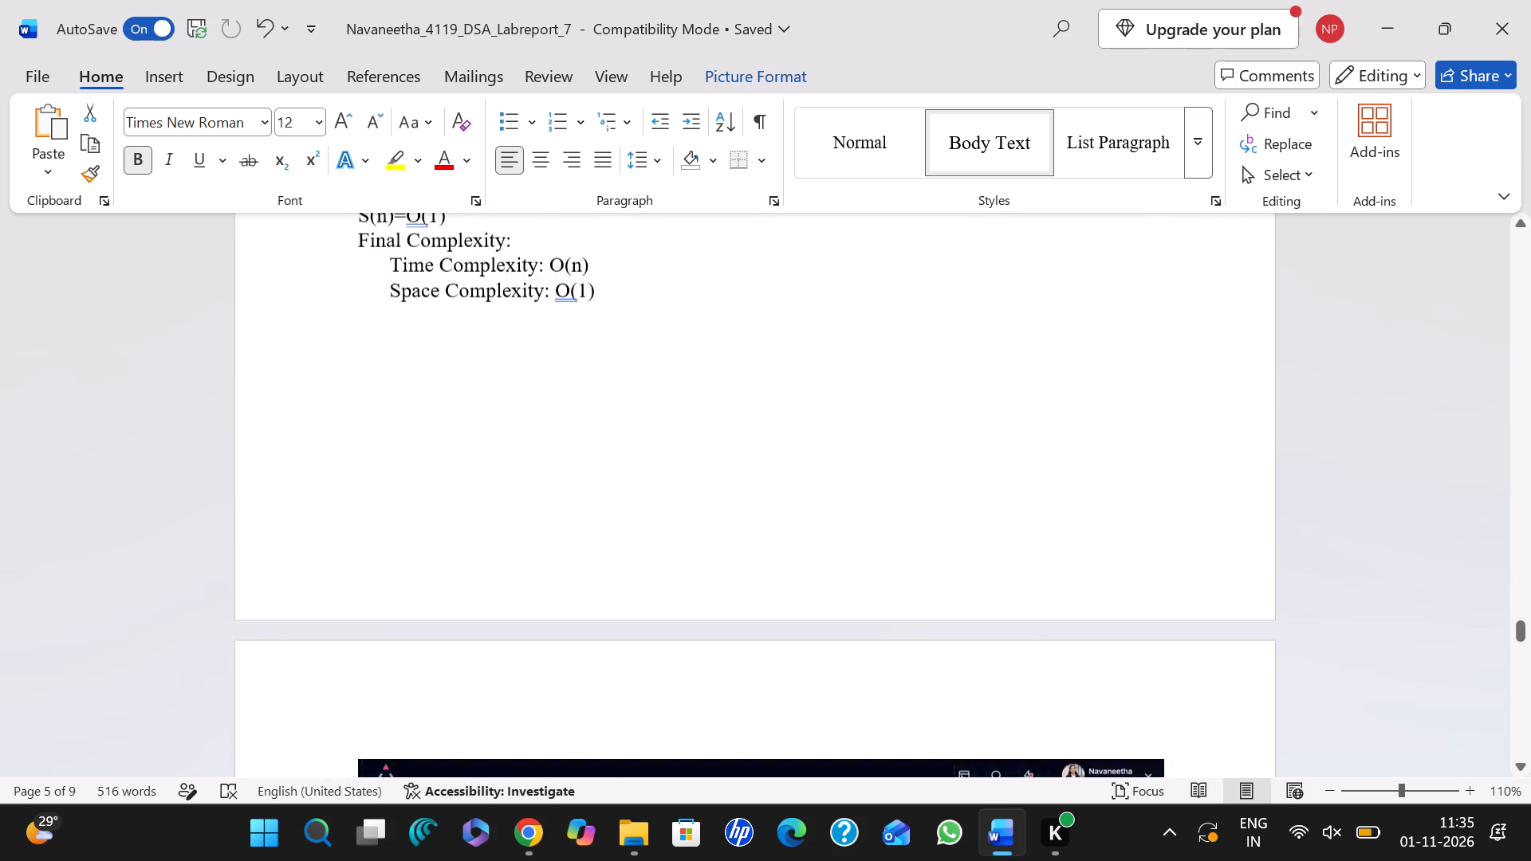
scroll(590, 436, "up", 3)
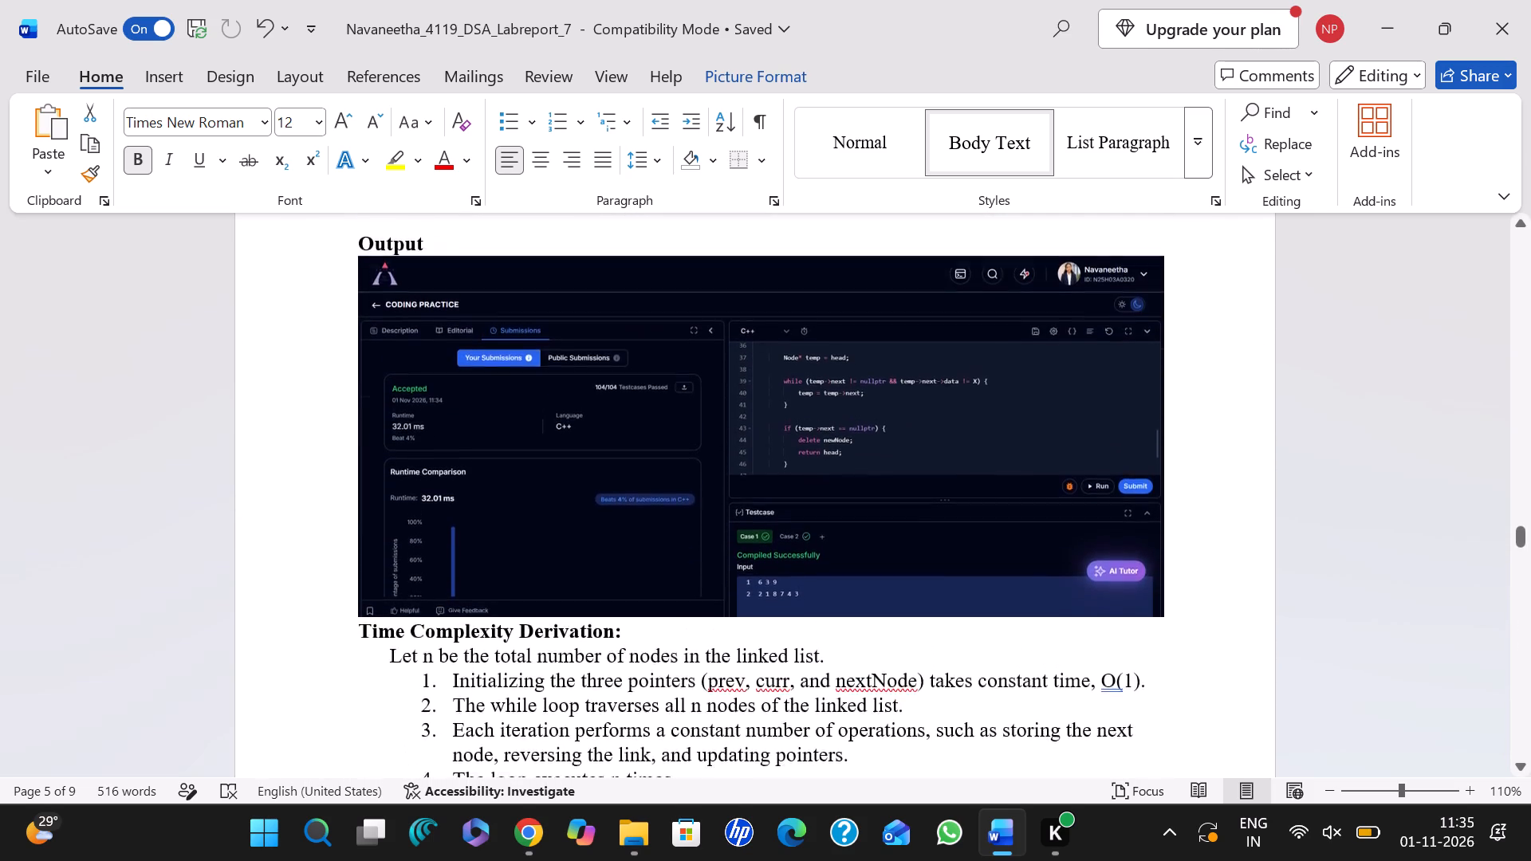
scroll(590, 436, "up", 4)
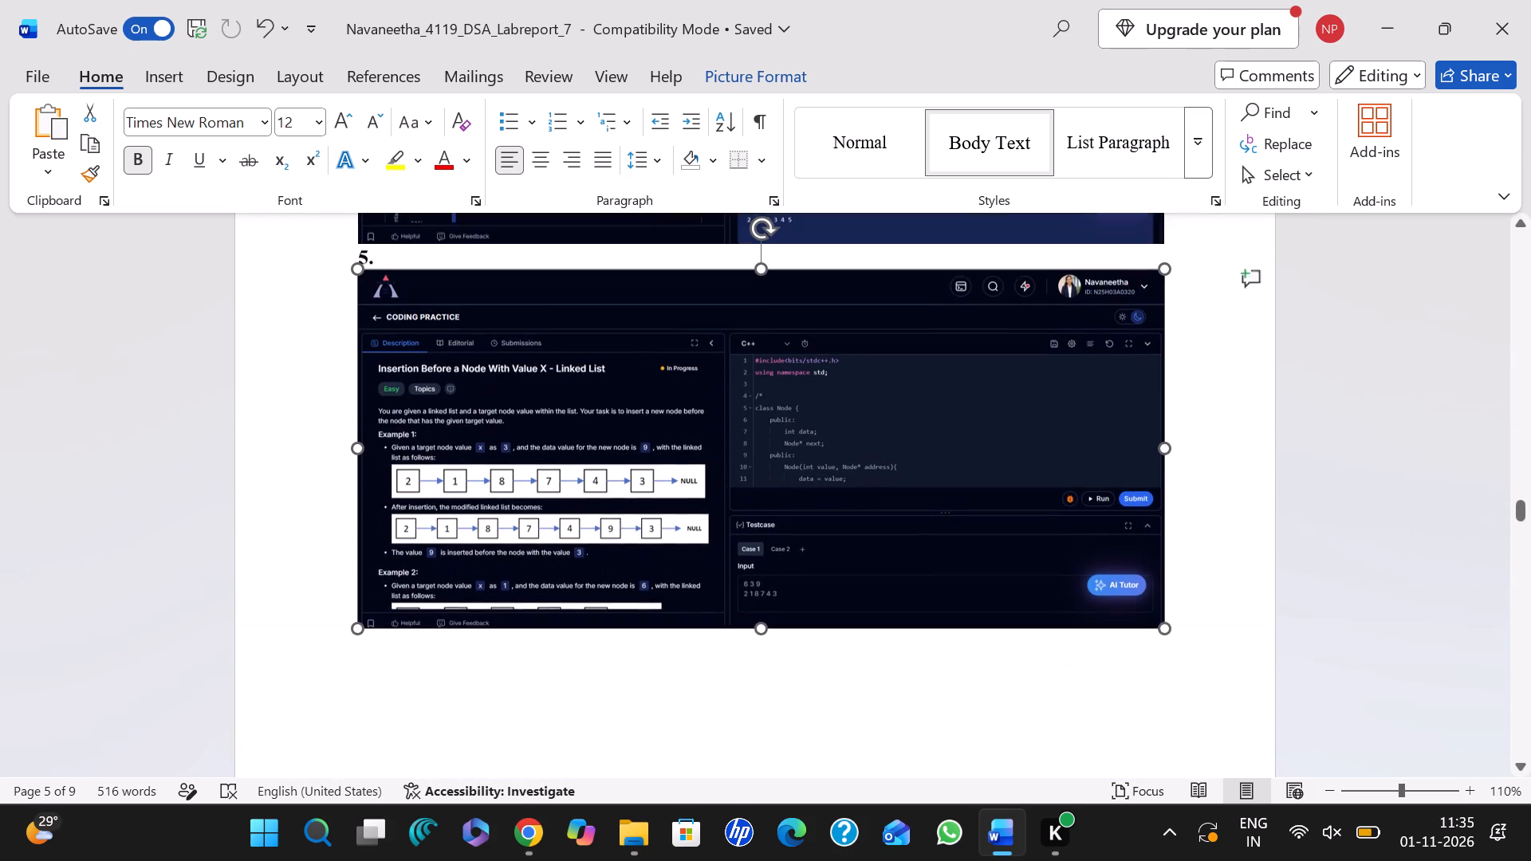
scroll(590, 436, "up", 3)
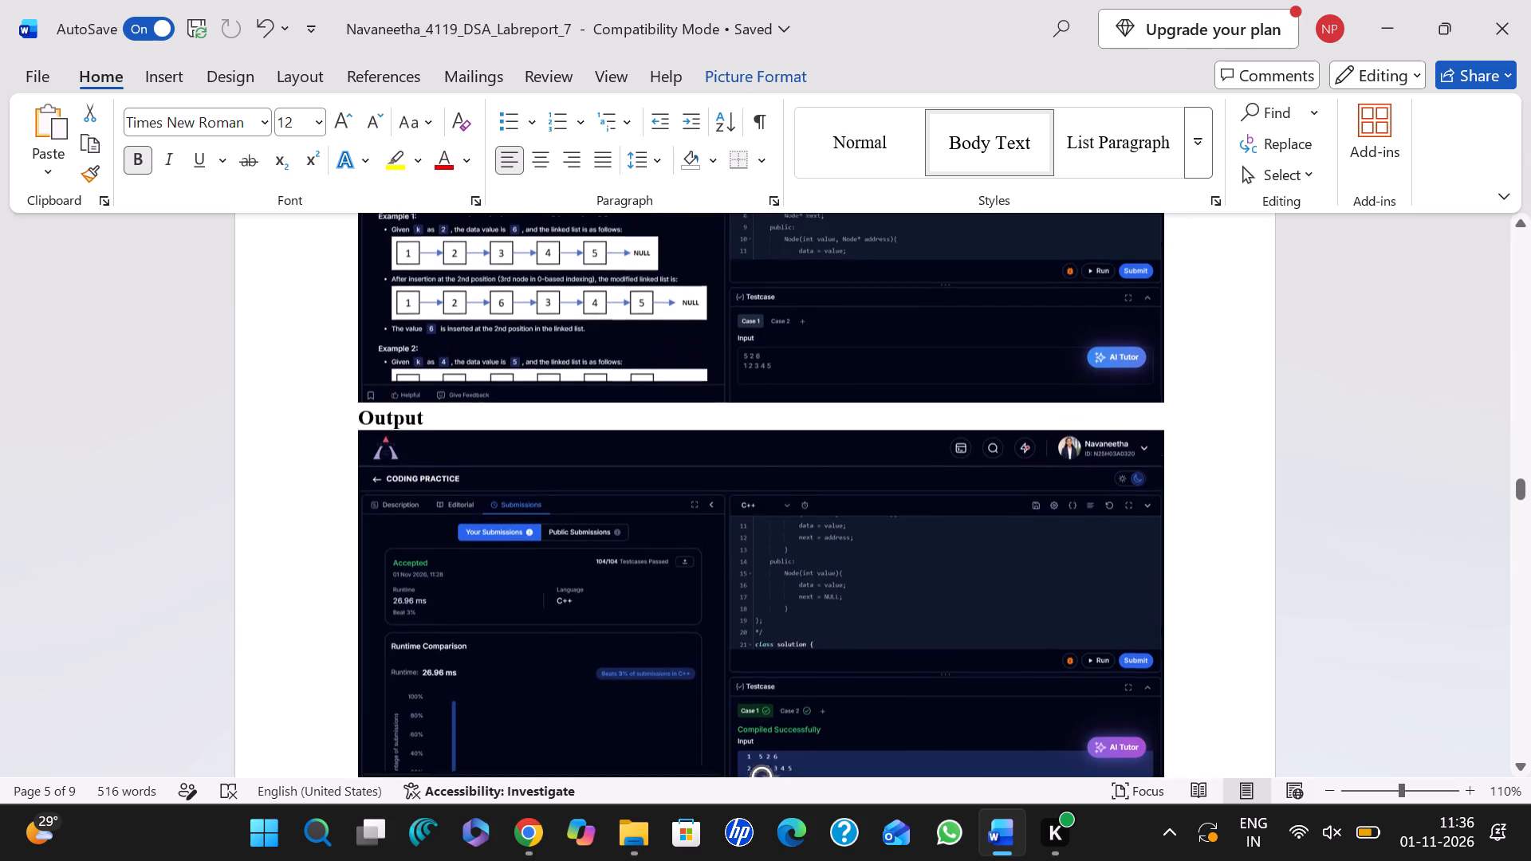
scroll(590, 436, "up", 3)
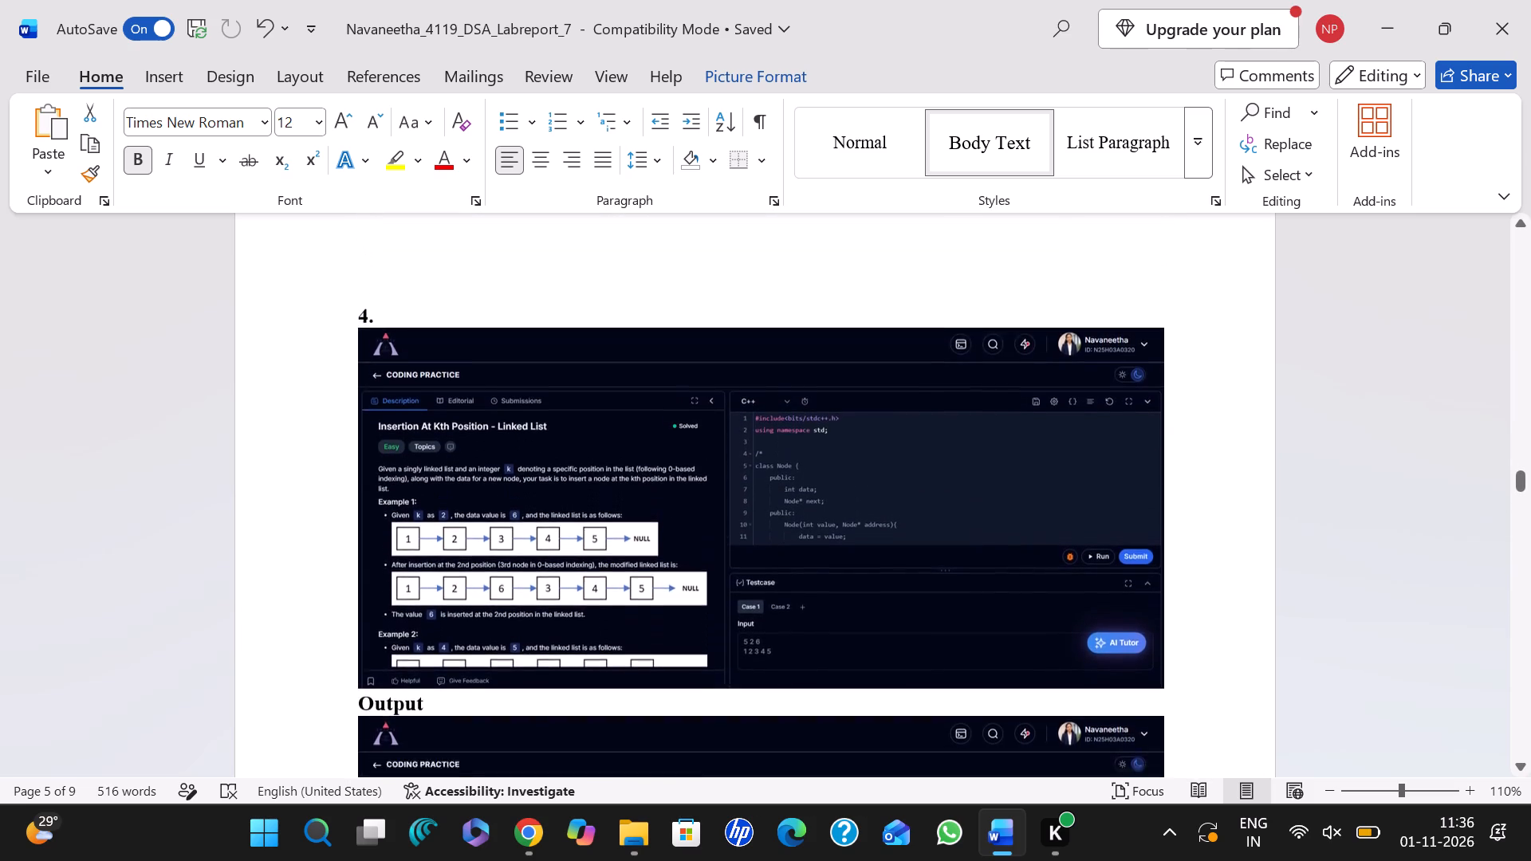
scroll(590, 436, "up", 1)
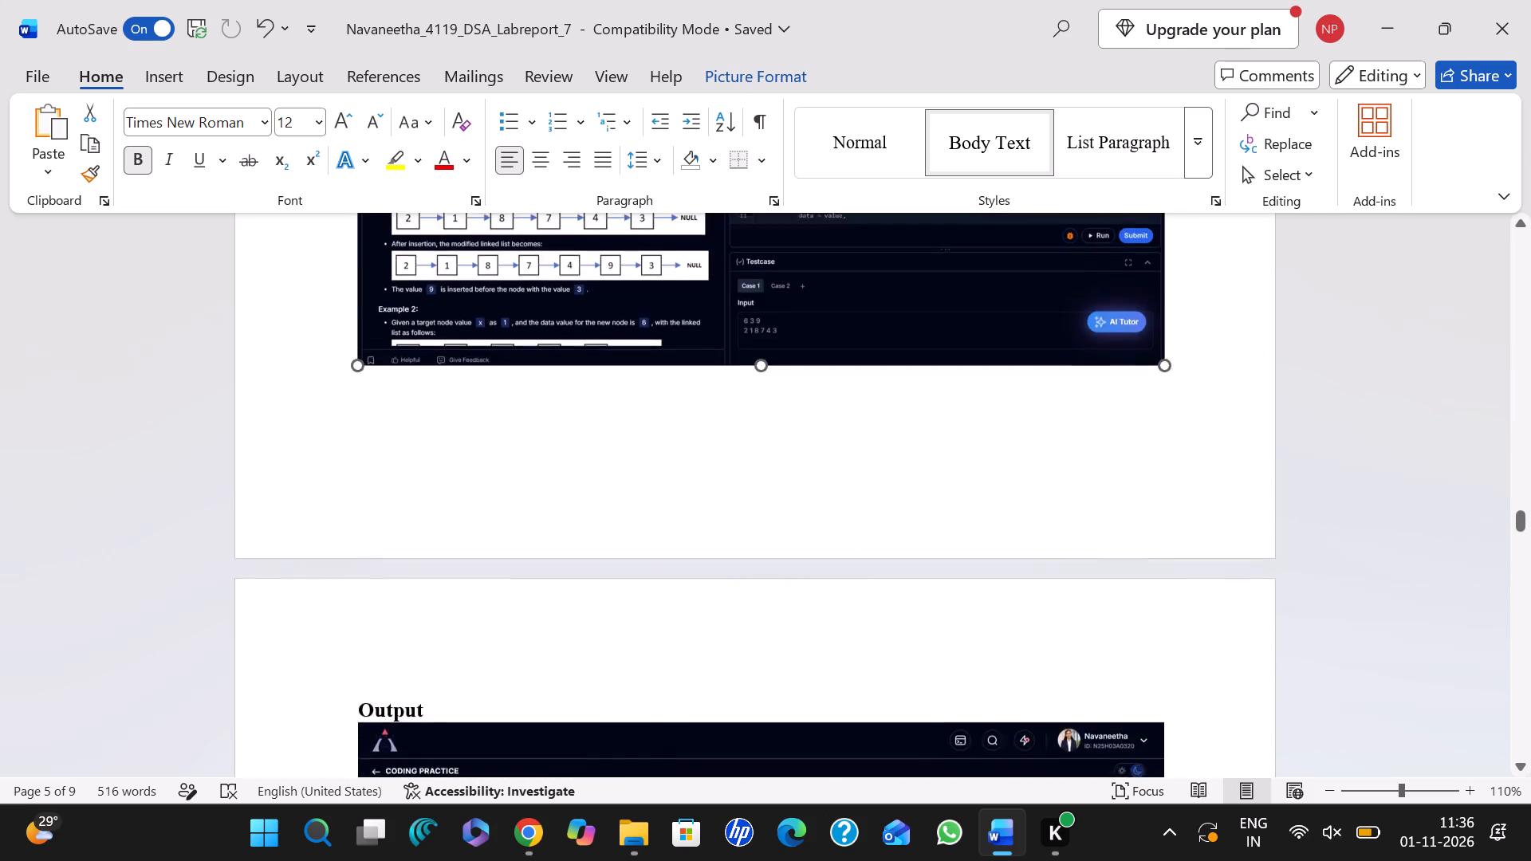
scroll(590, 436, "up", 2)
scroll(590, 436, "down", 2)
scroll(590, 436, "up", 1)
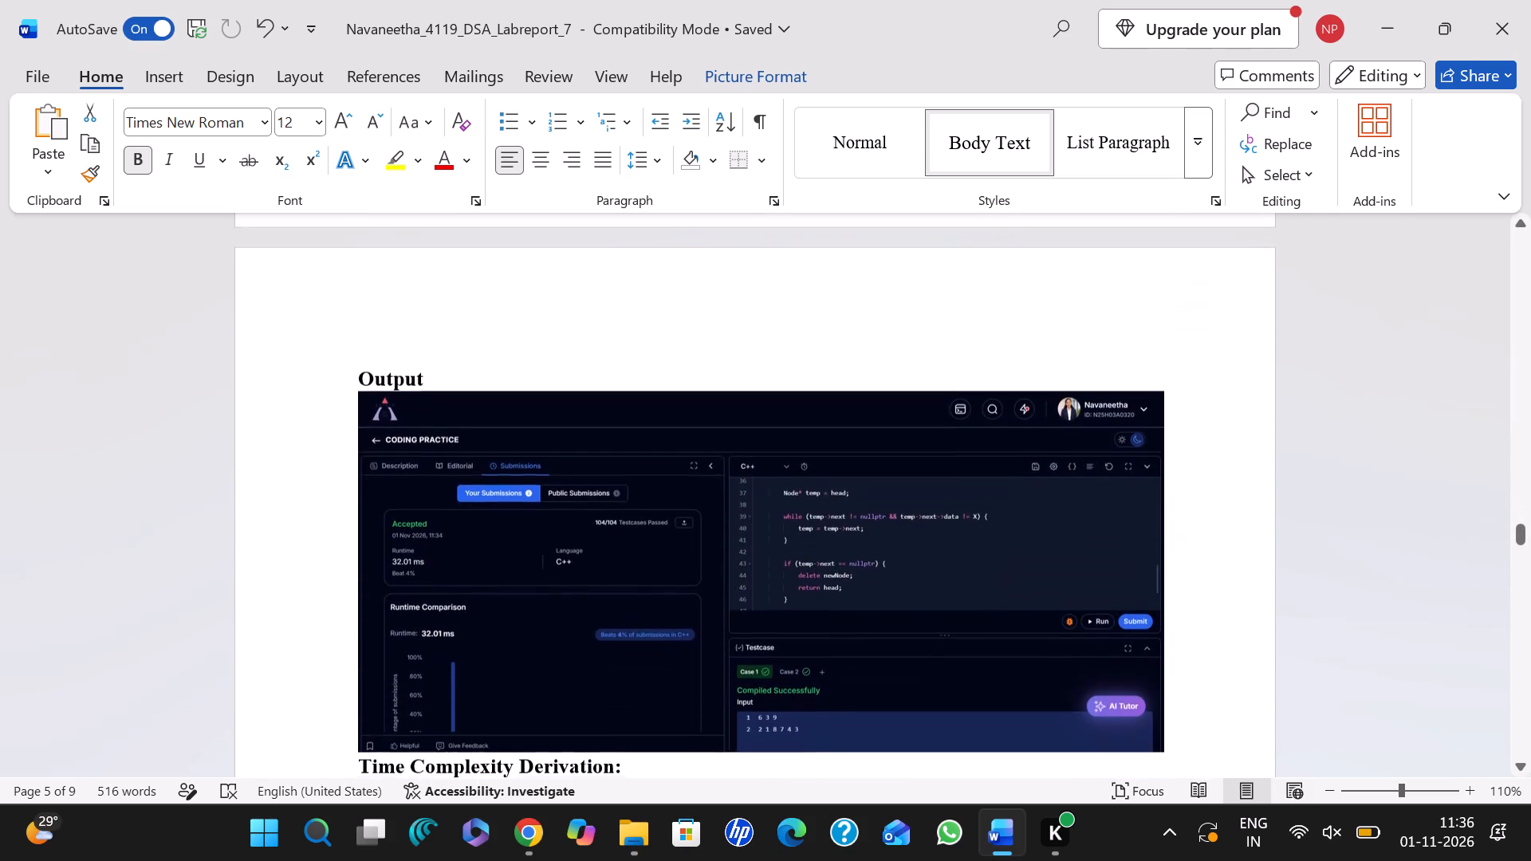
scroll(590, 436, "up", 2)
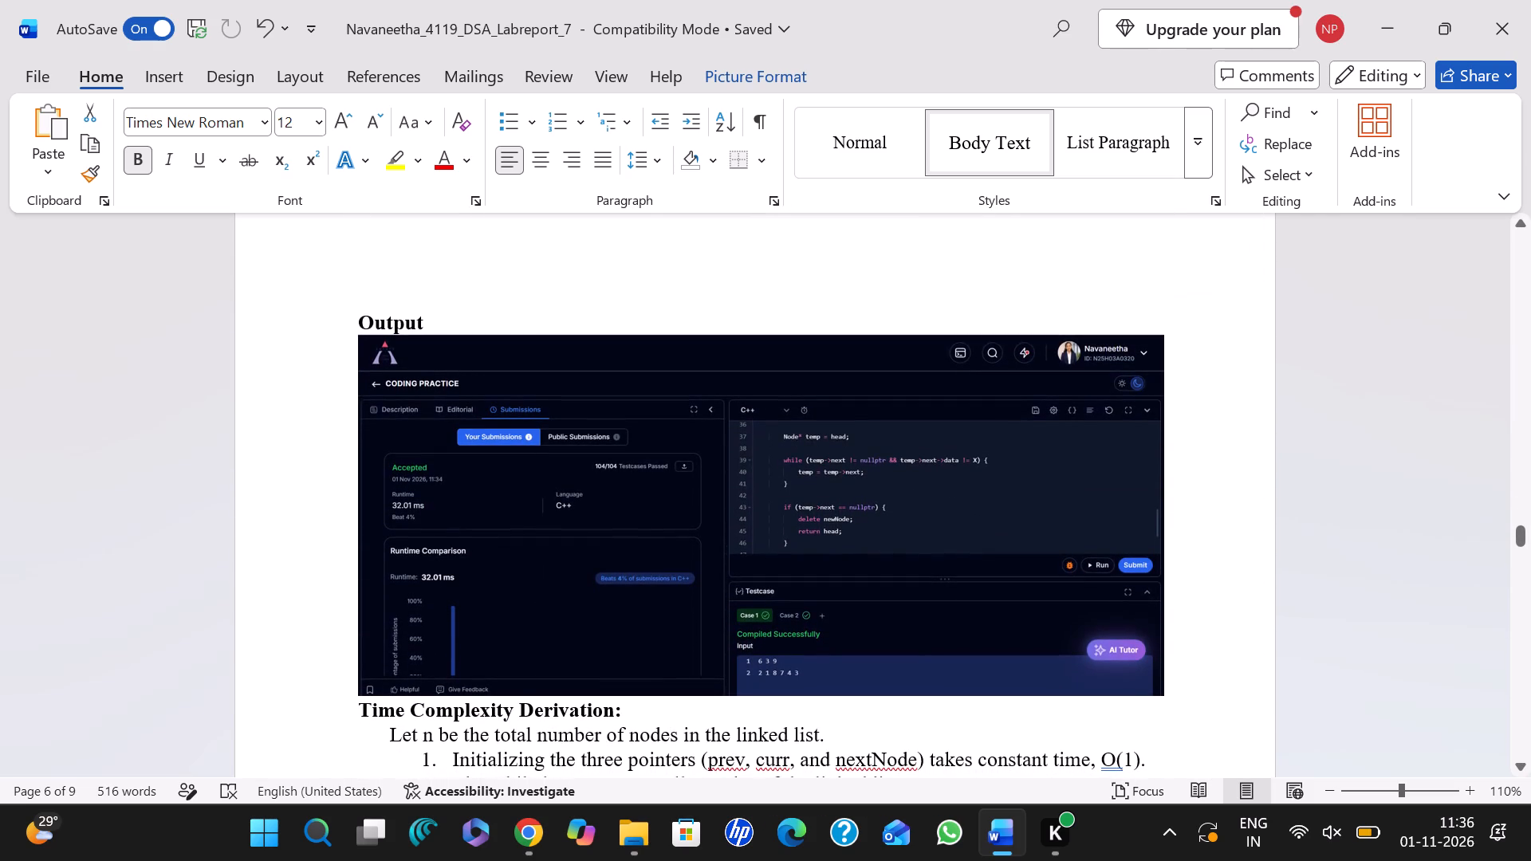
scroll(590, 436, "up", 4)
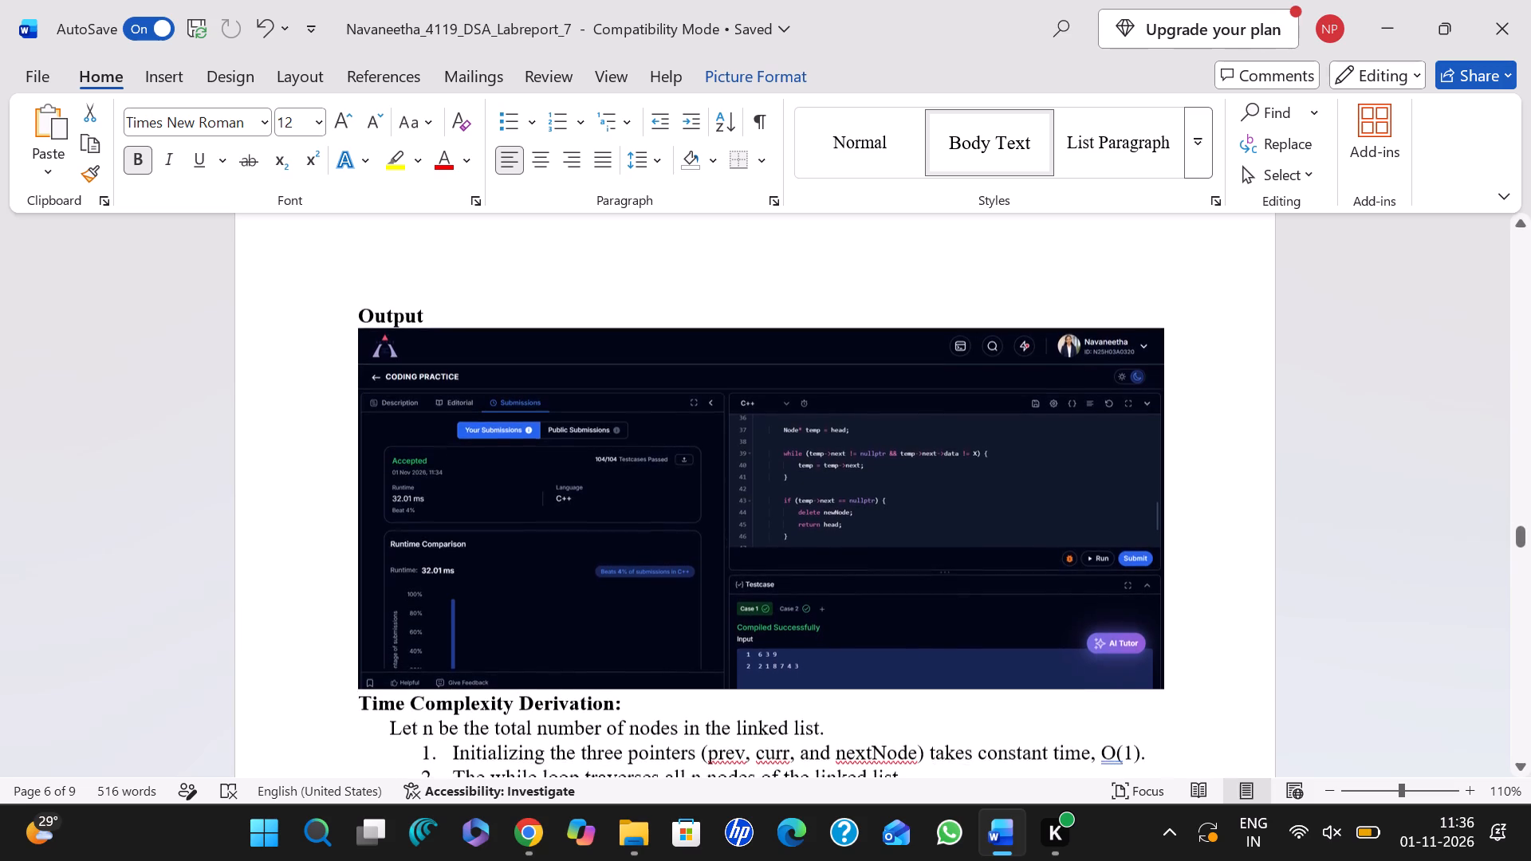
scroll(590, 436, "up", 4)
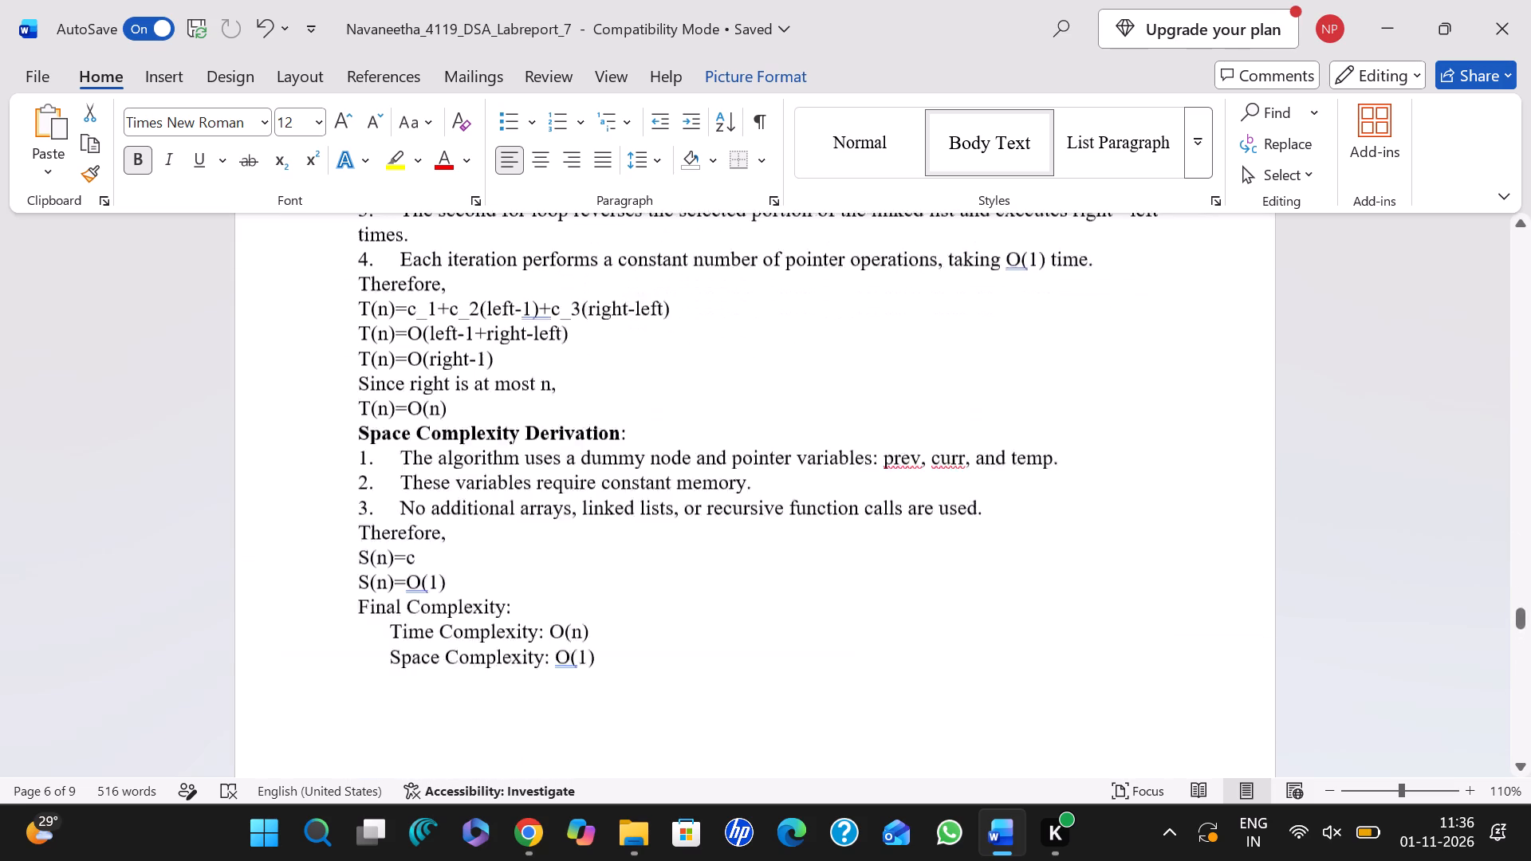
scroll(590, 436, "up", 4)
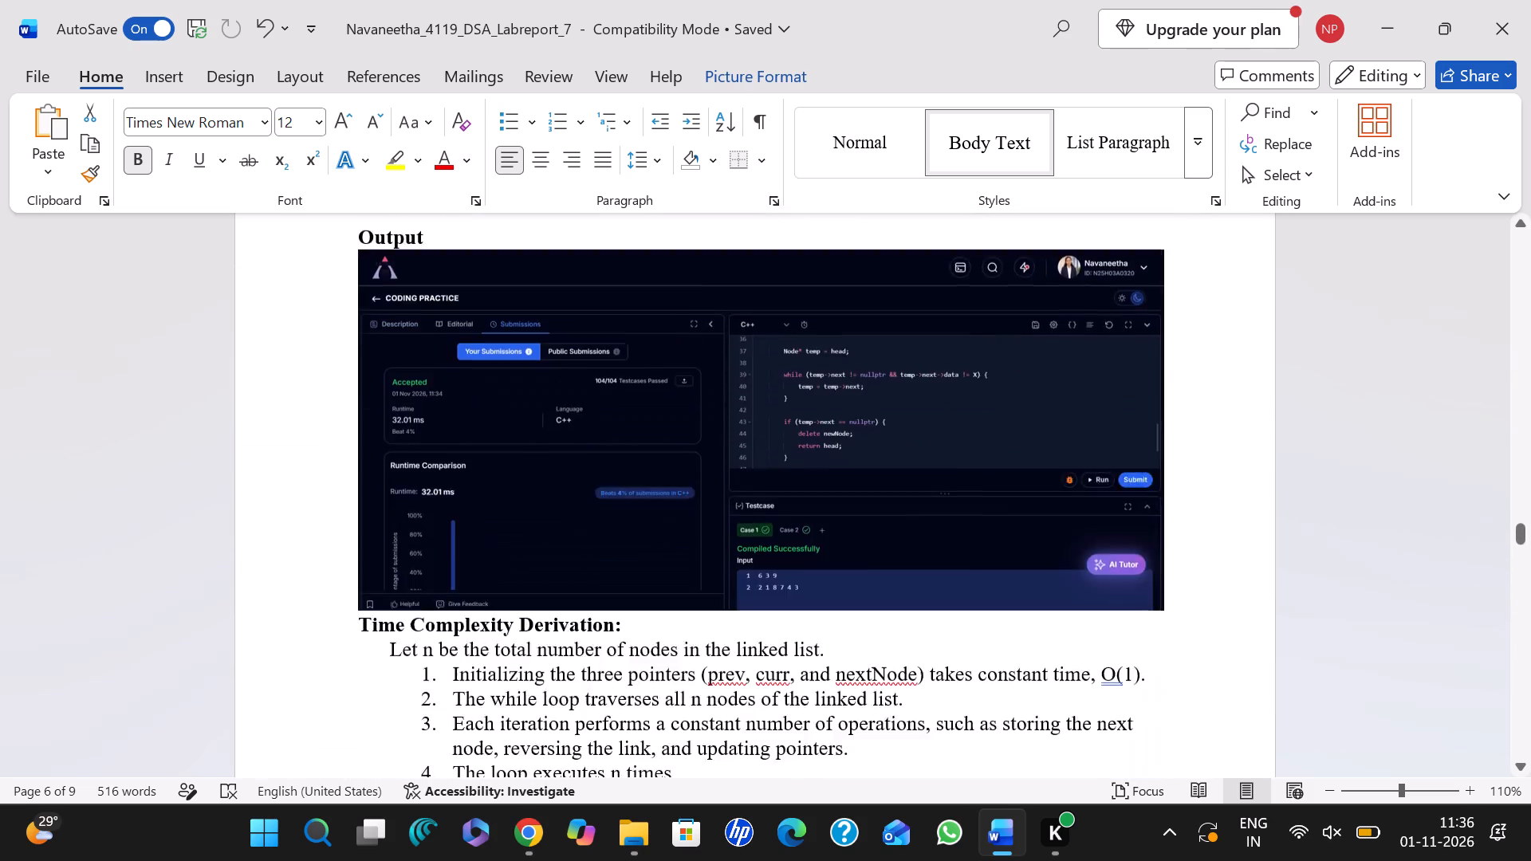
Cut the Reverse a Linked List problem screenshot from under heading 3 in the lab report.
scroll(590, 436, "up", 7)
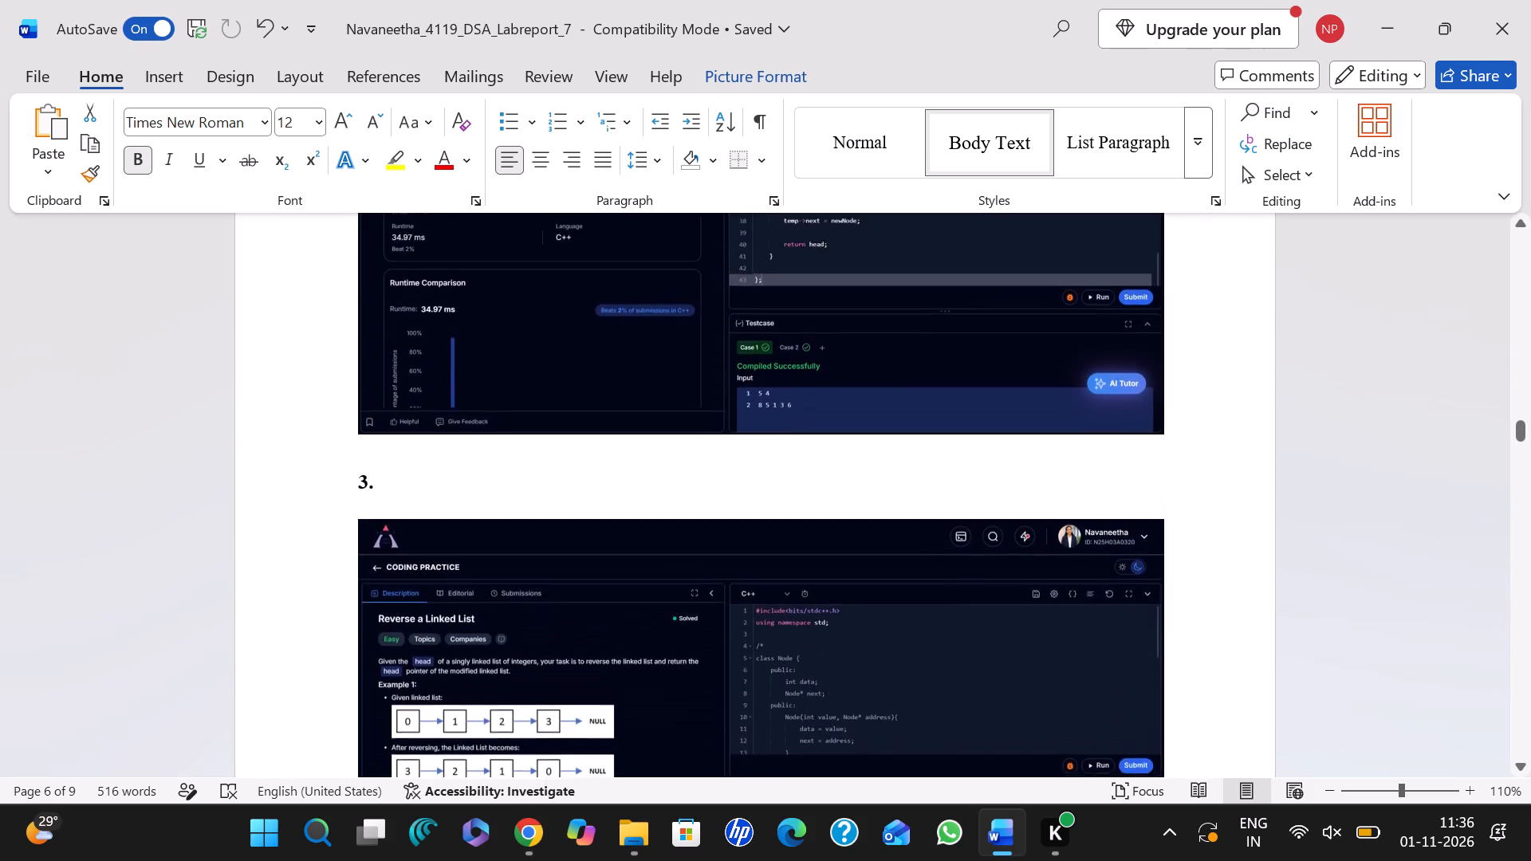
scroll(590, 436, "left", 2)
left_click(590, 436)
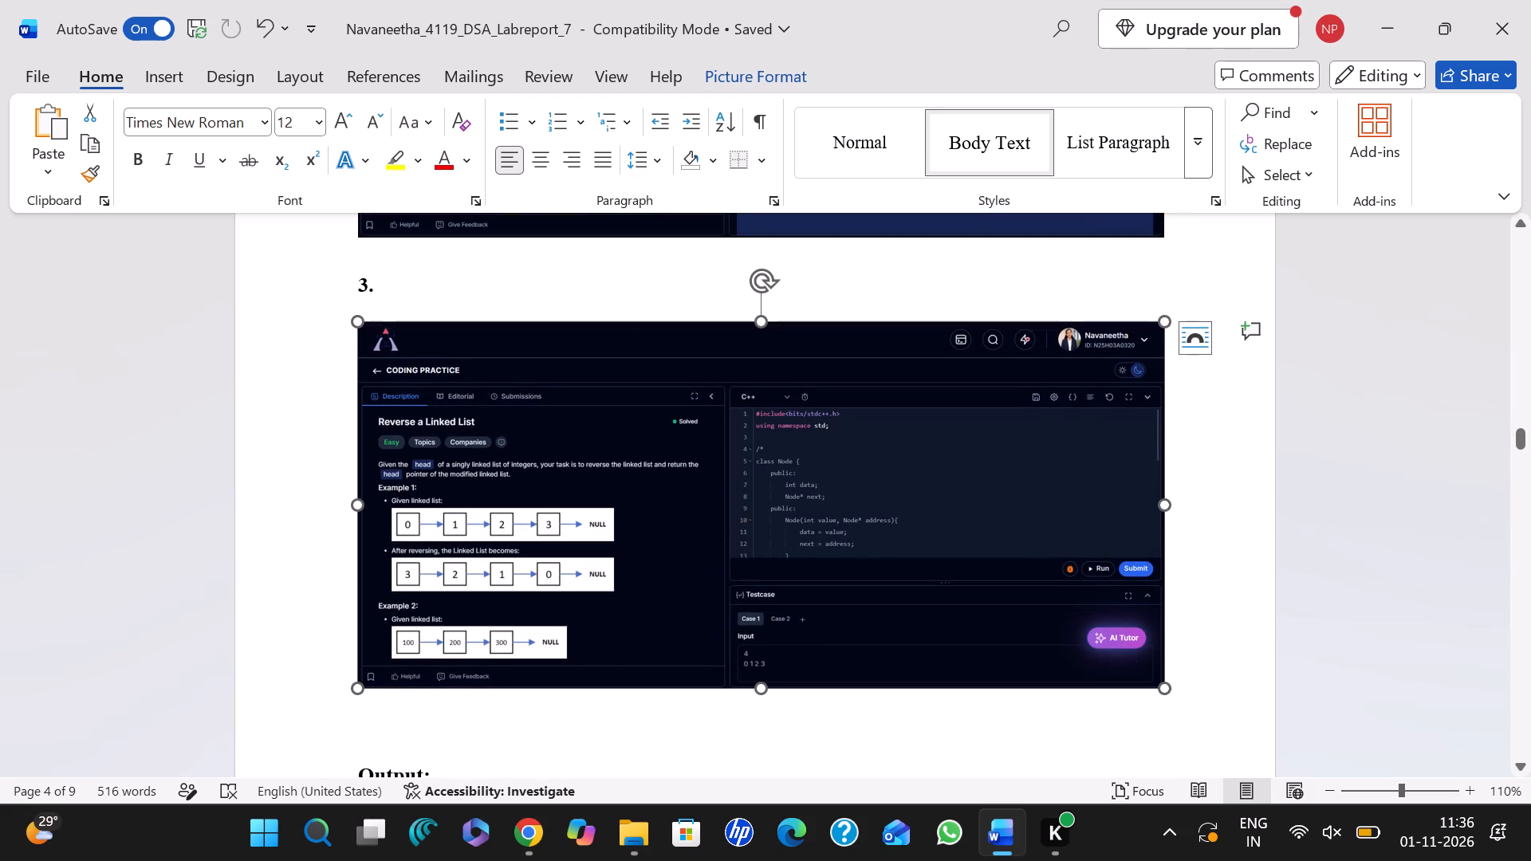
key("ctrl+x")
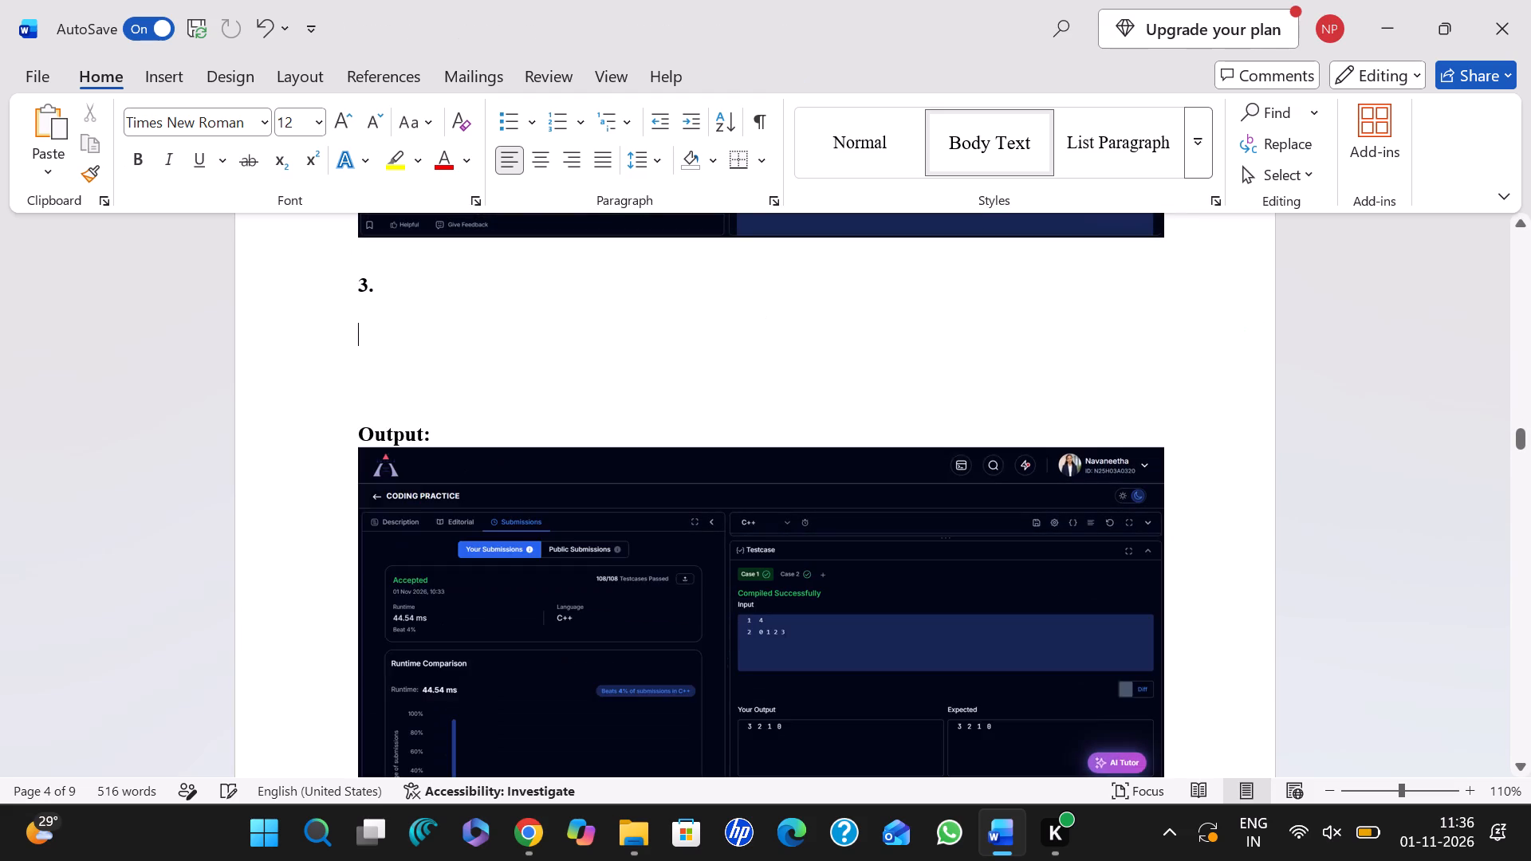
Insert a heading "7." above the three-pointer Time Complexity Derivation and paste the cut Reverse a Linked List screenshot beneath it.
scroll(590, 436, "down", 8)
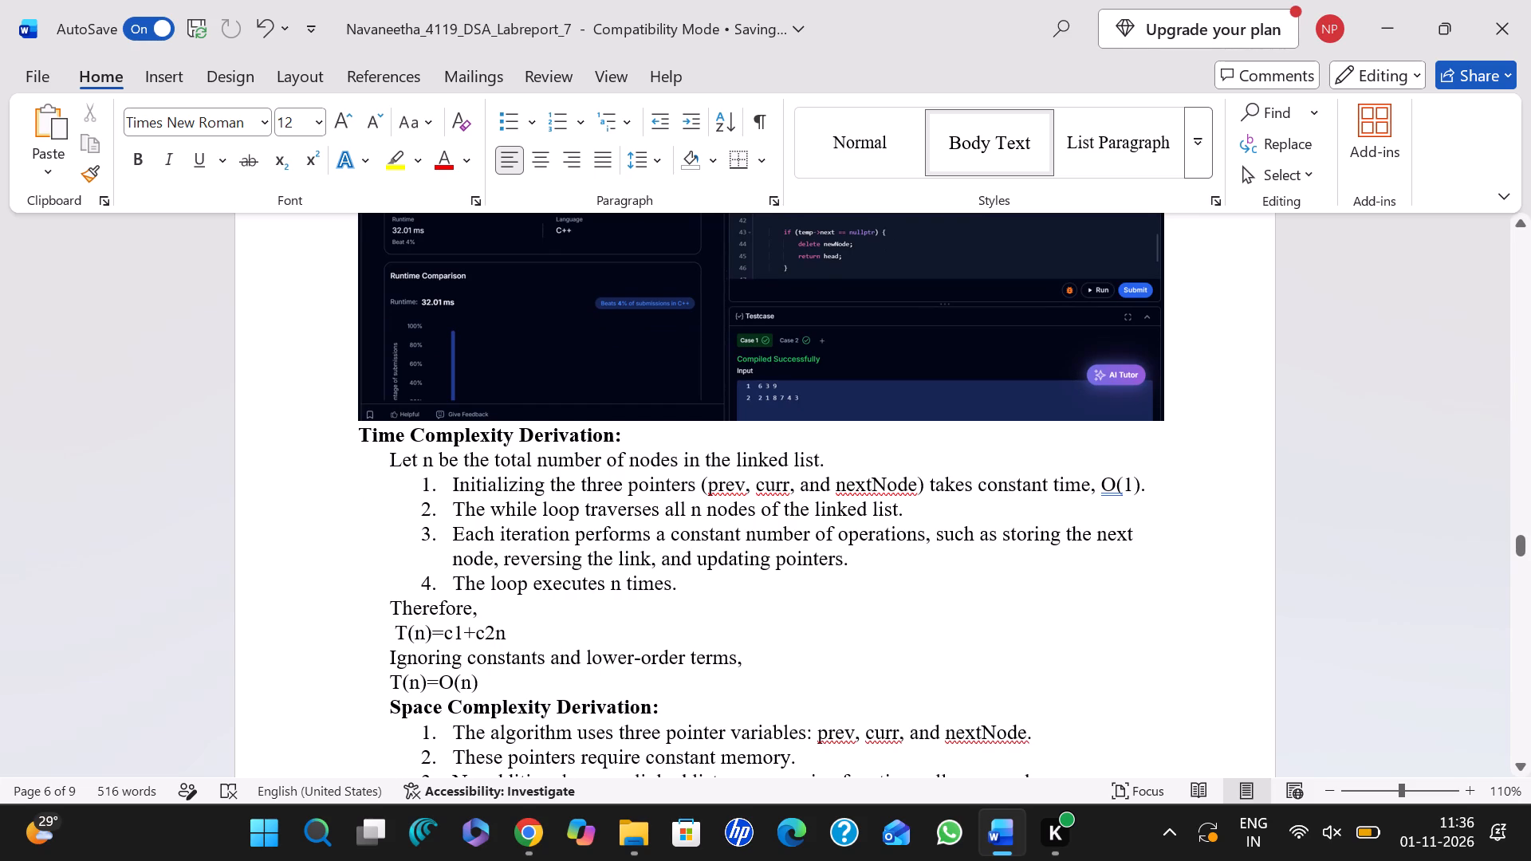
left_click(355, 435)
key("Return")
key("Return")
key("Return")
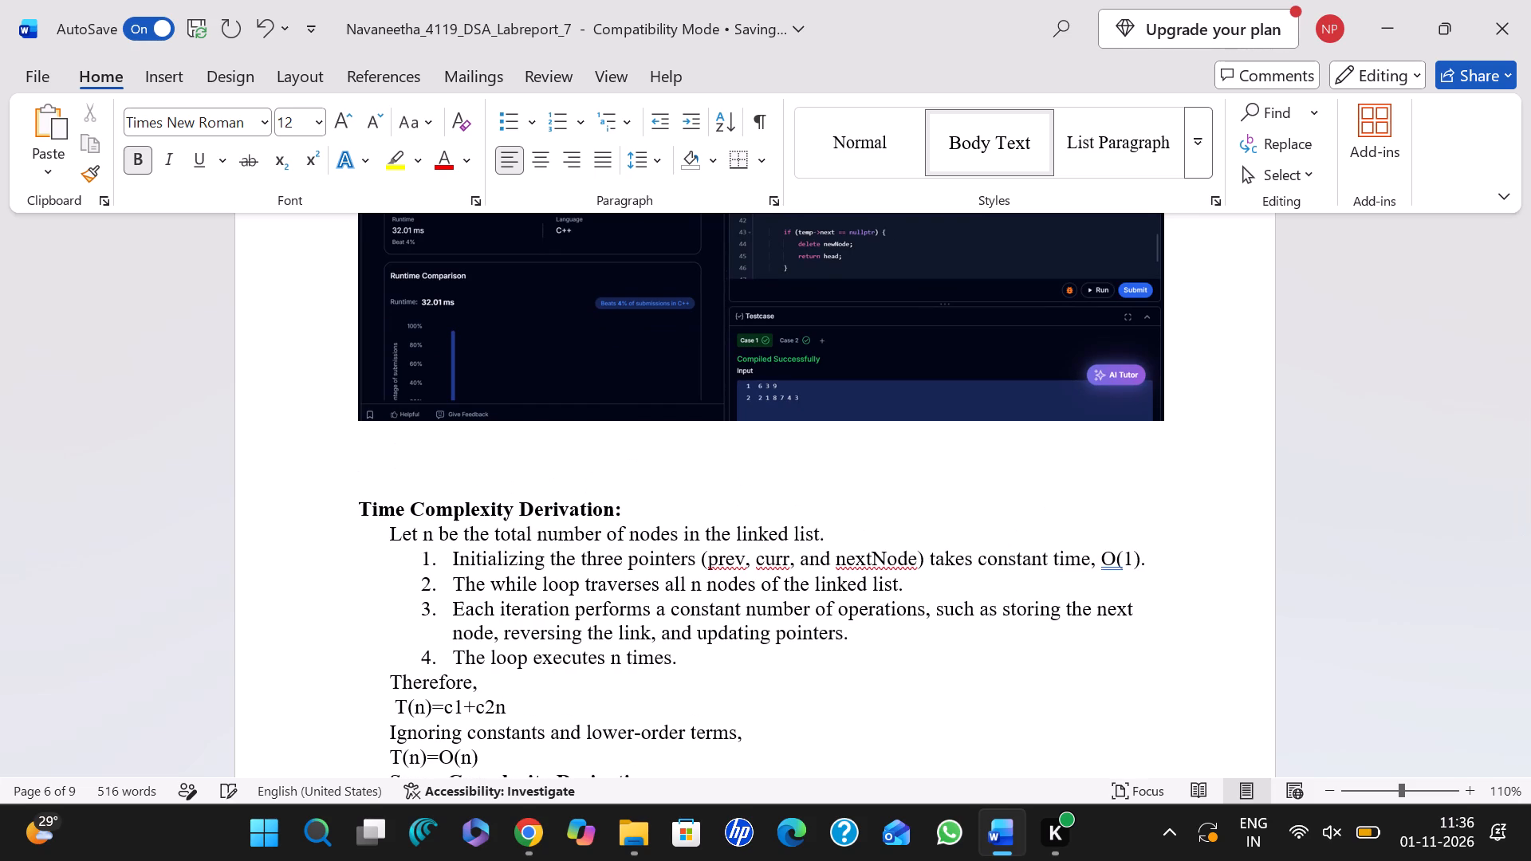
key("Up")
type("7.")
key("Return")
key("ctrl+v")
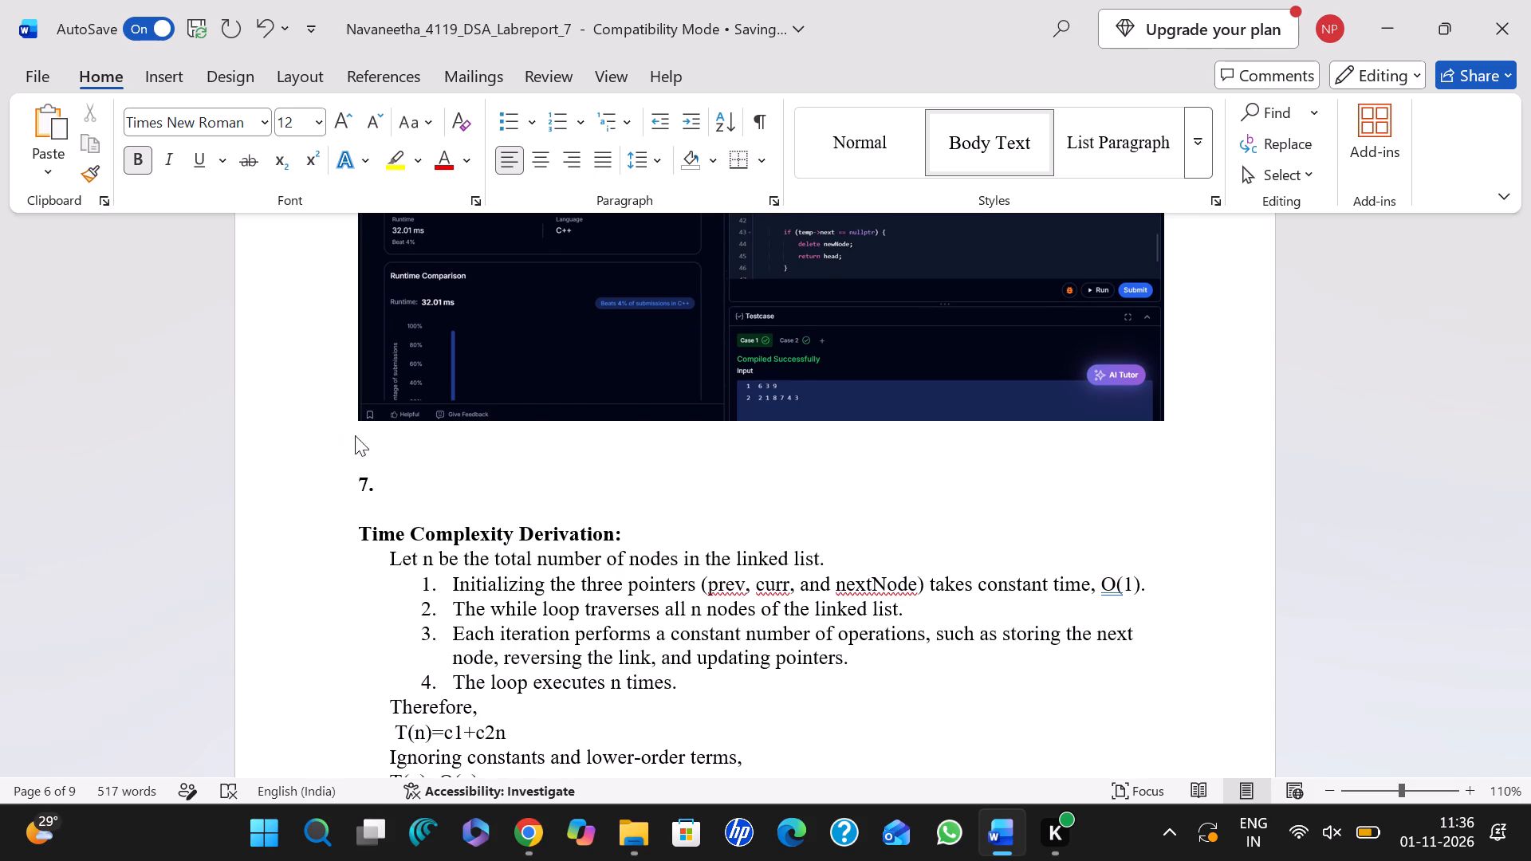
Add an "Output" heading directly below the pasted Reverse a Linked List problem screenshot.
scroll(355, 435, "down", 1)
key("Return")
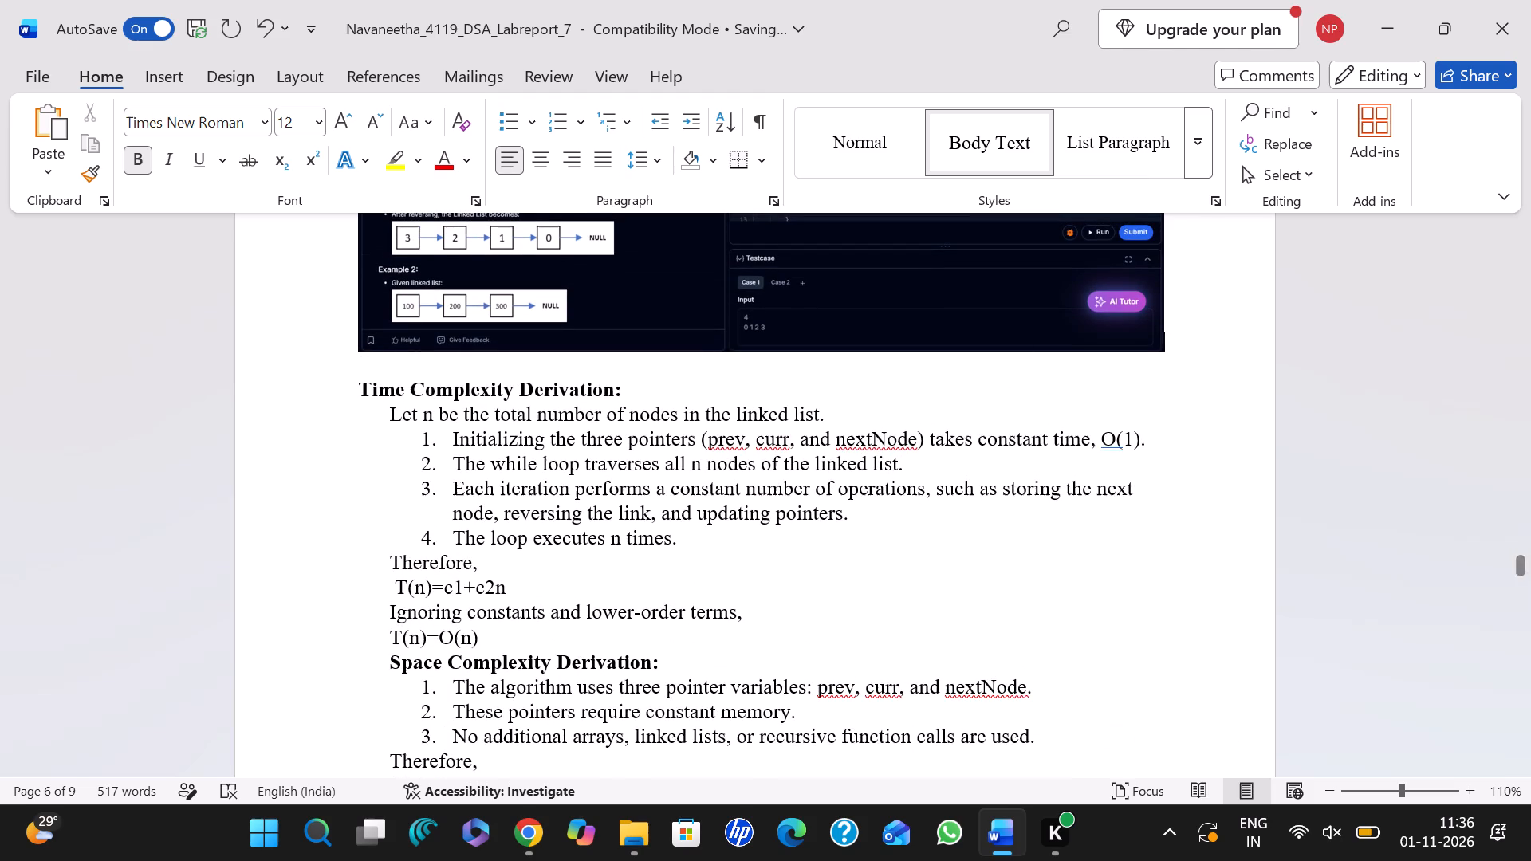
type("outputt")
key("Return")
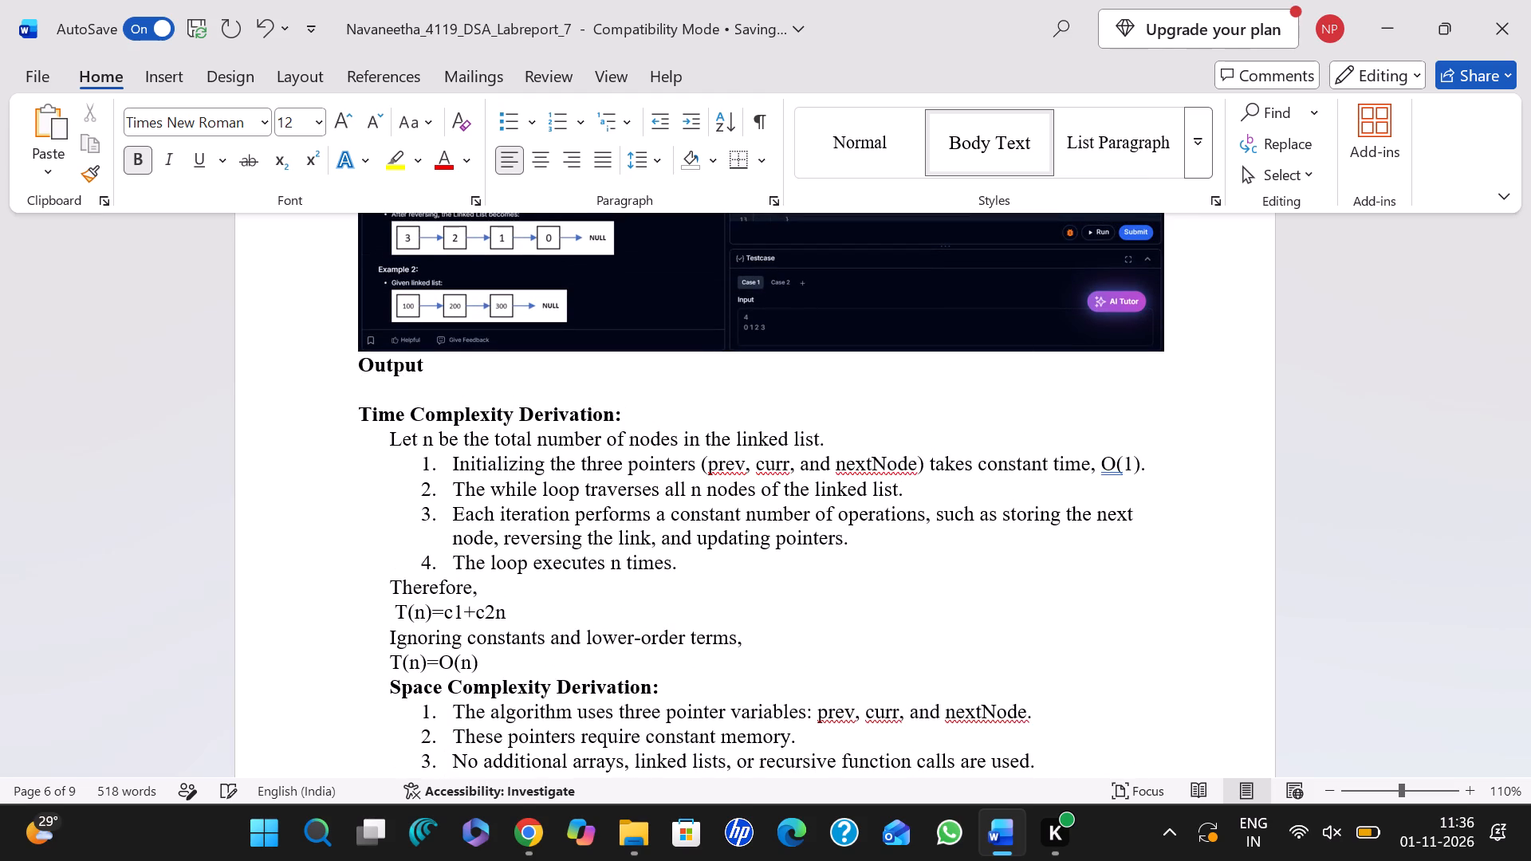
key("equal")
key("BackSpace")
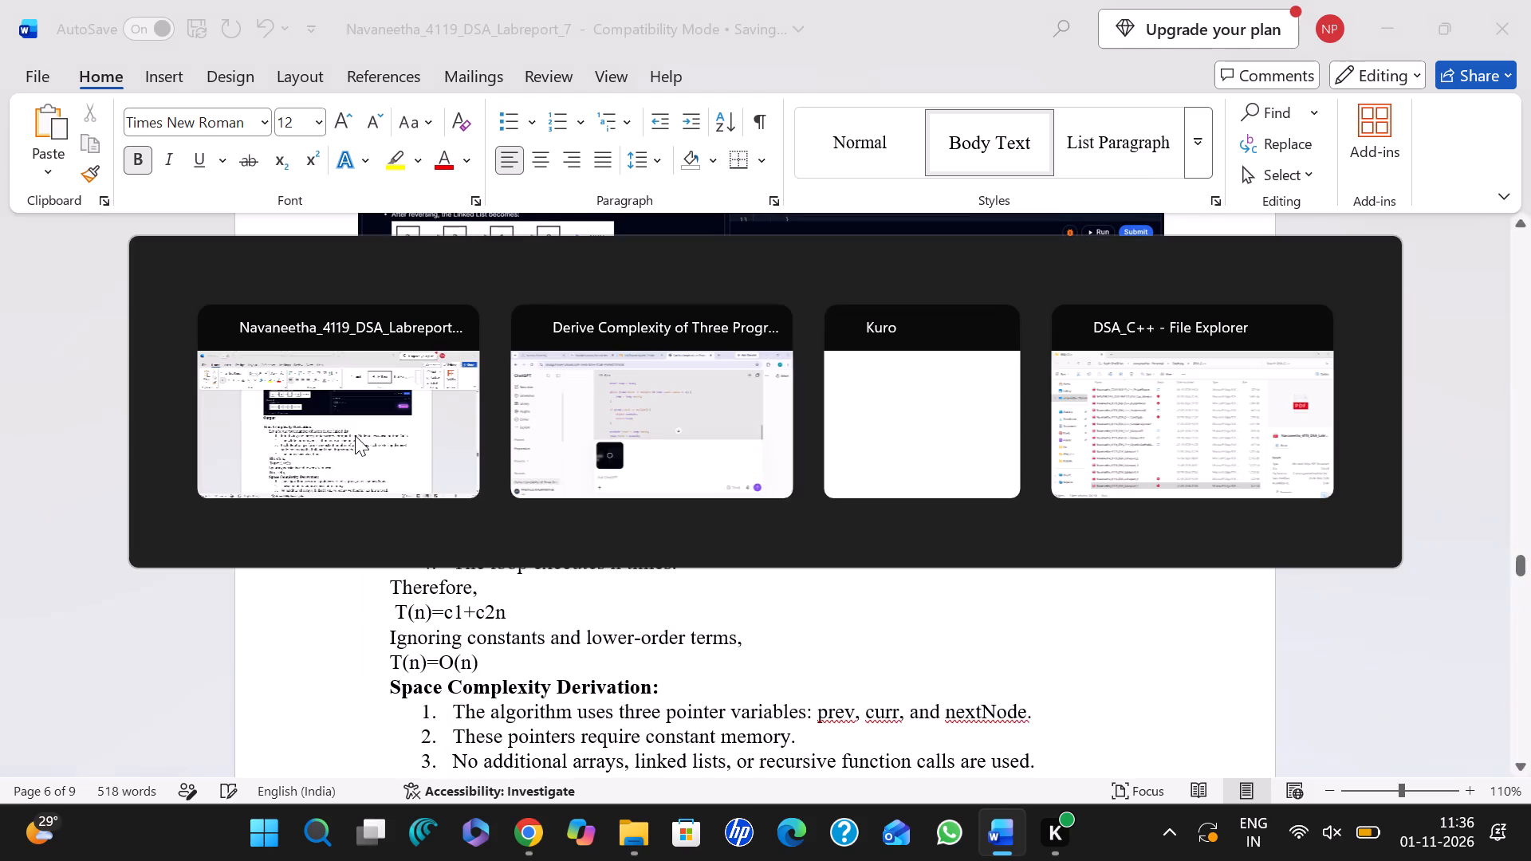
Move the Reverse a Linked List output screenshot from under heading 3 to beneath the new Output heading in problem 7.
scroll(355, 435, "up", 9)
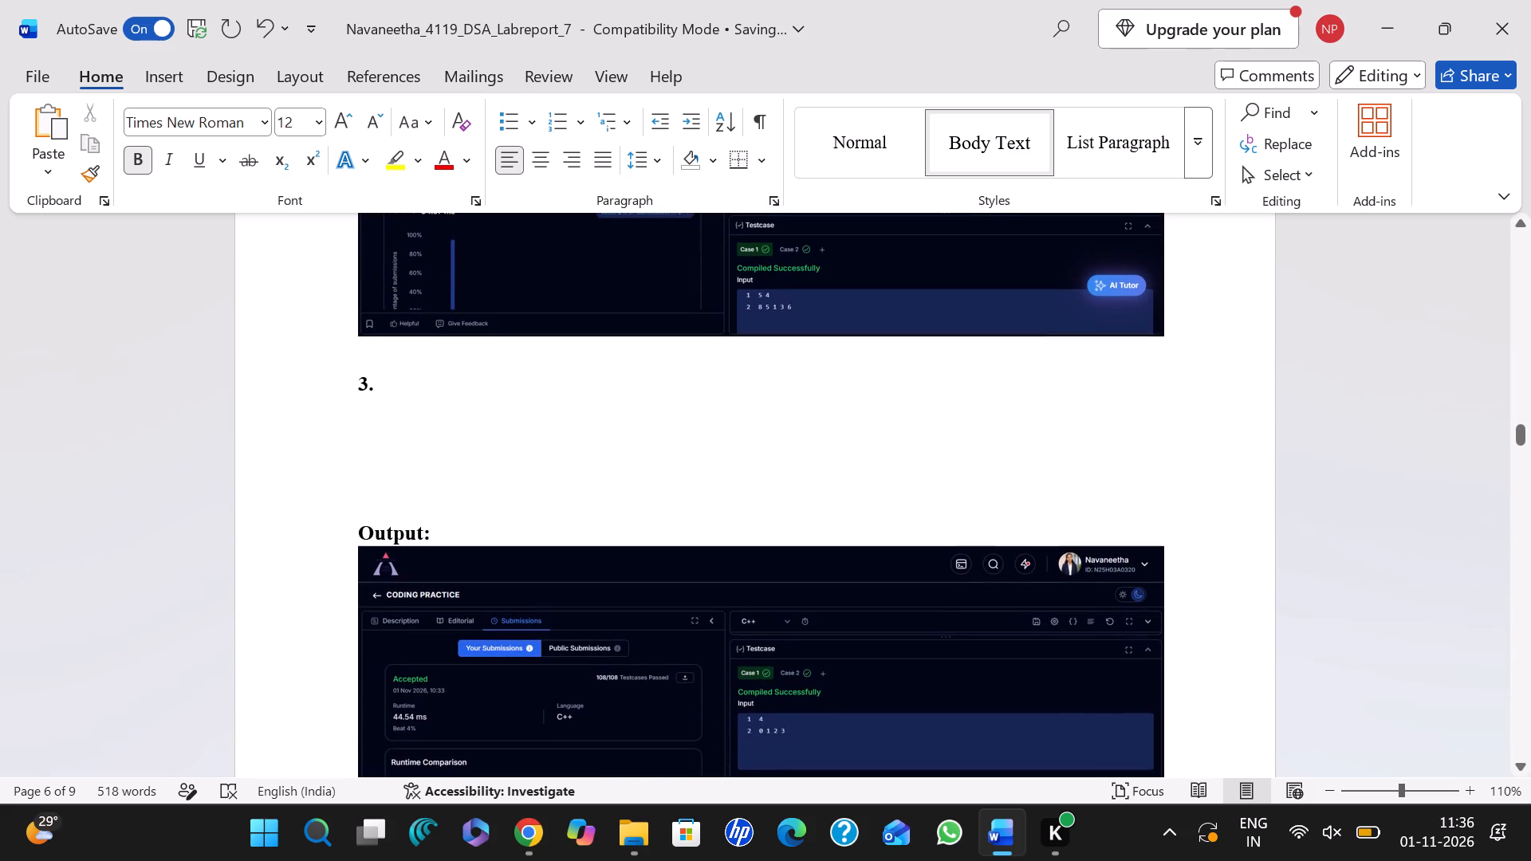
left_click(412, 721)
scroll(412, 721, "down", 1)
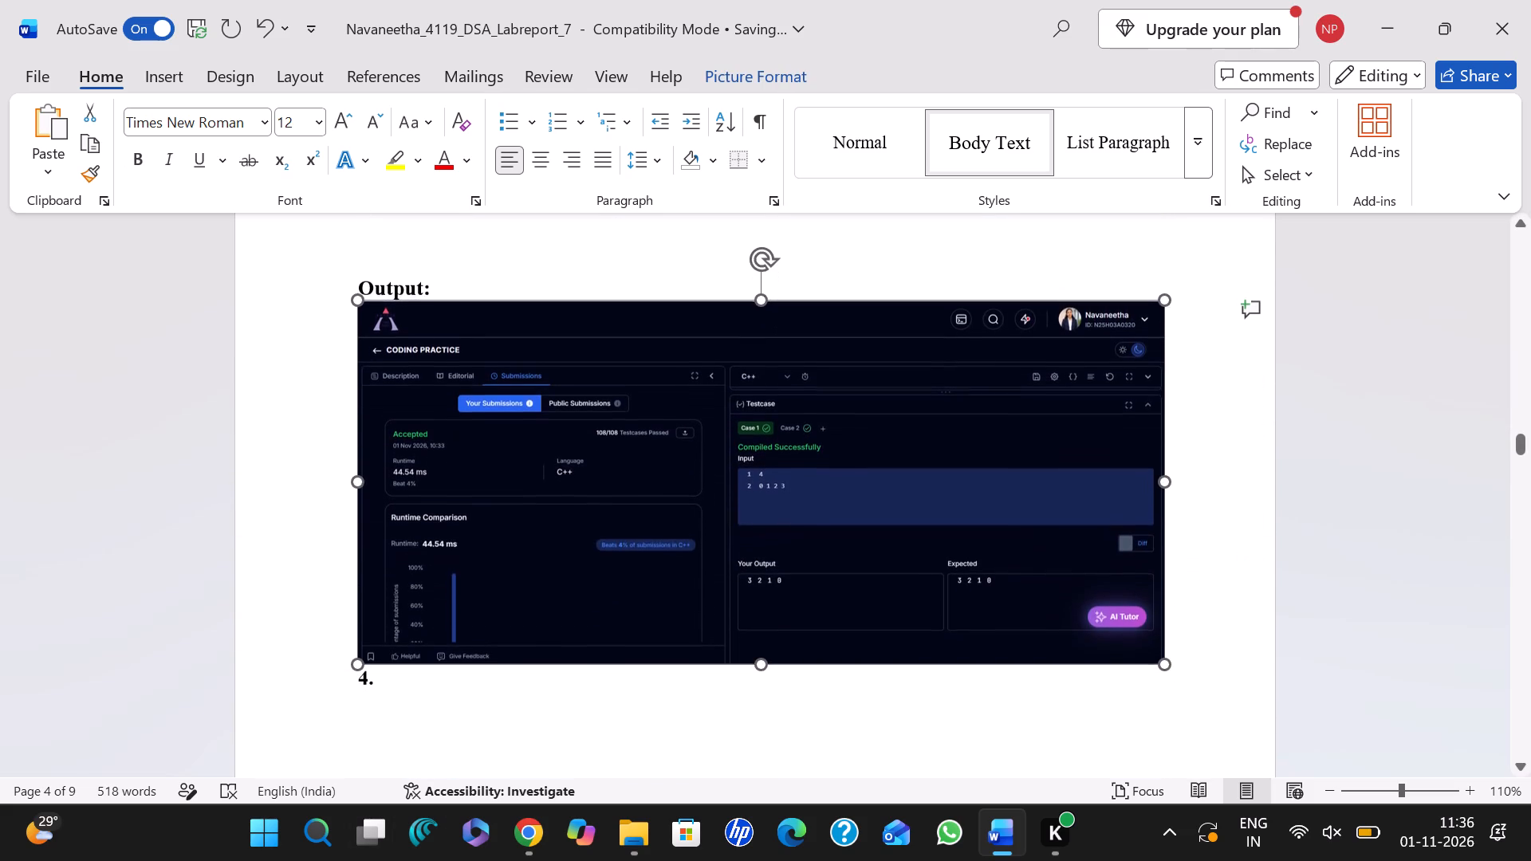
key("ctrl+x")
scroll(412, 721, "down", 3)
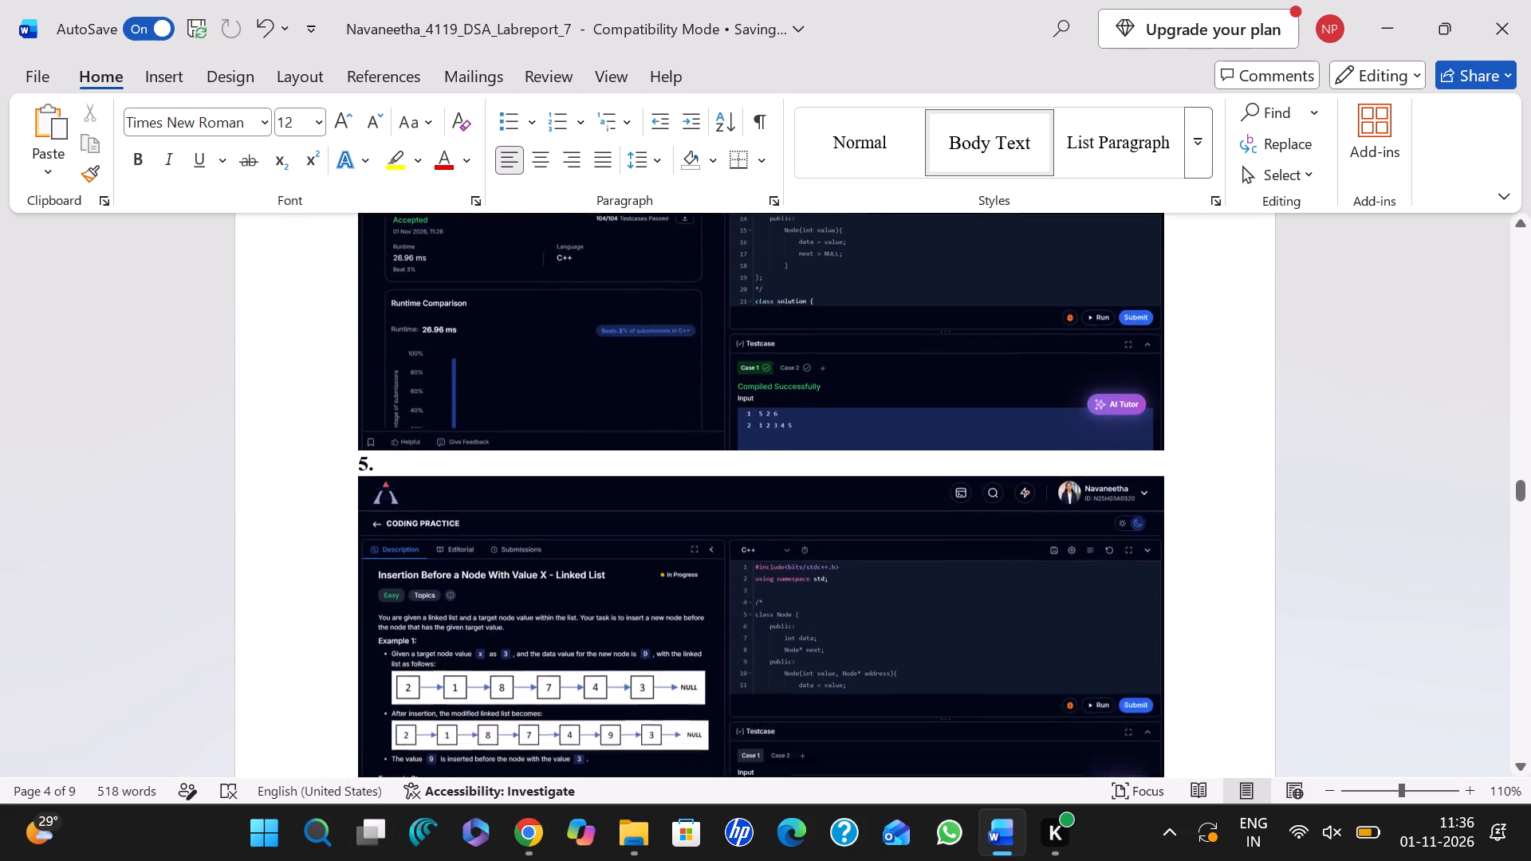
scroll(412, 721, "down", 6)
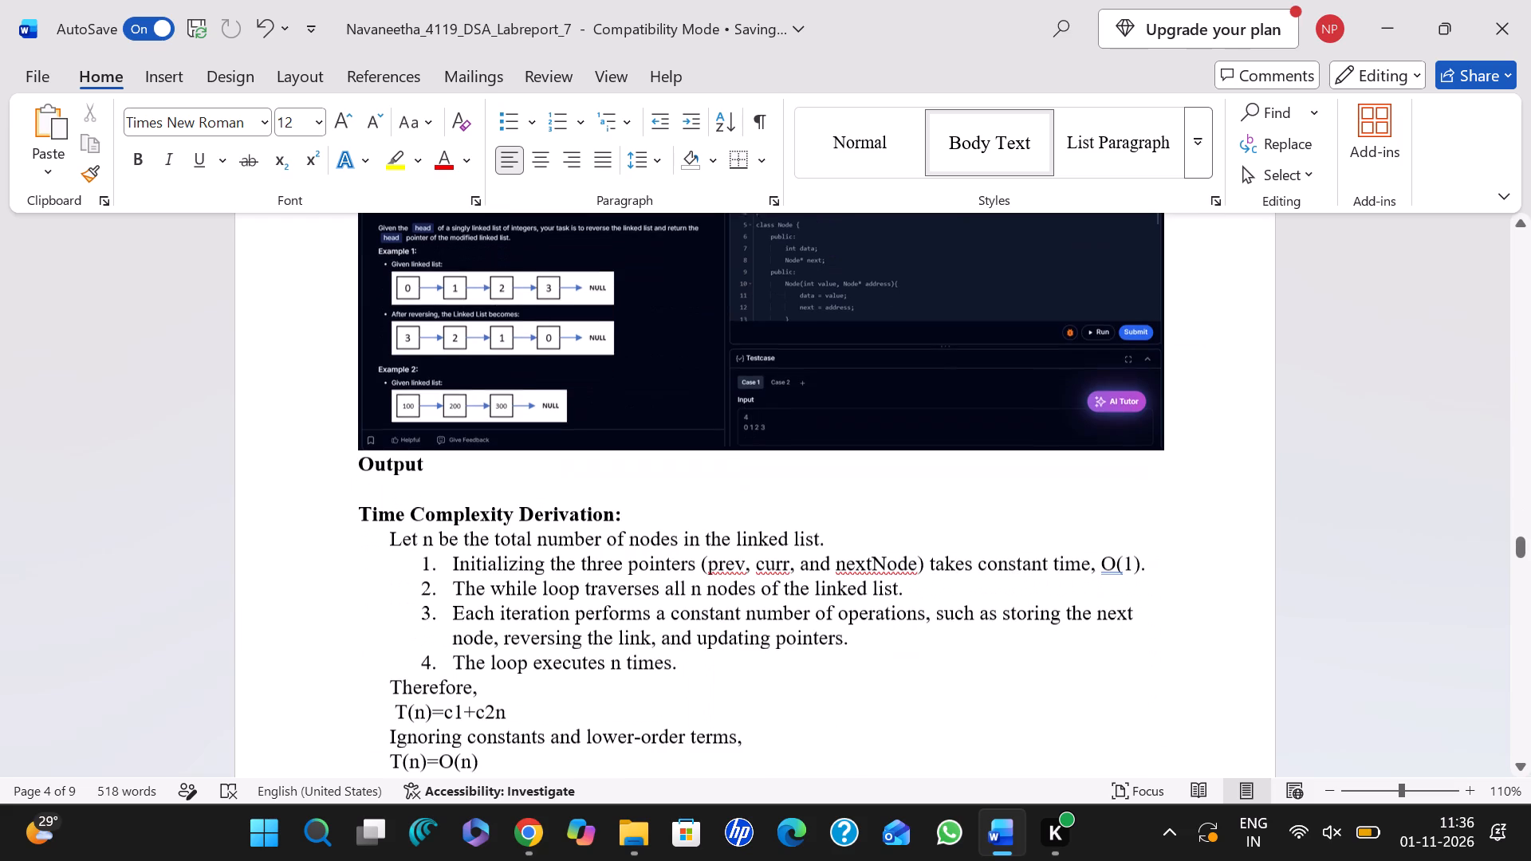
left_click(370, 483)
key("ctrl+v")
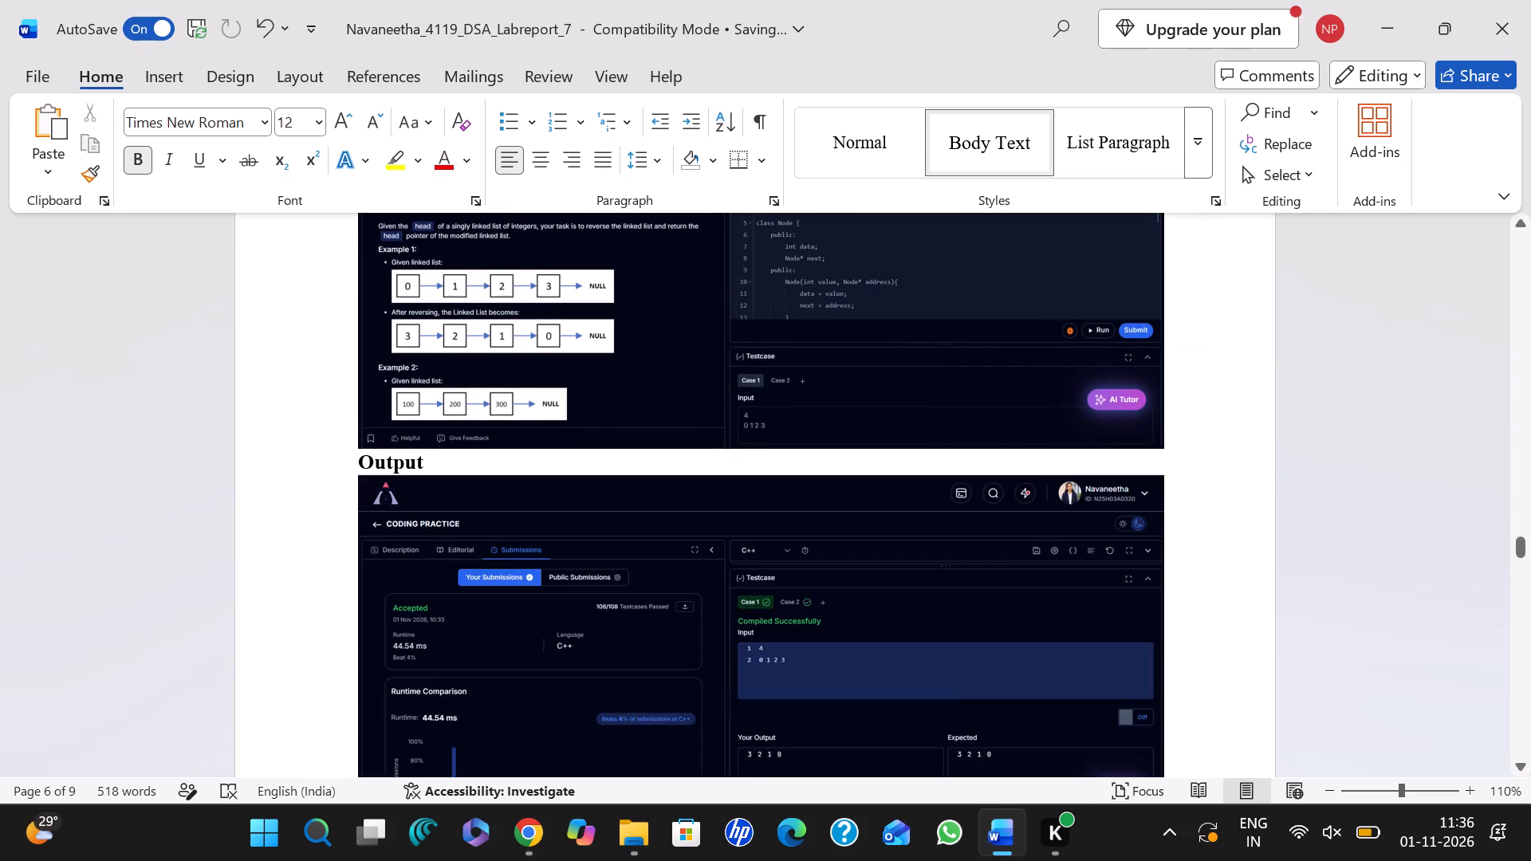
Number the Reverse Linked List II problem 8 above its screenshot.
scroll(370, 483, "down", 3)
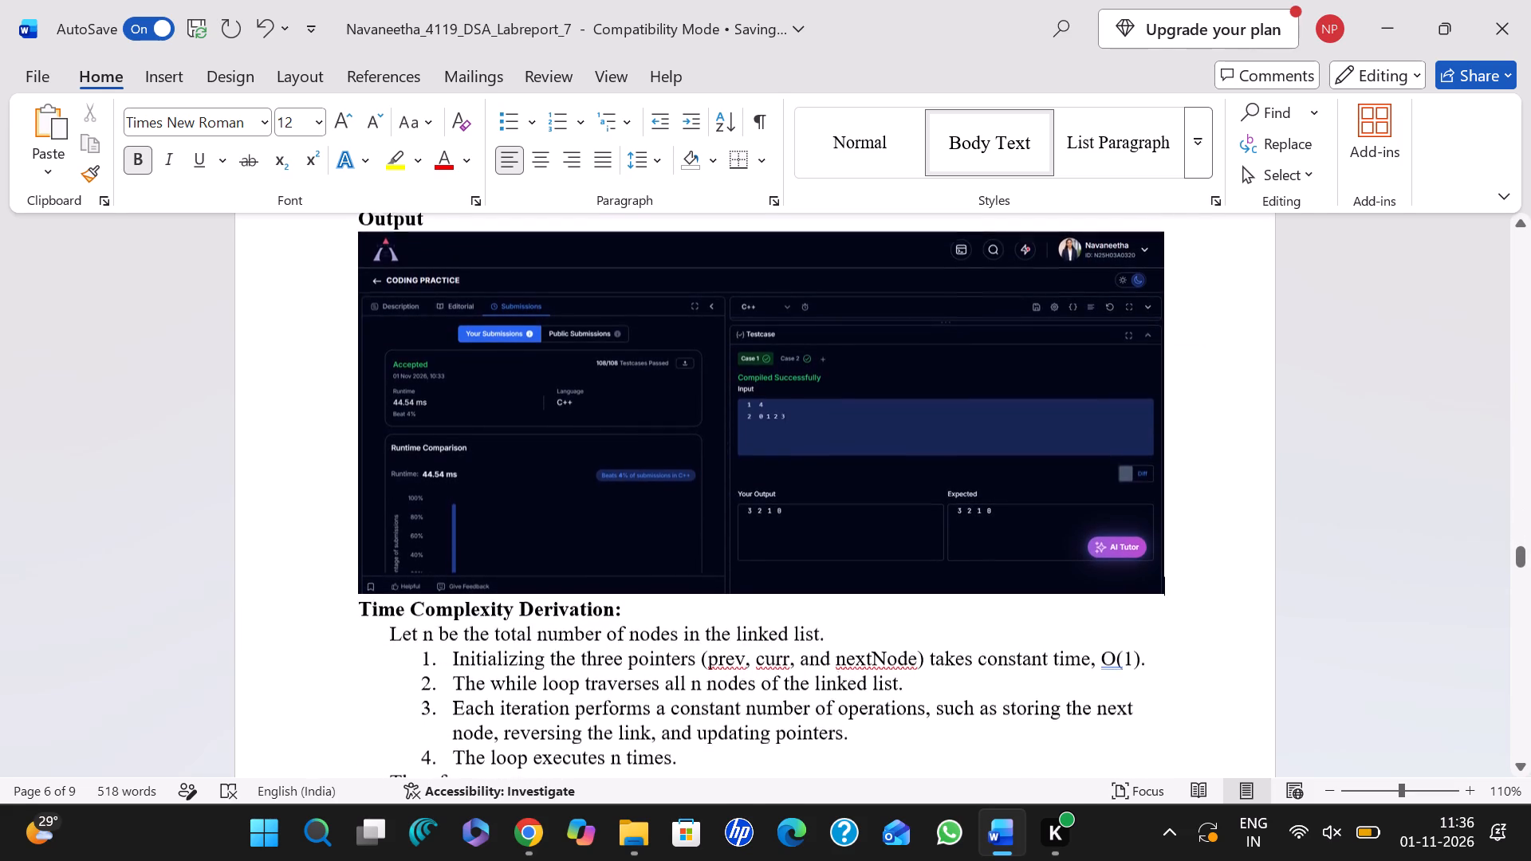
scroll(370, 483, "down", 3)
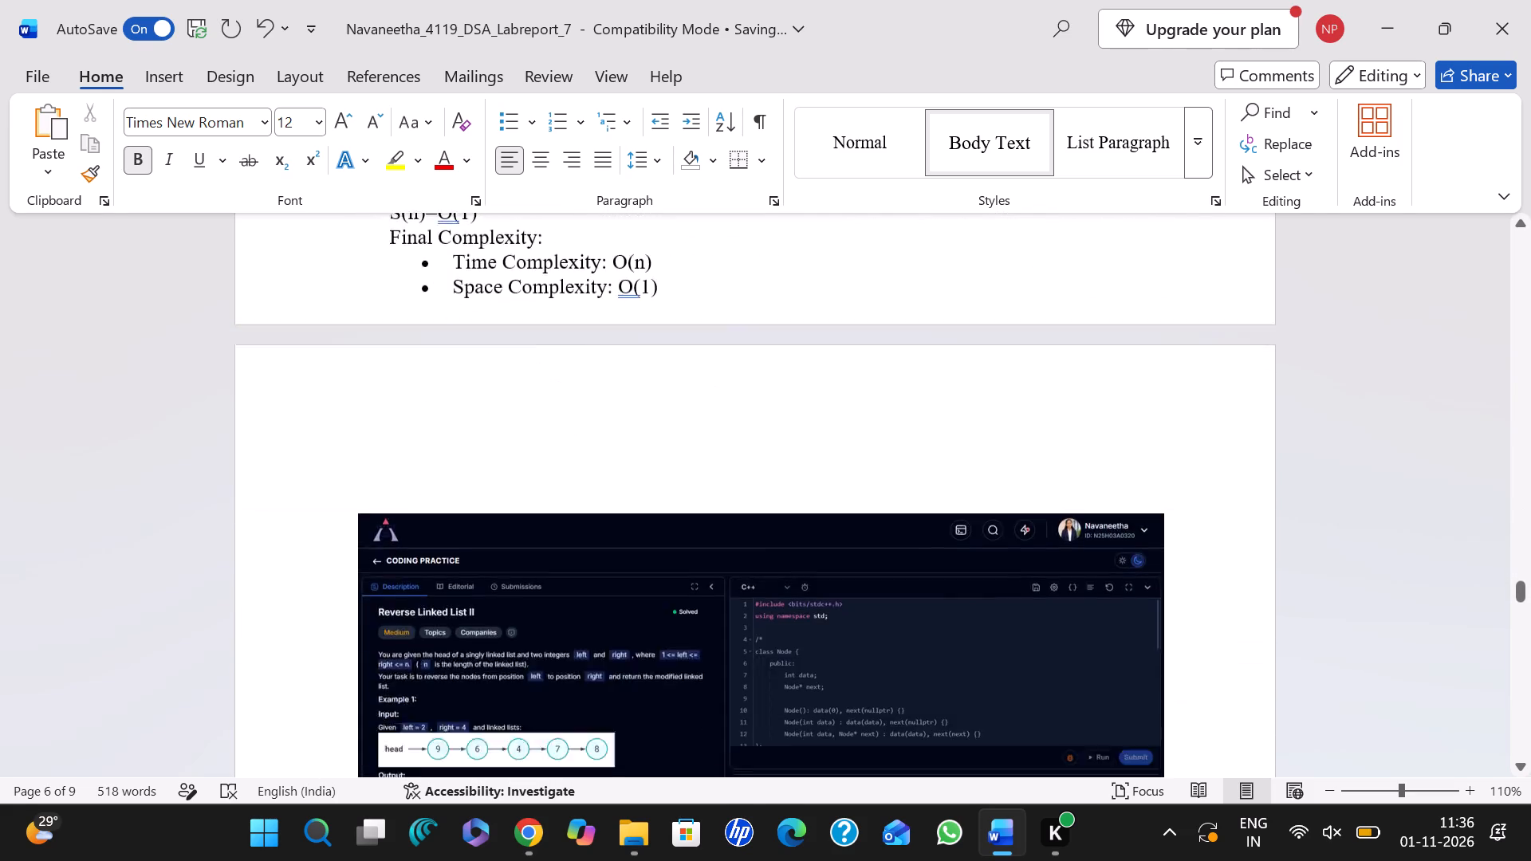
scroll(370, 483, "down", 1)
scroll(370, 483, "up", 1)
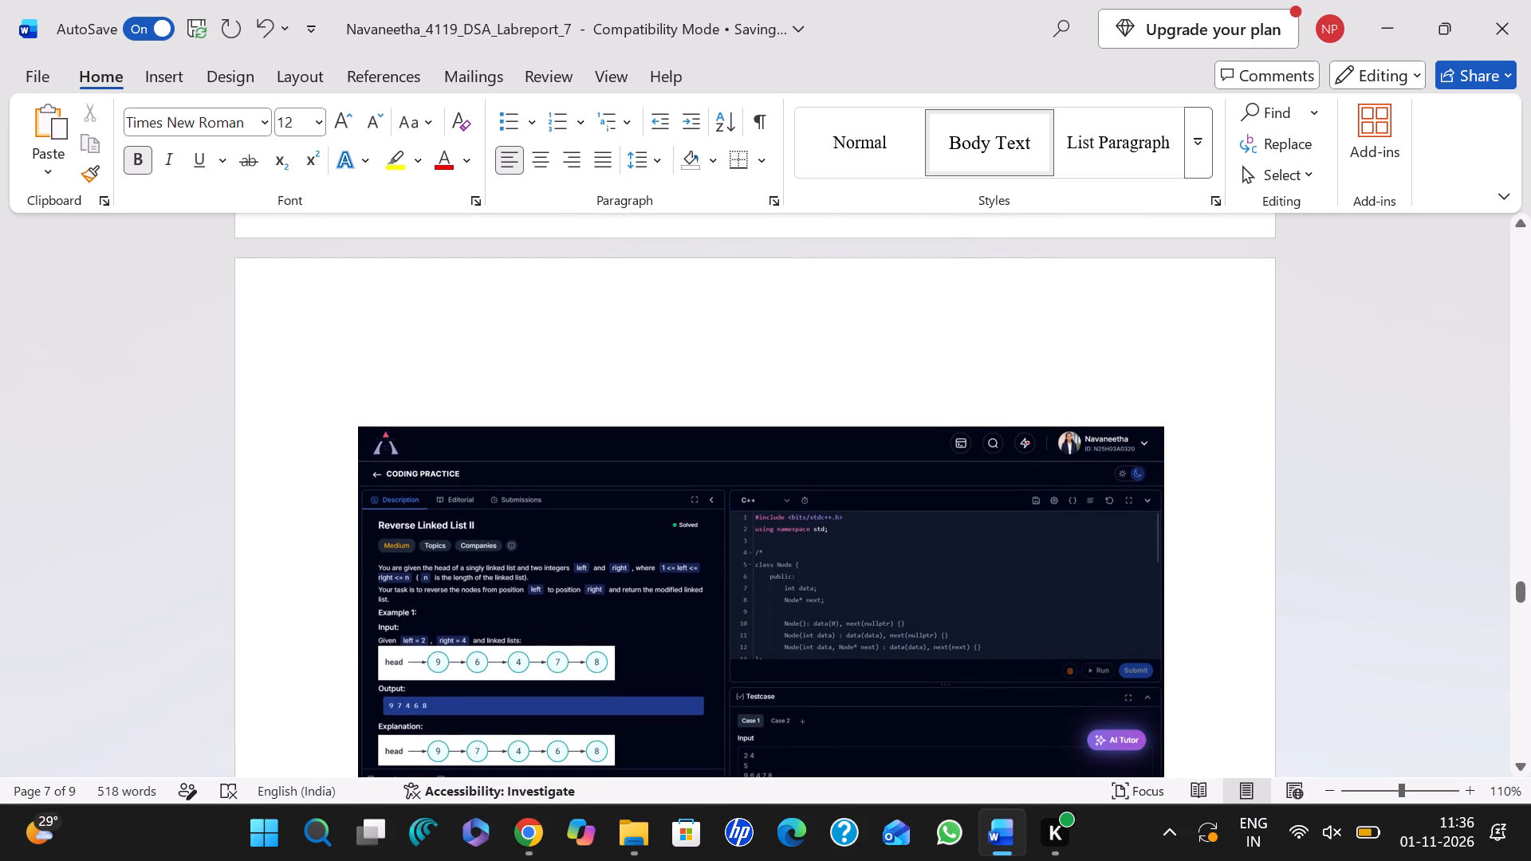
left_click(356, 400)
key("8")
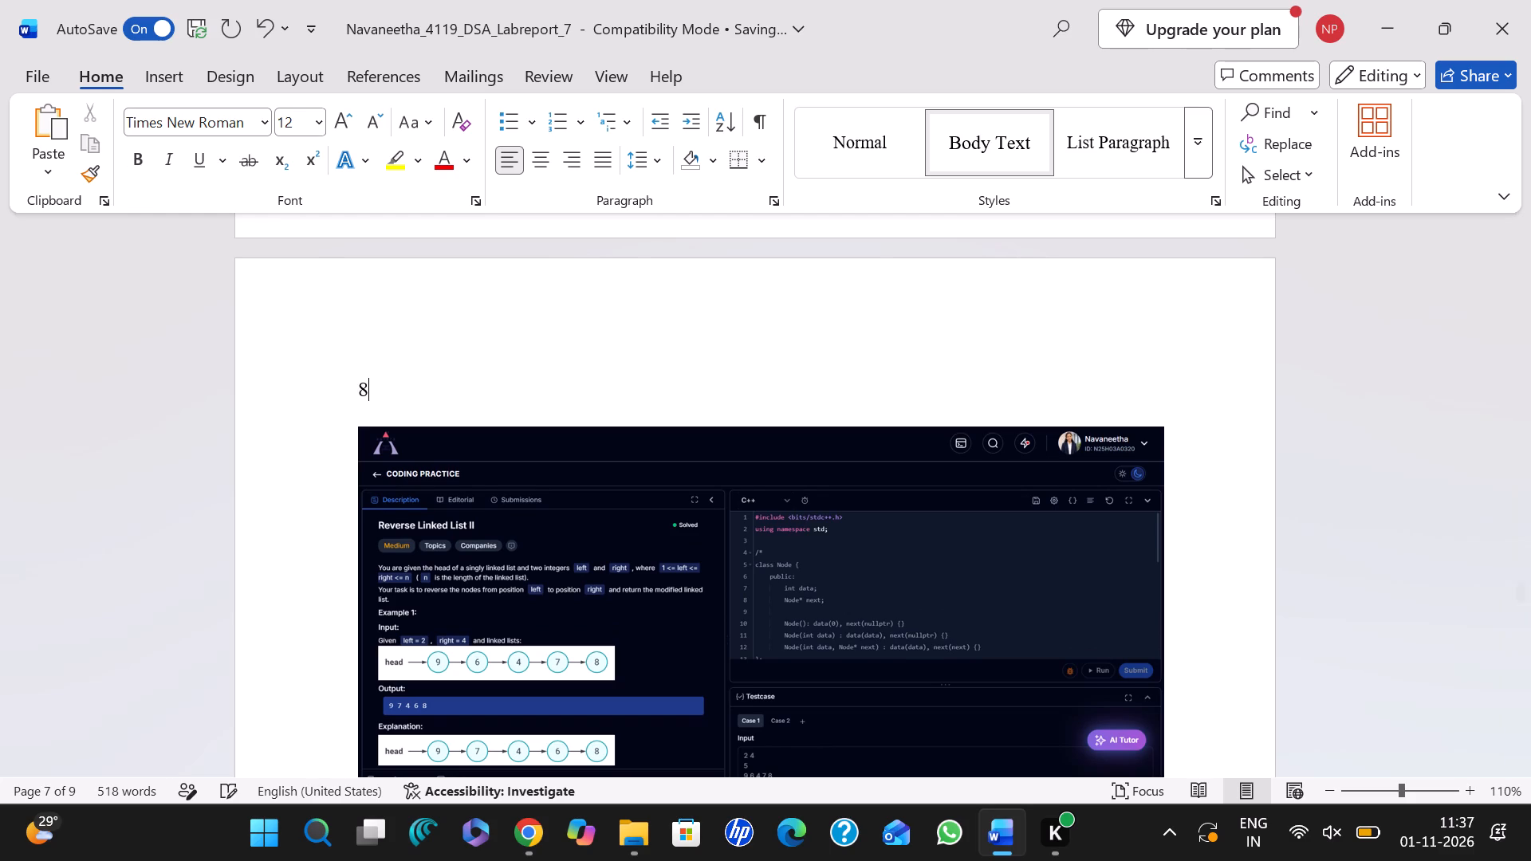
Number the Cycle Detection problem "10." above its screenshot and make the number bold.
scroll(356, 400, "down", 6)
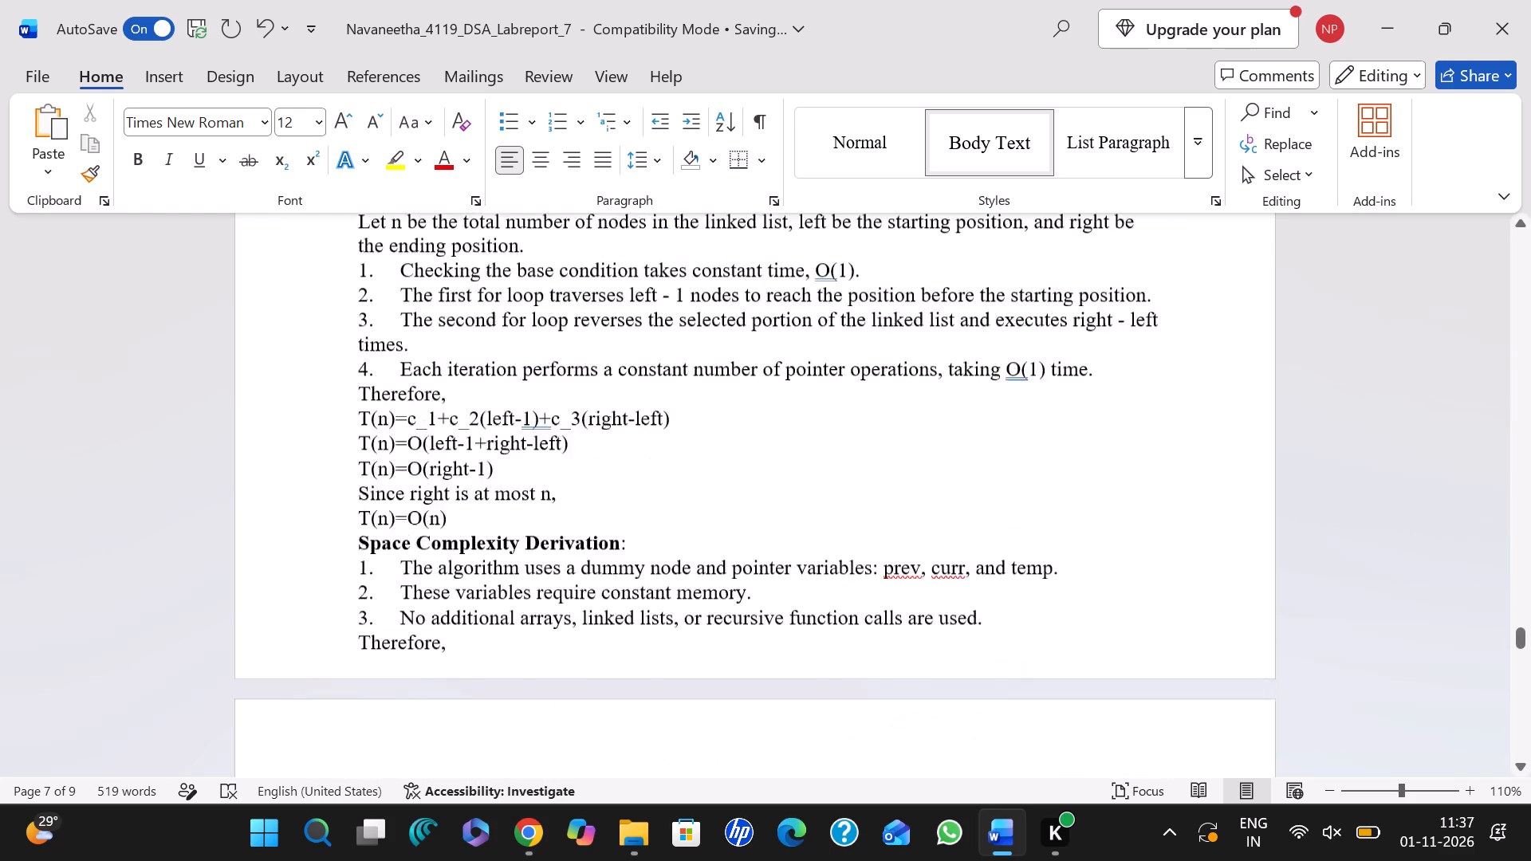
scroll(356, 400, "down", 3)
scroll(356, 400, "up", 2)
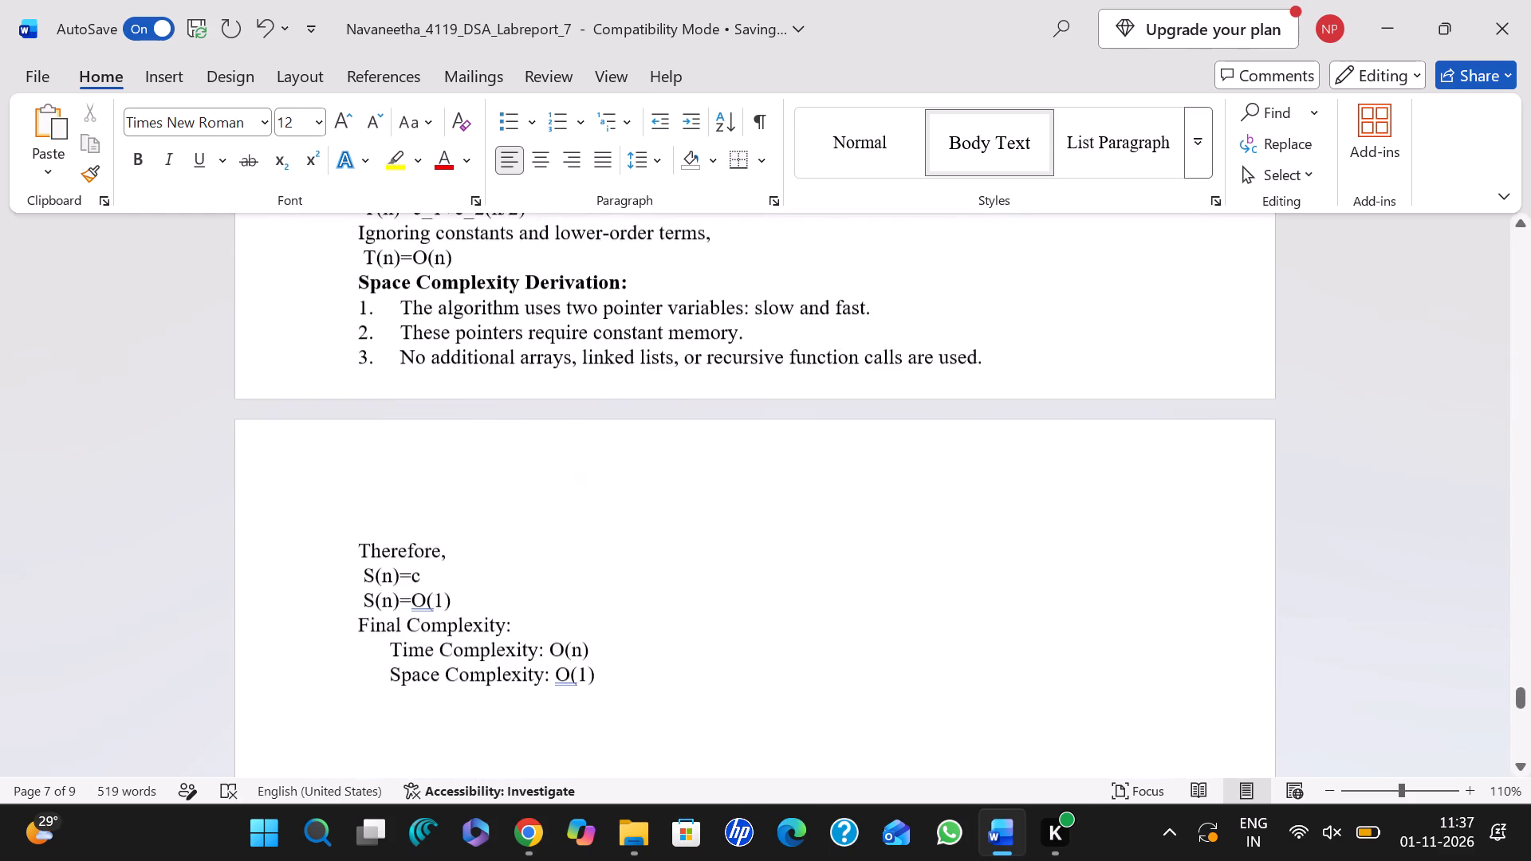
scroll(356, 400, "up", 6)
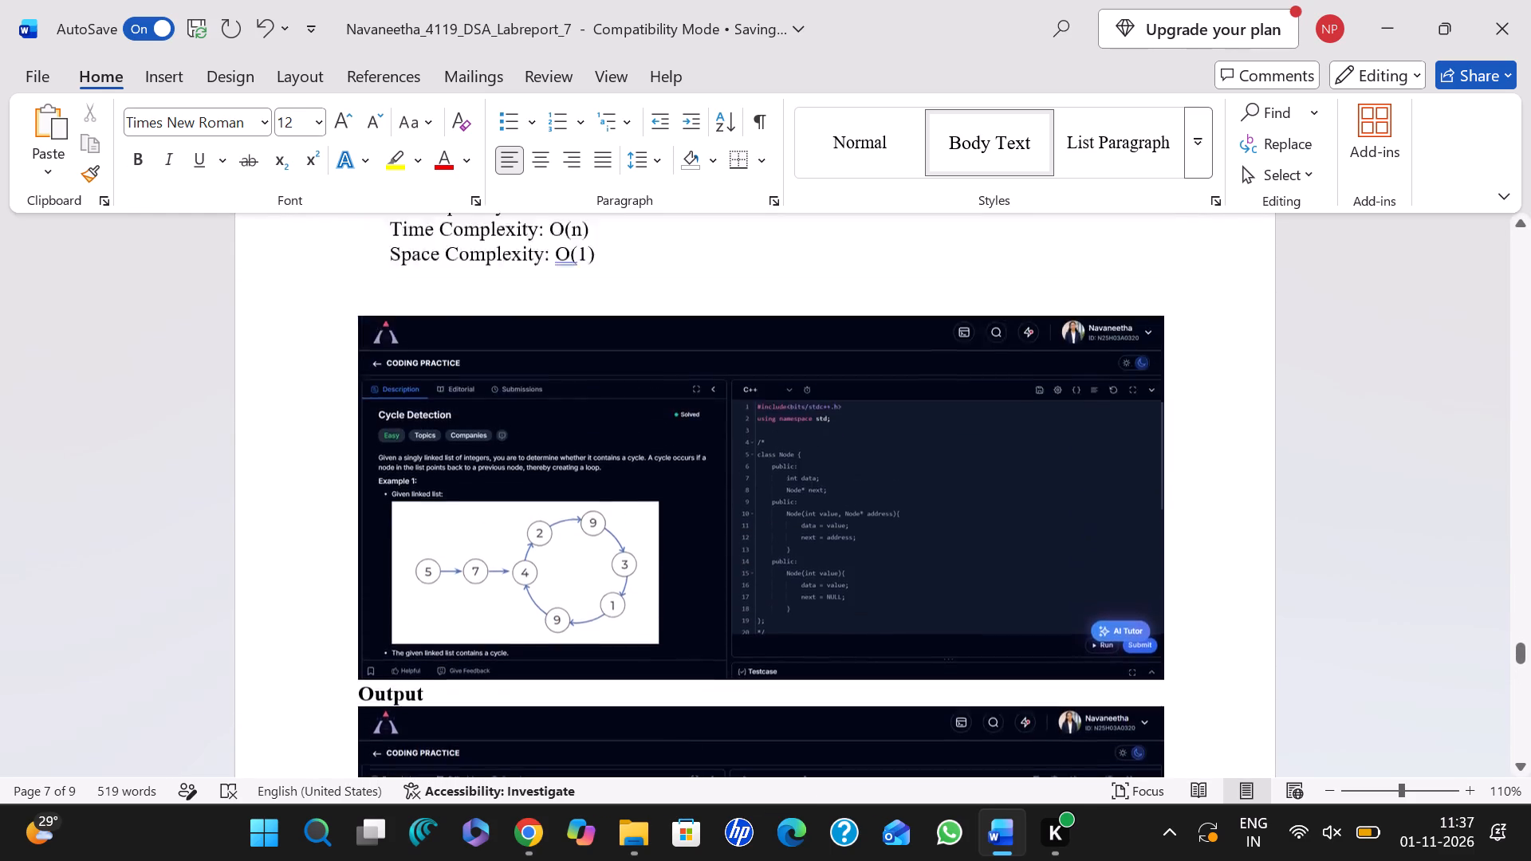
scroll(356, 400, "up", 1)
scroll(356, 400, "down", 3)
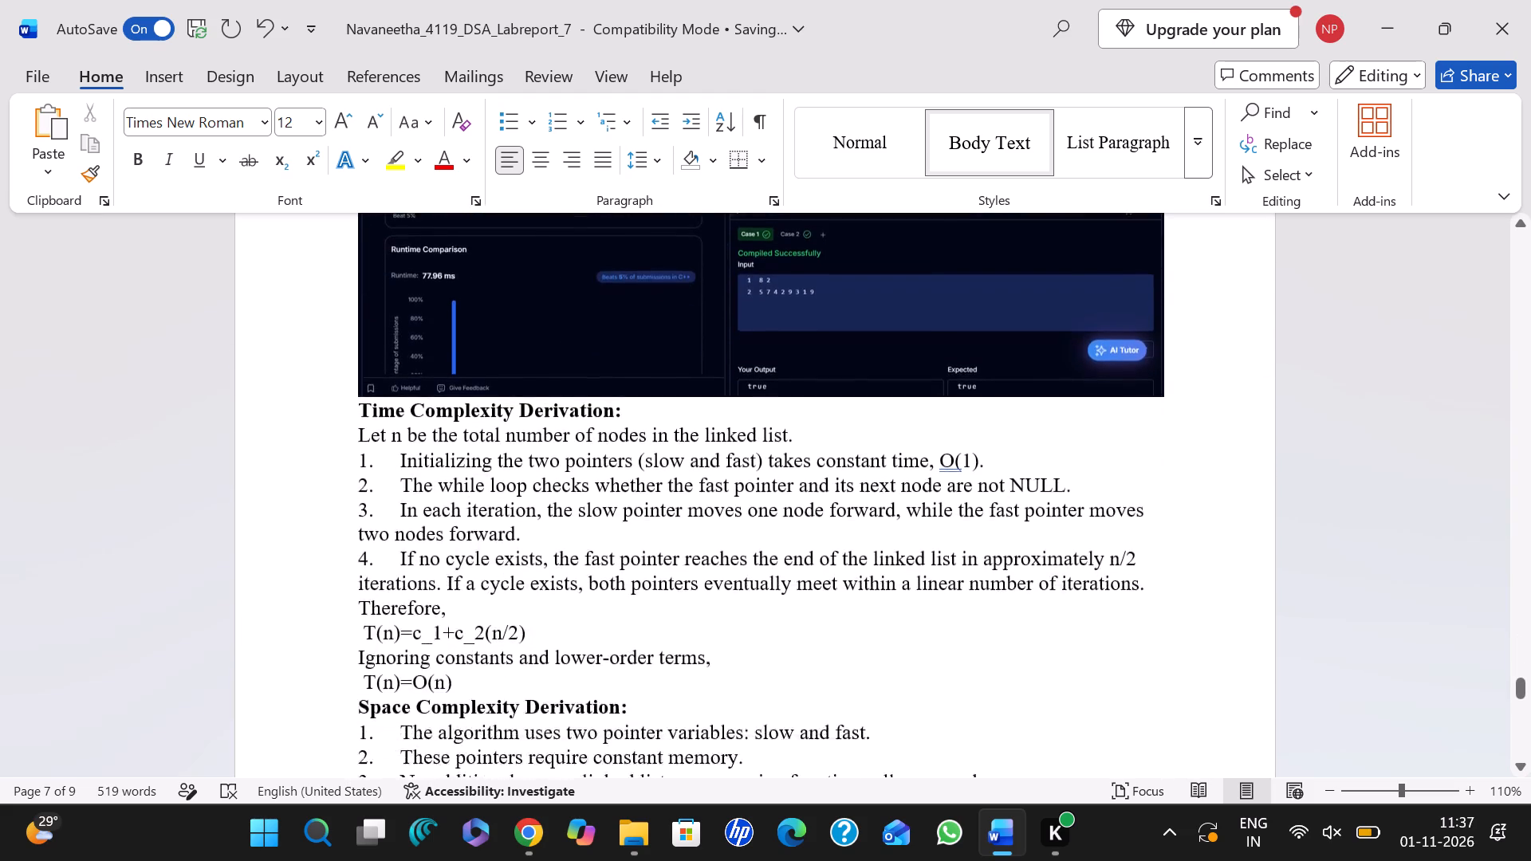
scroll(356, 400, "down", 1)
scroll(356, 400, "up", 3)
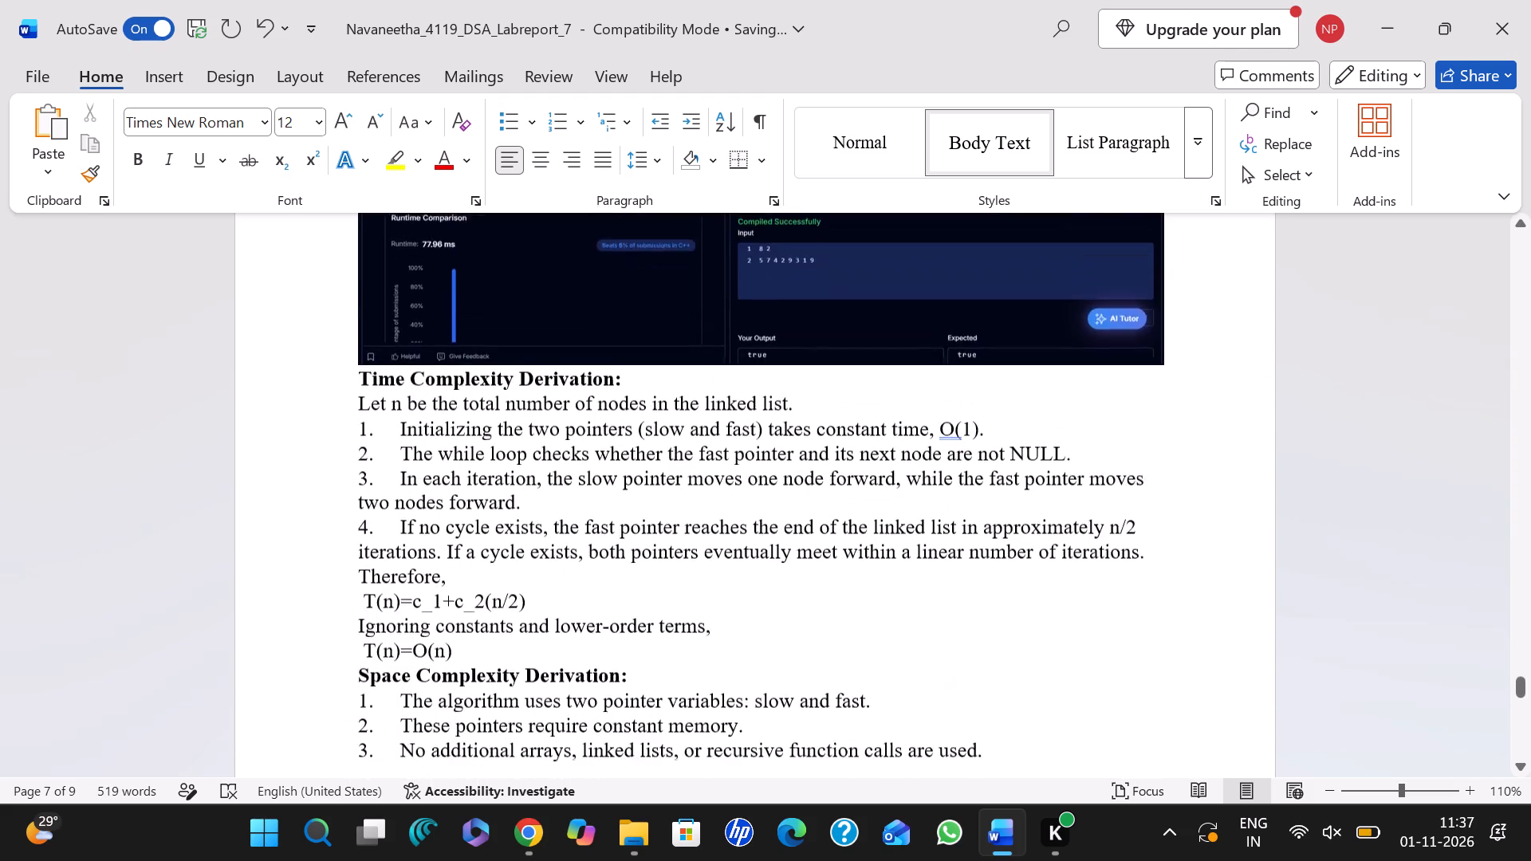
scroll(356, 400, "up", 2)
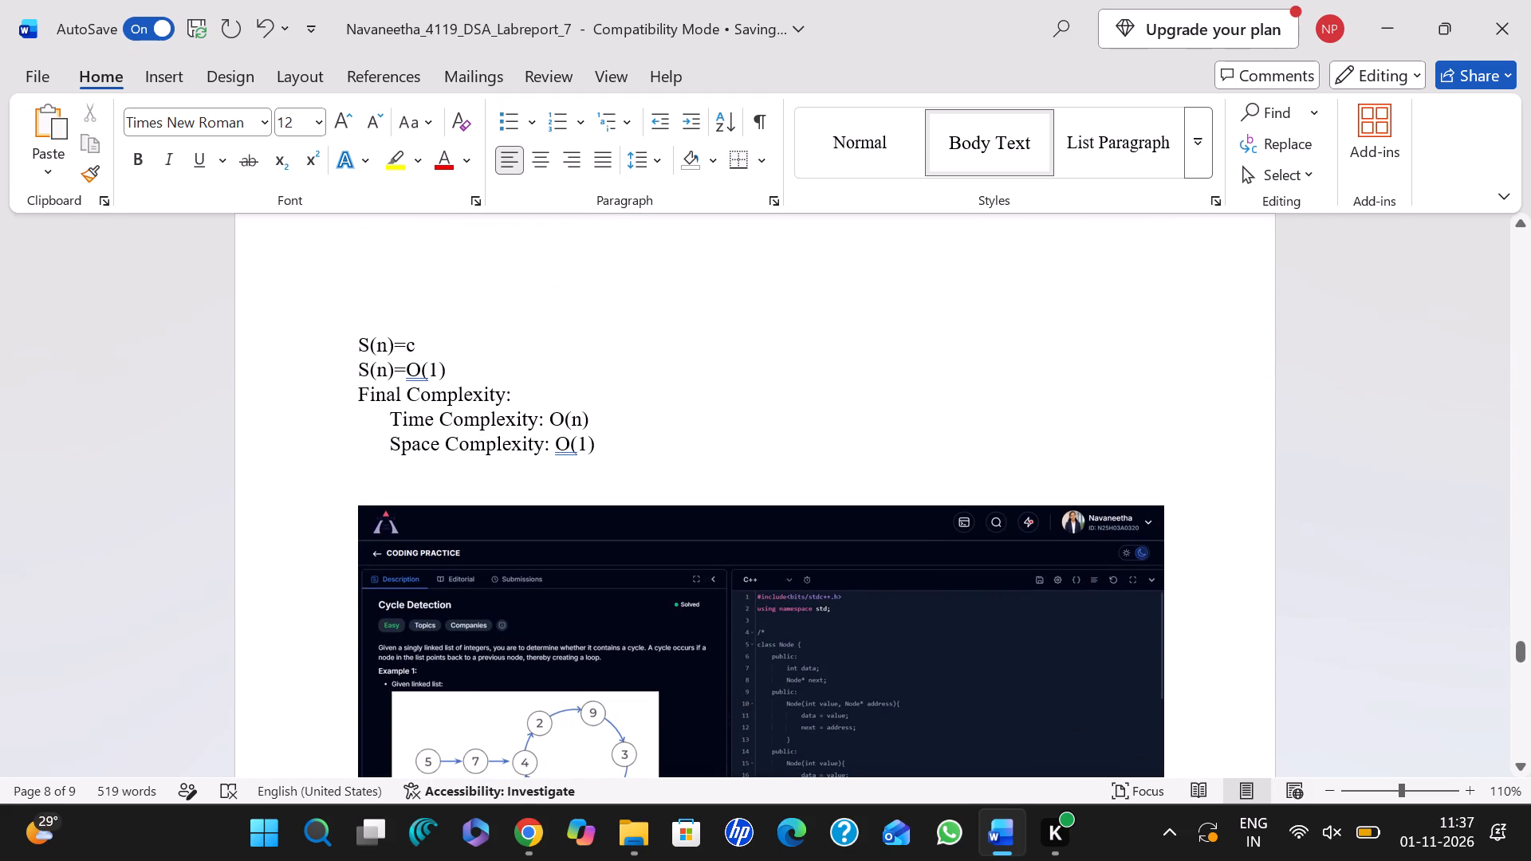
left_click(377, 482)
type("10")
key("period")
left_click_drag(399, 492, 351, 494)
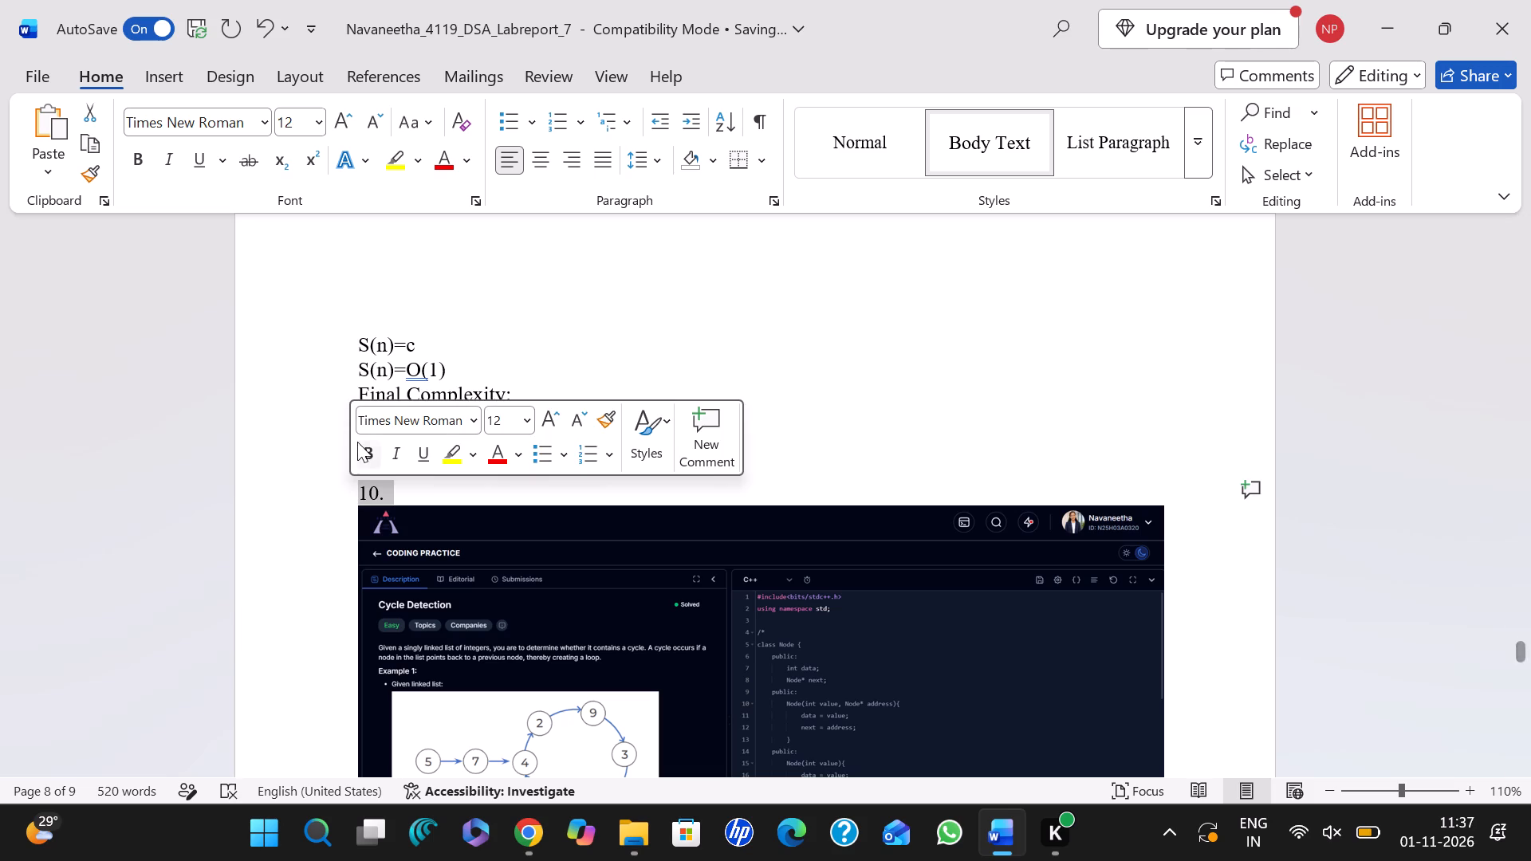
left_click(360, 446)
left_click(332, 368)
Replace the number above the Reverse Linked List II screenshot with a bold 9.
scroll(332, 368, "up", 2)
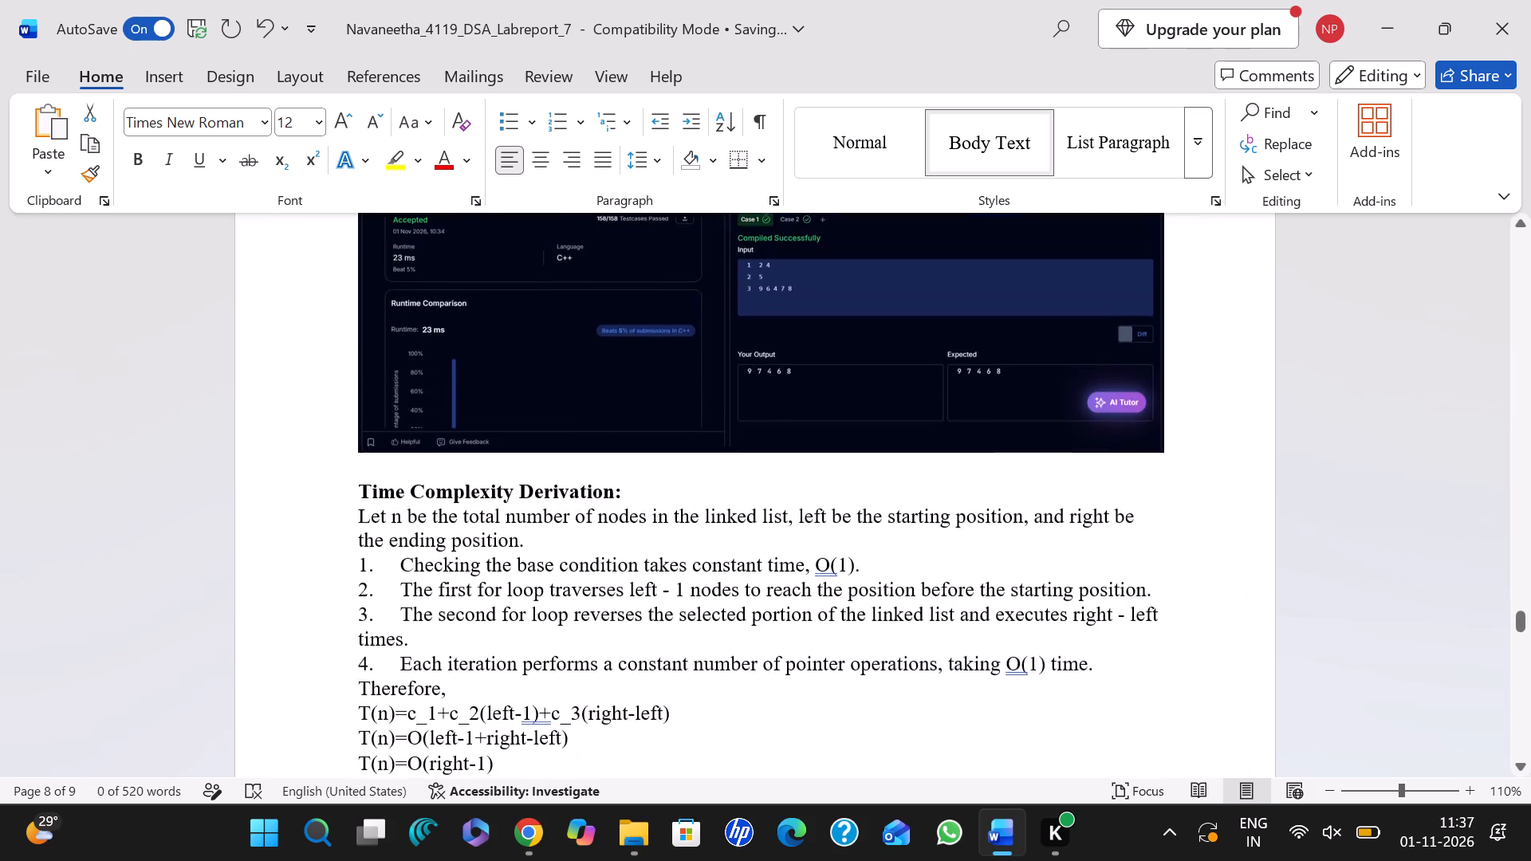
scroll(332, 368, "up", 4)
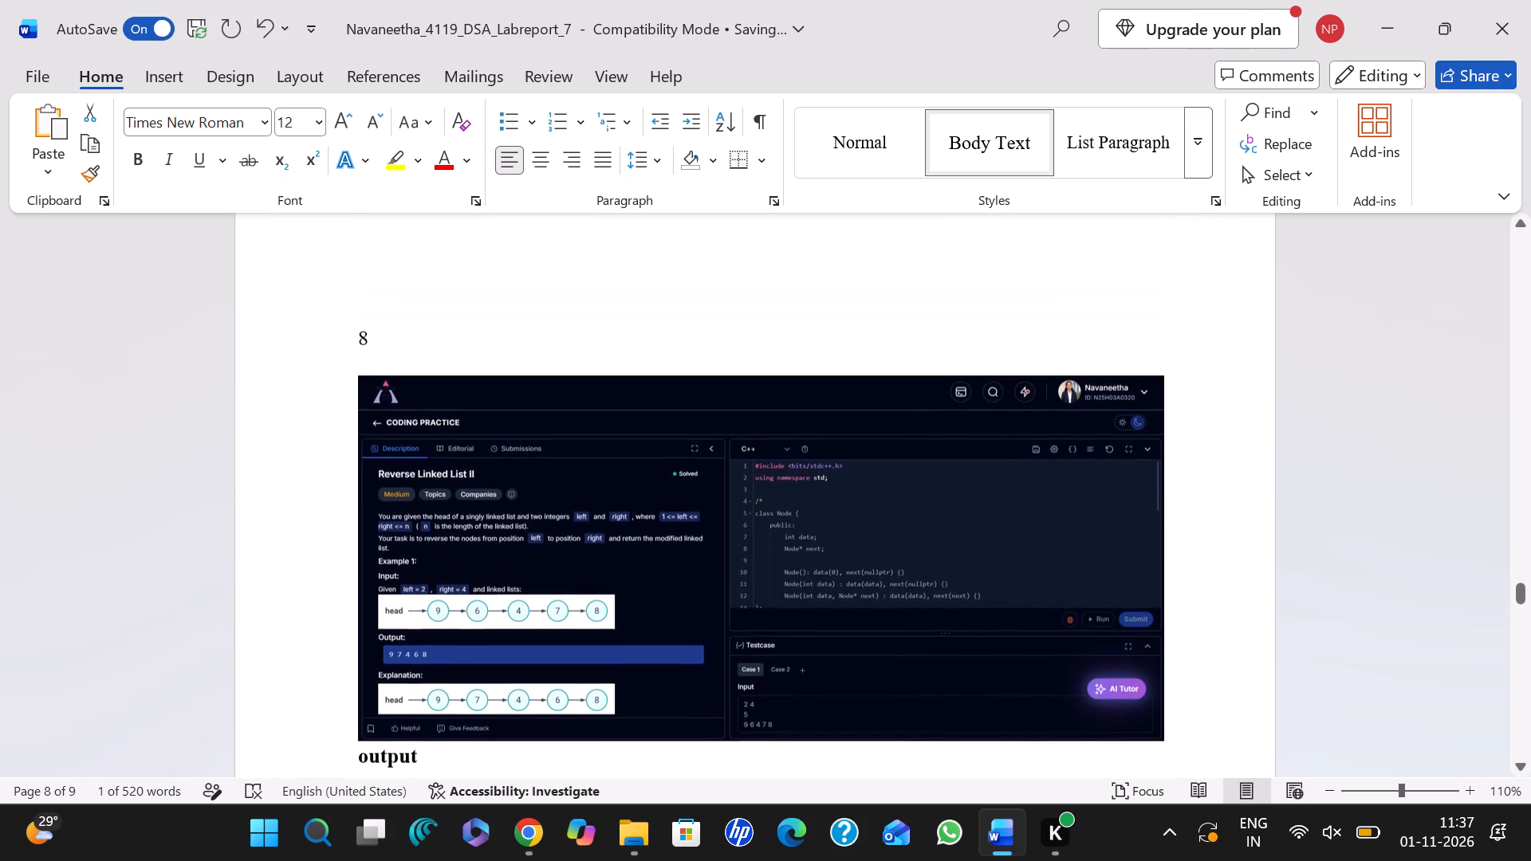
left_click_drag(374, 335, 352, 336)
key("Delete")
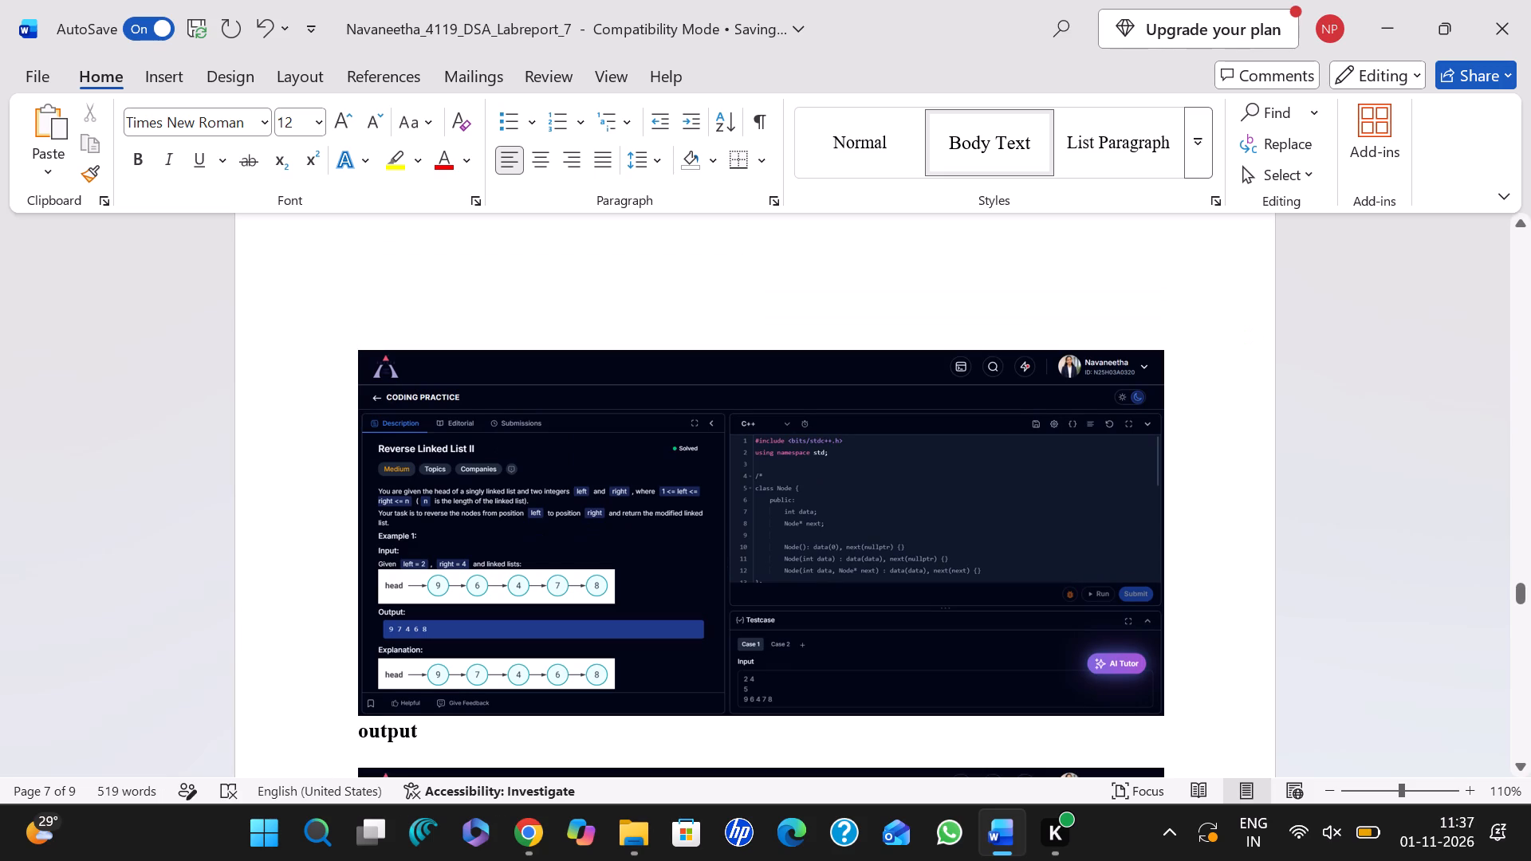
key("ctrl+b")
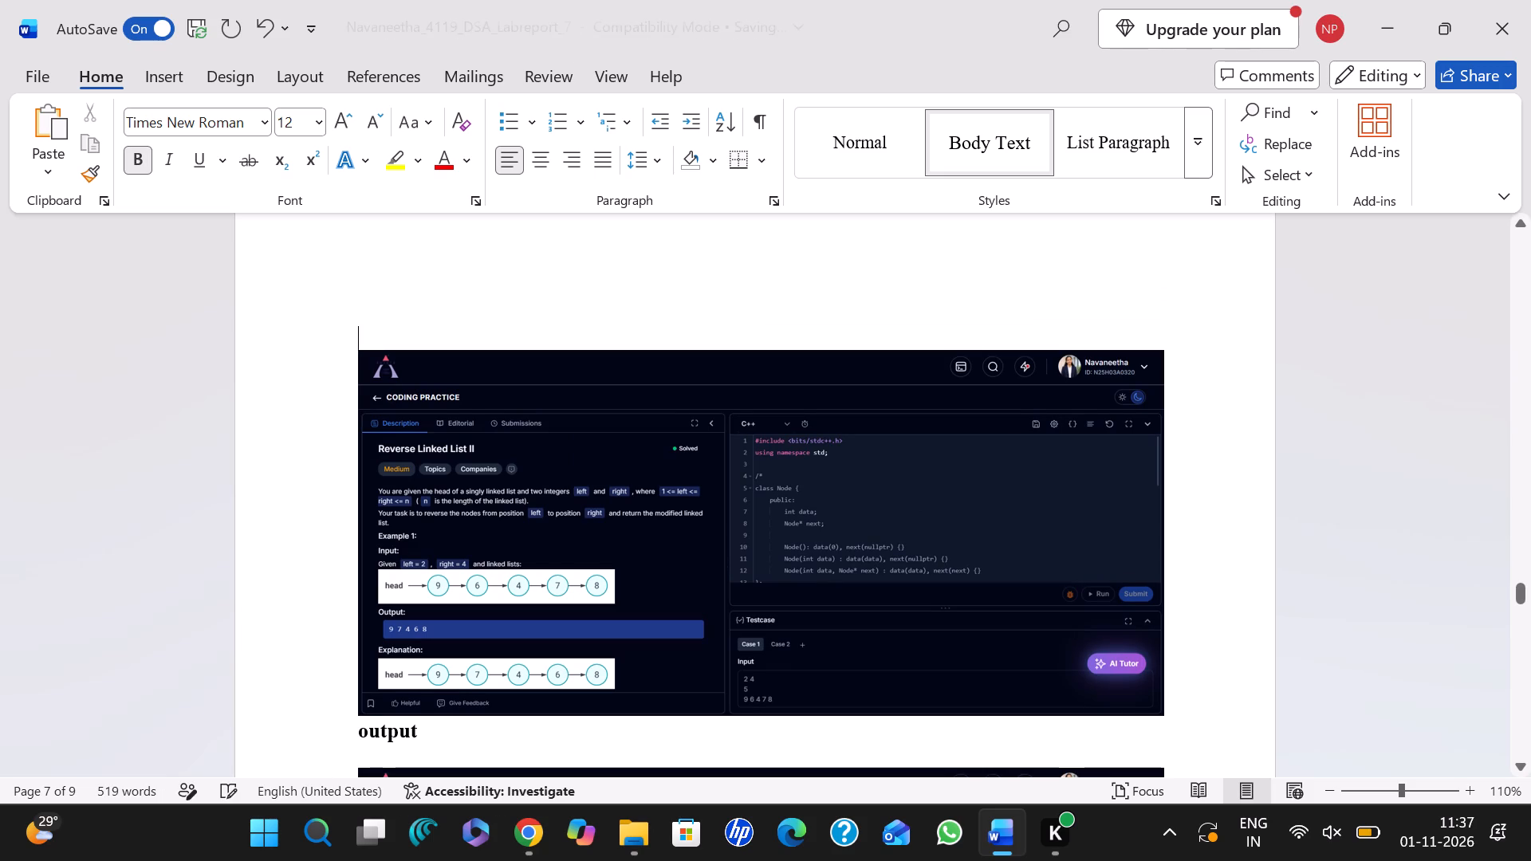
key("9")
Change the number in the heading above the Reverse a Linked List screenshot to 8.
scroll(352, 336, "up", 3)
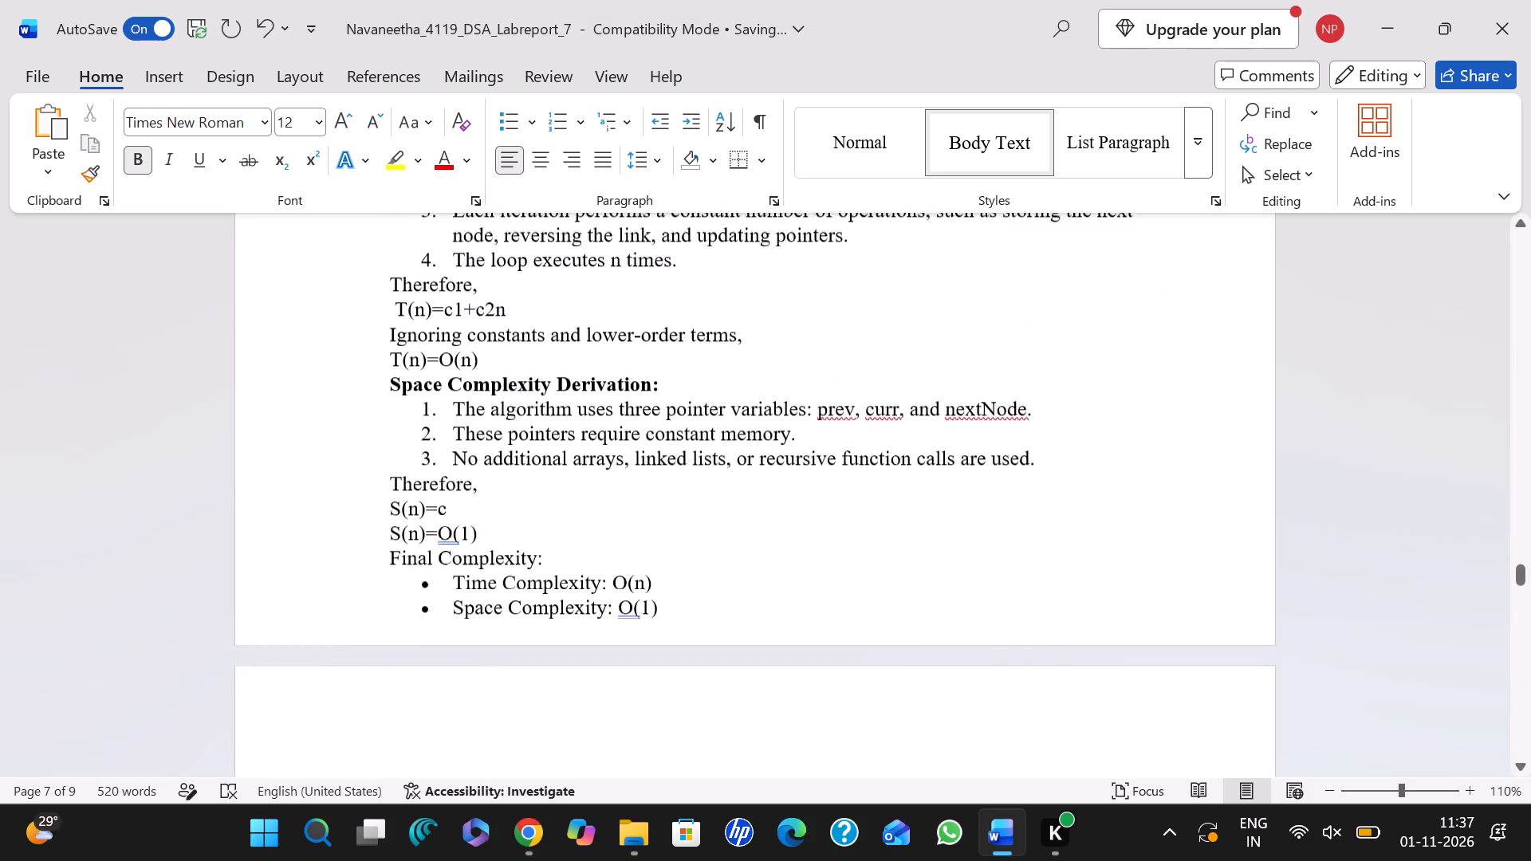
scroll(352, 336, "up", 5)
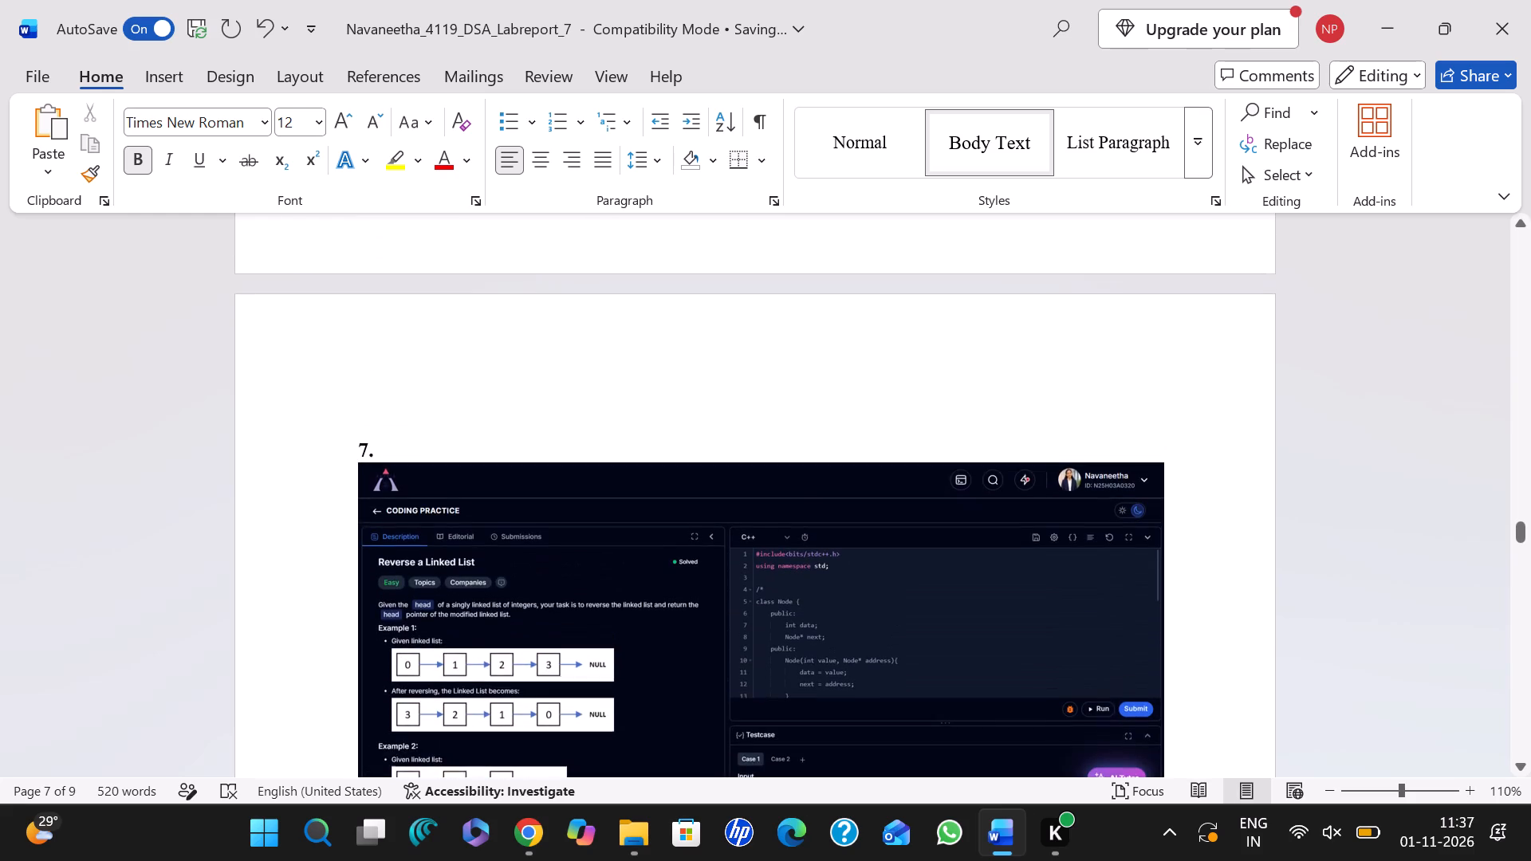
left_click(348, 439)
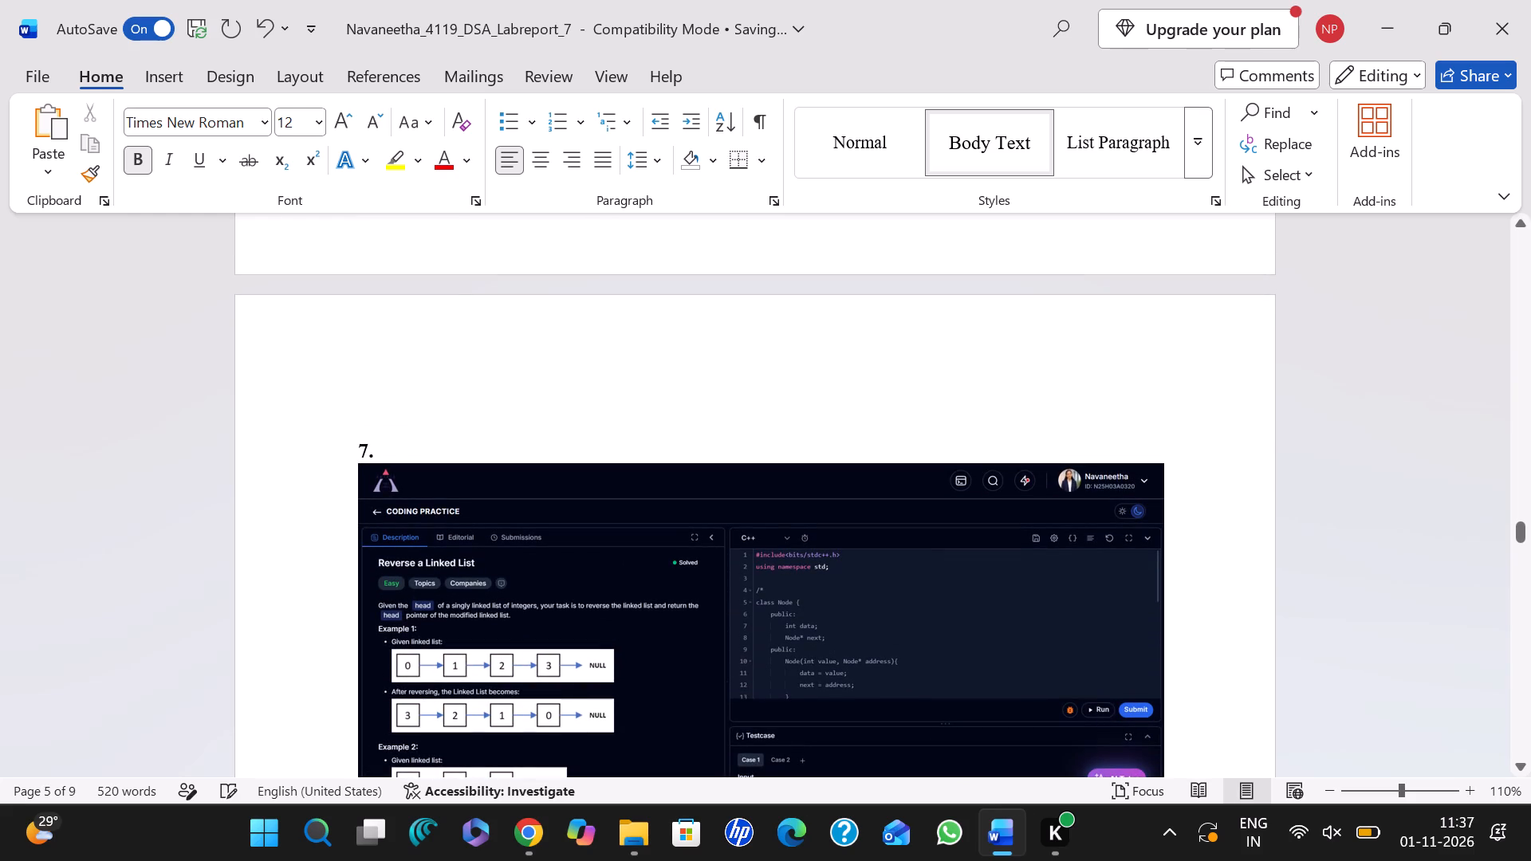
key("Delete")
key("8")
Delete the extra blank lines between the Insertion Before a Node With Value X screenshot and its Output heading.
scroll(352, 446, "up", 2)
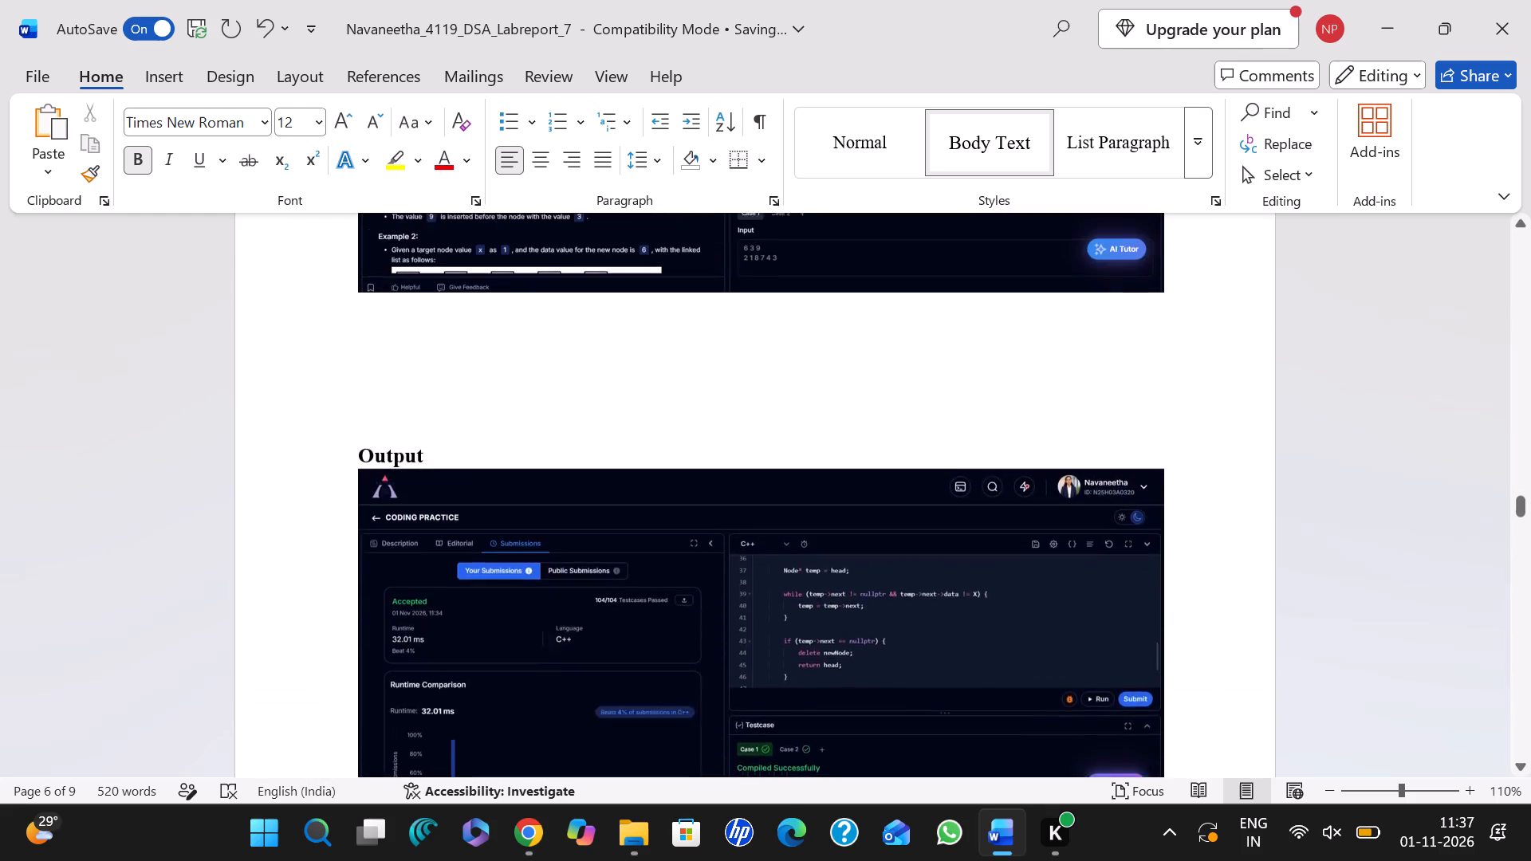
scroll(352, 446, "up", 2)
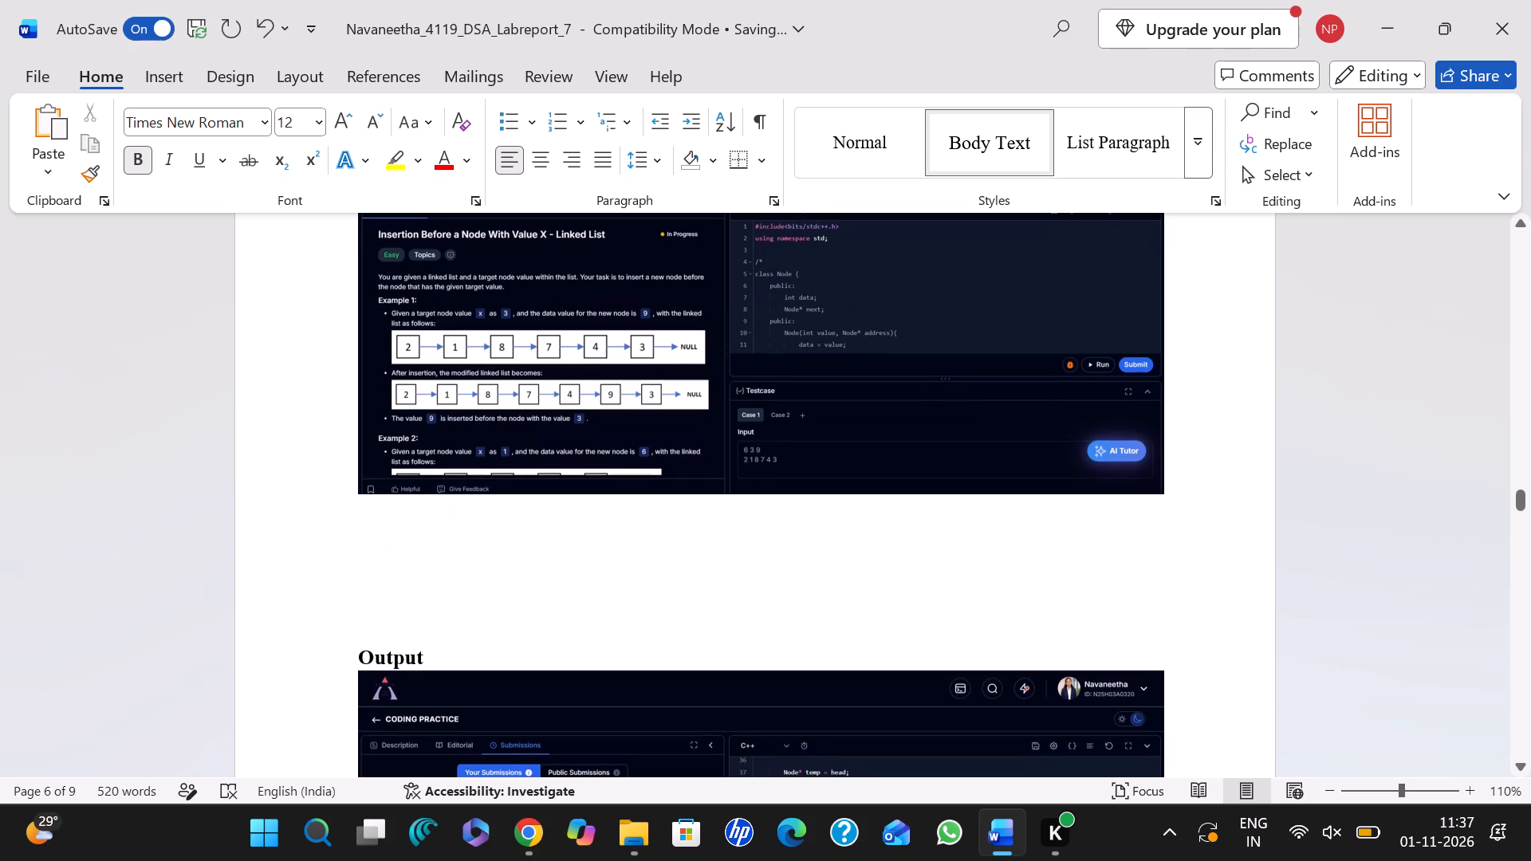
left_click_drag(359, 636, 363, 573)
left_click_drag(363, 573, 360, 515)
key("BackSpace")
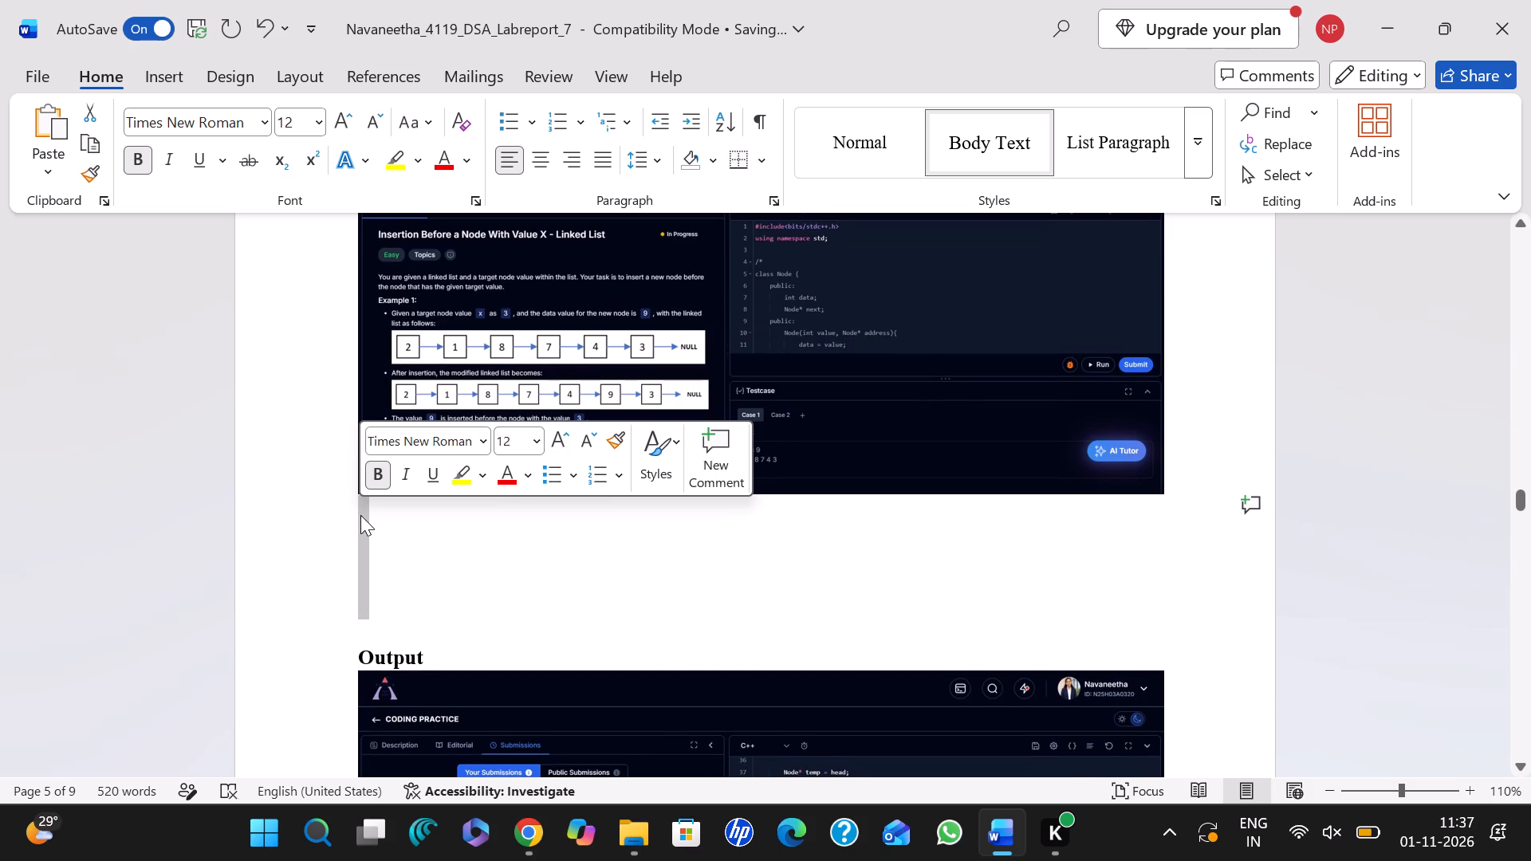
scroll(360, 515, "up", 3)
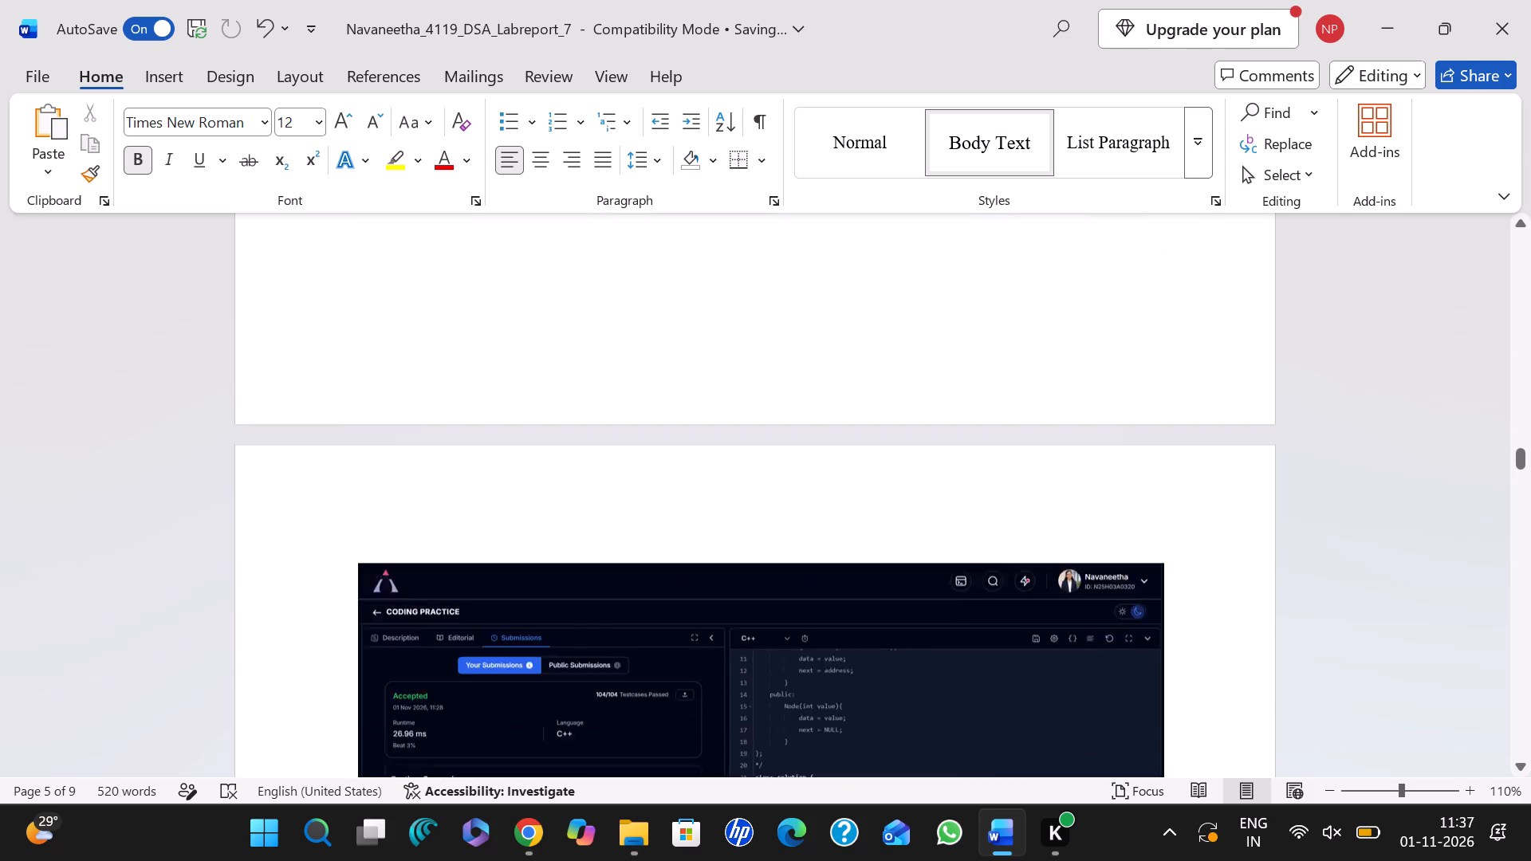
scroll(360, 515, "up", 4)
scroll(360, 515, "down", 1)
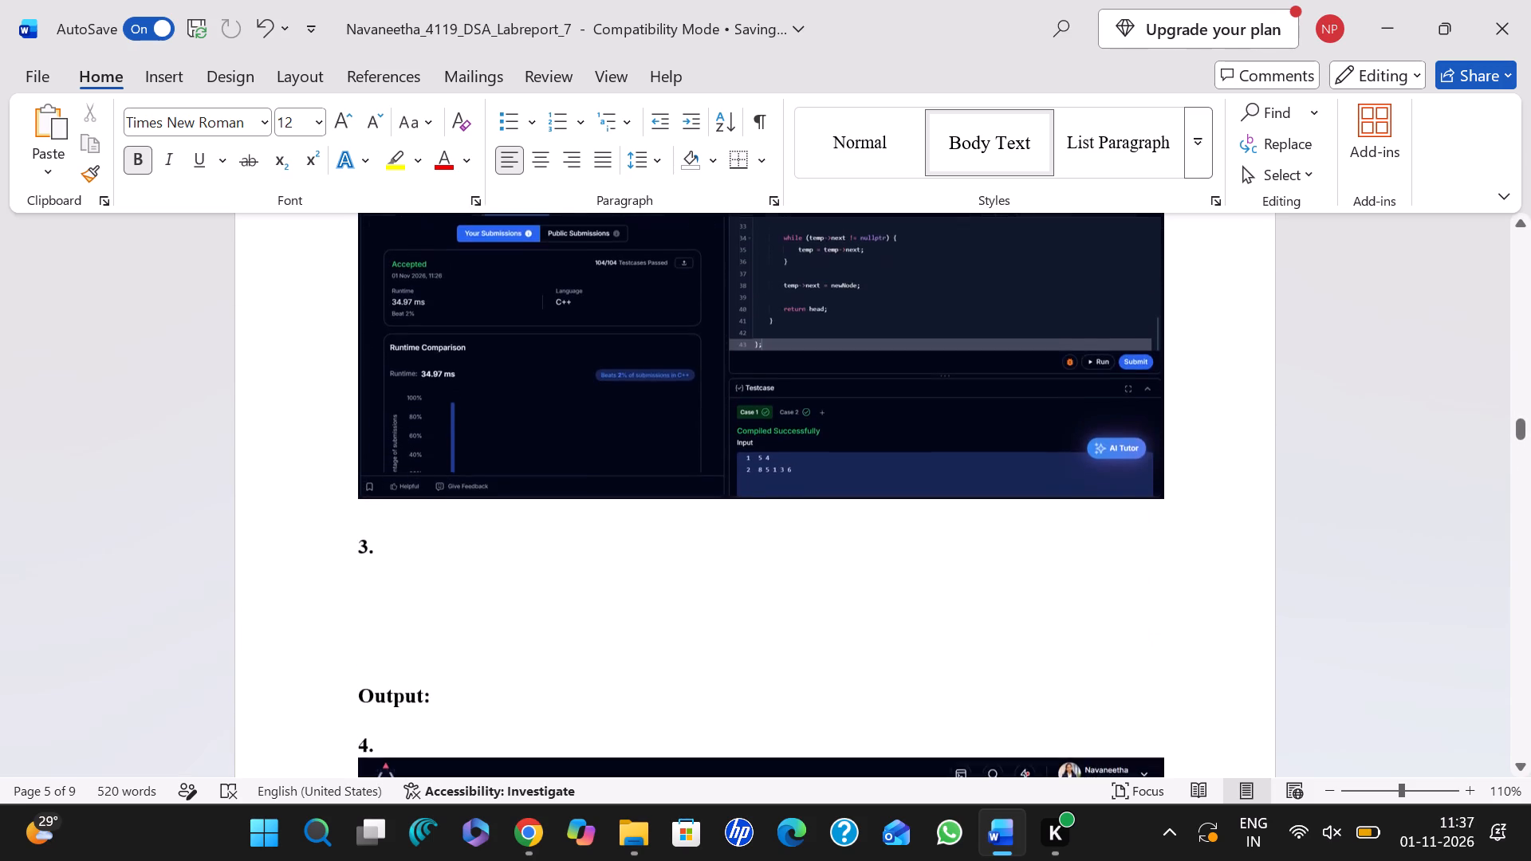
scroll(360, 515, "down", 2)
scroll(360, 515, "up", 1)
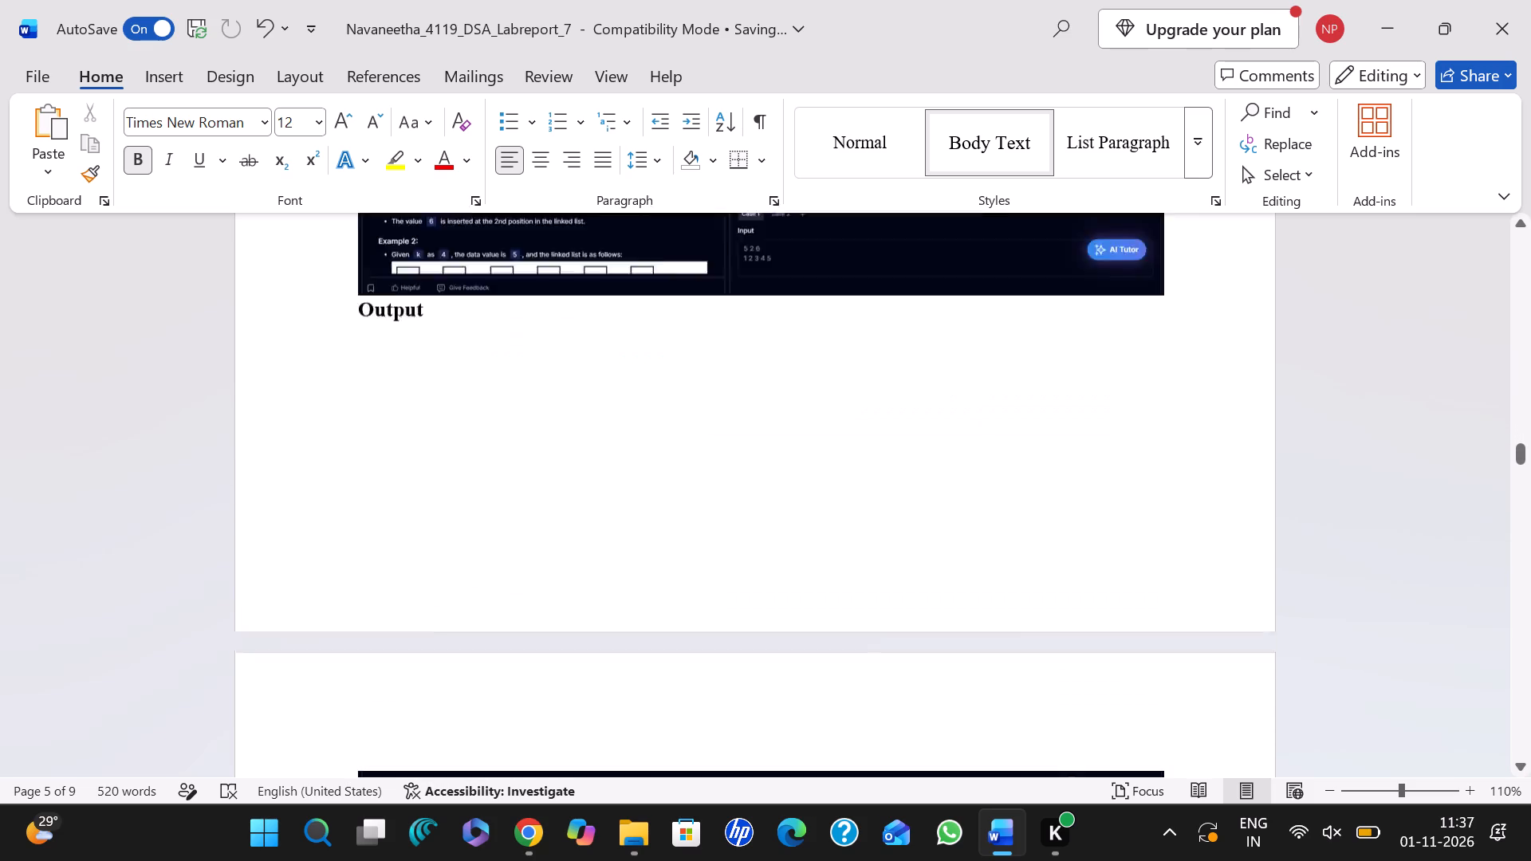
scroll(360, 515, "up", 2)
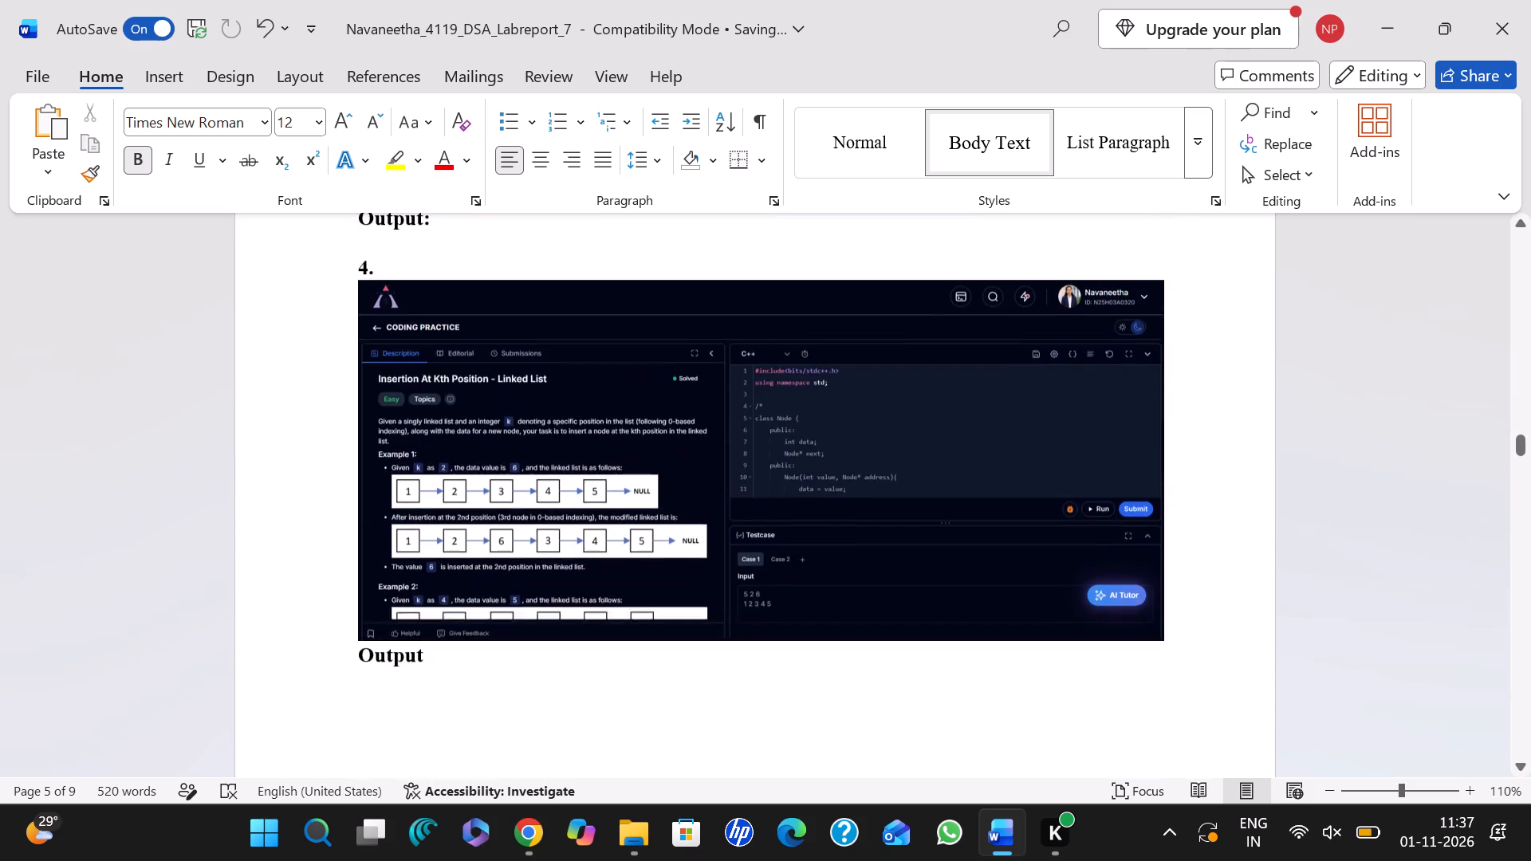
scroll(360, 515, "up", 2)
scroll(360, 515, "down", 3)
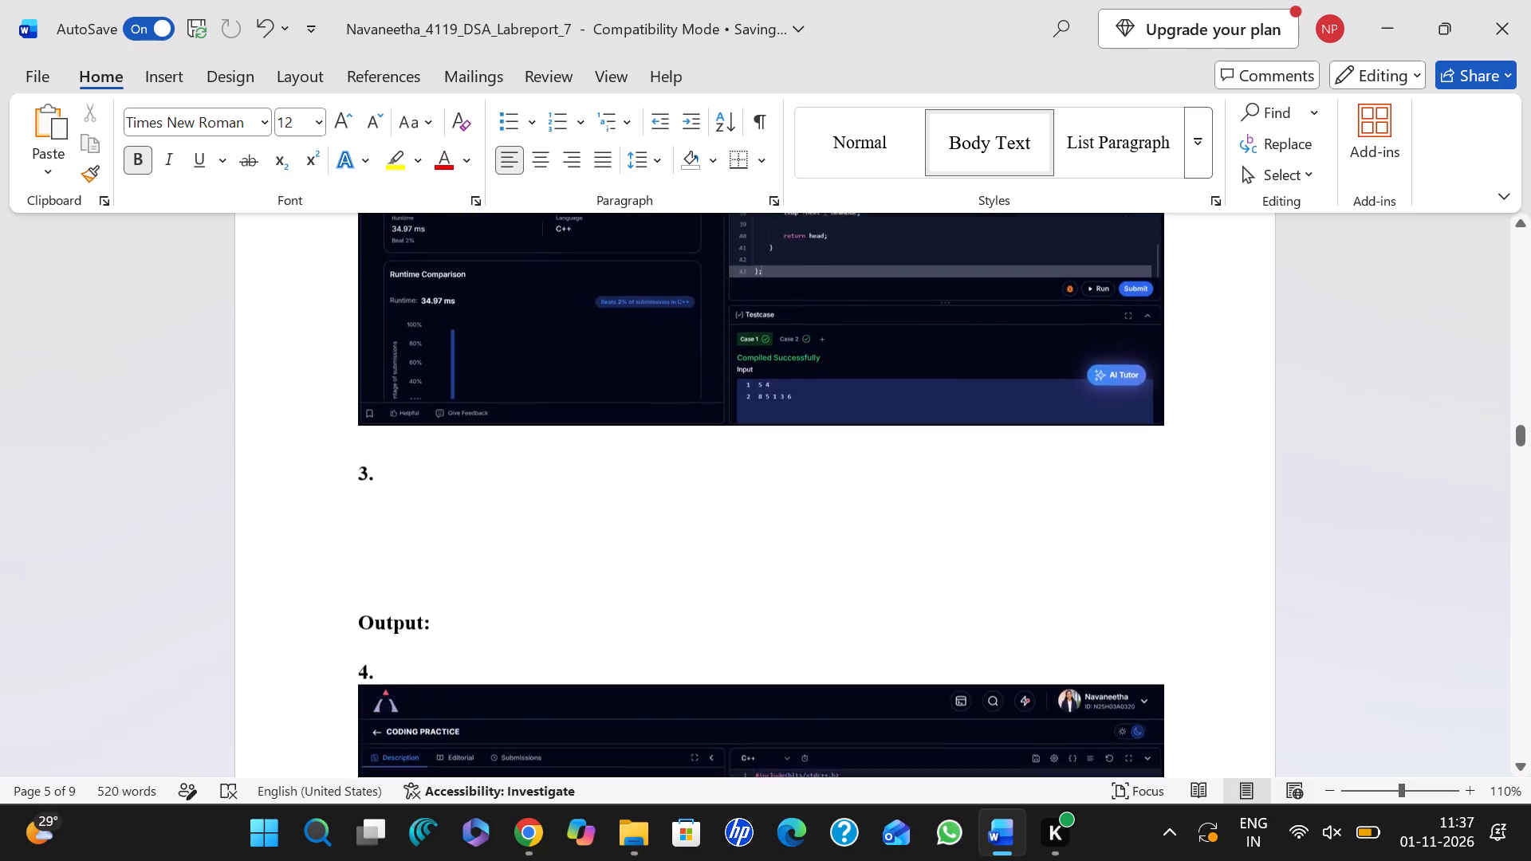
scroll(360, 515, "down", 3)
scroll(360, 515, "up", 1)
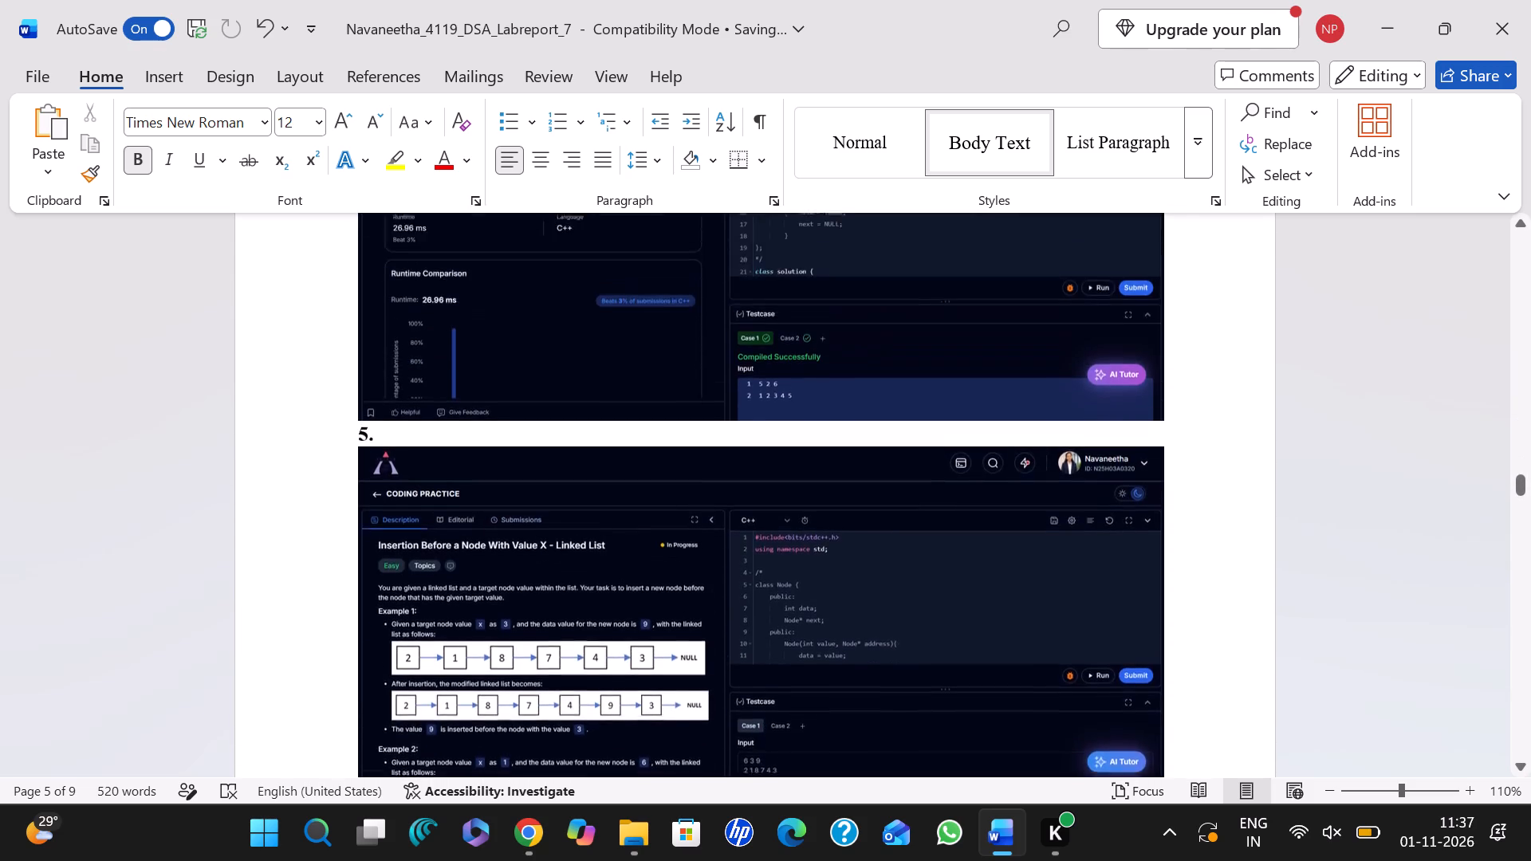
scroll(360, 515, "up", 2)
scroll(360, 515, "down", 3)
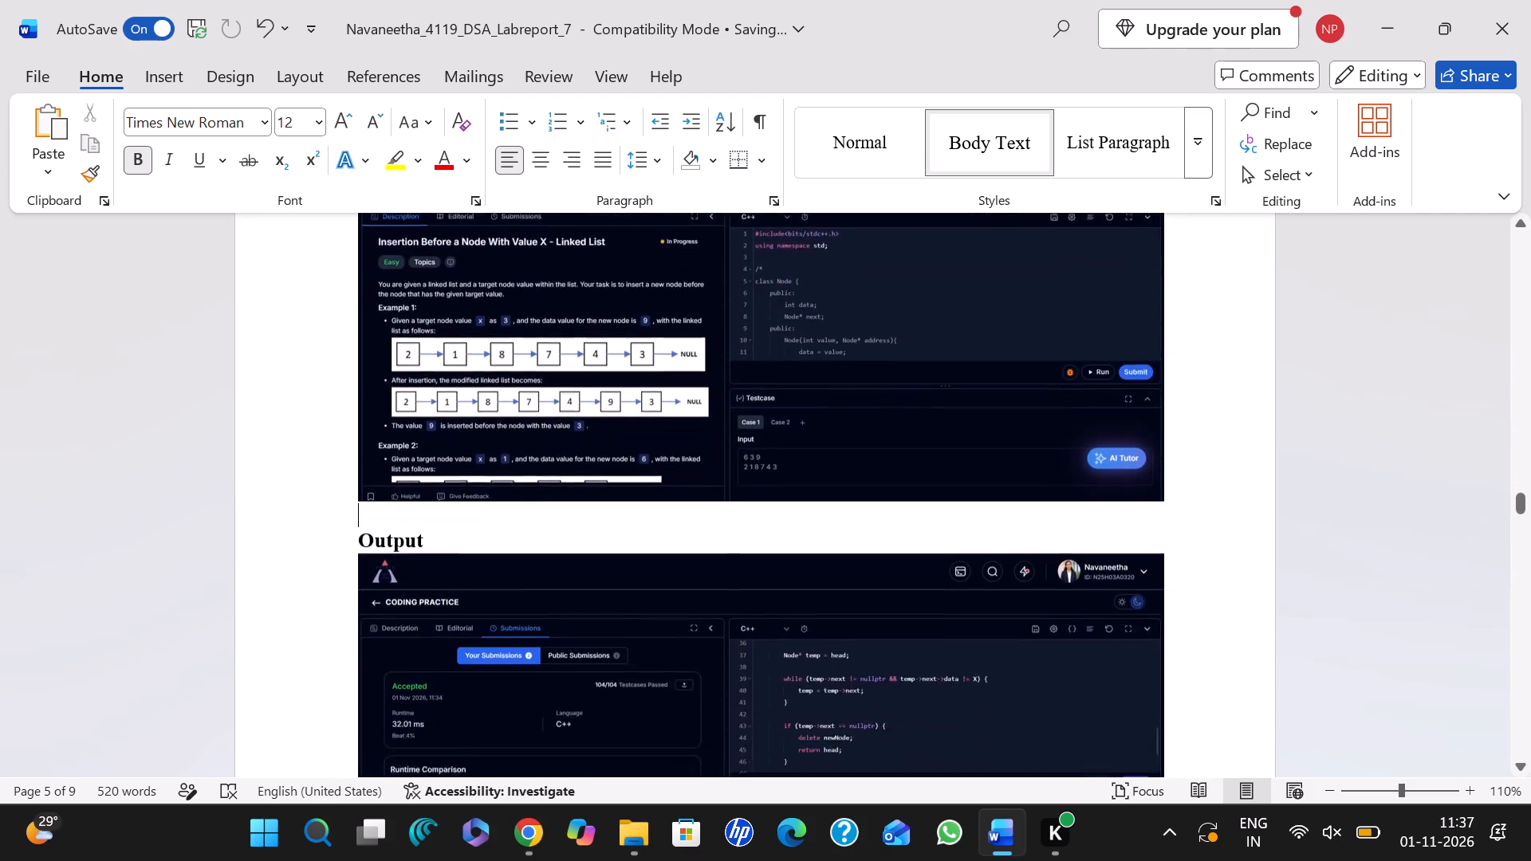
scroll(360, 515, "down", 3)
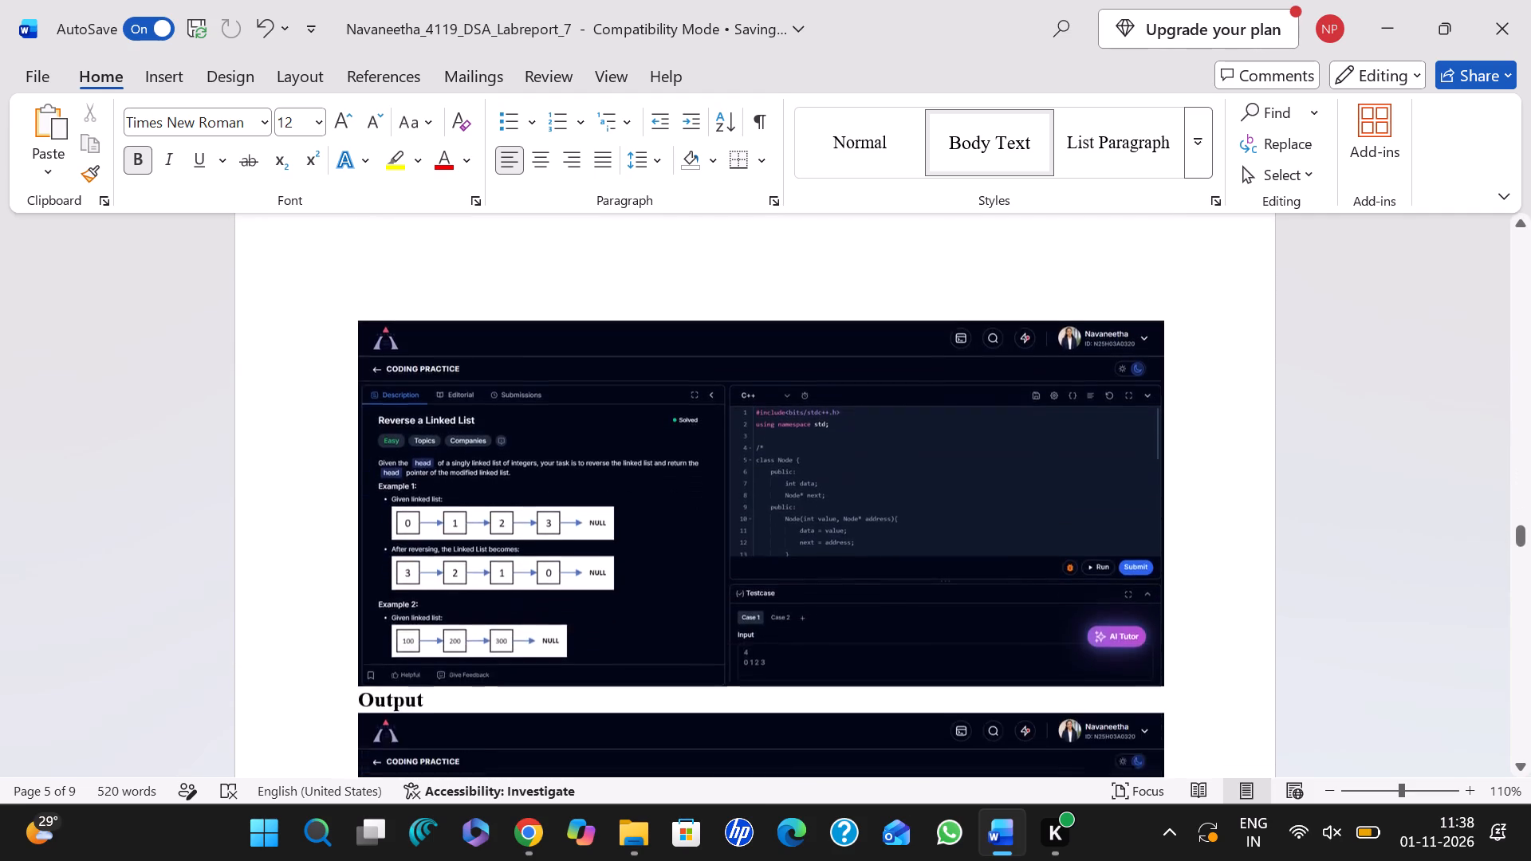
scroll(360, 515, "down", 2)
scroll(360, 515, "up", 2)
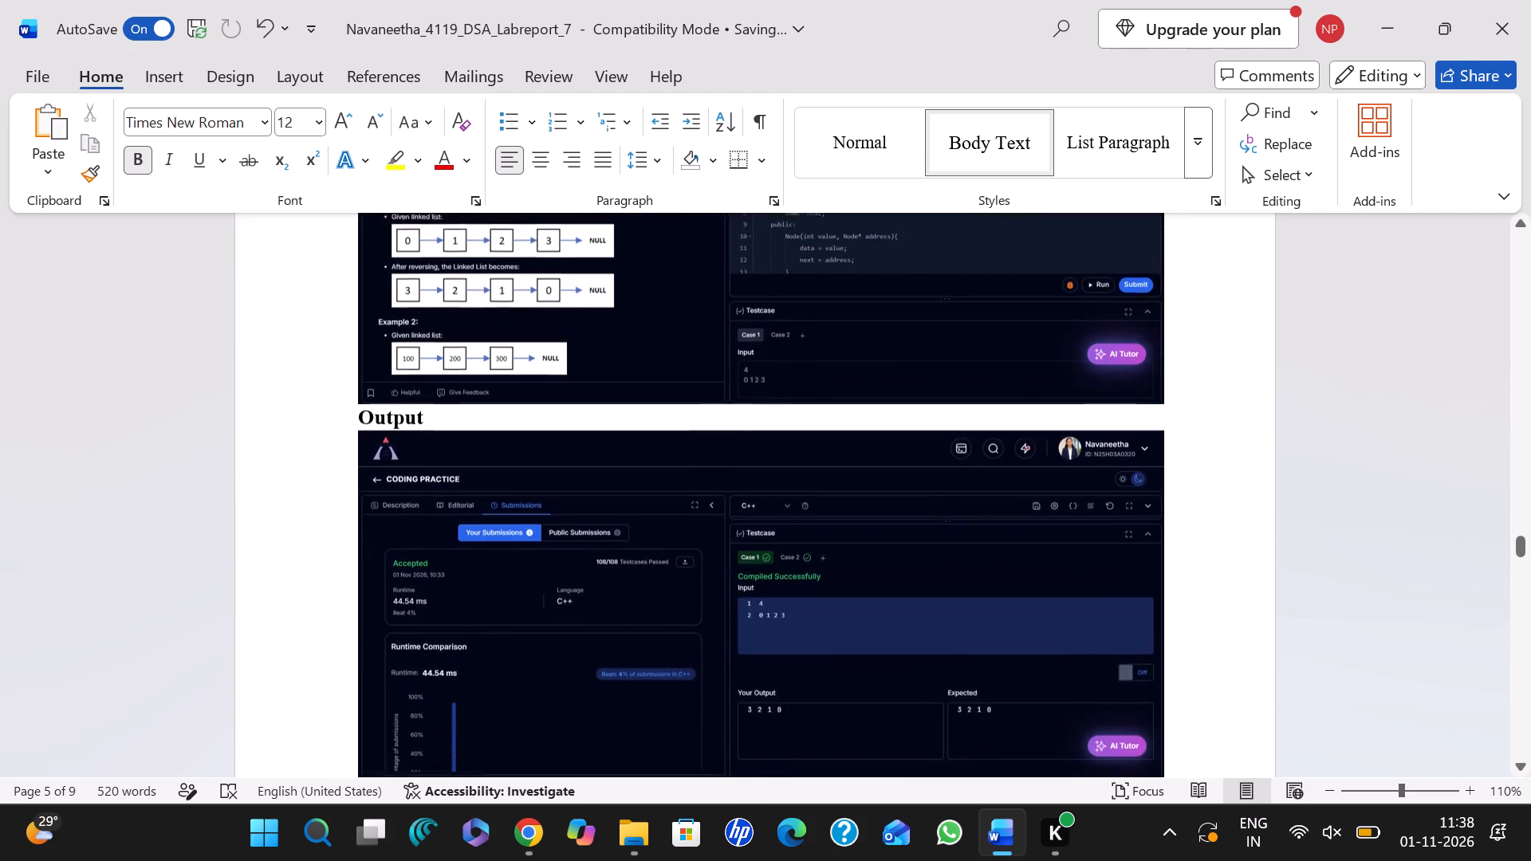
scroll(360, 515, "up", 1)
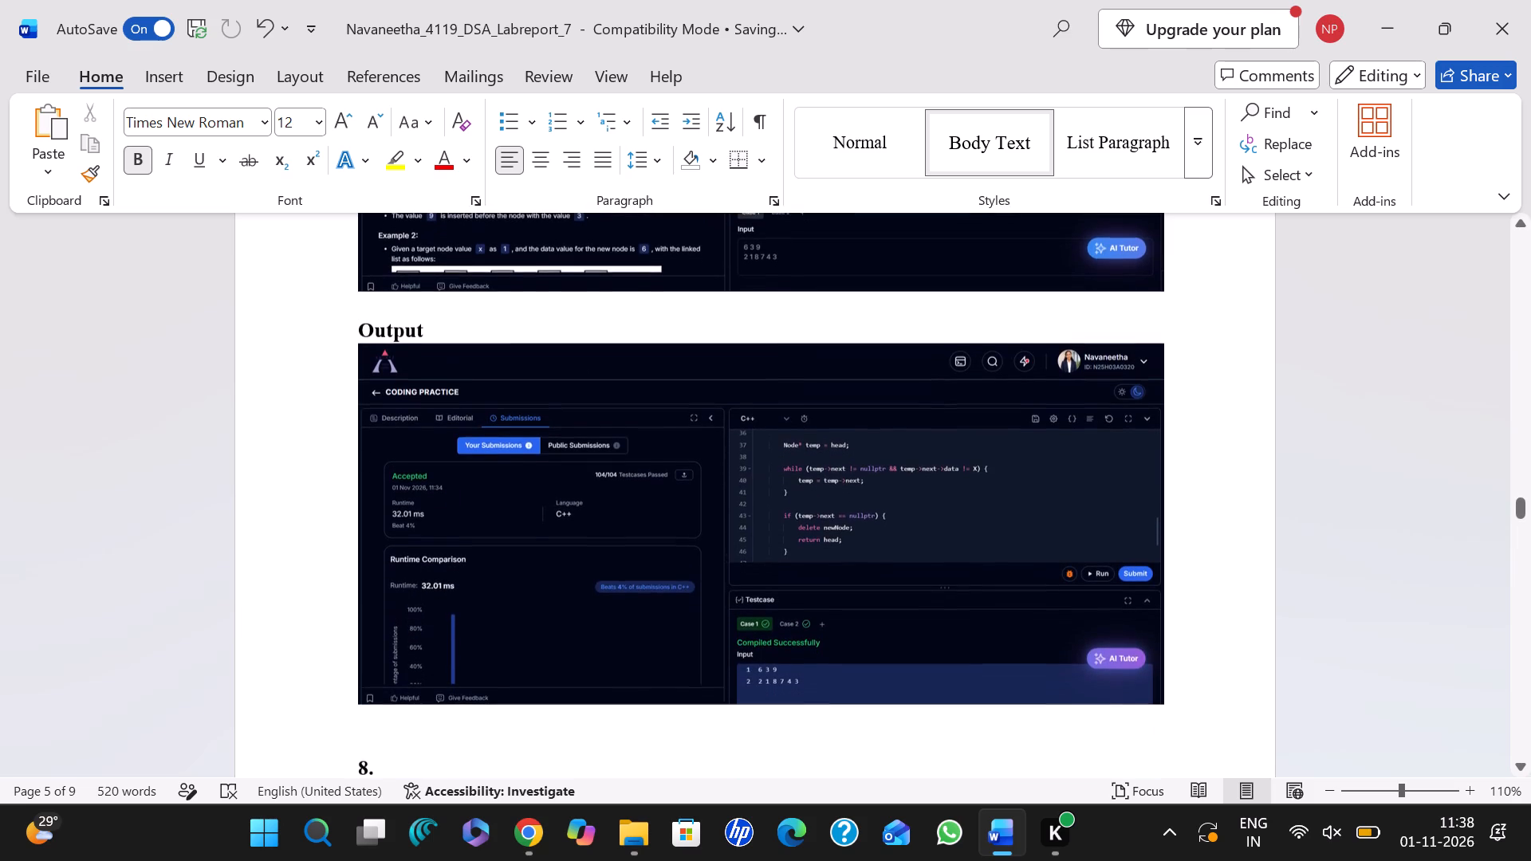
scroll(360, 515, "down", 1)
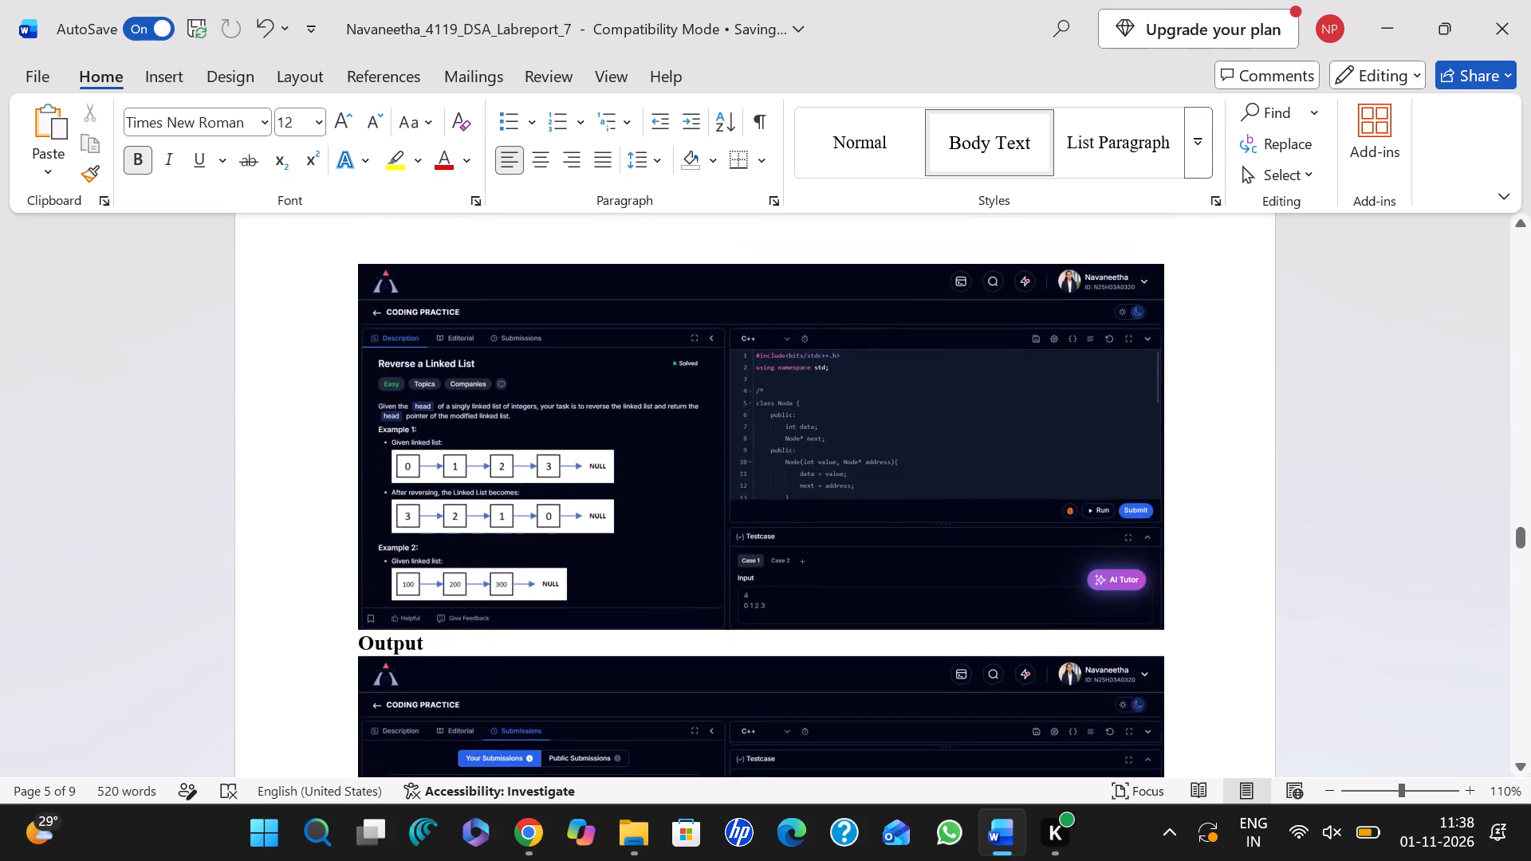
scroll(360, 515, "down", 9)
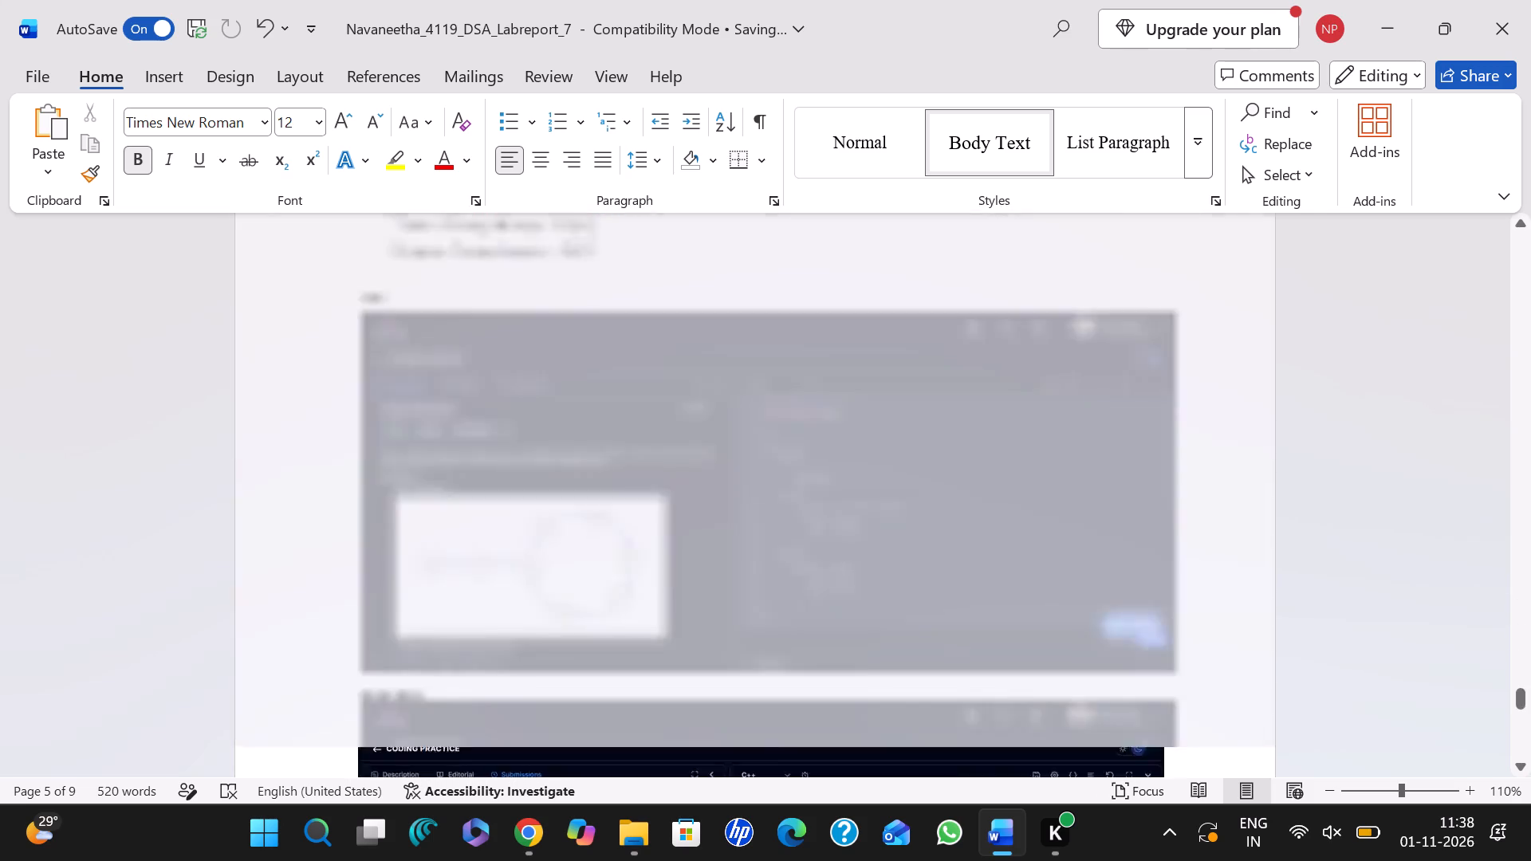
scroll(360, 515, "up", 2)
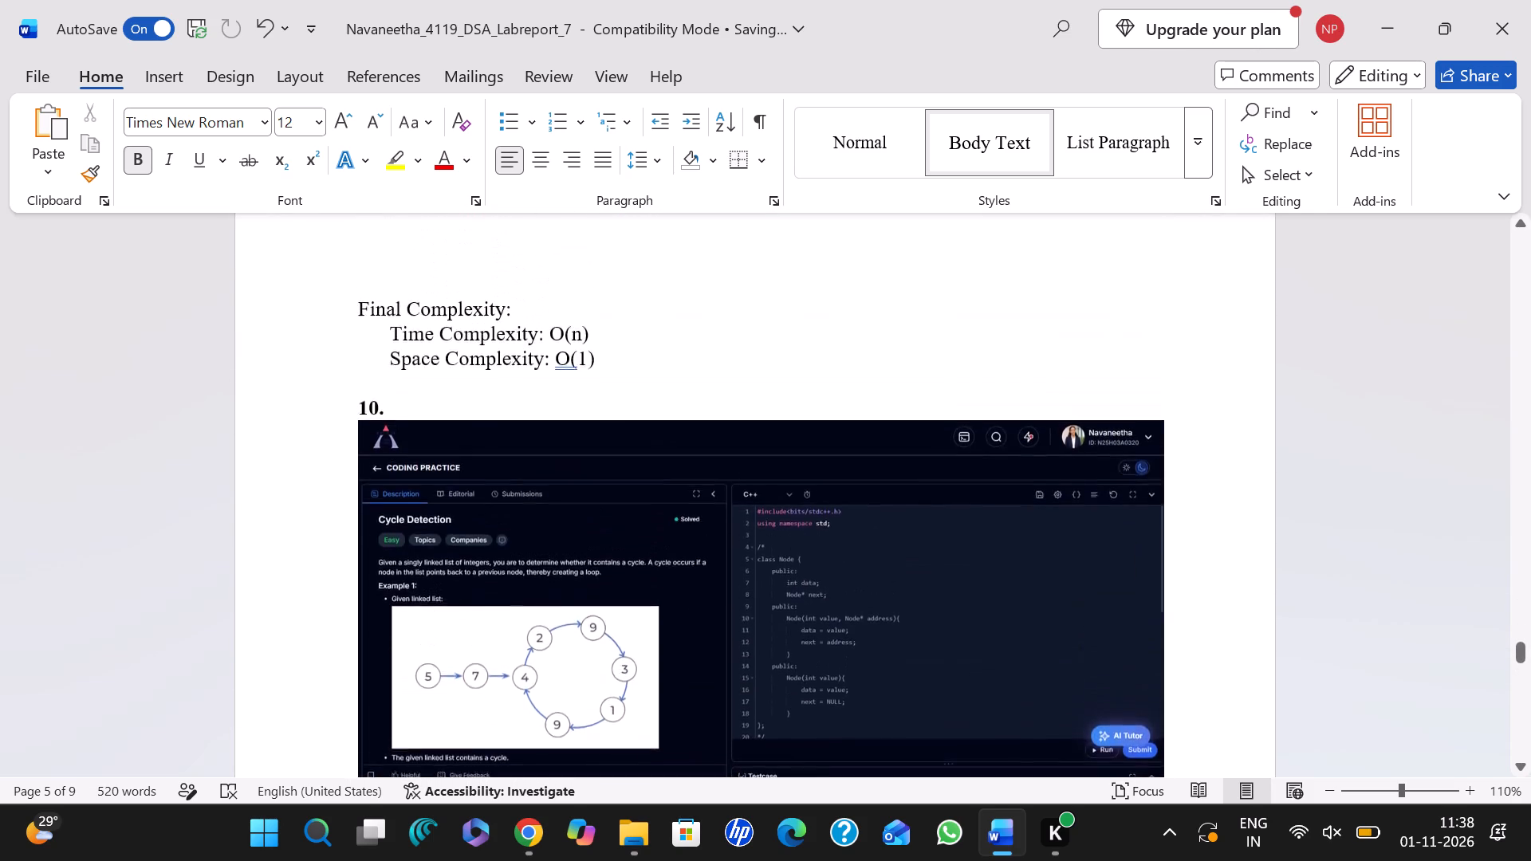
scroll(360, 515, "up", 5)
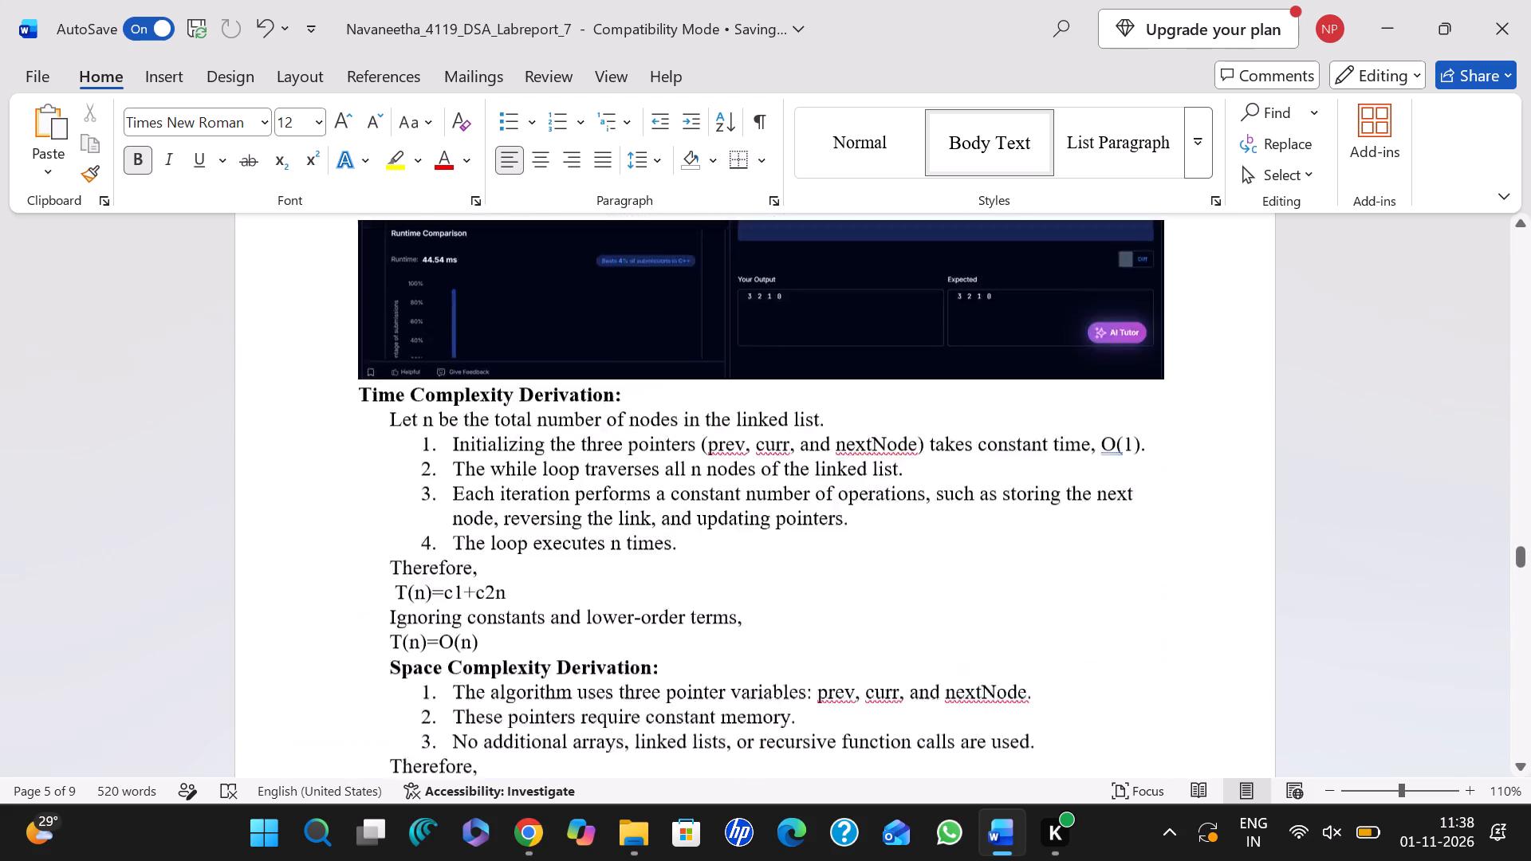
scroll(360, 515, "up", 3)
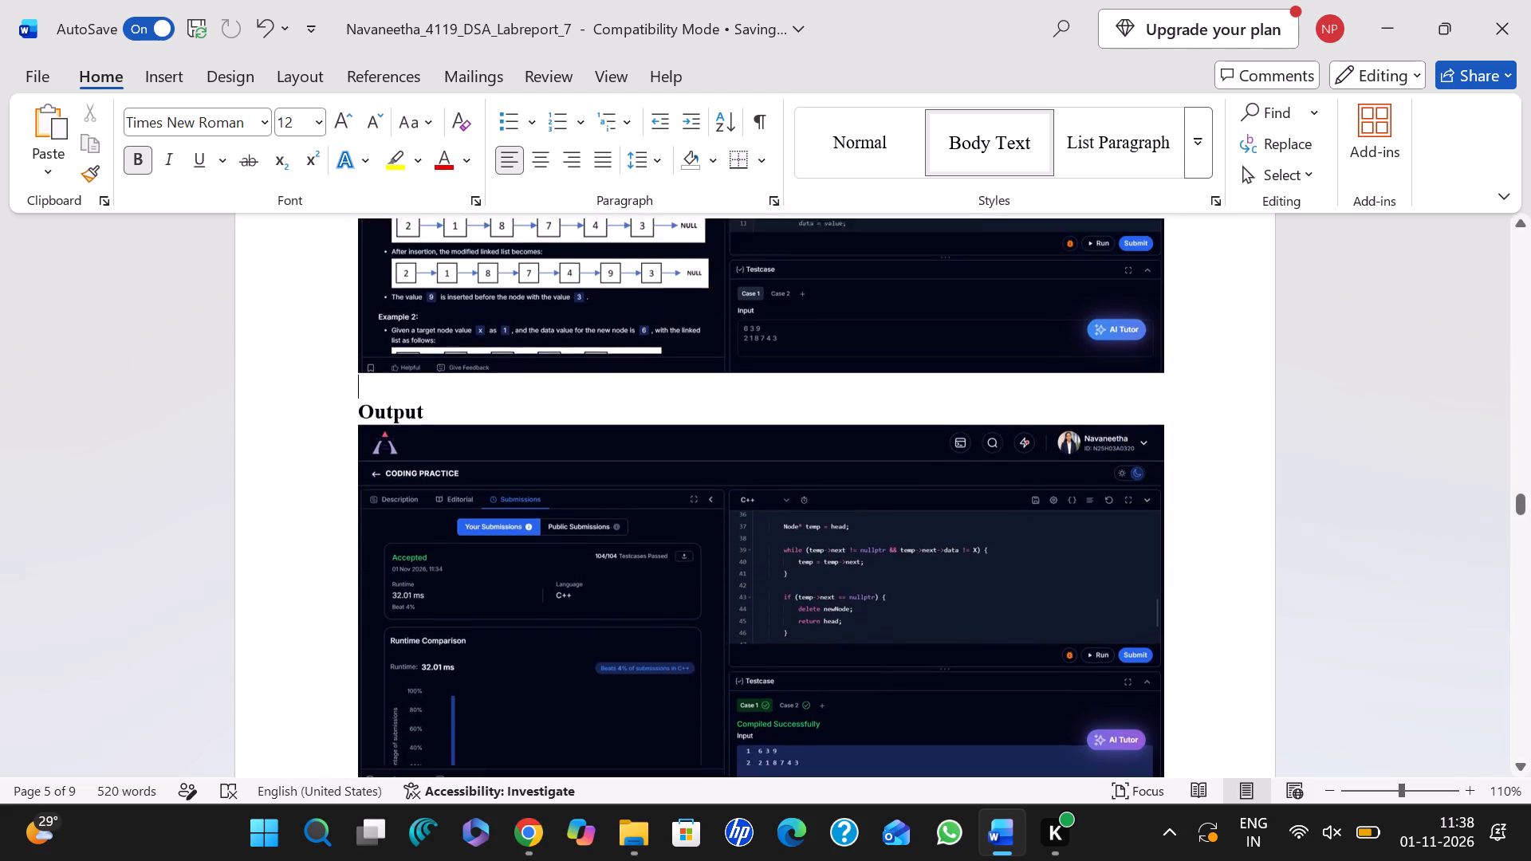
scroll(360, 515, "up", 4)
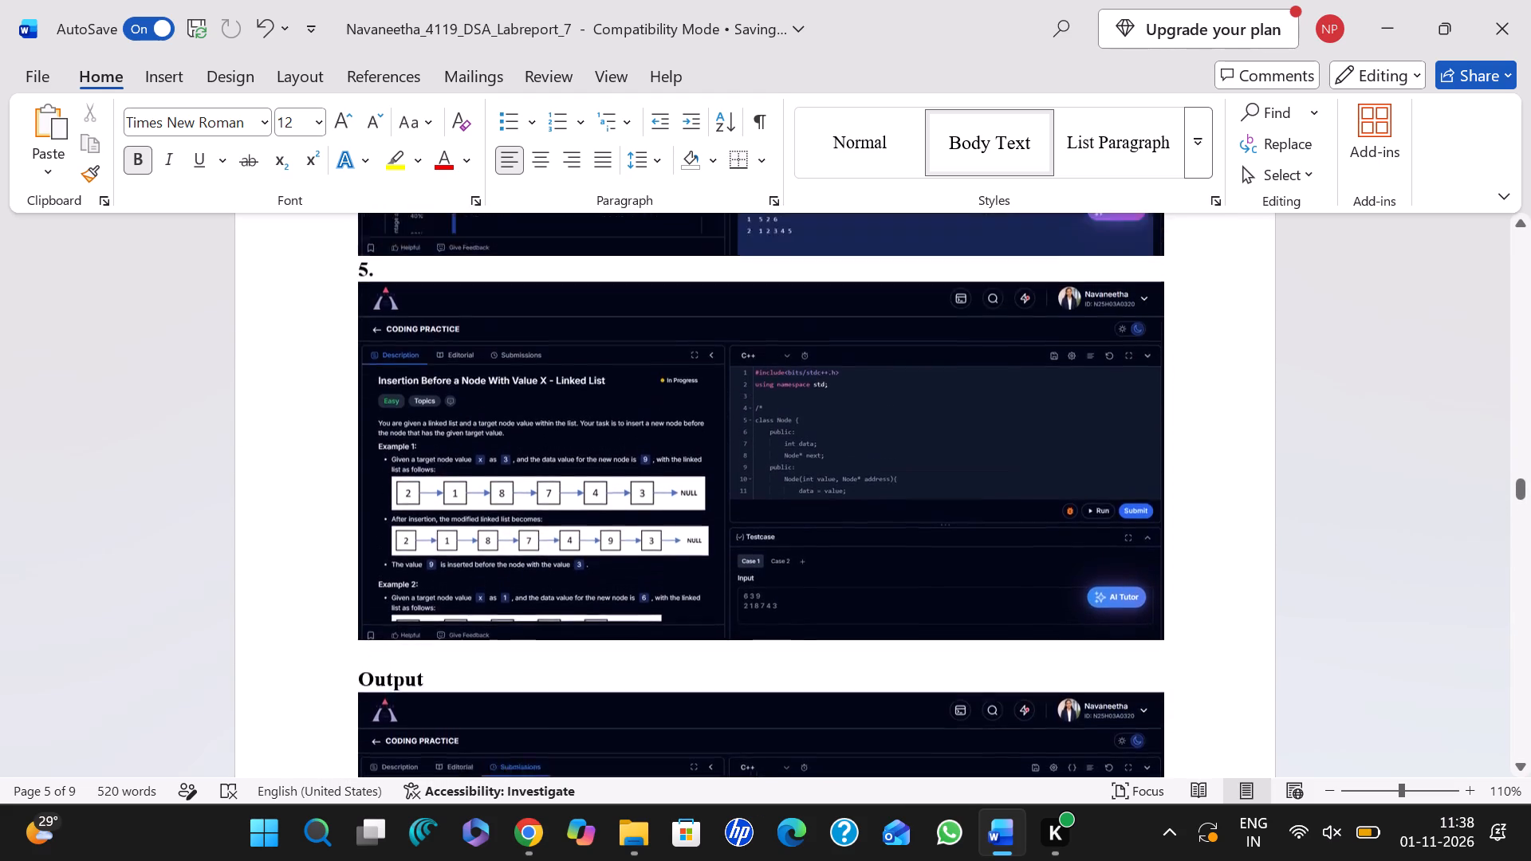
scroll(360, 515, "up", 4)
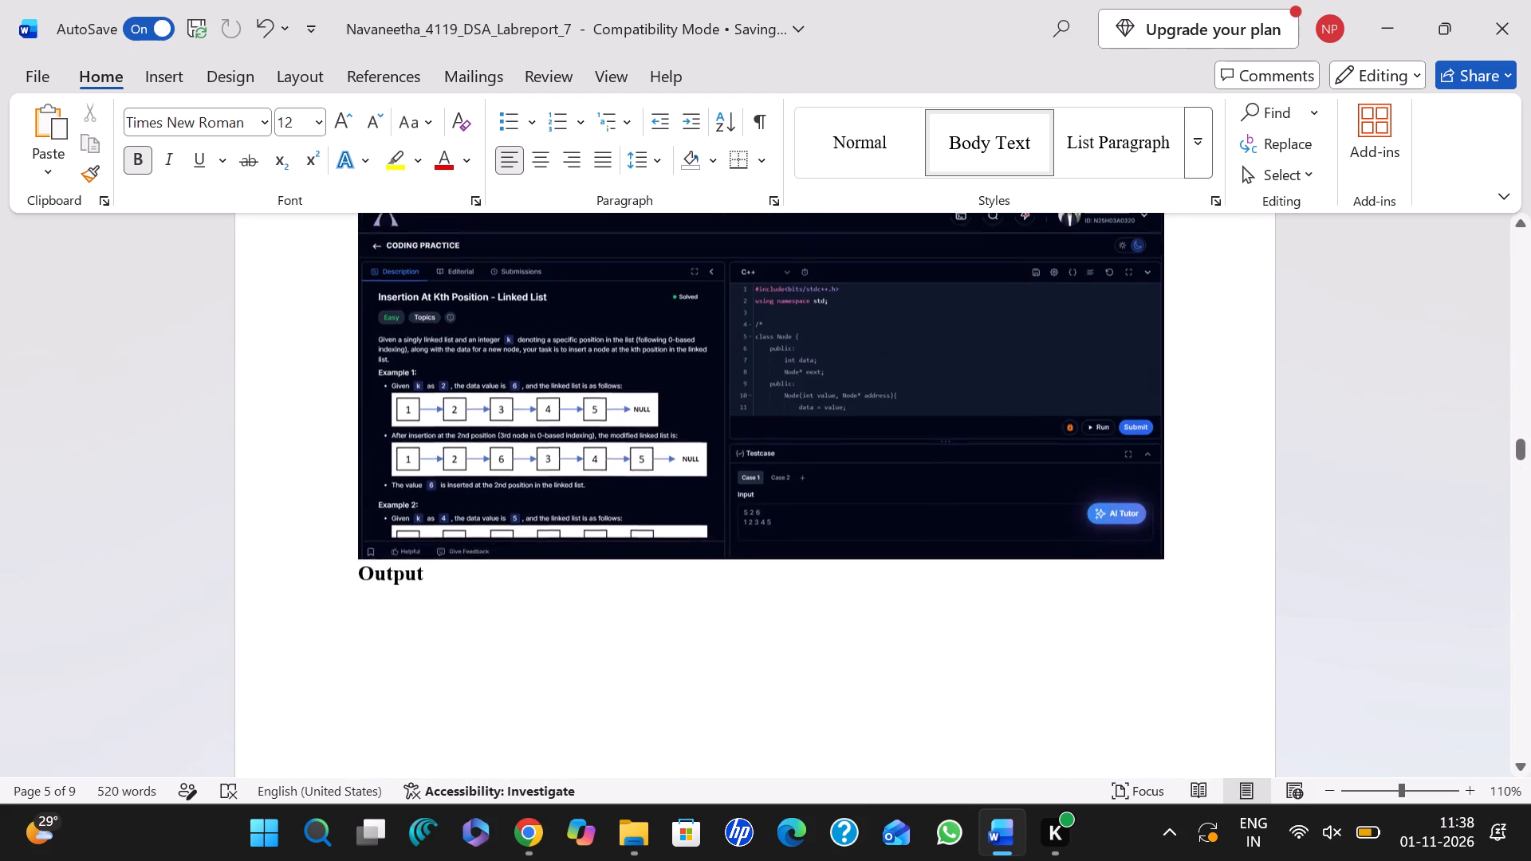
scroll(360, 515, "up", 5)
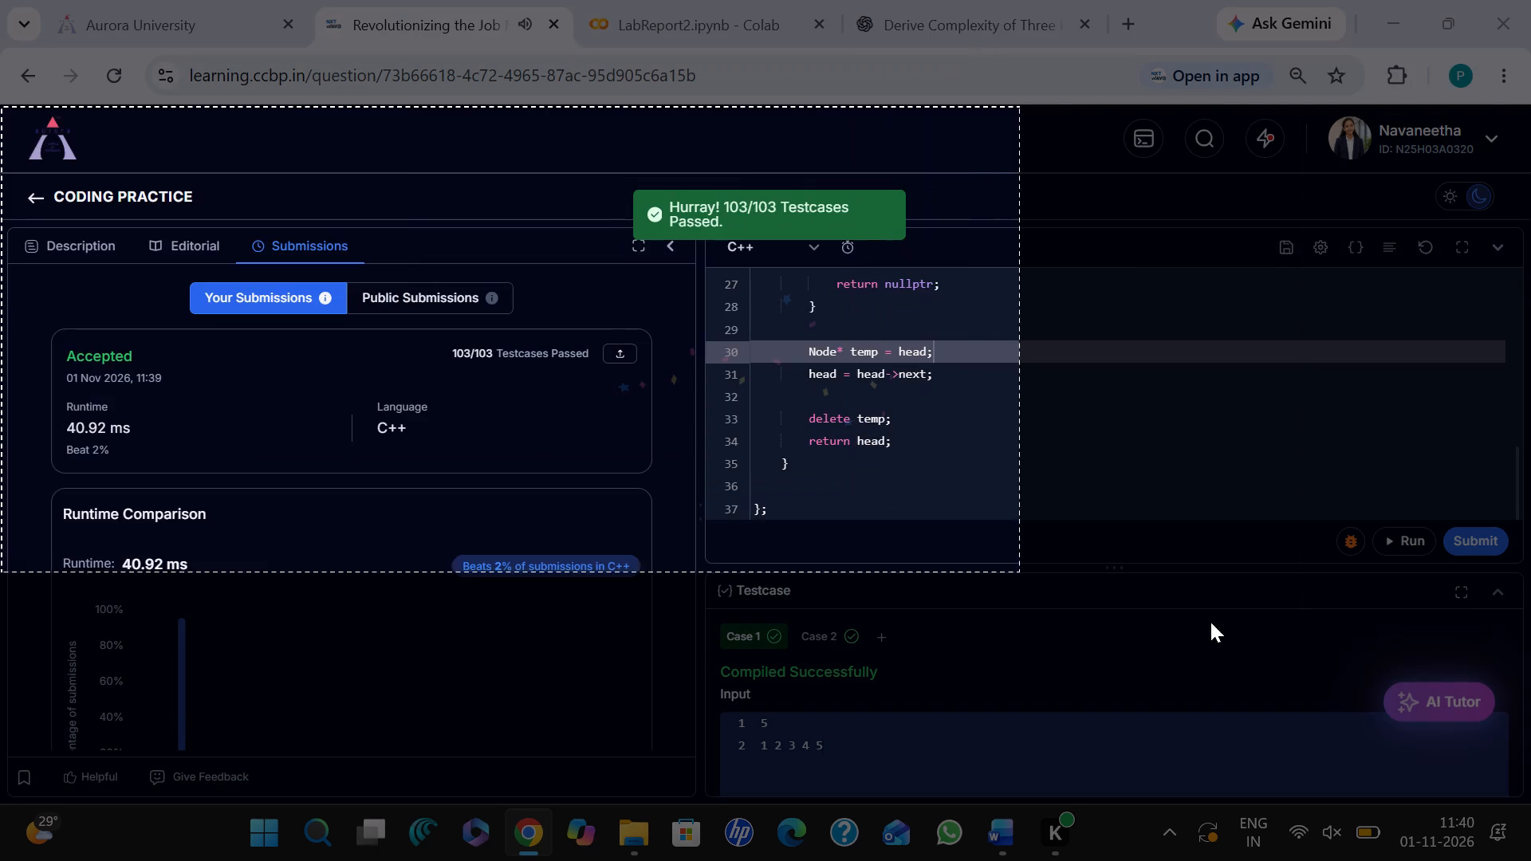
scroll(1210, 622, "right", 2)
left_click_drag(1210, 622, 1530, 796)
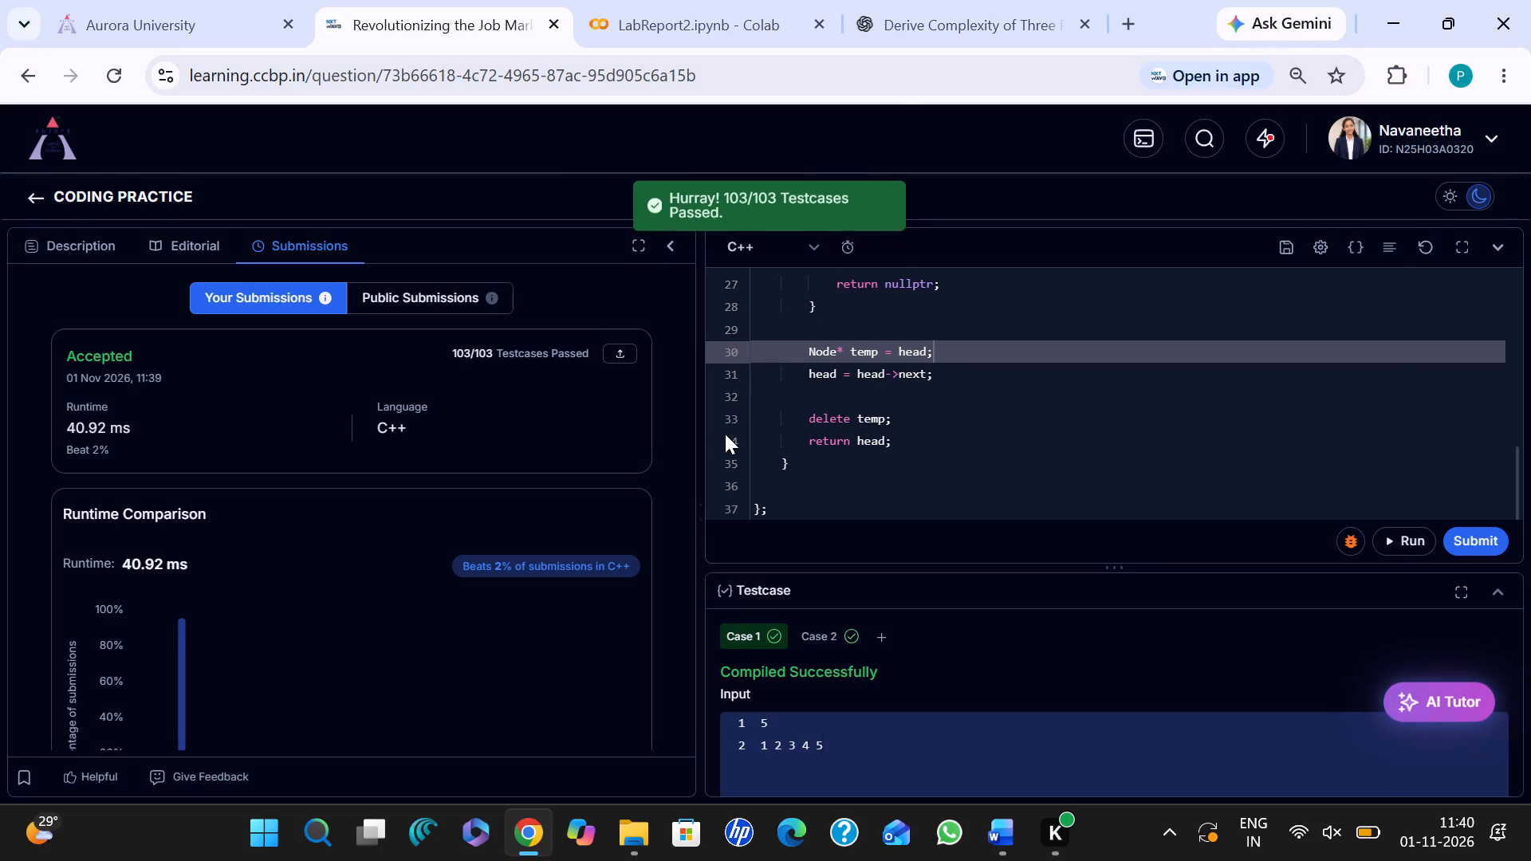
Add an "Output" heading below the Delete Head problem image in the Word report and paste the submission screenshot under it.
scroll(680, 550, "down", 2)
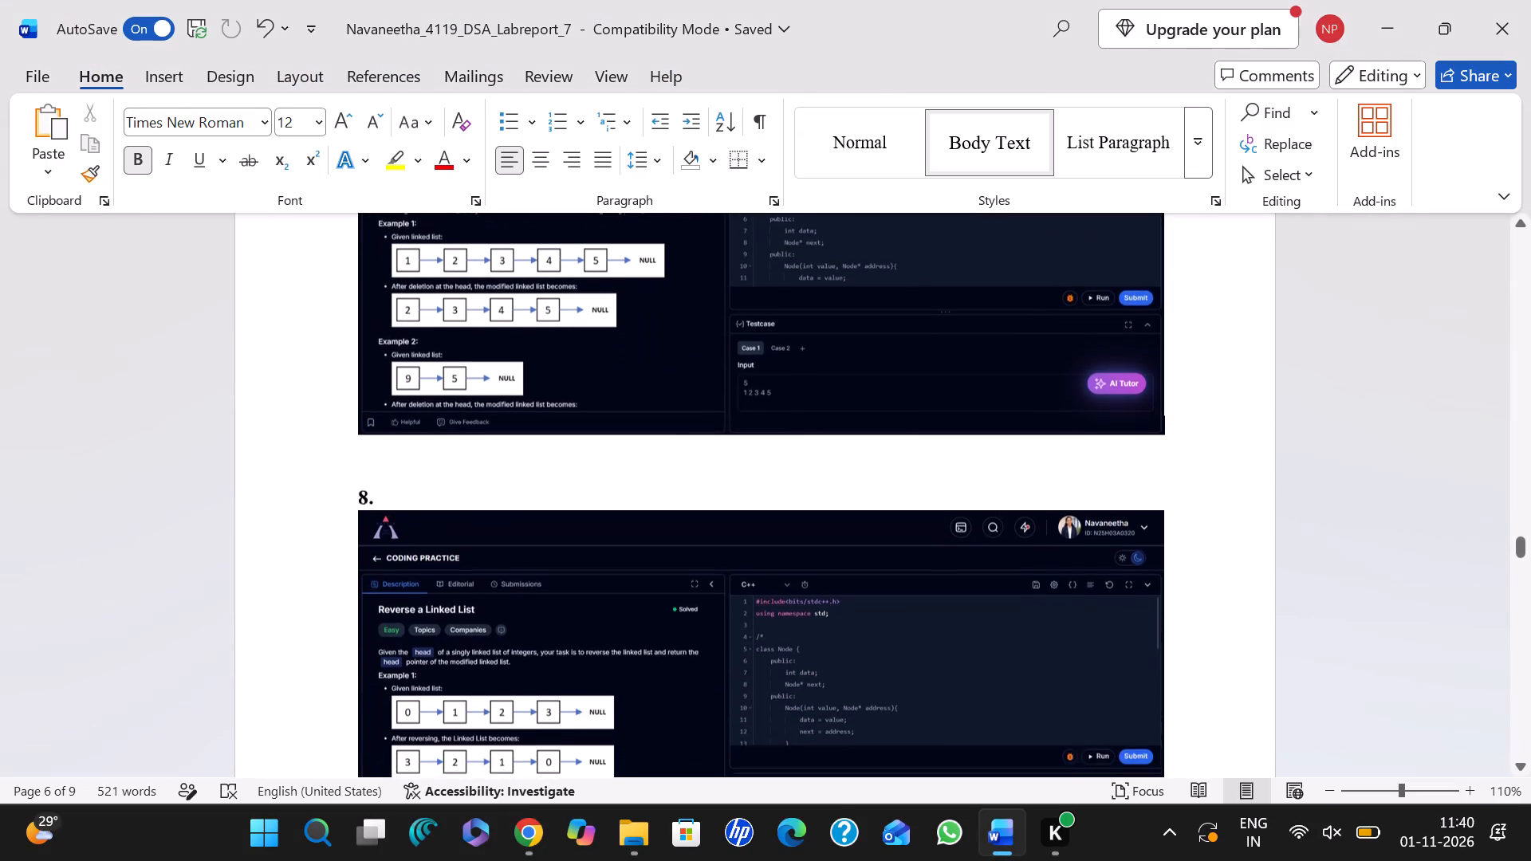
key("Return")
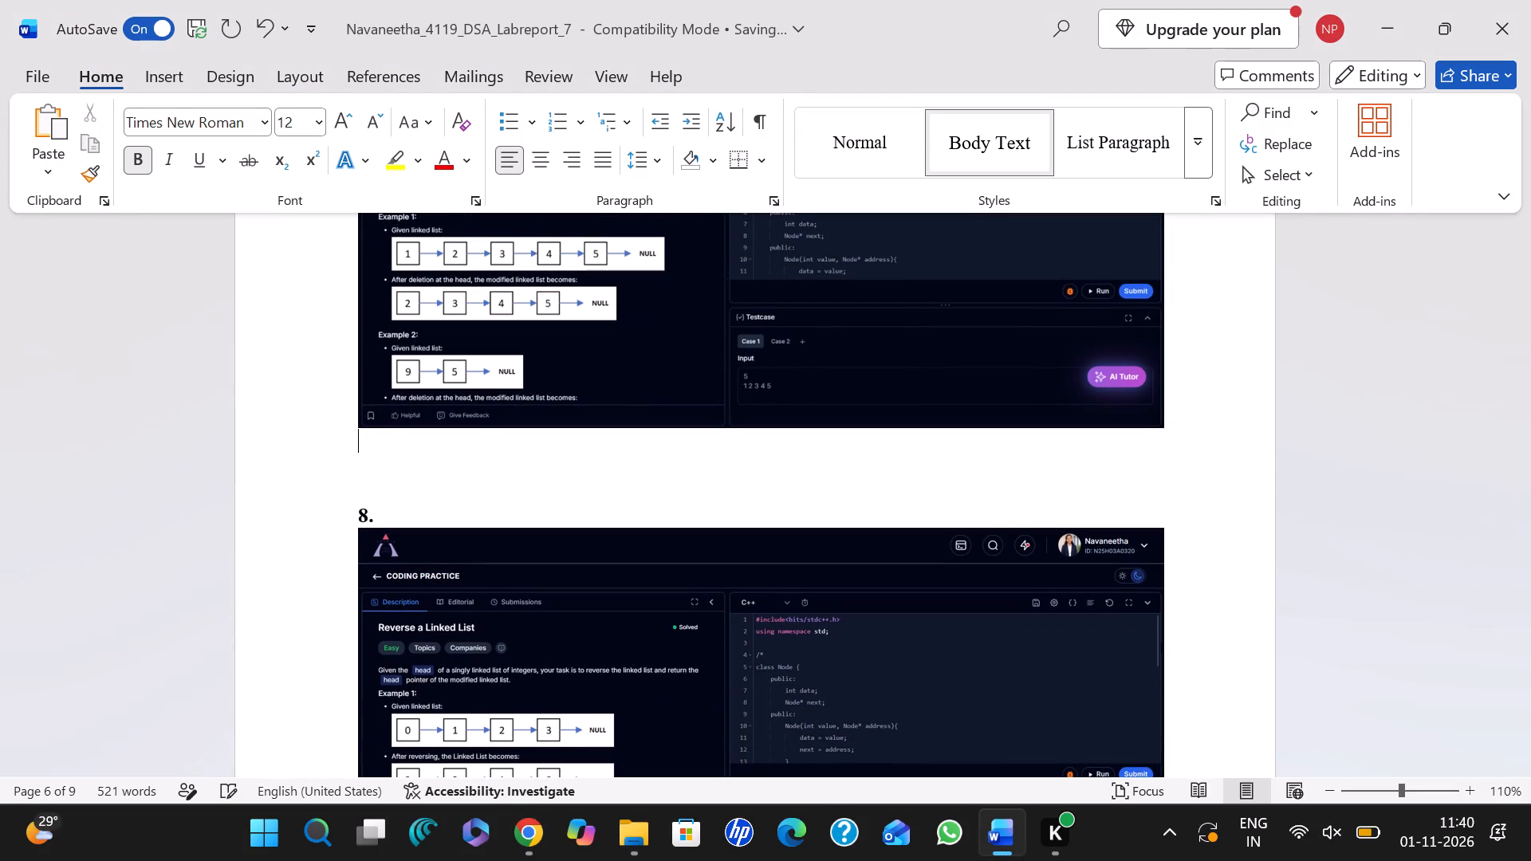
key("shift+o")
key("u")
type("tput")
key("Return")
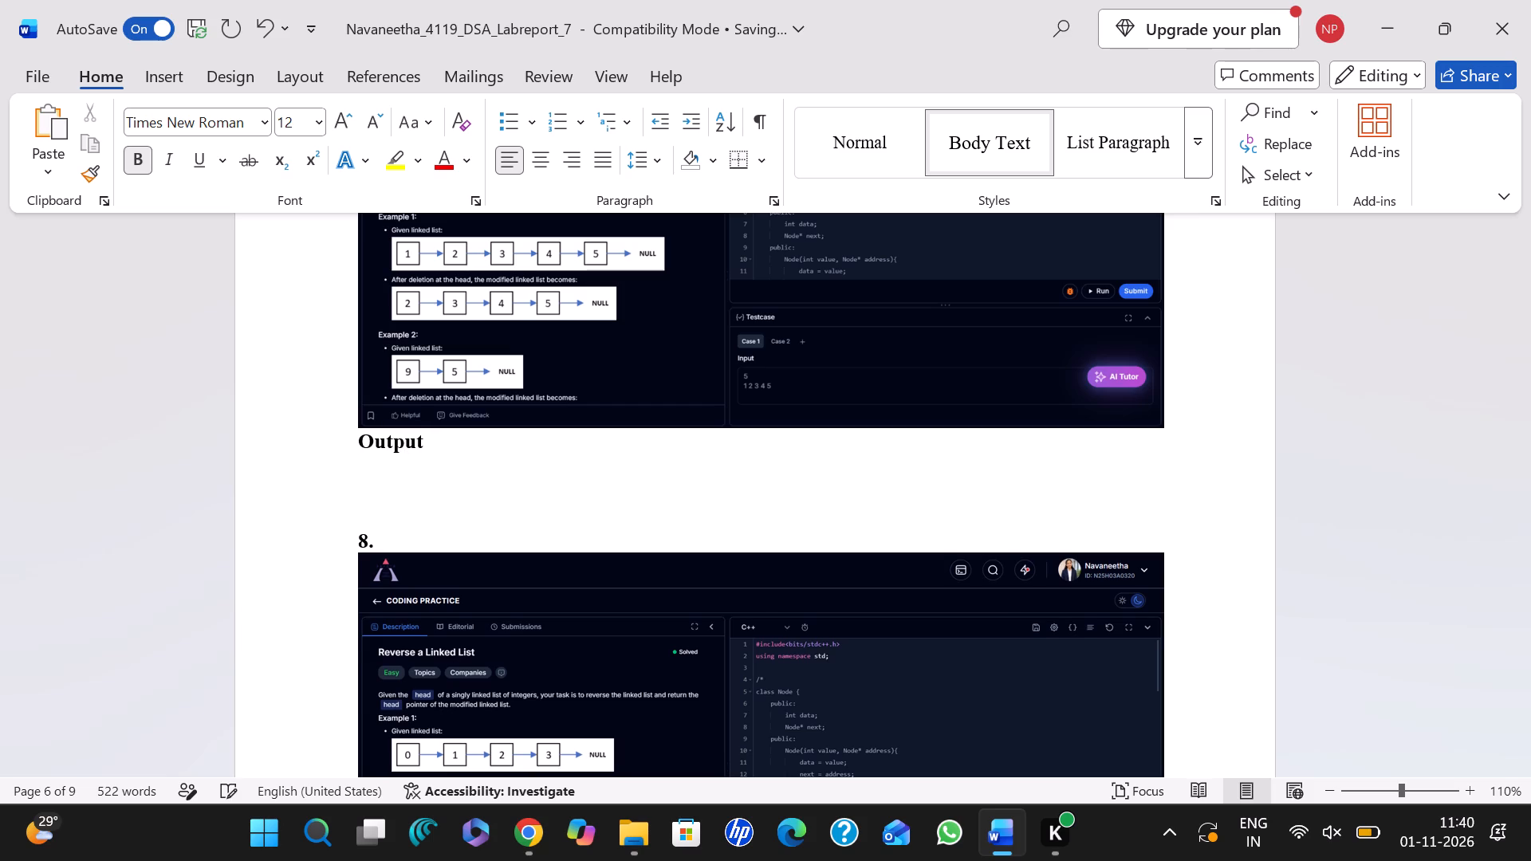
key("ctrl+v")
scroll(1117, 548, "down", 1)
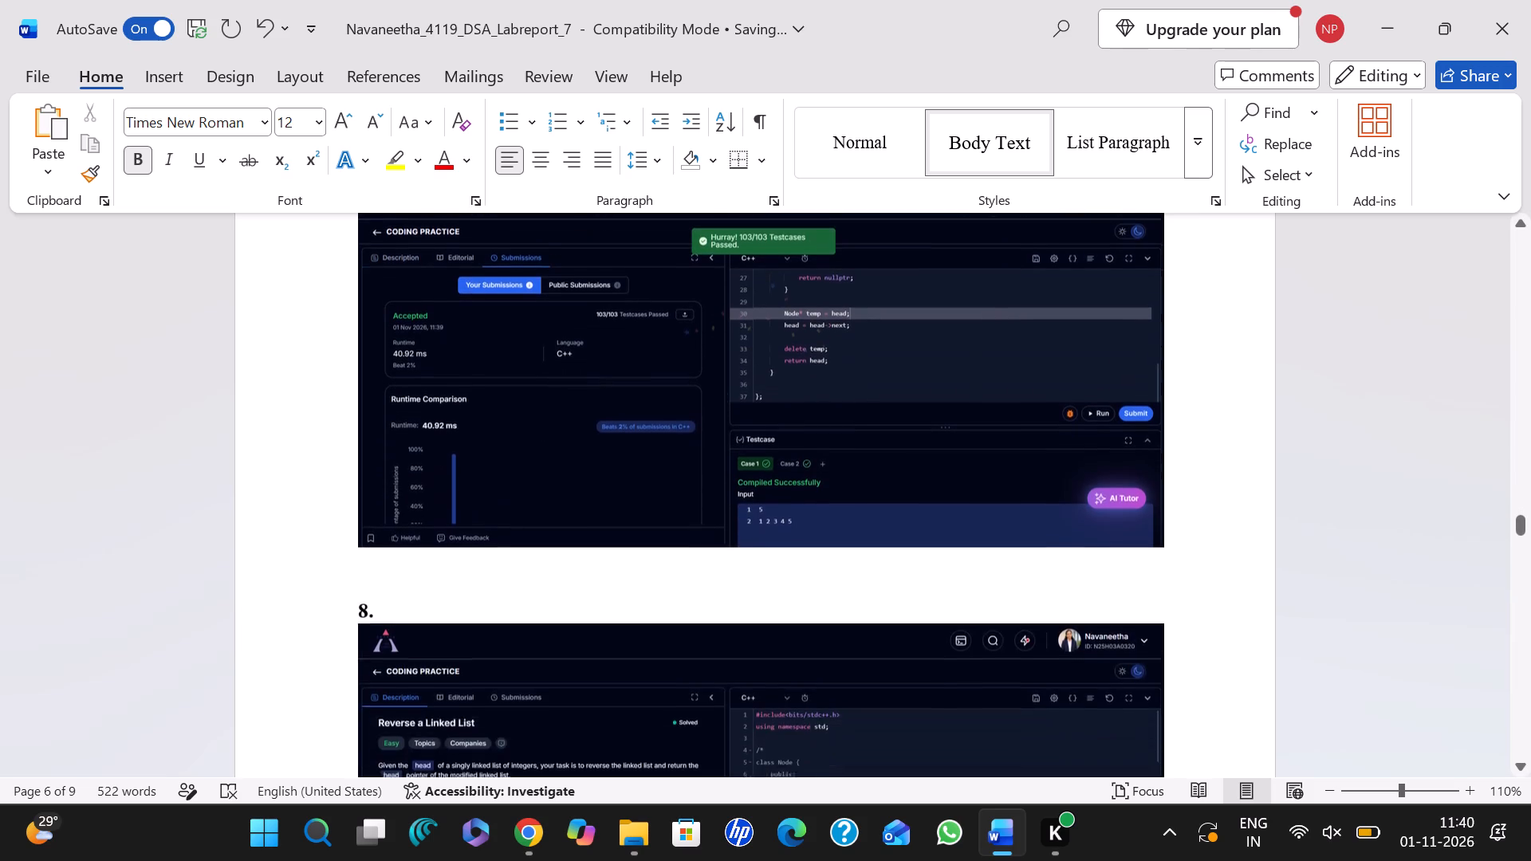
scroll(1117, 548, "down", 1)
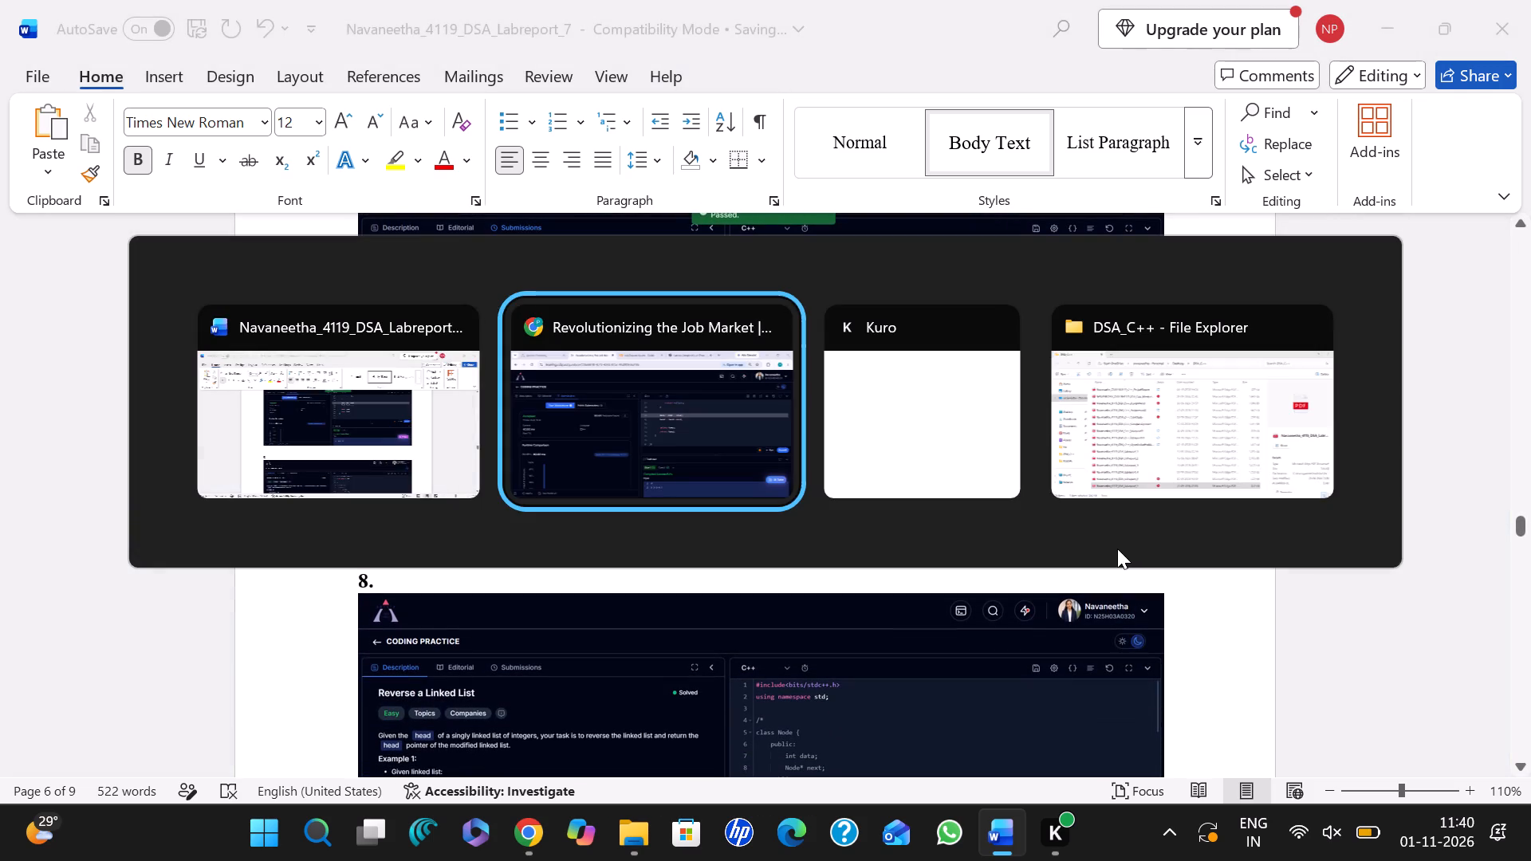
Return to the coding practice list in Chrome and open the Delete Tail of the Linked List problem.
scroll(1117, 548, "down", 1)
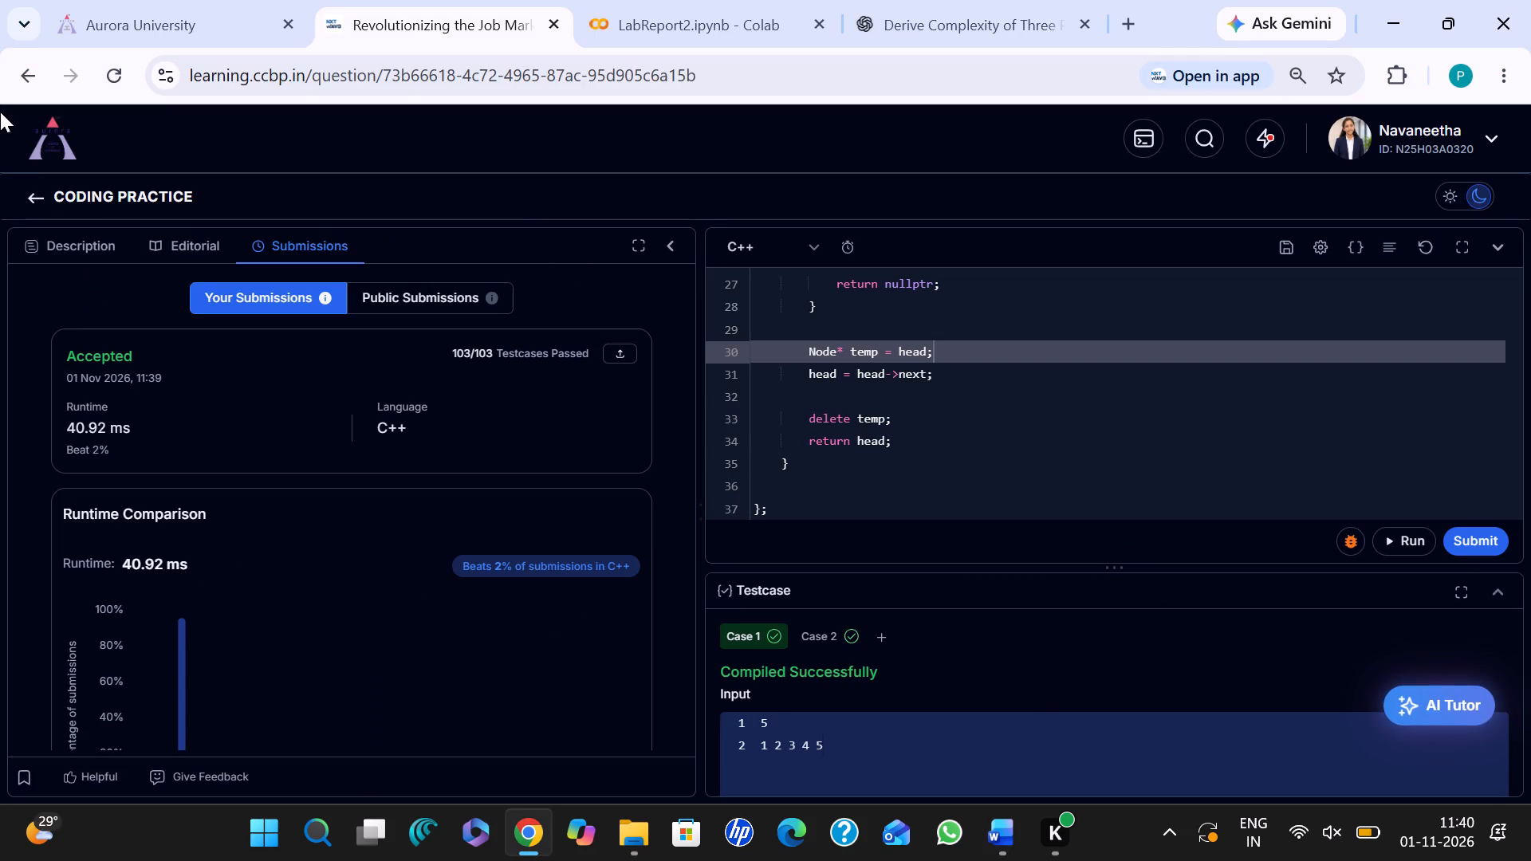
left_click(26, 195)
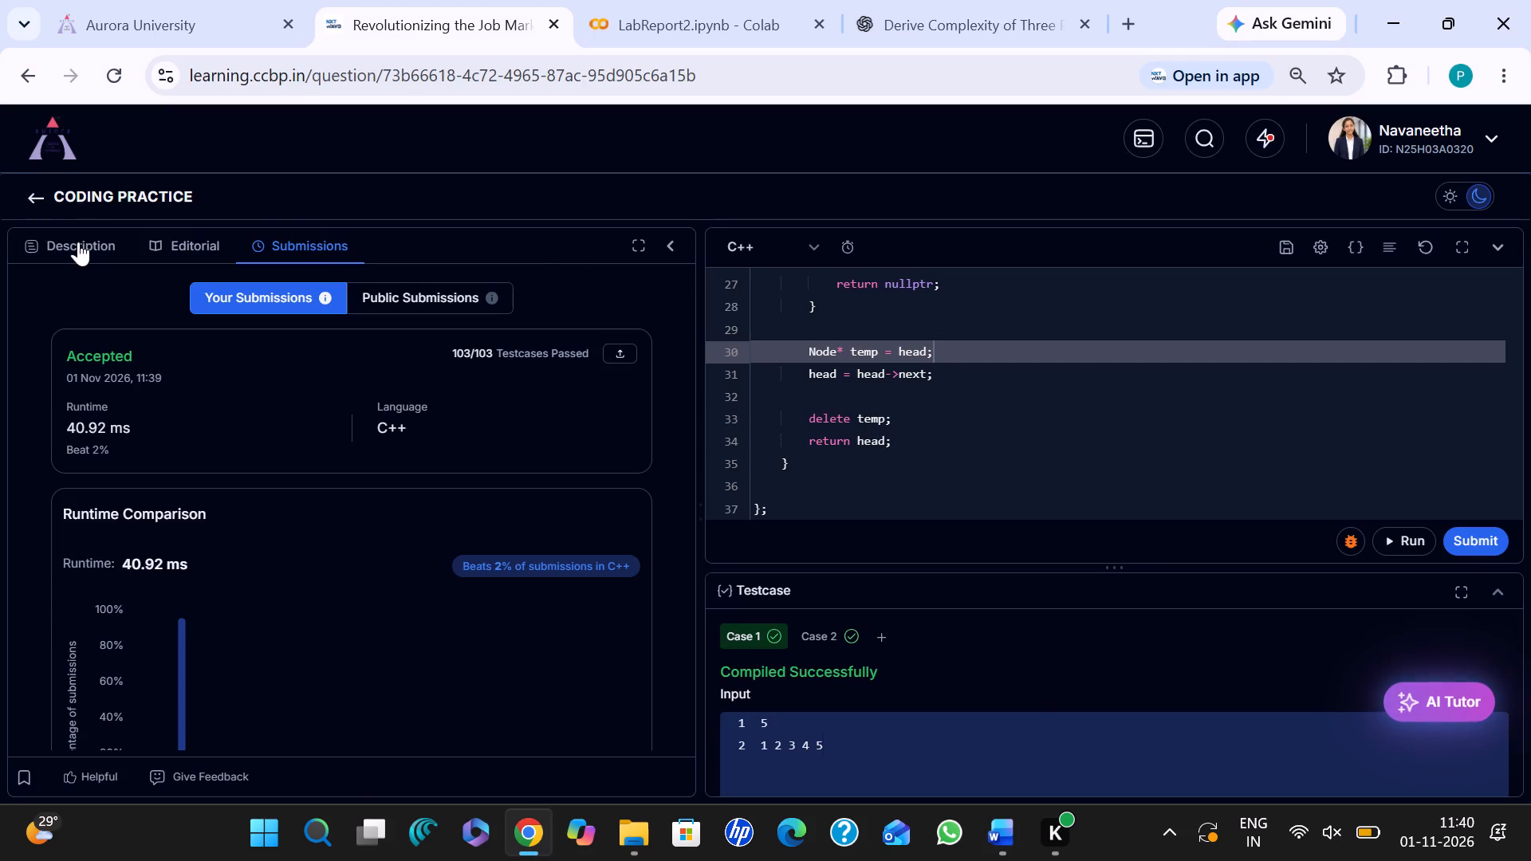
left_click(37, 193)
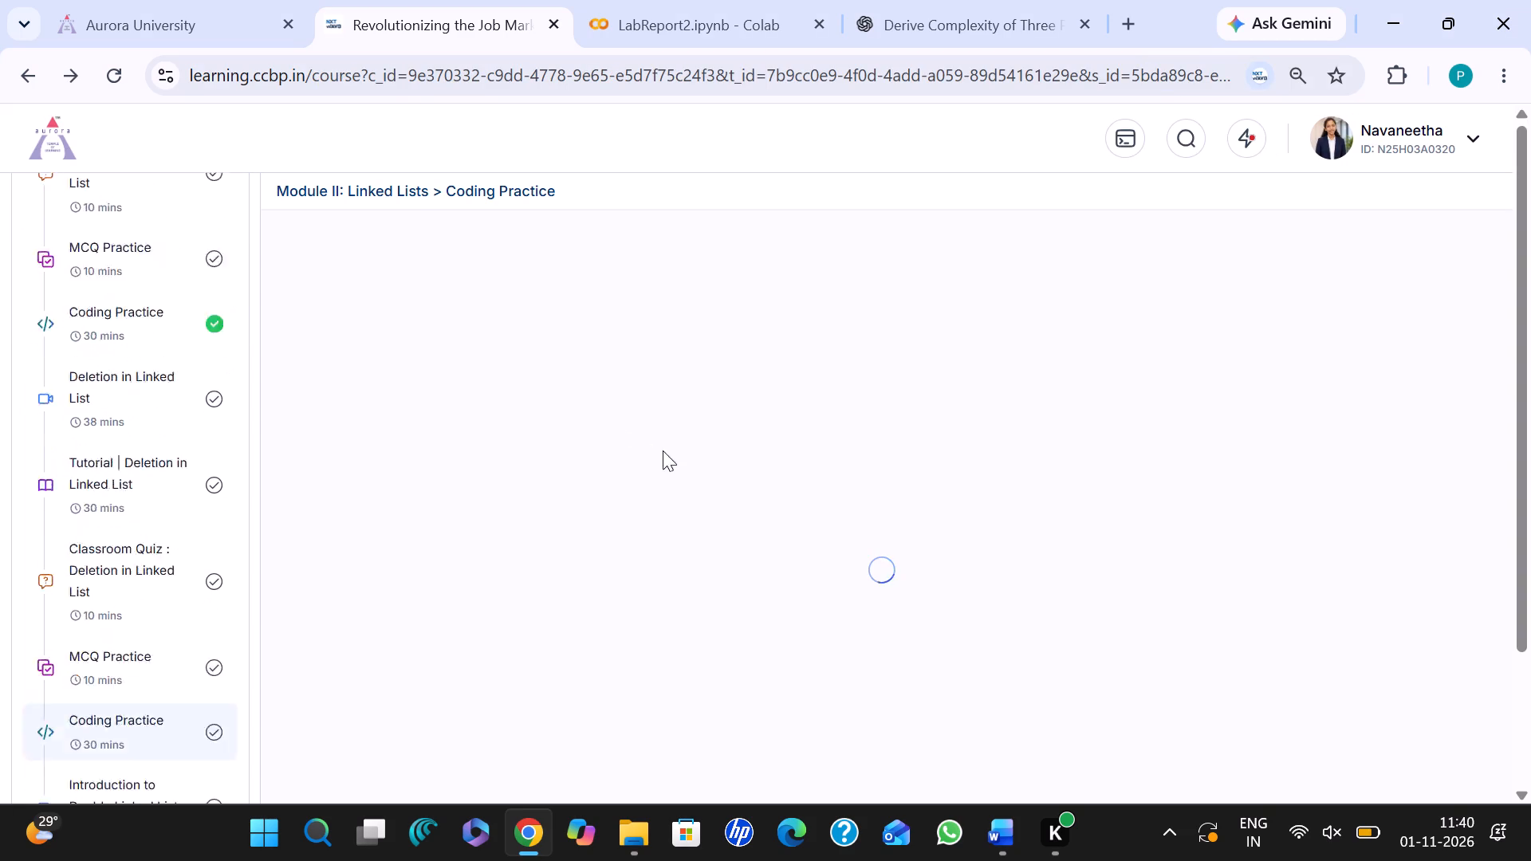
left_click(663, 434)
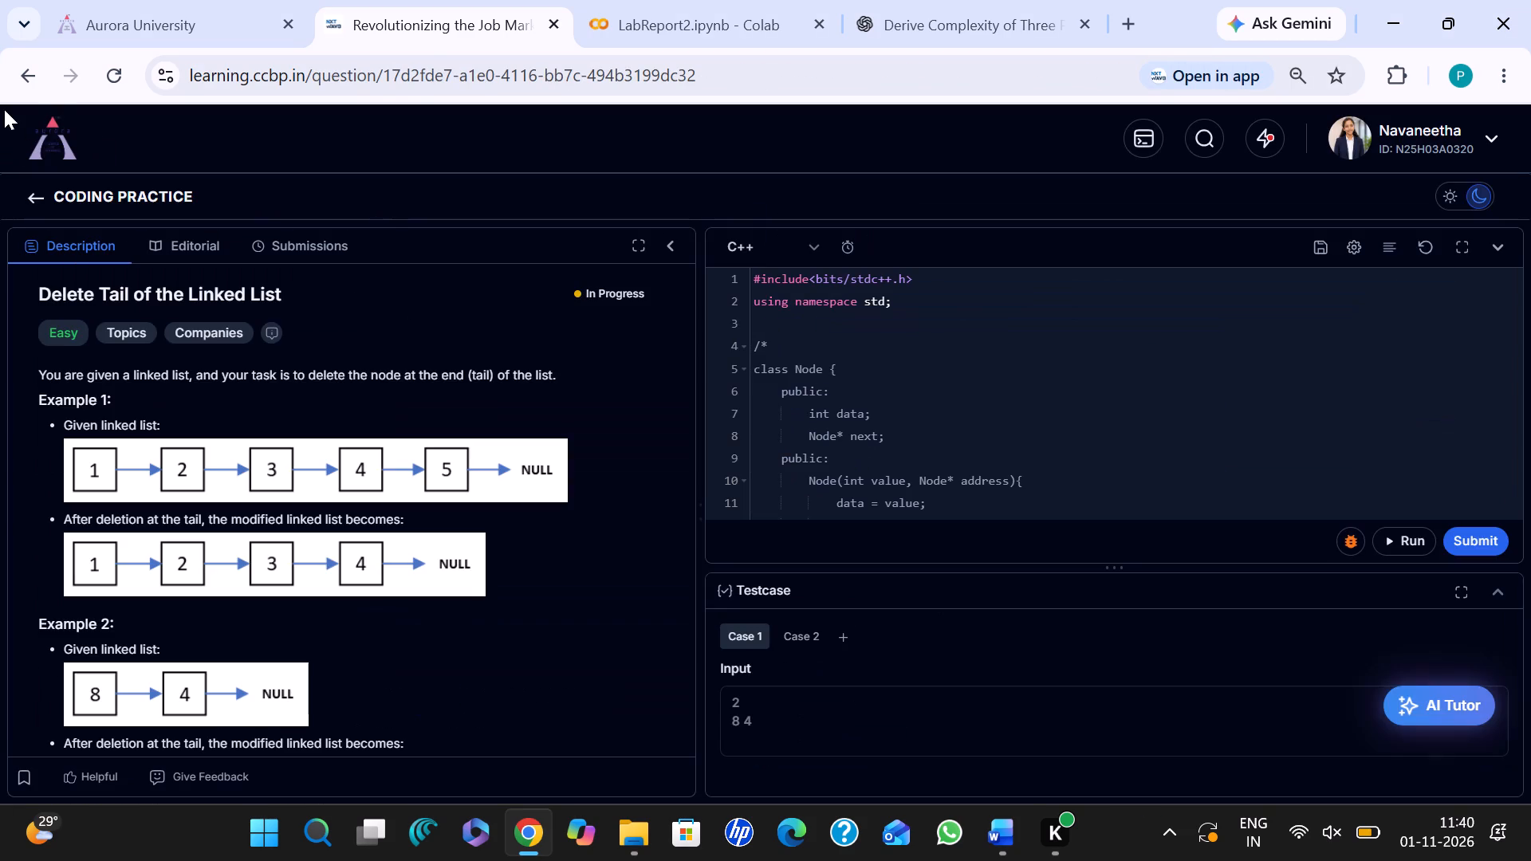
Capture a screenshot of the coding practice page area showing the Delete Tail of the Linked List description, code and test case.
key("Print")
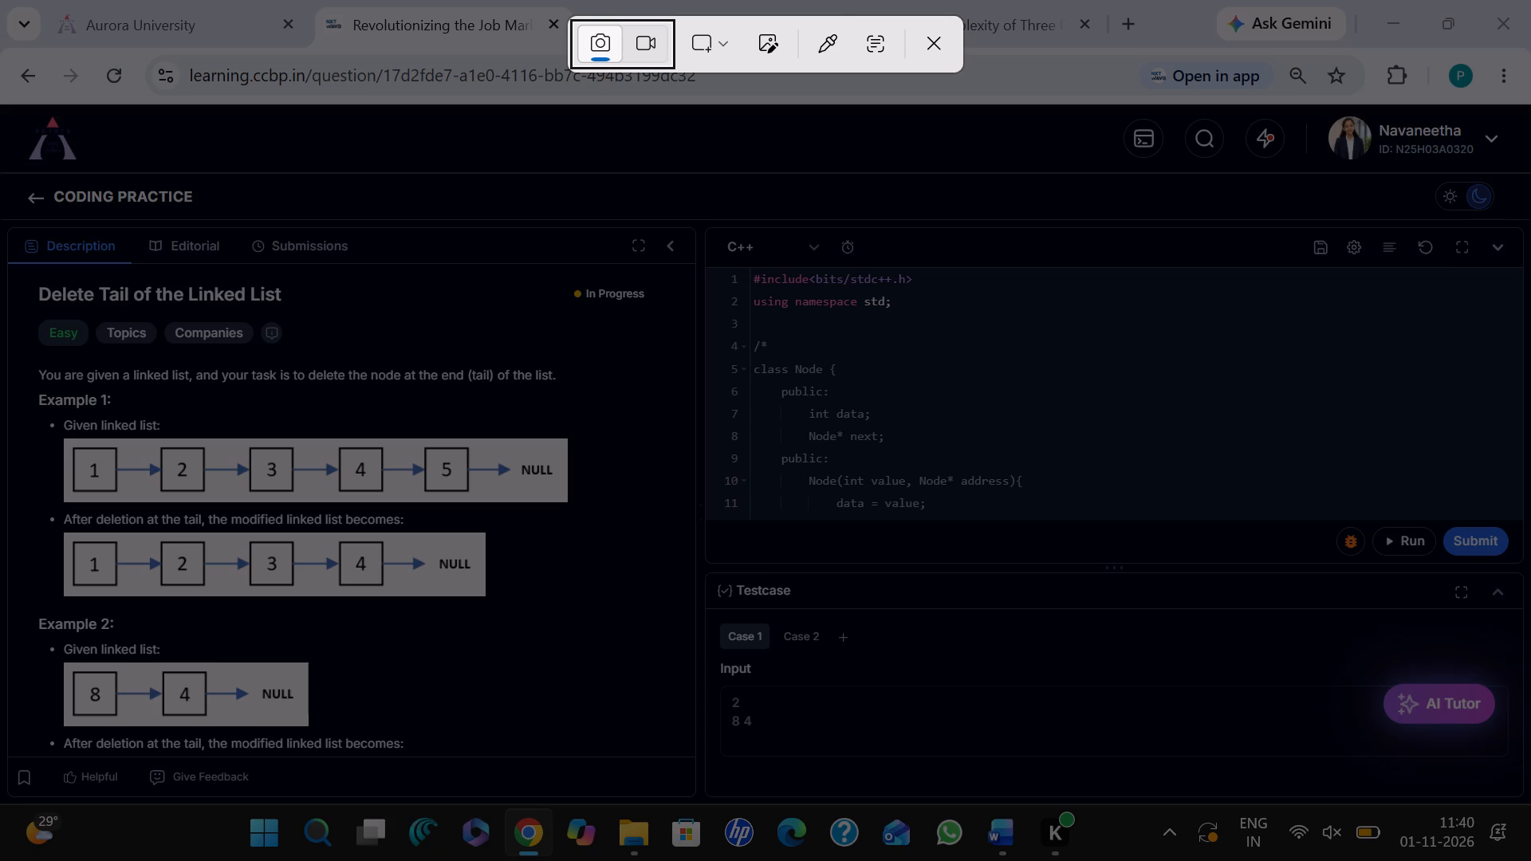
left_click(0, 108)
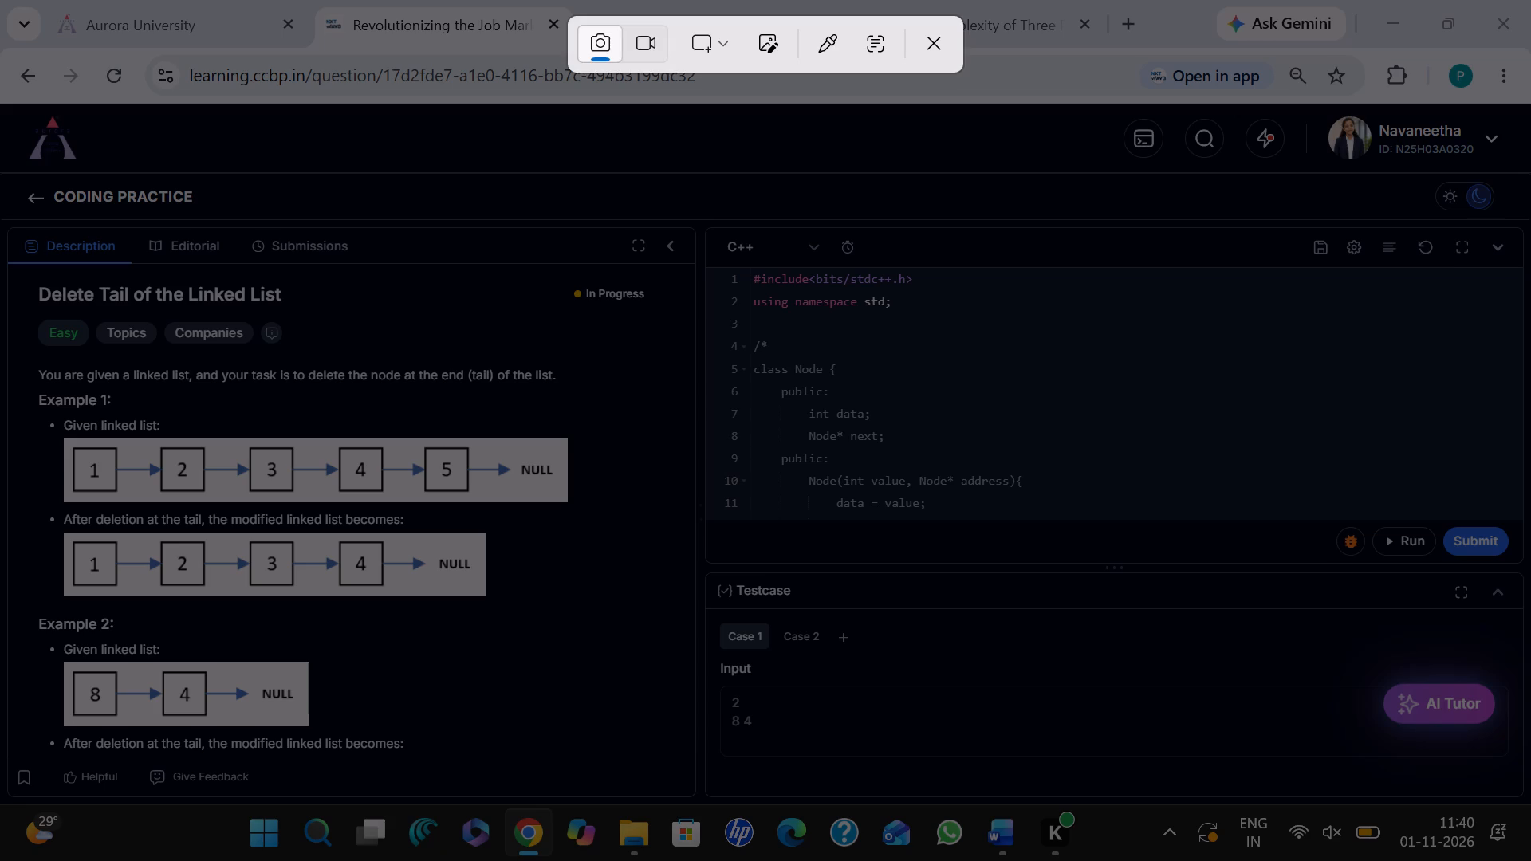
left_click_drag(0, 107, 1504, 779)
scroll(514, 391, "right", 3)
scroll(1245, 831, "right", 2)
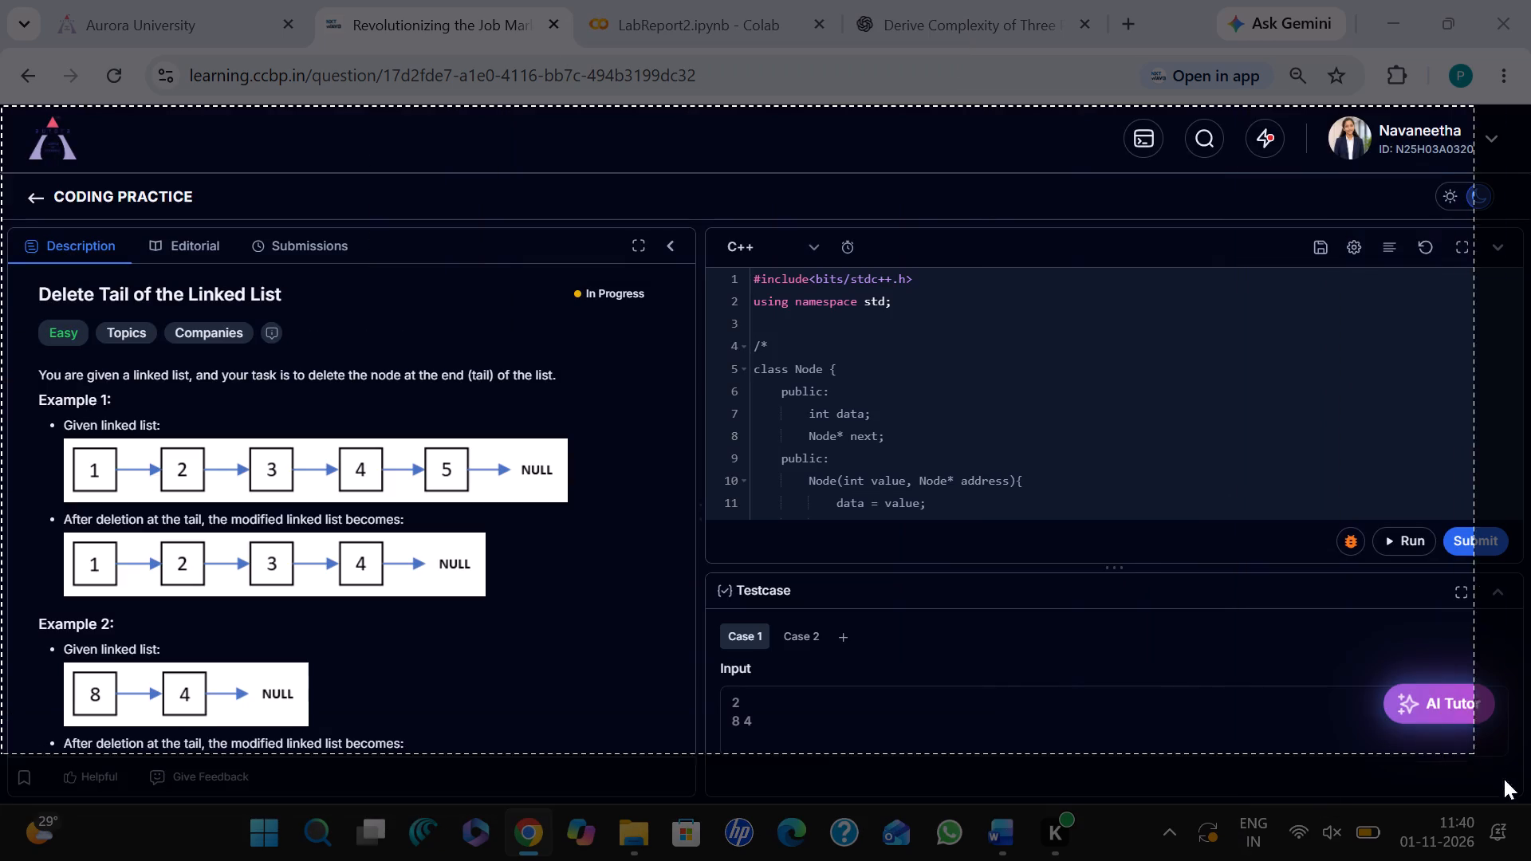
left_click_drag(1504, 779, 1530, 804)
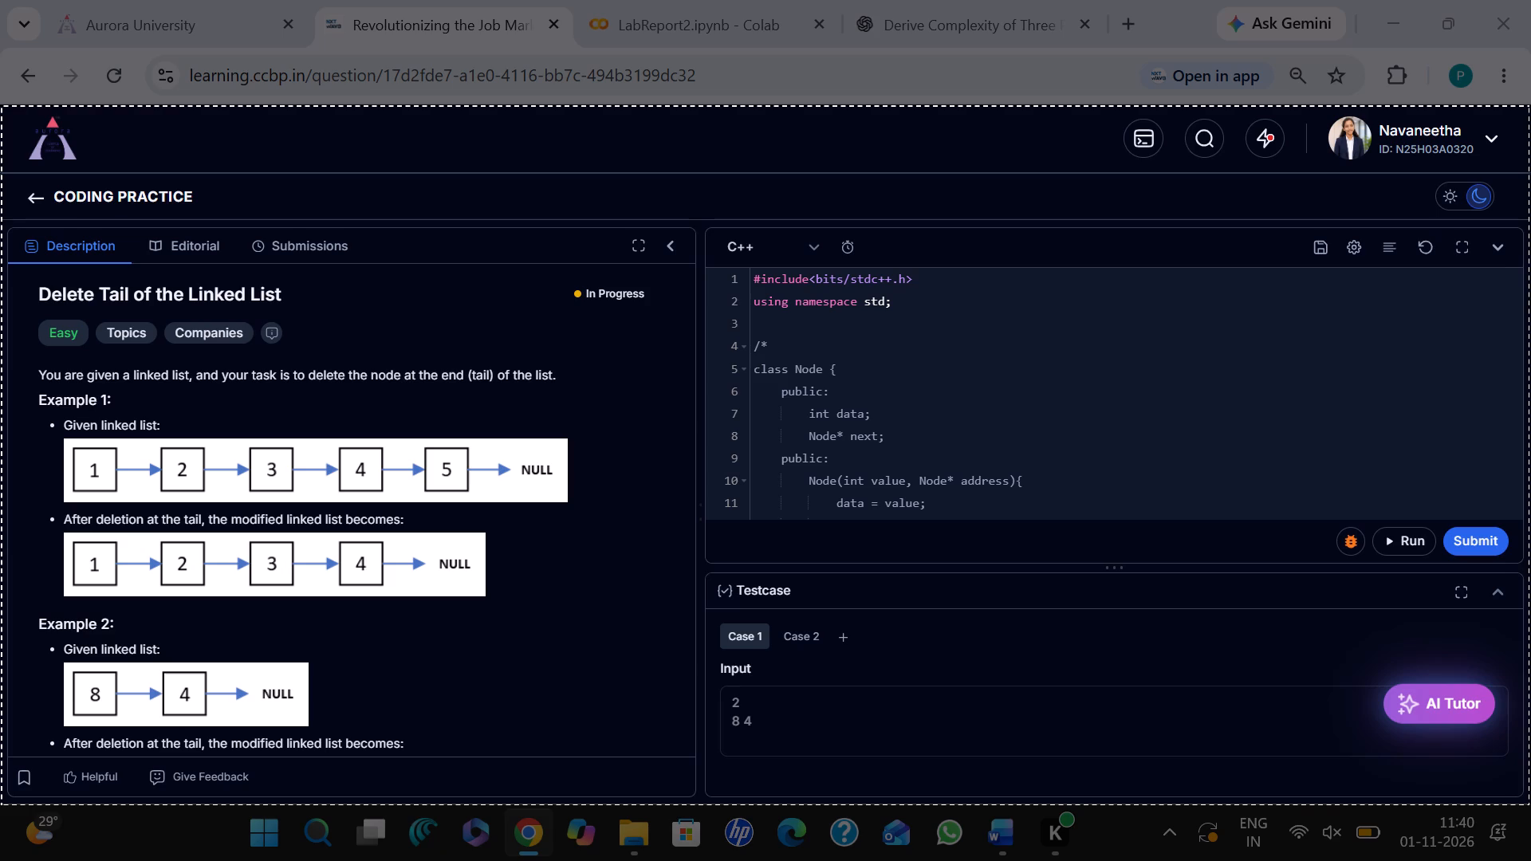
left_click_drag(1530, 804, 1530, 804)
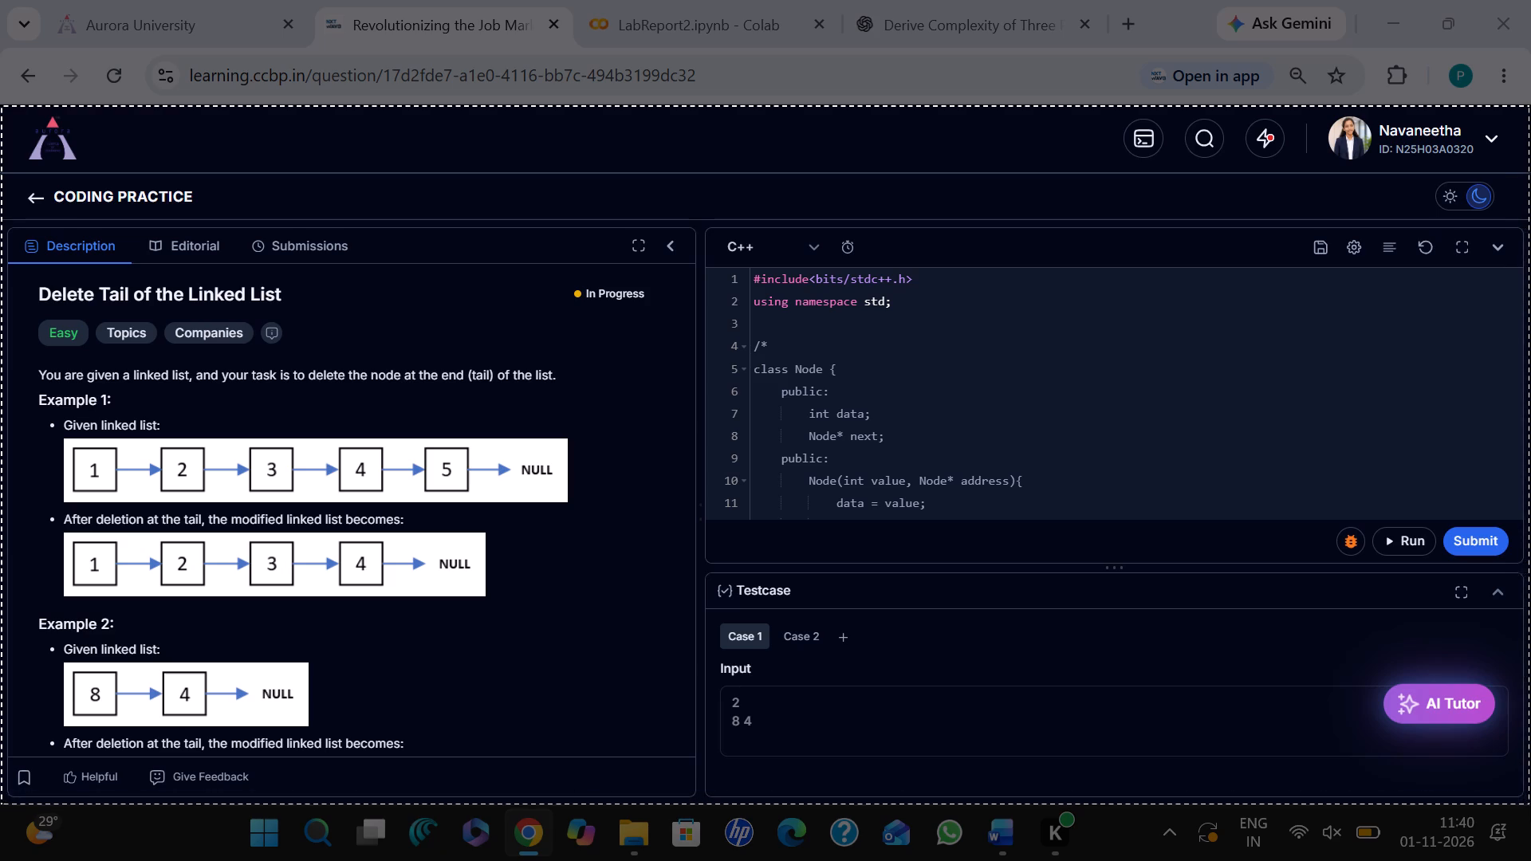
left_click_drag(1530, 804, 1530, 808)
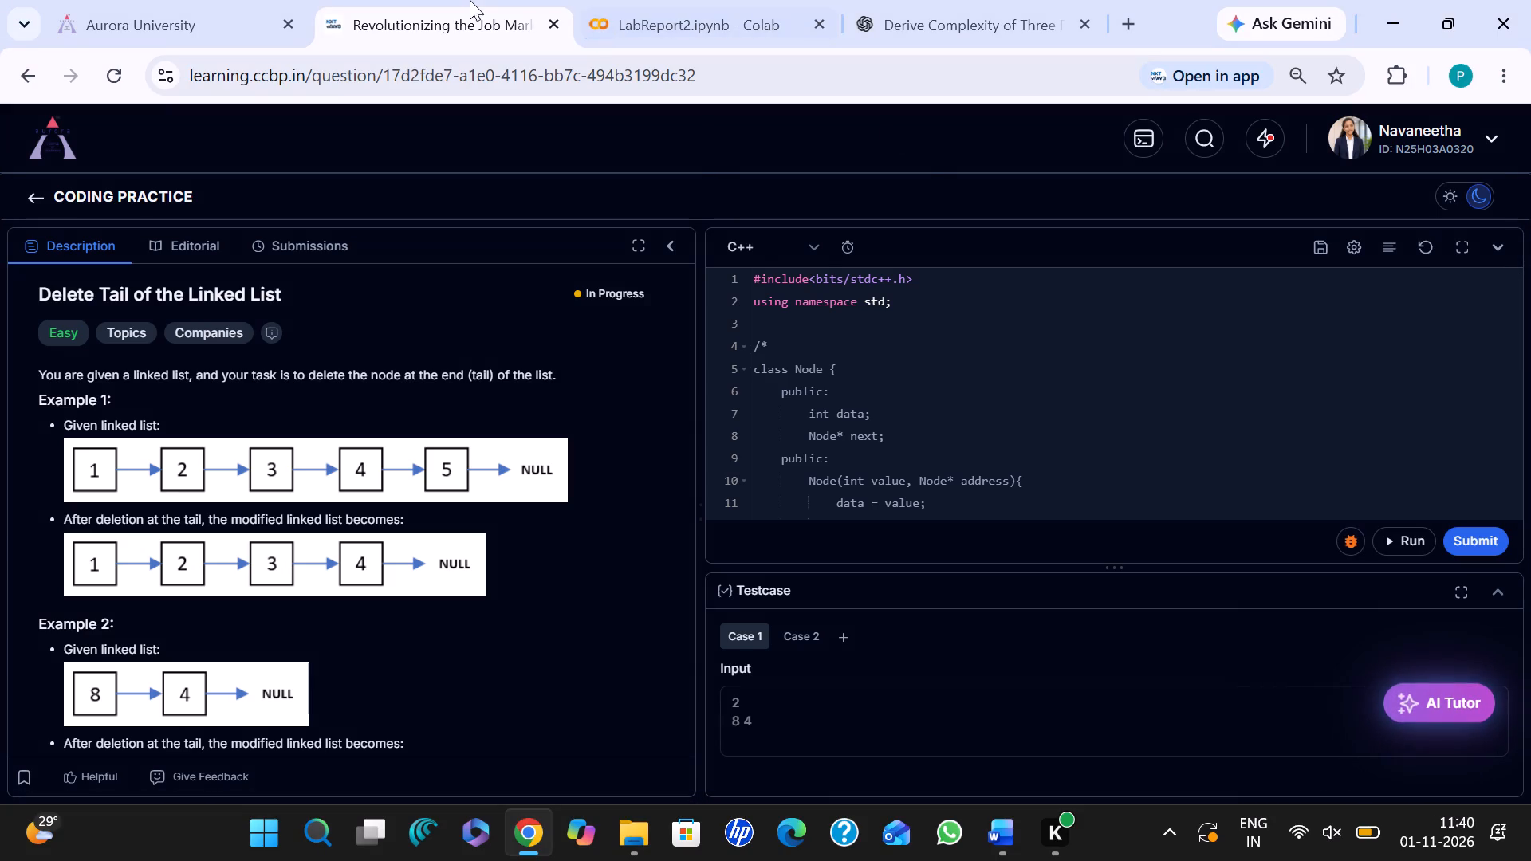
left_click(740, 37)
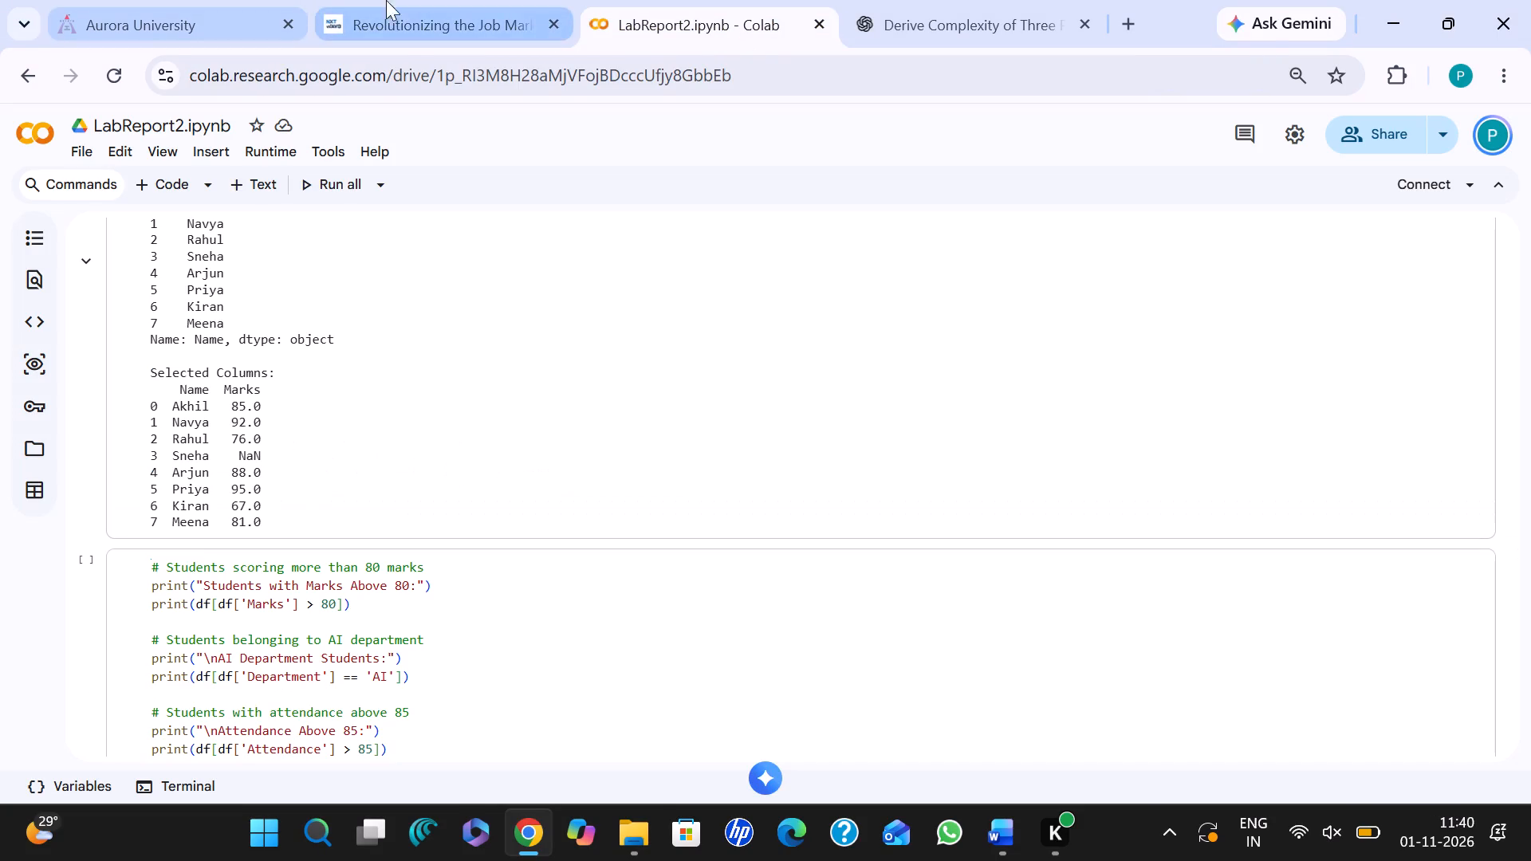
left_click(418, 0)
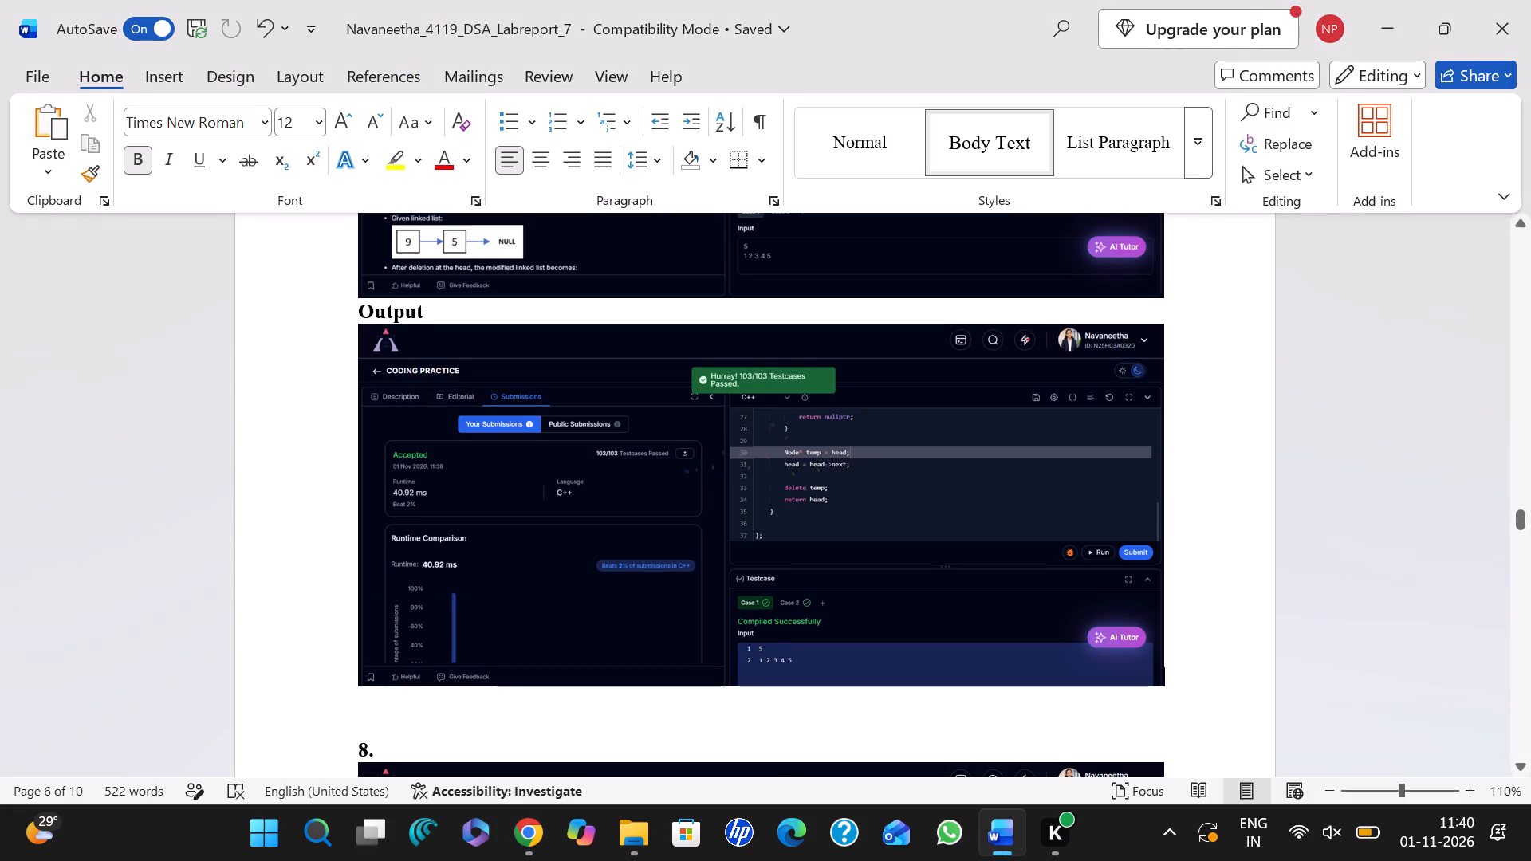
In the Word report, add problem "7." above problem 8 with the Delete Tail screenshot and an "Output" heading below it.
scroll(616, 542, "down", 1)
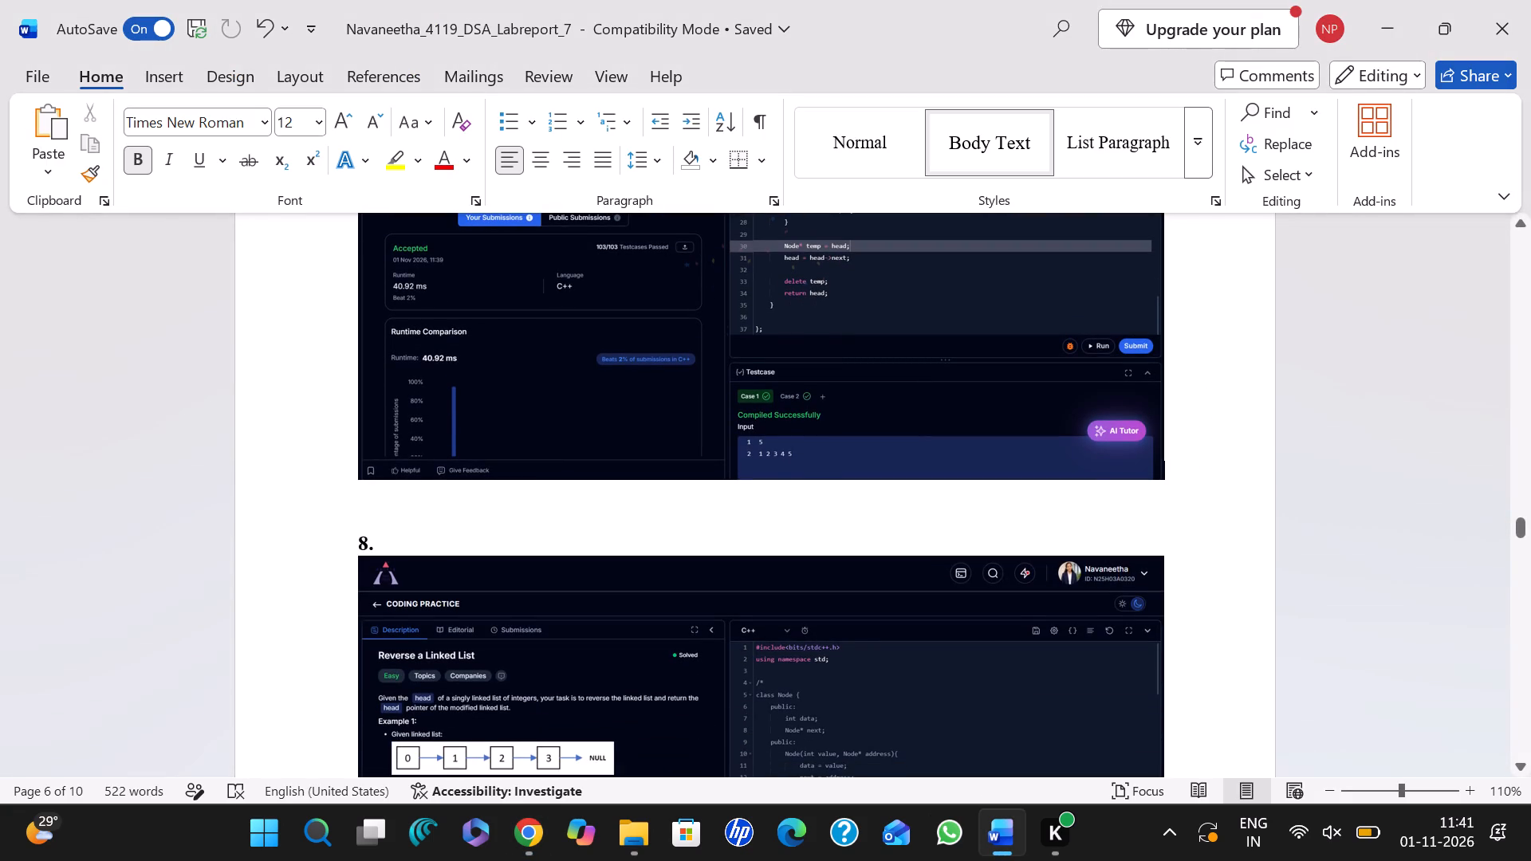
left_click(368, 503)
type("7.")
key("Return")
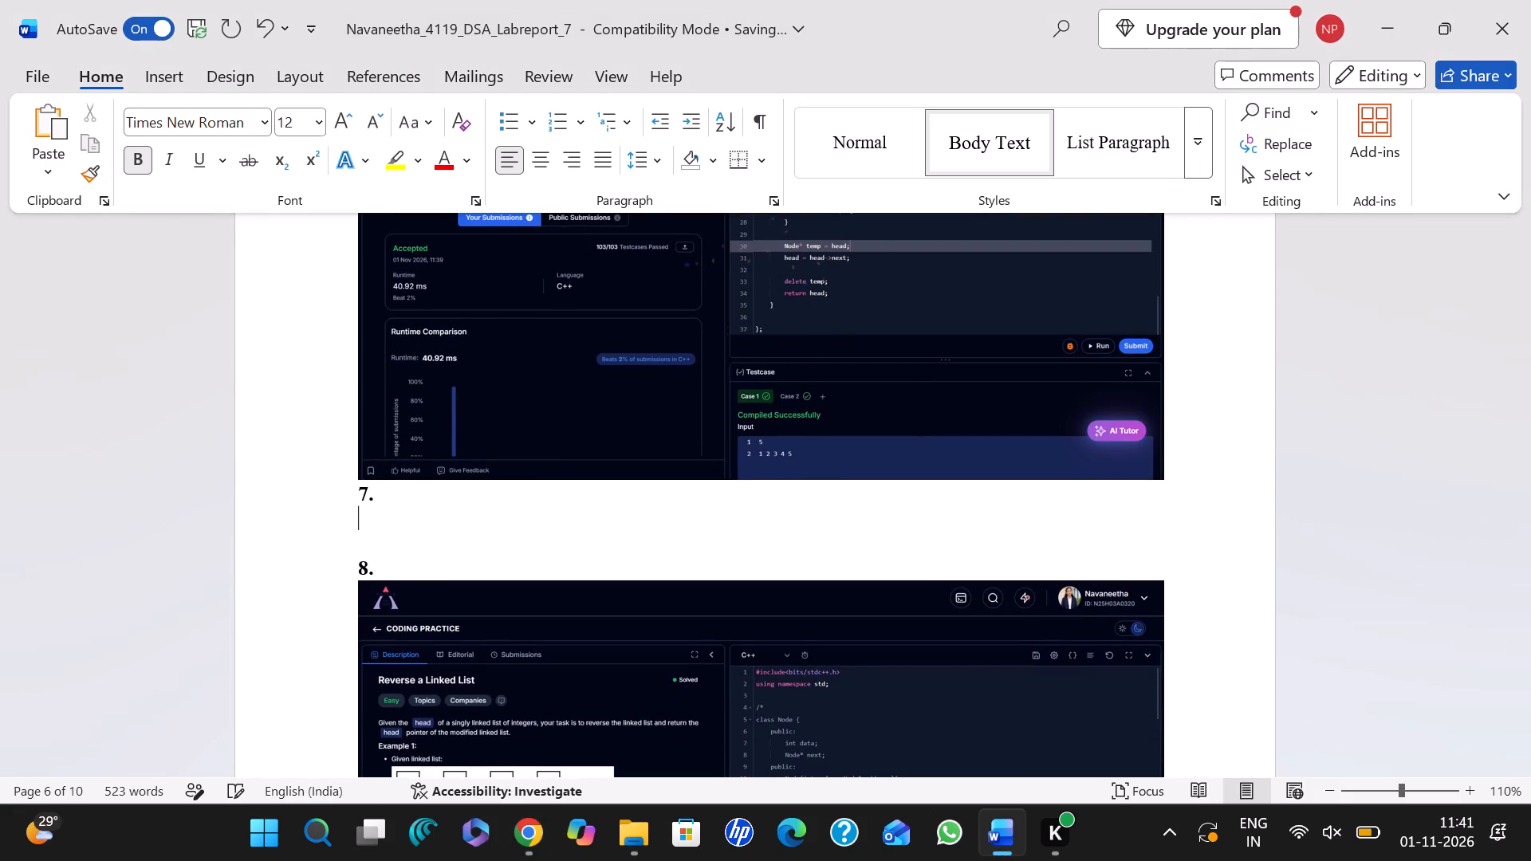
key("ctrl+v")
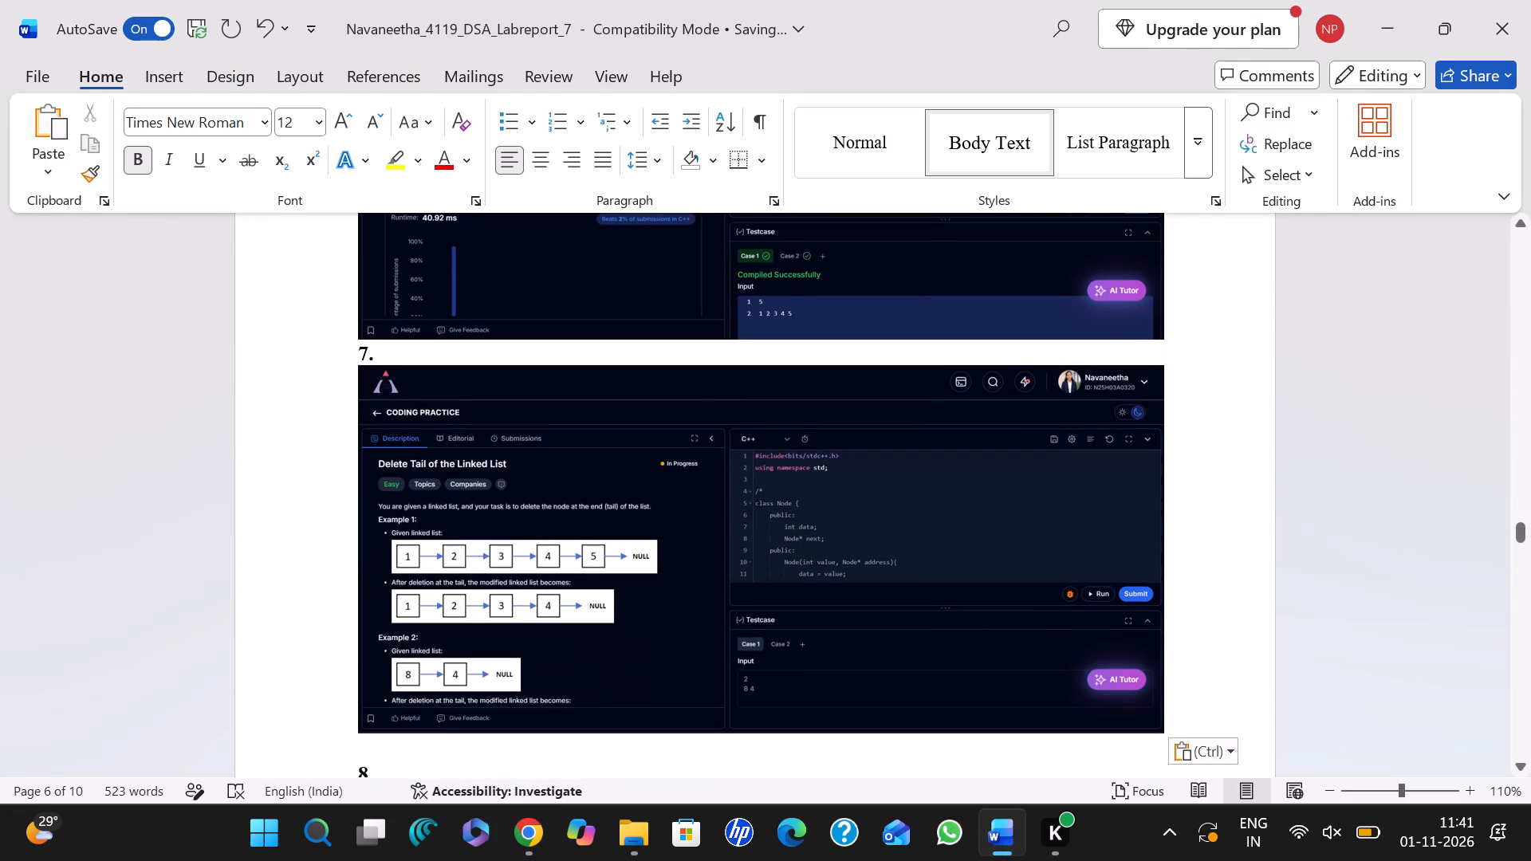
key("Return")
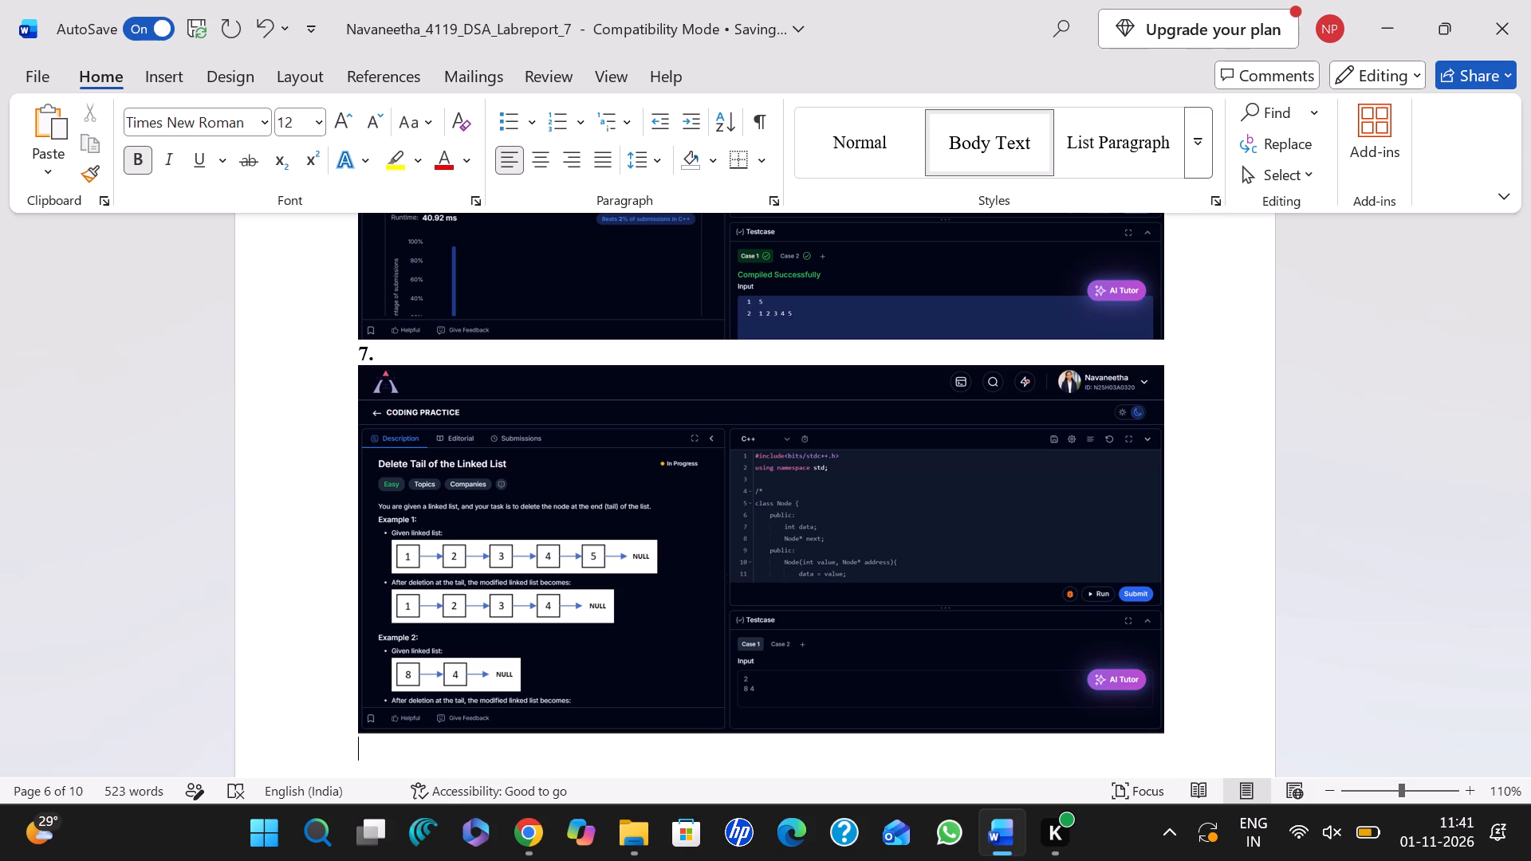
type("out")
type("put")
key("Return")
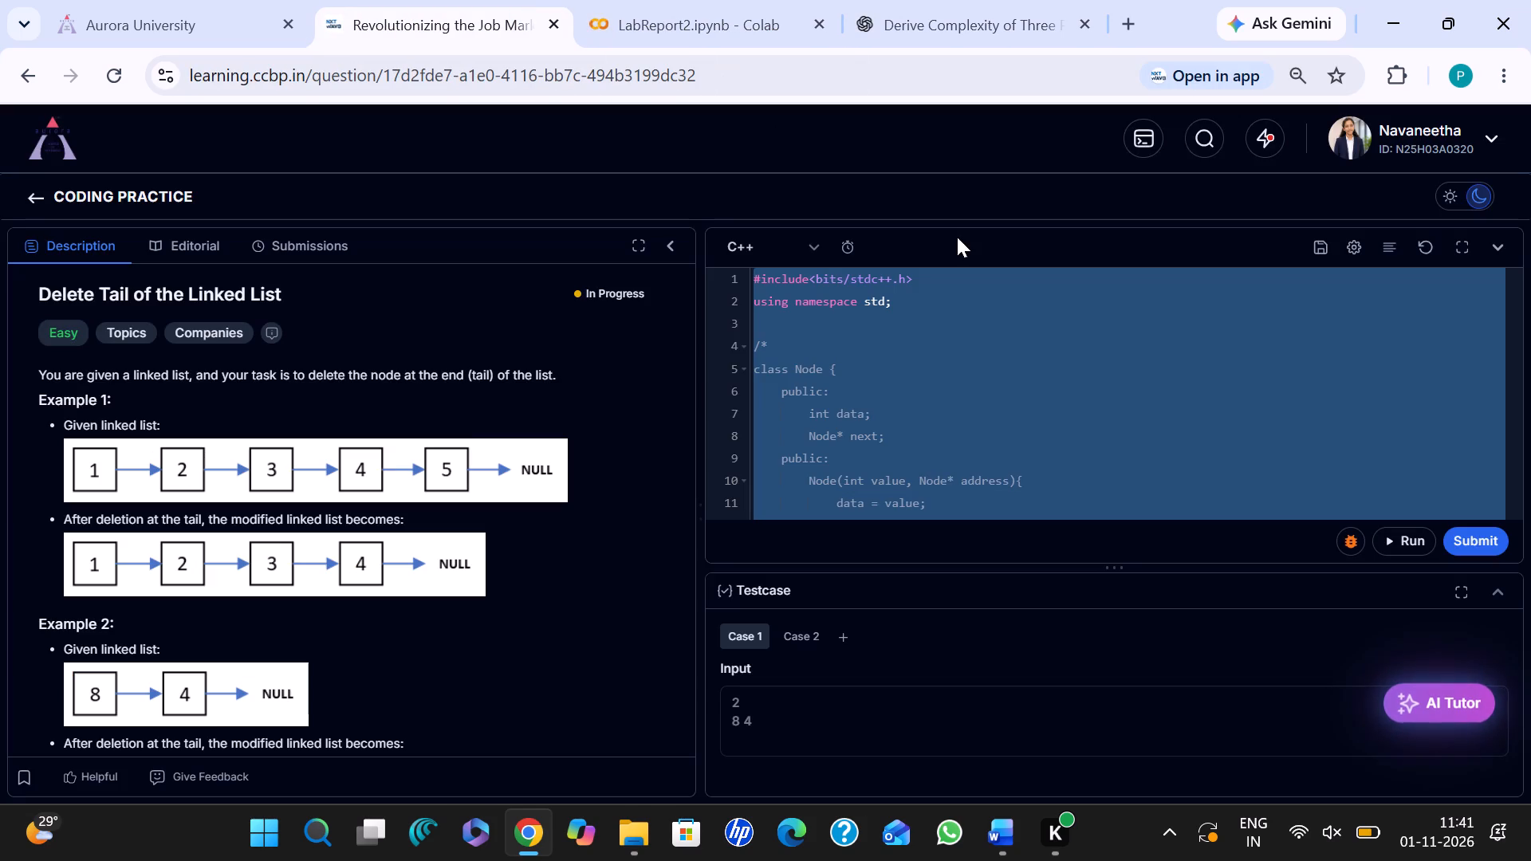
left_click(914, 350)
key("ctrl+a")
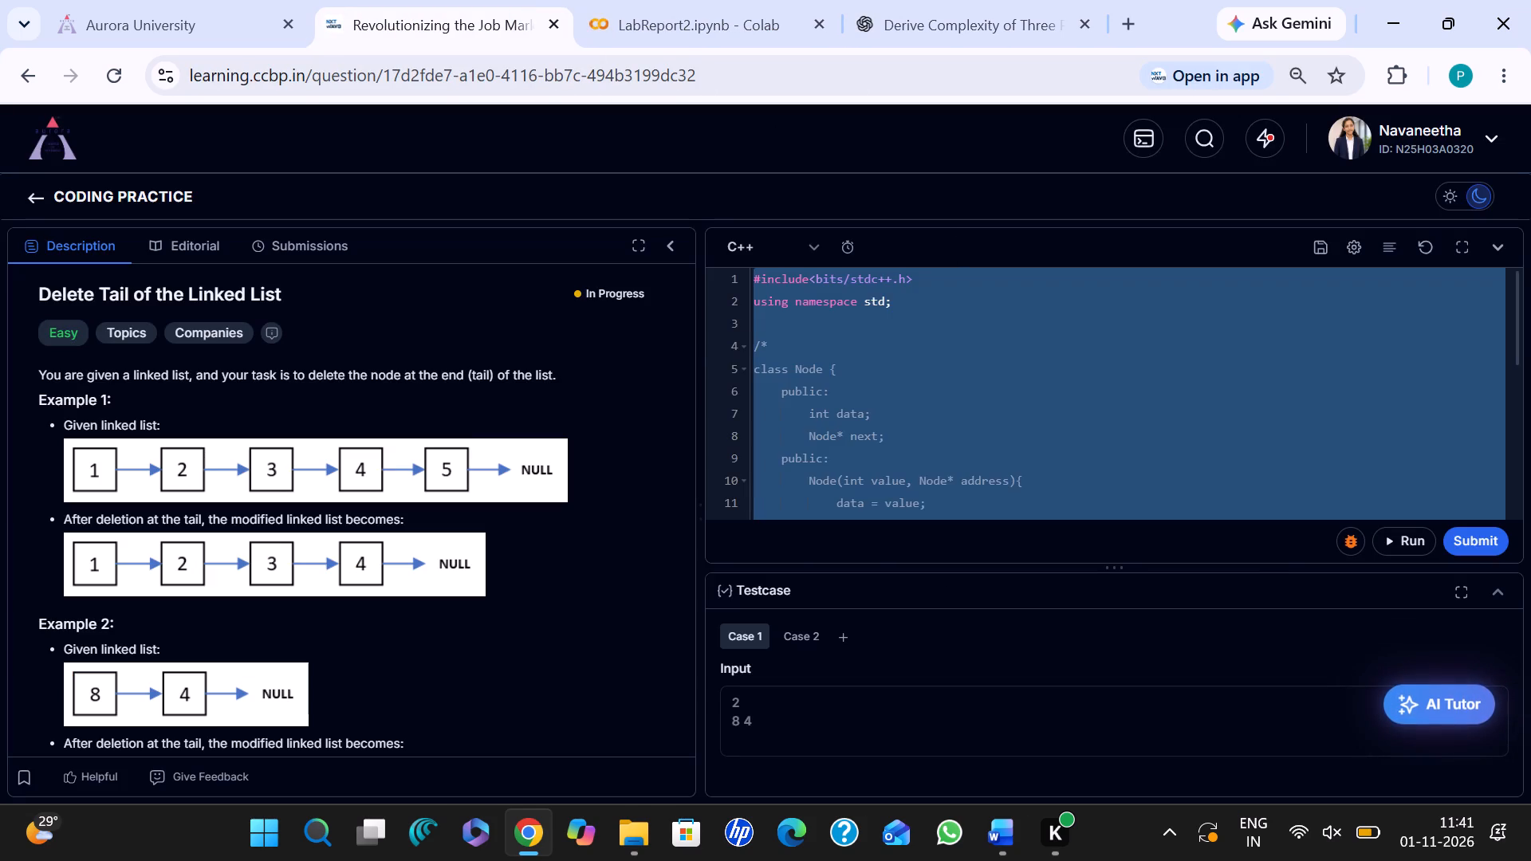
key("ctrl+v")
left_click(914, 350)
Remove the blank lines before "temp->next = nullptr;", "return head;" and the while loop in the Delete Tail code.
scroll(914, 350, "down", 1)
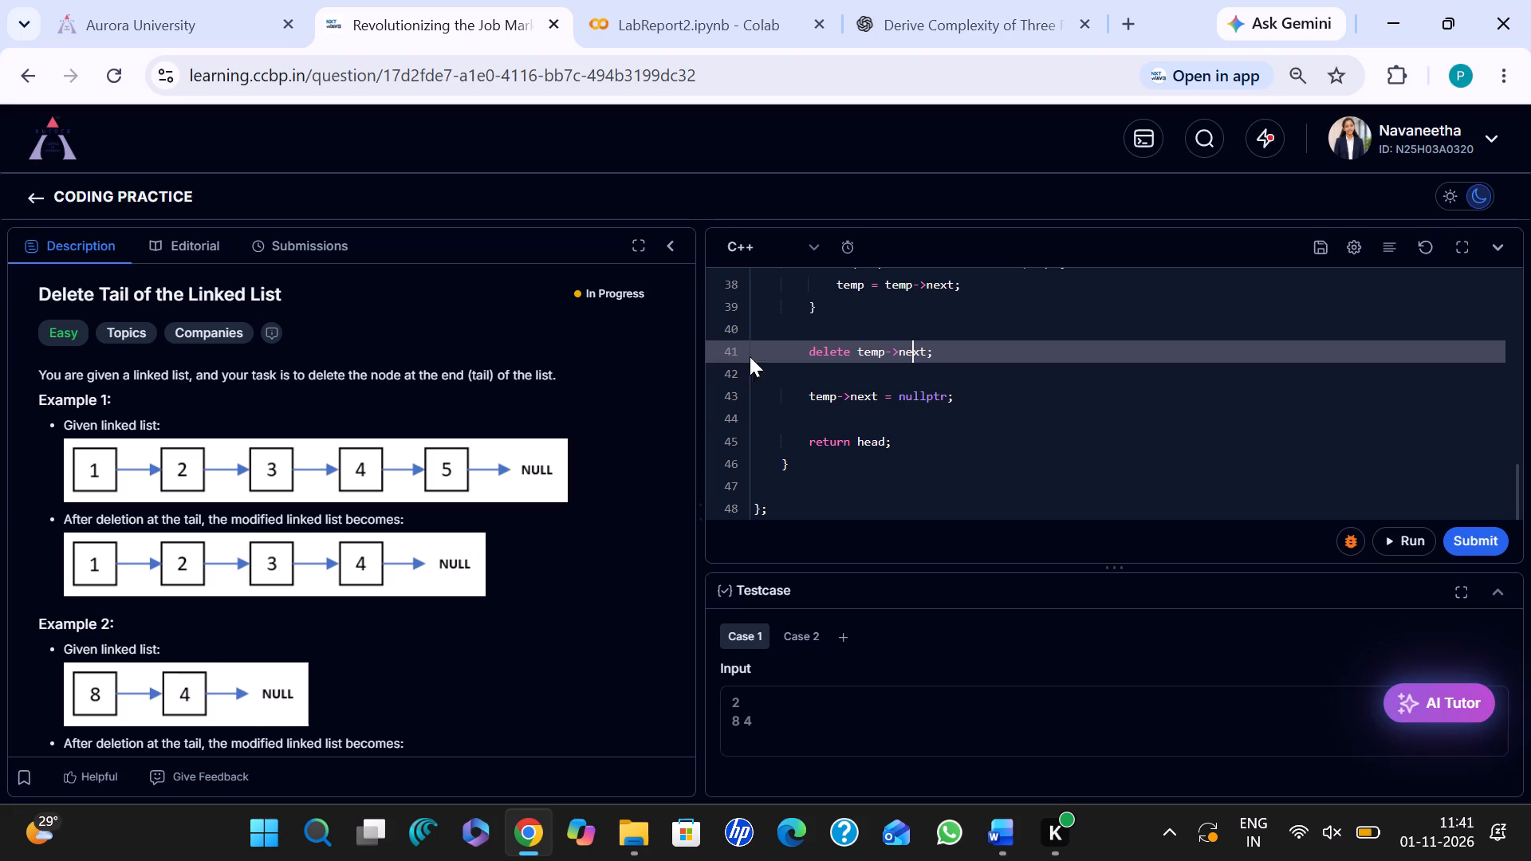
left_click(758, 379)
key("BackSpace")
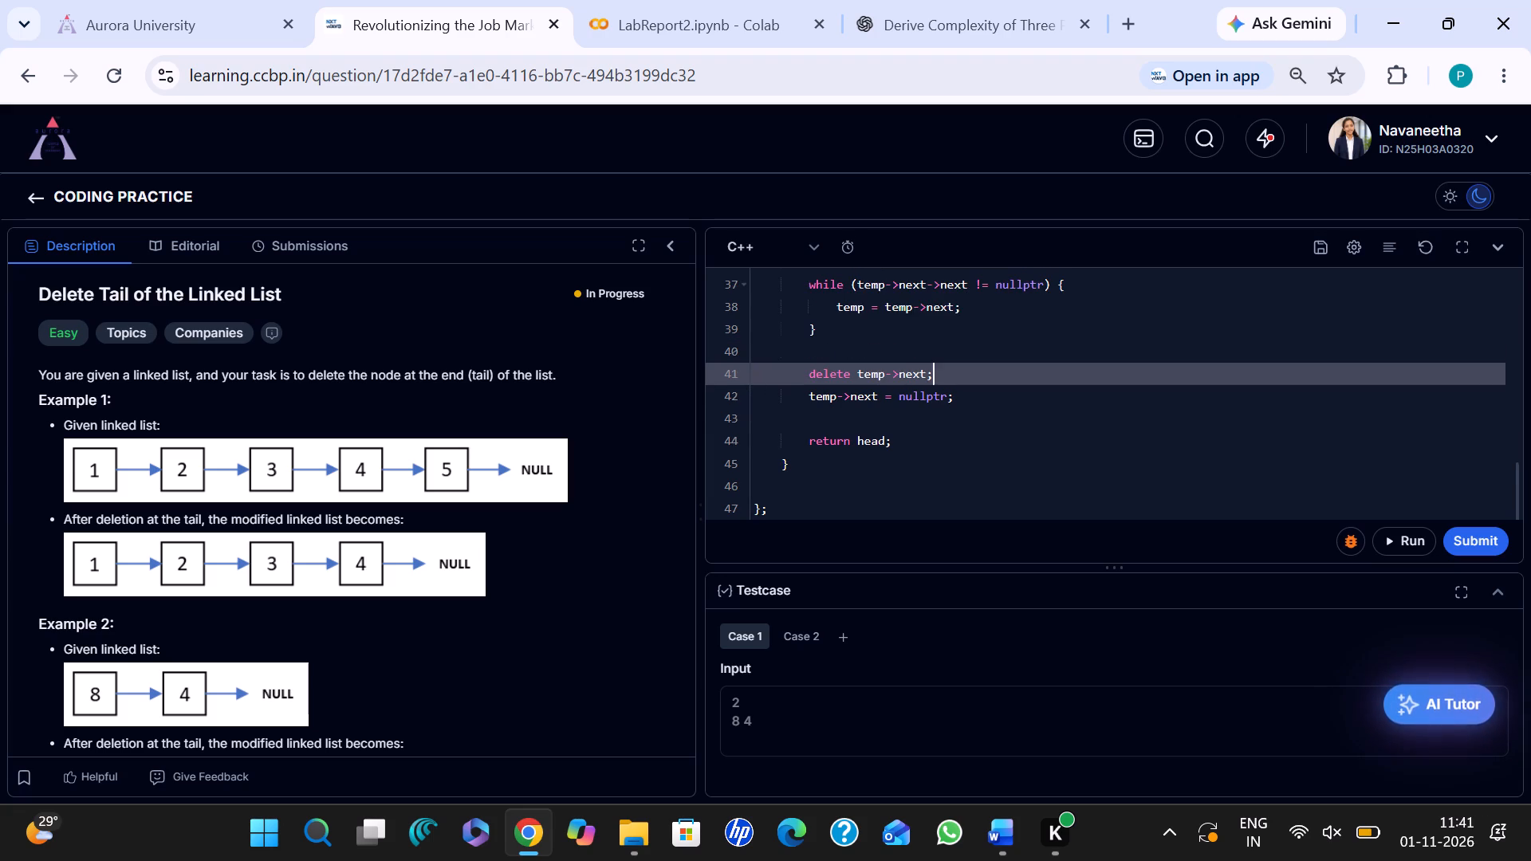
left_click(753, 431)
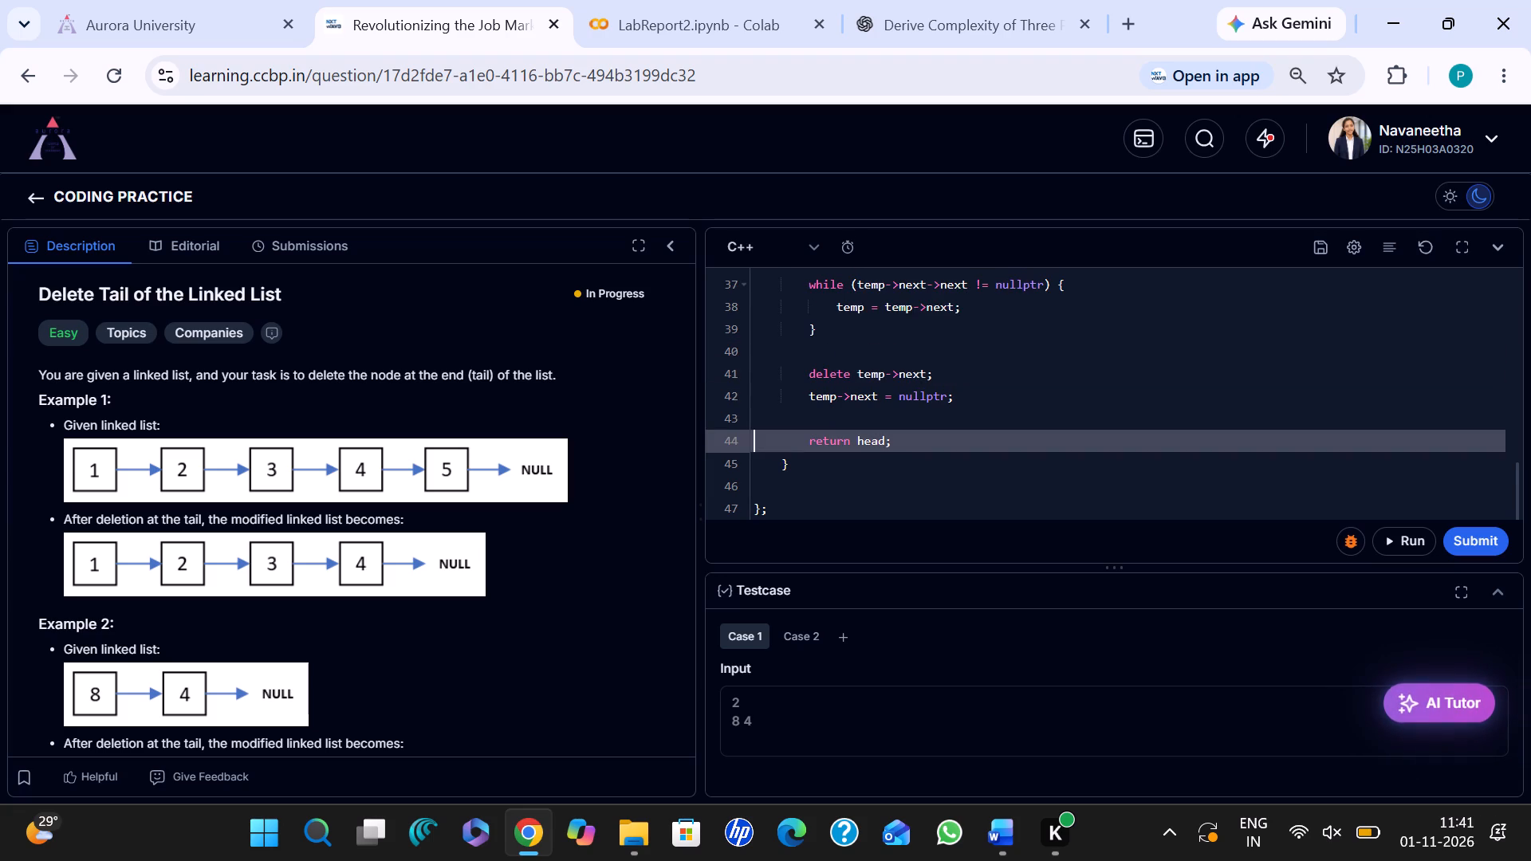
left_click(753, 426)
key("BackSpace")
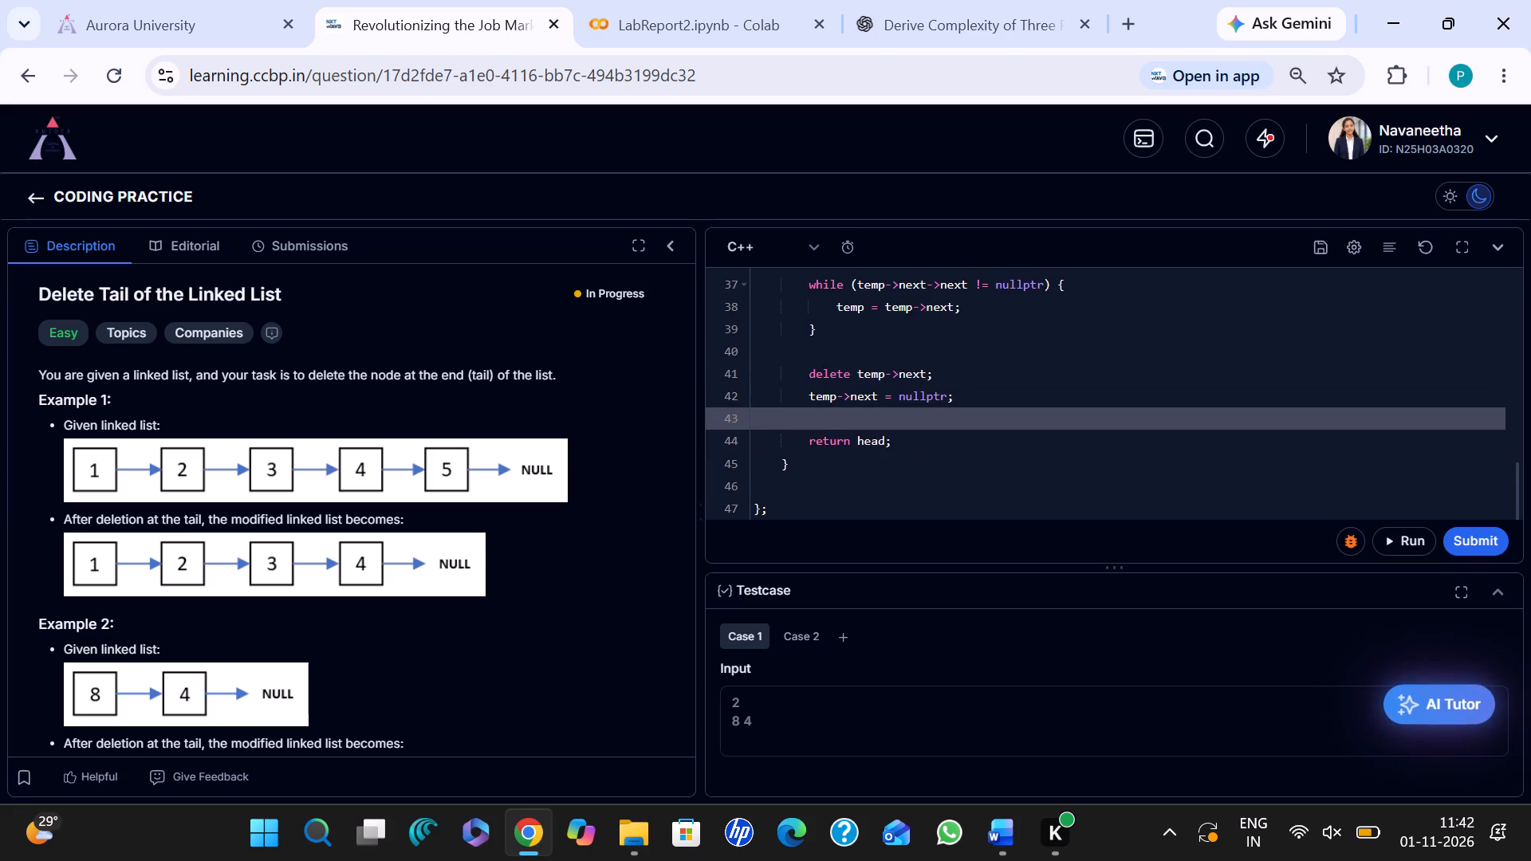
scroll(753, 426, "up", 2)
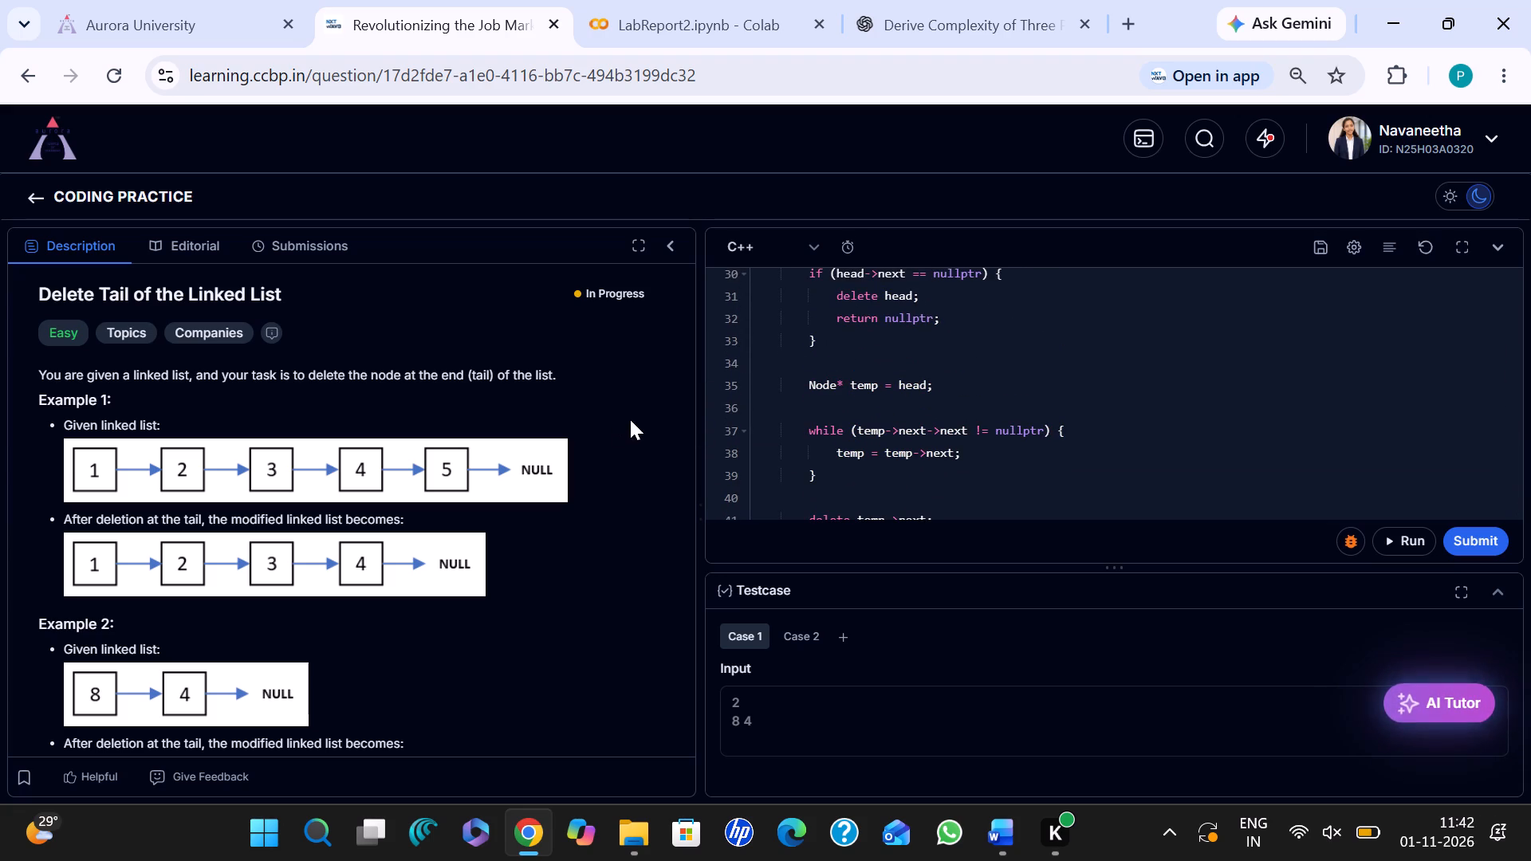
scroll(773, 396, "up", 1)
left_click(757, 426)
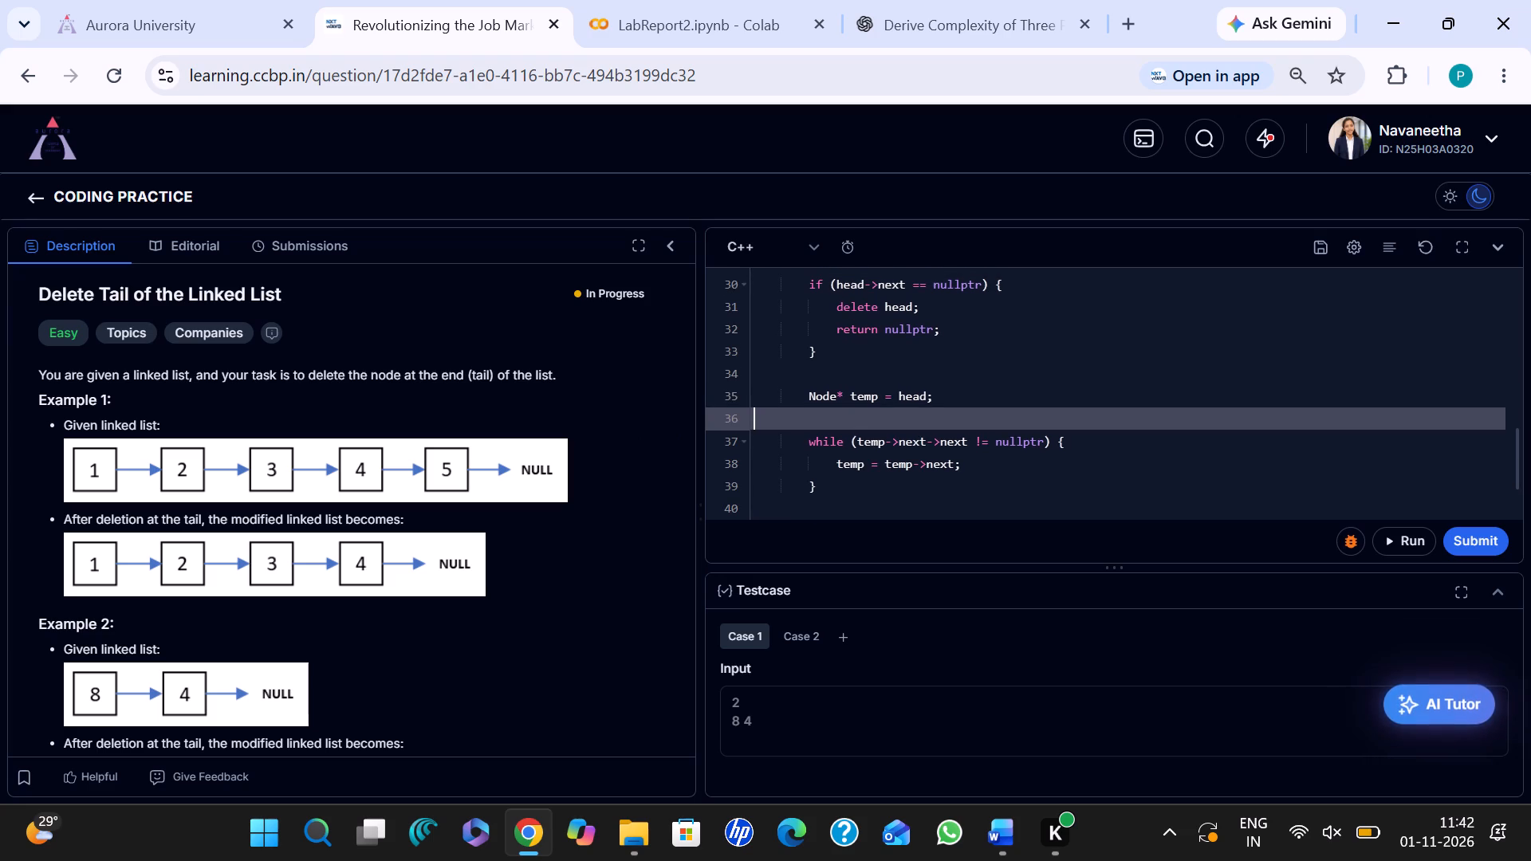
key("BackSpace")
scroll(757, 426, "up", 2)
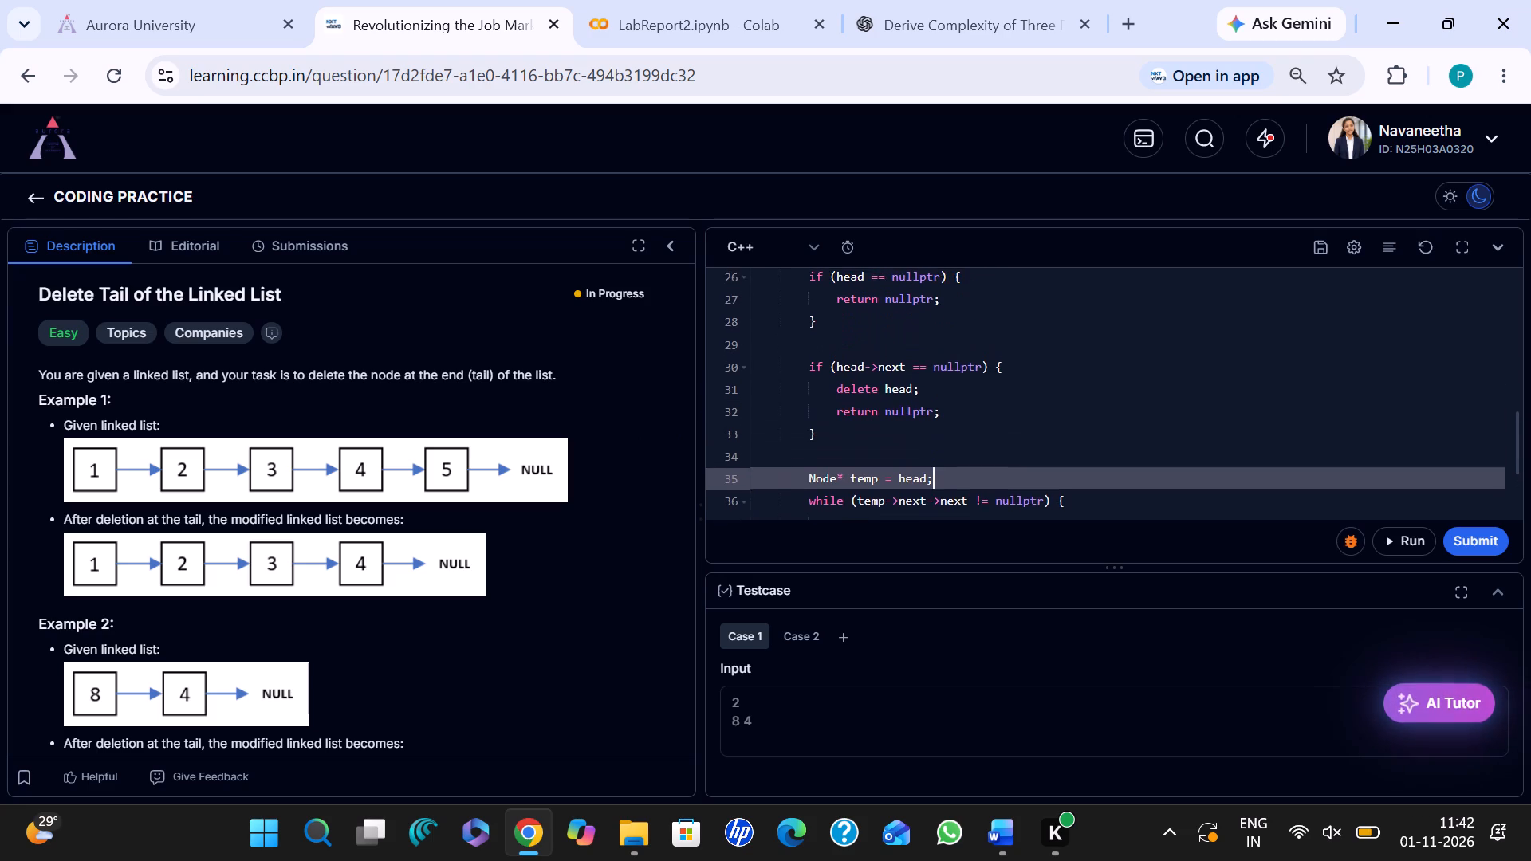
scroll(757, 426, "down", 6)
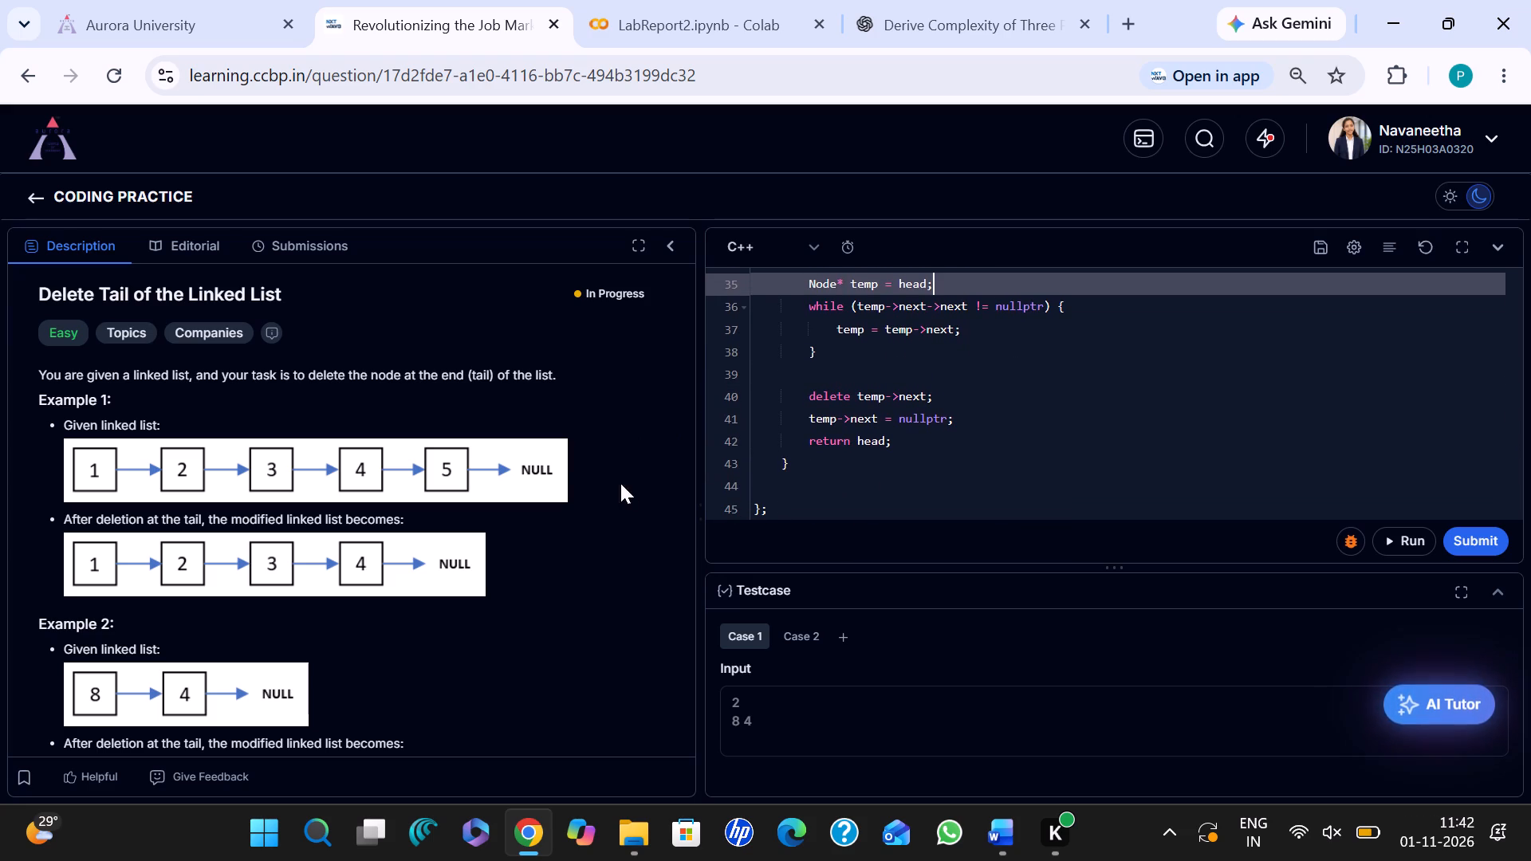
left_click(915, 413)
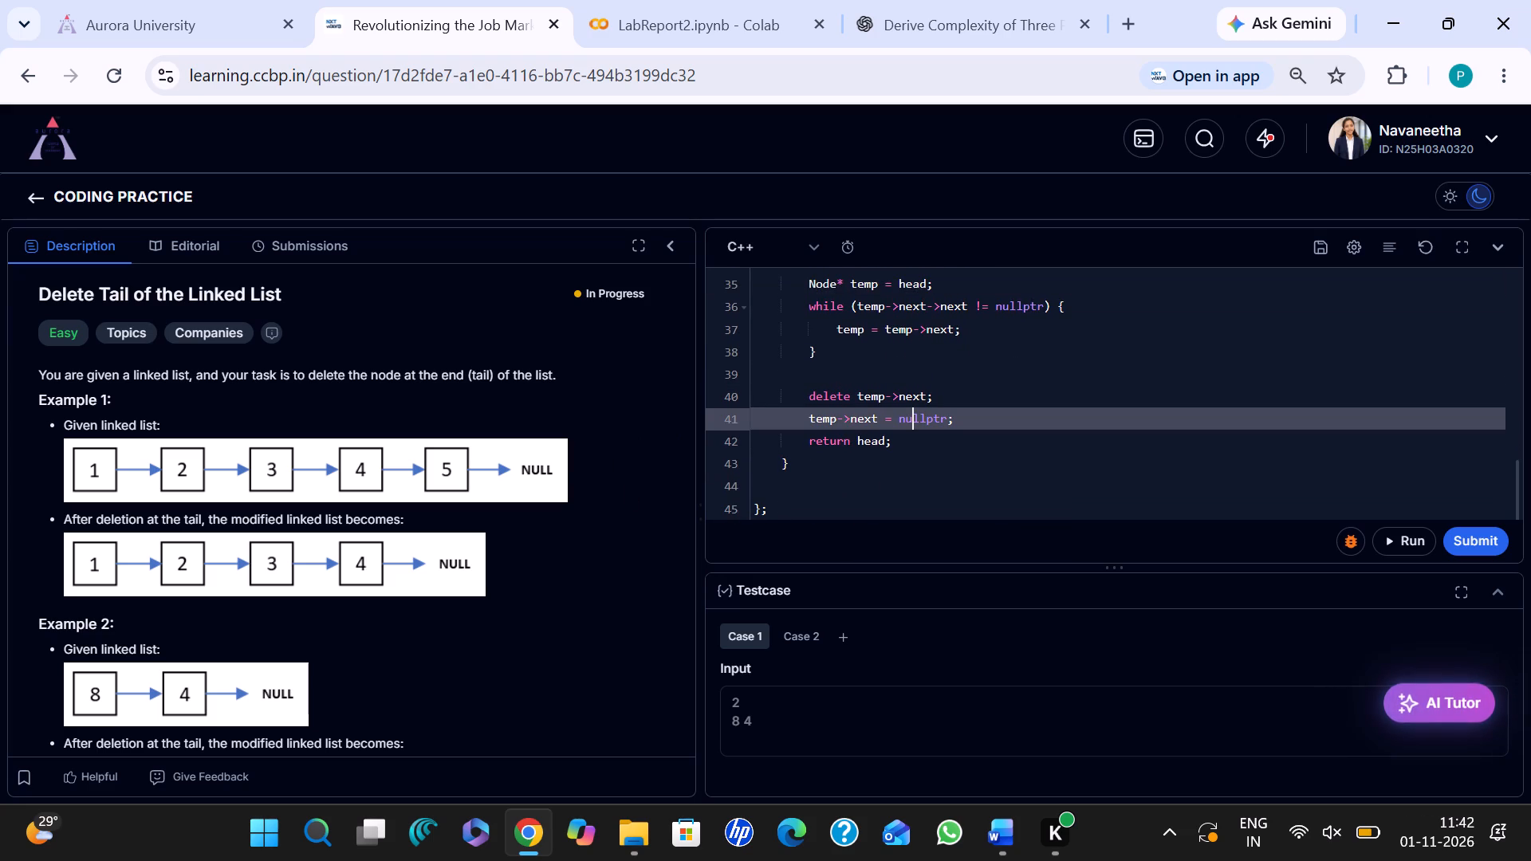
left_click(960, 415)
Run the Delete Tail solution against the sample test cases and submit it.
left_click_drag(1399, 544, 1411, 541)
left_click(1411, 541)
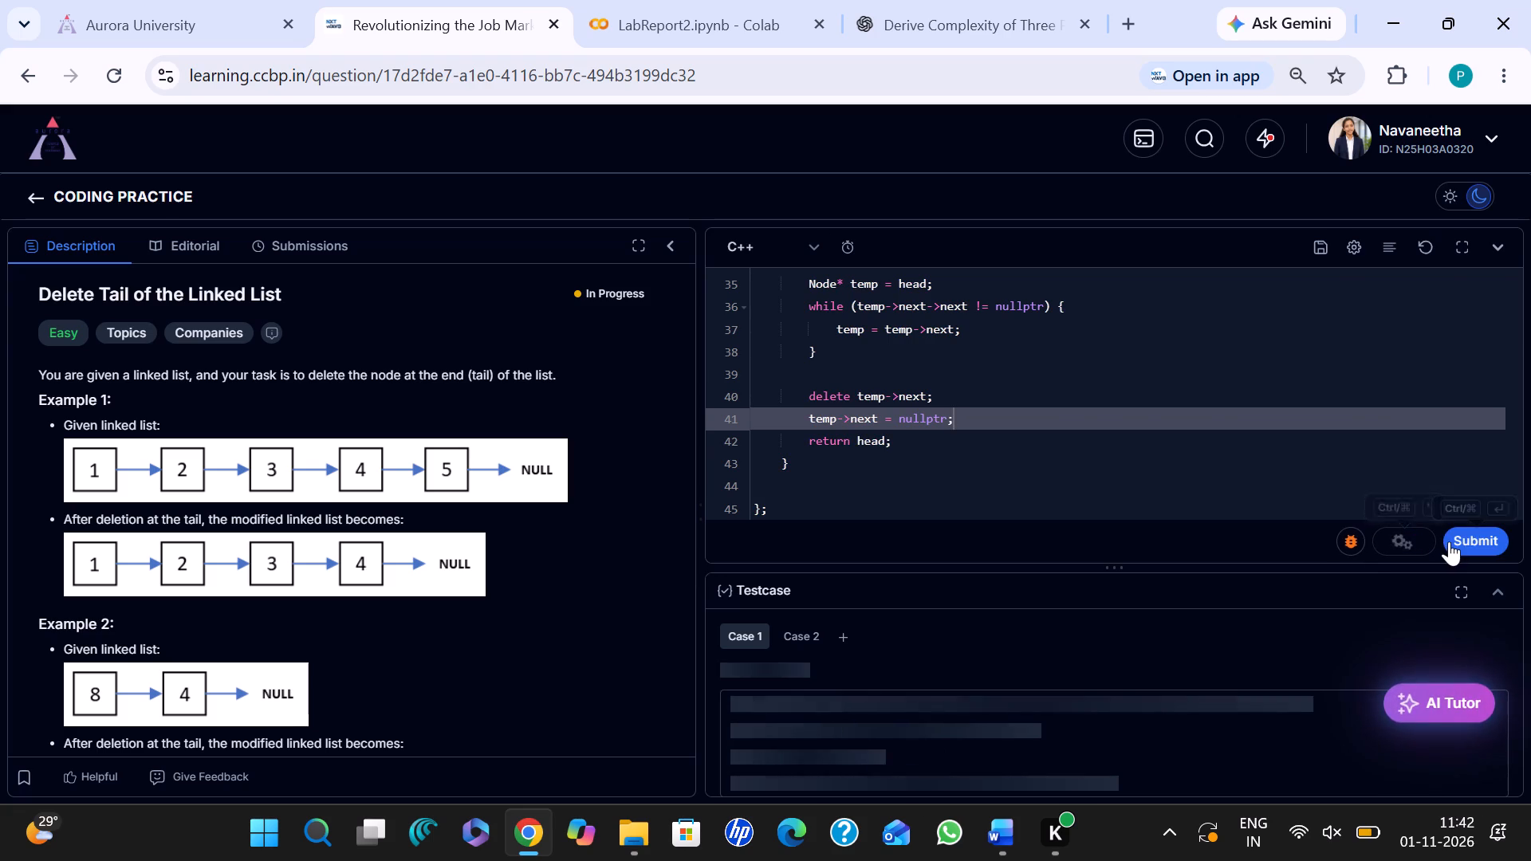
left_click(1449, 541)
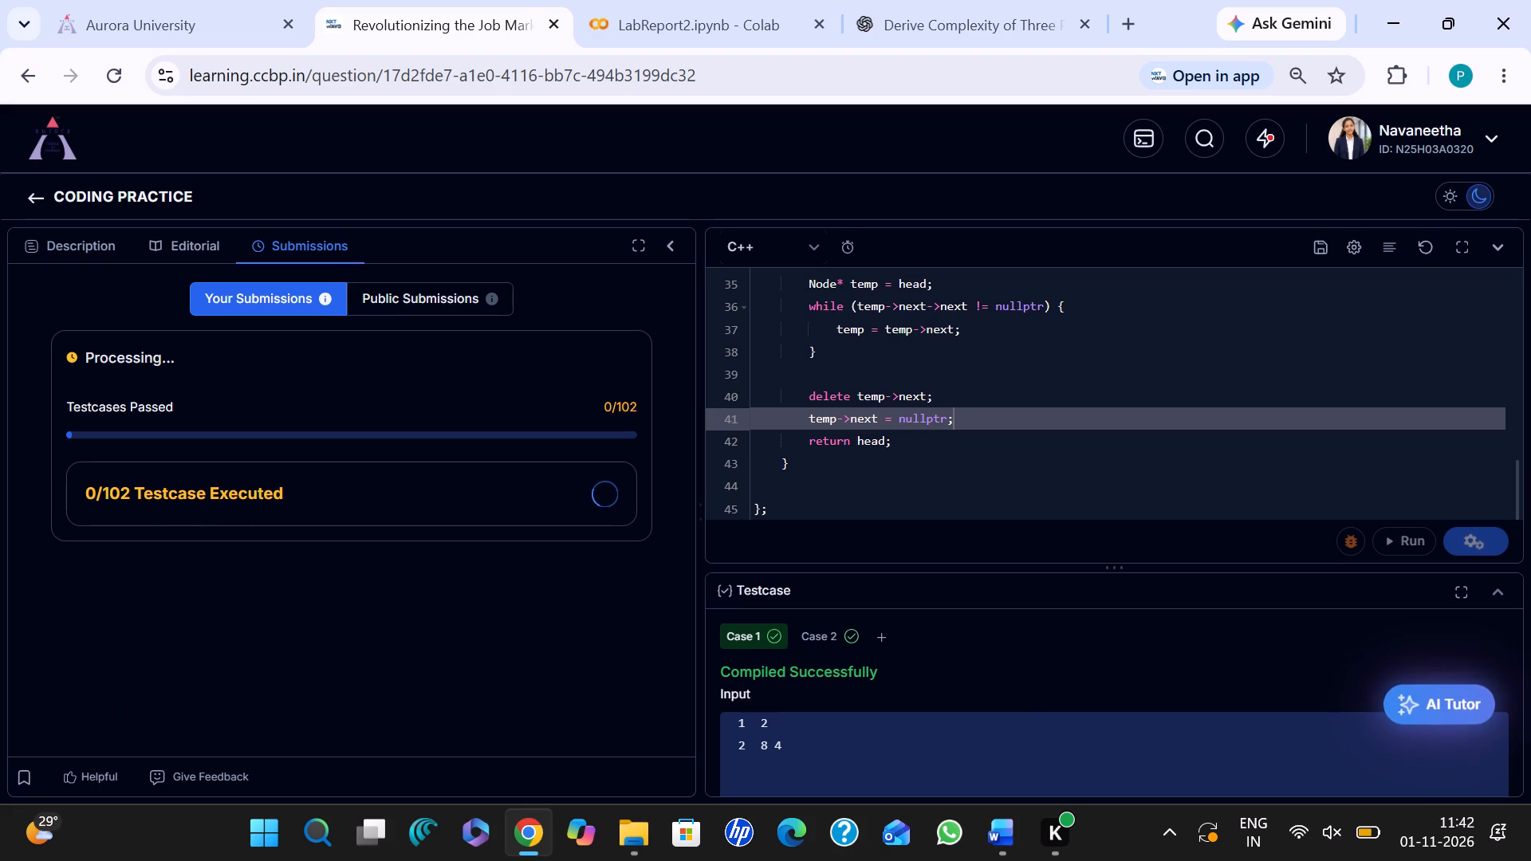
Capture the page area with the Delete Tail submission result and paste it below problem 7's "Output" heading in the Word report.
key("Print")
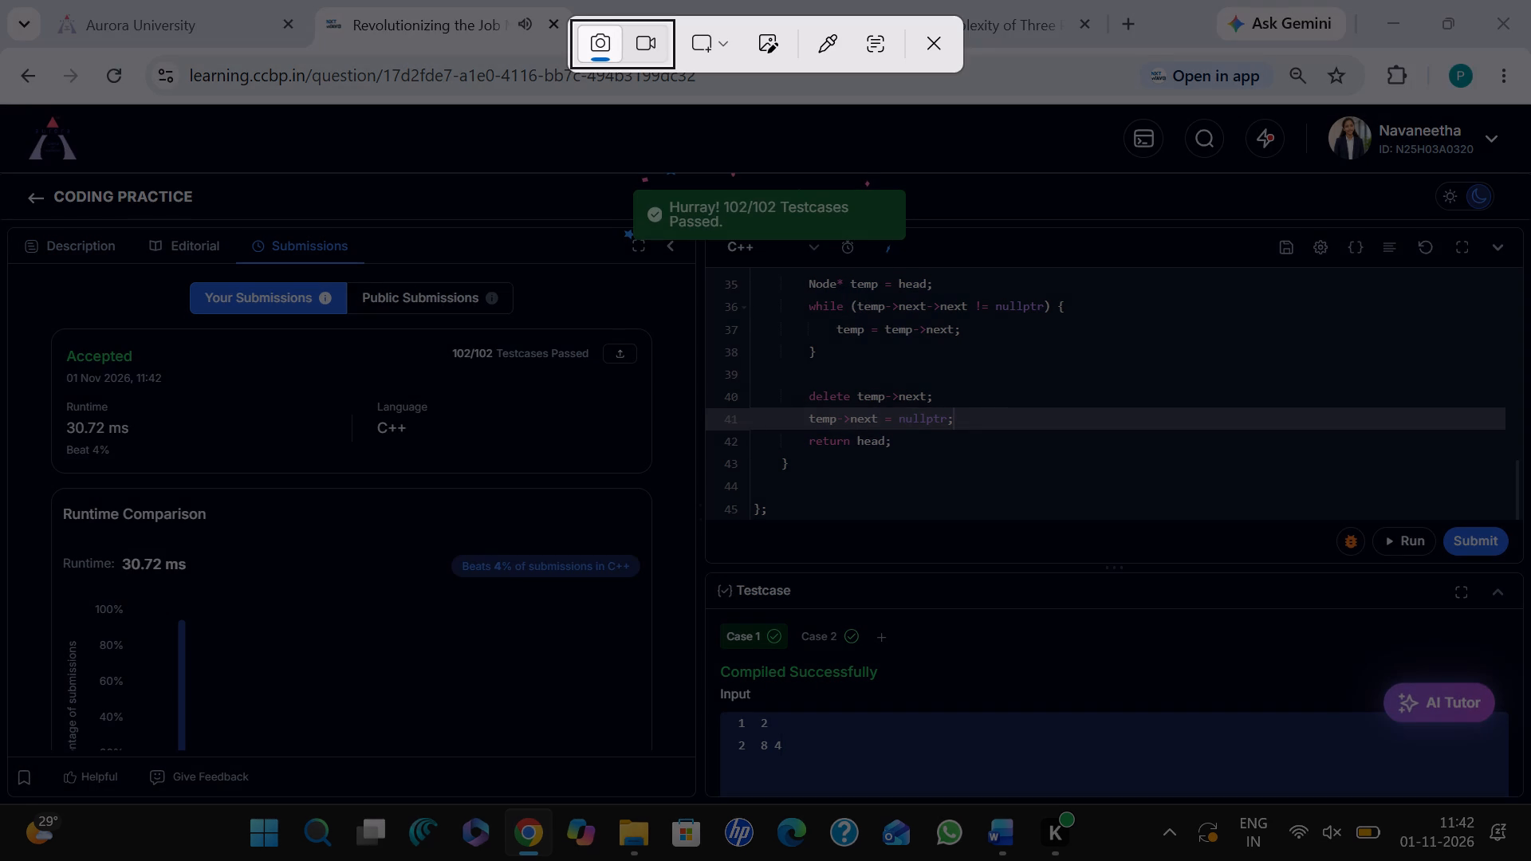
left_click_drag(0, 104, 1096, 644)
scroll(935, 580, "right", 1)
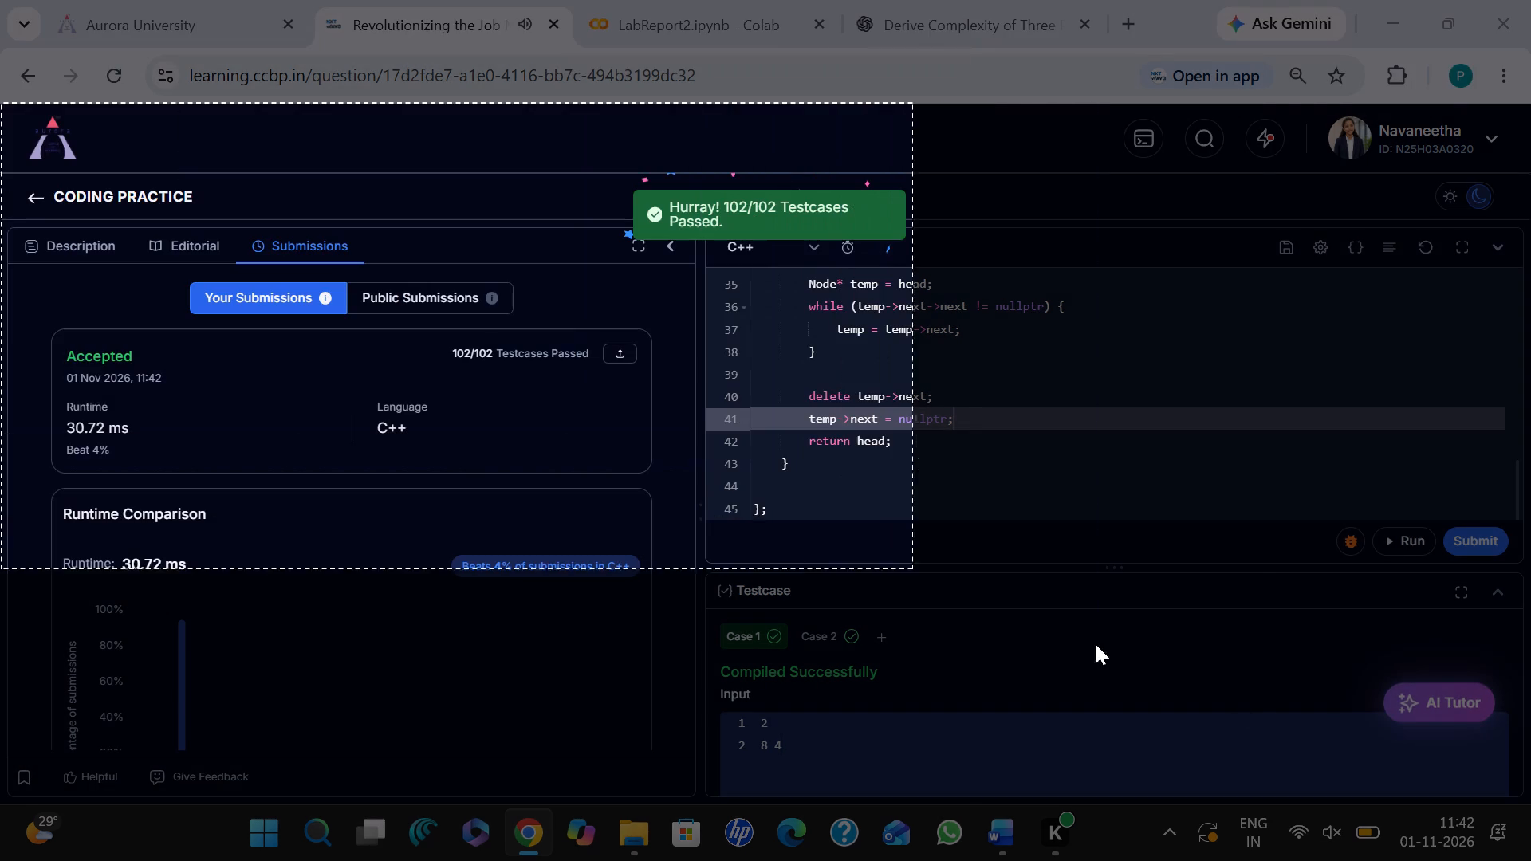
scroll(1096, 644, "right", 2)
left_click_drag(1096, 644, 1530, 796)
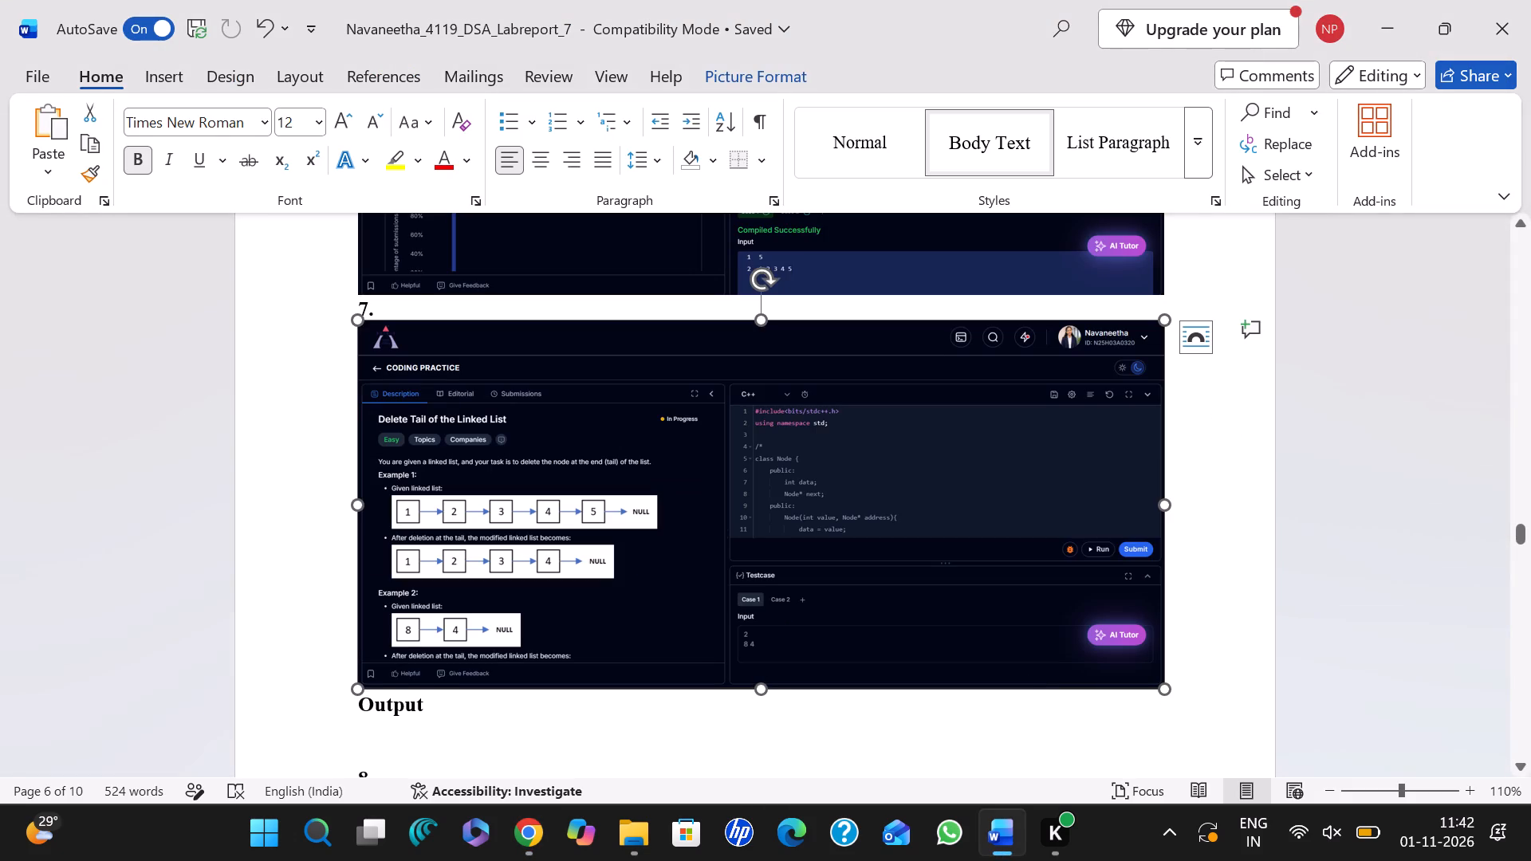
left_click(372, 741)
key("ctrl+v")
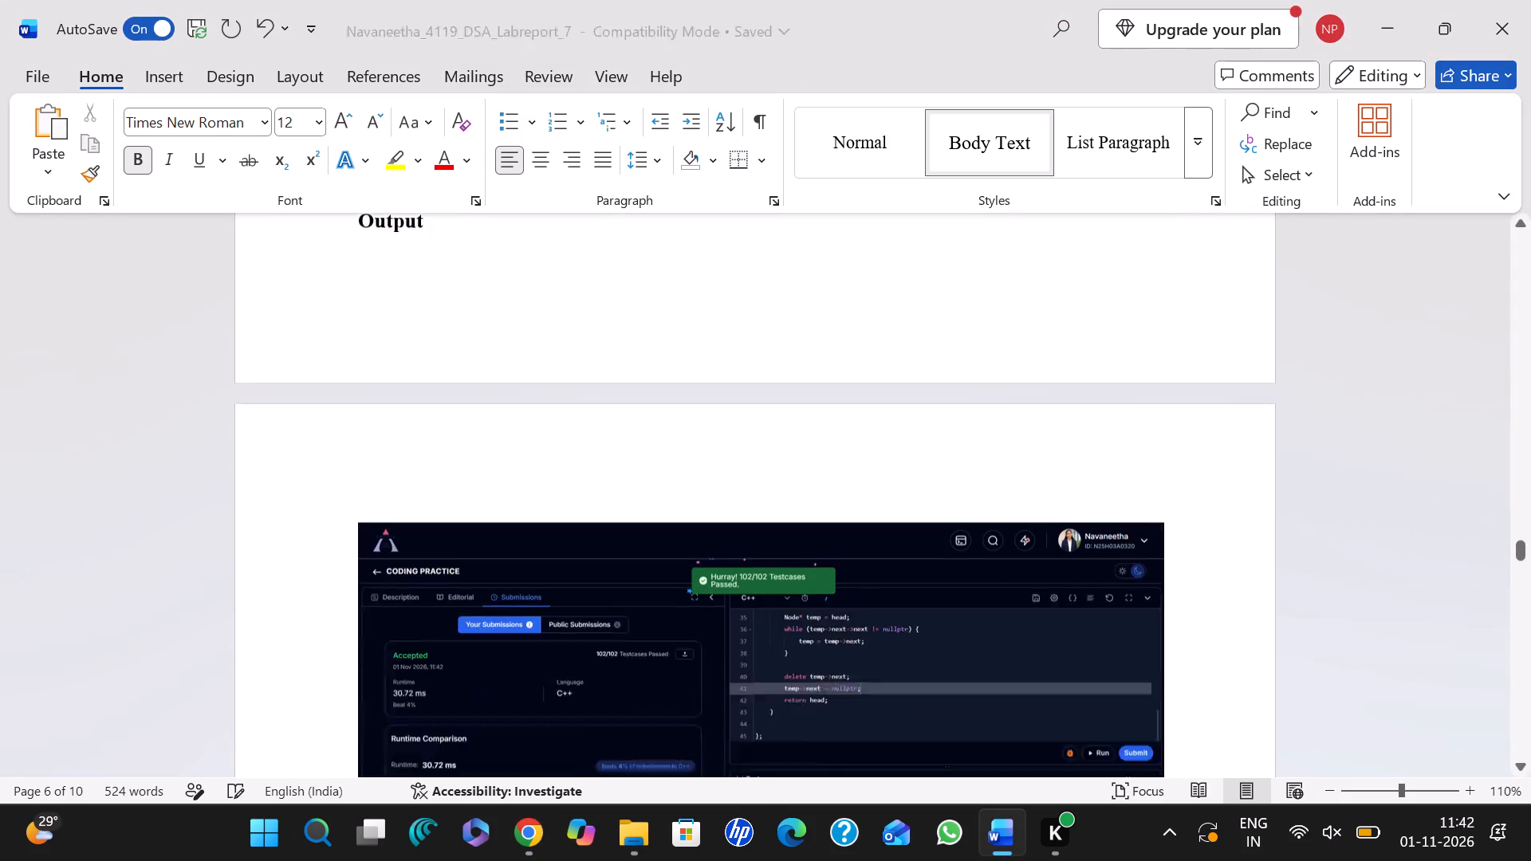
Review the numbering, screenshots, outputs and complexity derivations of the report's problems, from the Delete Tail output onward and back through the earlier ones.
scroll(372, 741, "down", 3)
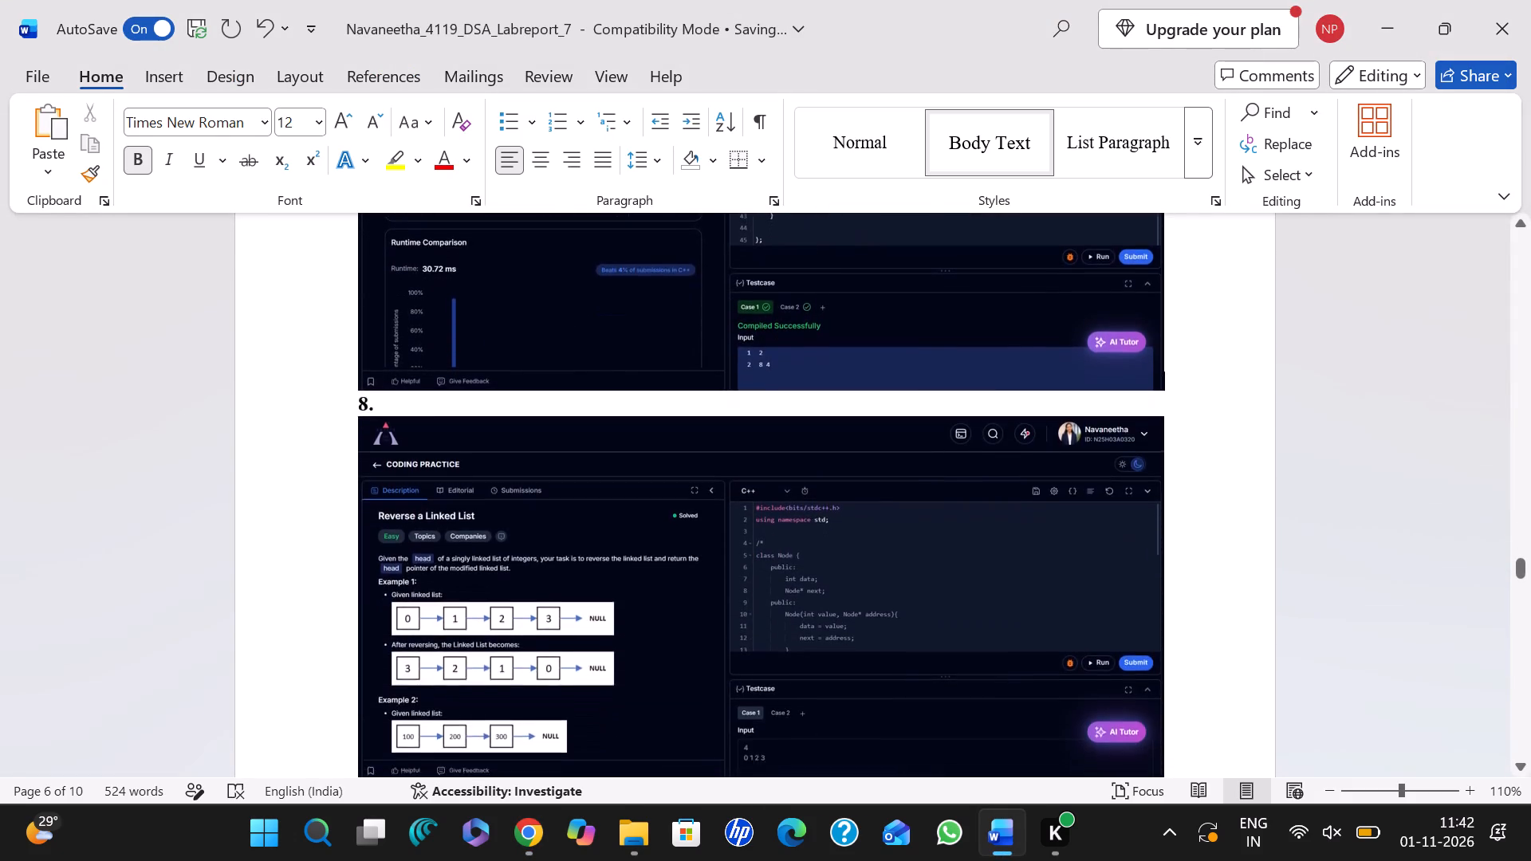
scroll(372, 741, "down", 1)
scroll(372, 741, "up", 1)
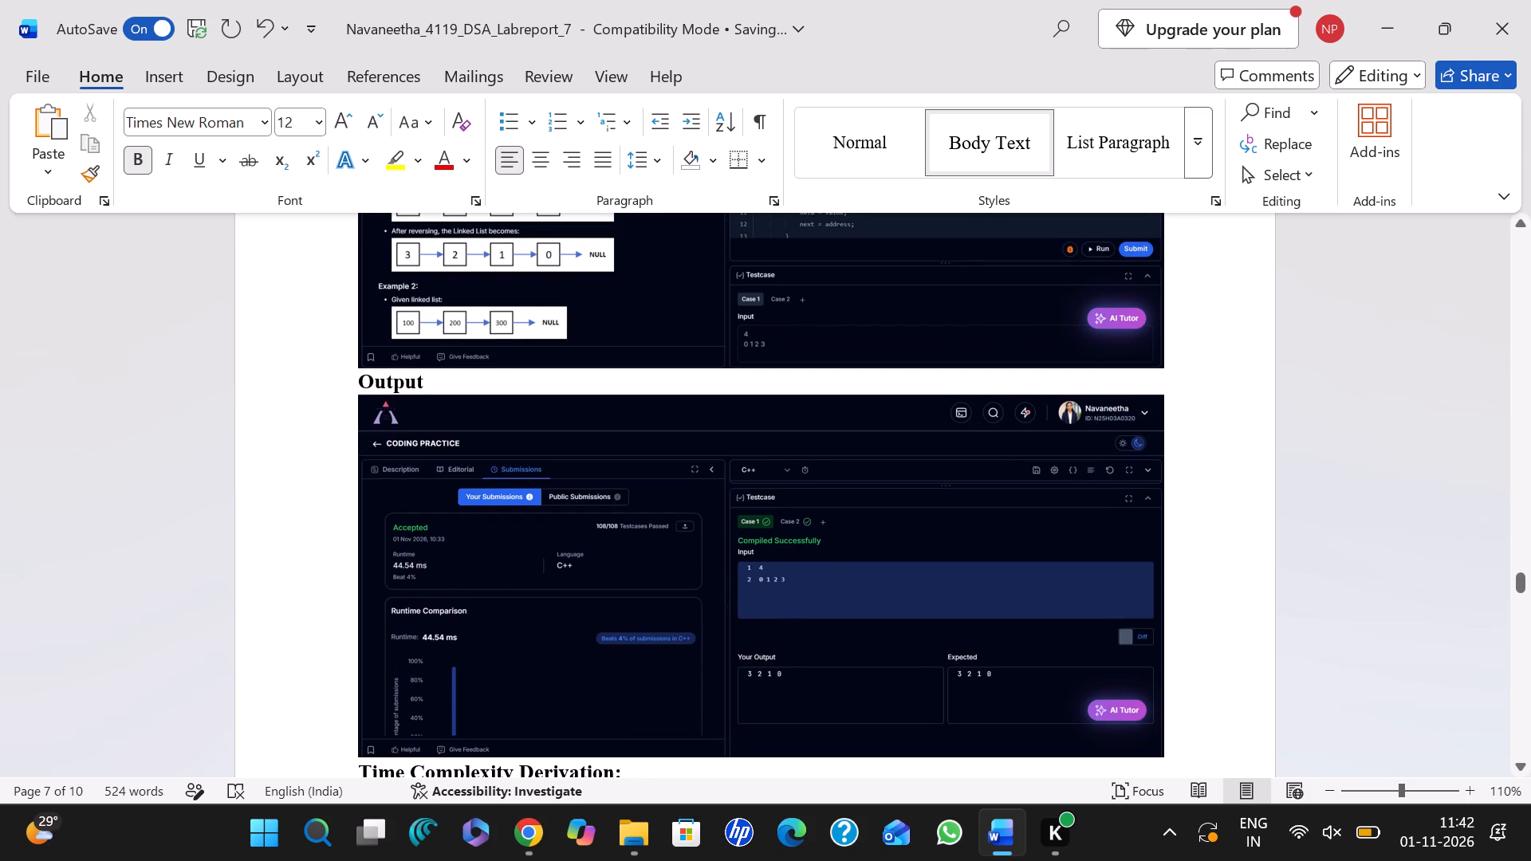
scroll(372, 741, "up", 2)
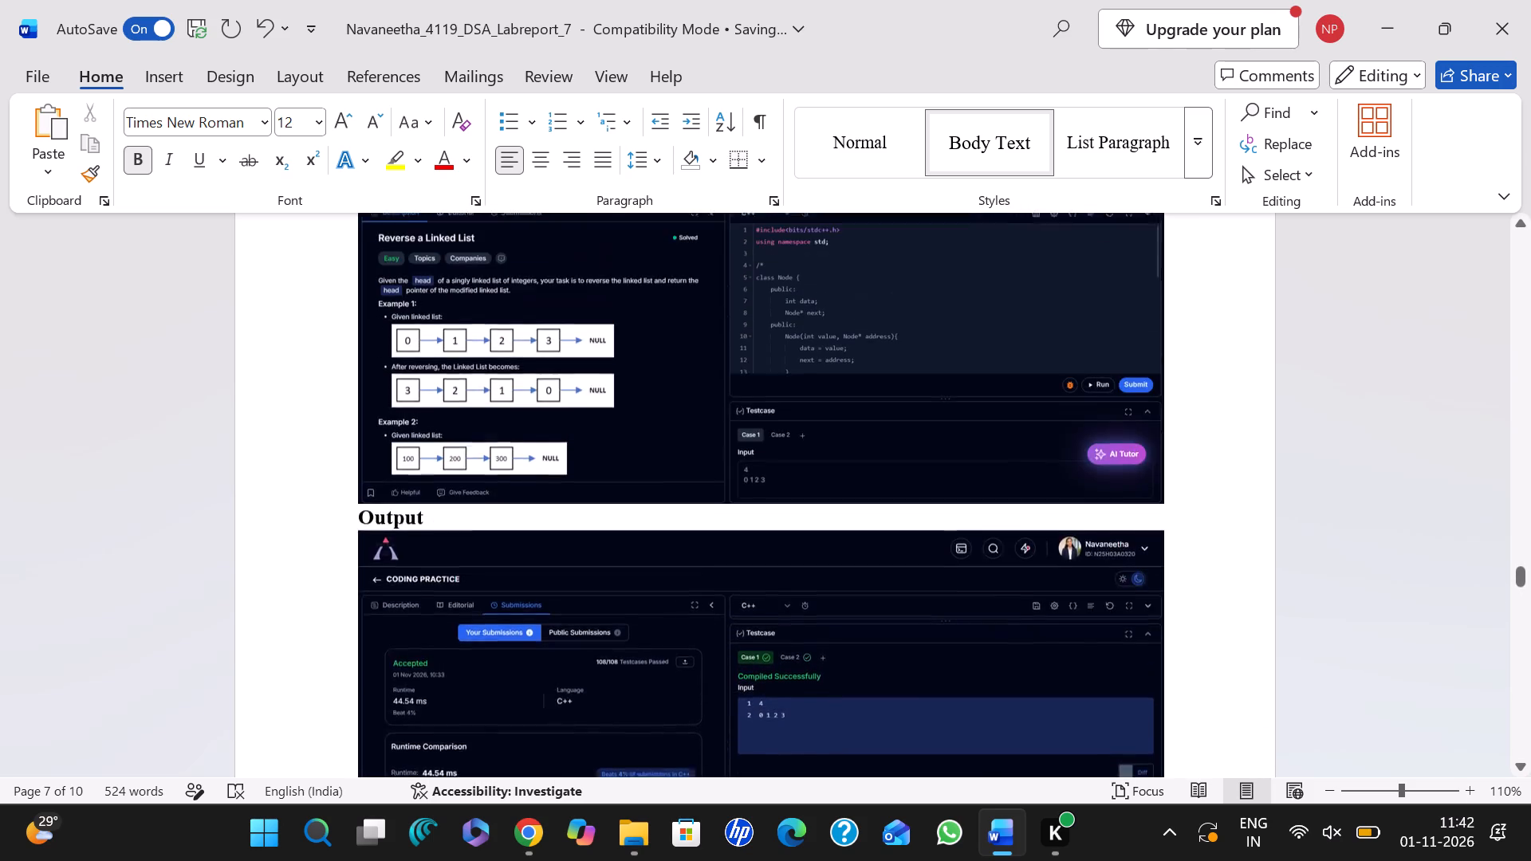
scroll(372, 741, "up", 1)
scroll(372, 741, "down", 1)
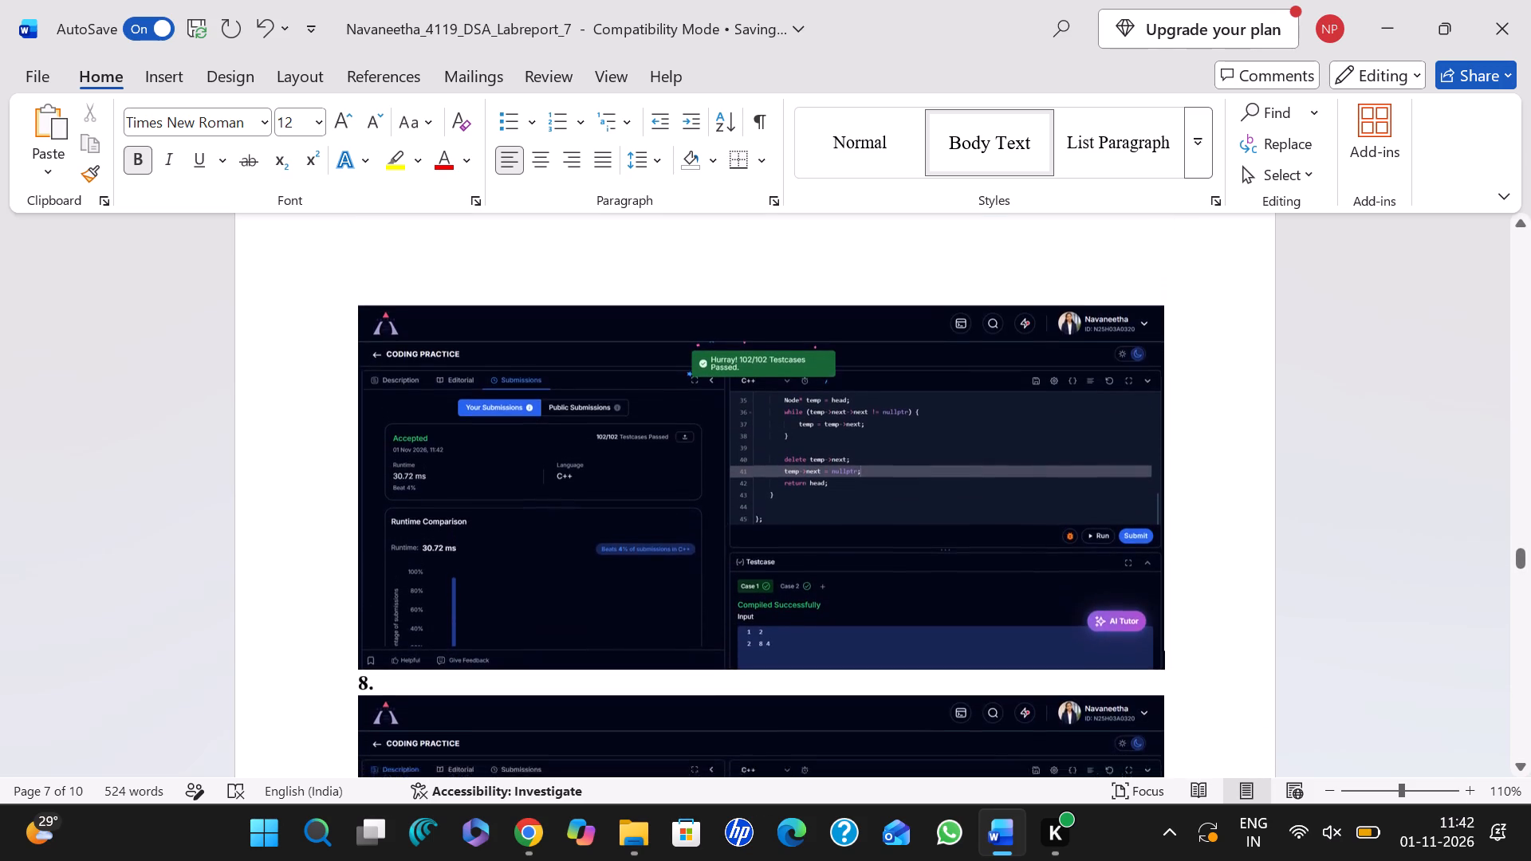
scroll(372, 741, "down", 2)
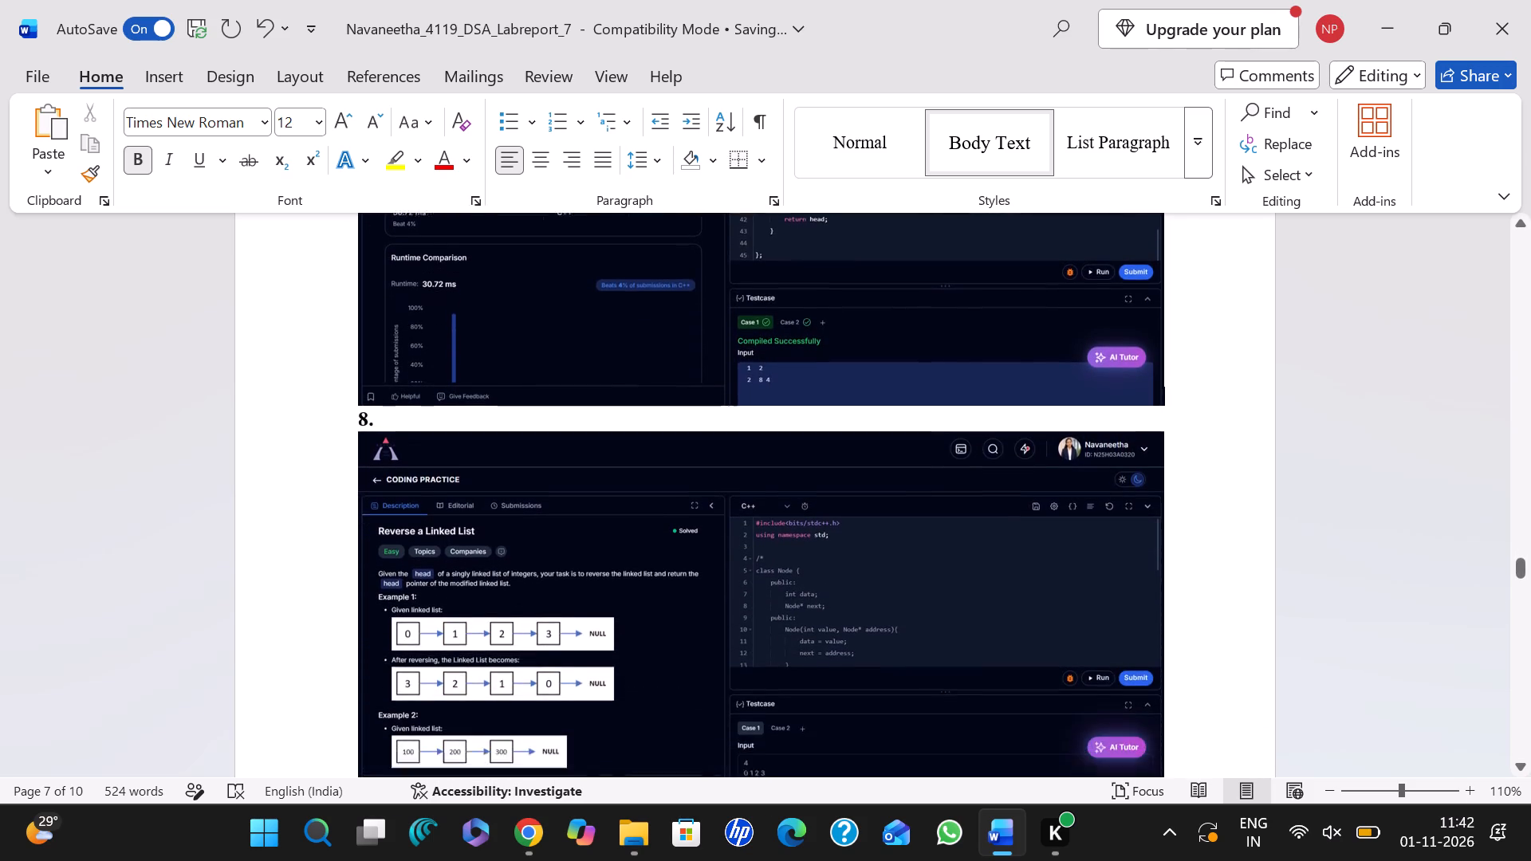
scroll(372, 741, "down", 5)
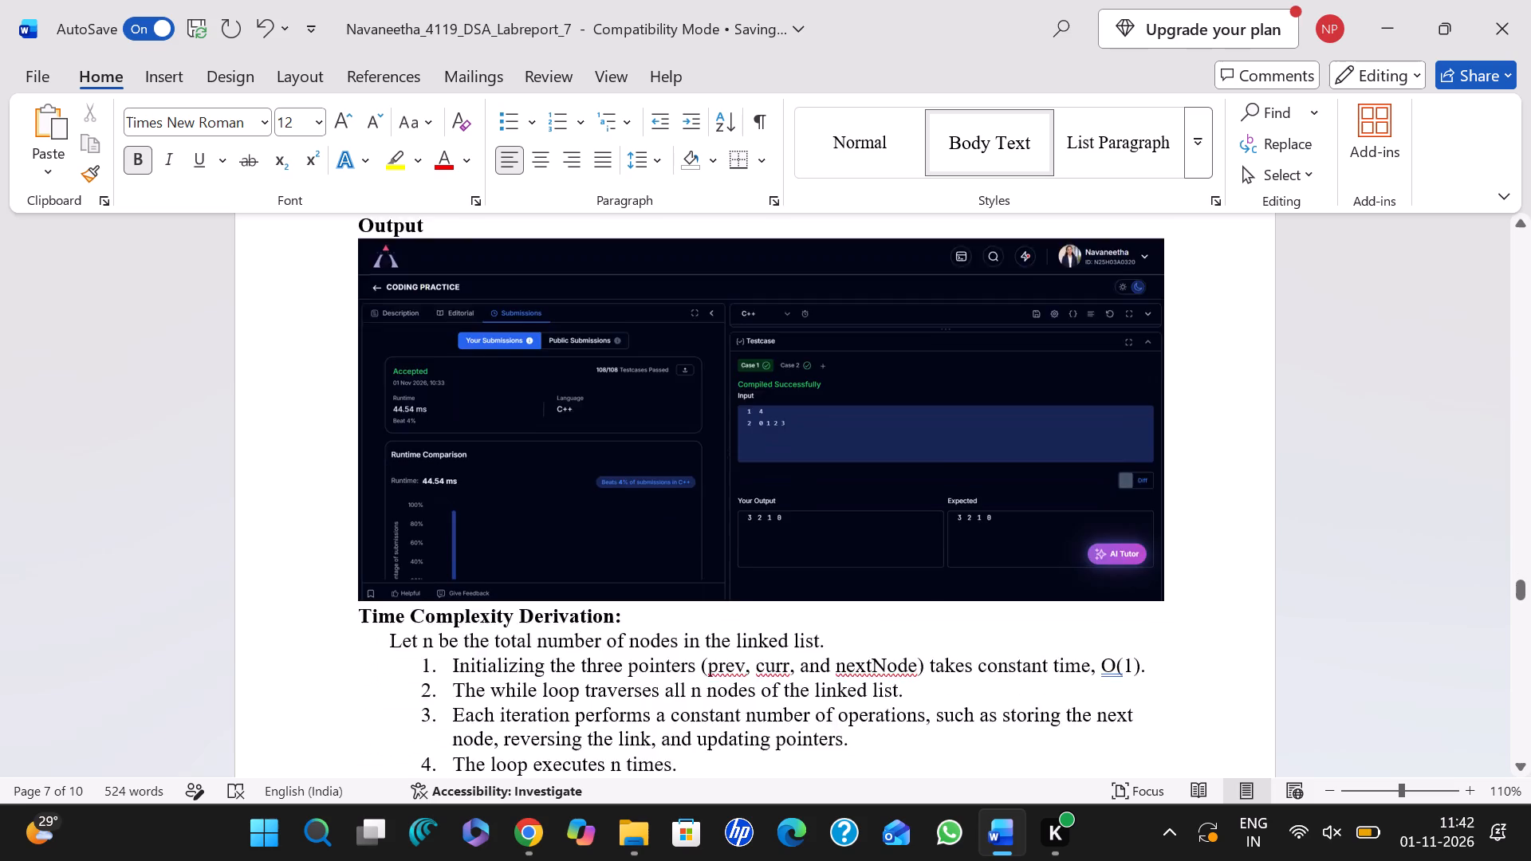
scroll(372, 741, "down", 8)
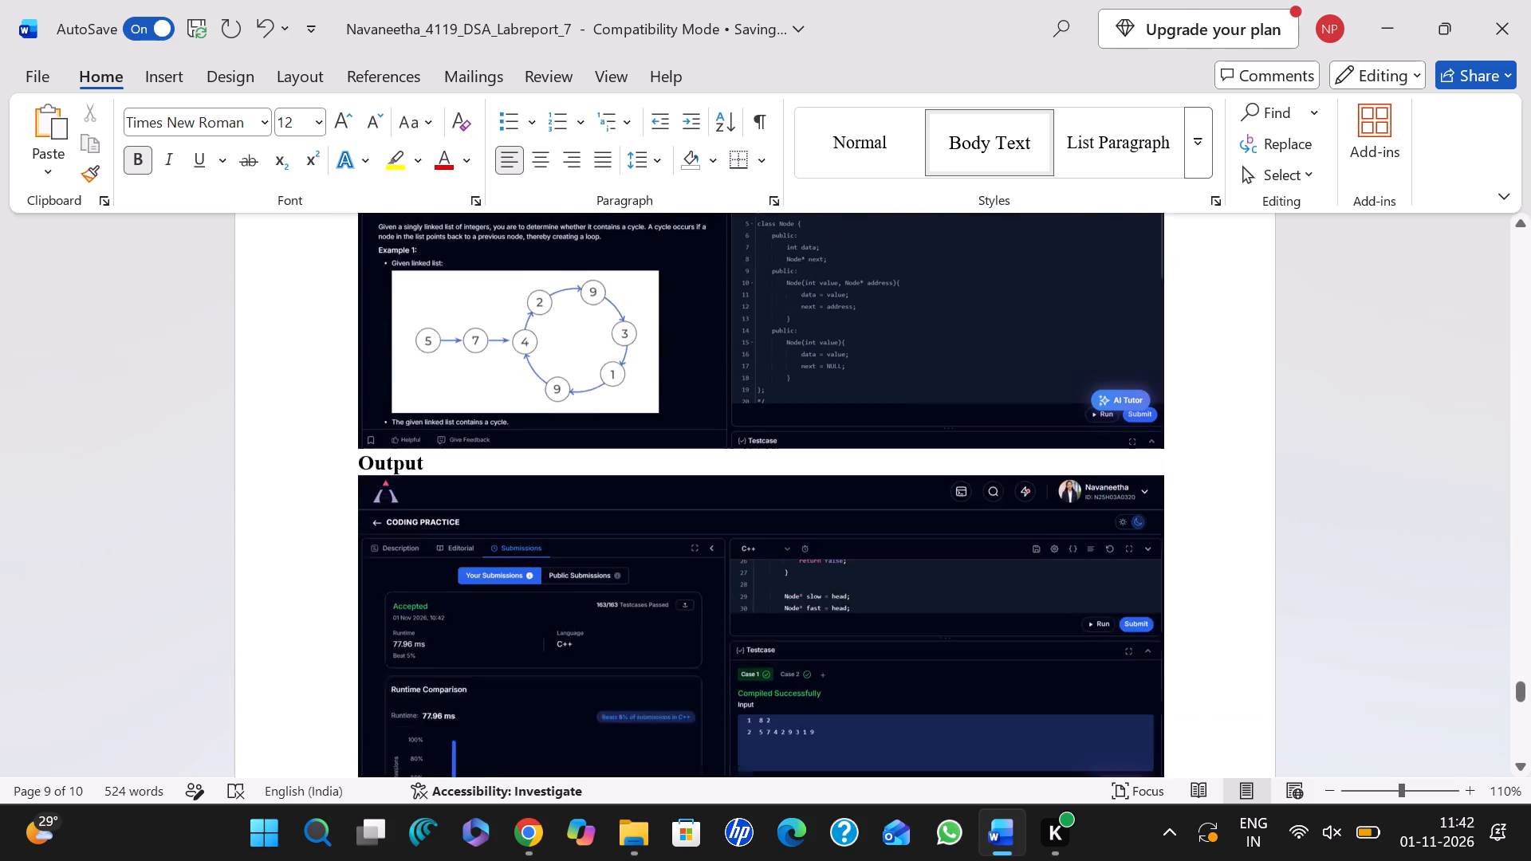
scroll(372, 741, "down", 3)
scroll(372, 741, "up", 6)
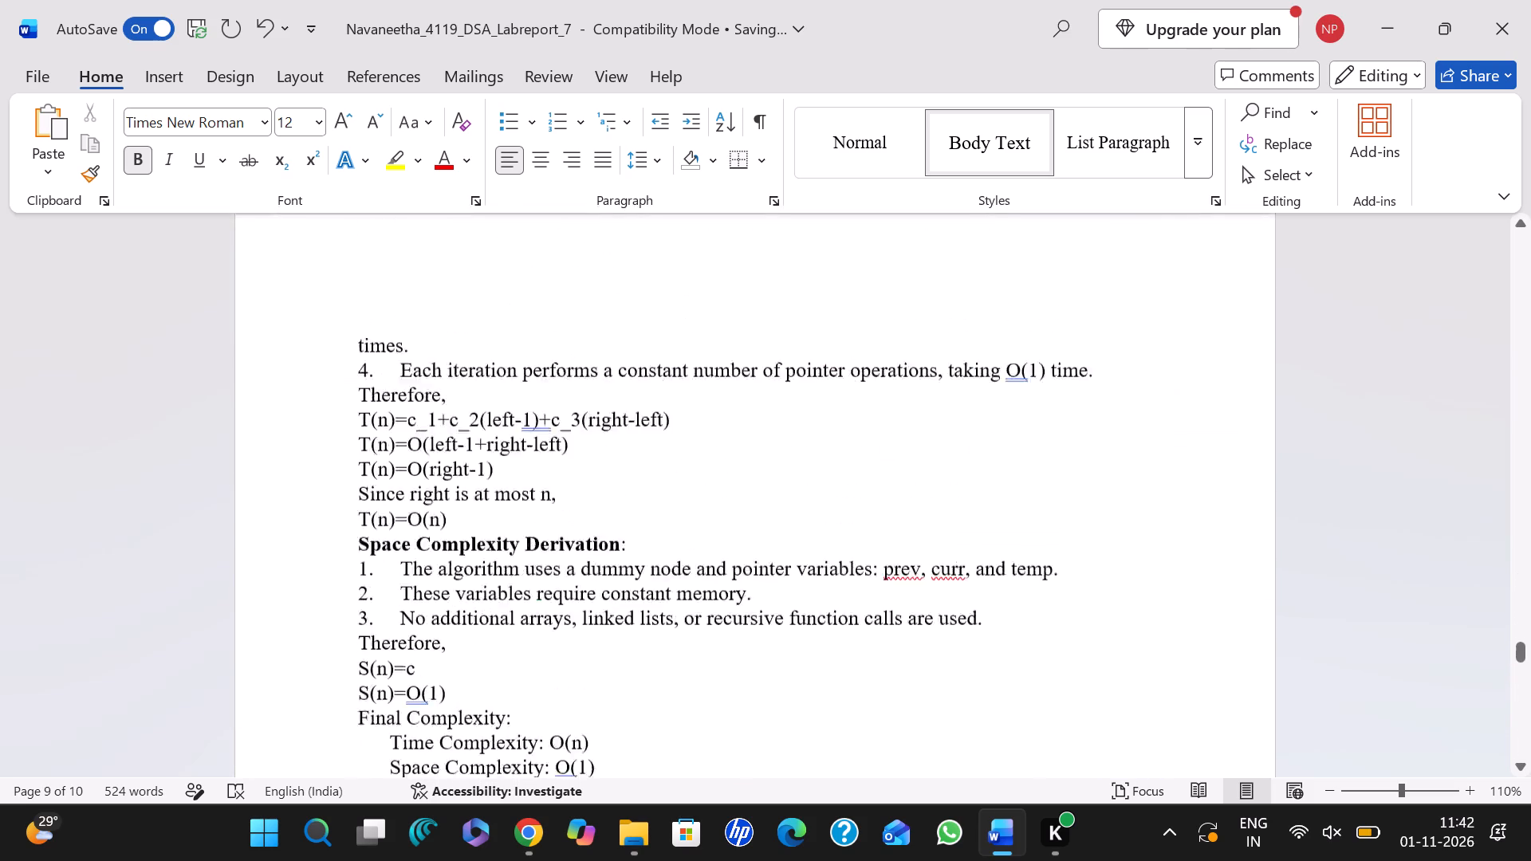
scroll(372, 741, "up", 7)
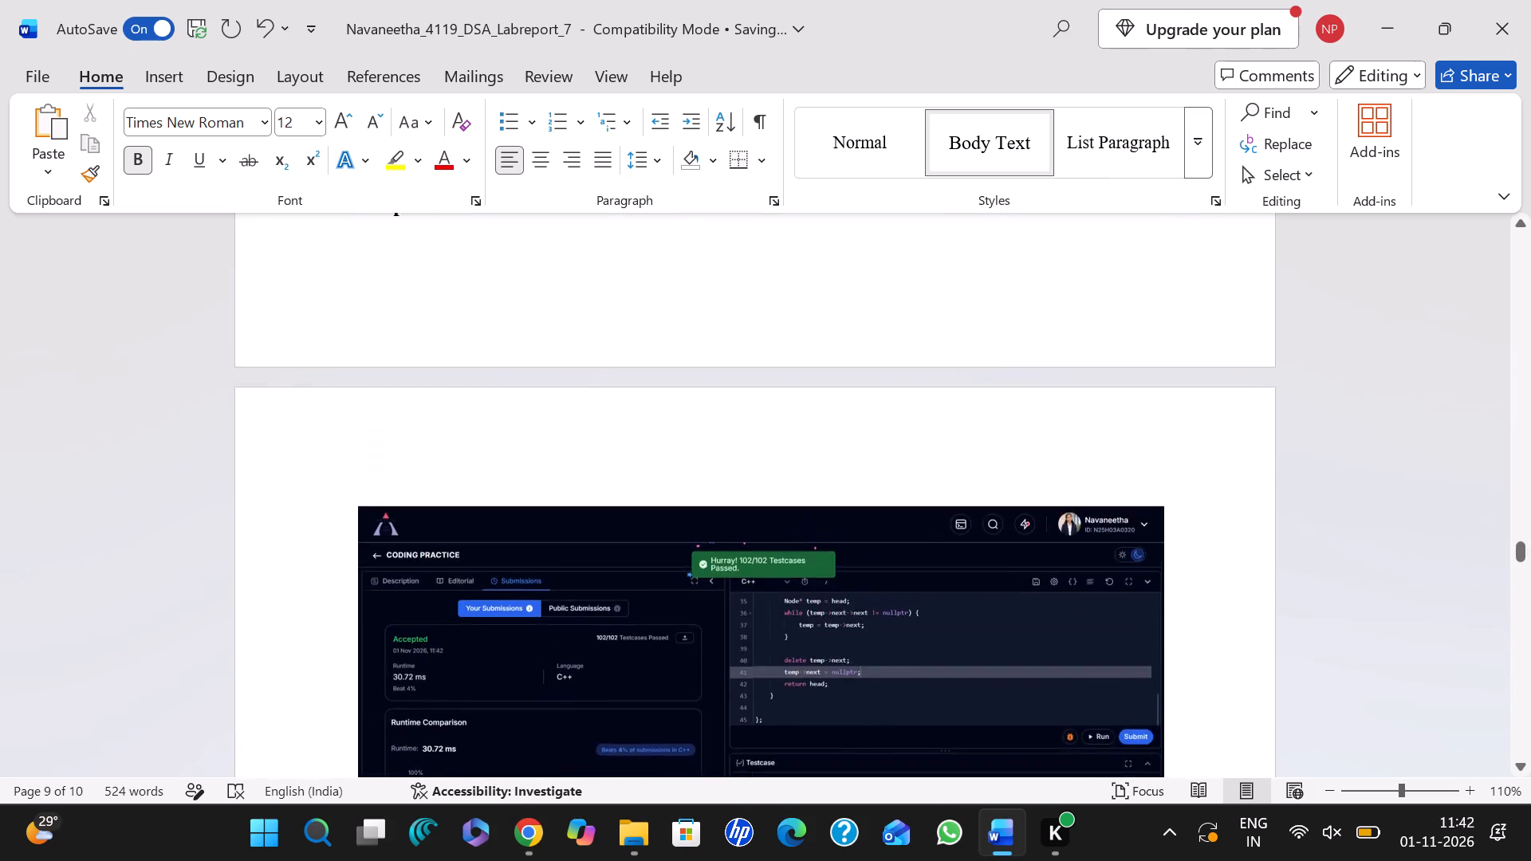
scroll(372, 741, "up", 2)
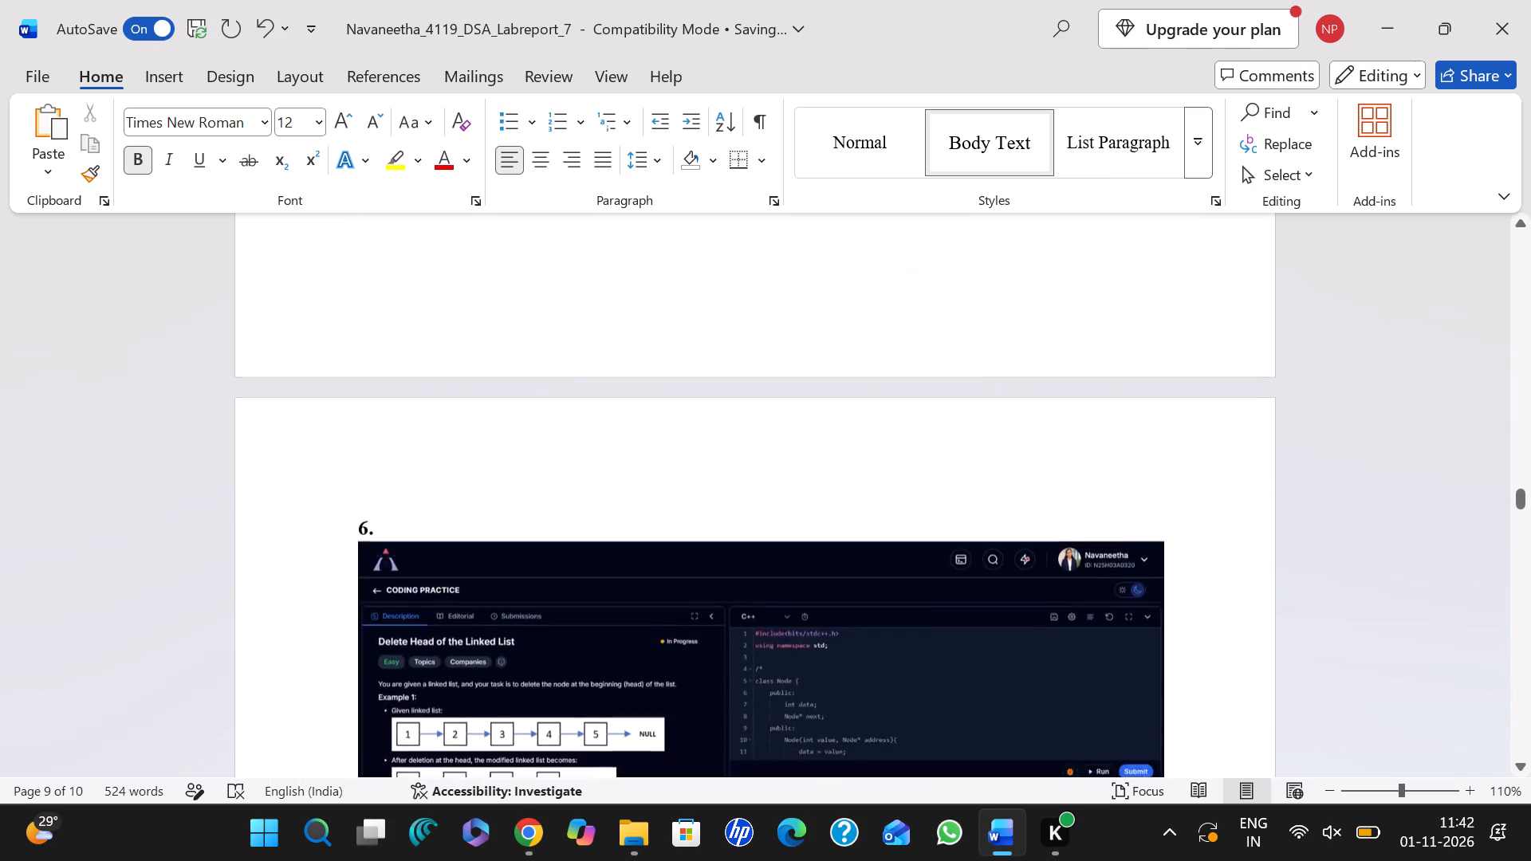
scroll(372, 741, "up", 1)
scroll(372, 741, "down", 2)
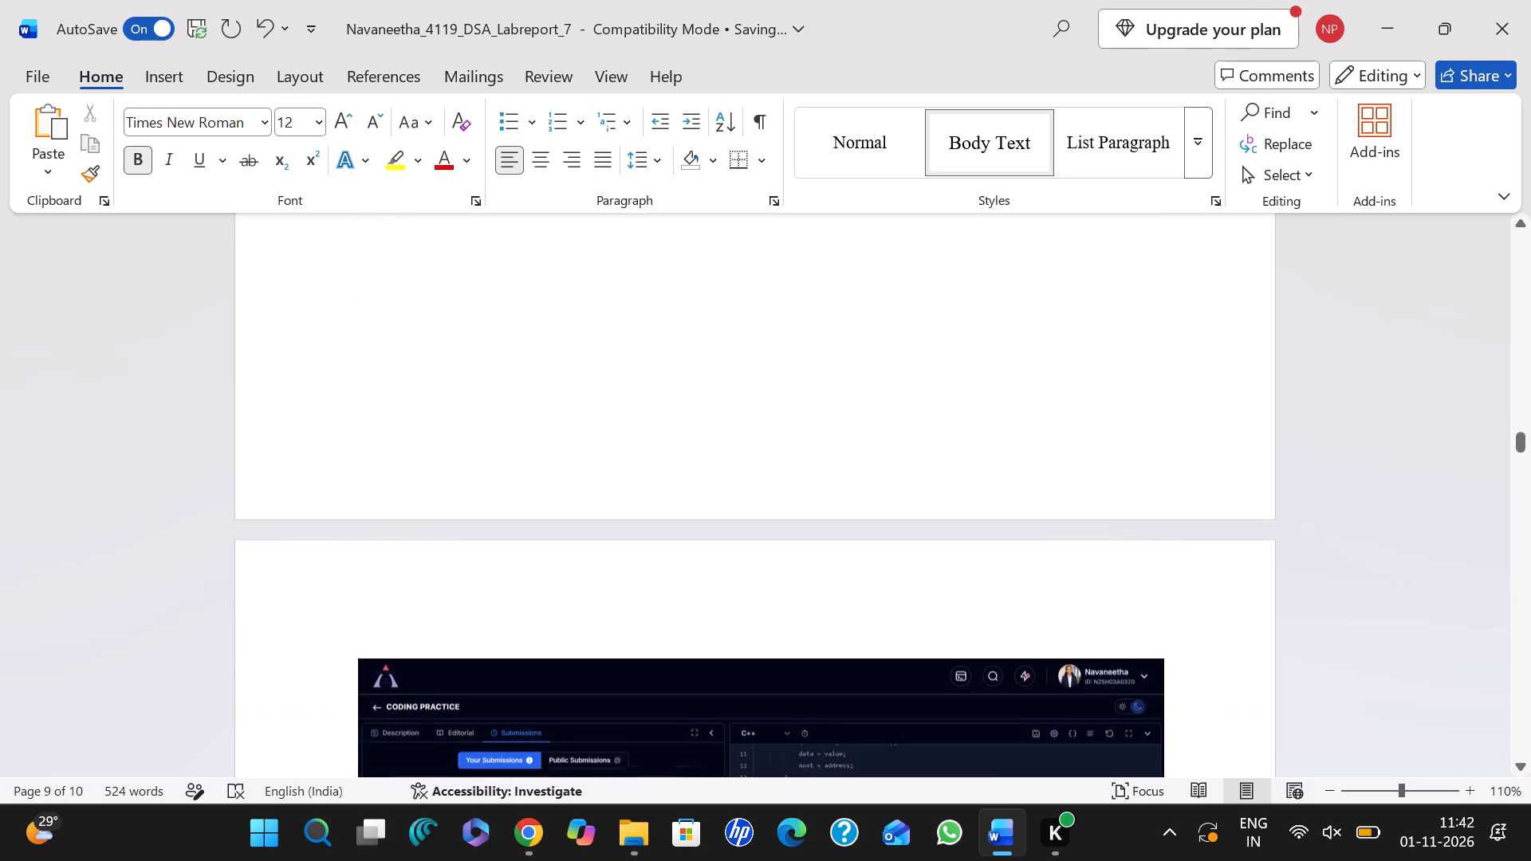
scroll(372, 741, "up", 6)
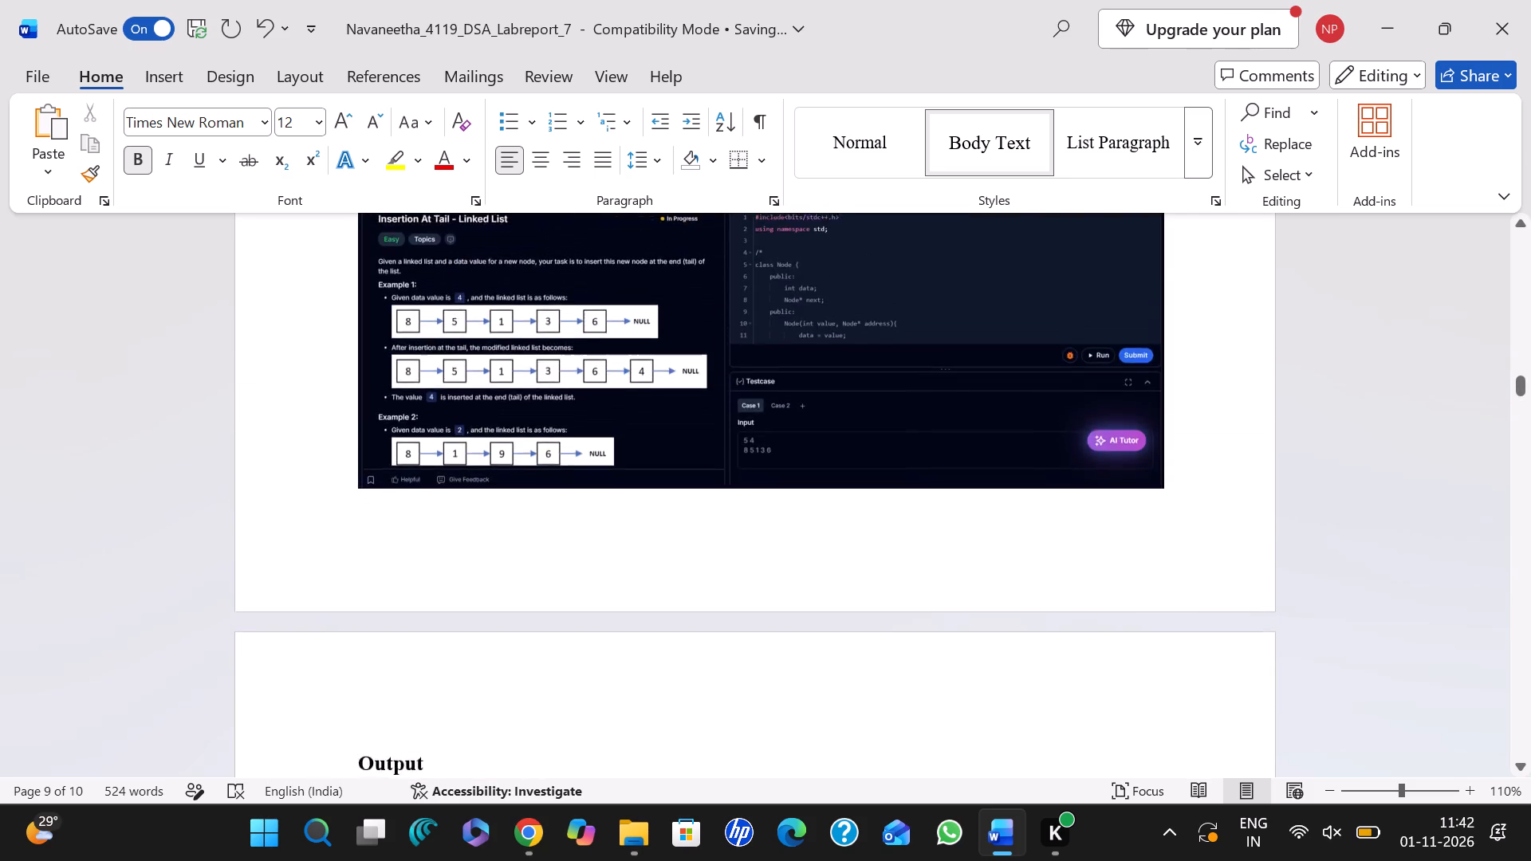
scroll(372, 741, "up", 1)
Check the report's front matter, including the certificate page's submission text, date and signature details.
scroll(372, 741, "down", 2)
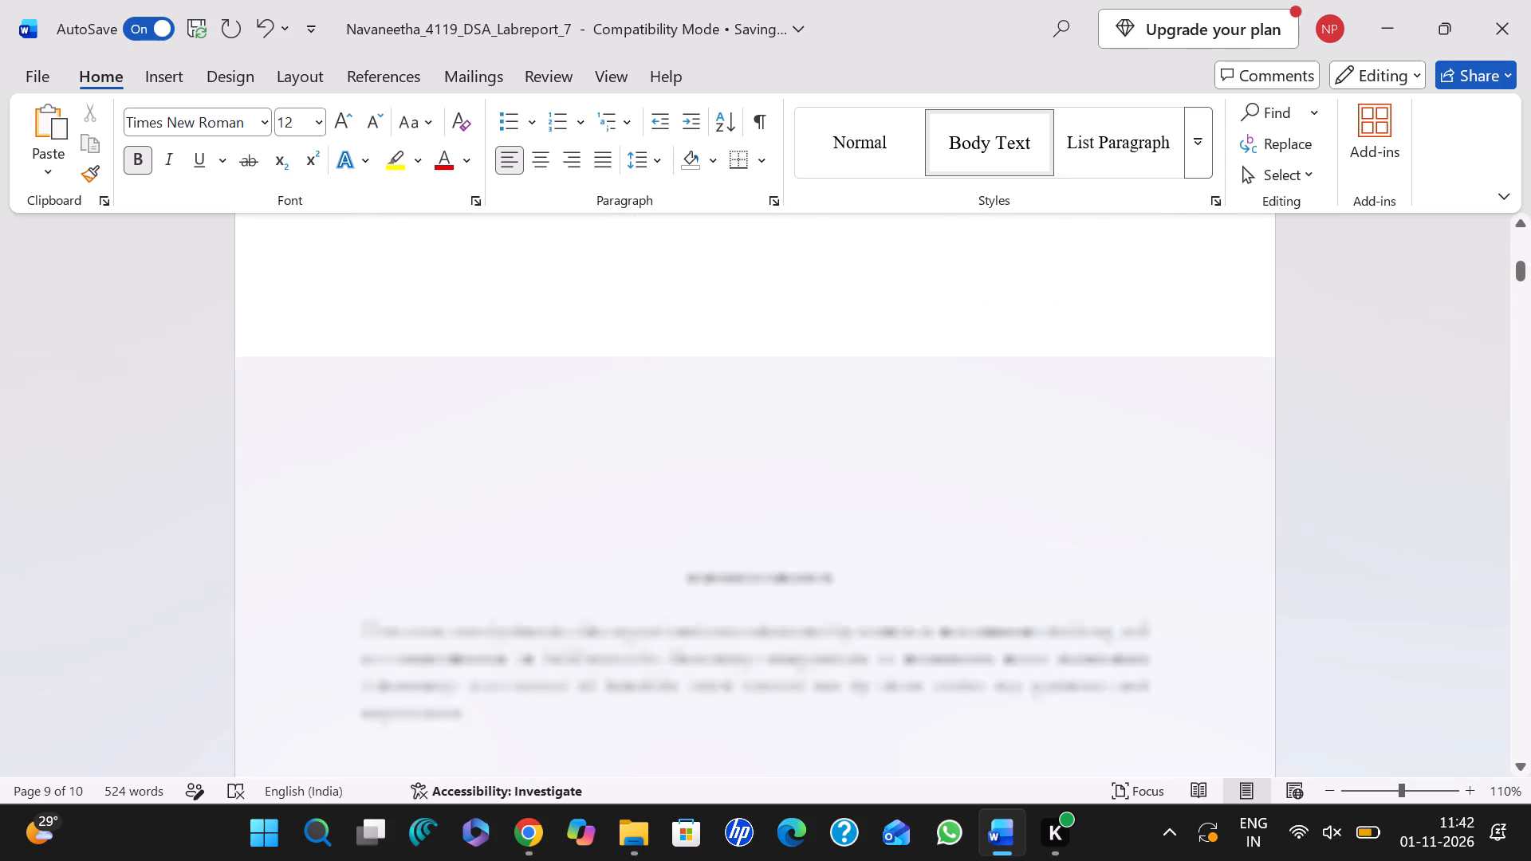
scroll(372, 741, "down", 1)
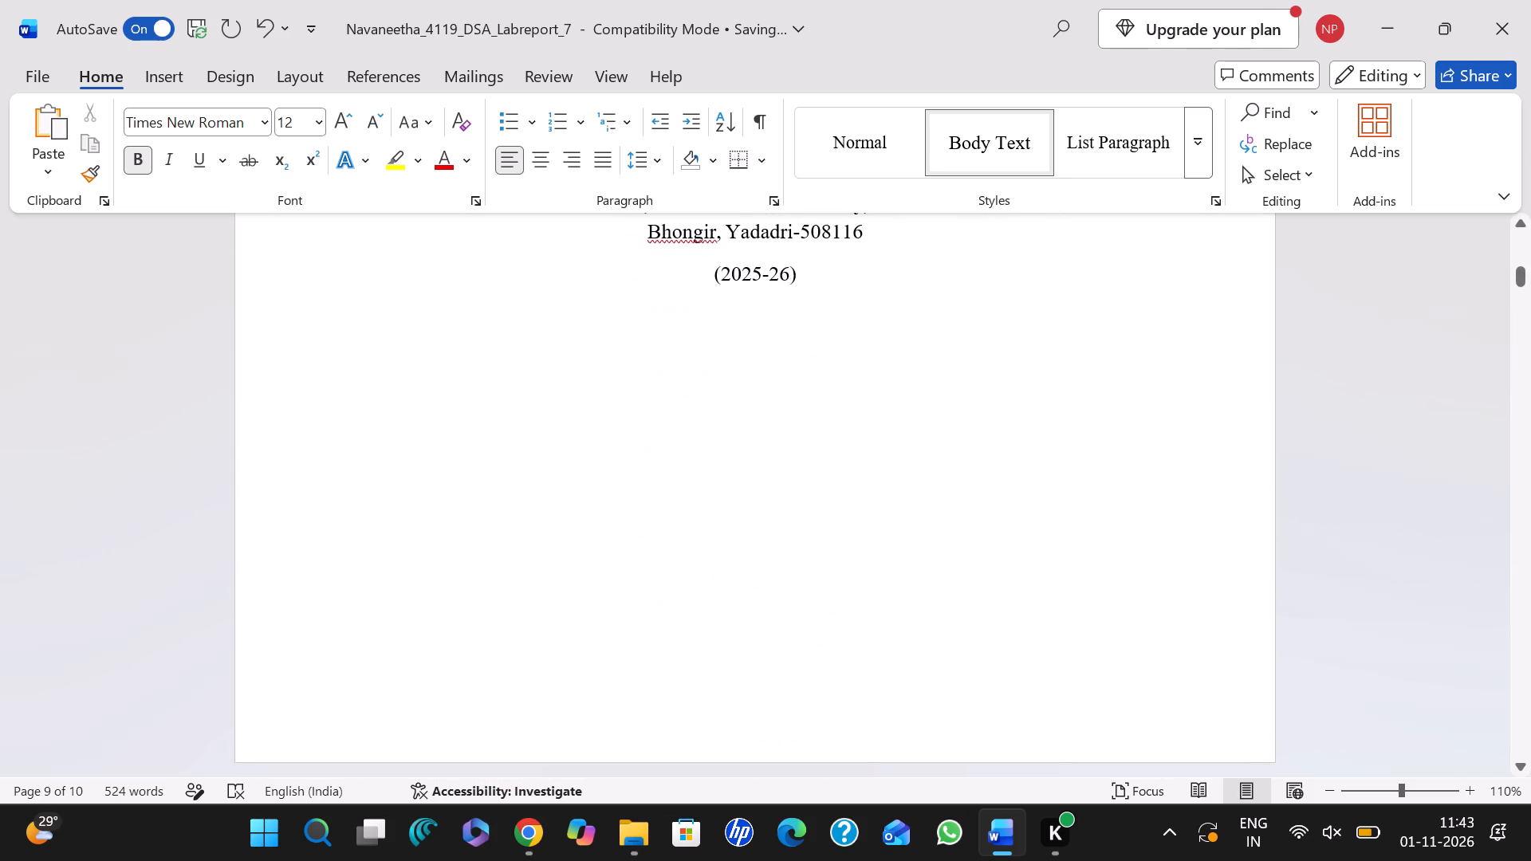
scroll(372, 741, "down", 4)
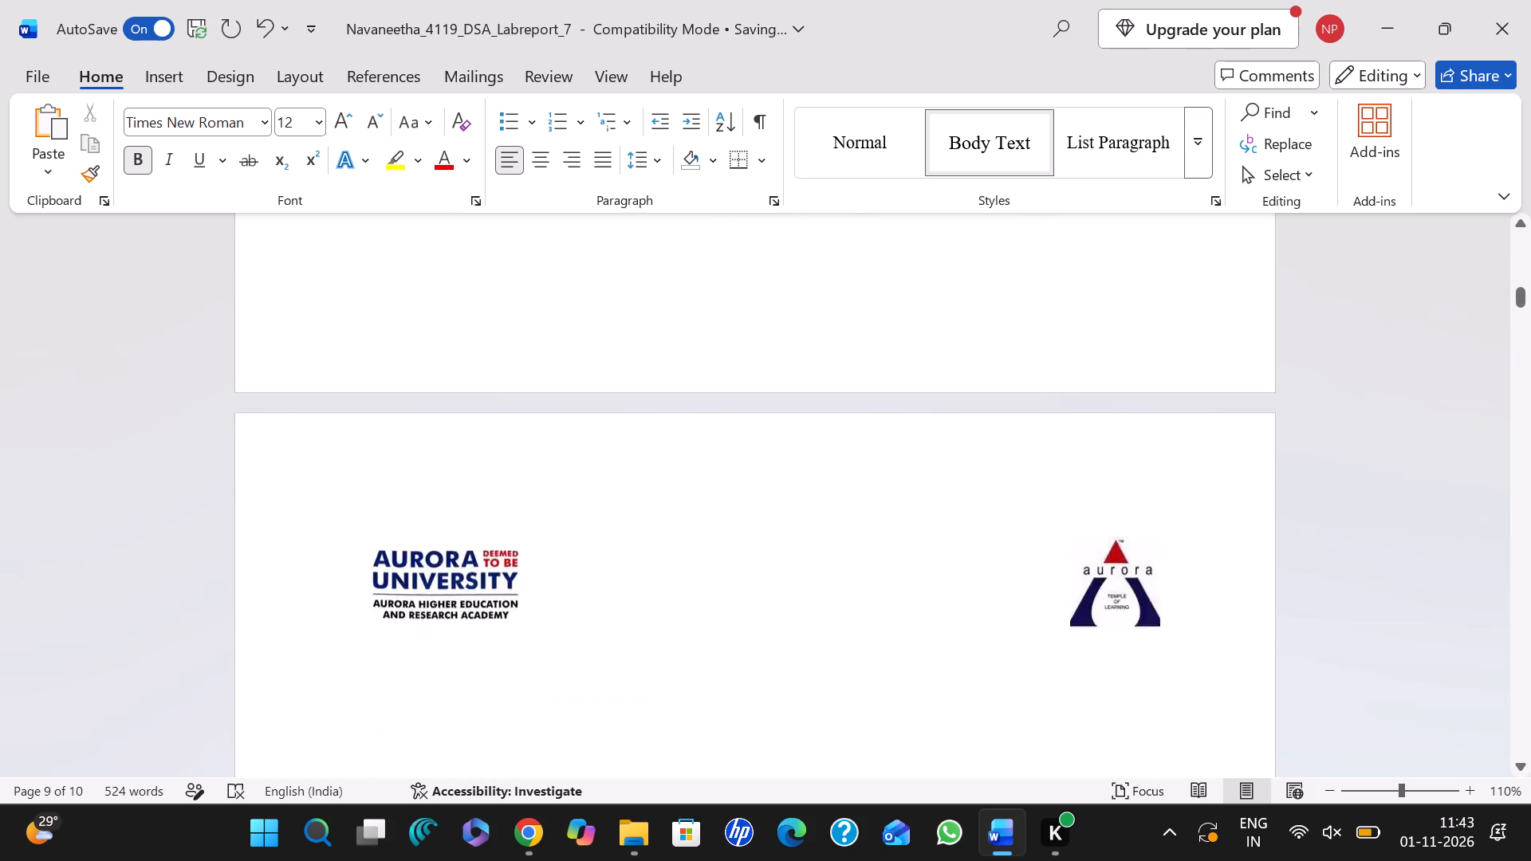
scroll(372, 741, "down", 2)
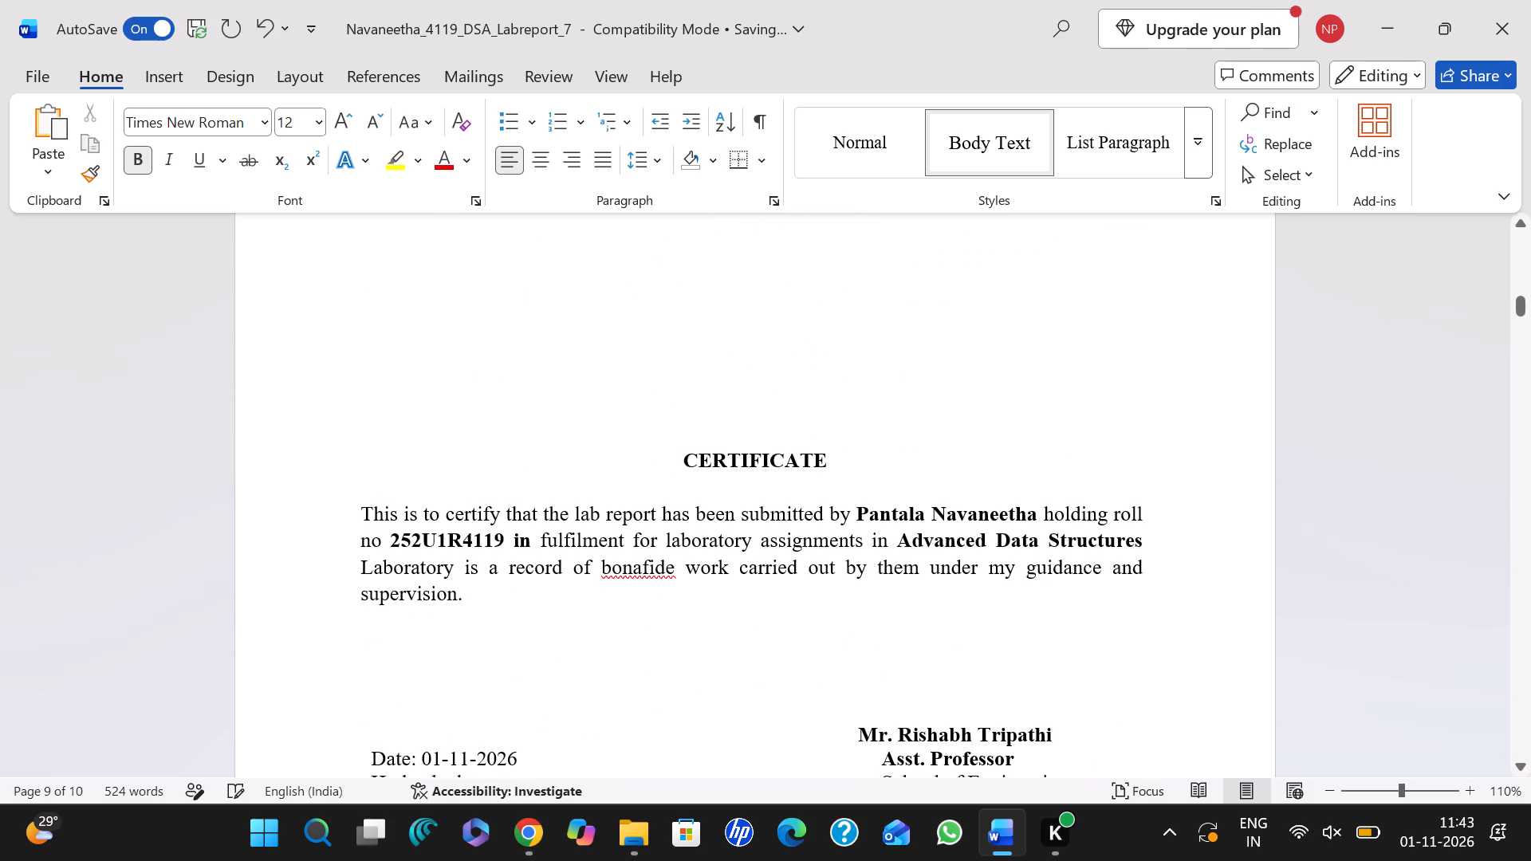
scroll(372, 741, "down", 1)
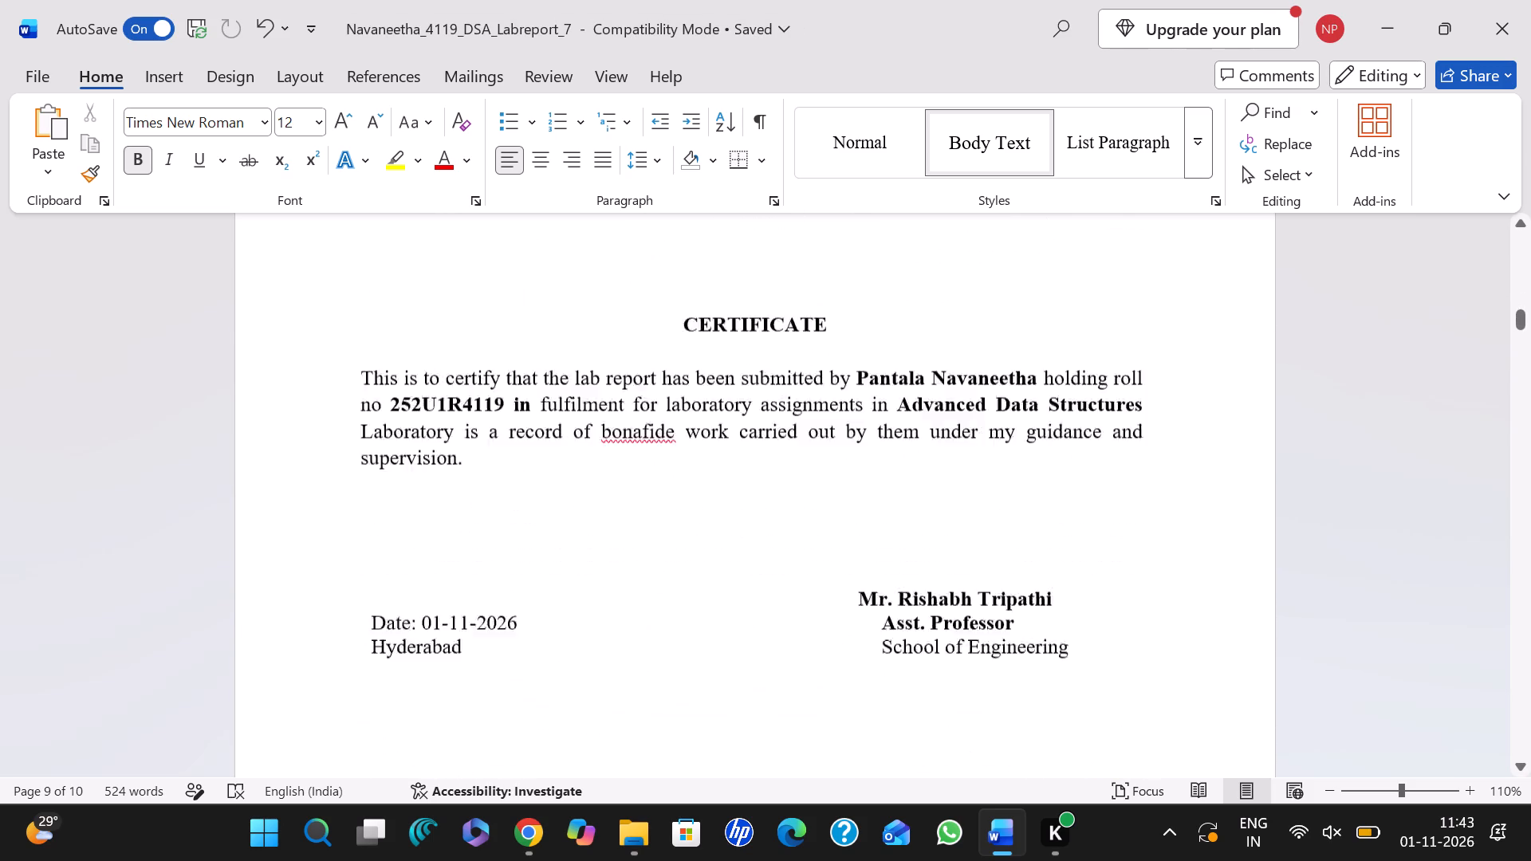
scroll(372, 741, "down", 1)
scroll(372, 741, "left", 2)
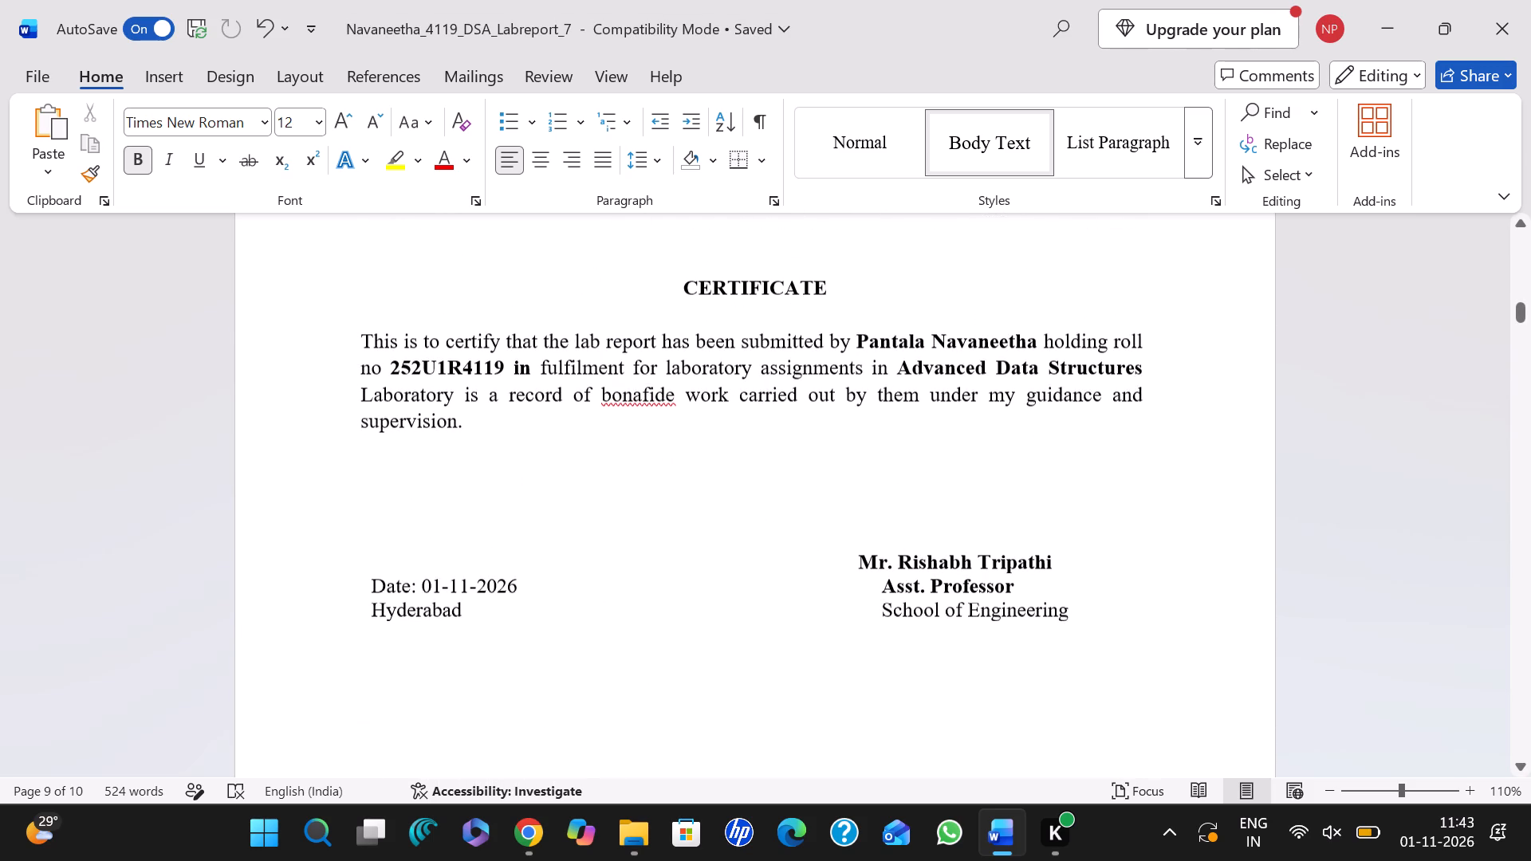
scroll(372, 741, "left", 1)
scroll(372, 741, "down", 2)
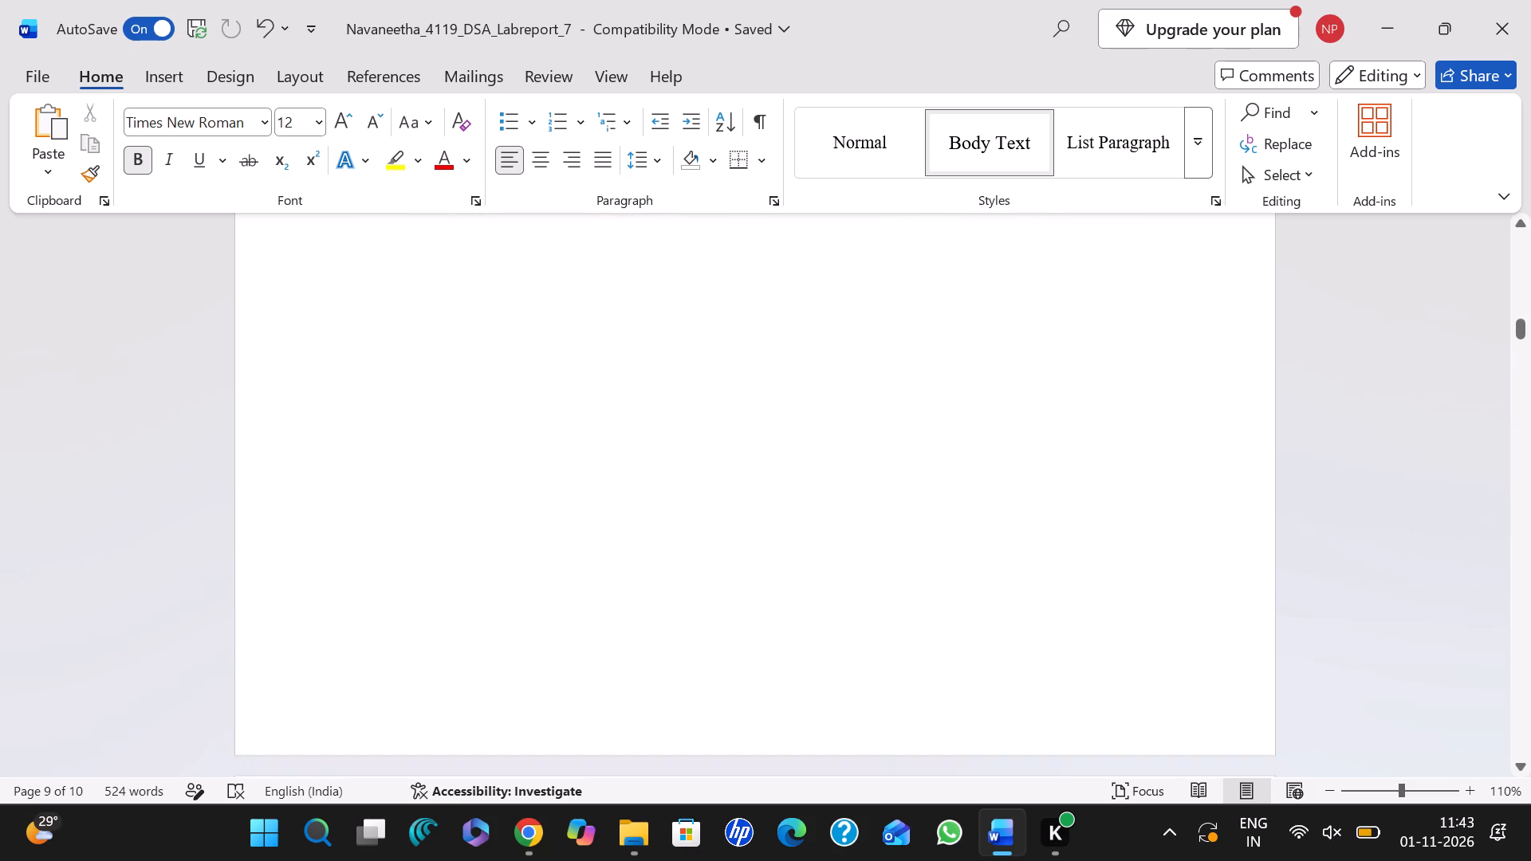
Delete the empty problem 3 placeholder and its "Output:" heading between the Insertion At Tail output and the Insertion At Kth Position problem.
scroll(372, 741, "down", 2)
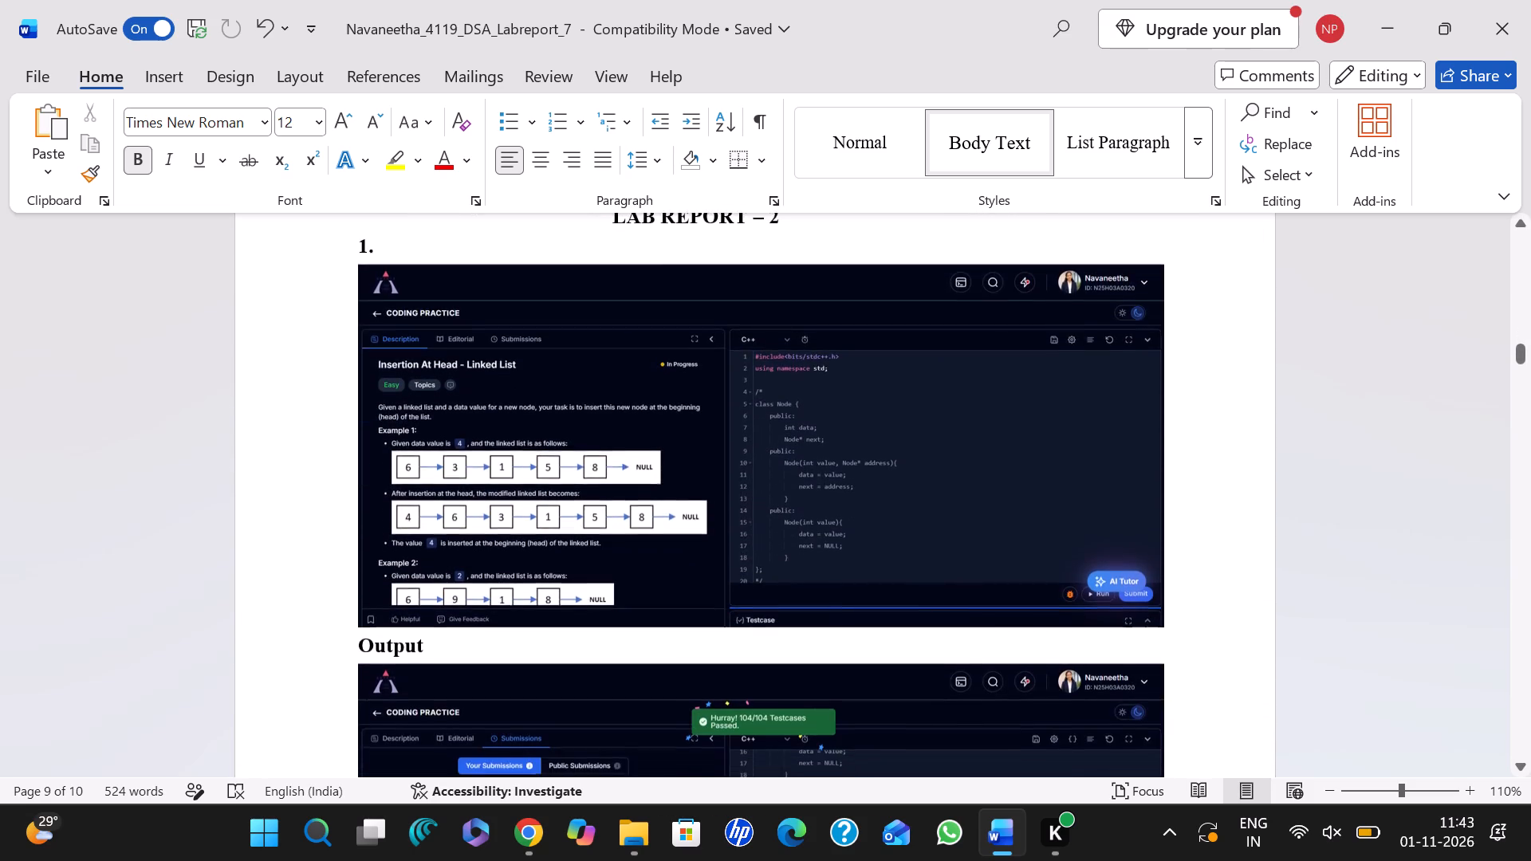
scroll(372, 741, "down", 4)
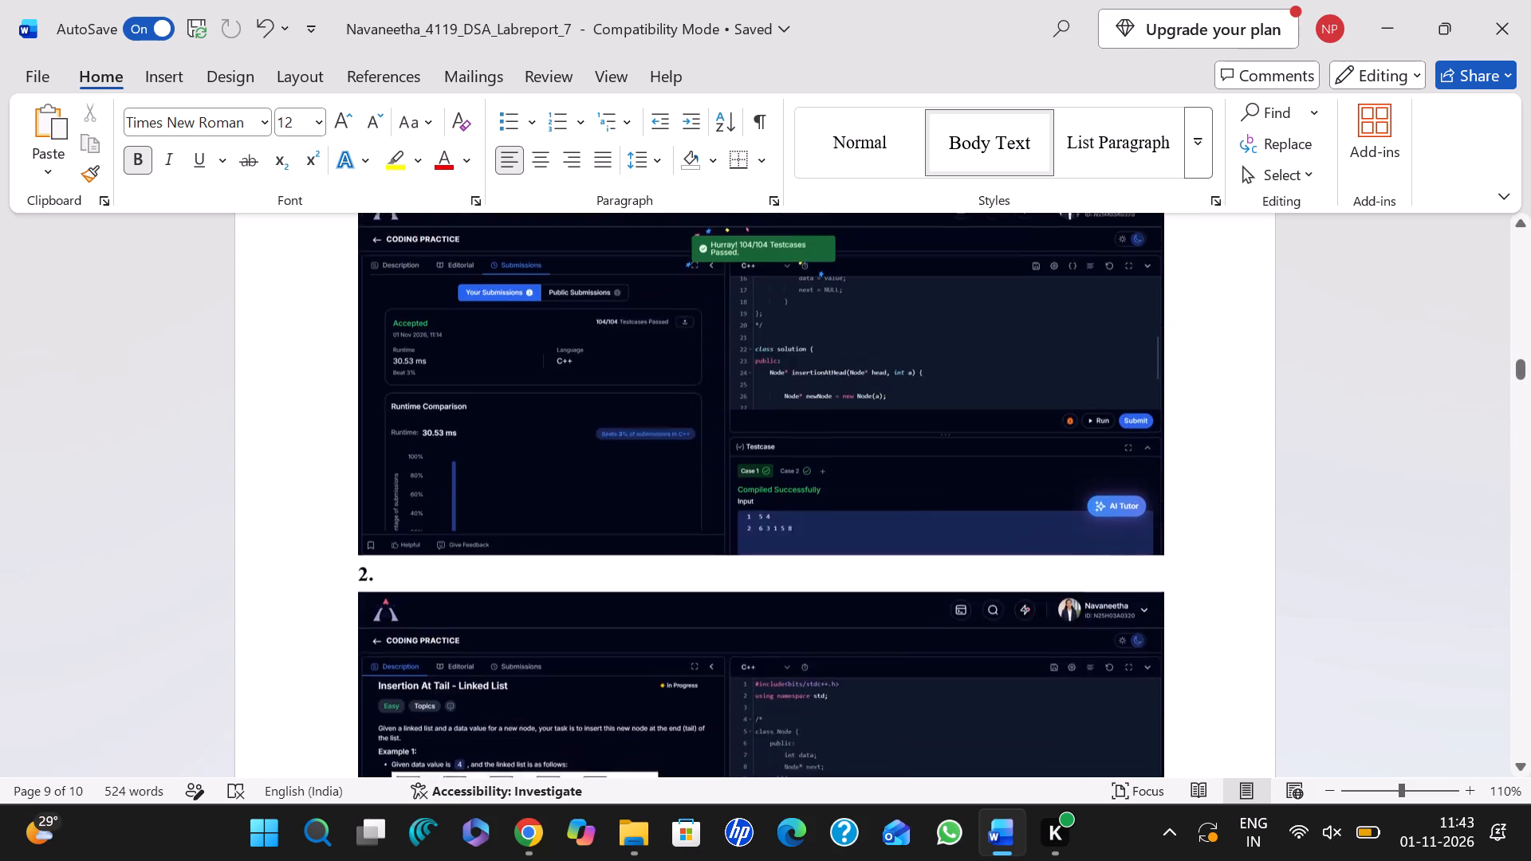
scroll(372, 741, "down", 3)
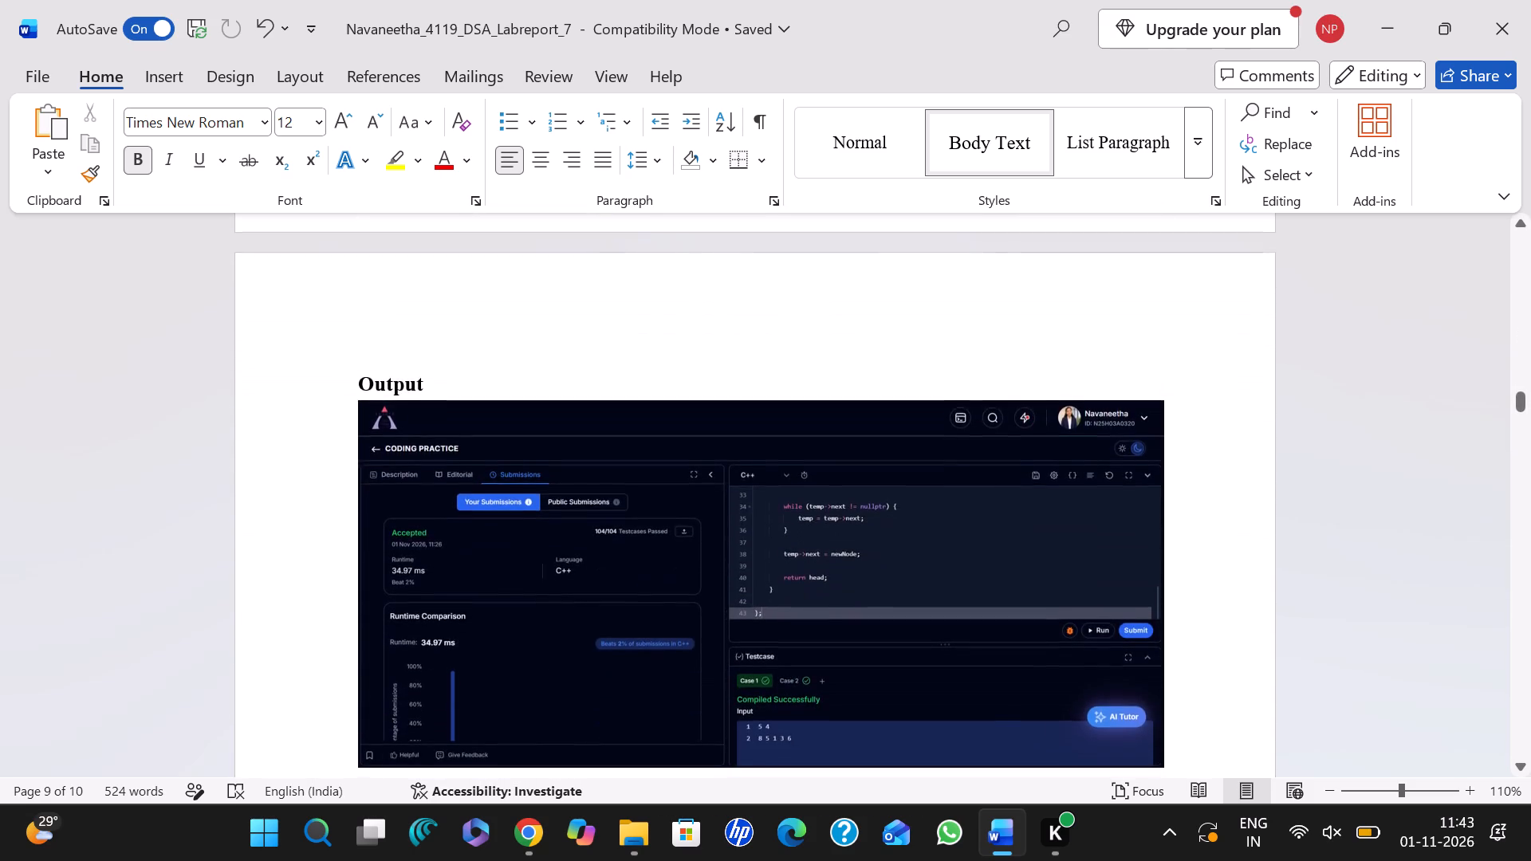
scroll(372, 741, "down", 1)
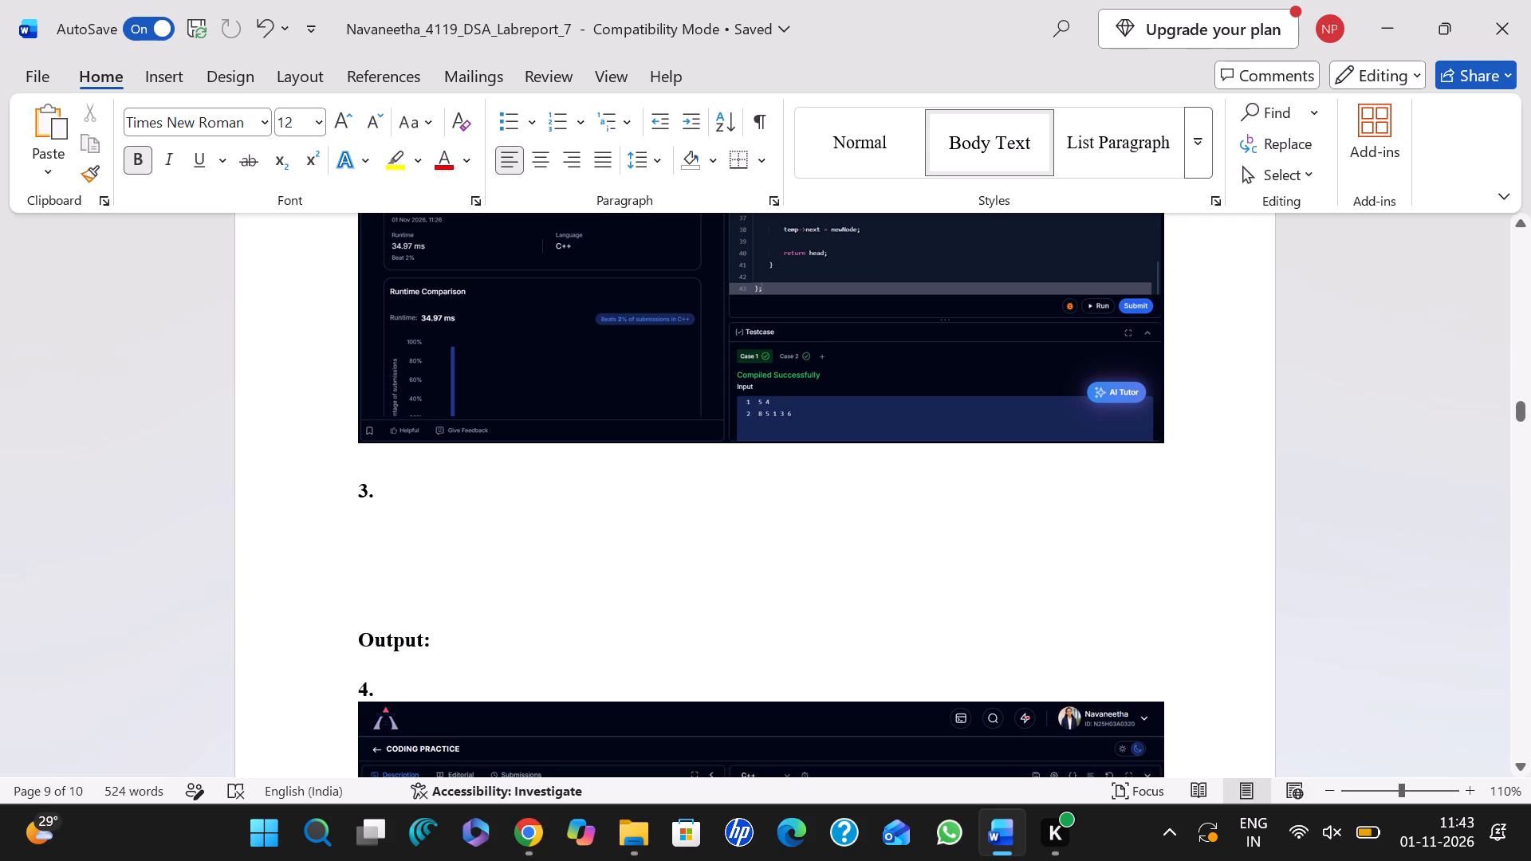
left_click(363, 619)
scroll(367, 616, "down", 2)
scroll(367, 616, "up", 1)
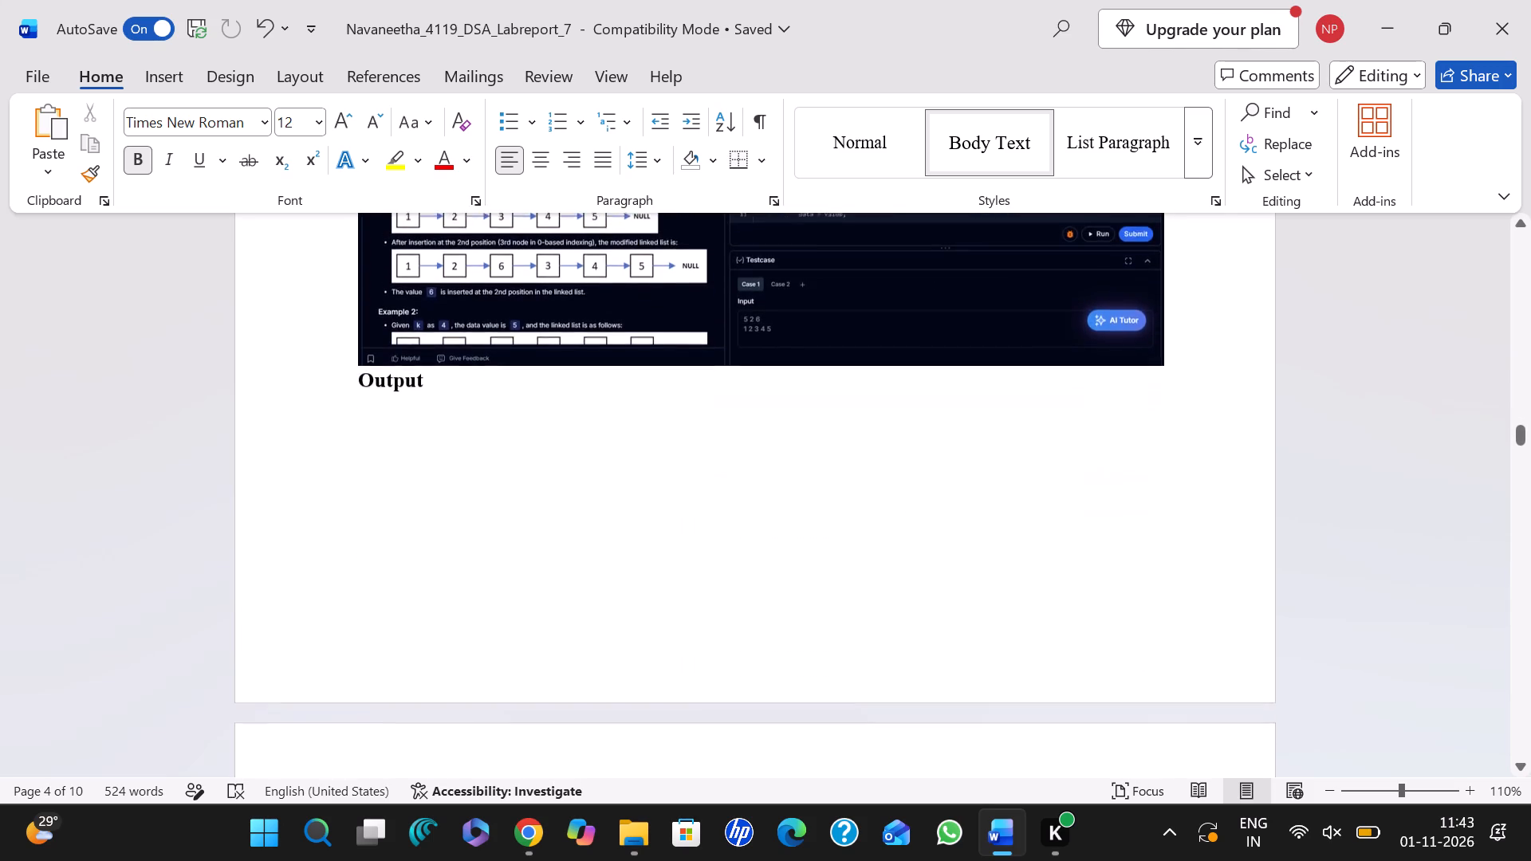
scroll(367, 616, "up", 2)
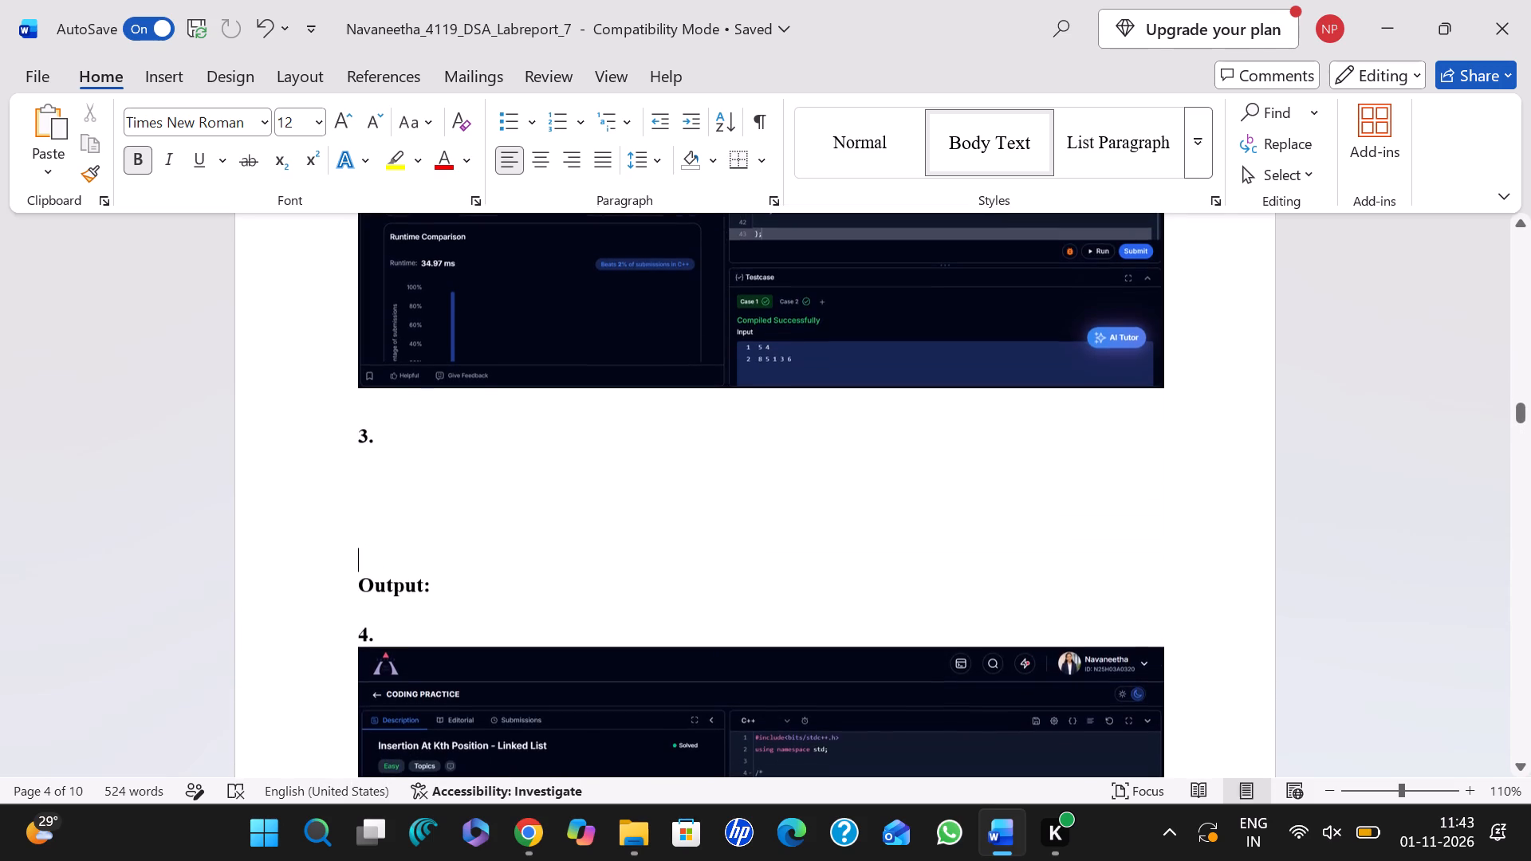
left_click_drag(454, 589, 303, 435)
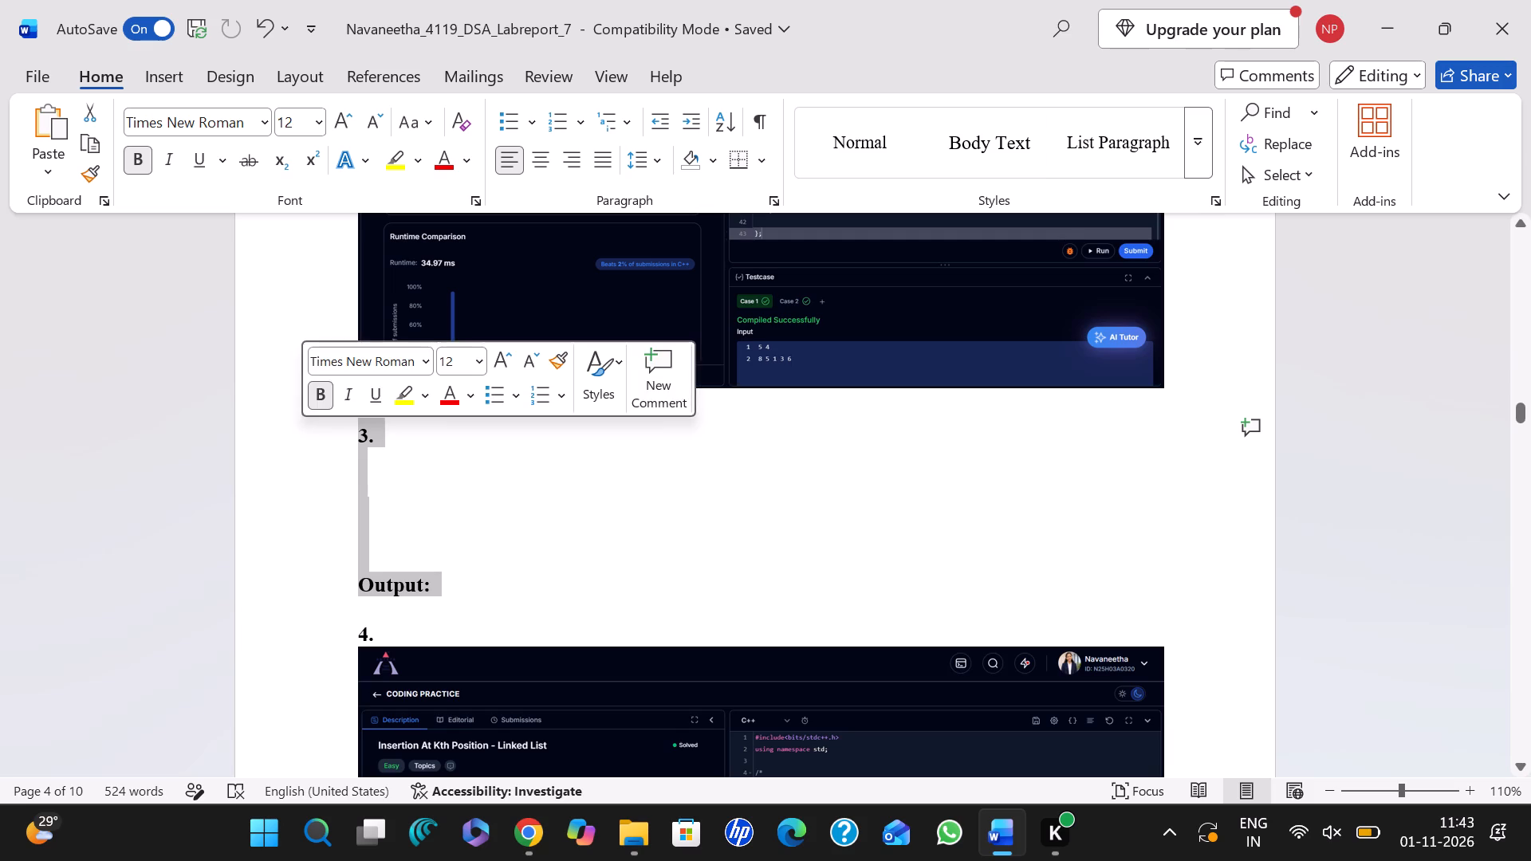
key("BackSpace")
key("BackSpace")
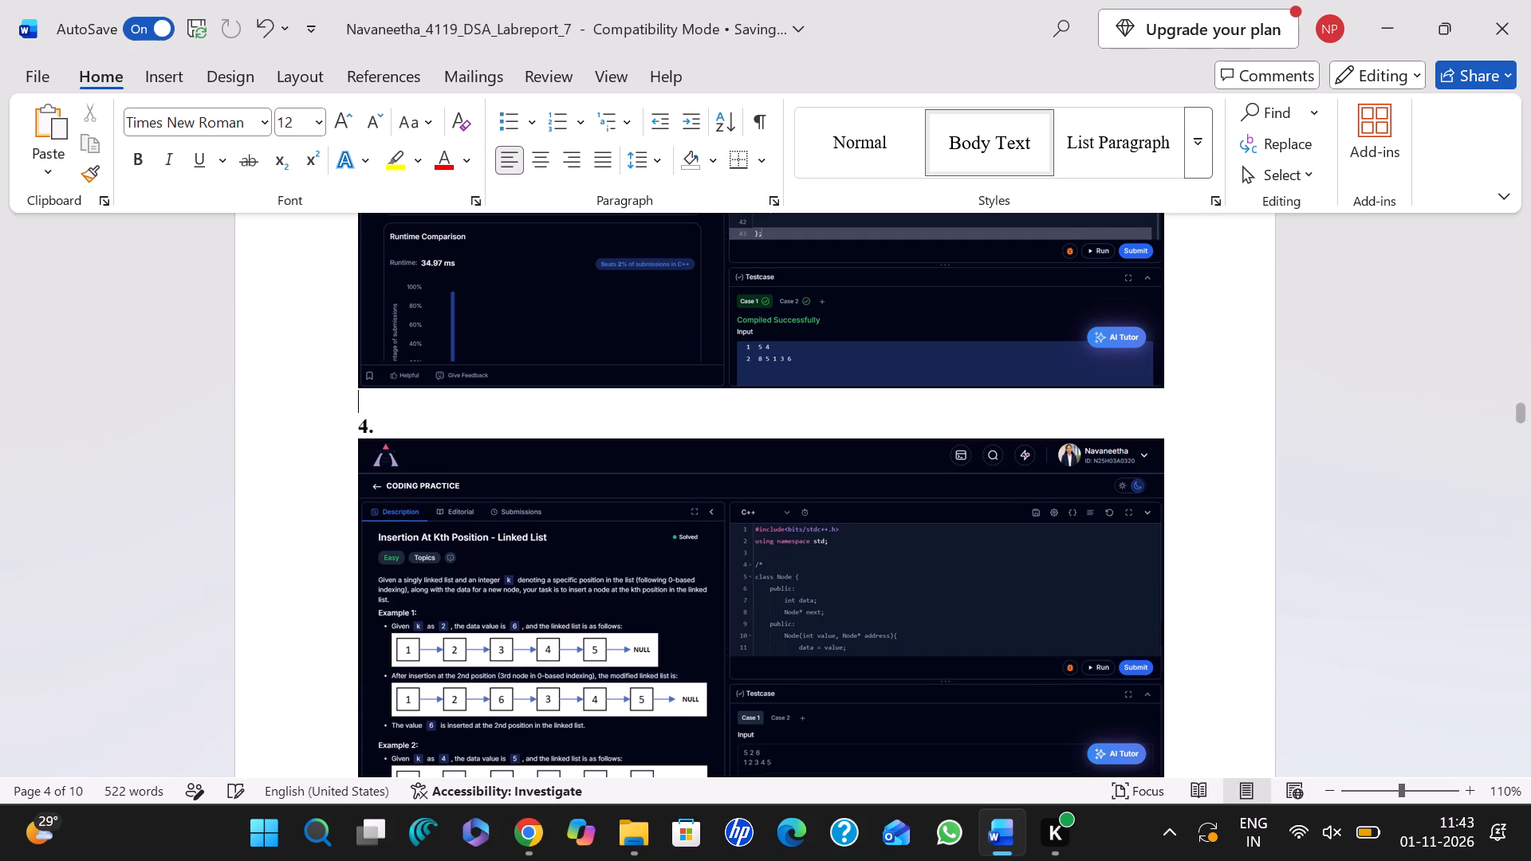
Renumber the Insertion At Kth Position problem as 3.
left_click(367, 413)
key("BackSpace")
key("3")
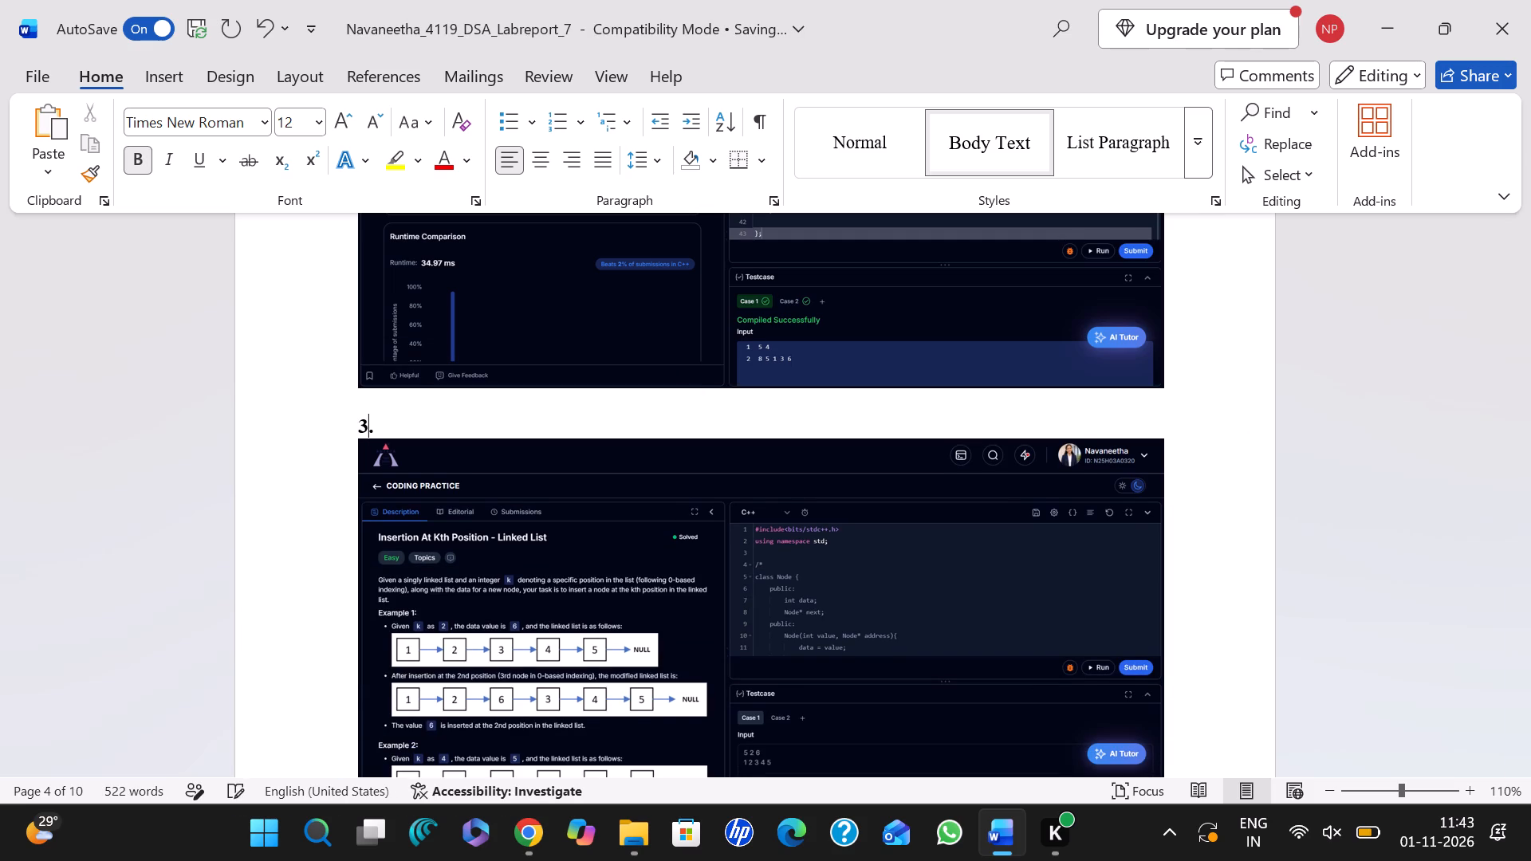
Renumber the Insertion Before a Node With Value X problem as 4., moving its number onto the next page directly above its screenshot.
scroll(367, 413, "down", 6)
scroll(367, 413, "left", 1)
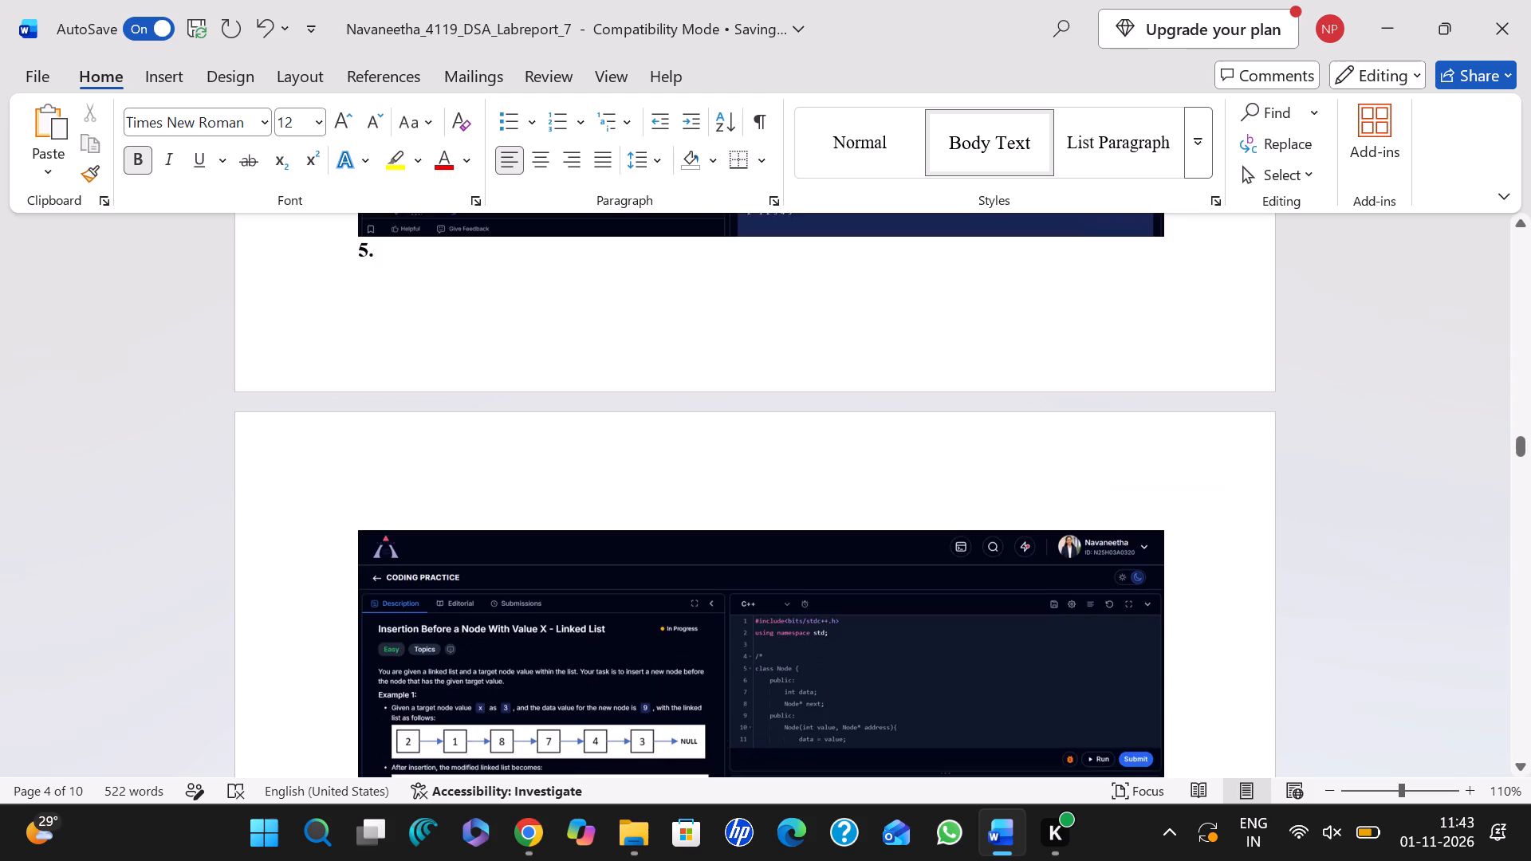
scroll(367, 413, "left", 1)
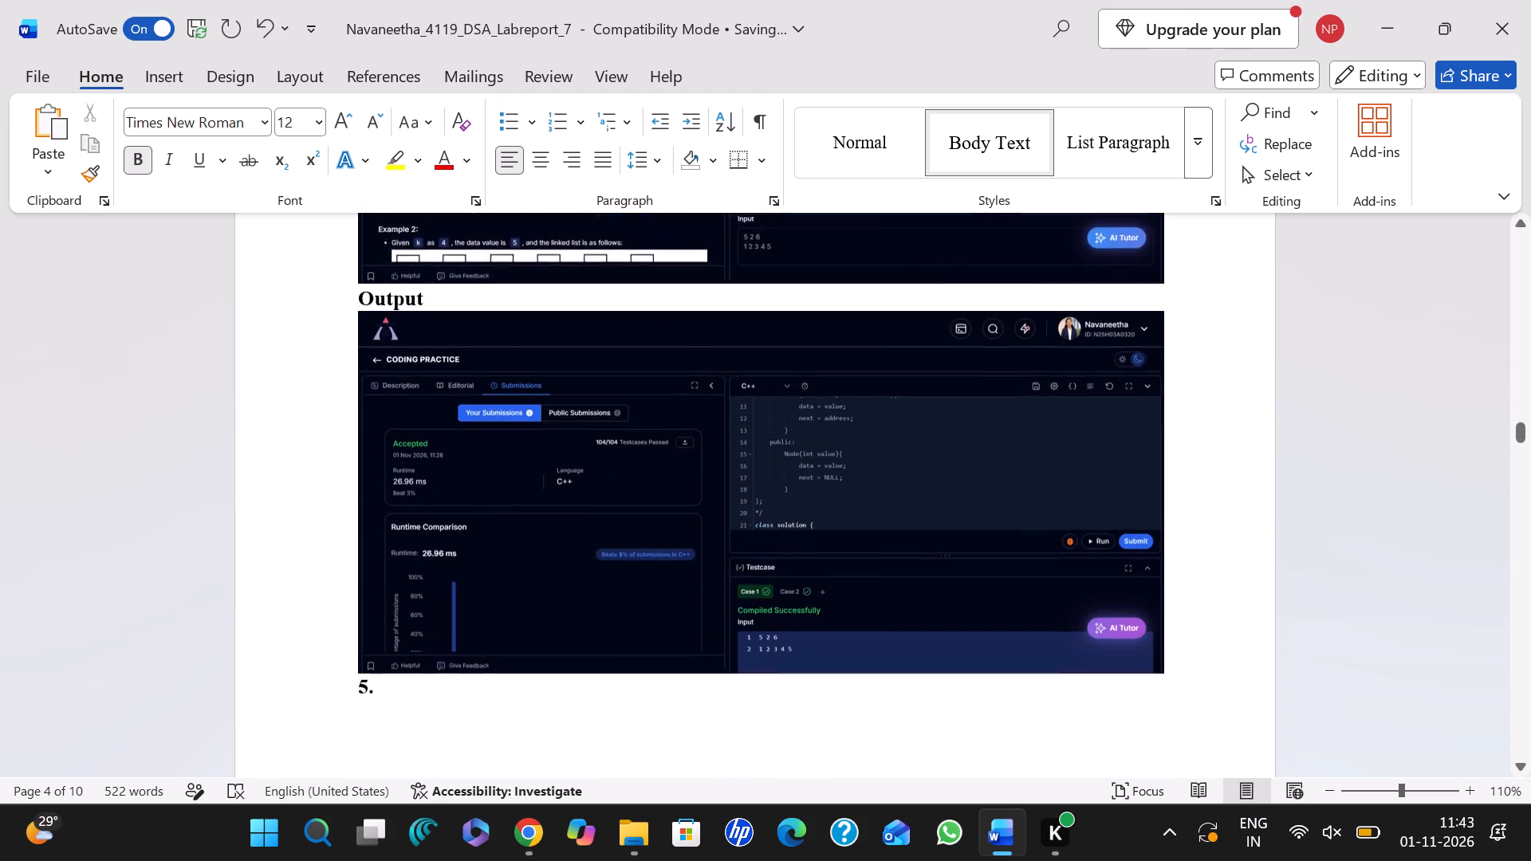
scroll(367, 413, "left", 1)
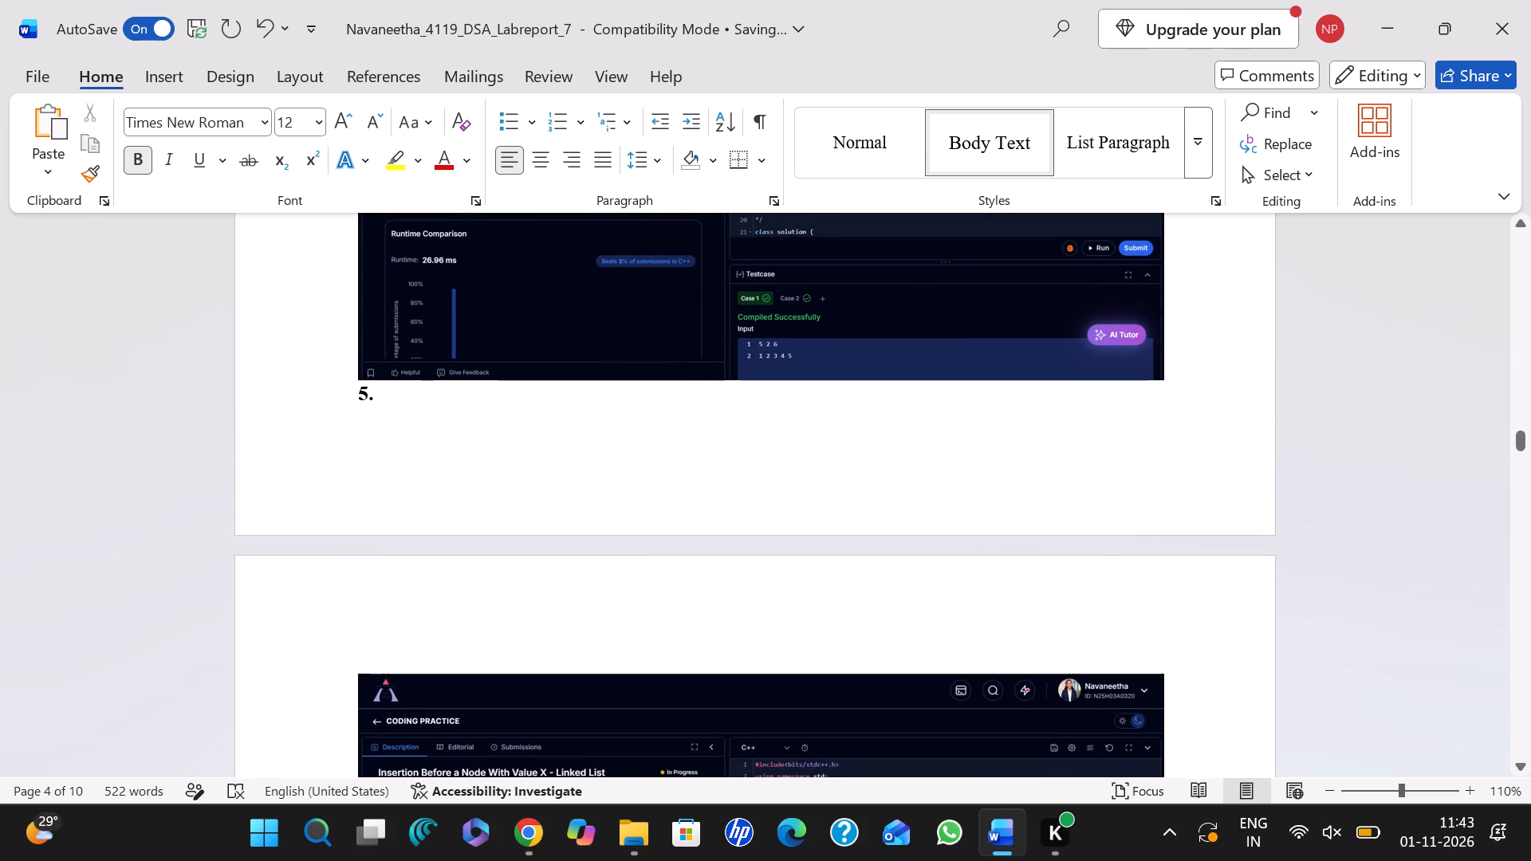
left_click(352, 391)
key("Delete")
key("Delete")
left_click(352, 639)
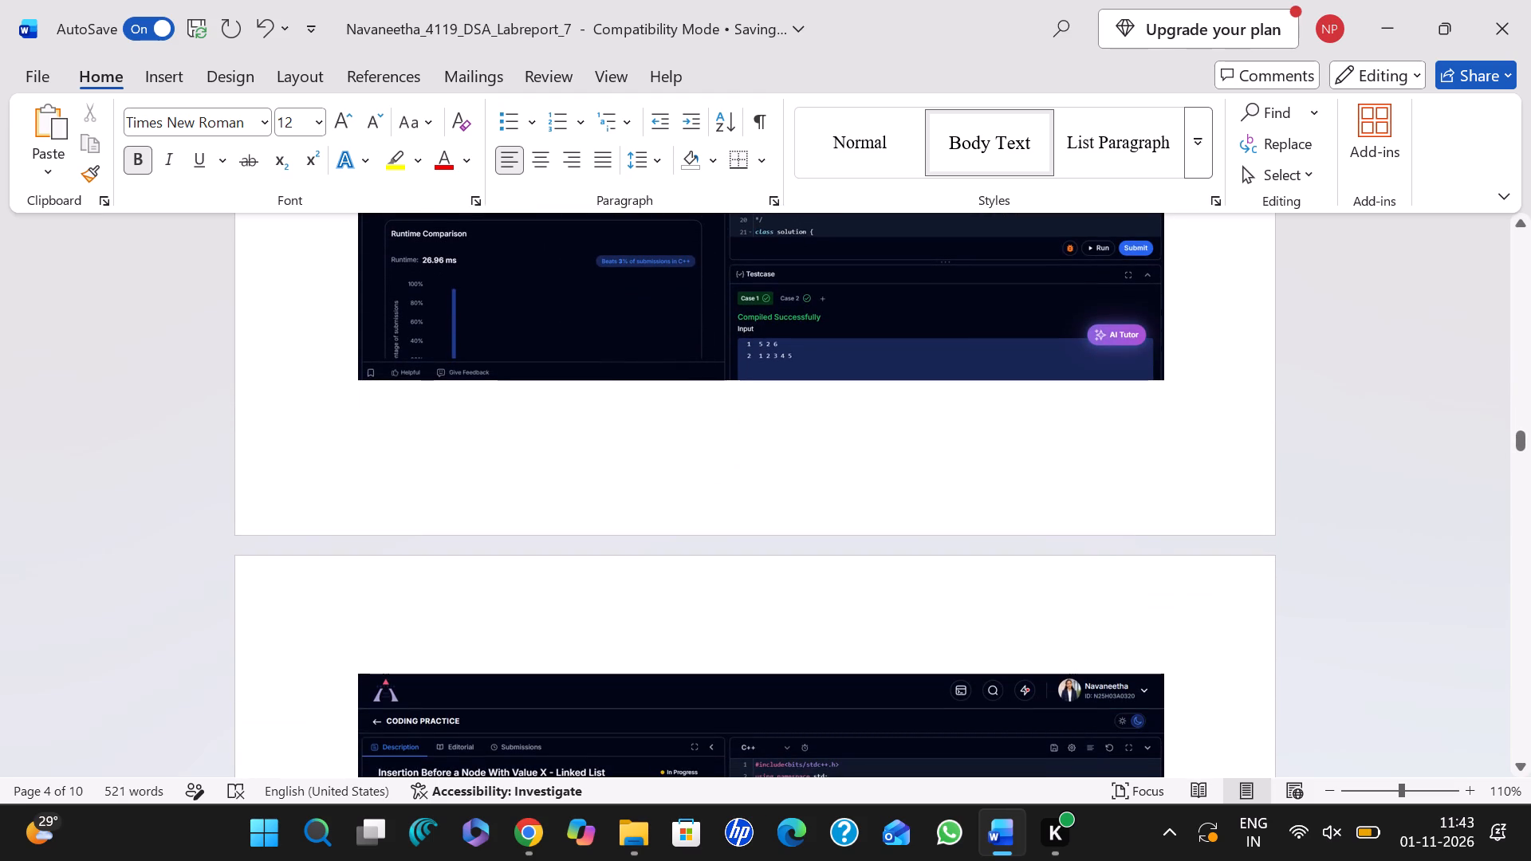
left_click(356, 657)
left_click(472, 463)
key("Return")
key("Return")
key("Return")
key("Return")
key("Return")
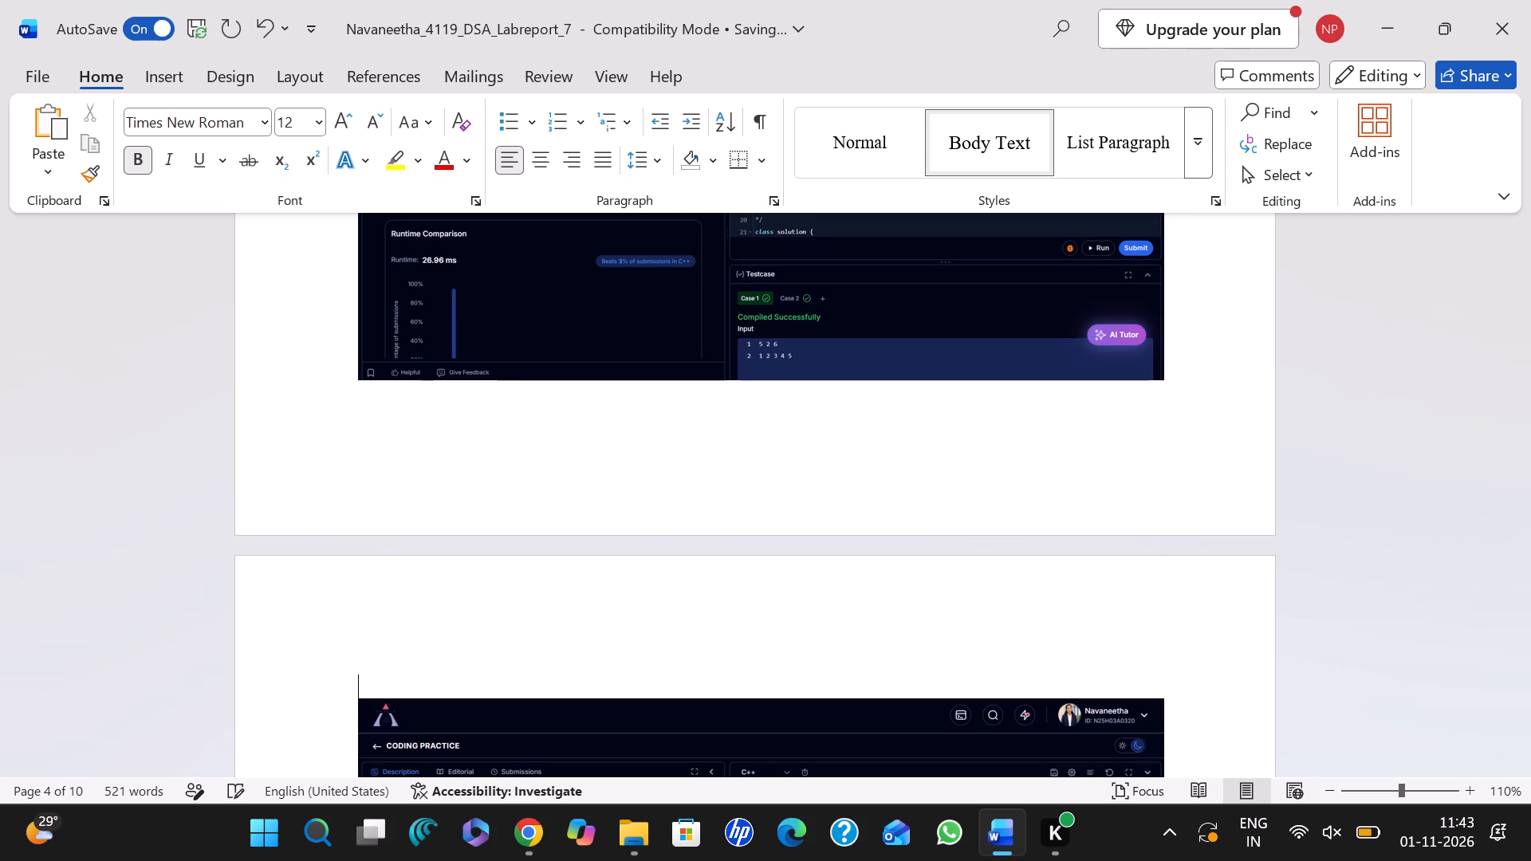
key("4")
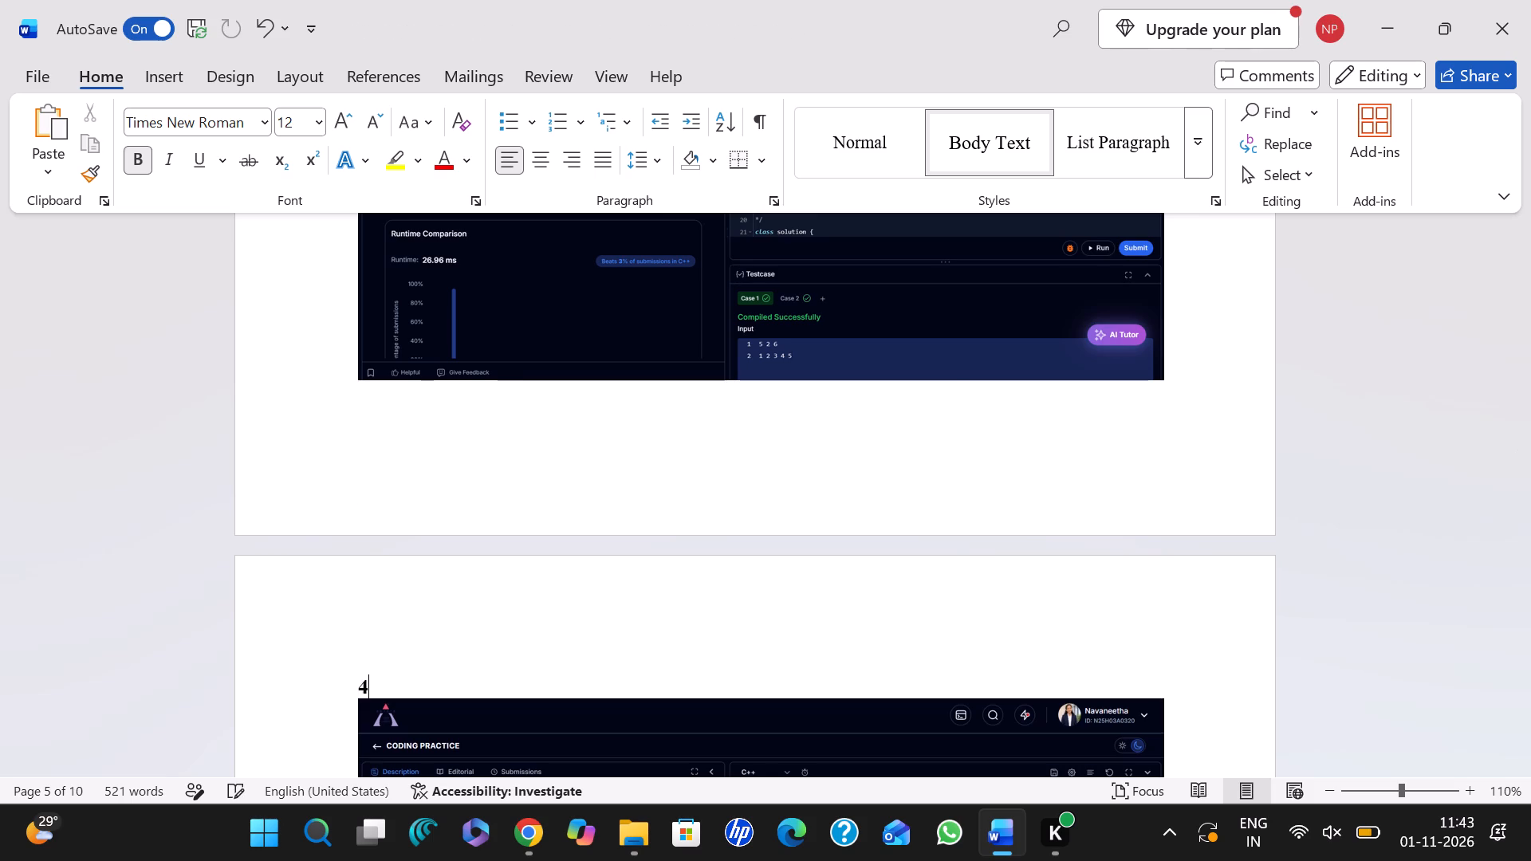
key("period")
Remove the old number and blank lines before the Delete Head of the Linked List screenshot and number that problem 5.
scroll(472, 463, "down", 2)
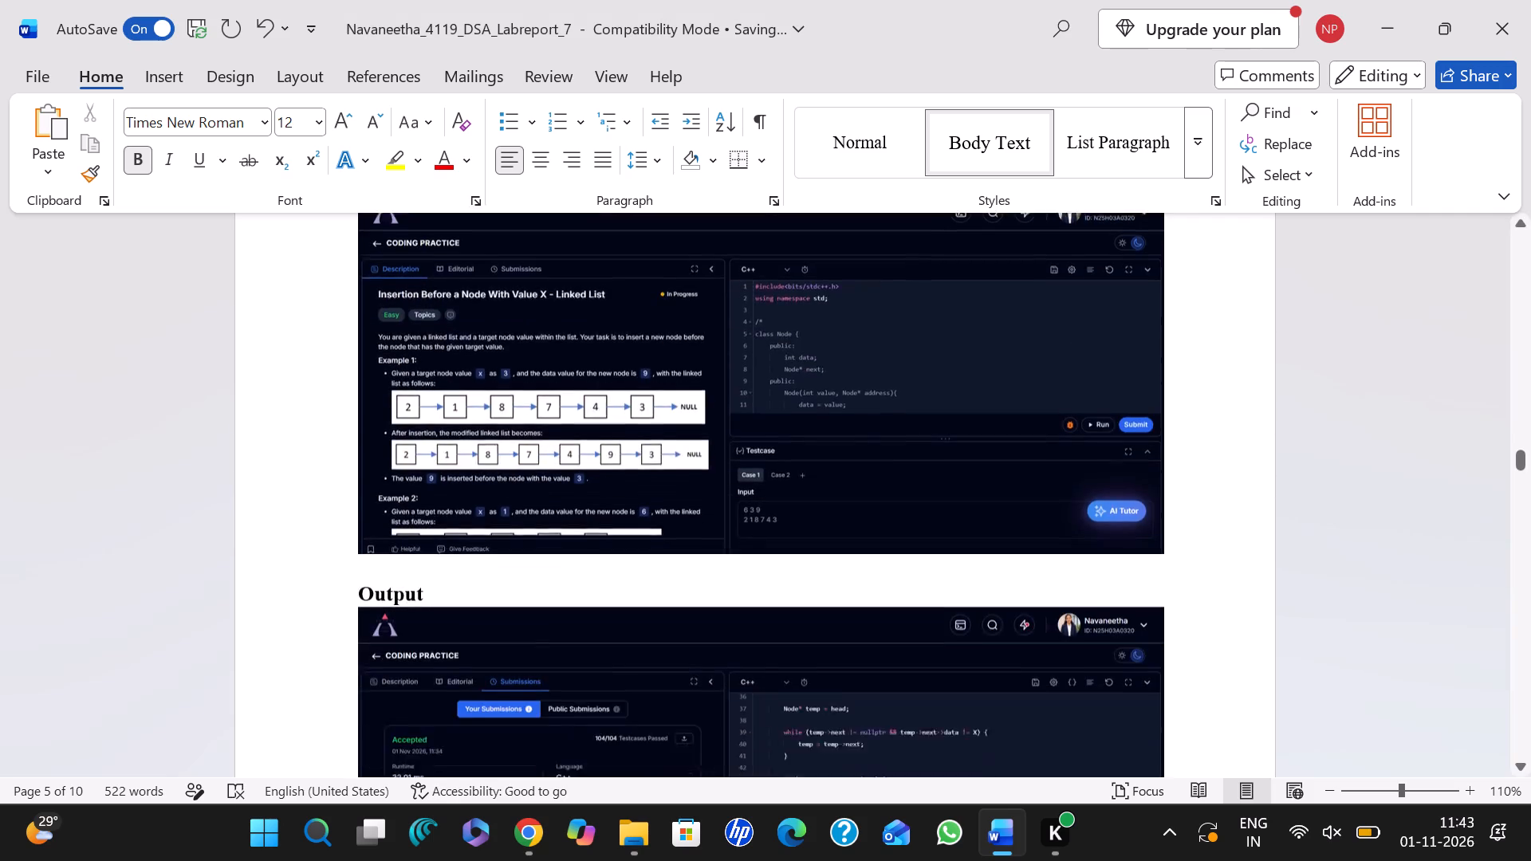
scroll(472, 463, "down", 3)
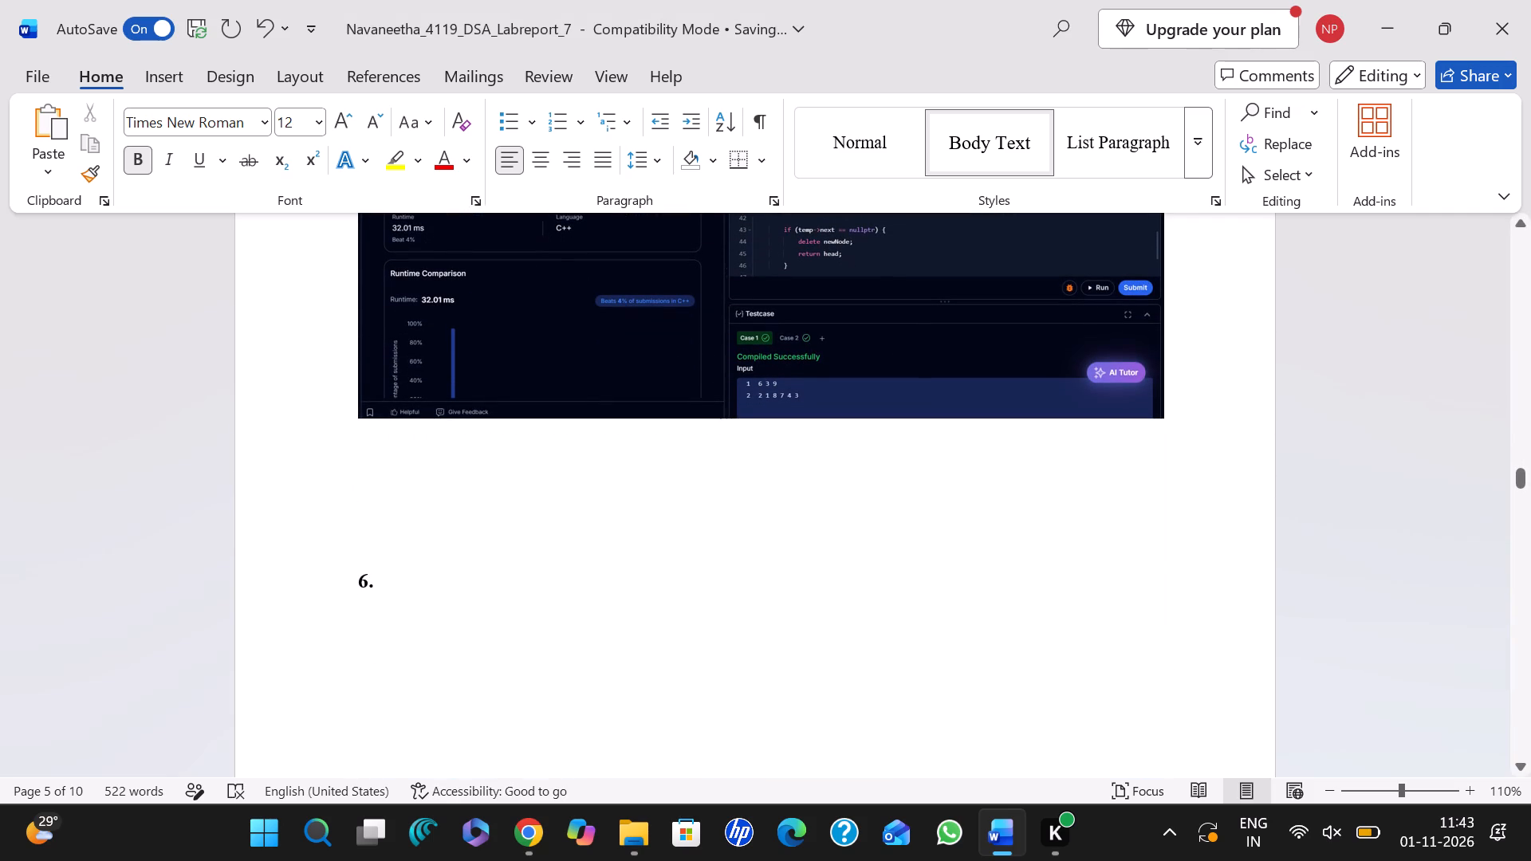
left_click(372, 587)
key("BackSpace")
key("BackSpace")
key("BackSpace")
key("BackSpace")
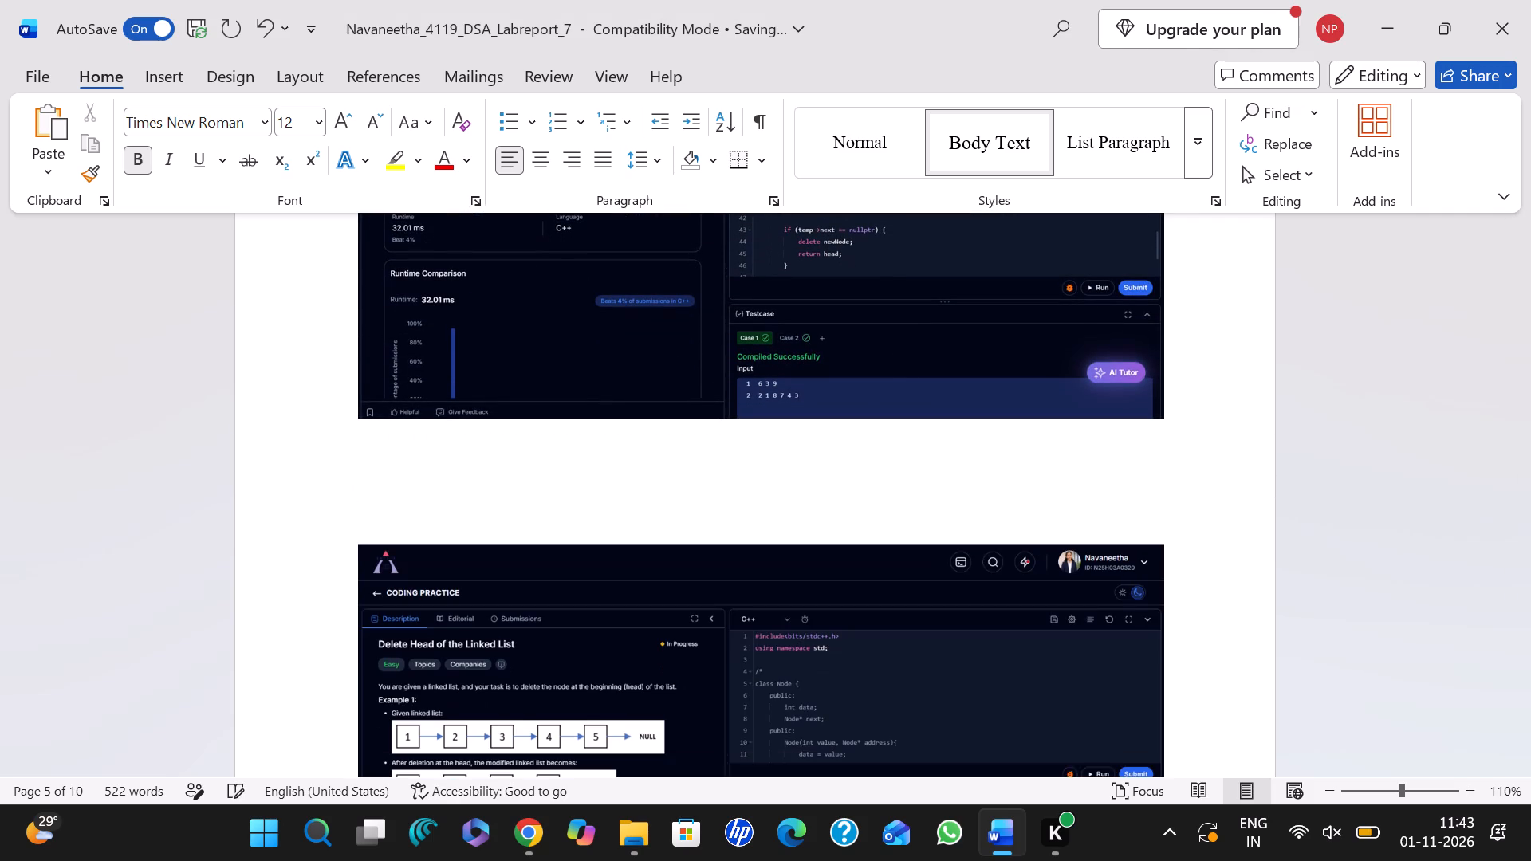
key("BackSpace")
key("BackSpace")
key("BackSpace")
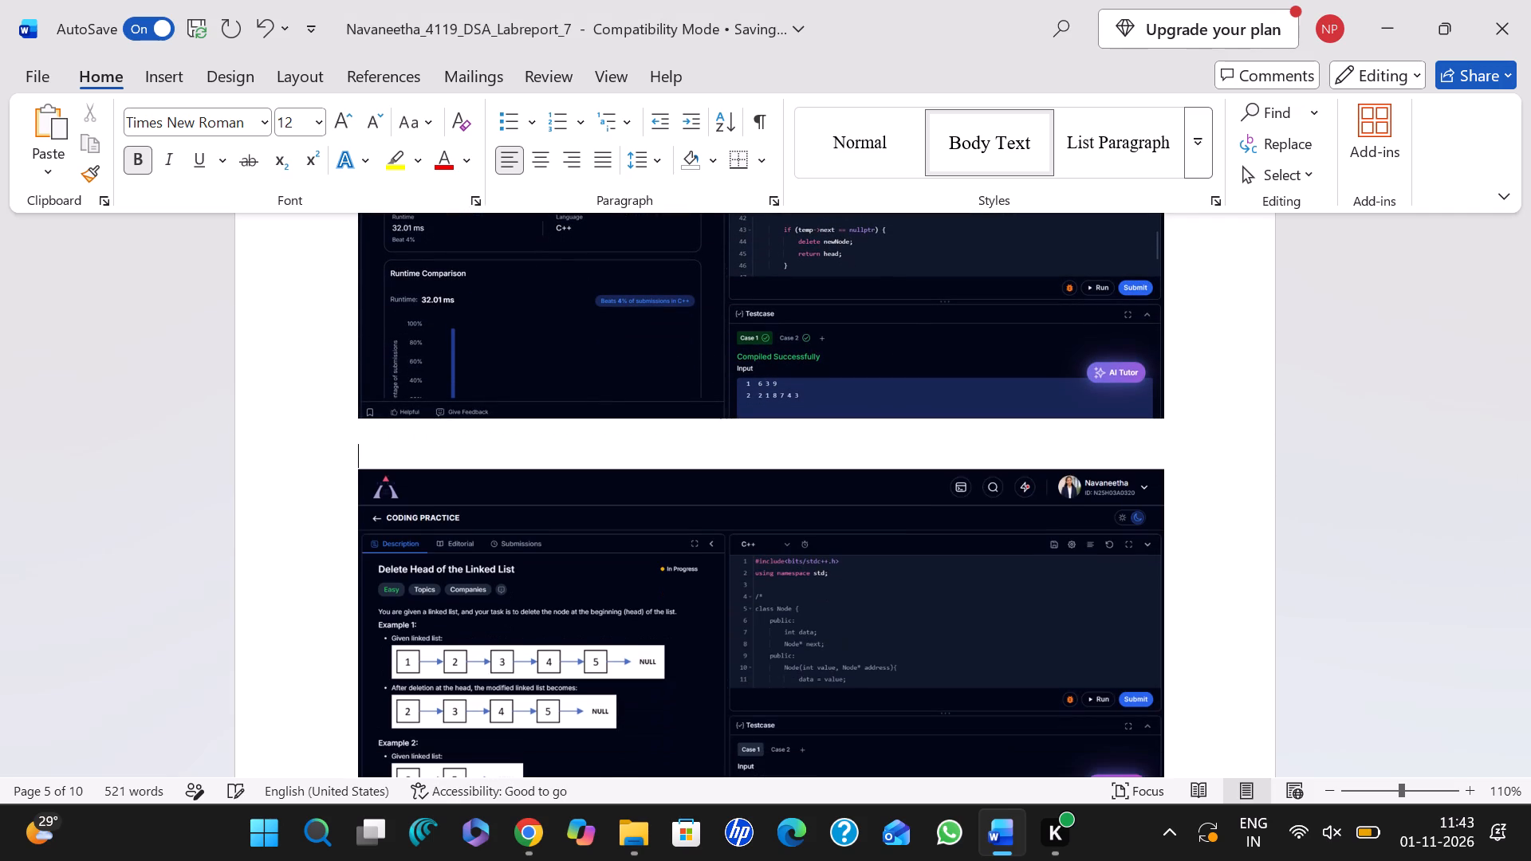
key("6")
key("BackSpace")
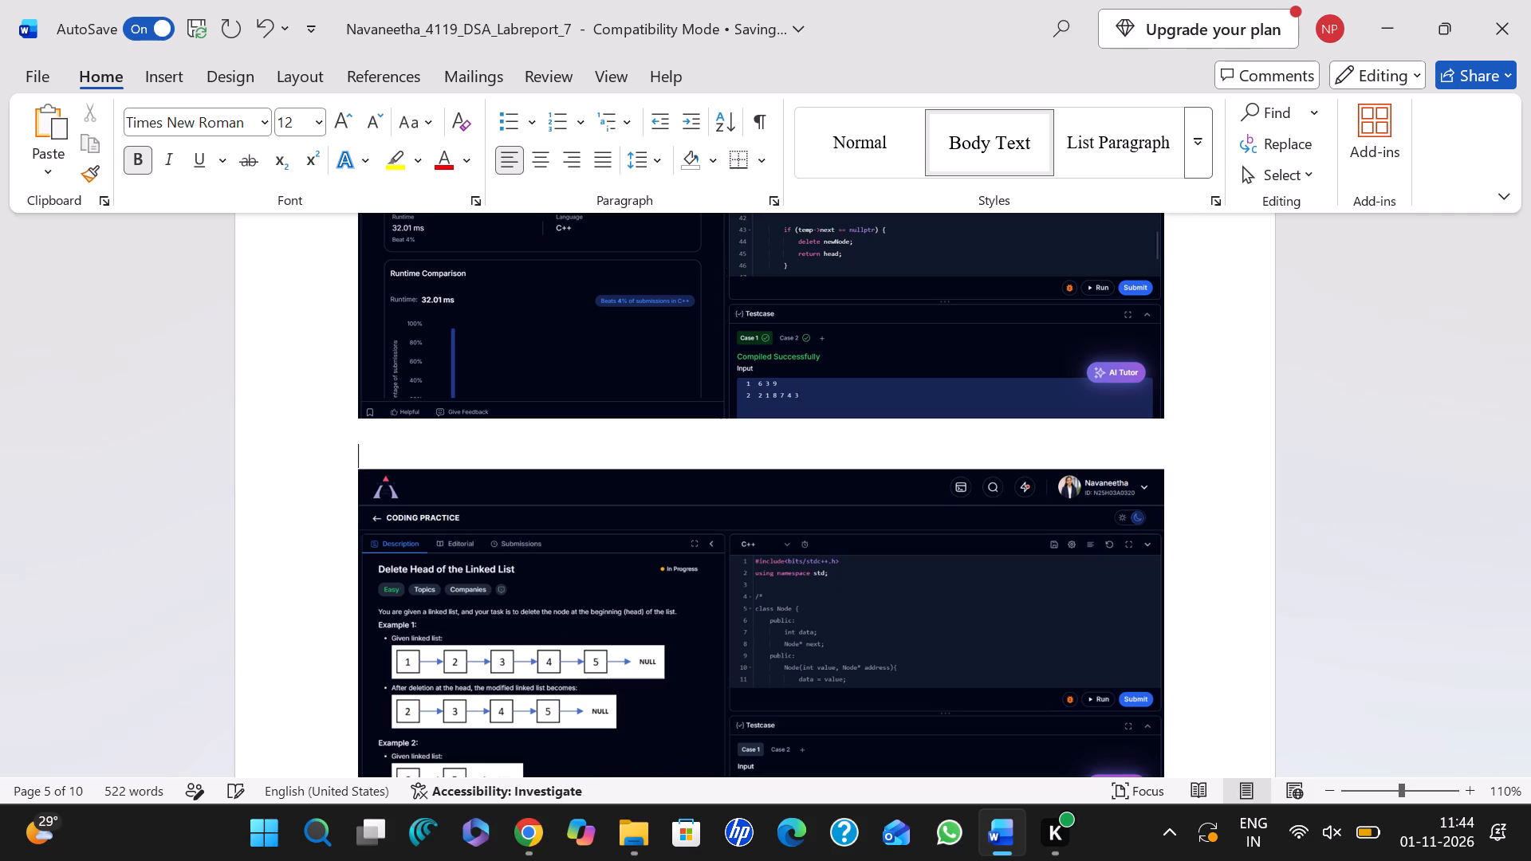
type("5.")
Push the Delete Head problem's "Output" heading onto the next page, directly above its output screenshot, using blank lines.
scroll(372, 587, "down", 2)
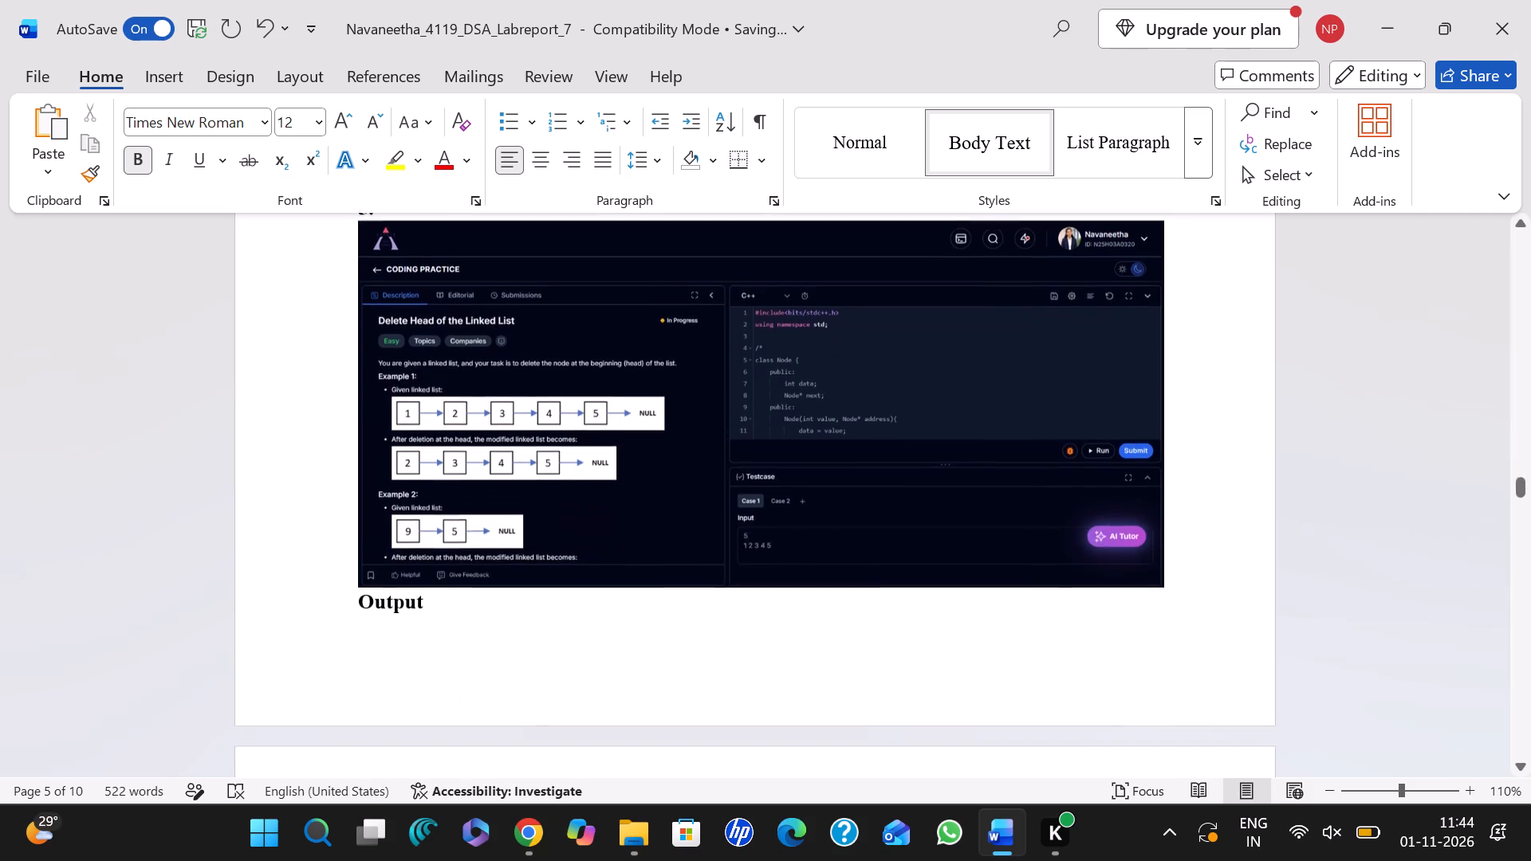
scroll(372, 587, "down", 1)
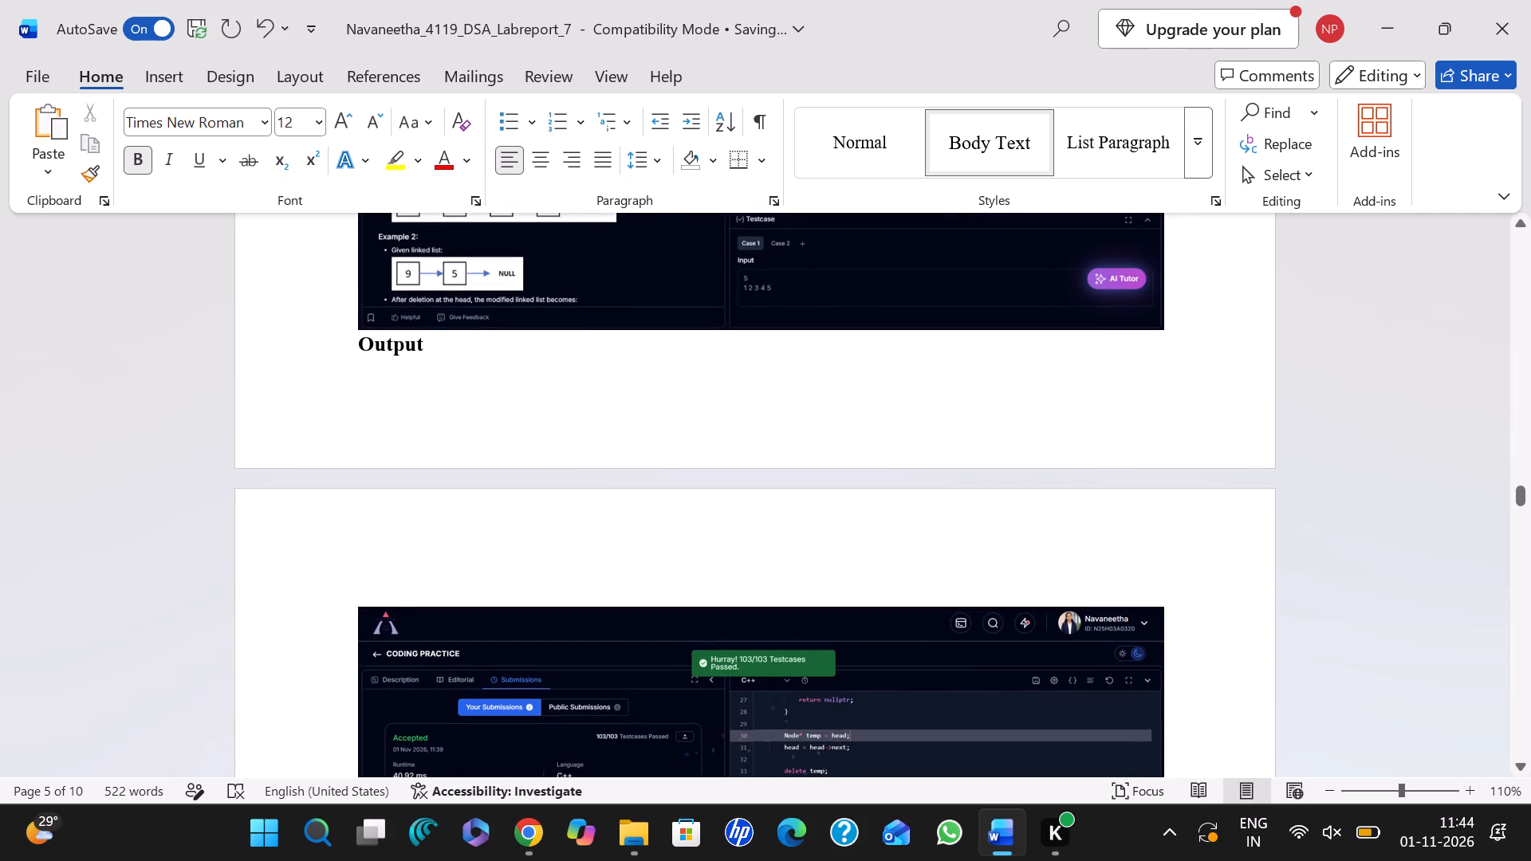
left_click(352, 342)
key("Return")
key("Return")
key("Return")
key("Return")
Renumber the Delete Tail of the Linked List problem as 6.
scroll(352, 342, "down", 1)
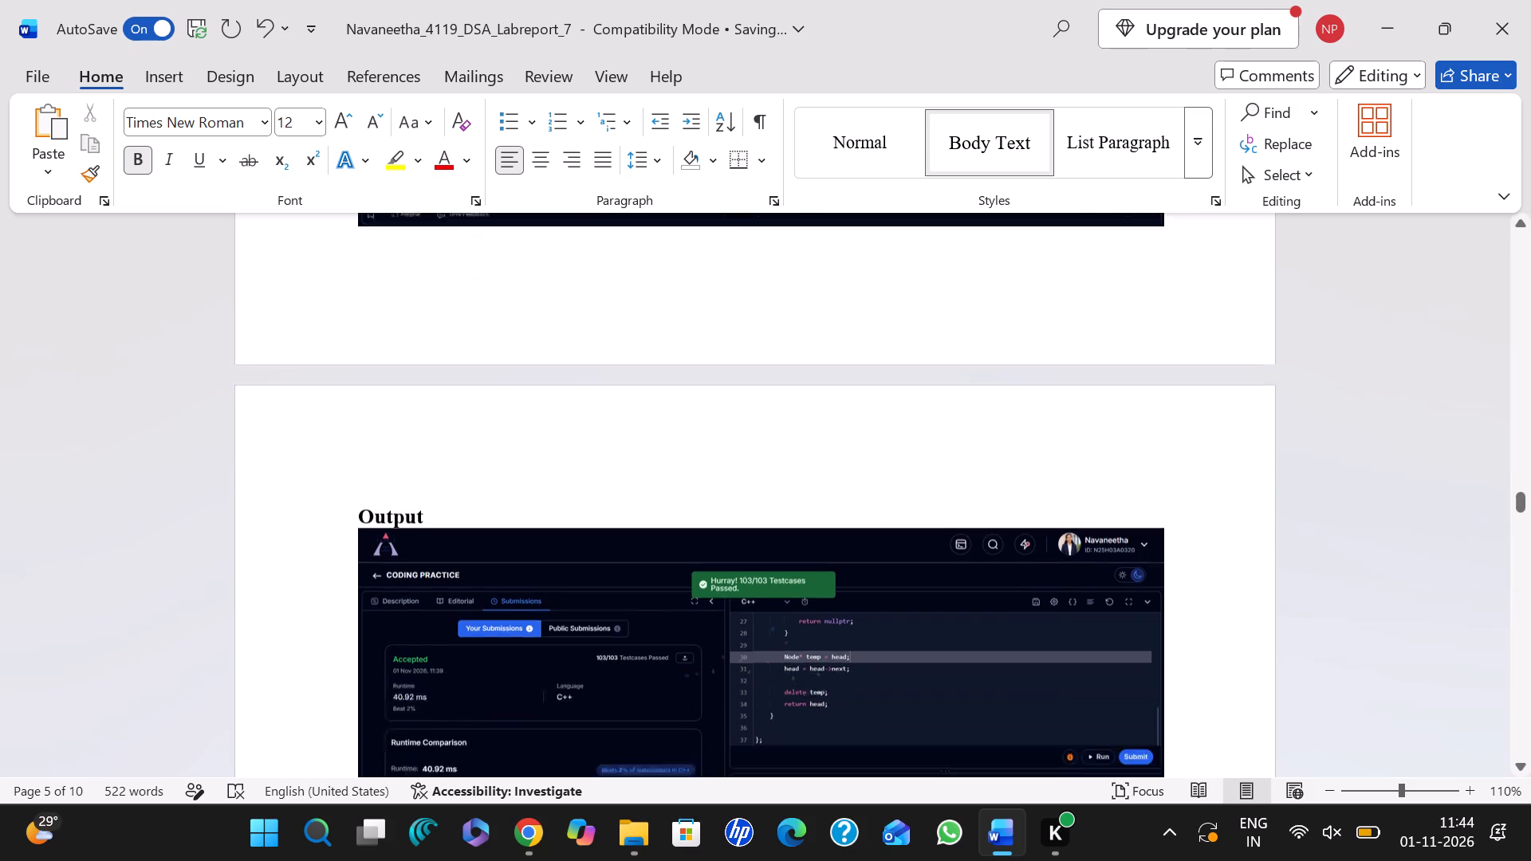
scroll(352, 342, "down", 2)
scroll(352, 342, "up", 1)
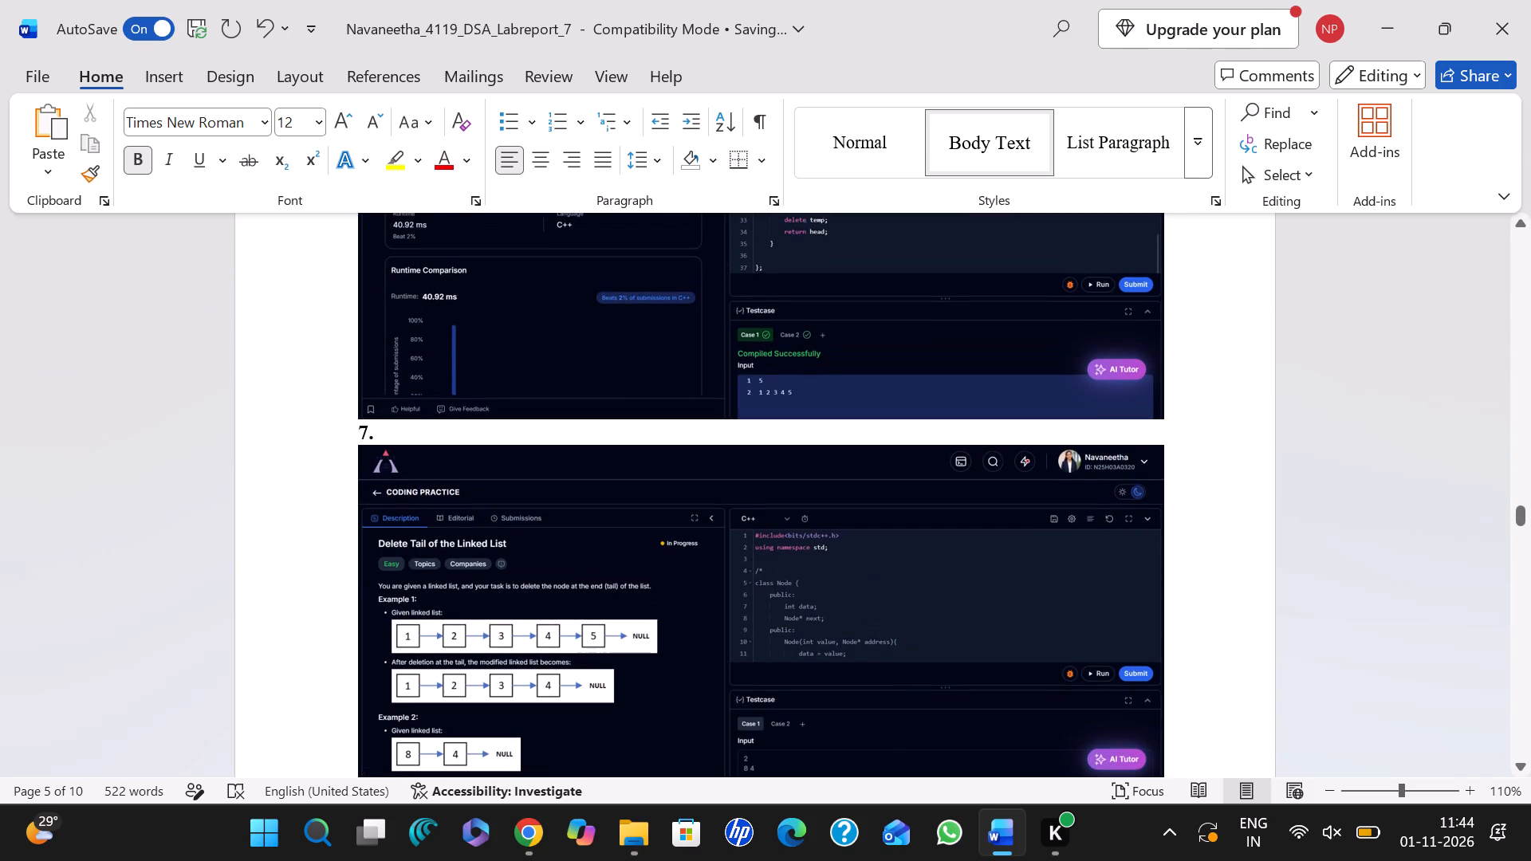
left_click(350, 428)
key("Delete")
key("6")
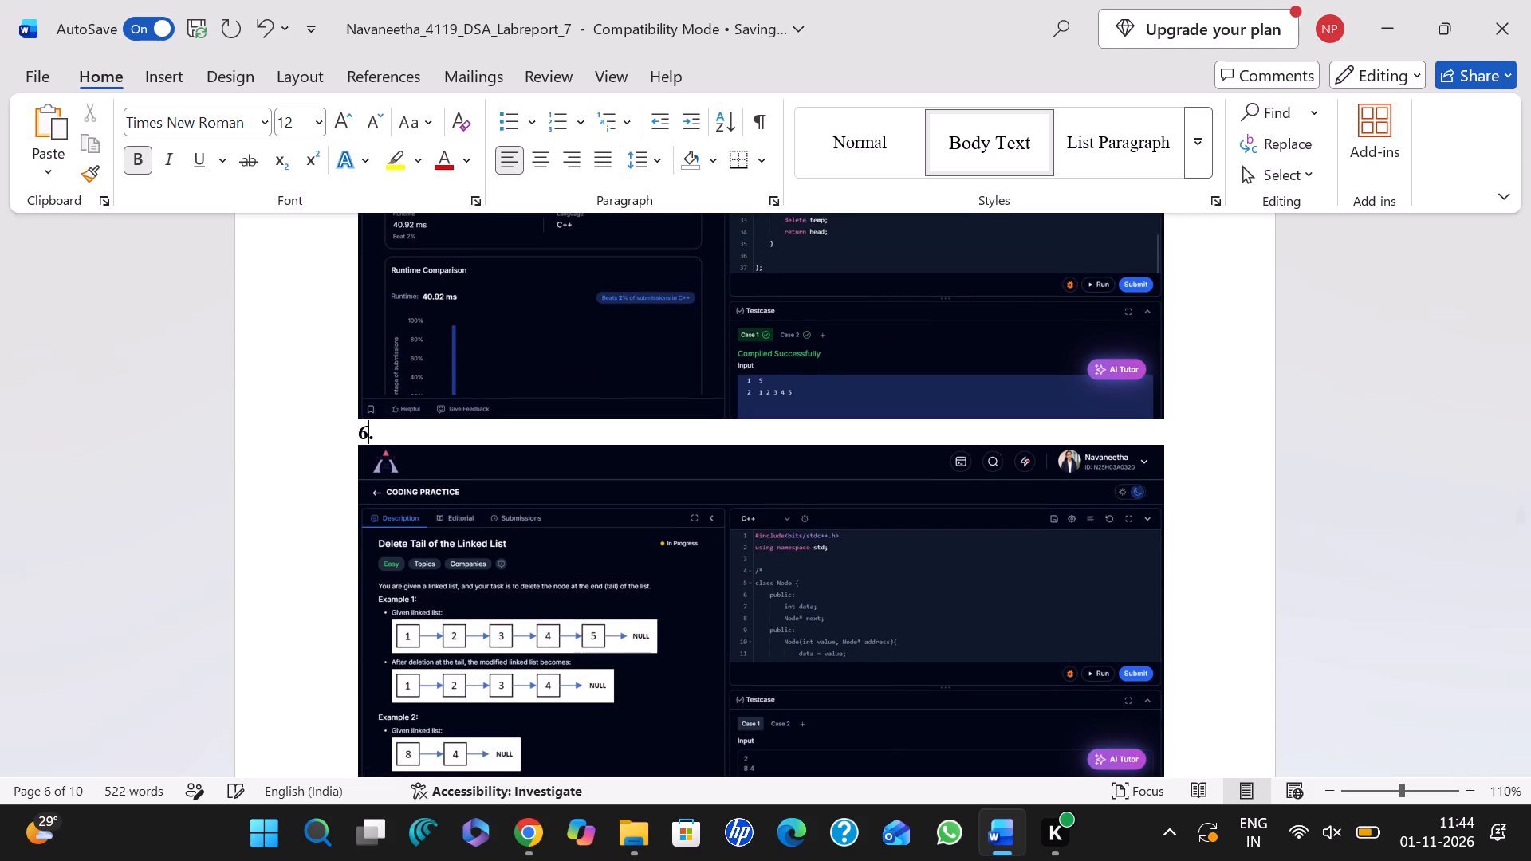
Replace the number after the Delete Tail output with 7., placed on the next page directly above the Reverse a Linked List screenshot.
scroll(350, 428, "down", 3)
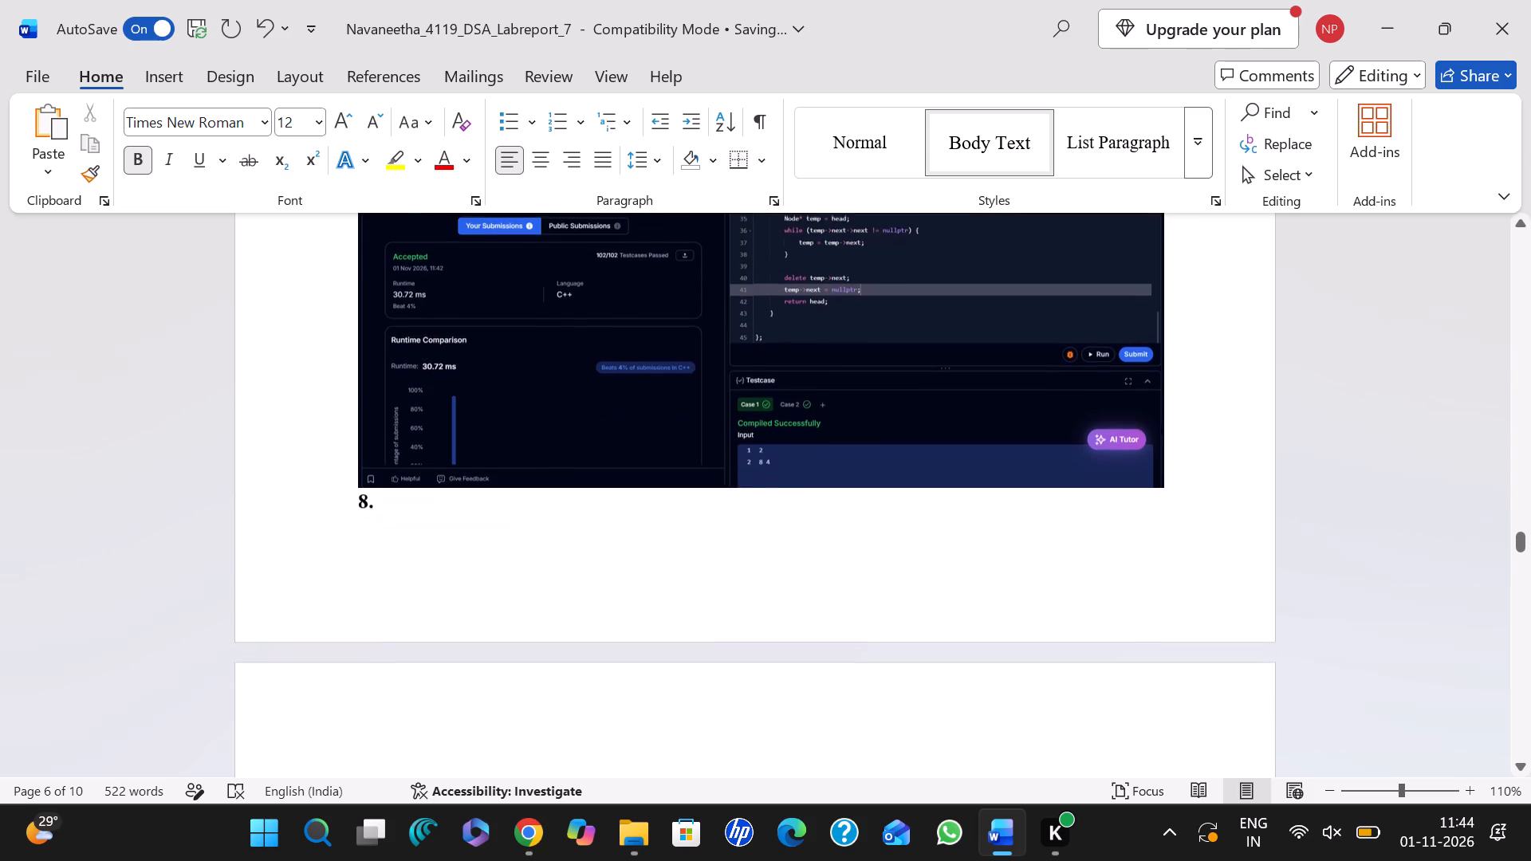
left_click(355, 496)
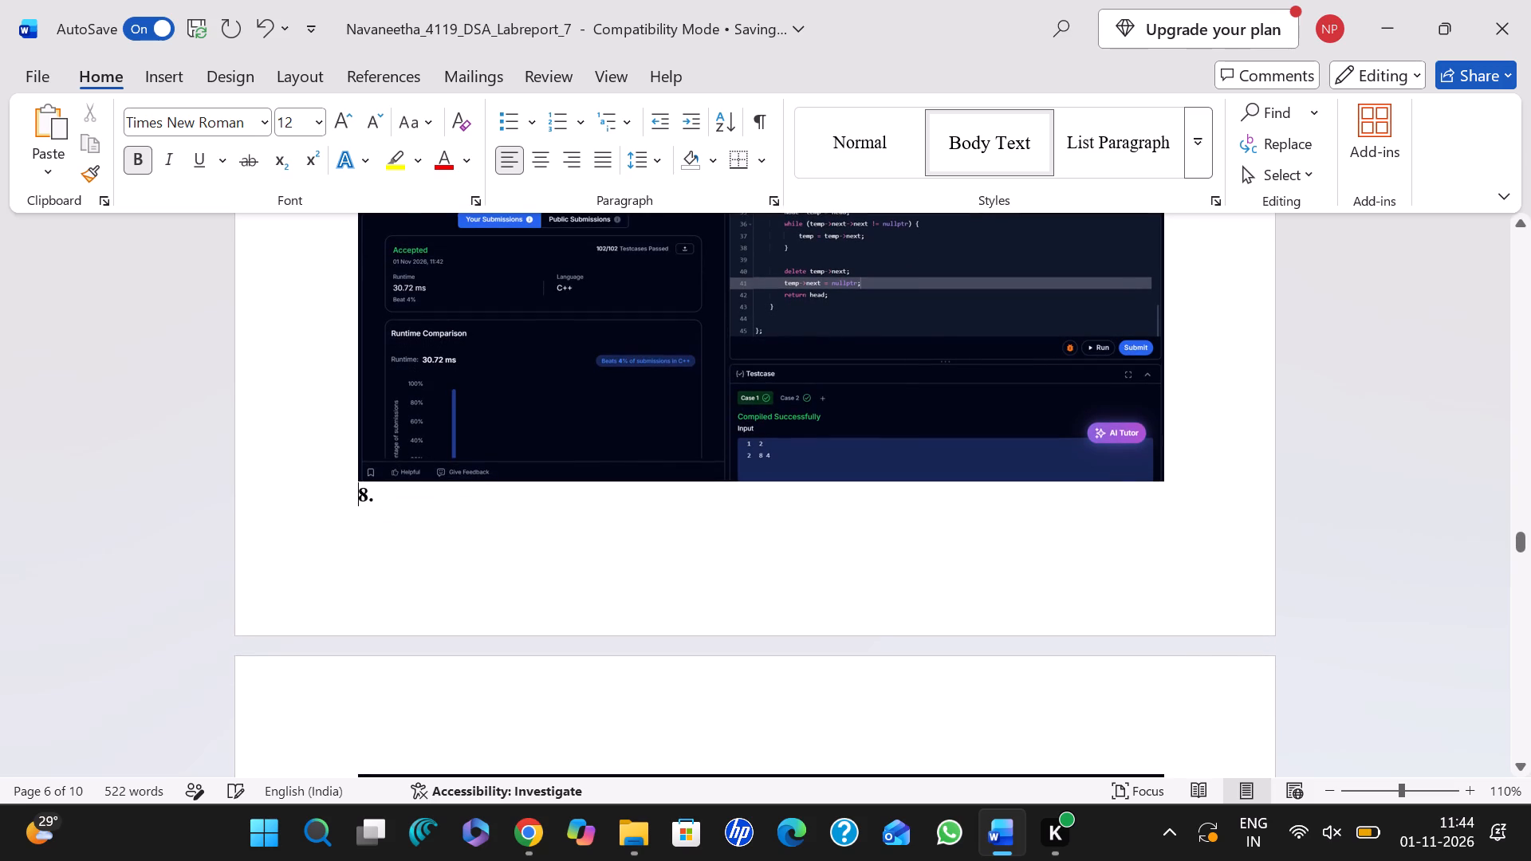
key("Delete")
key("Delete")
key("Return")
key("Return")
key("Return")
key("Return")
key("Return")
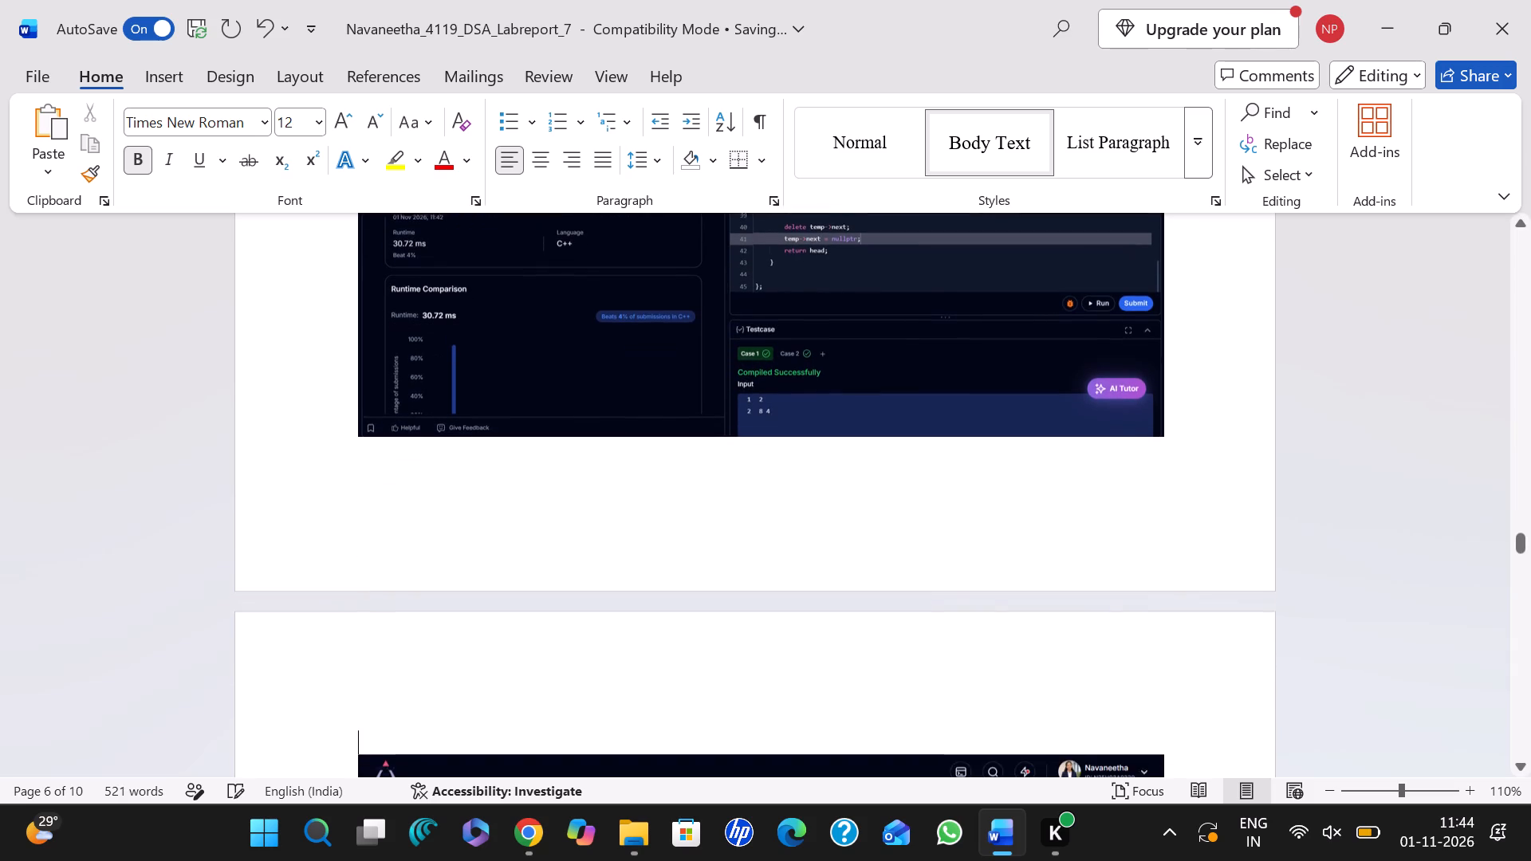
type("7.")
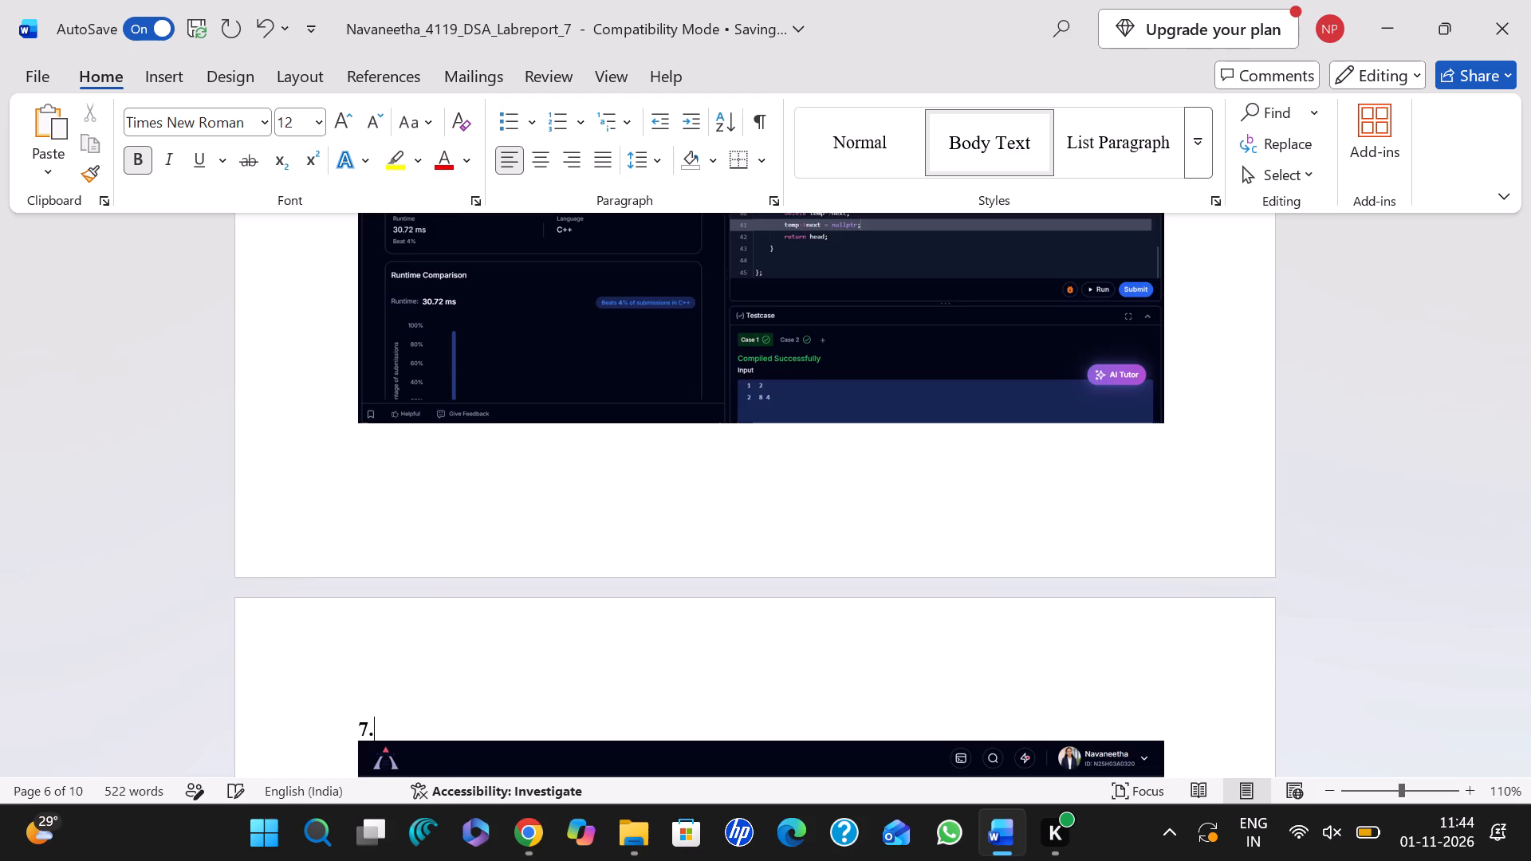
Renumber the Reverse a Linked List problem as 8.
scroll(355, 496, "down", 4)
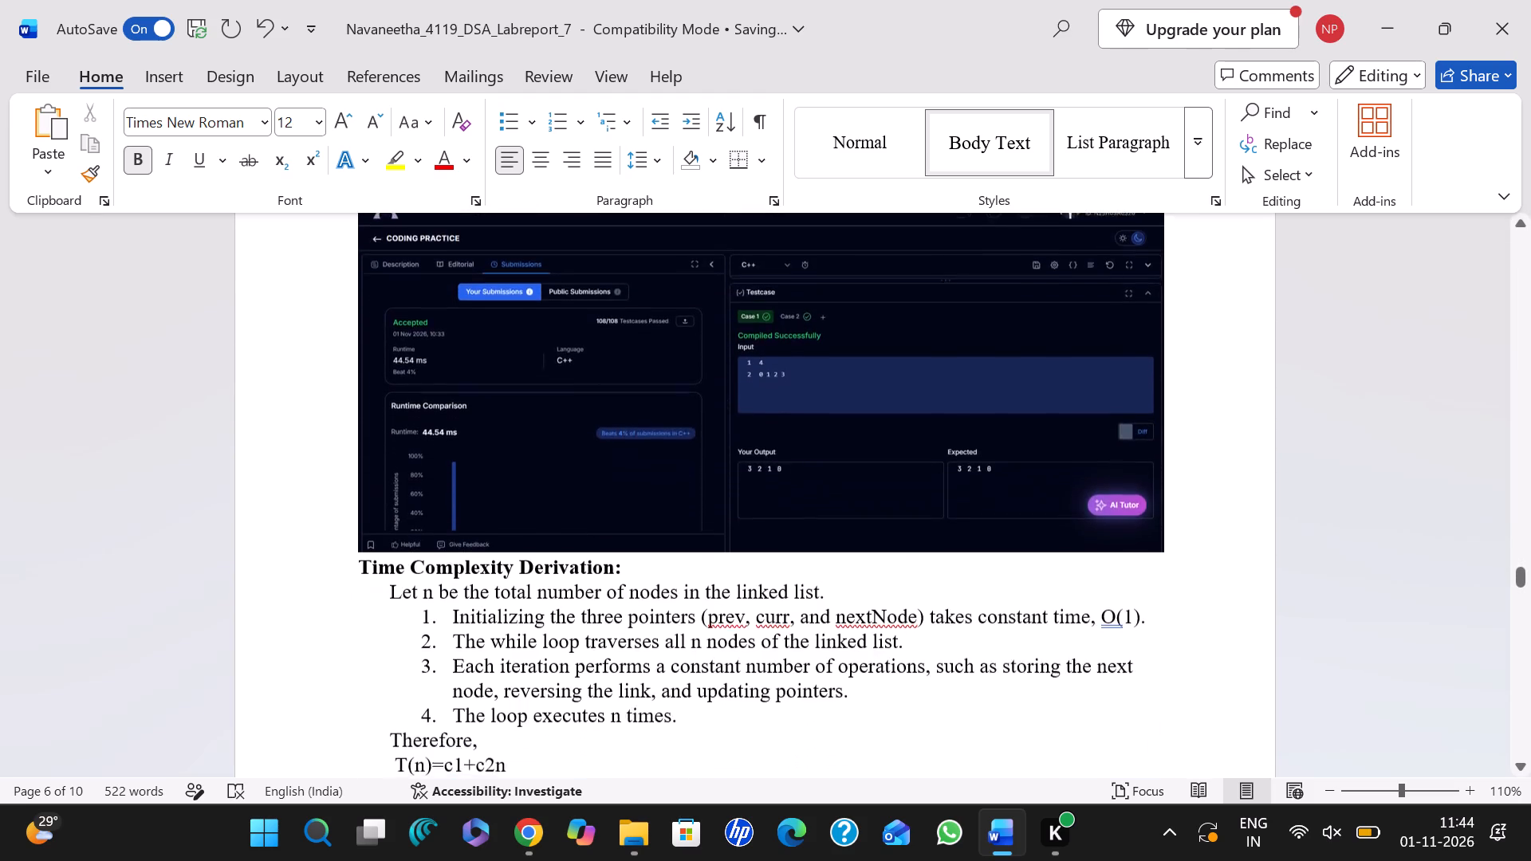
scroll(355, 496, "down", 1)
scroll(355, 496, "up", 3)
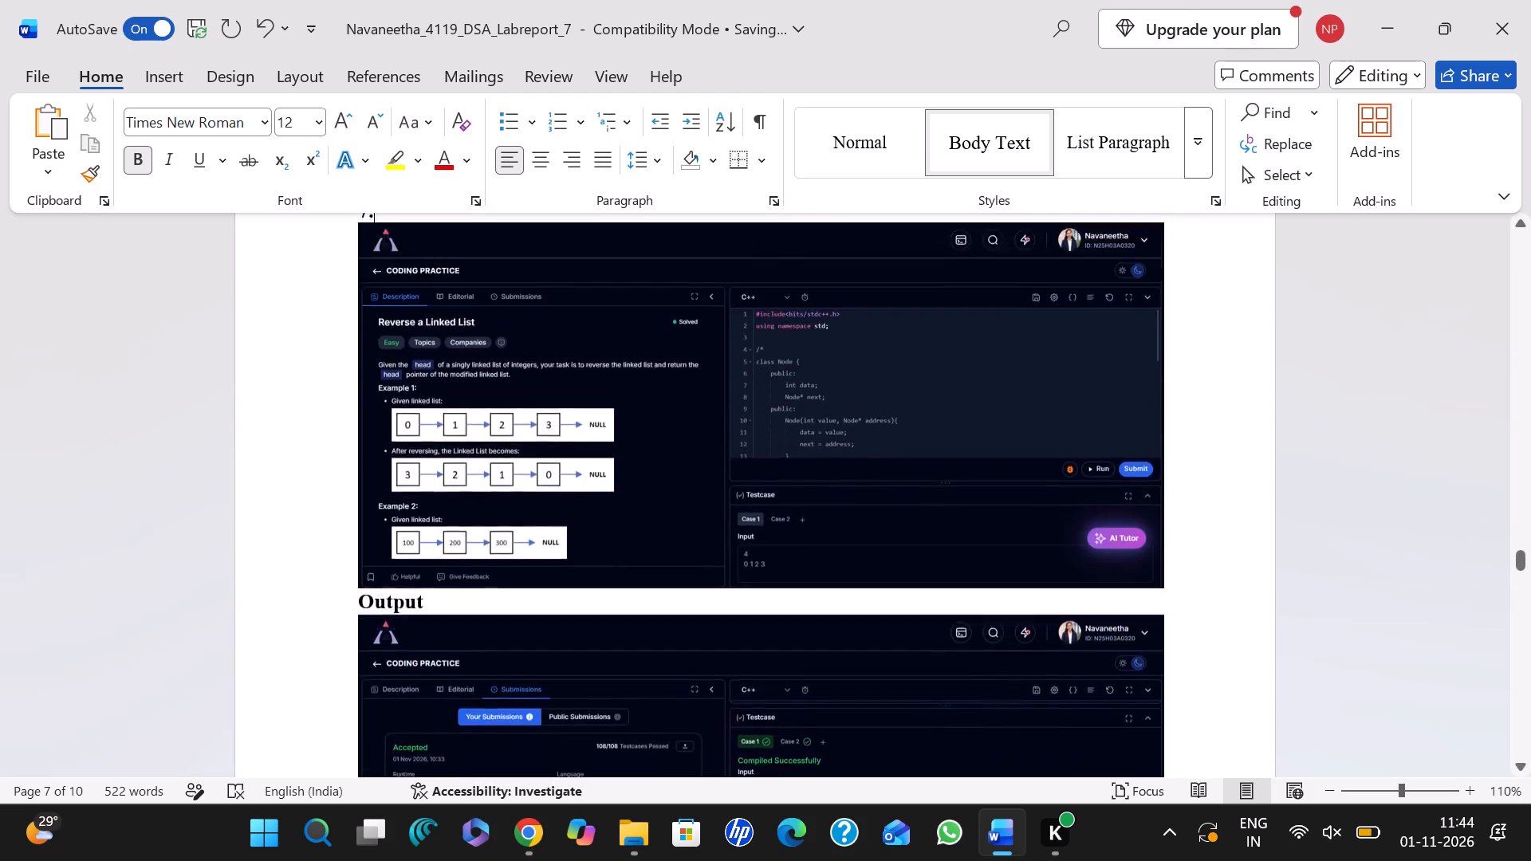
scroll(355, 496, "up", 2)
key("BackSpace")
key("BackSpace")
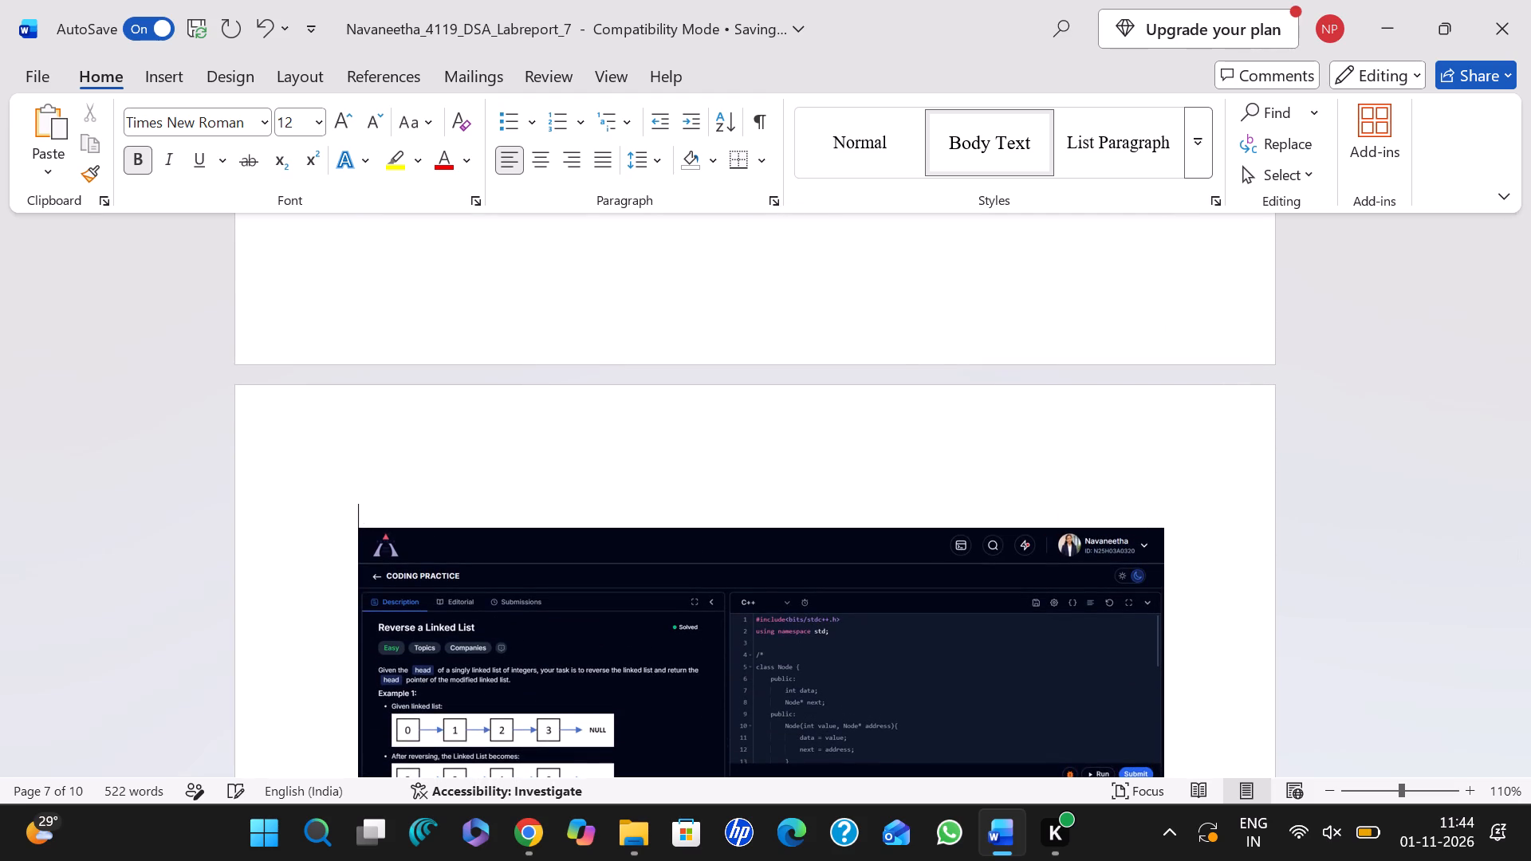
type("8.")
key("Return")
key("BackSpace")
Insert an empty problem 7. entry with a blank line beneath it, above the Reverse a Linked List problem's number.
key("Up")
key("Return")
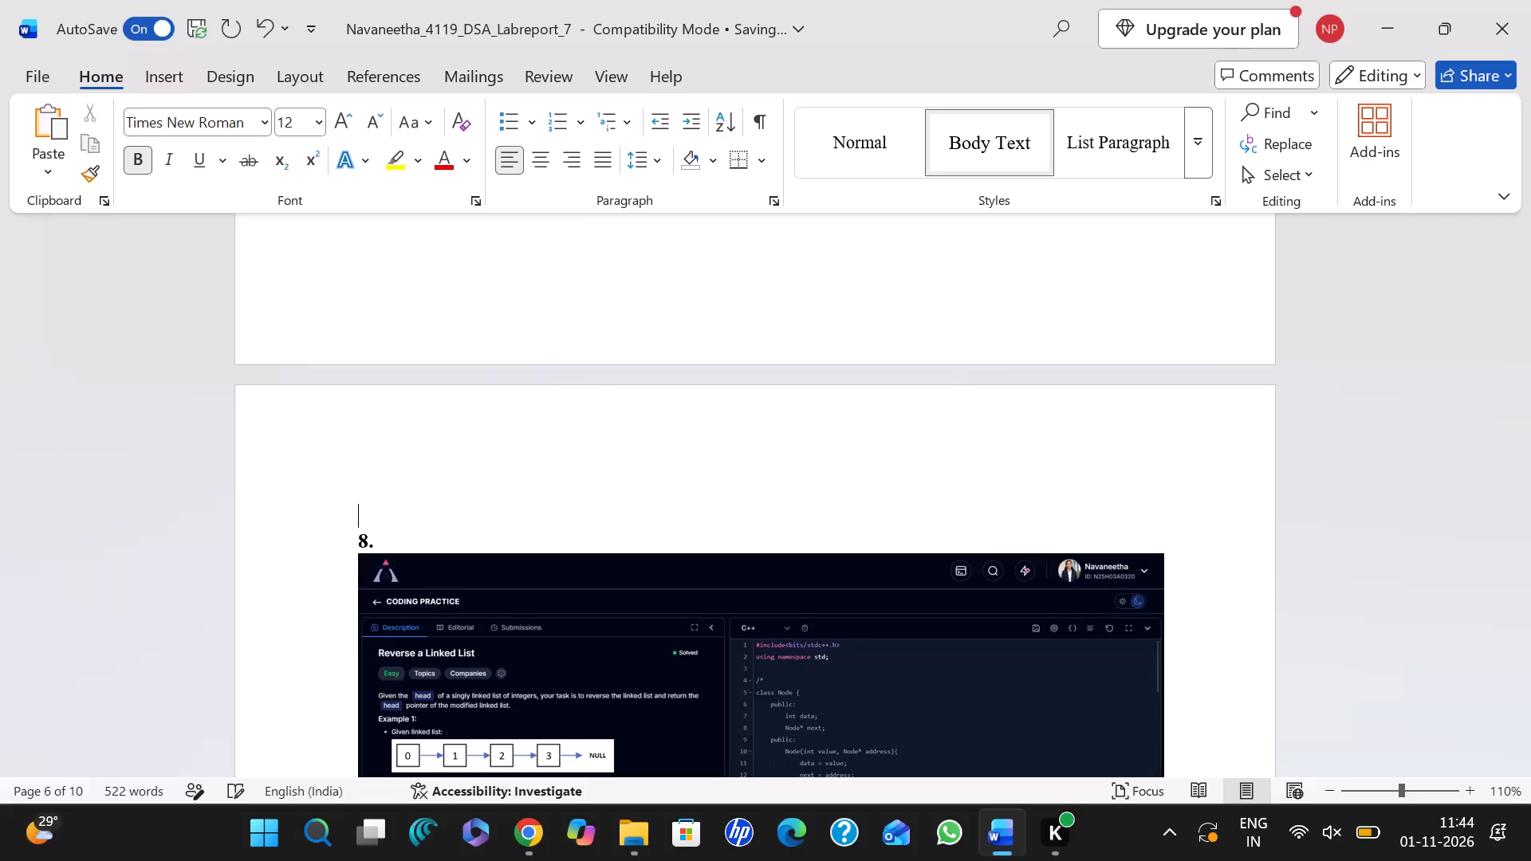
type("7.")
key("space")
key("Return")
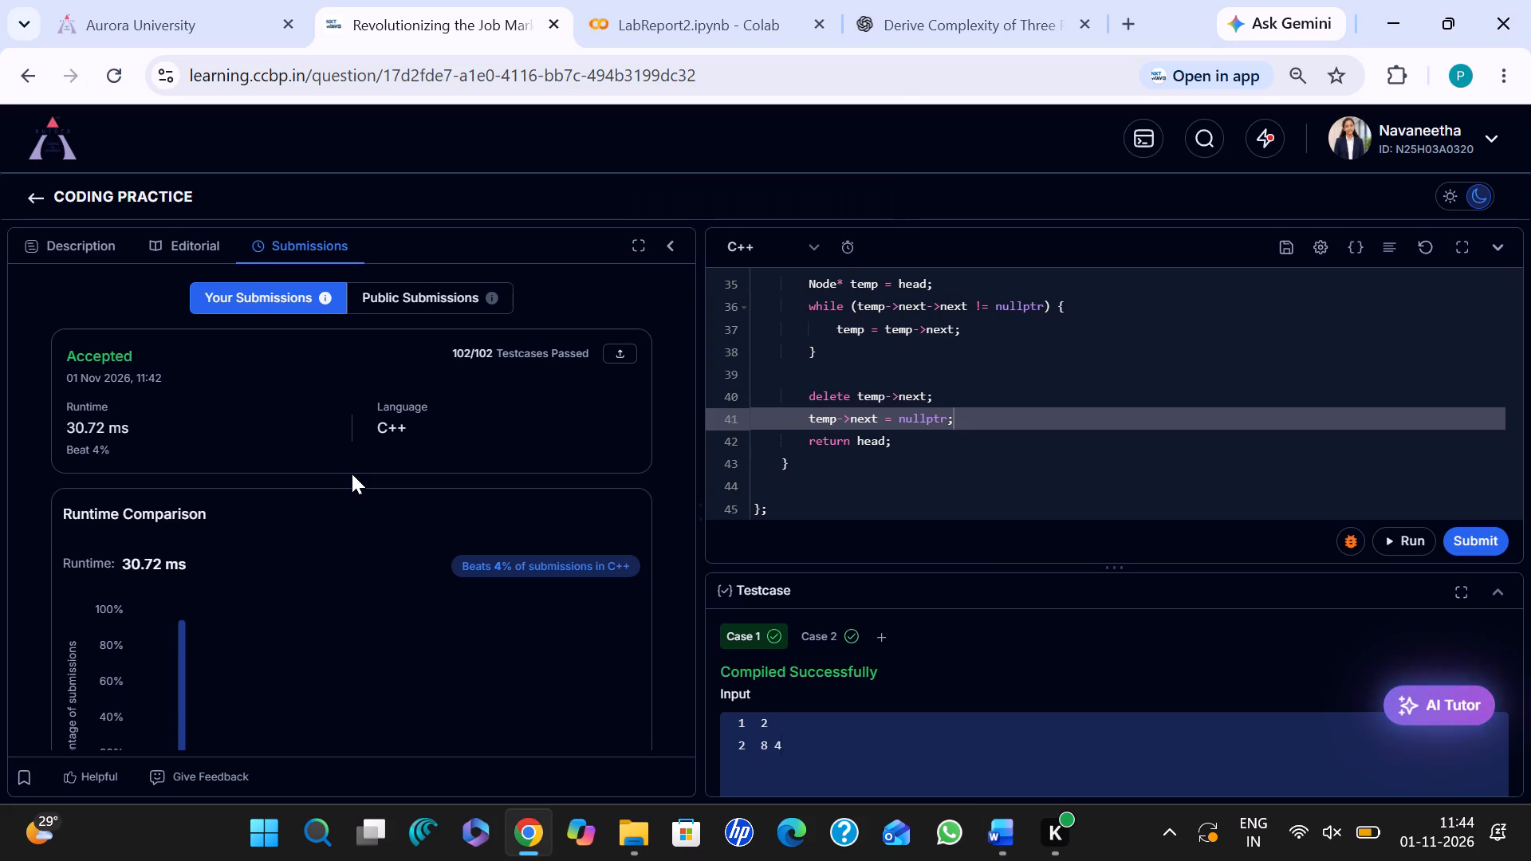
Switch to Chrome and return from the solved Delete Tail problem to the Linked Lists coding practice list.
left_click(31, 191)
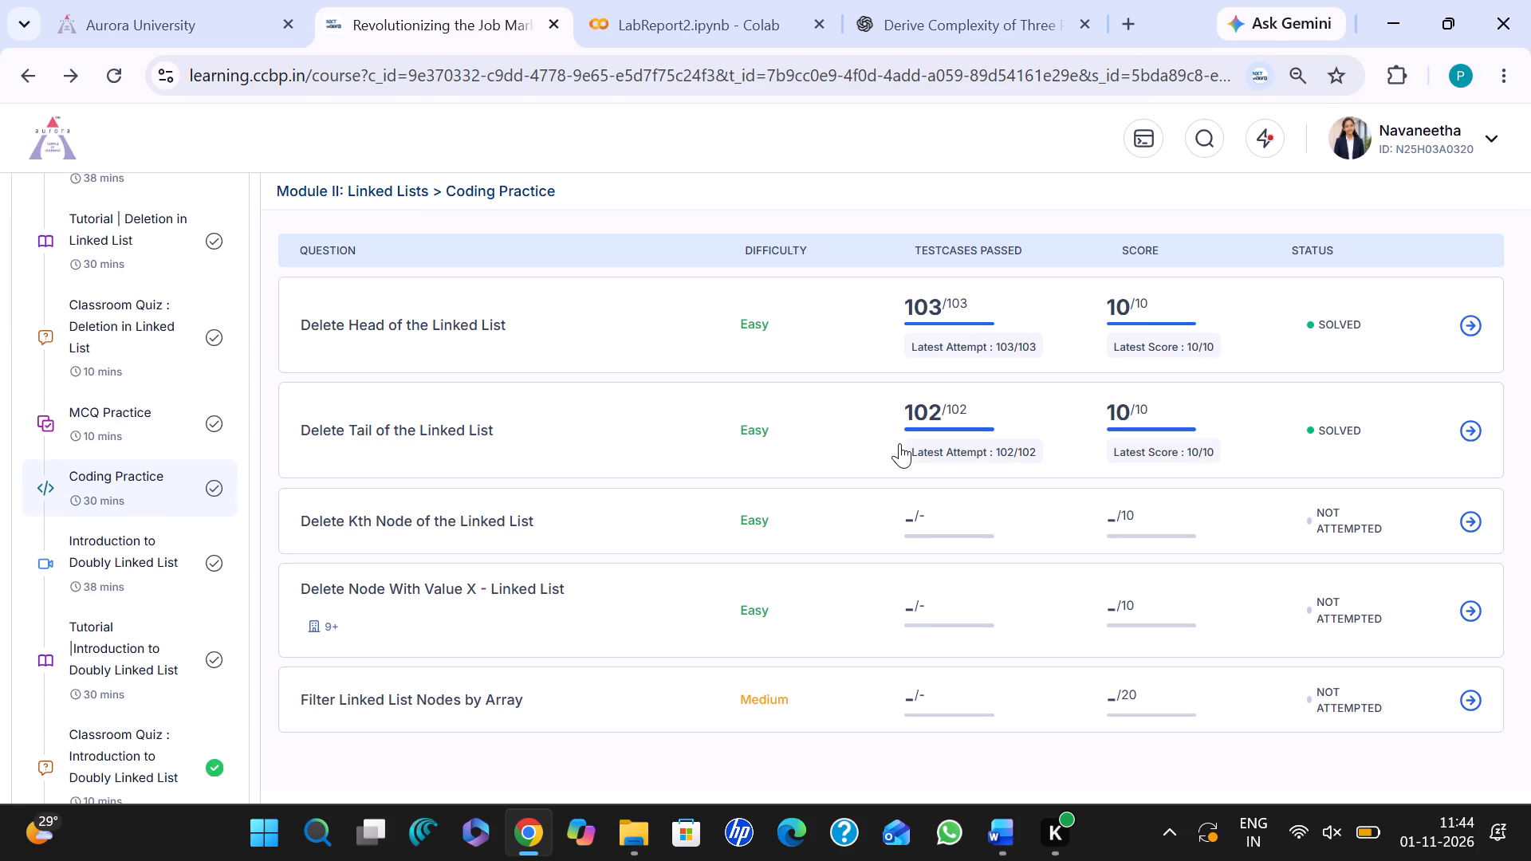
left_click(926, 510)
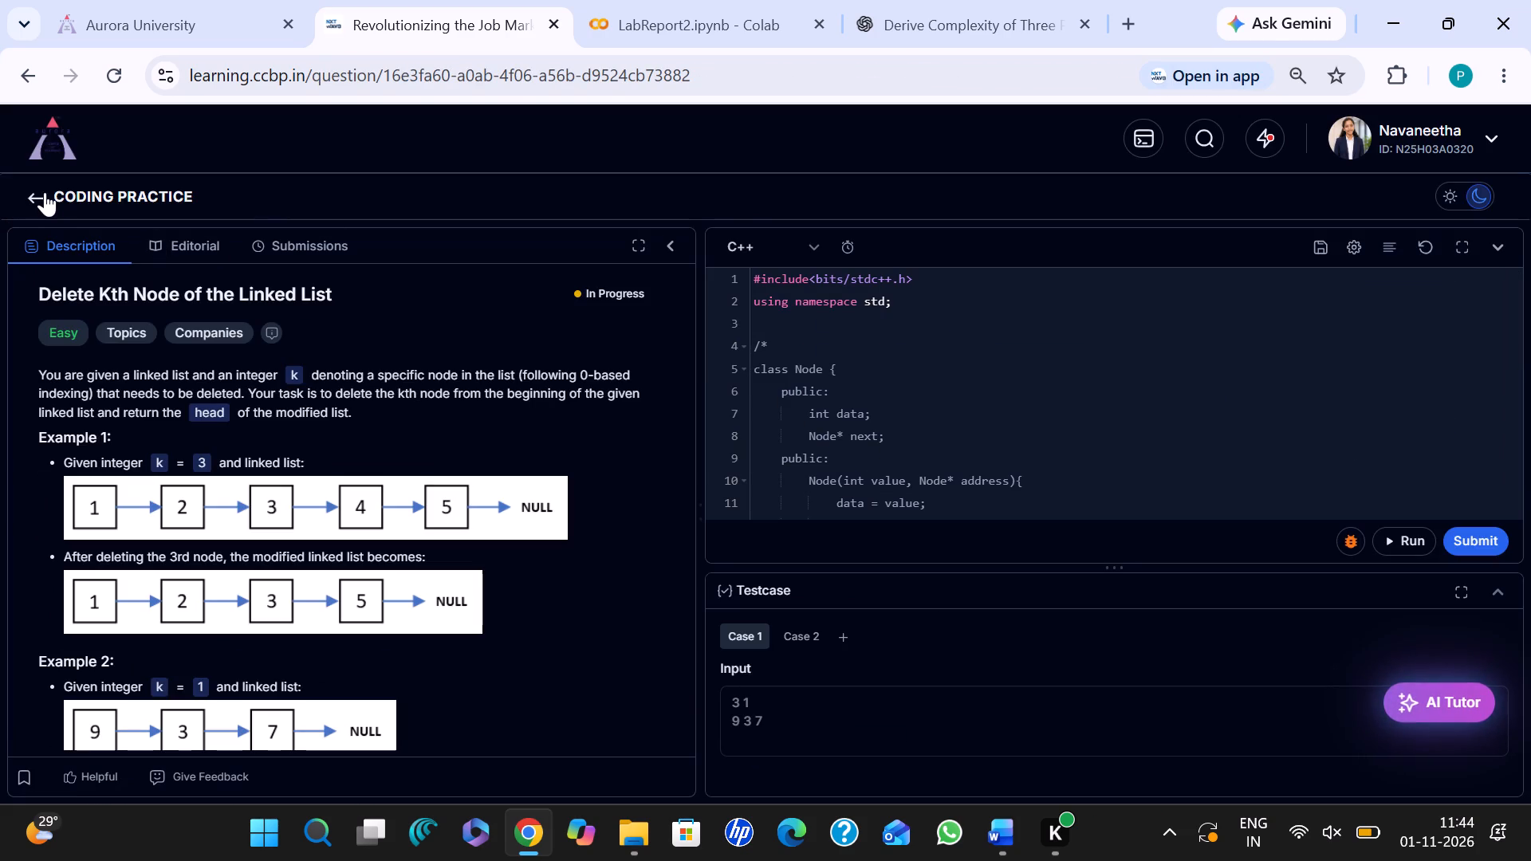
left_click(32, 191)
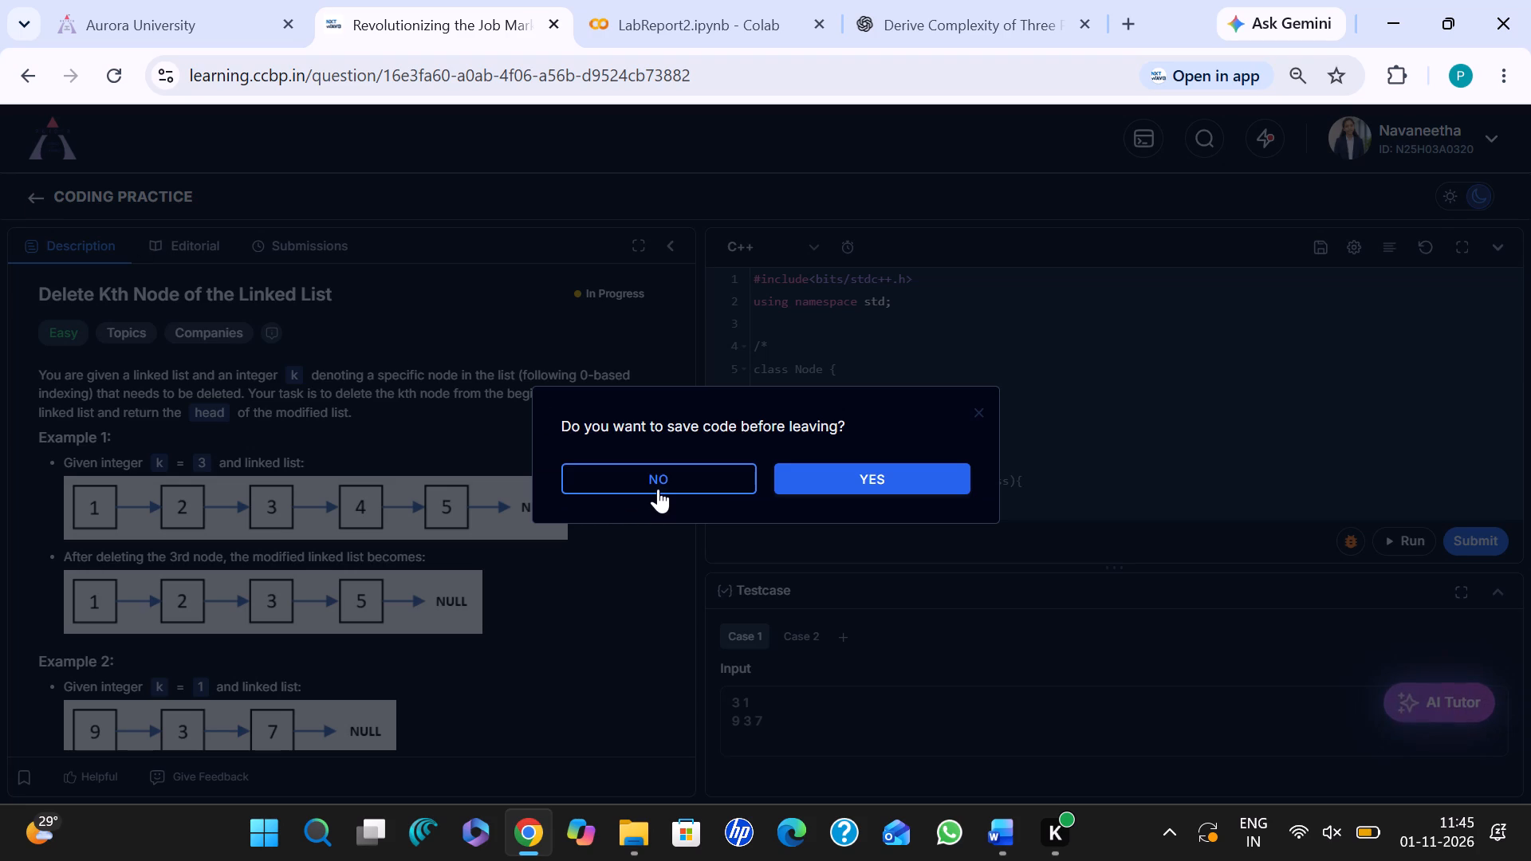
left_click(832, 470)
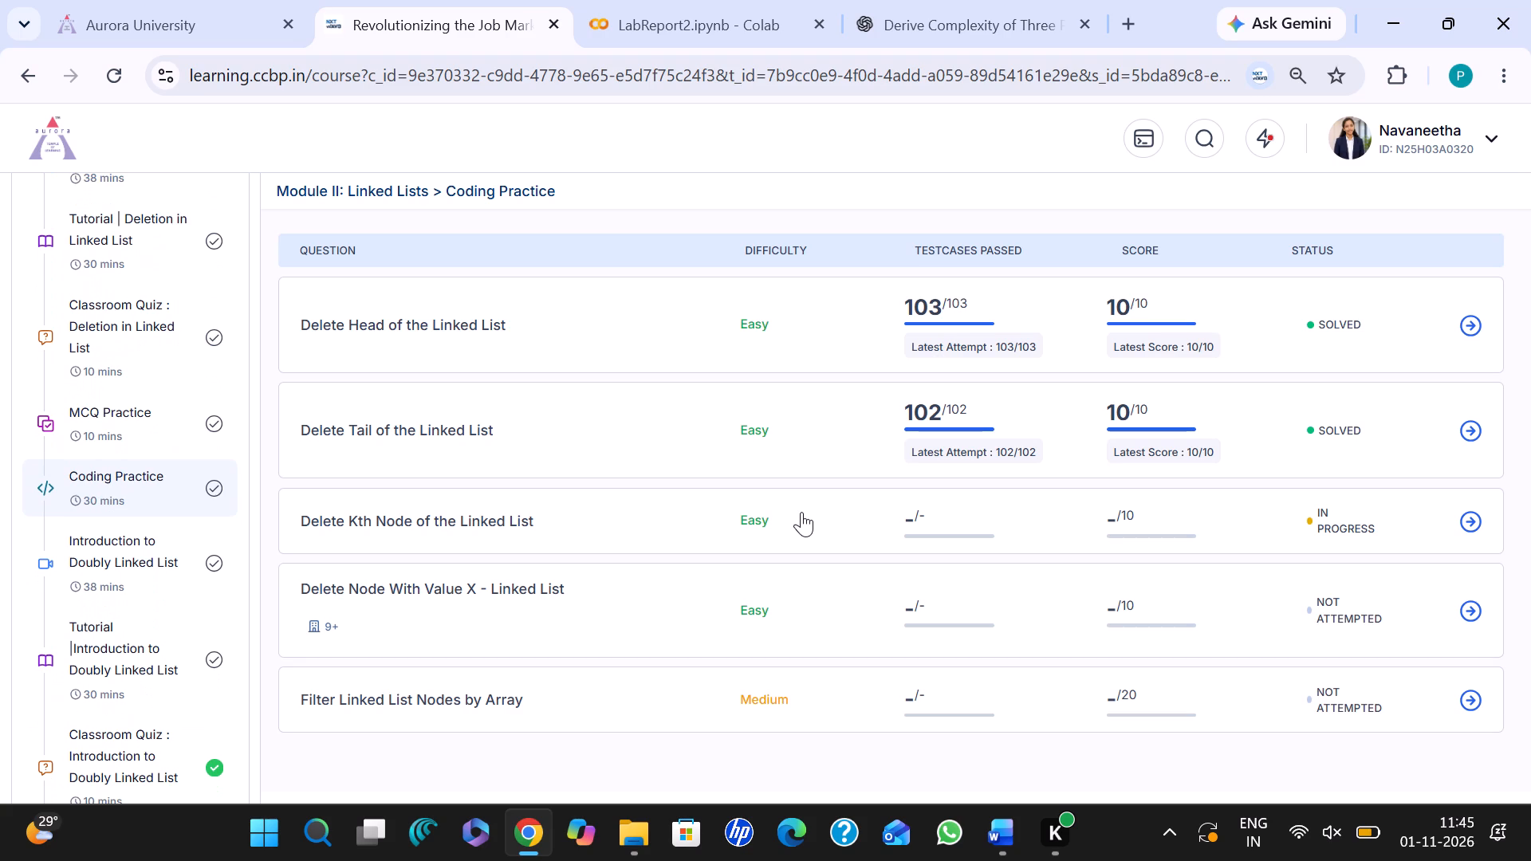
Open the Delete Kth Node of the Linked List problem from the coding practice list.
left_click(801, 512)
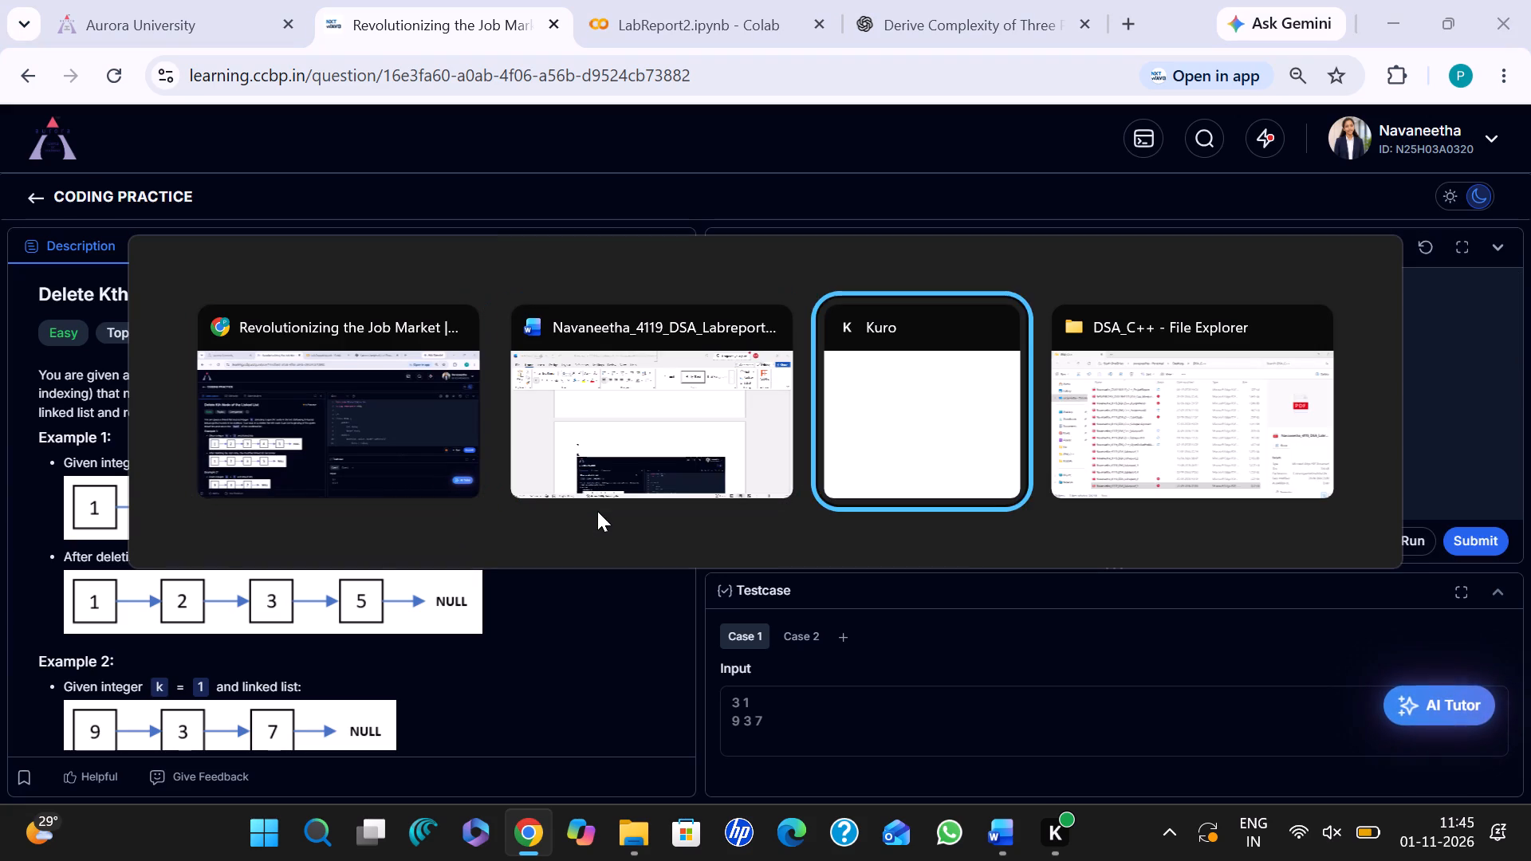
Switch to the Word lab report and look through its numbered problem screenshots from 4. to 10., including the empty 7. entry.
scroll(597, 511, "up", 11)
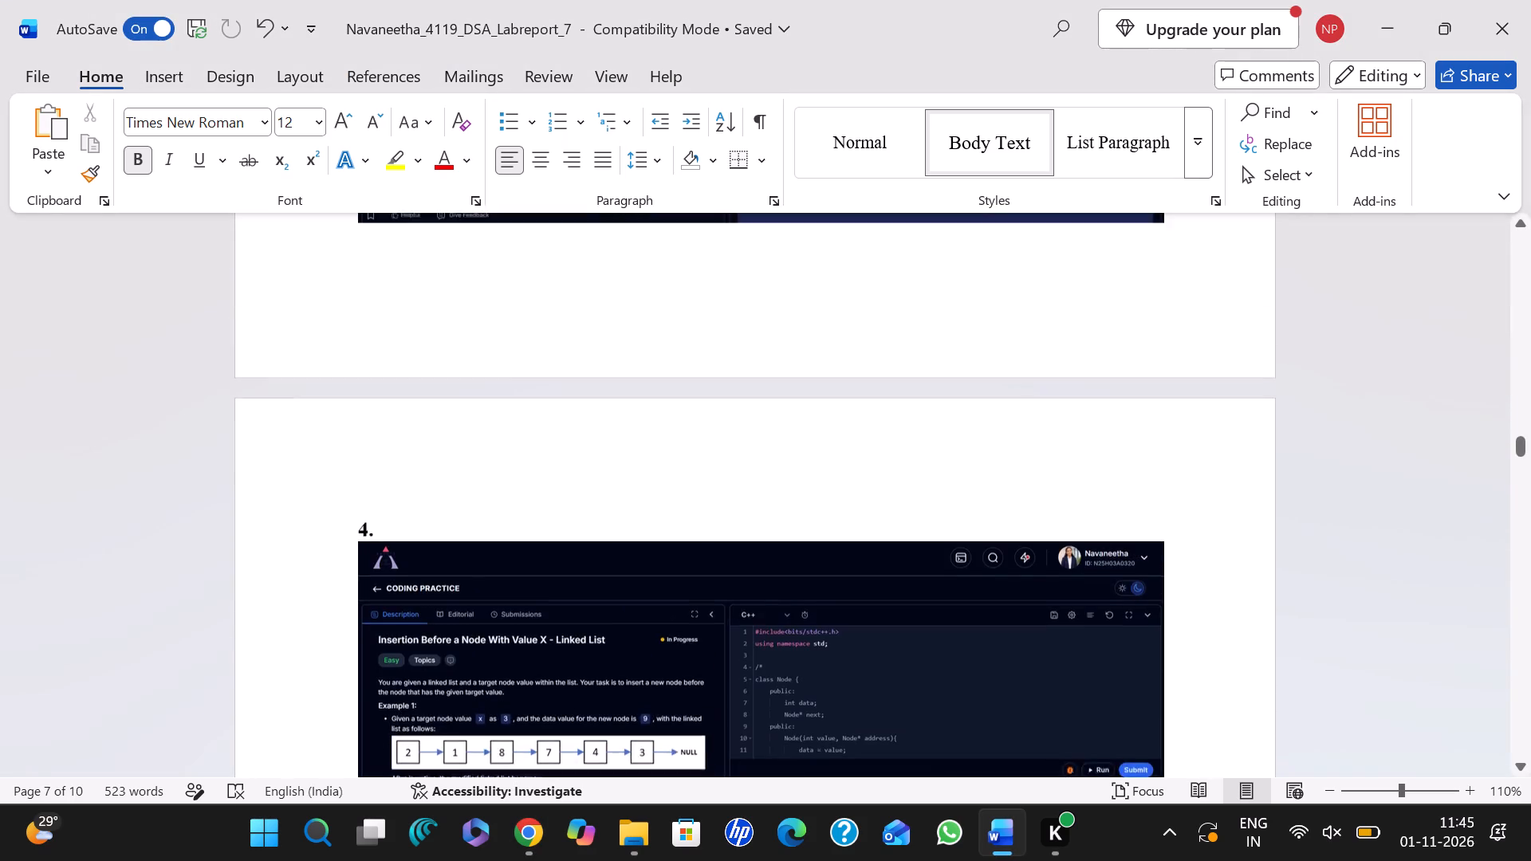
scroll(597, 511, "up", 2)
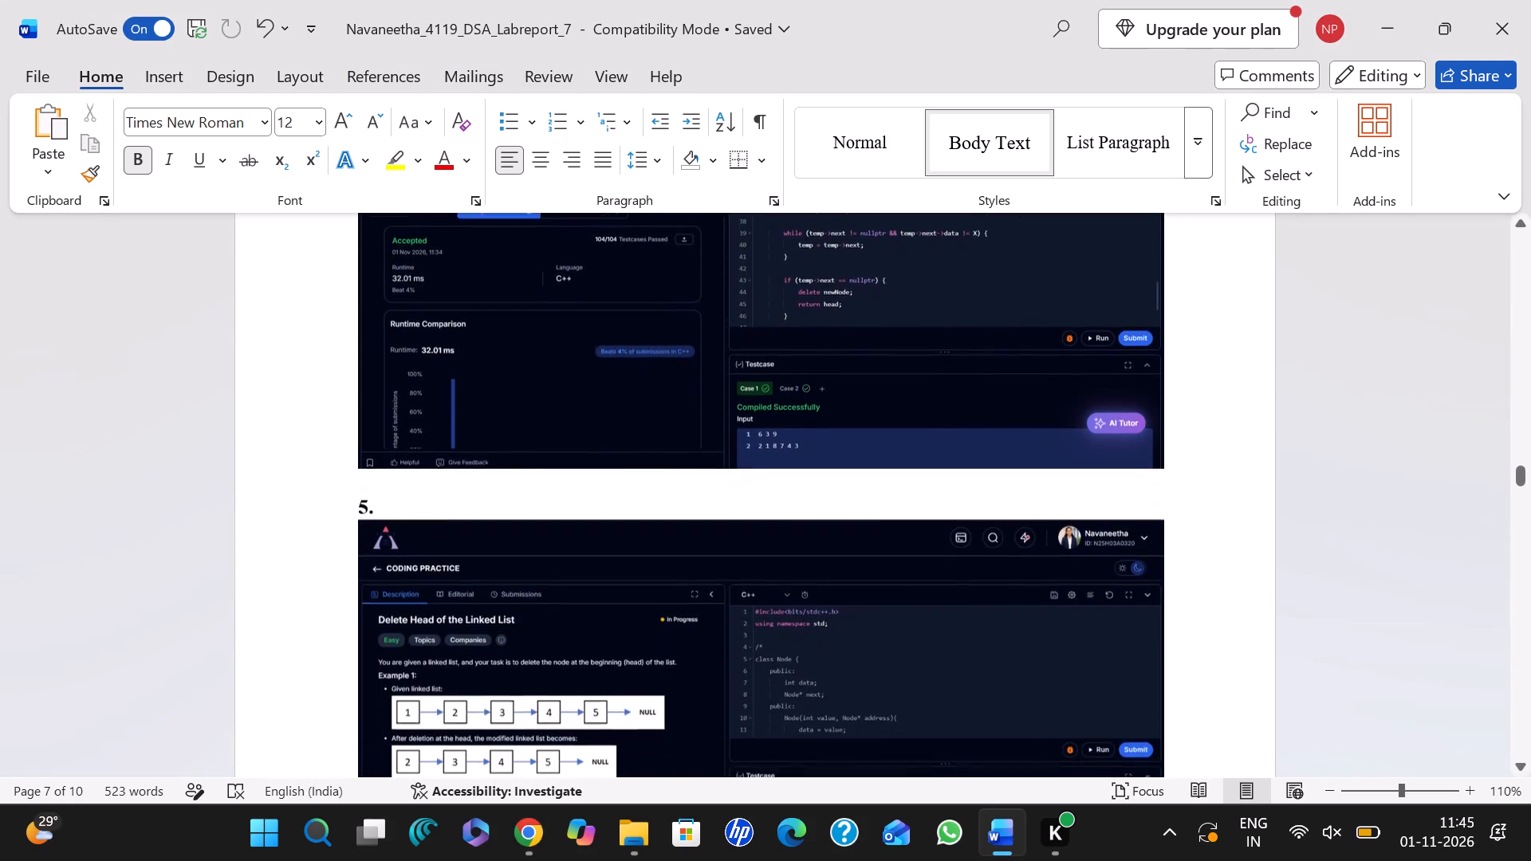
scroll(597, 511, "up", 2)
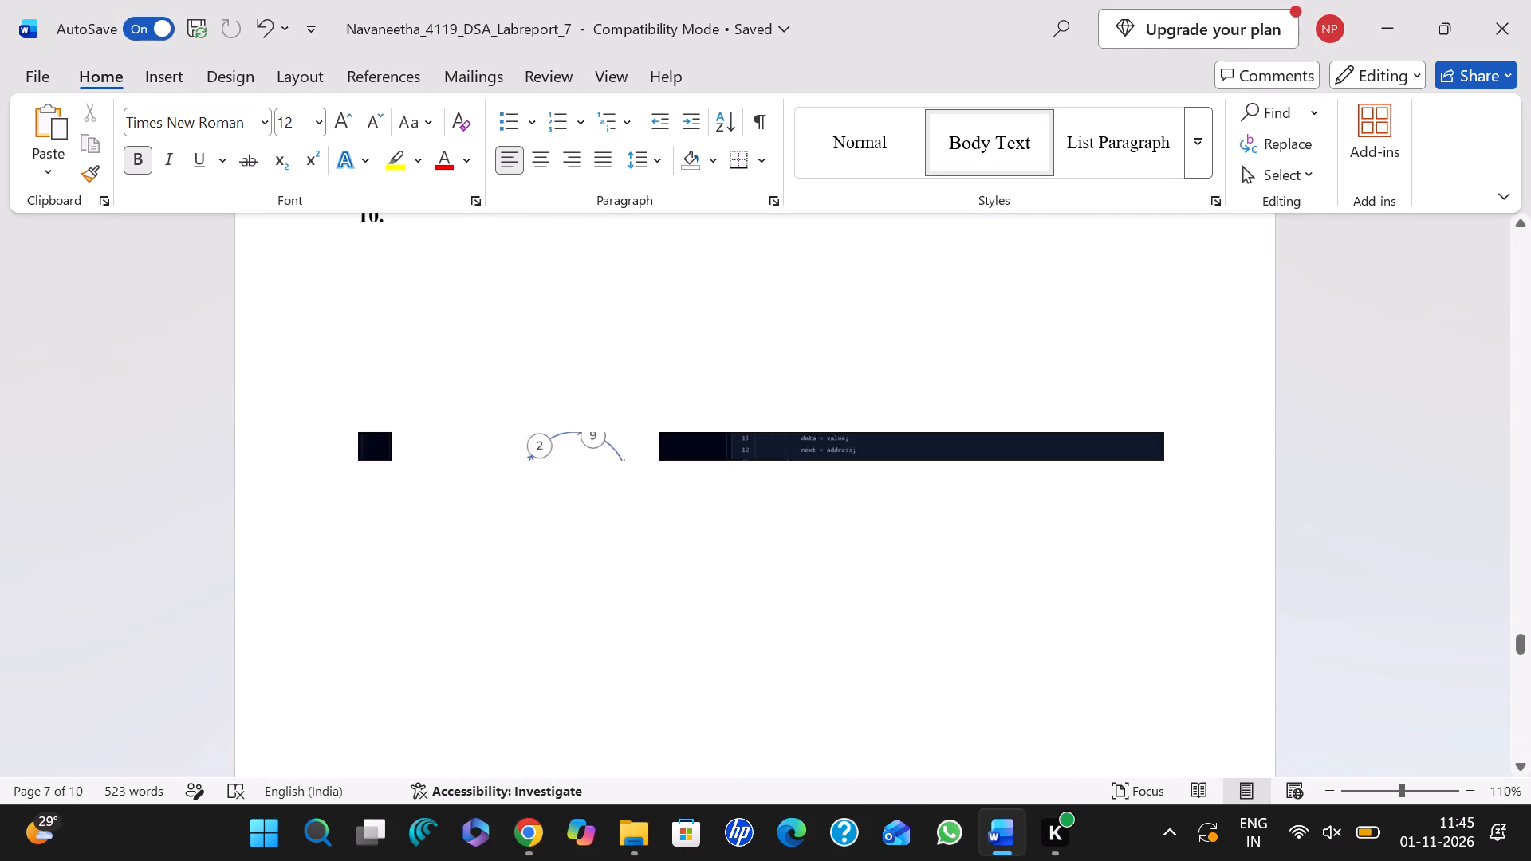
scroll(597, 511, "up", 1)
scroll(597, 511, "left", 1)
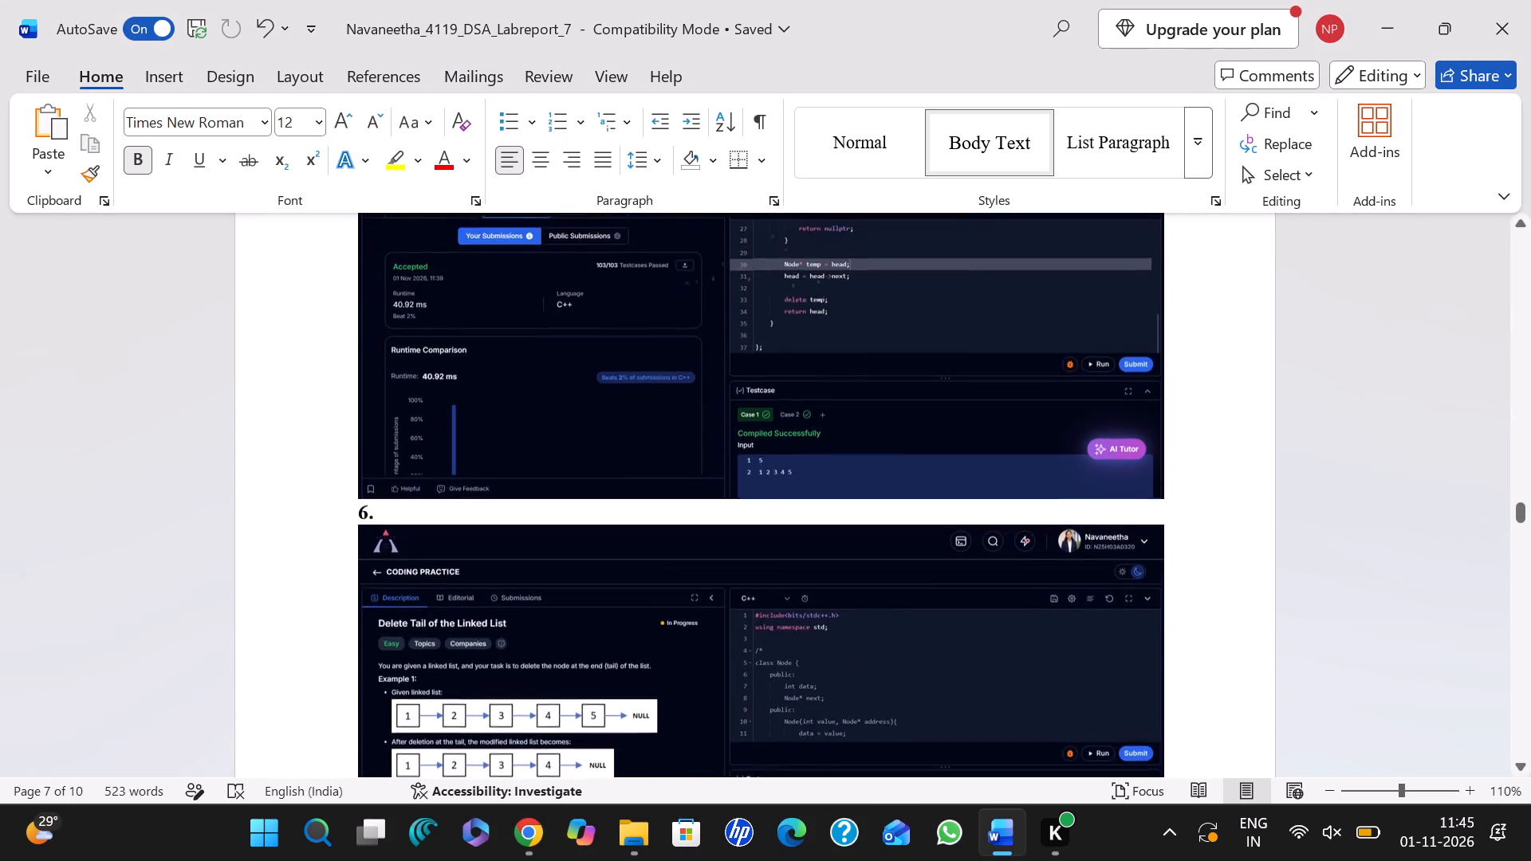
scroll(597, 511, "left", 1)
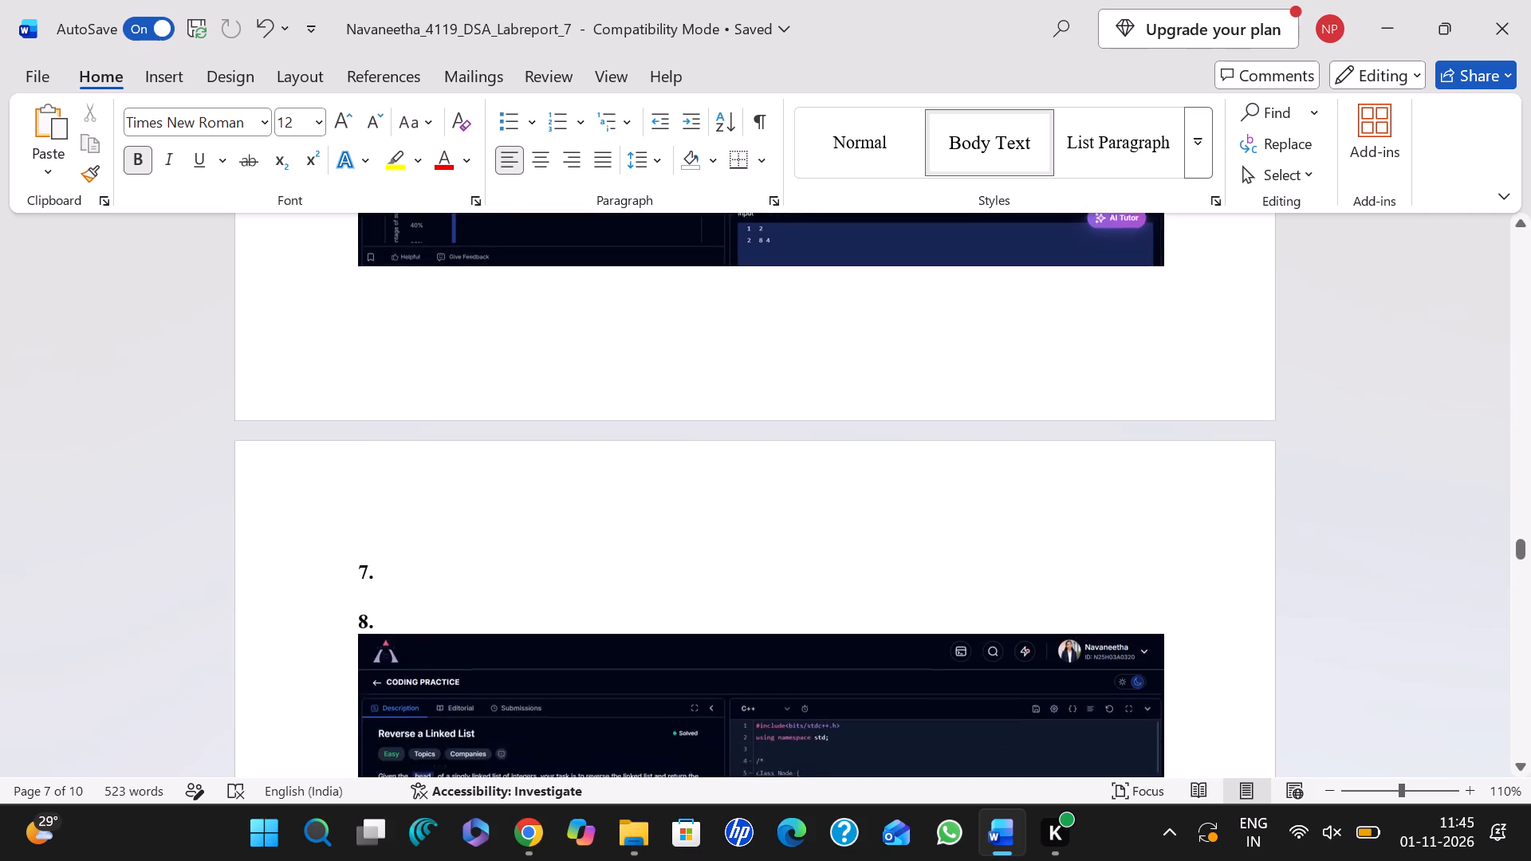
scroll(597, 511, "left", 1)
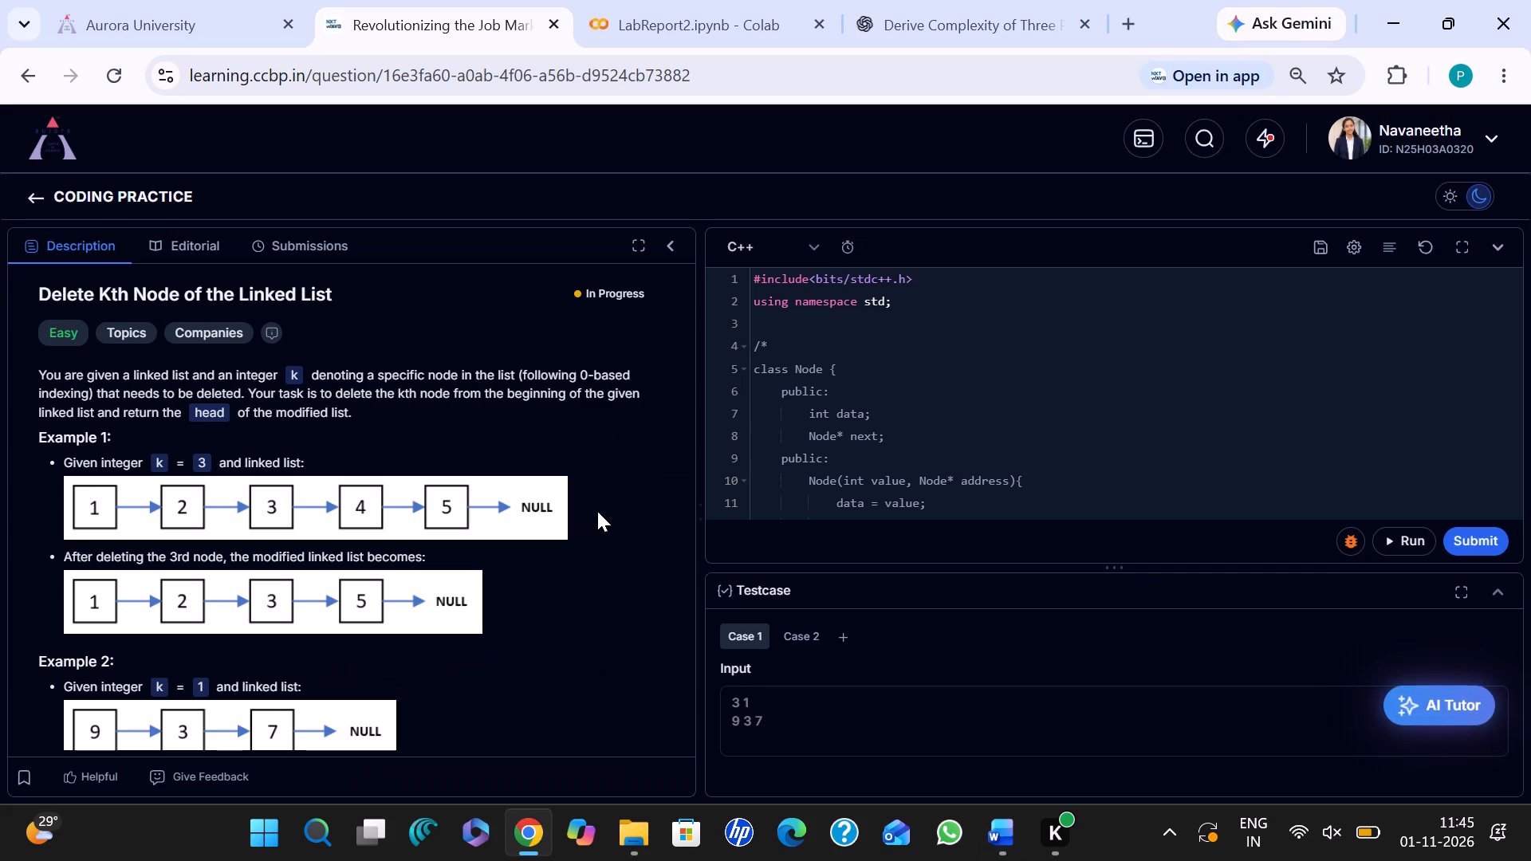
Capture the Delete Kth Node problem page in Chrome and paste the screenshot beneath 7. in the Word report.
key("BackSpace")
scroll(597, 511, "up", 5)
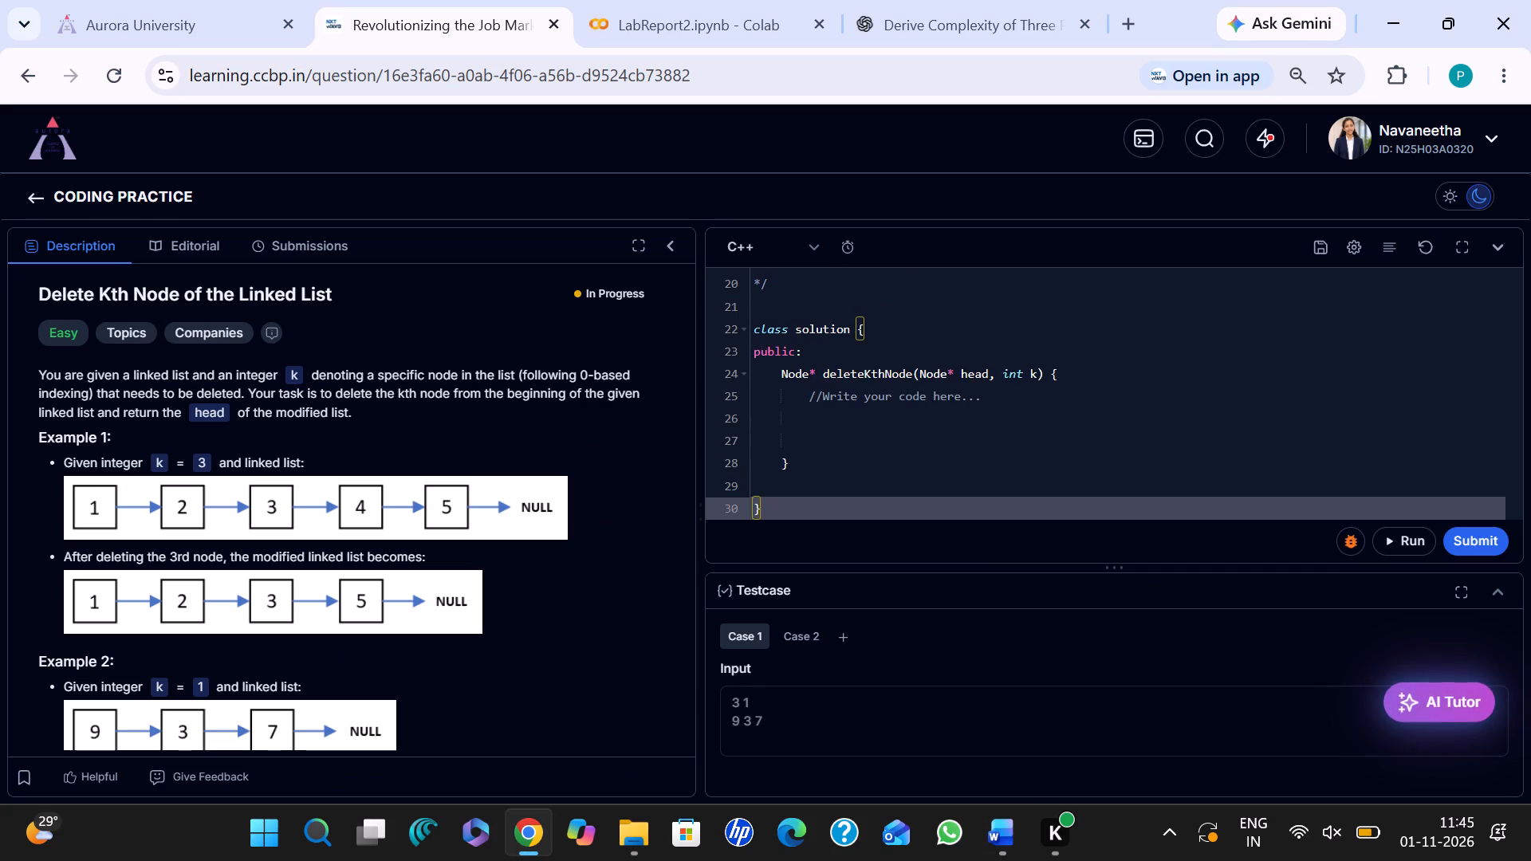
scroll(800, 431, "up", 11)
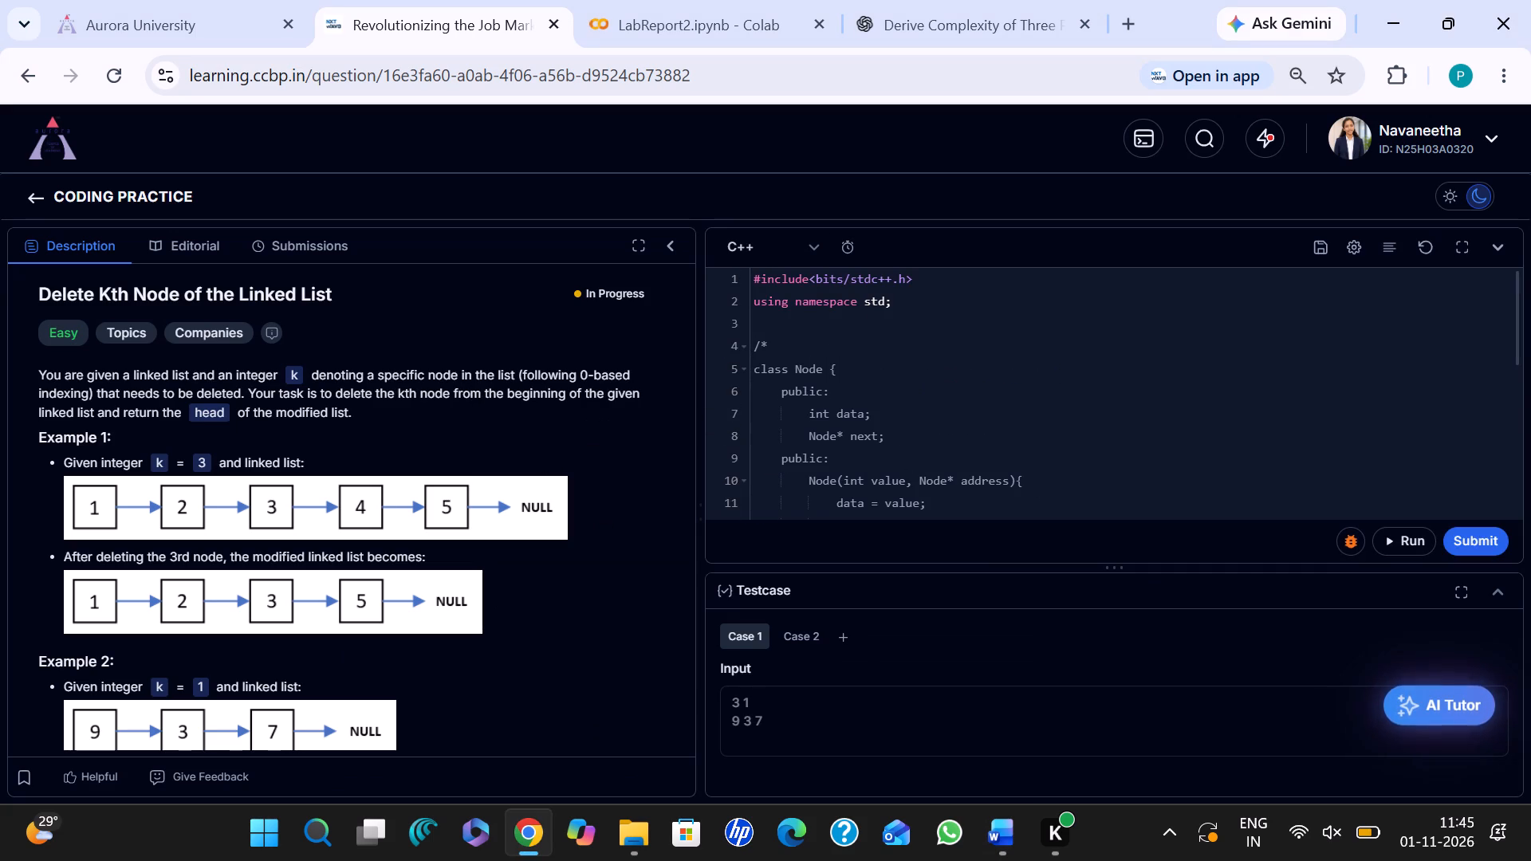
key("Print")
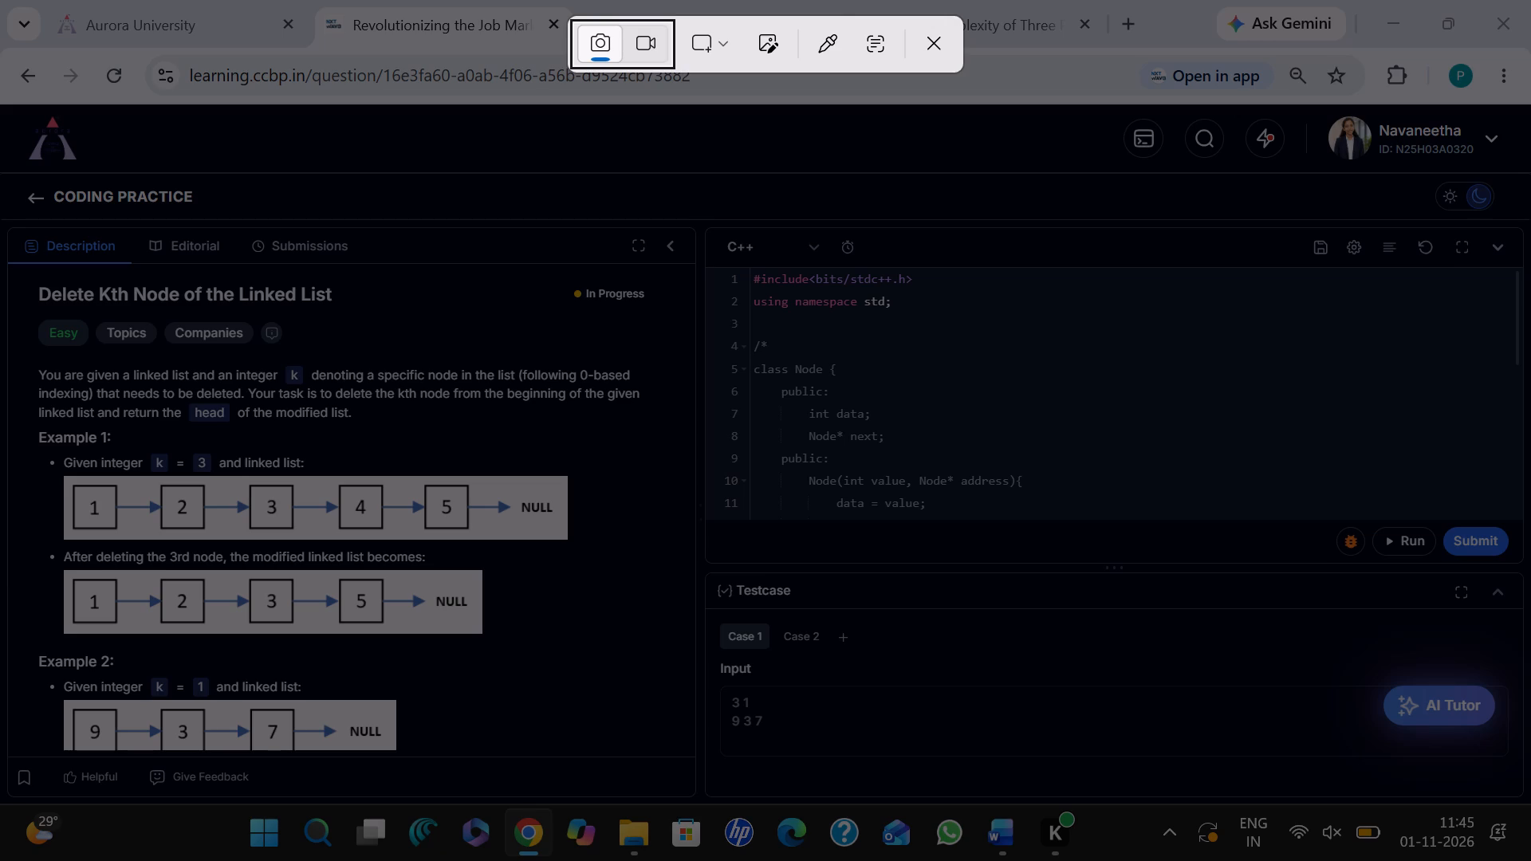
left_click_drag(0, 105, 1530, 860)
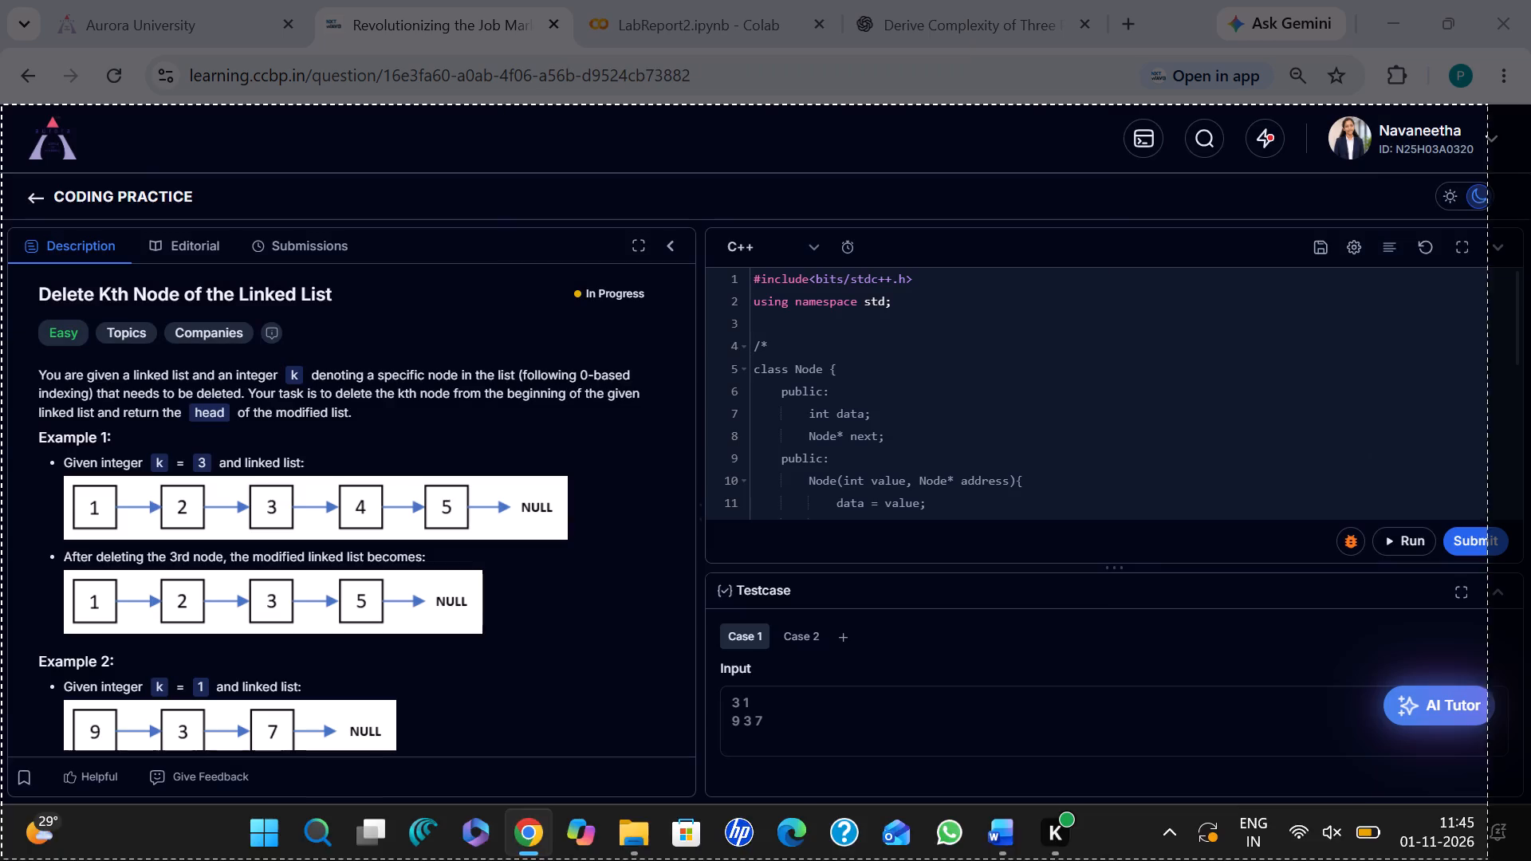
left_click_drag(1530, 860, 1529, 794)
scroll(1530, 851, "right", 1)
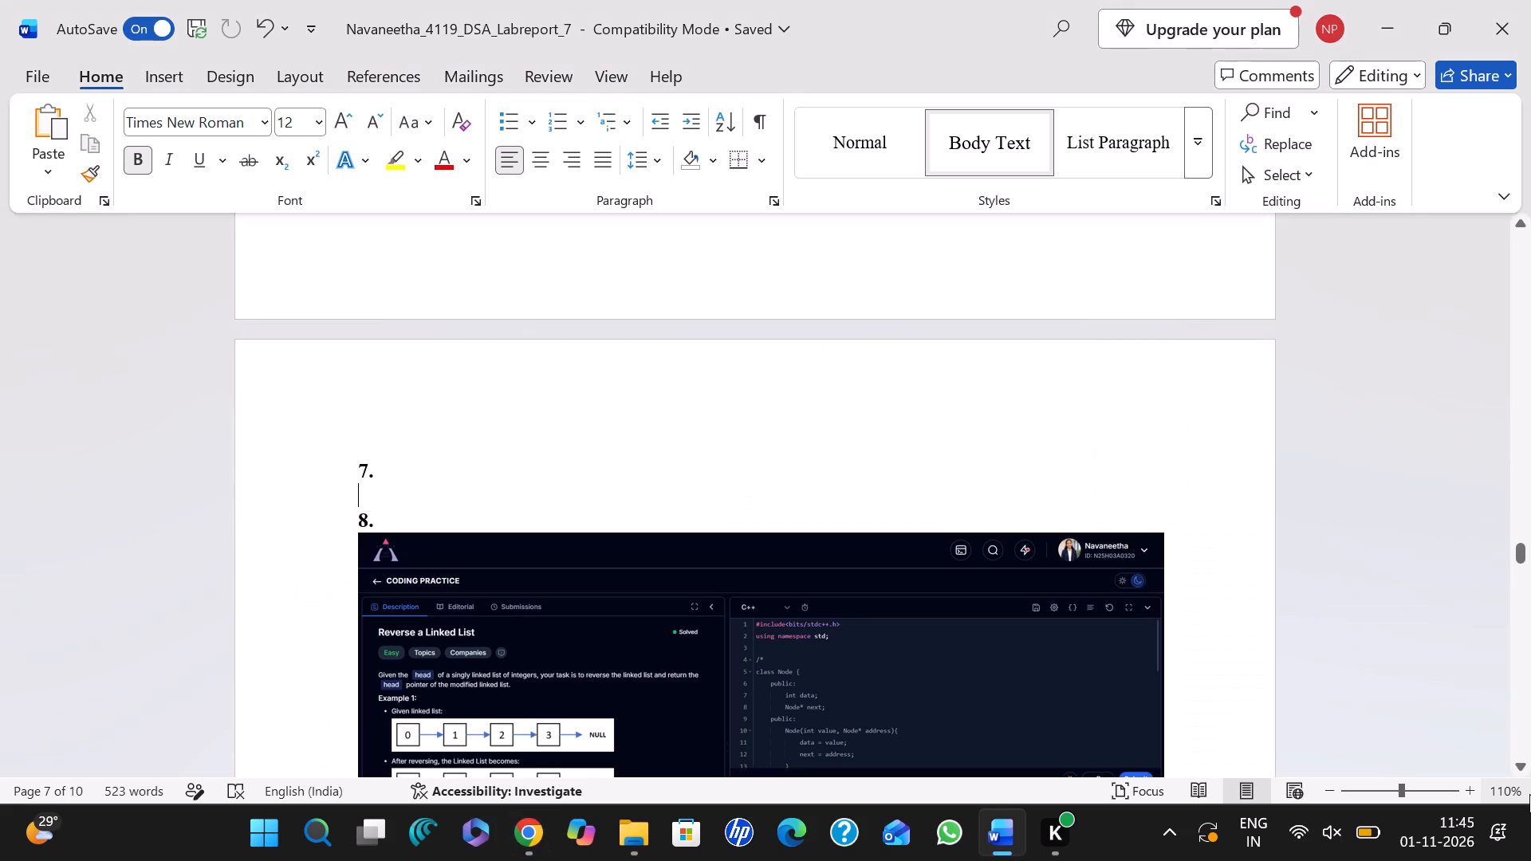
key("ctrl+v")
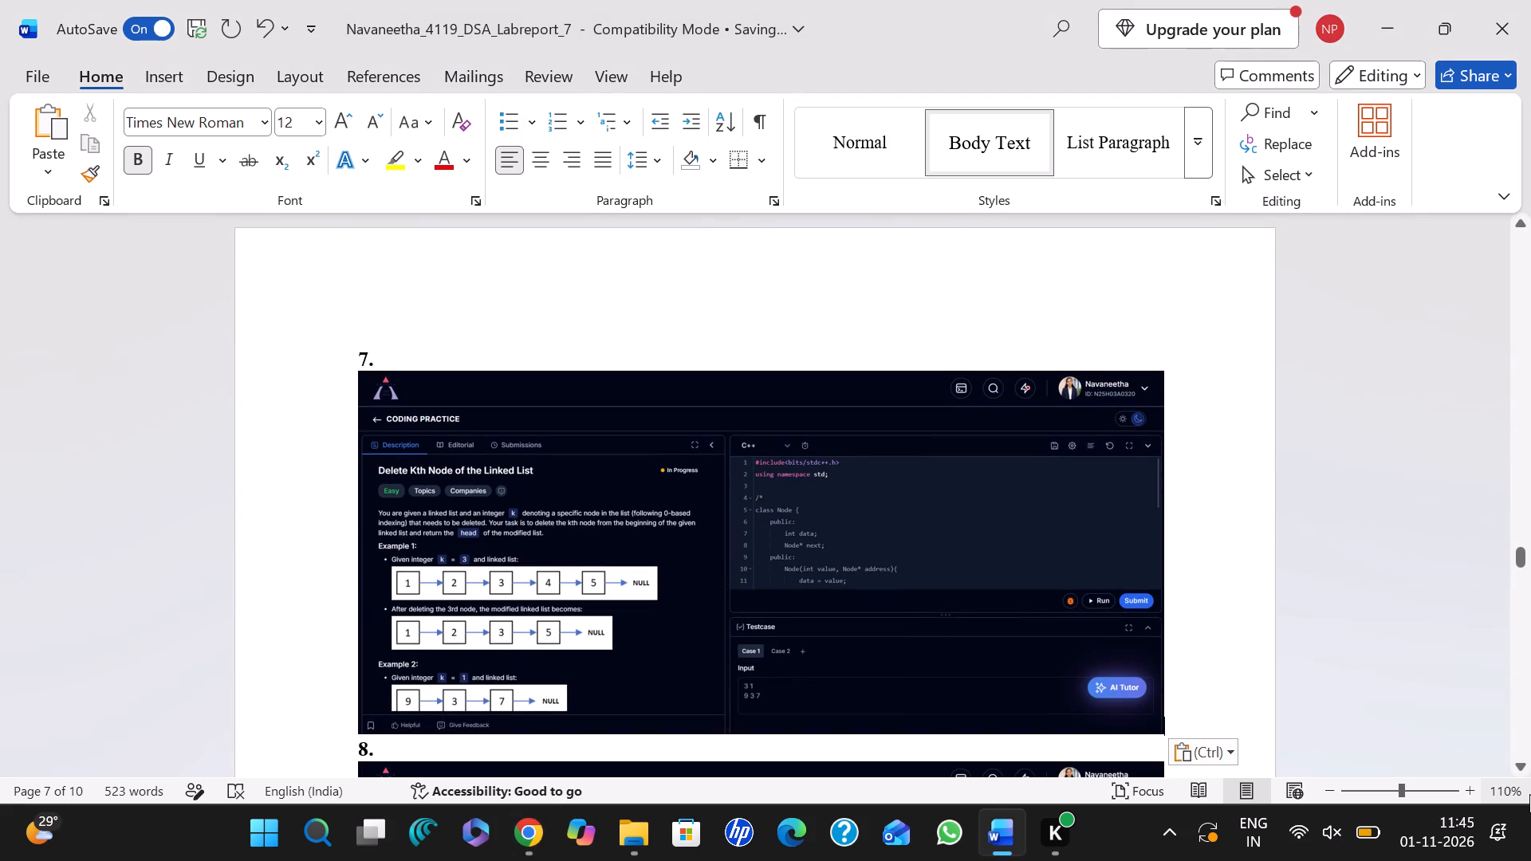
Add the line Output below the Delete Kth Node screenshot, followed by a blank line, above problem 8.
key("Return")
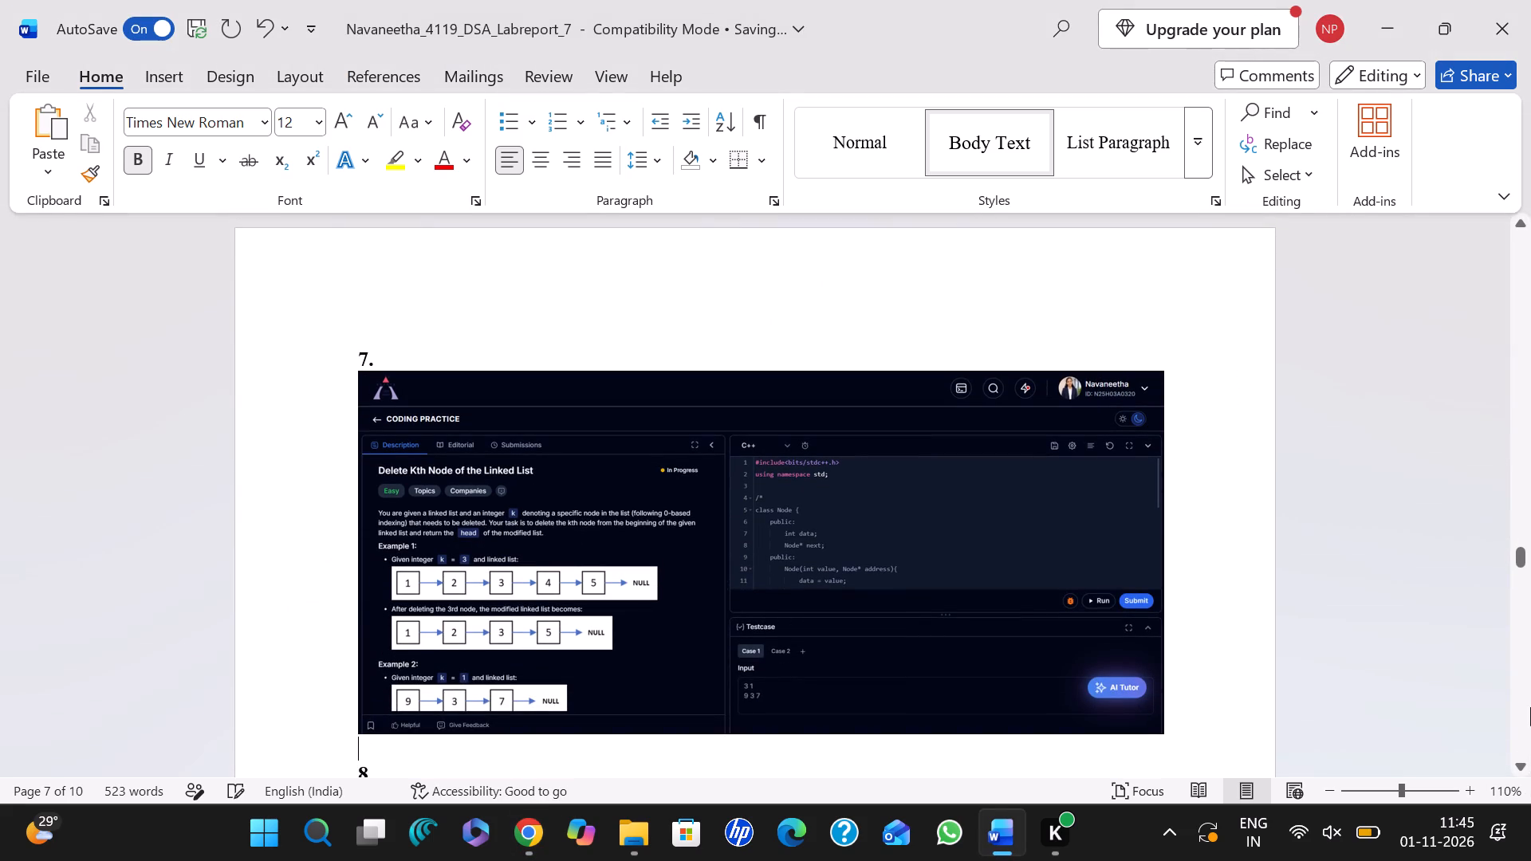
scroll(1530, 707, "down", 1)
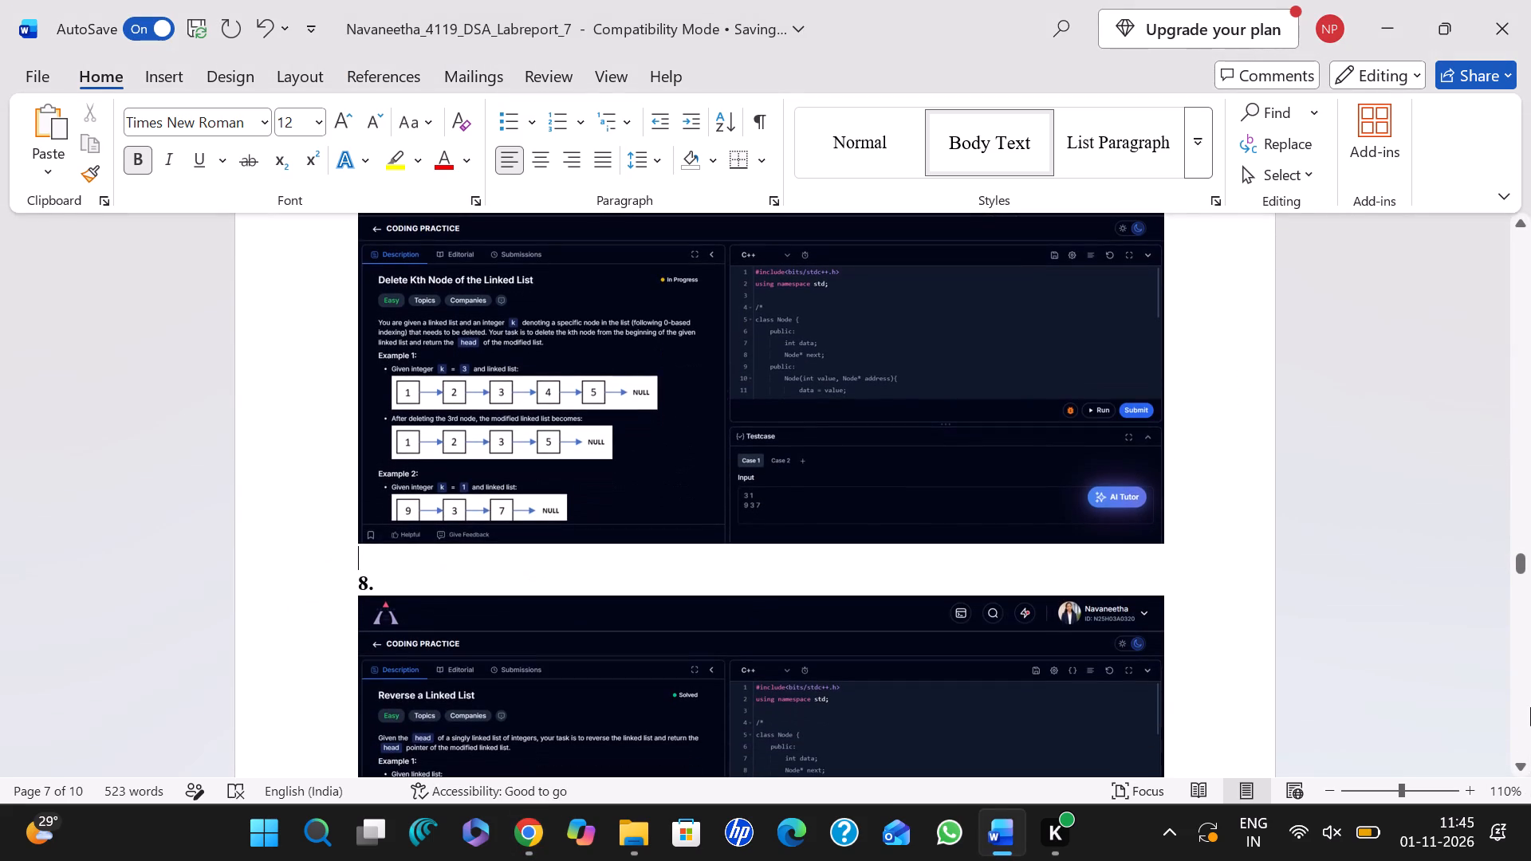
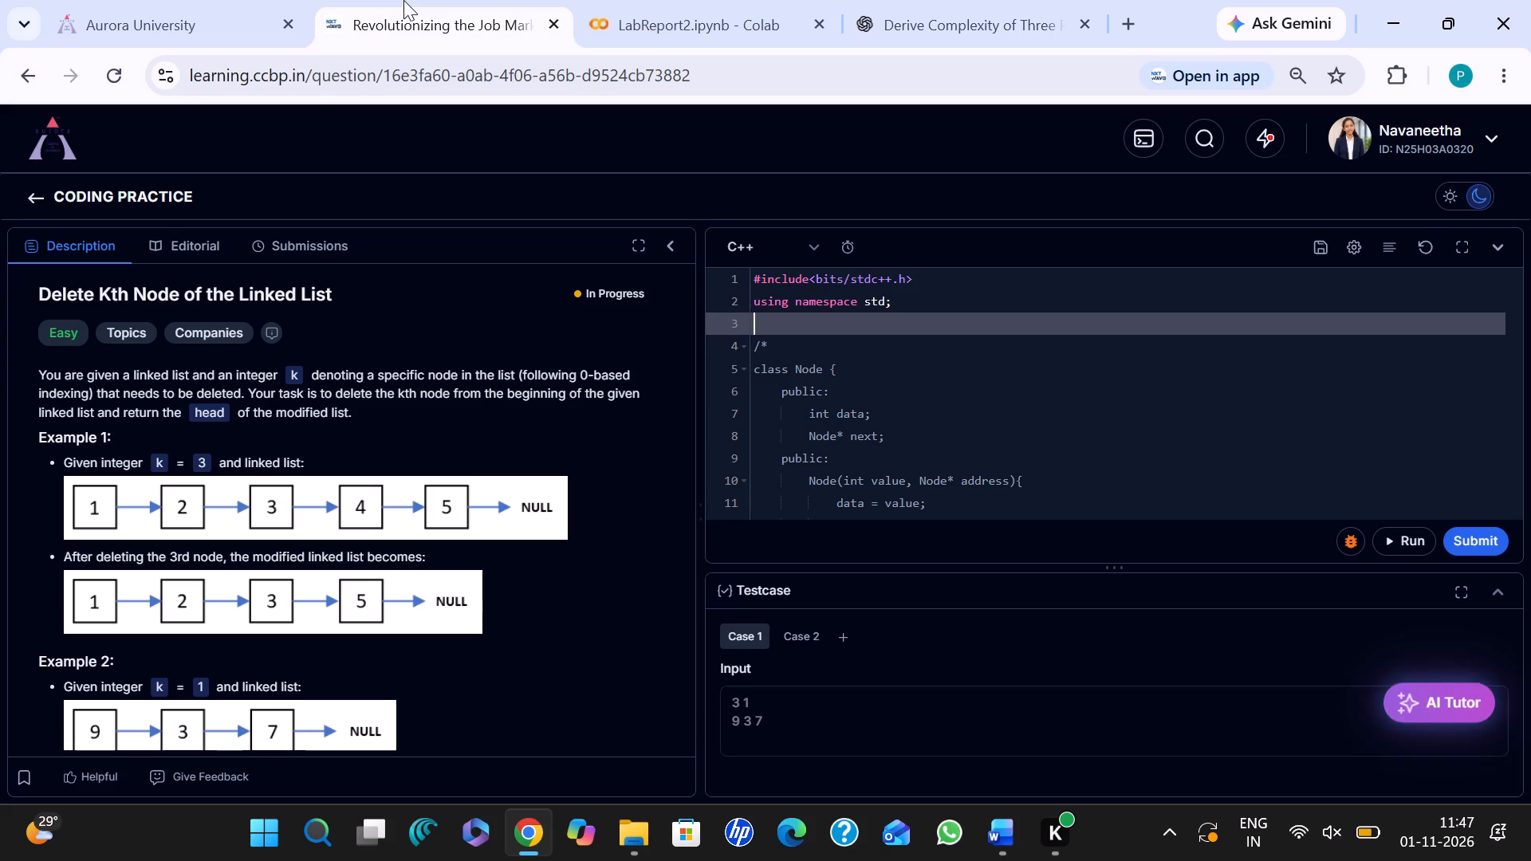
left_click(1007, 399)
key("ctrl+a")
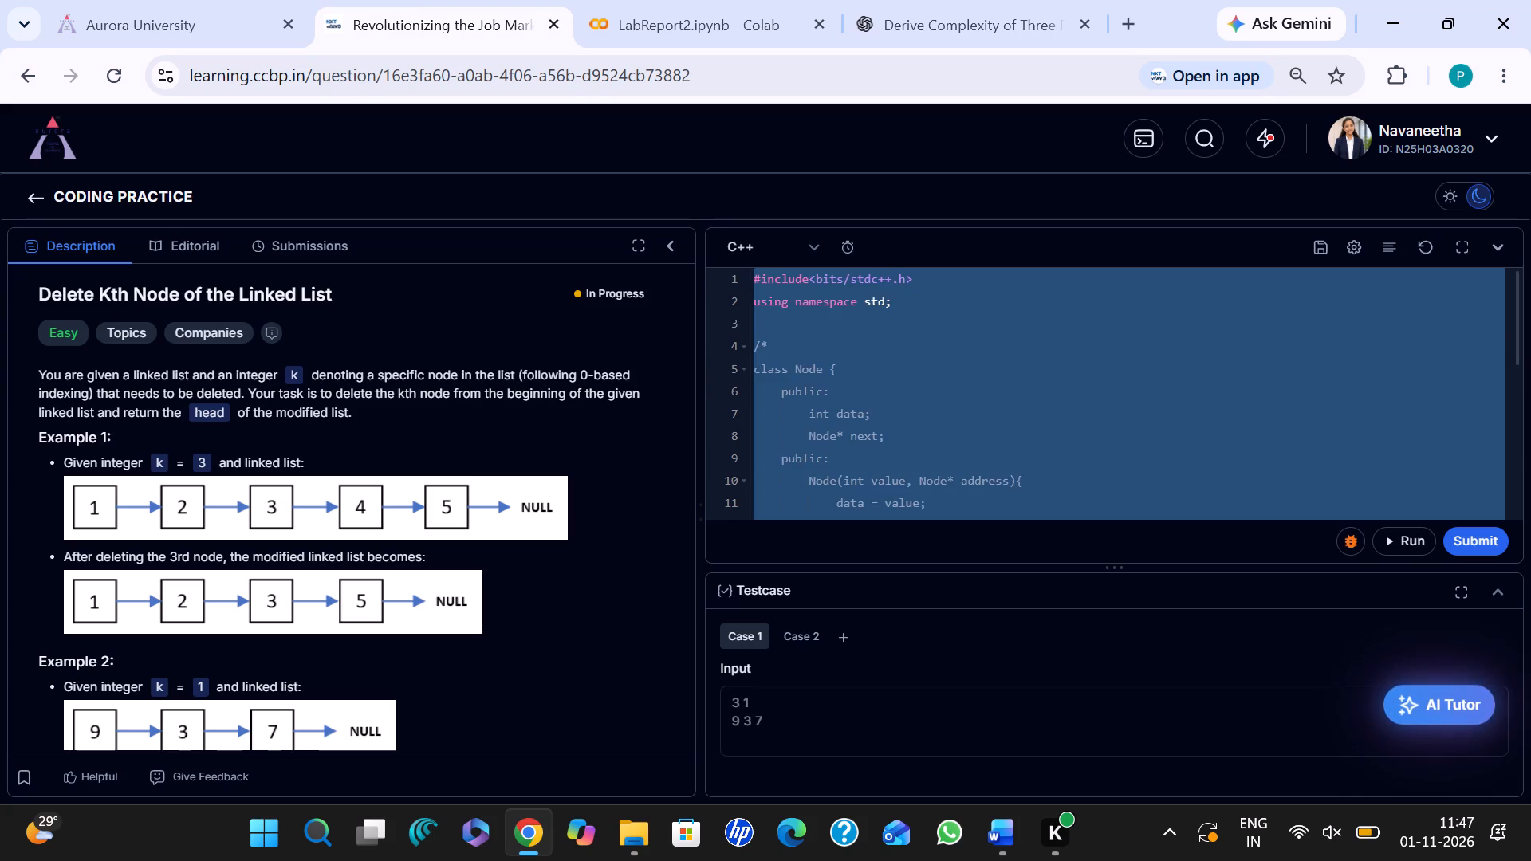
key("ctrl+v")
Run the Delete Kth Node solution and submit it.
left_click(1373, 539)
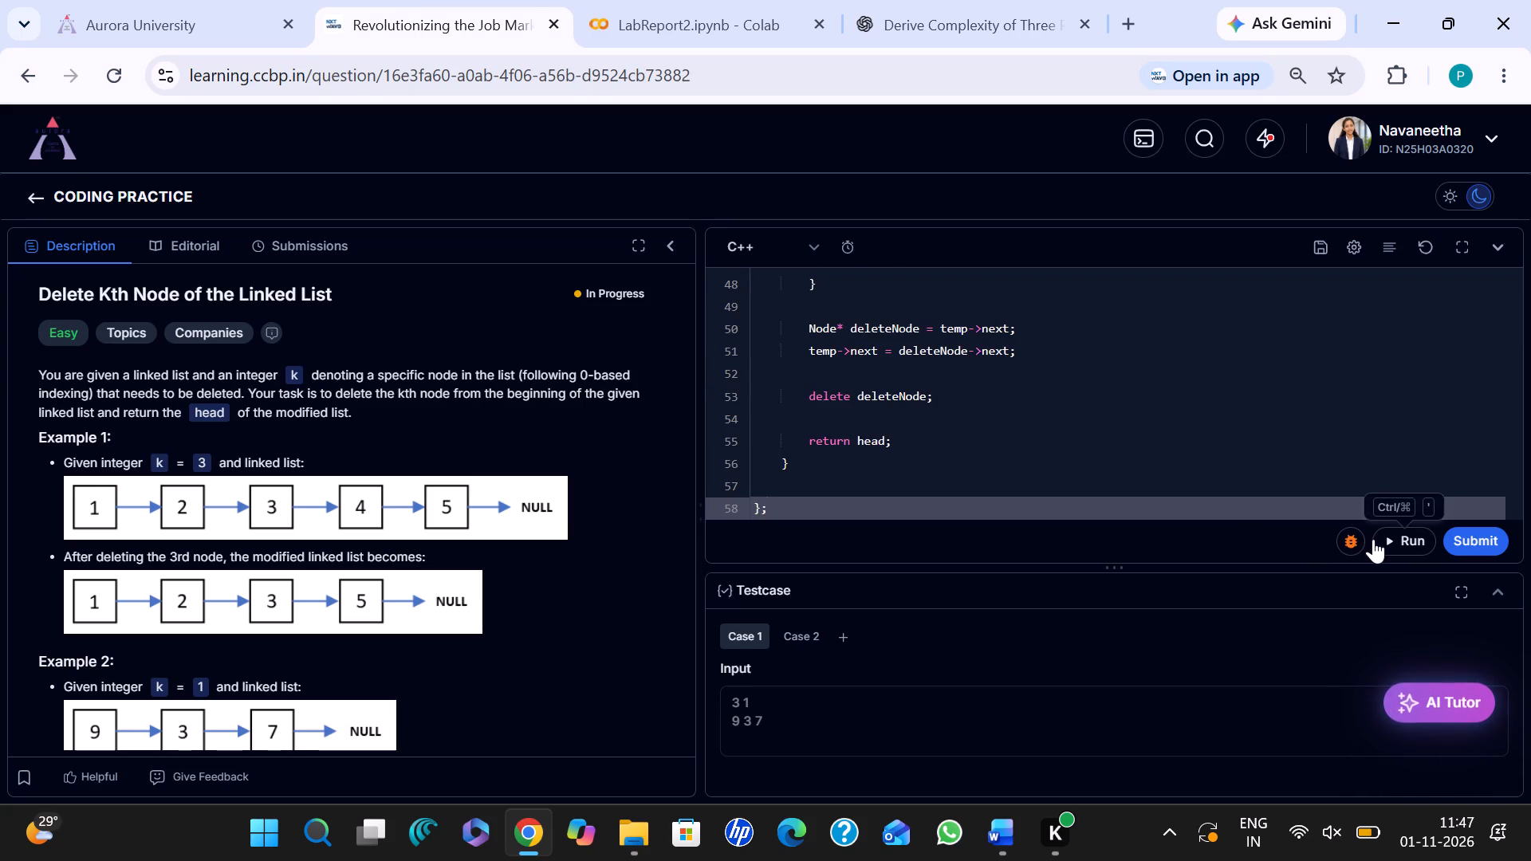
left_click(1478, 545)
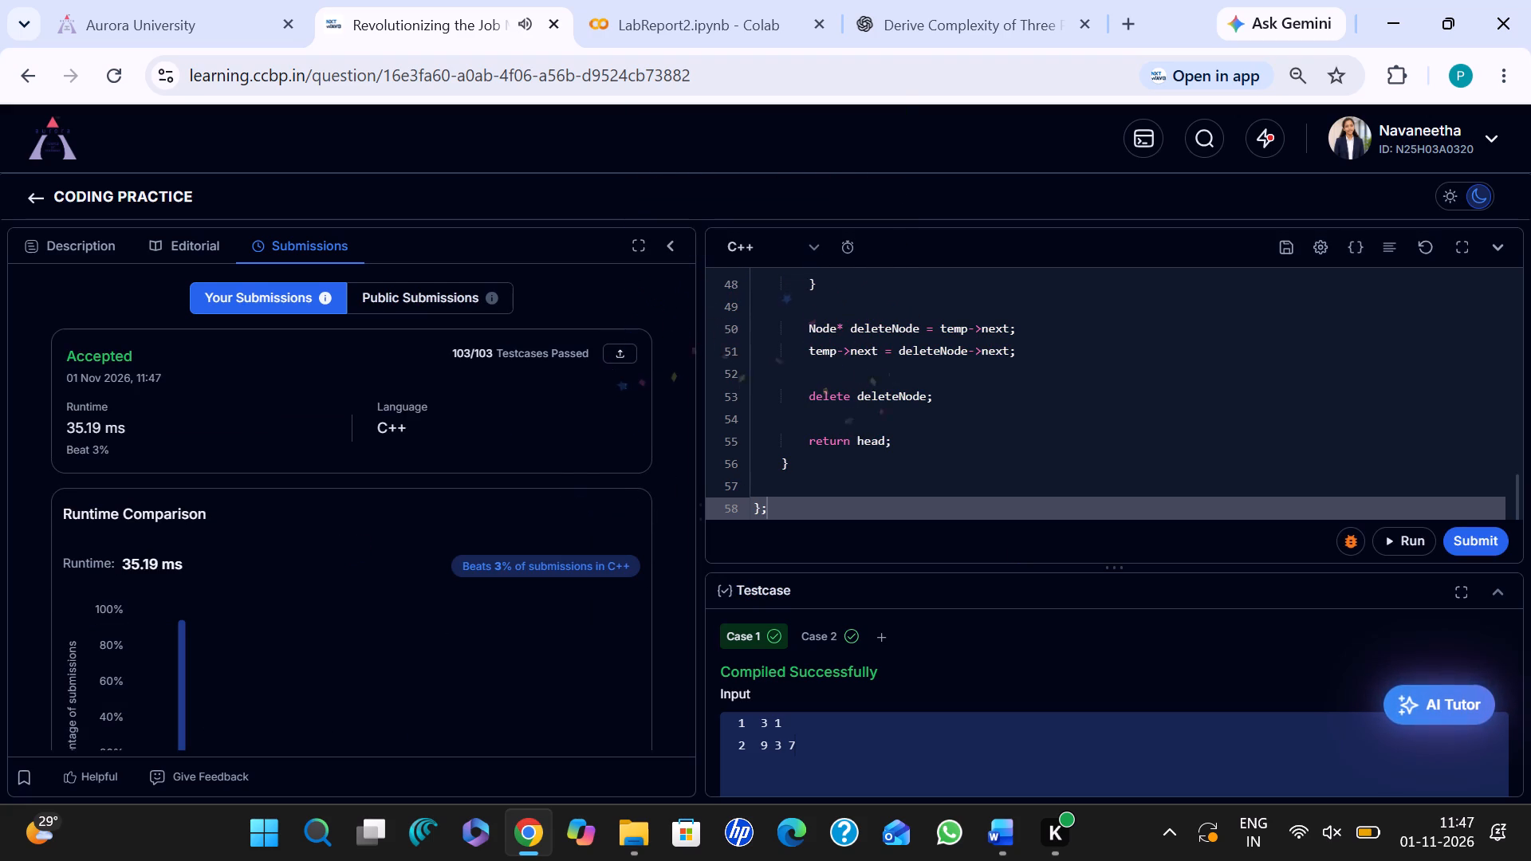
Remove the blank line between "delete deleteNode;" and "return head;" in the code.
left_click(757, 434)
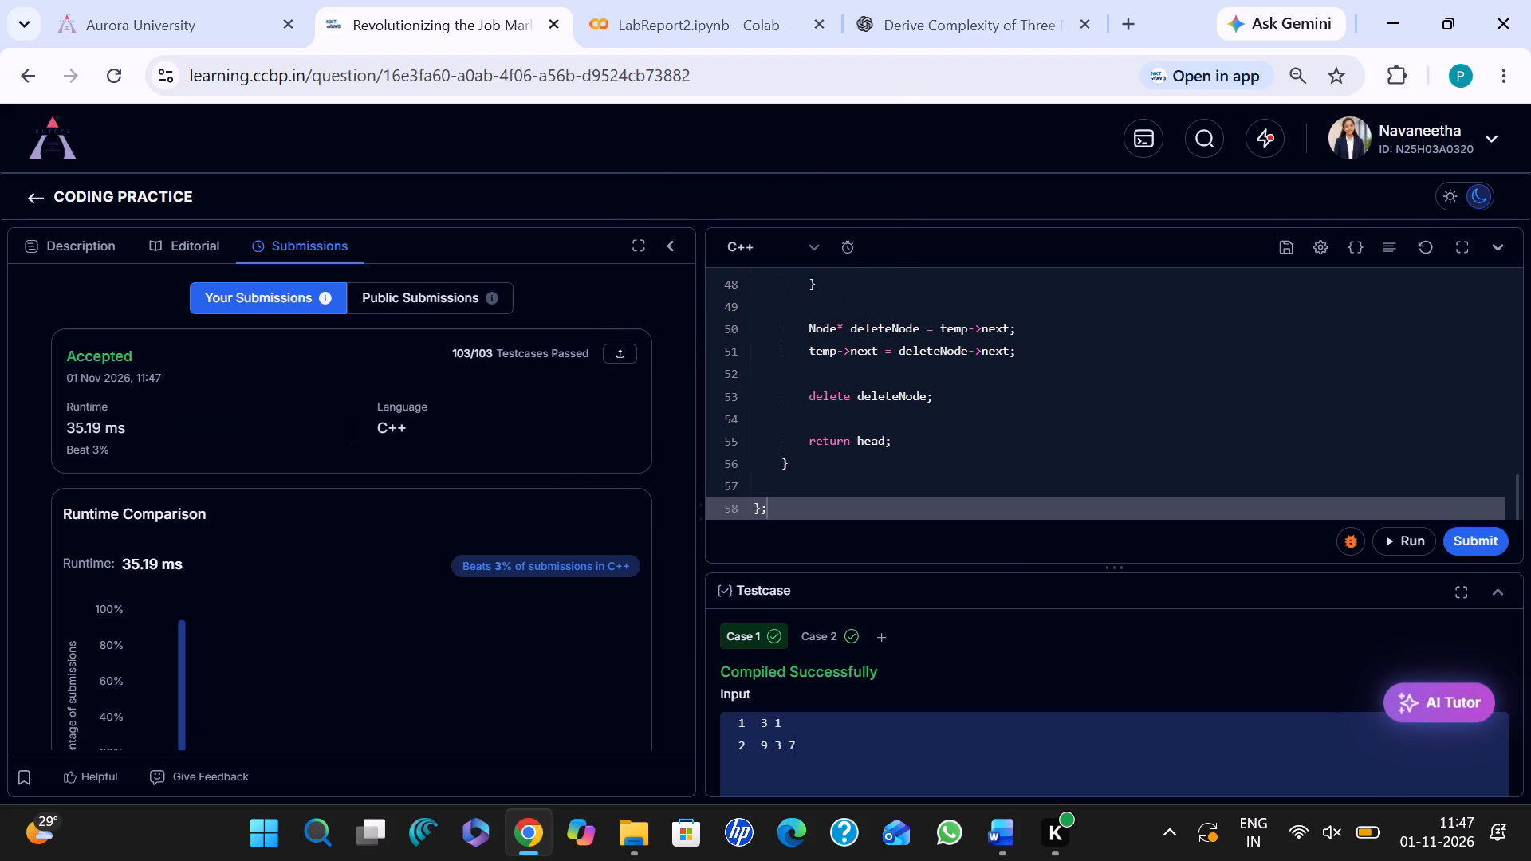
left_click(760, 418)
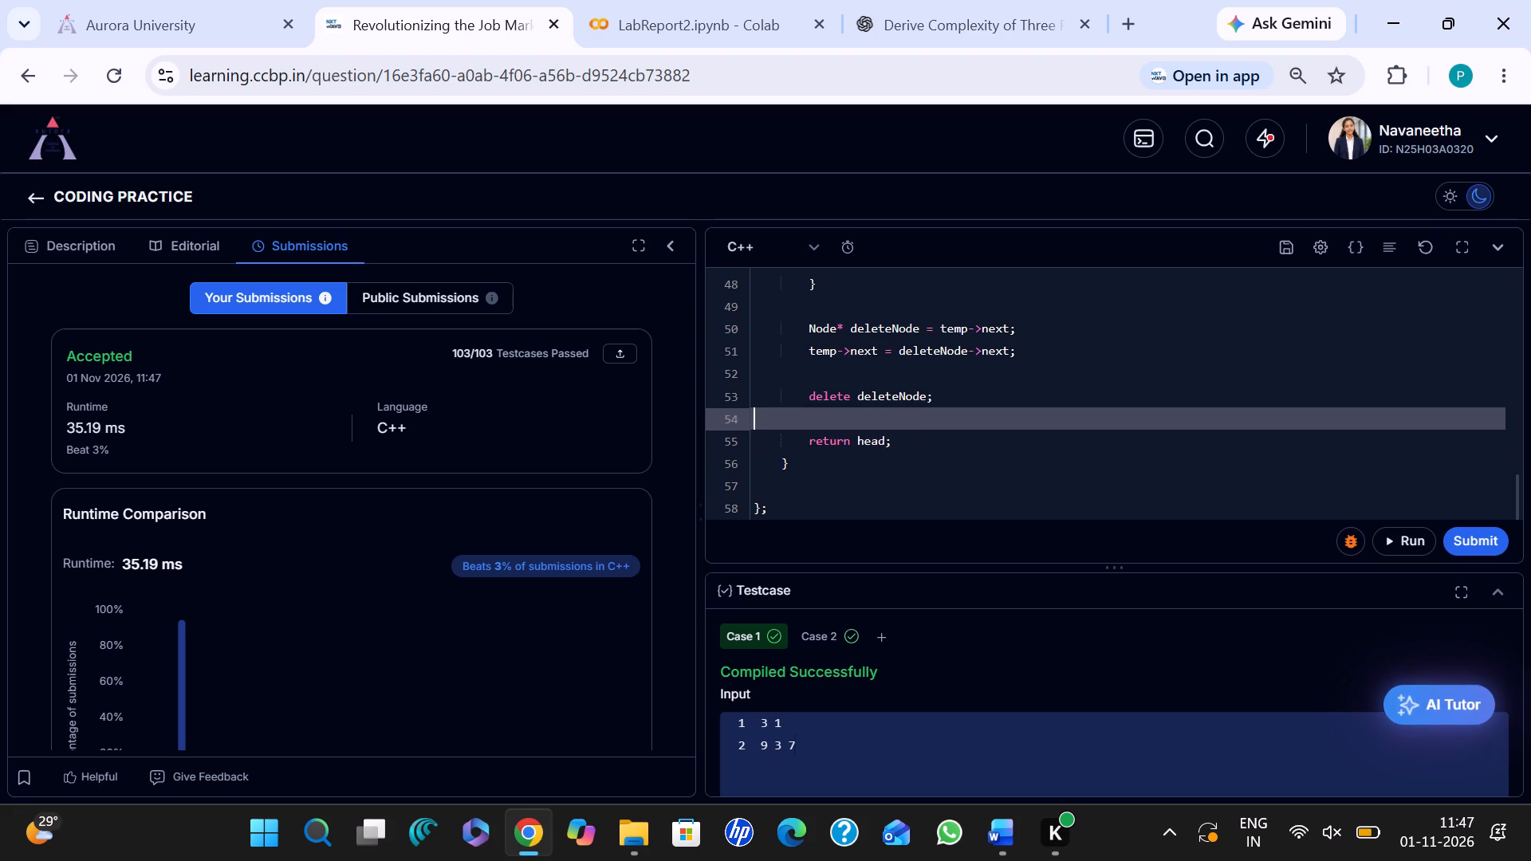
key("BackSpace")
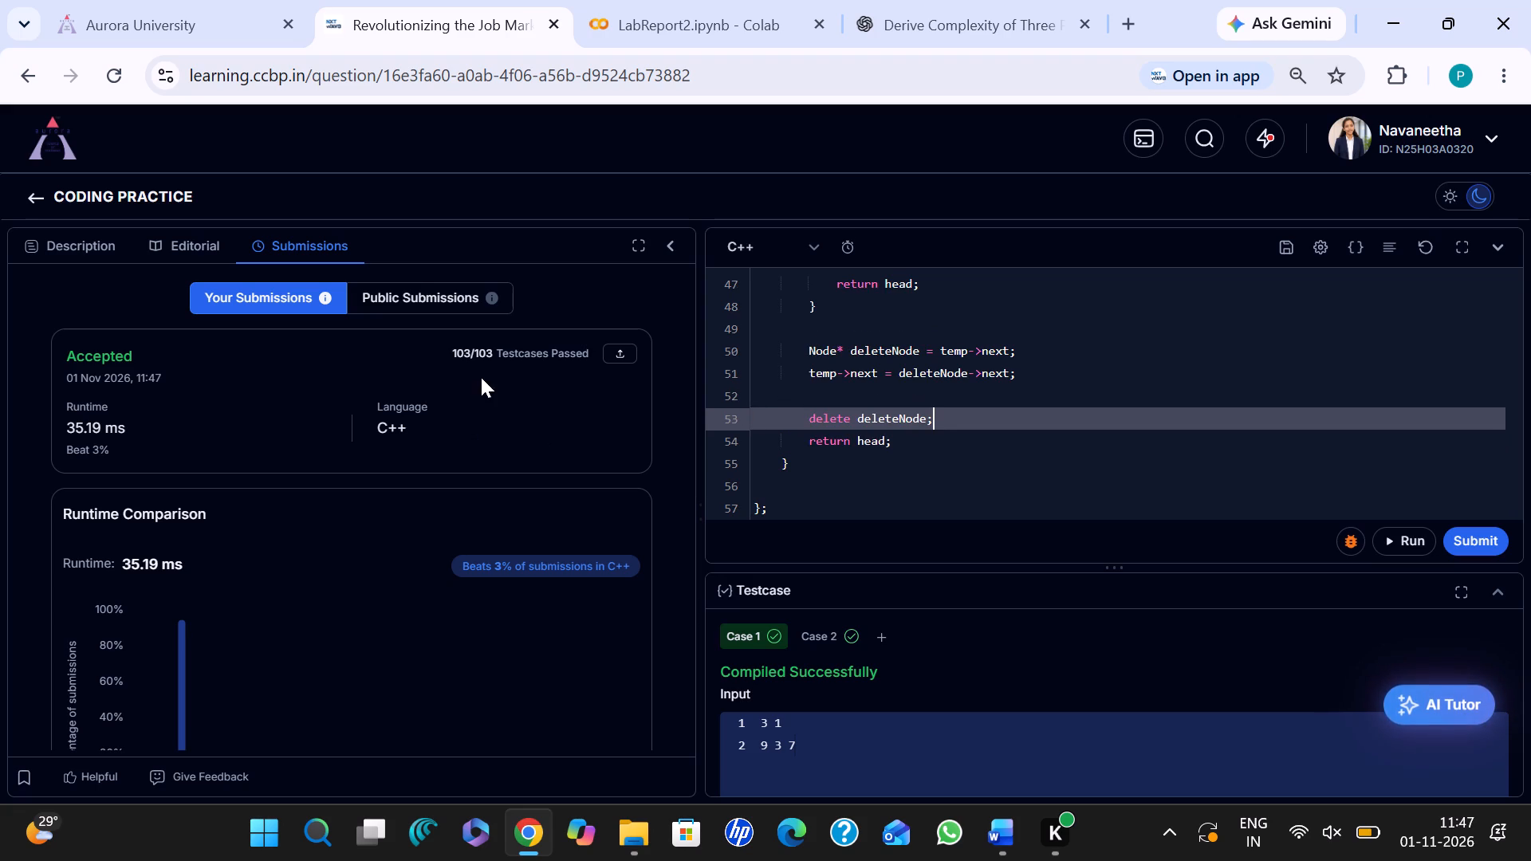
Capture a screenshot of the whole coding practice page area showing the submission result, code and test cases.
key("Print")
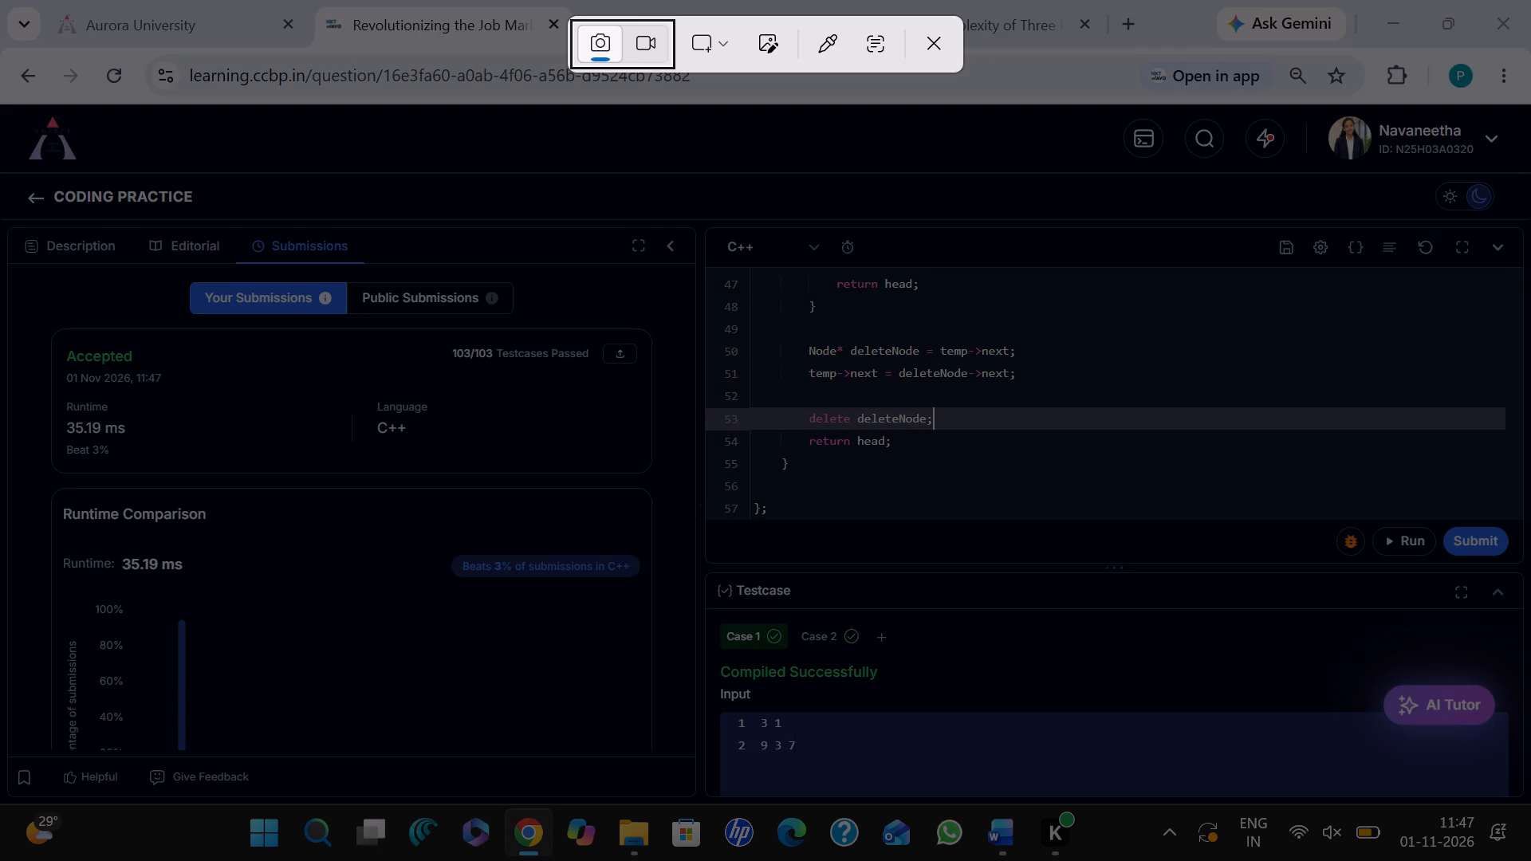
left_click(1, 27)
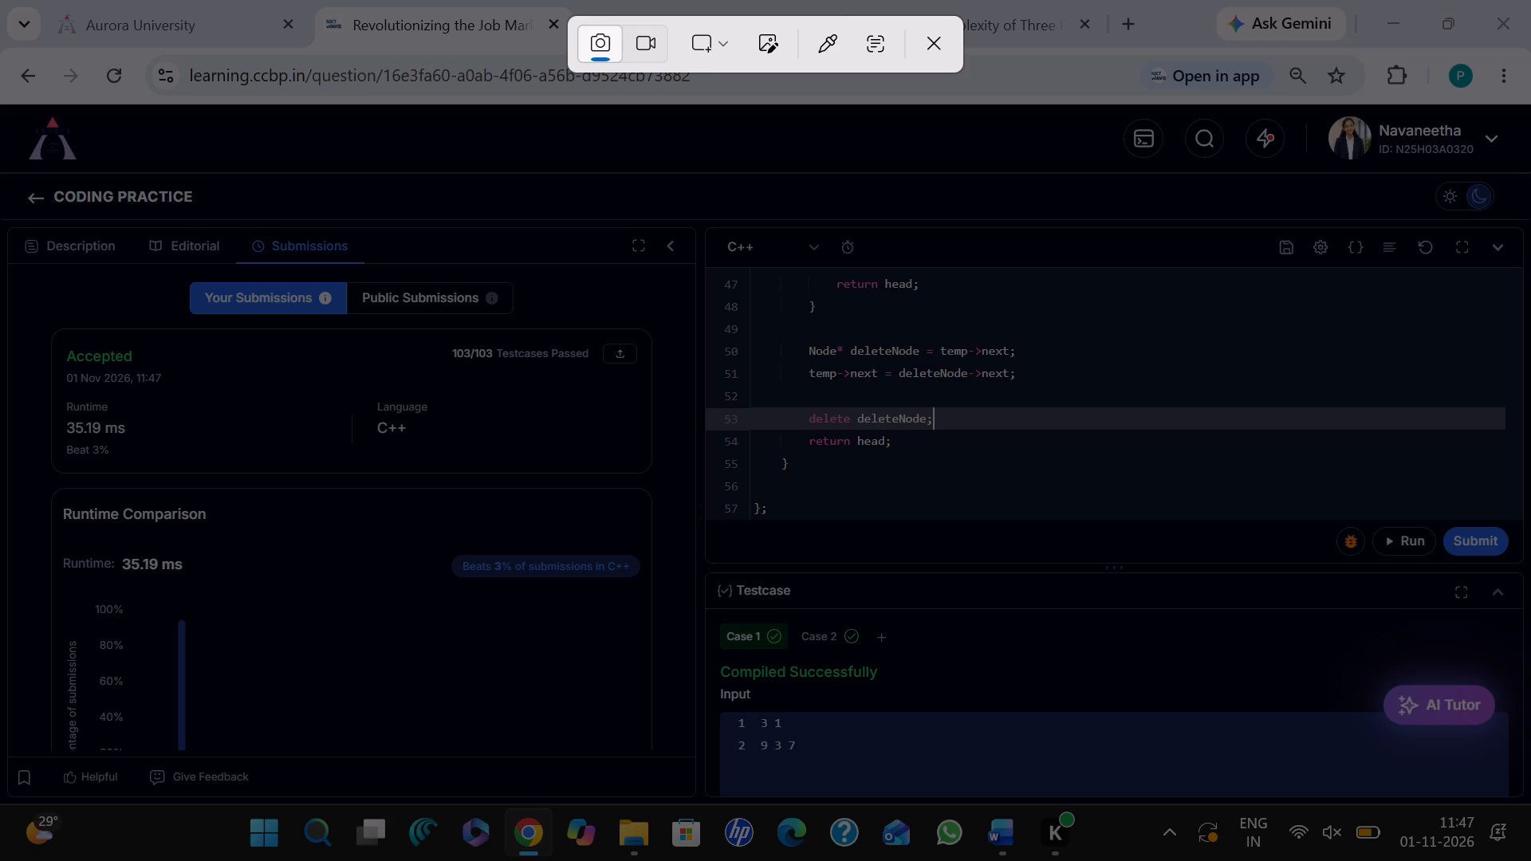
left_click_drag(0, 108, 781, 543)
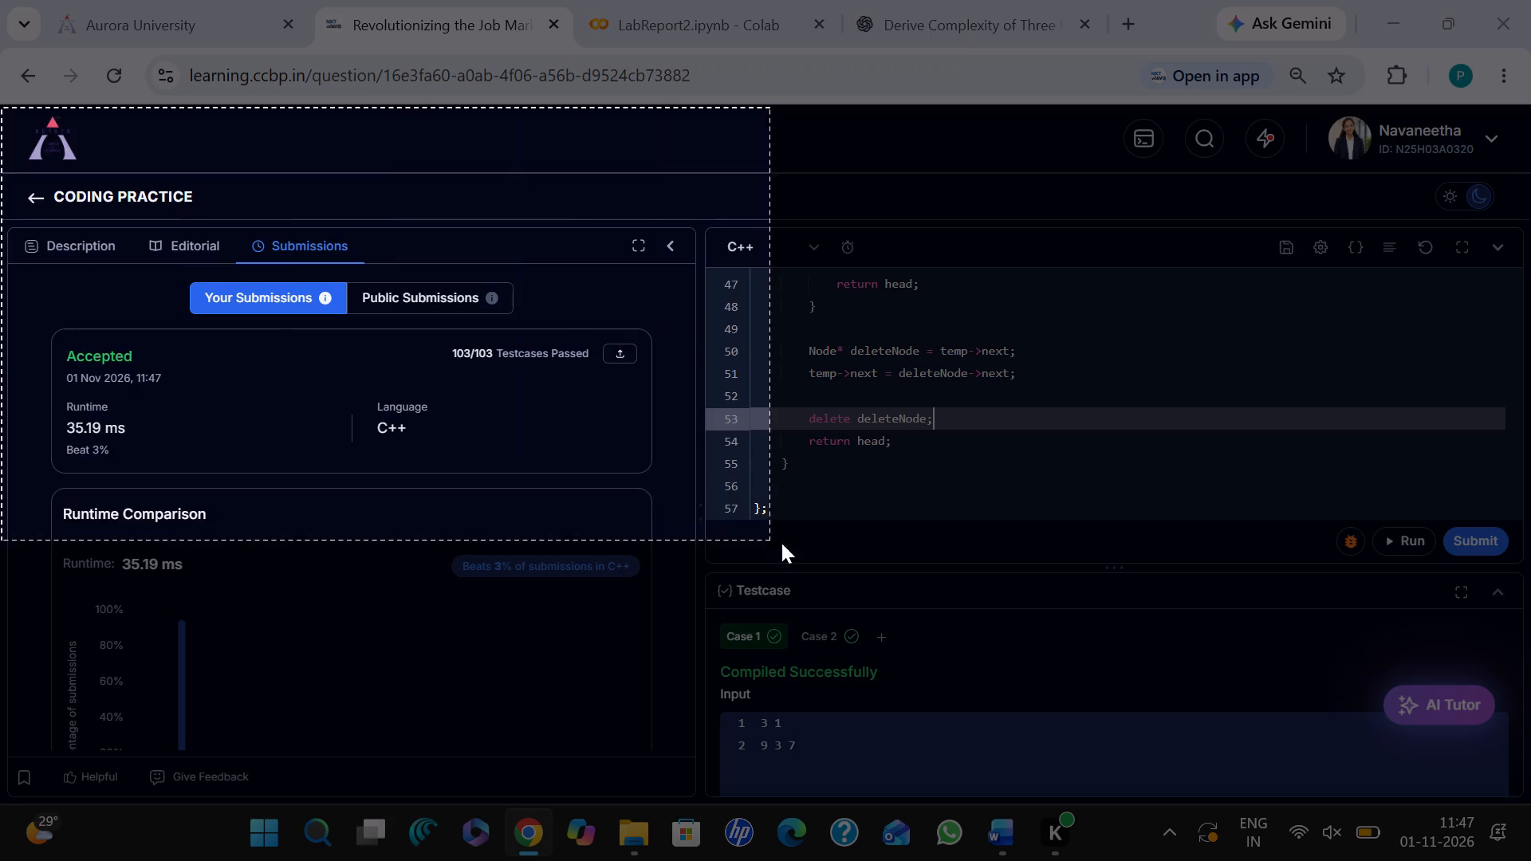
left_click_drag(781, 543, 1528, 795)
scroll(796, 549, "right", 4)
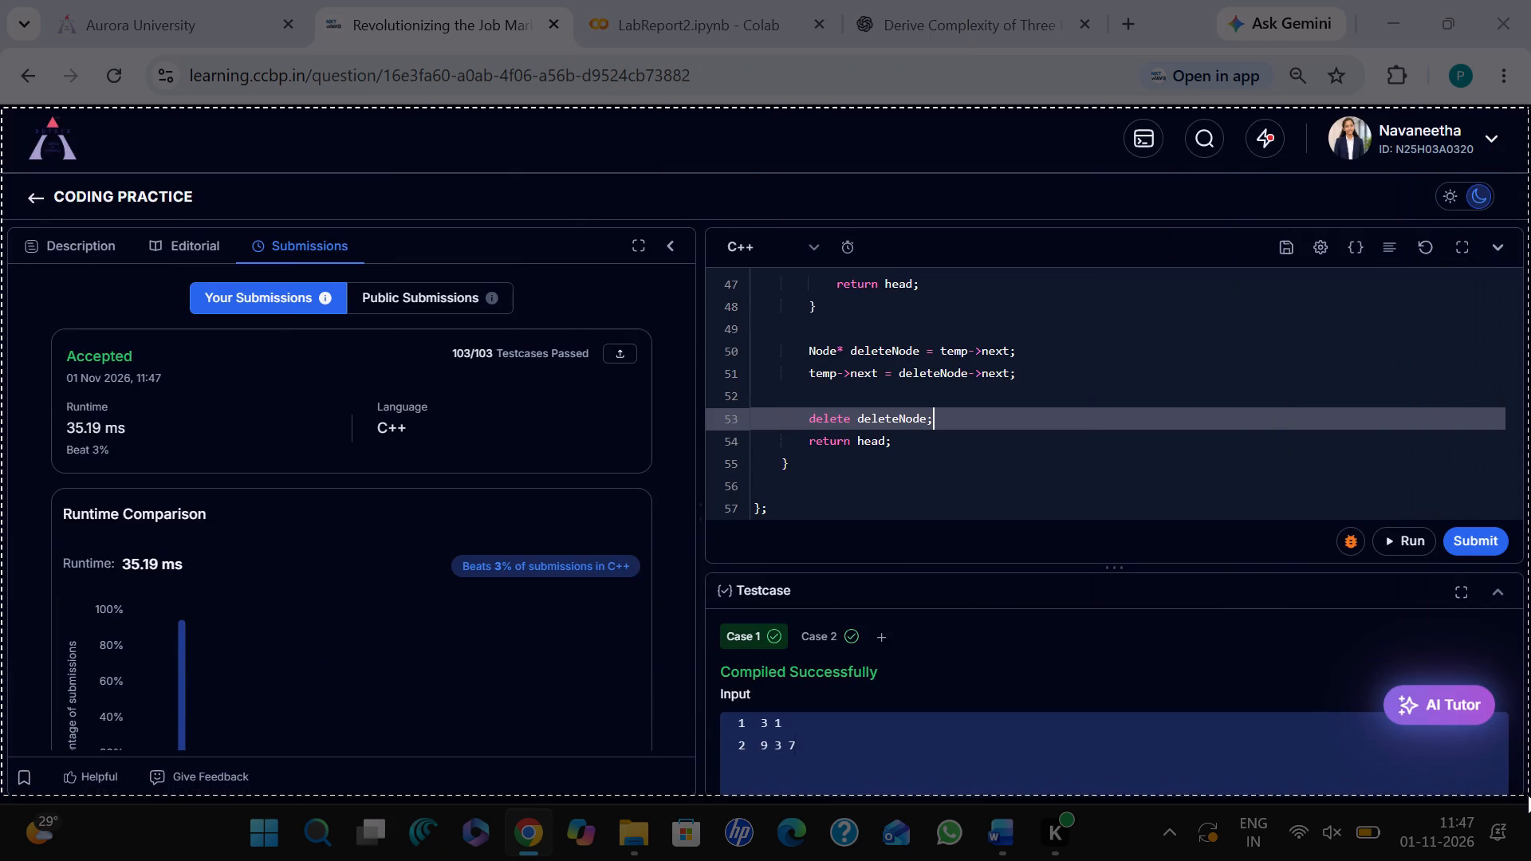
left_click_drag(1528, 795, 1526, 798)
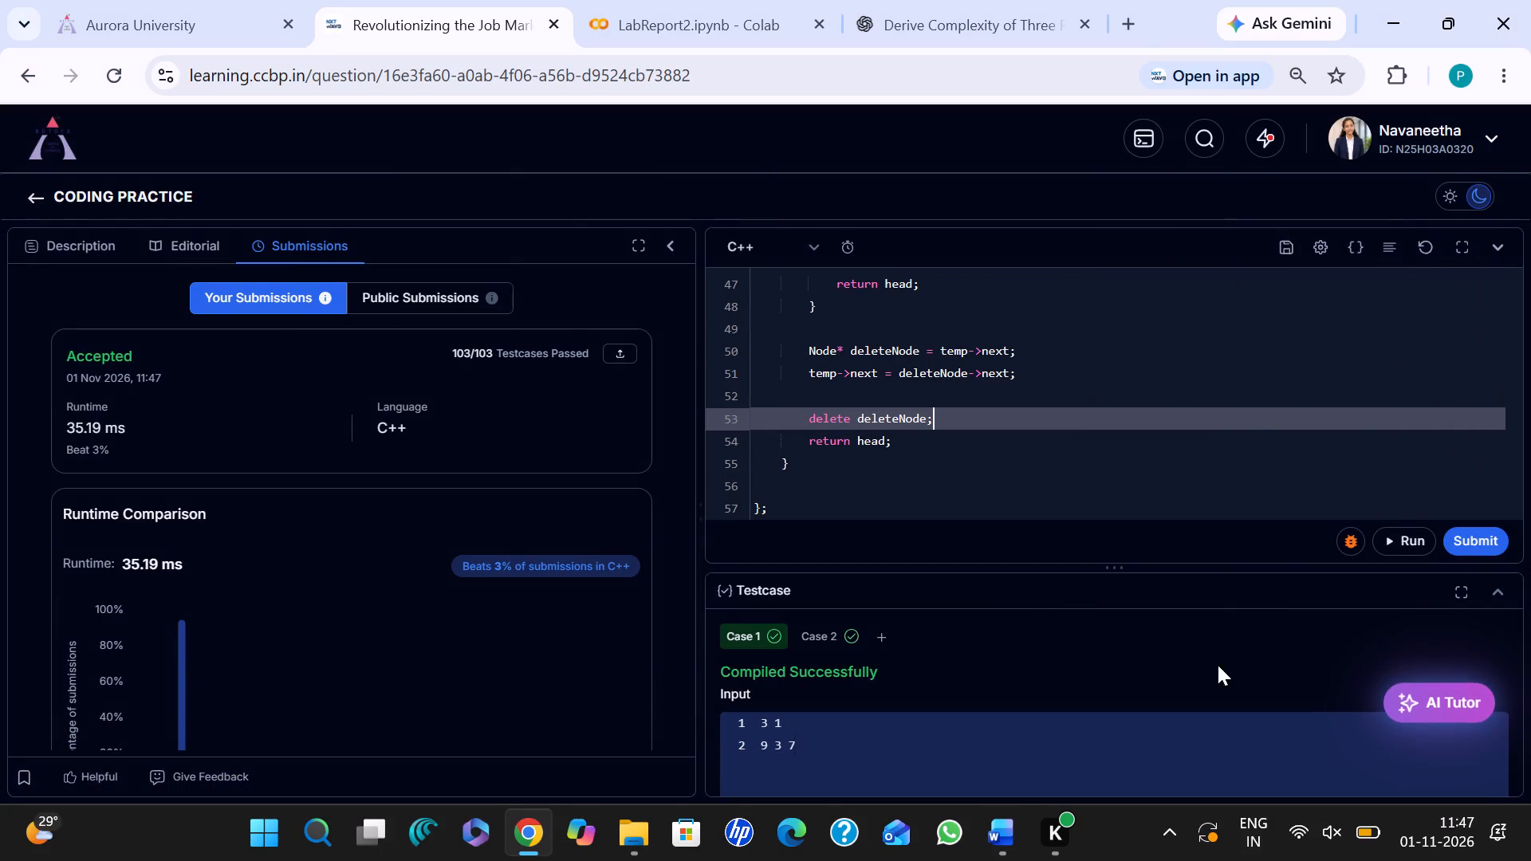
In the Word lab report, paste the captured screenshot under the Output heading of the Delete Kth Node question.
scroll(549, 495, "down", 1)
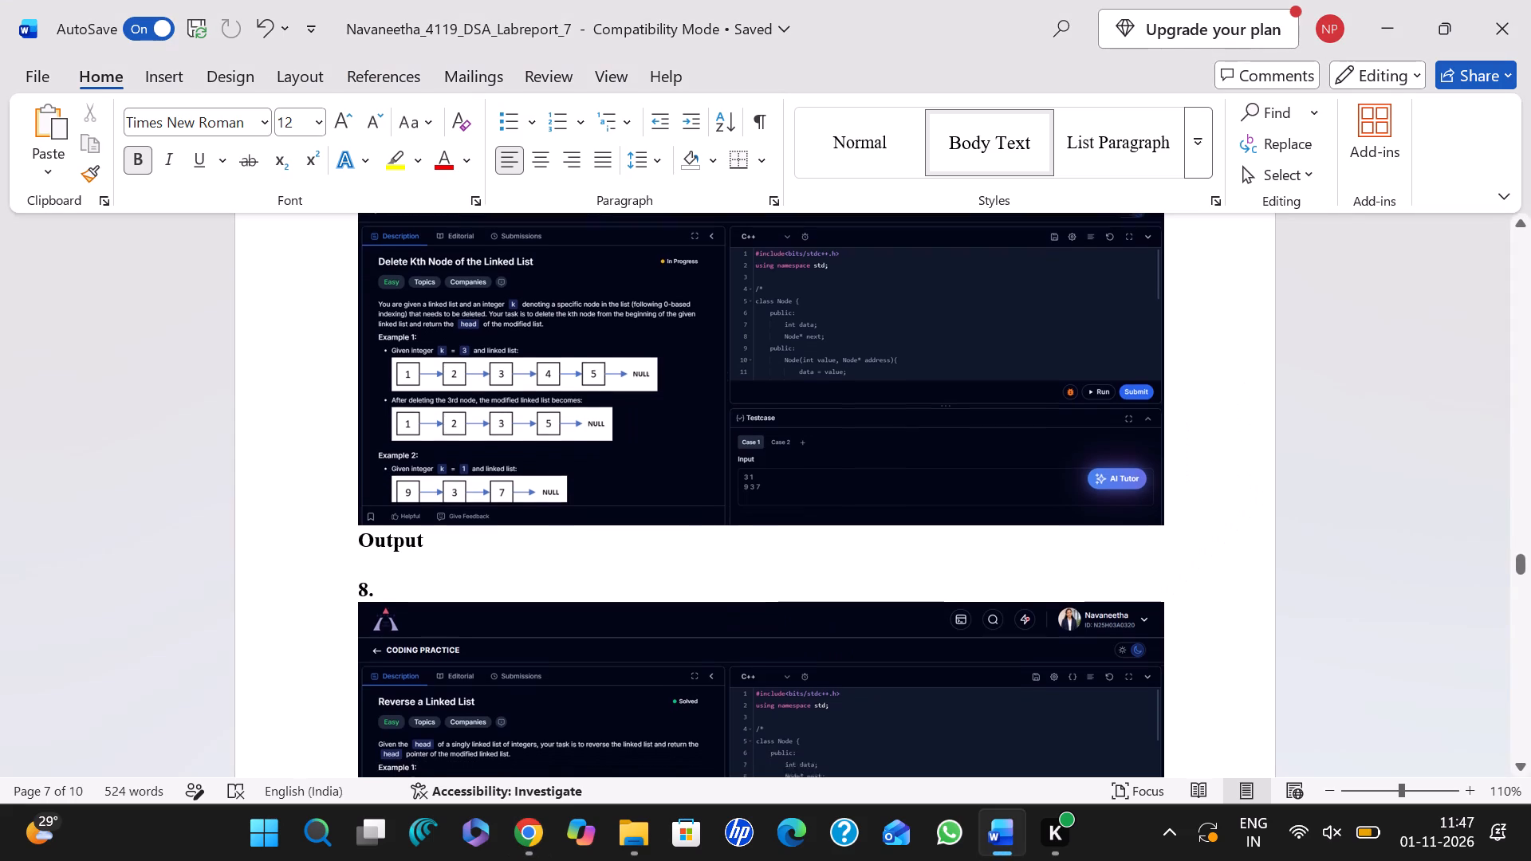
scroll(549, 495, "down", 1)
key("ctrl+v")
left_click(549, 495, "ctrl")
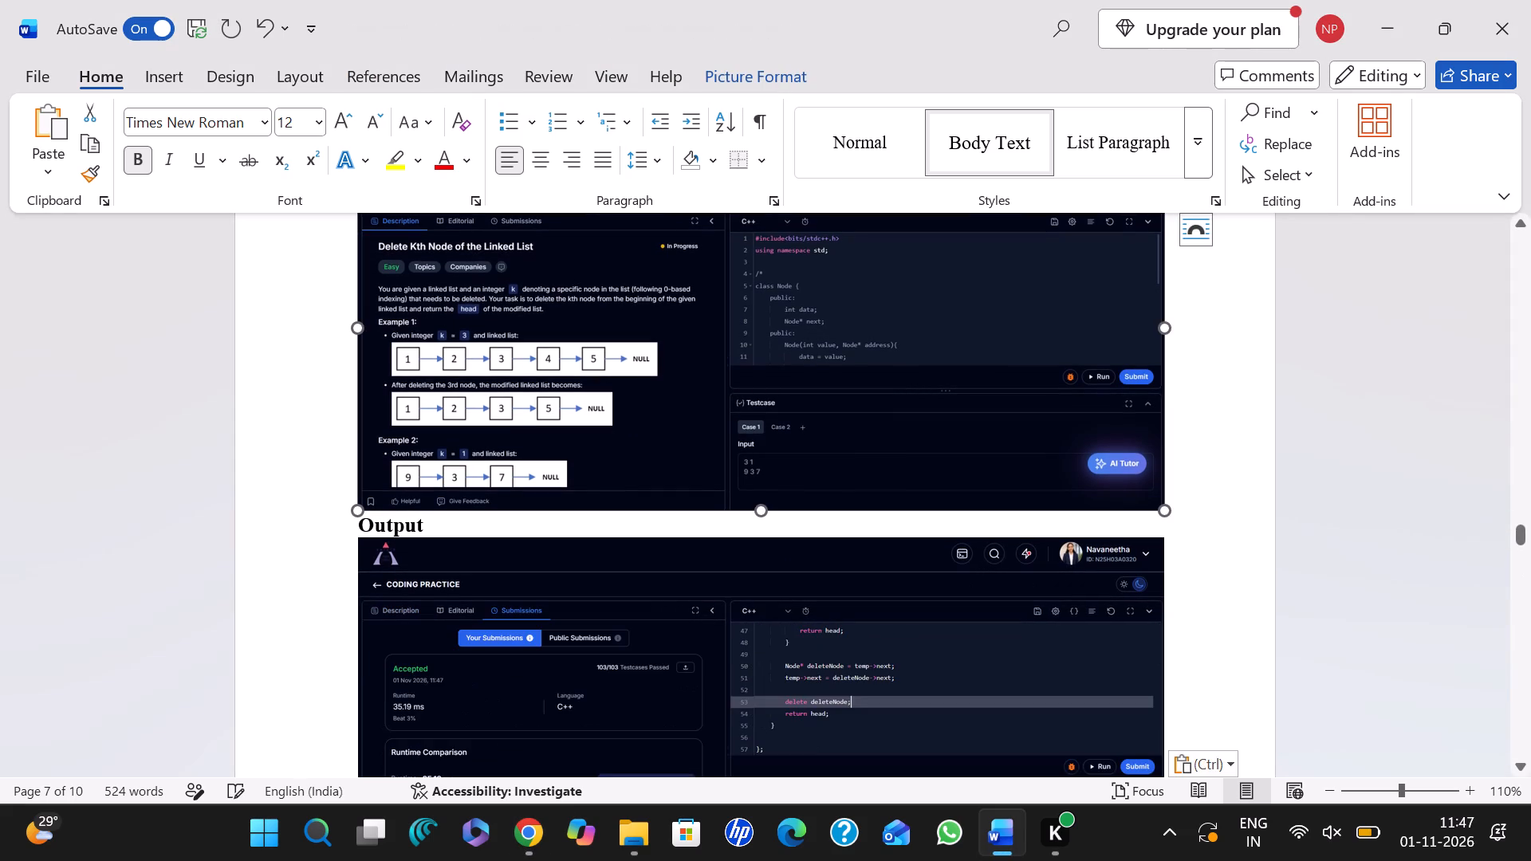
Delete the empty paragraphs after the last "Space Complexity: O(1)" line to remove the blank page at the report's end.
scroll(549, 495, "down", 3)
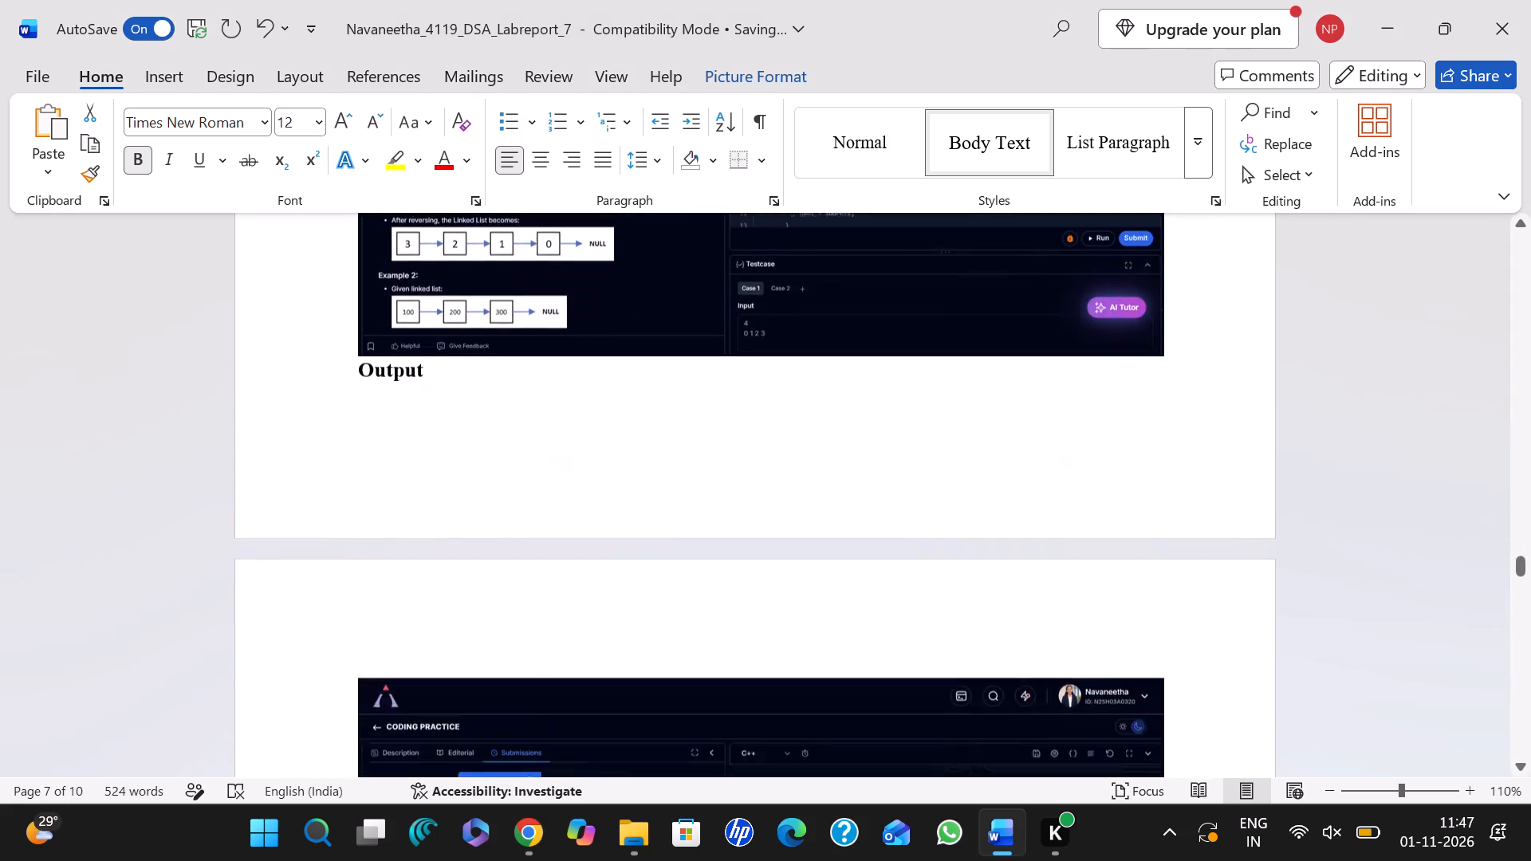
scroll(549, 495, "down", 4)
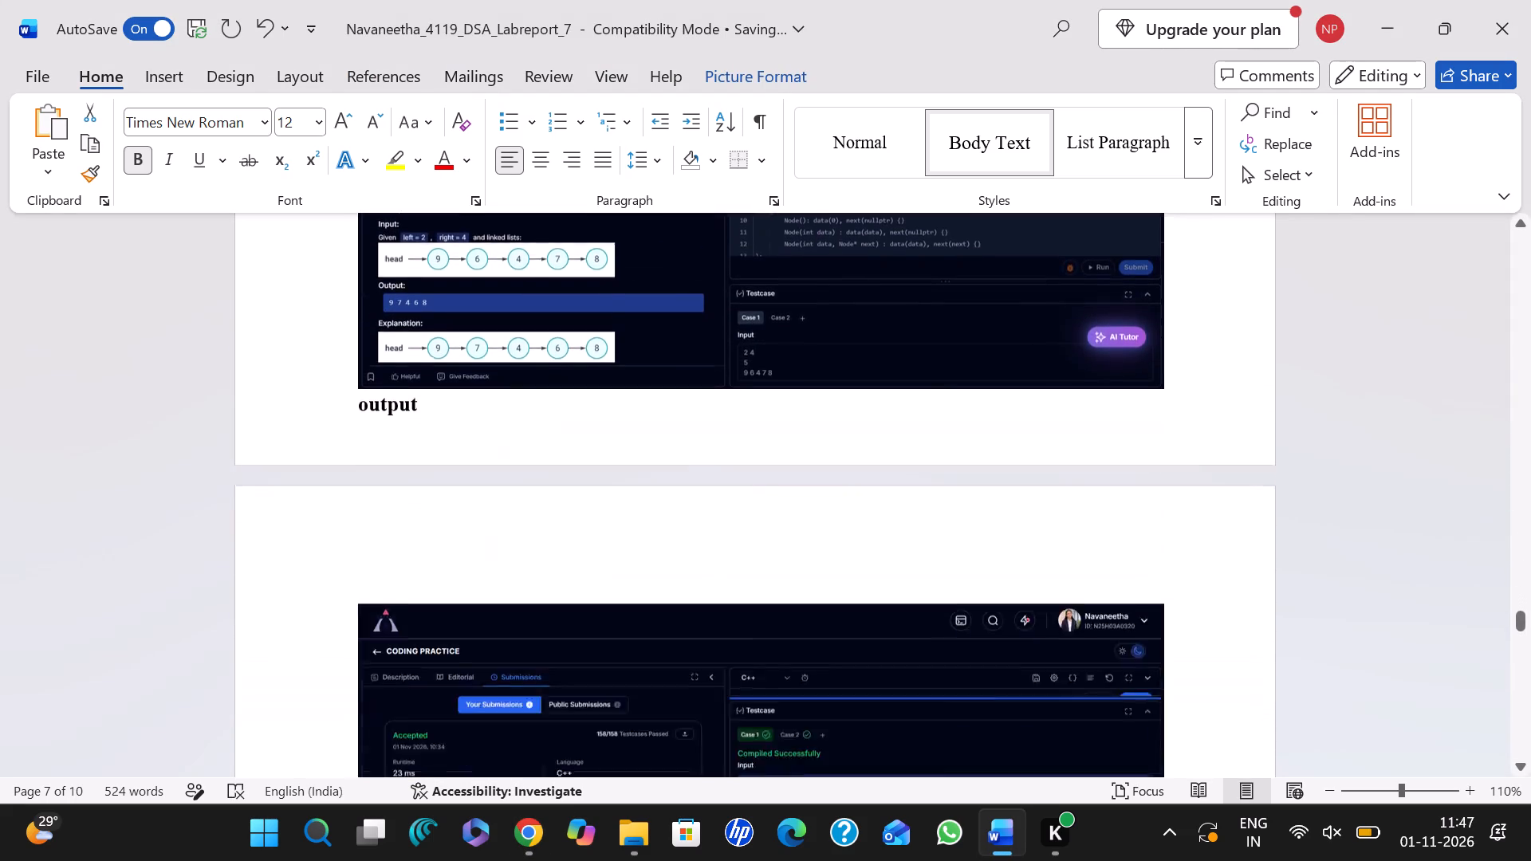
scroll(549, 495, "down", 4)
scroll(549, 495, "left", 1)
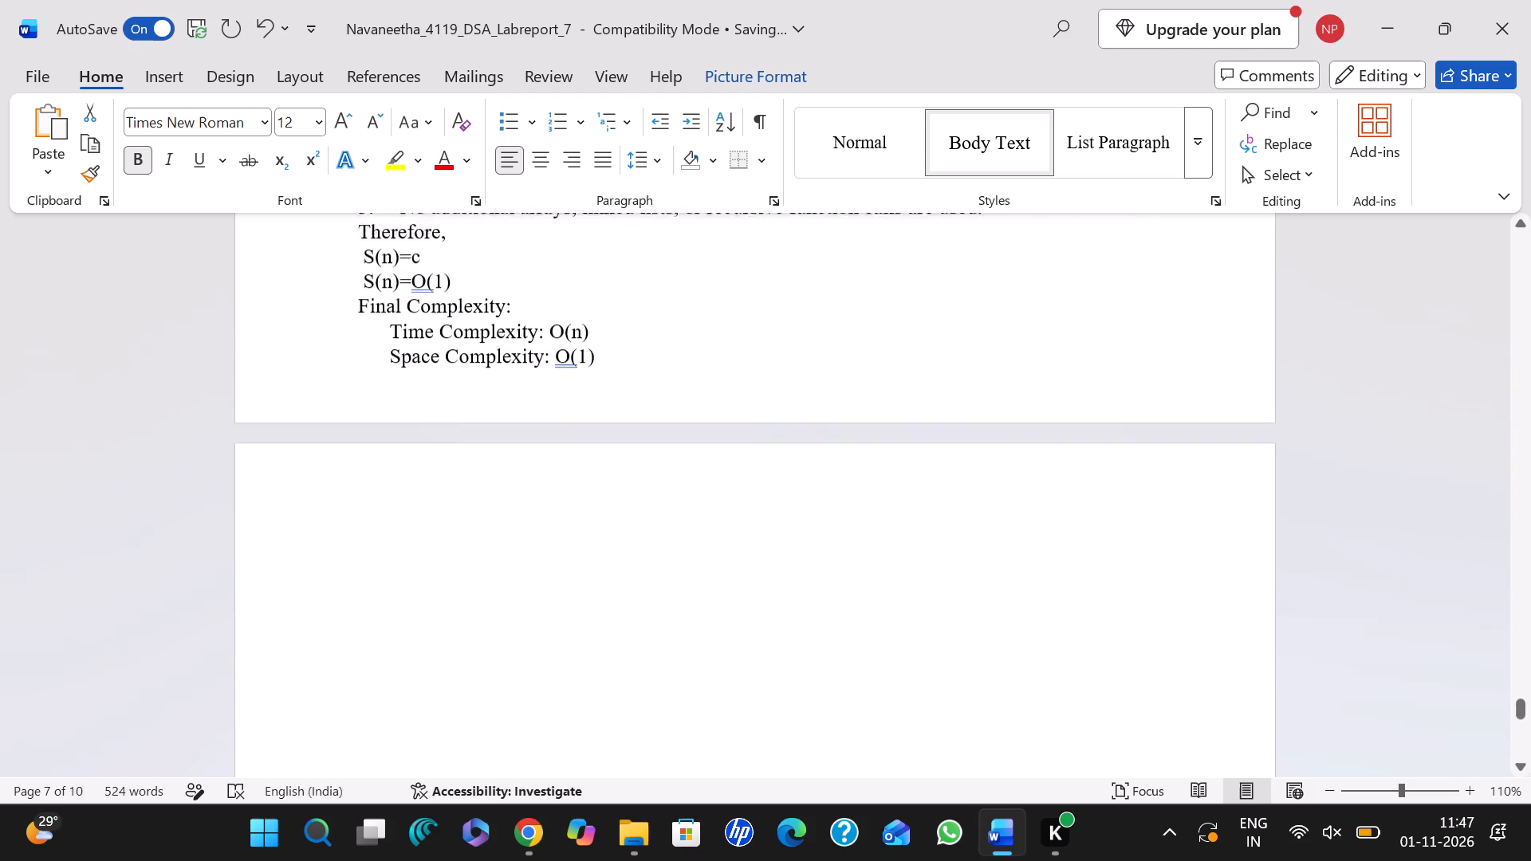
scroll(549, 495, "left", 1)
scroll(471, 385, "up", 1)
left_click(600, 427)
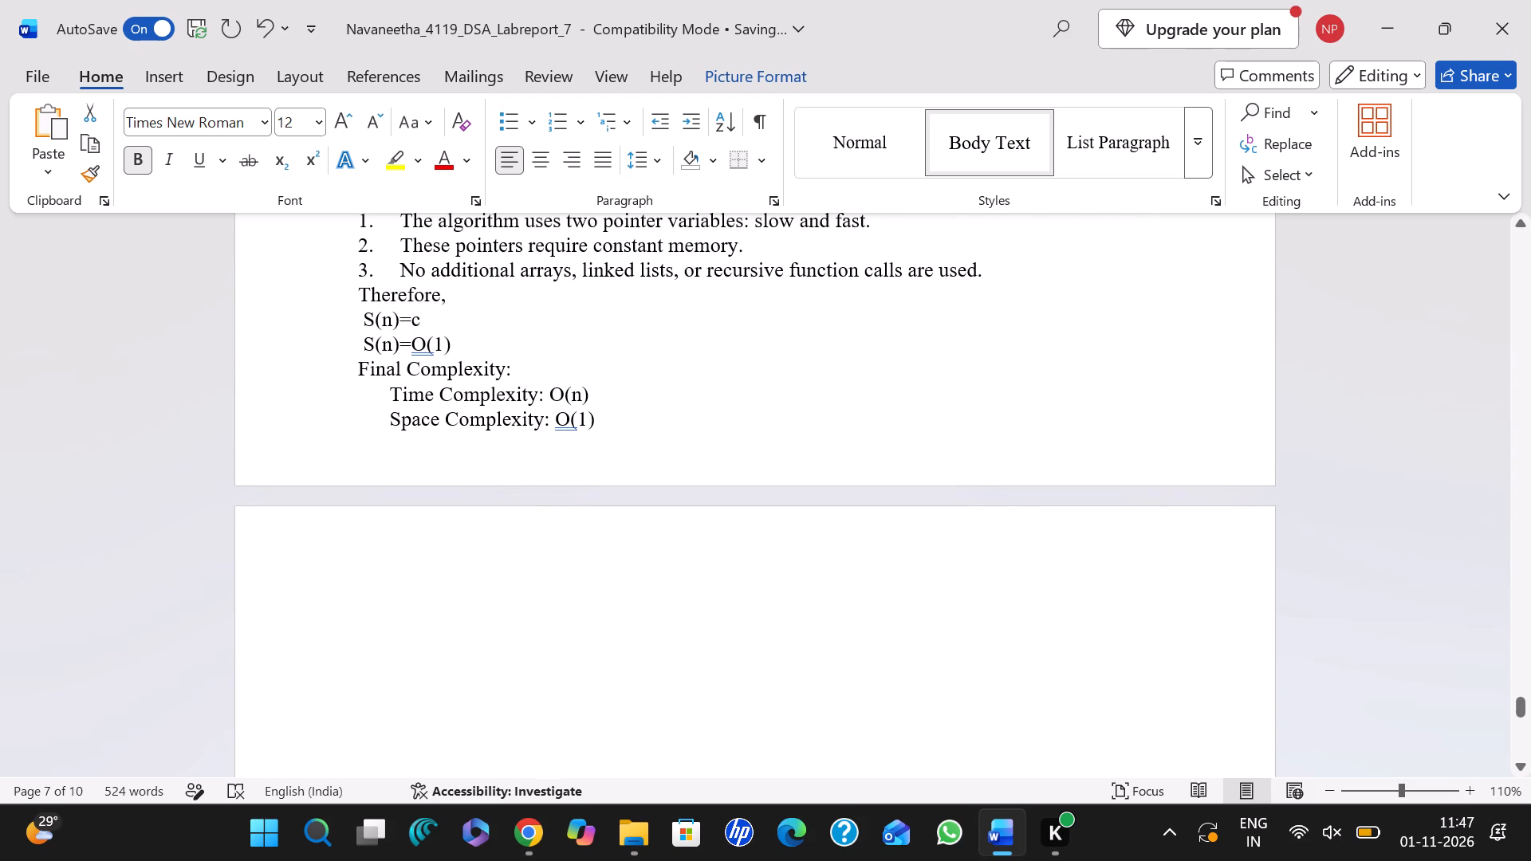
key("Delete")
key("Delete")
key("Delete")
key("Delete")
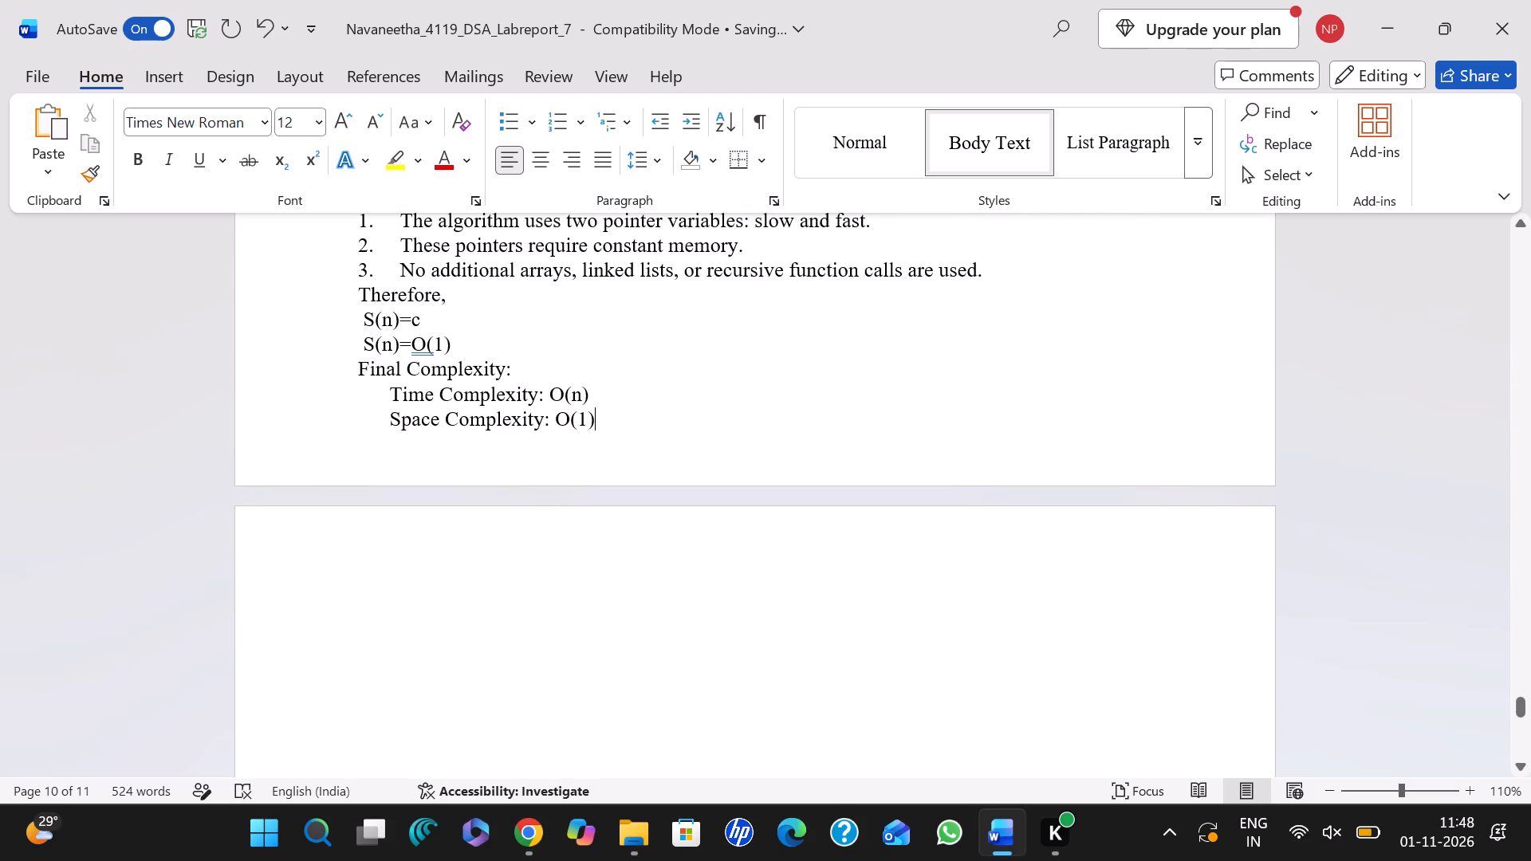
left_click(406, 647)
key("BackSpace")
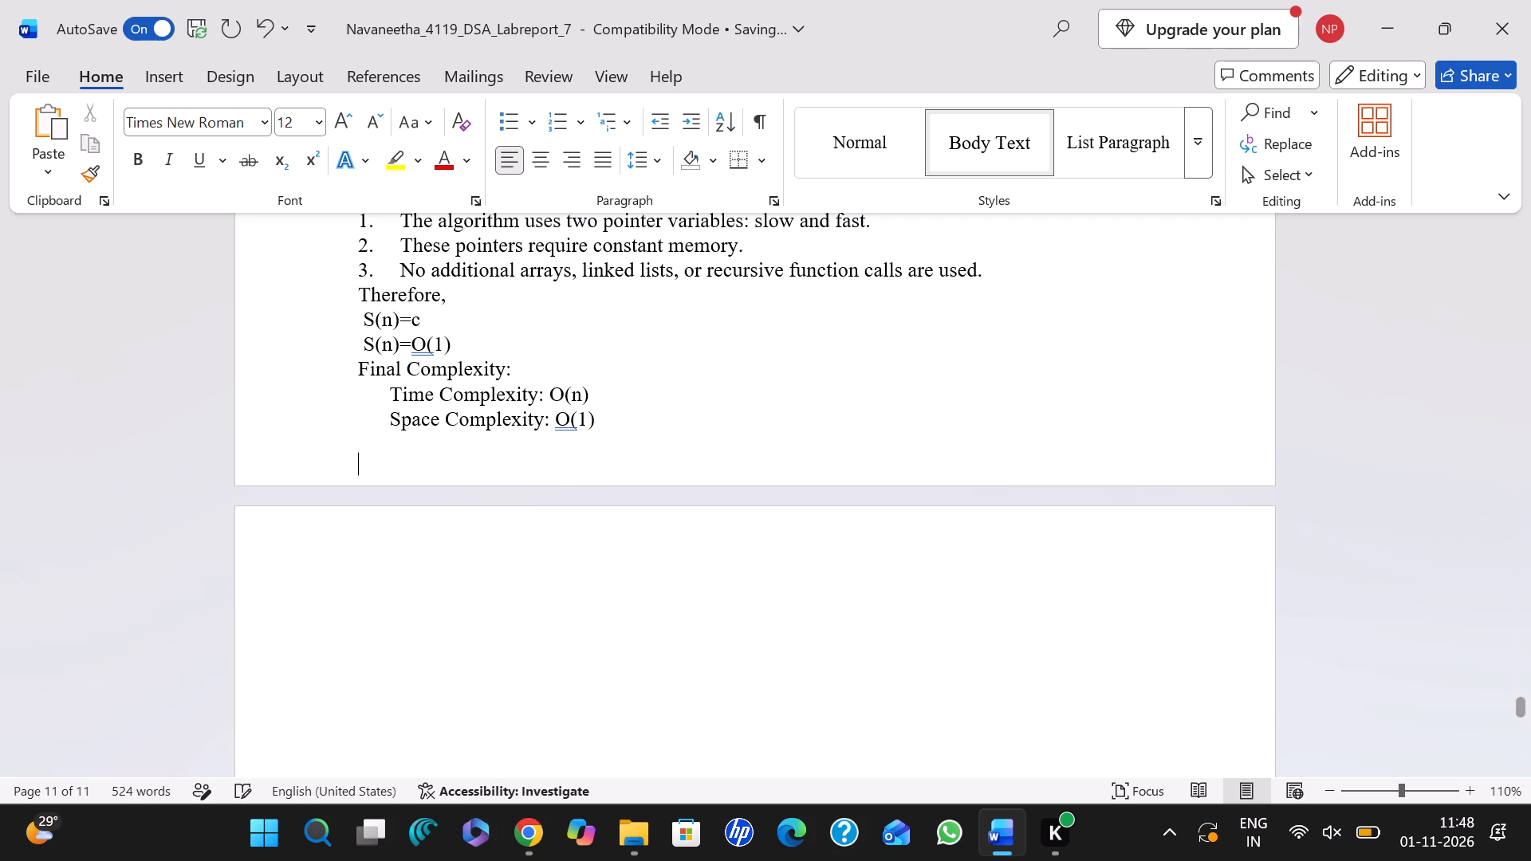
key("Delete")
key("Delete")
key("Delete")
key("Delete")
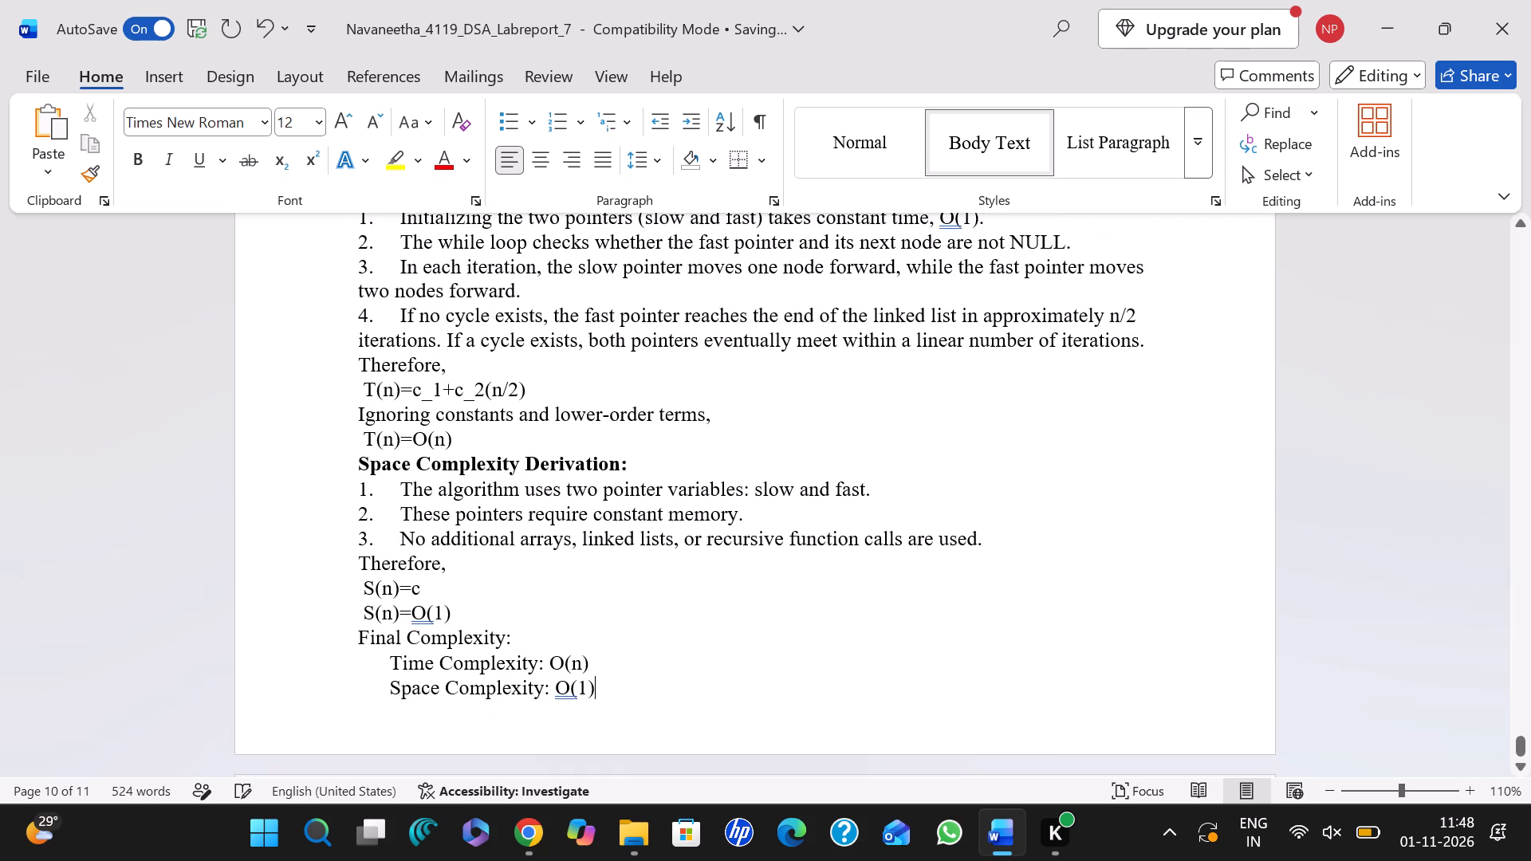
Check the report's last pages, from heading 10 through the Cycle Detection screenshots and complexity derivations.
scroll(406, 647, "up", 7)
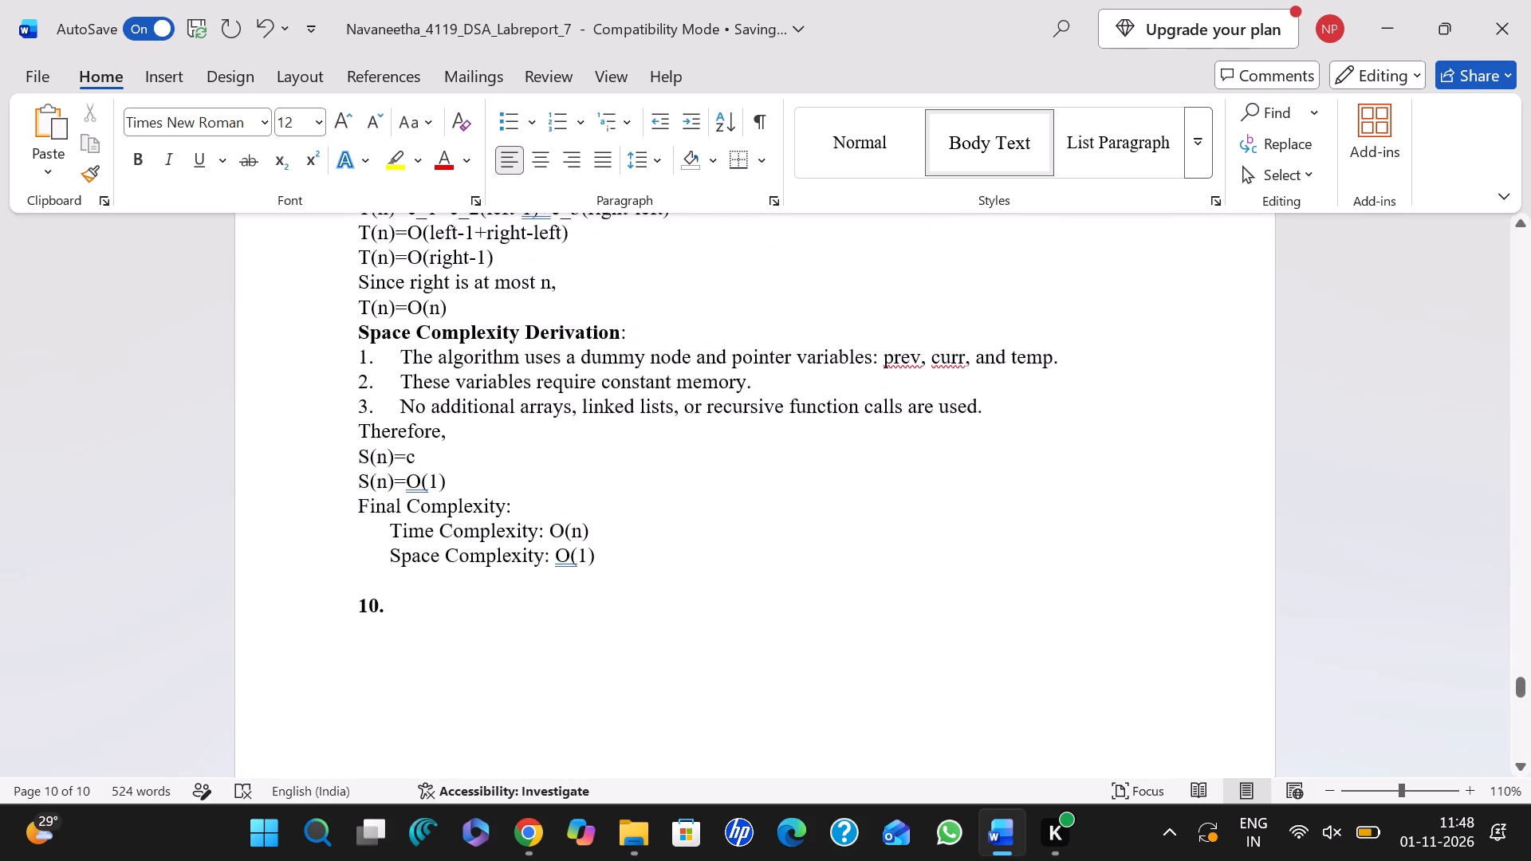
scroll(406, 647, "up", 1)
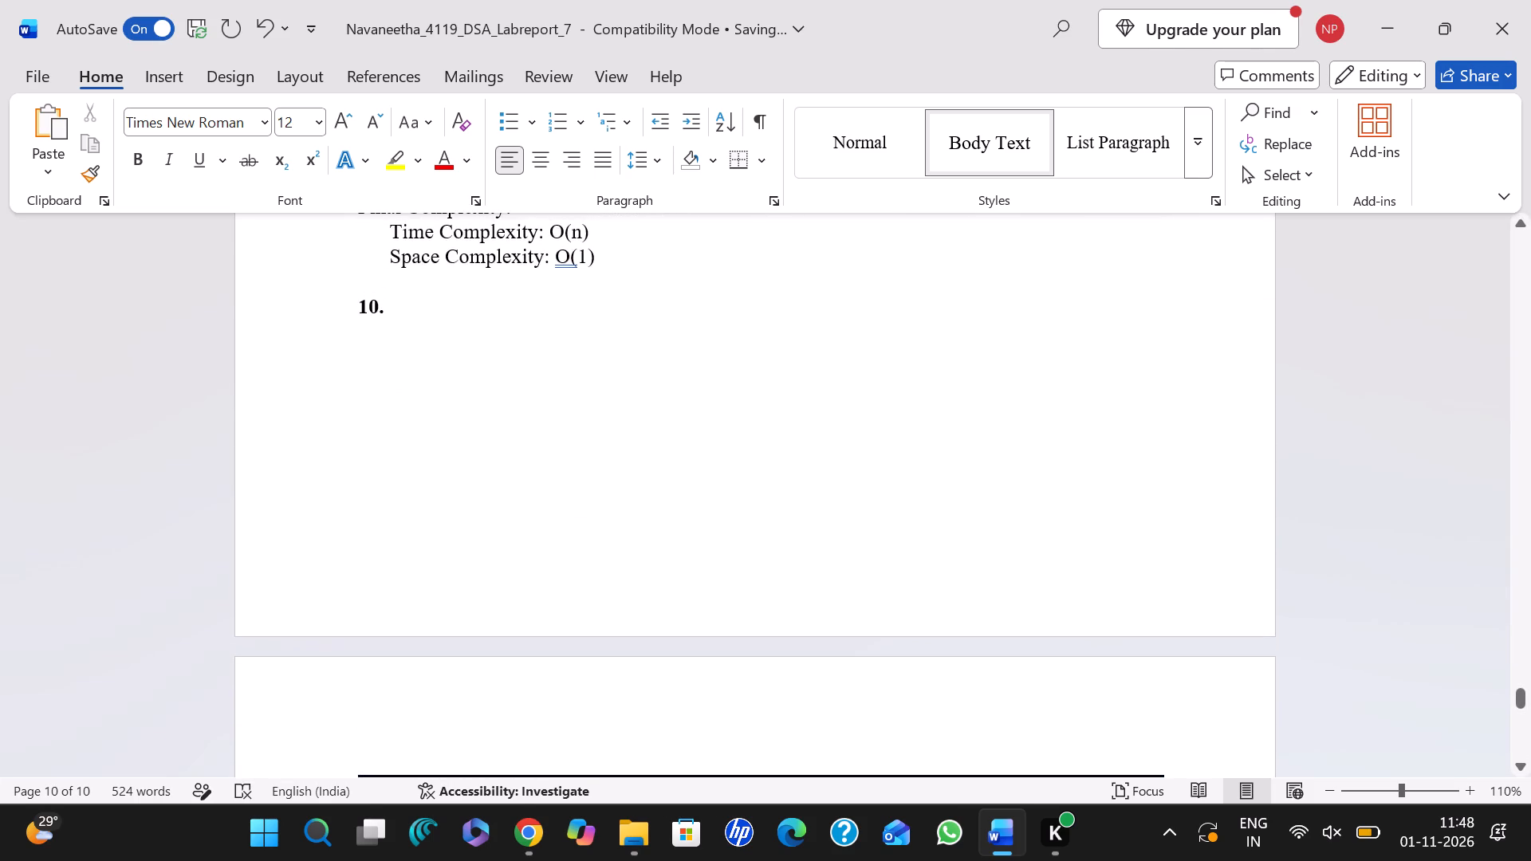
scroll(406, 647, "left", 1)
left_click(384, 489)
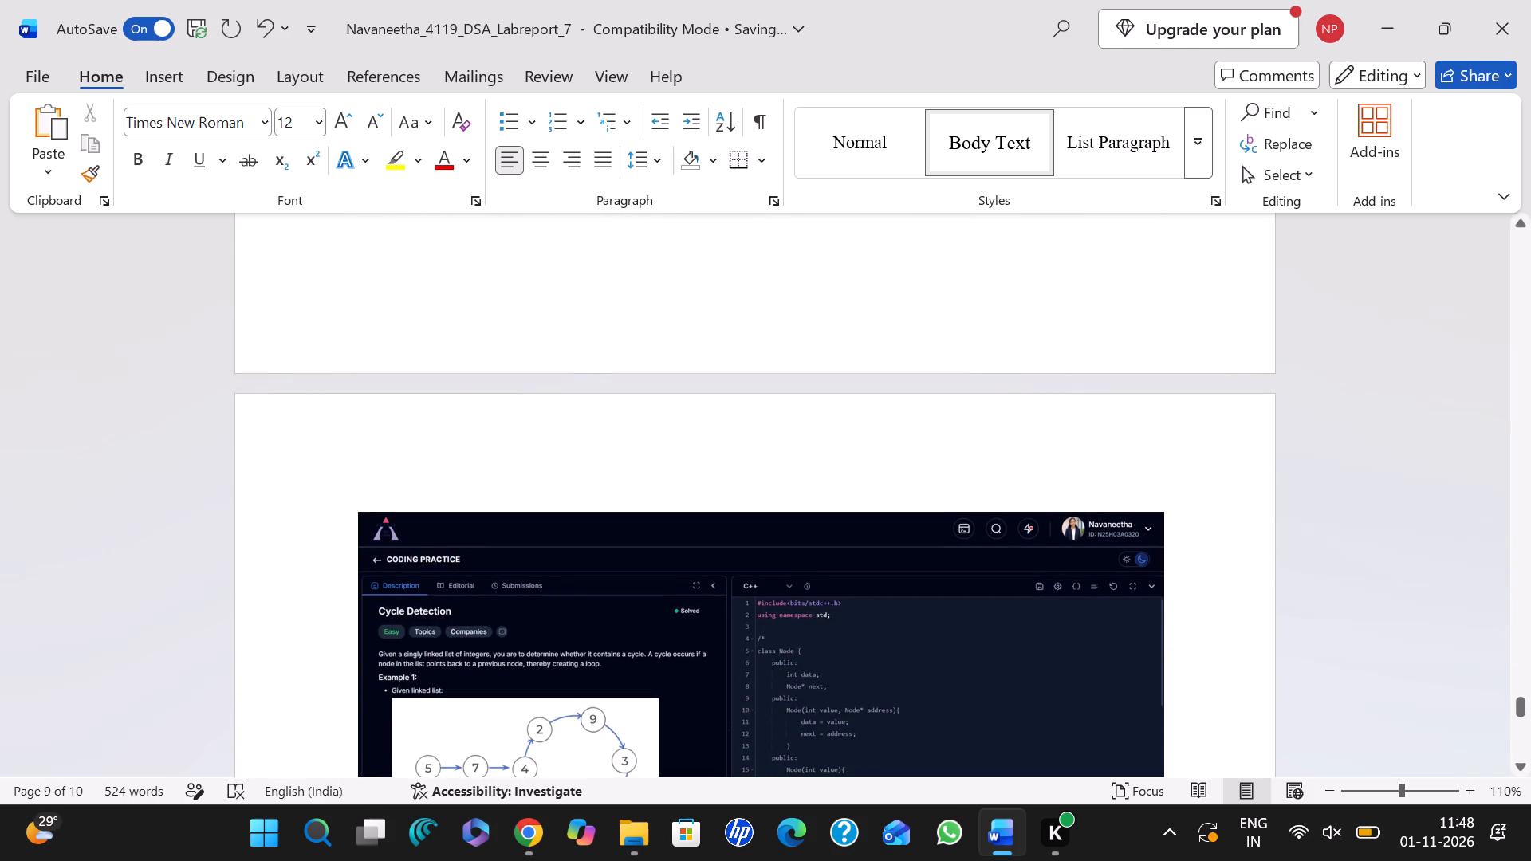
scroll(384, 489, "left", 1)
scroll(384, 489, "down", 3)
scroll(384, 489, "left", 1)
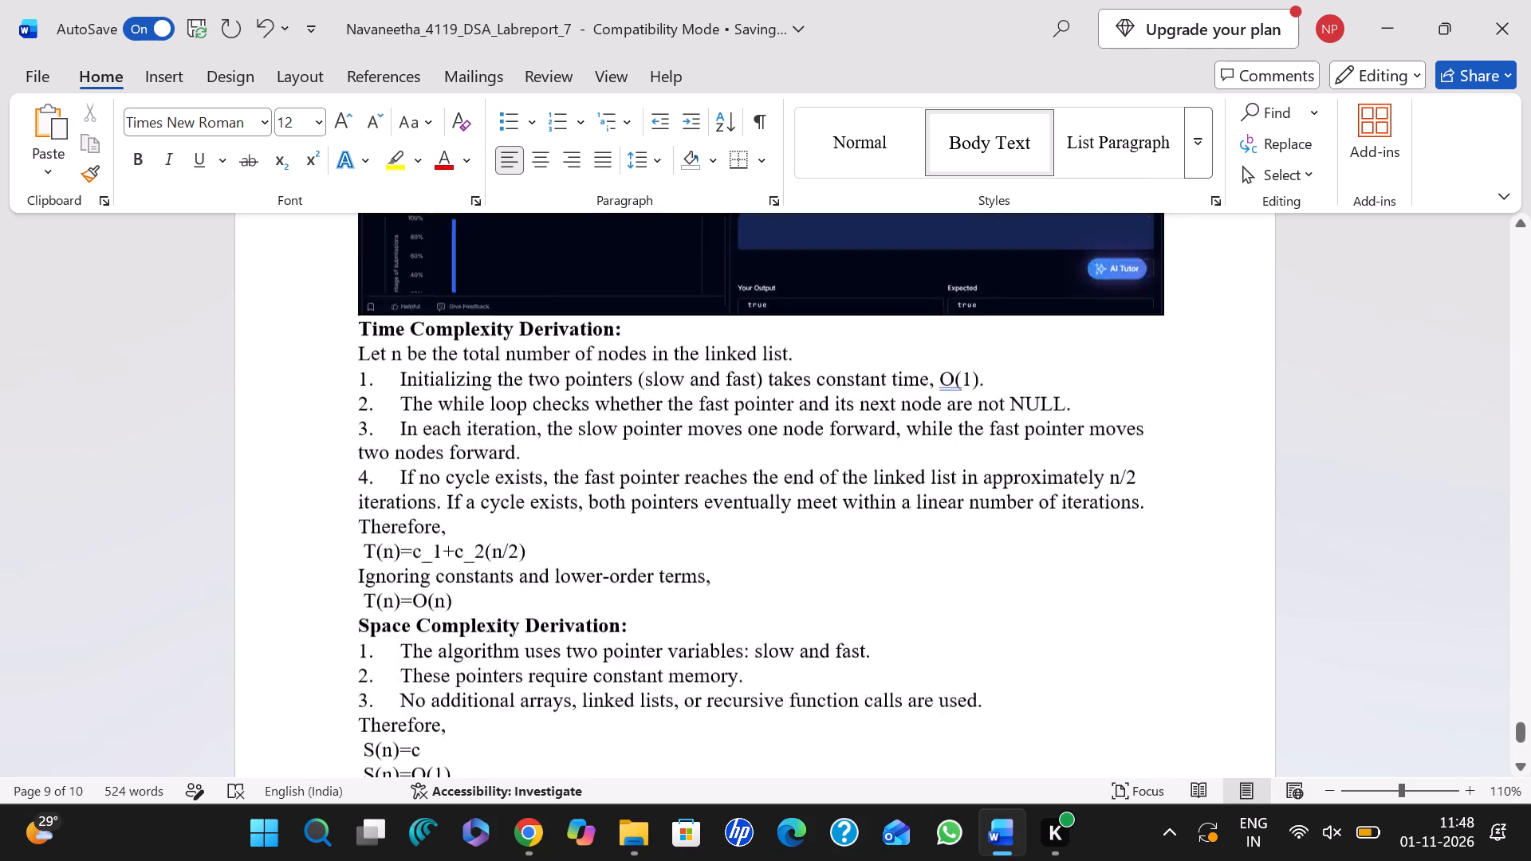
scroll(384, 489, "left", 1)
scroll(384, 489, "down", 1)
scroll(384, 489, "up", 2)
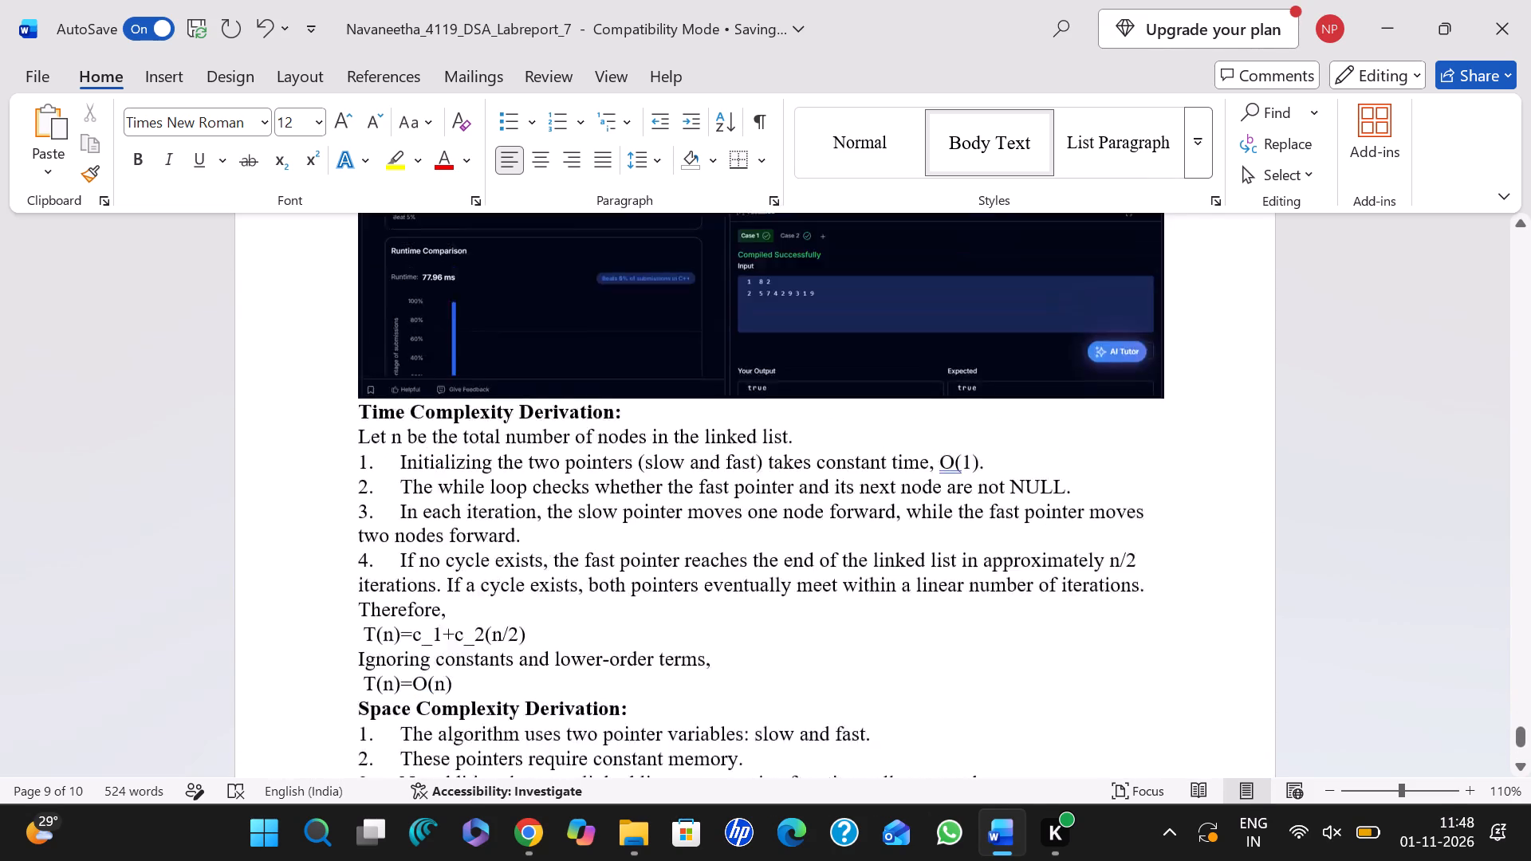
scroll(384, 489, "up", 3)
scroll(384, 489, "down", 2)
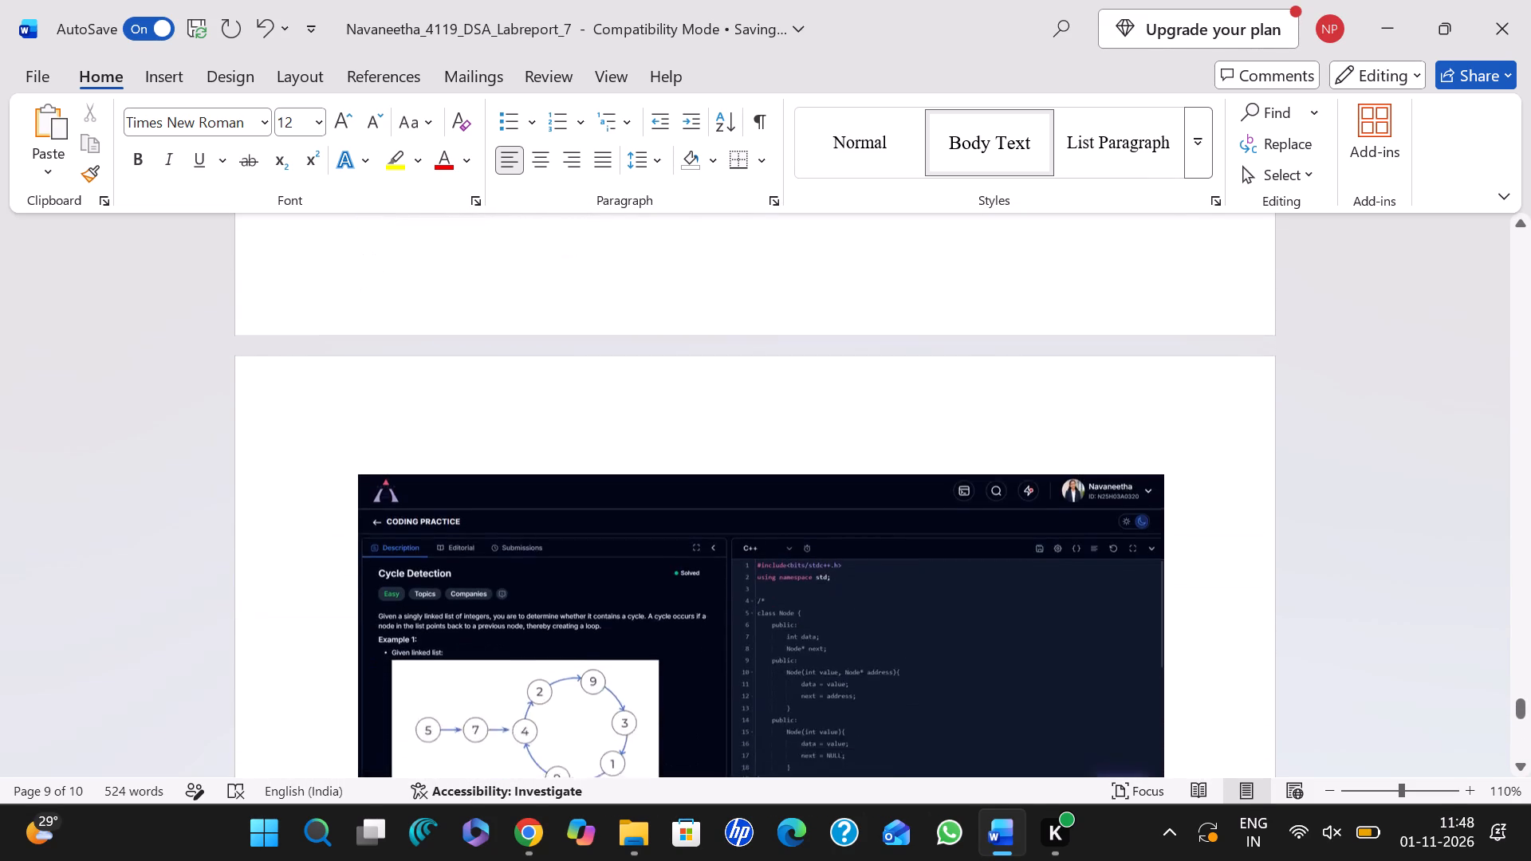
scroll(384, 489, "down", 3)
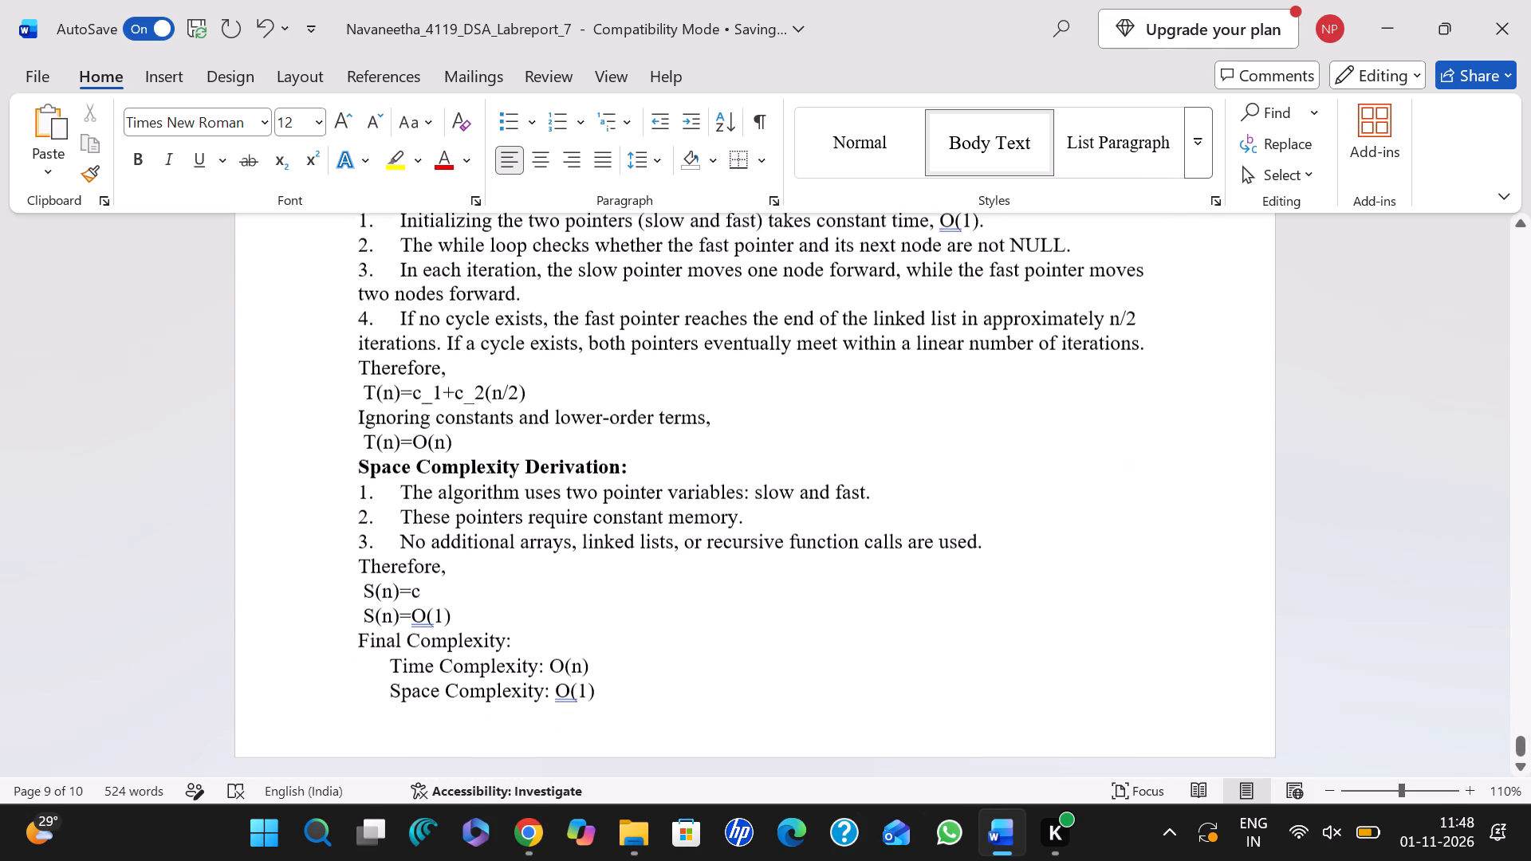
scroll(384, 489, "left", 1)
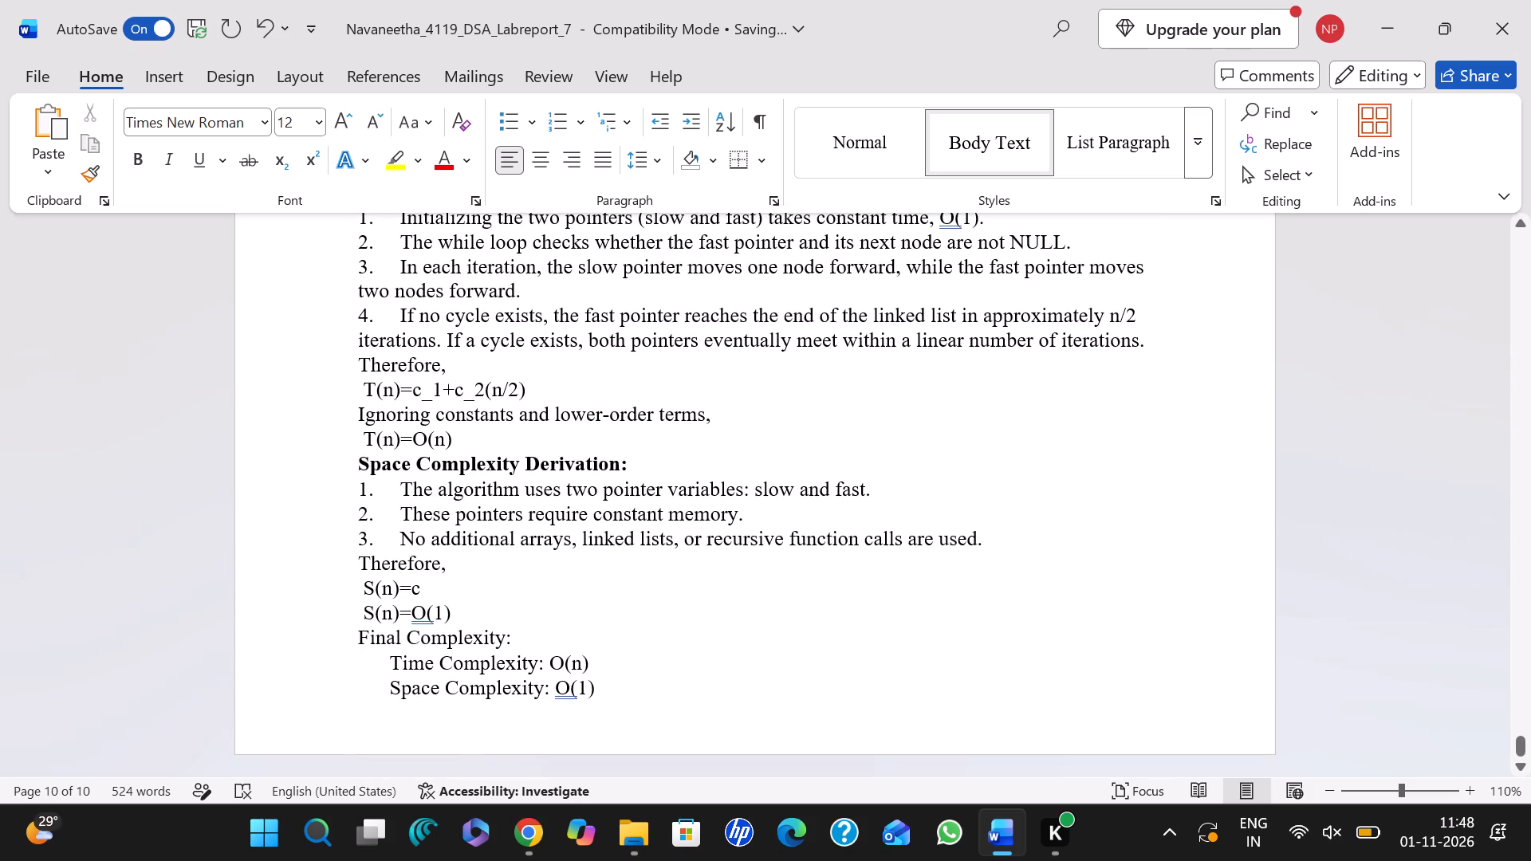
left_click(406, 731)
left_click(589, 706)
Insert two blank lines before the "output" heading on page 8 to move it onto the next page with its screenshot.
scroll(607, 784, "up", 3)
scroll(449, 500, "up", 4)
scroll(347, 682, "up", 1)
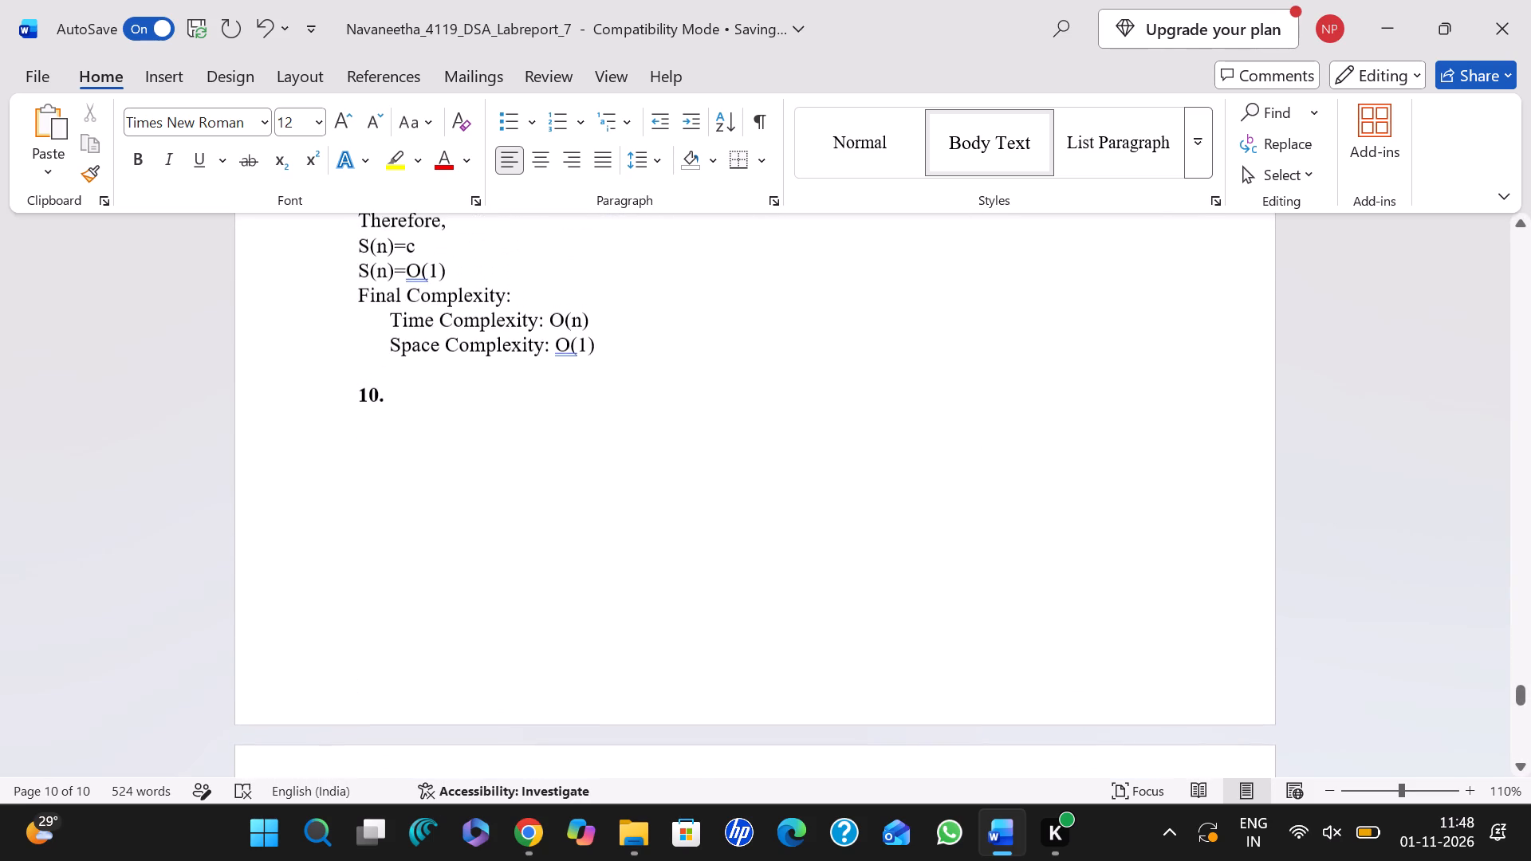
scroll(315, 555, "up", 6)
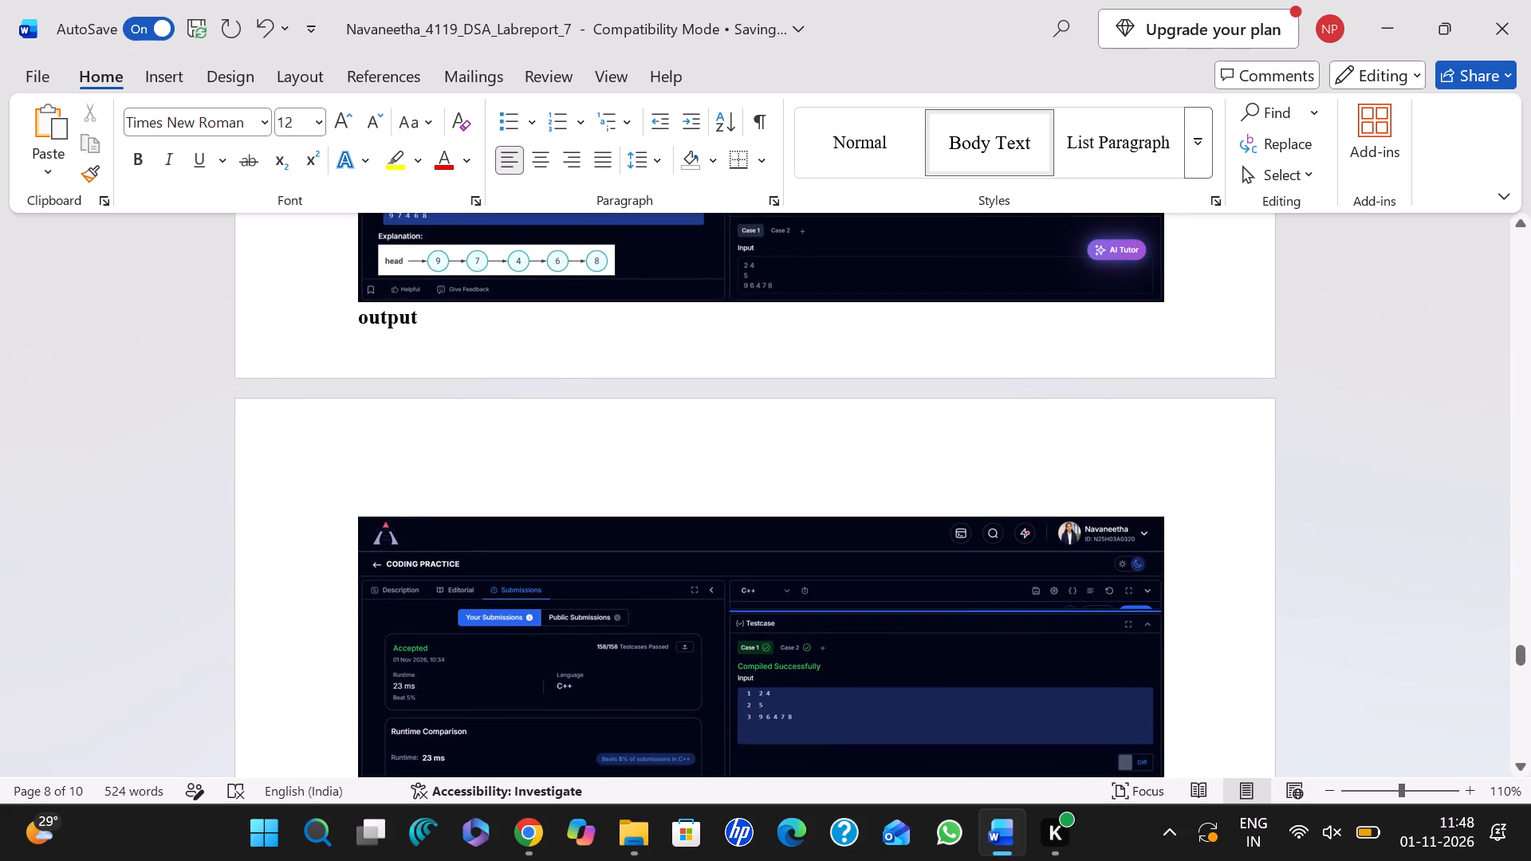
left_click(1191, 283)
key("Return")
key("Return")
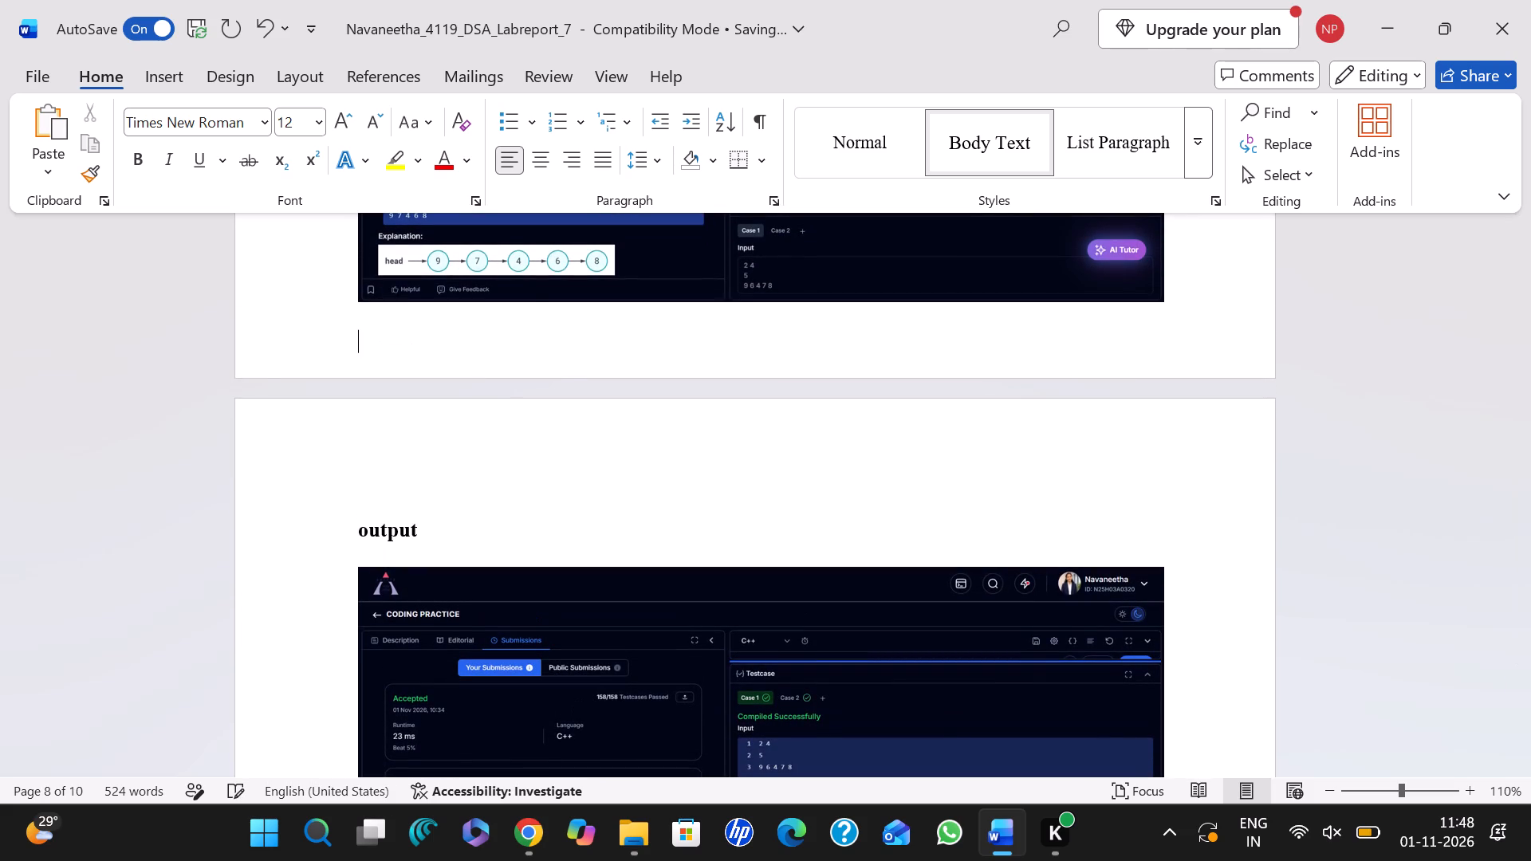
Remove the blank lines between the moved Output heading, its screenshot and the Time Complexity Derivation heading below it.
left_click(375, 515)
left_click(421, 524)
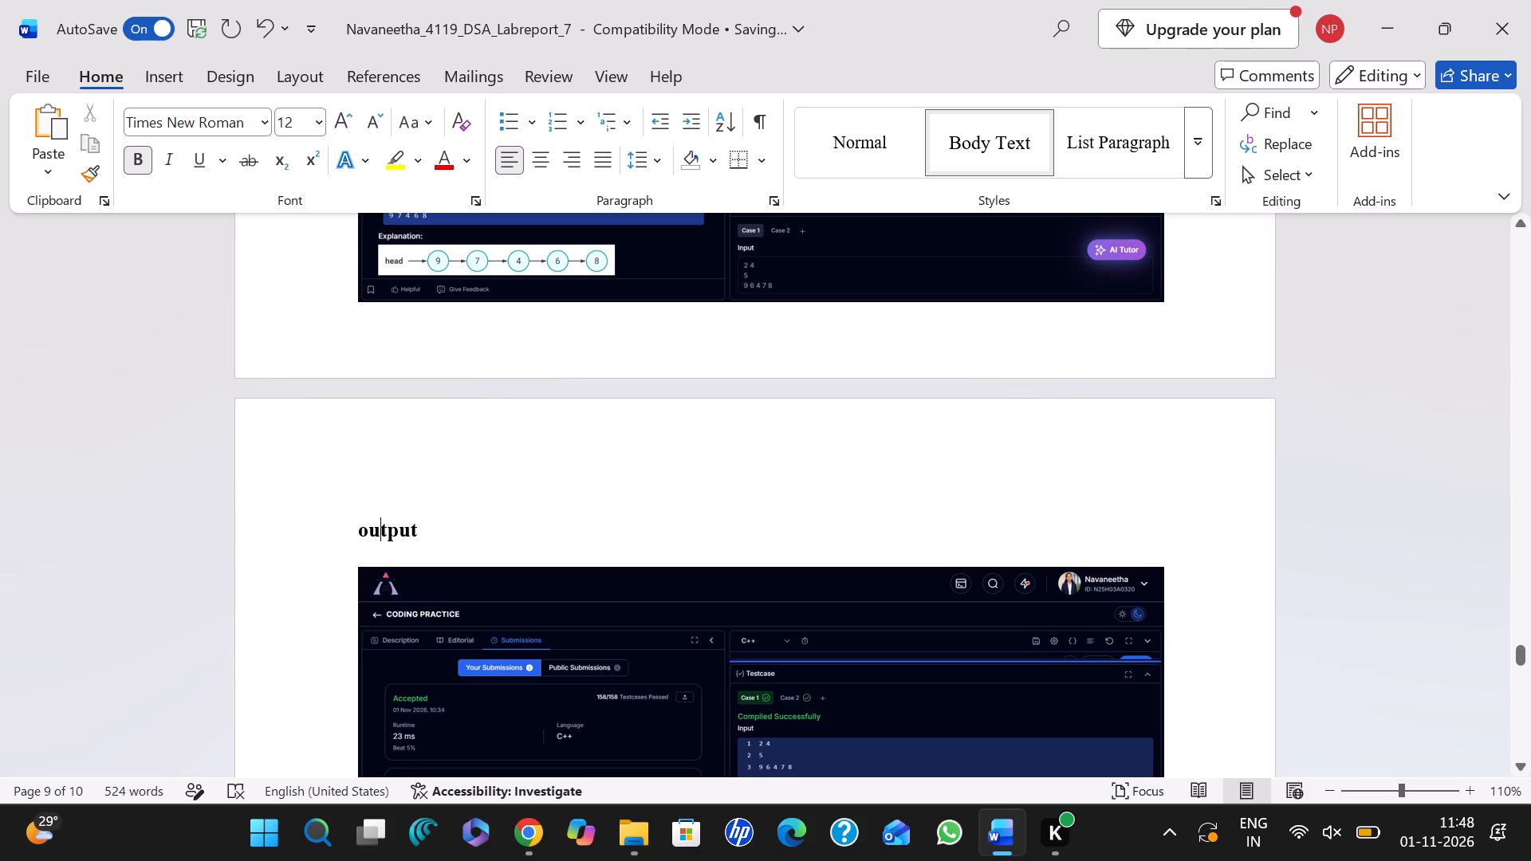
key("Return")
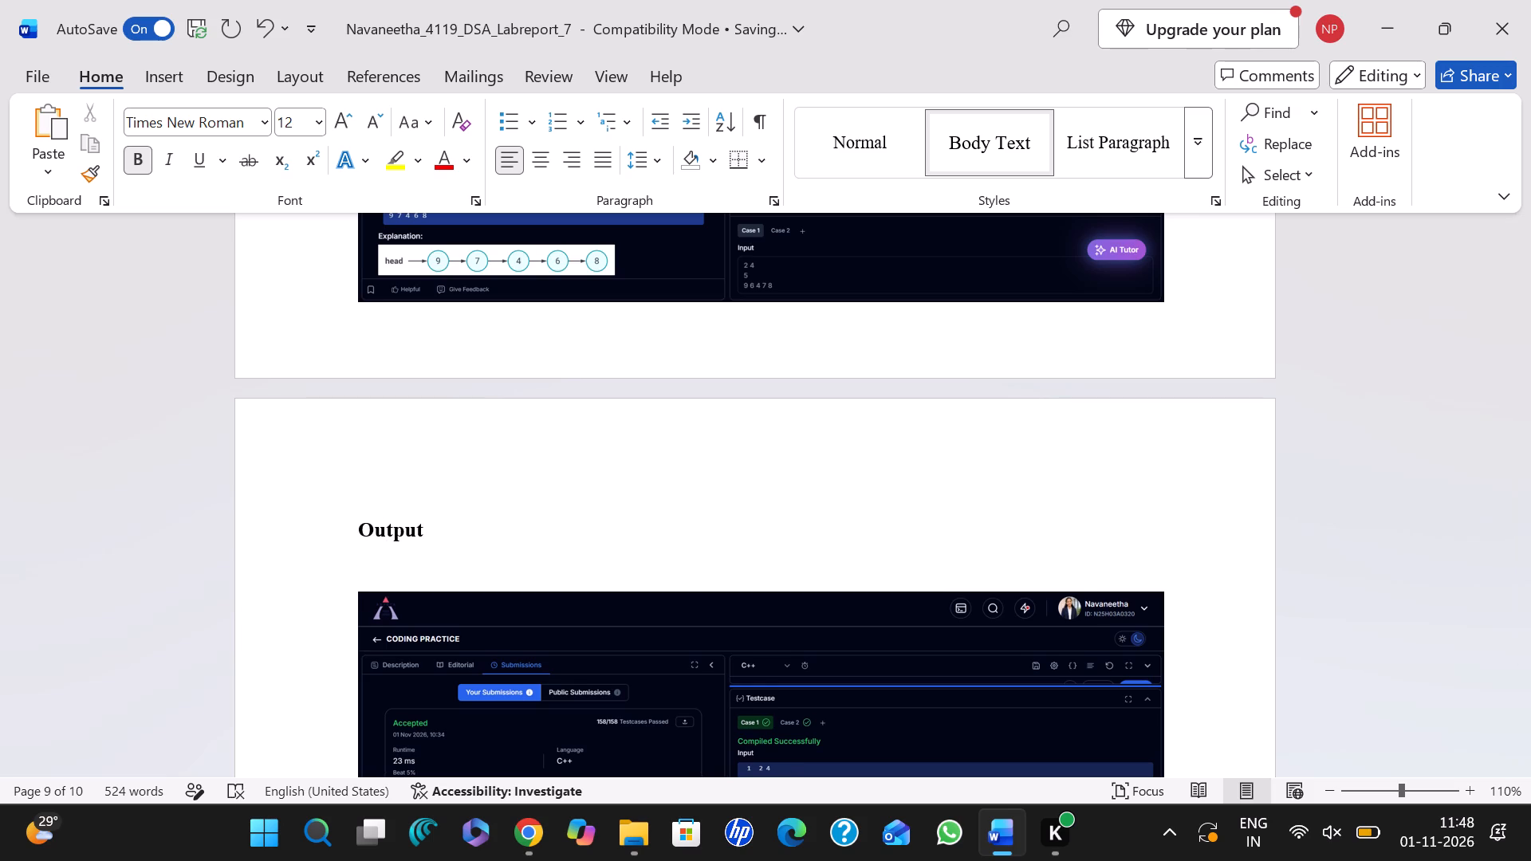
key("Delete")
key("Delete")
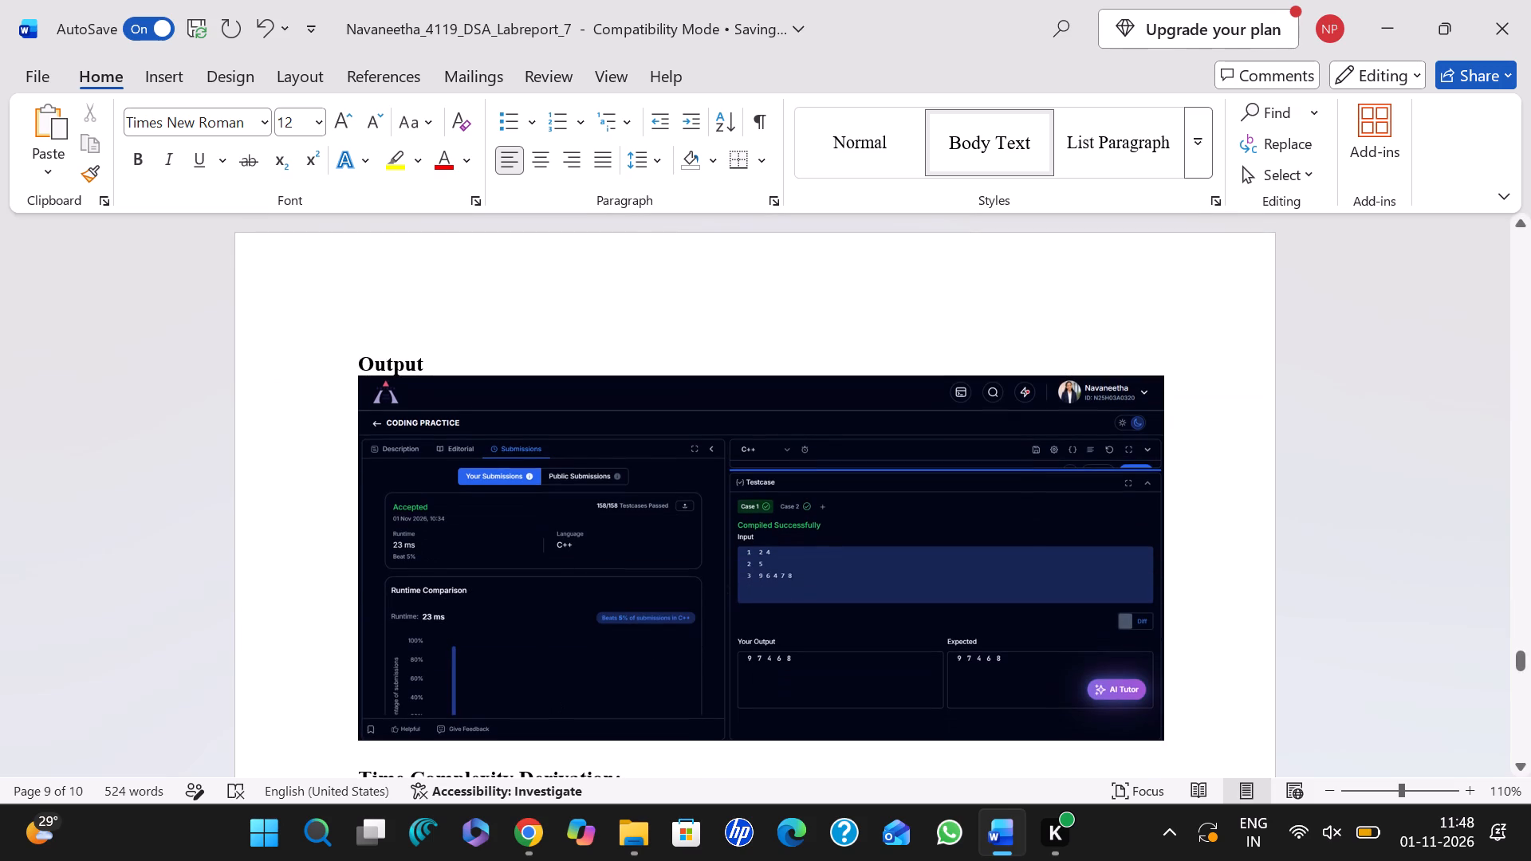
scroll(392, 552, "down", 1)
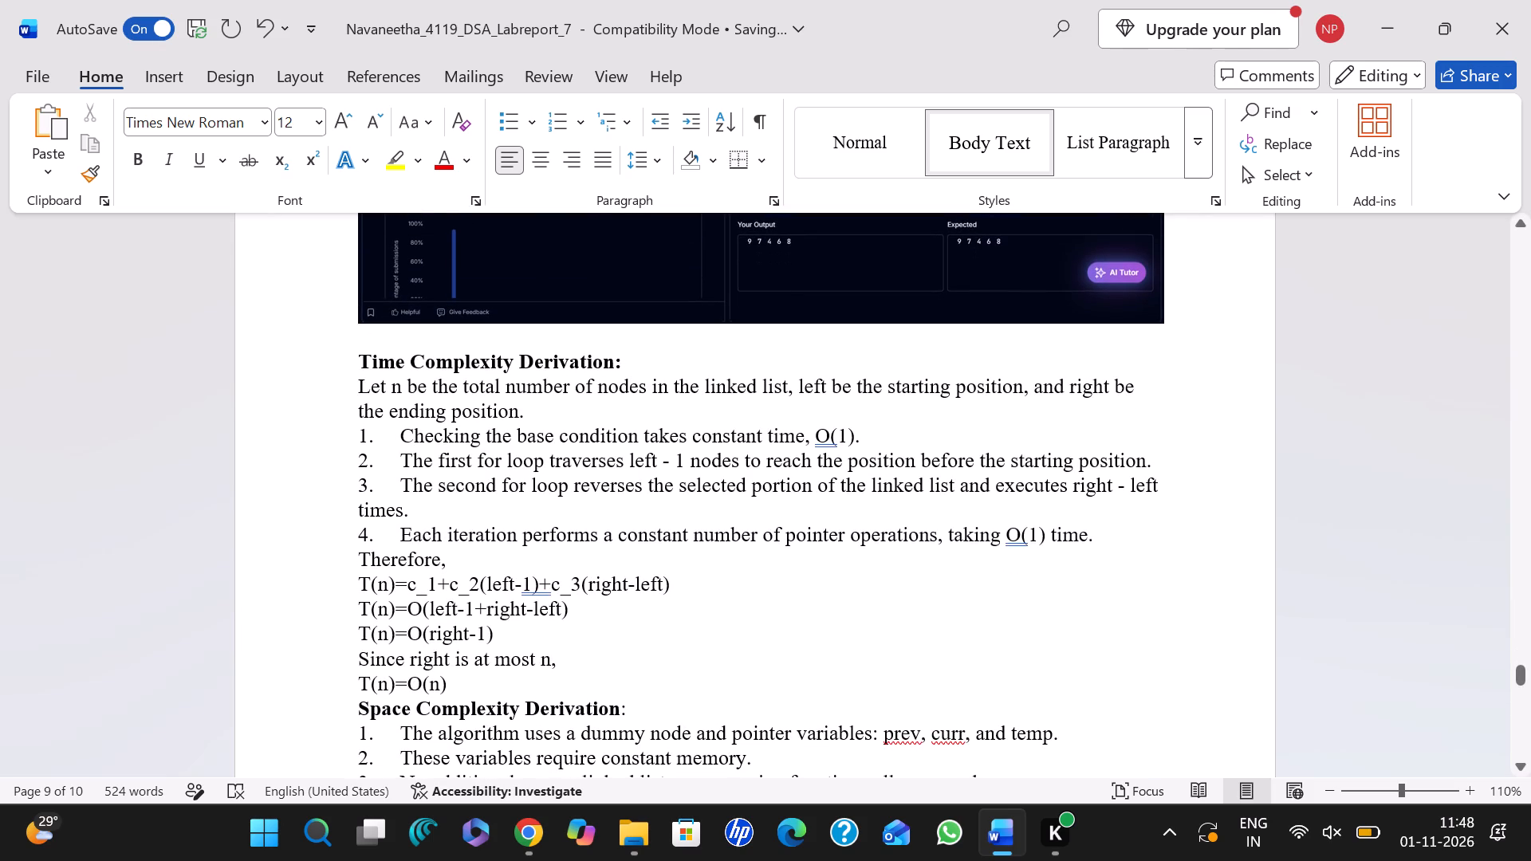
left_click(368, 345)
key("Delete")
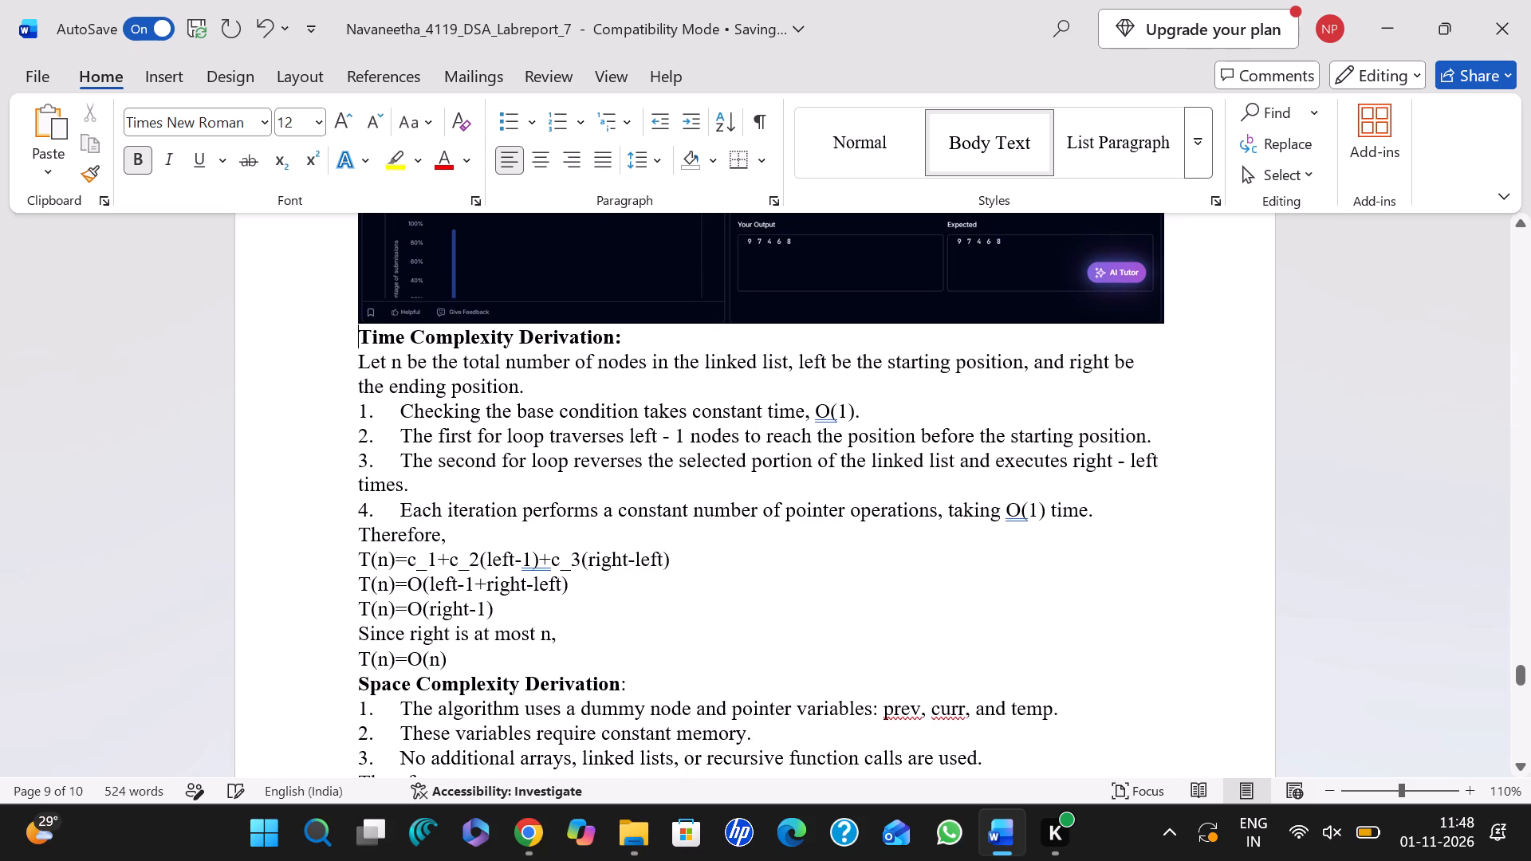
Insert blank lines before heading "10." to push it onto the next page, directly above its screenshot.
scroll(368, 345, "down", 3)
scroll(374, 360, "up", 1)
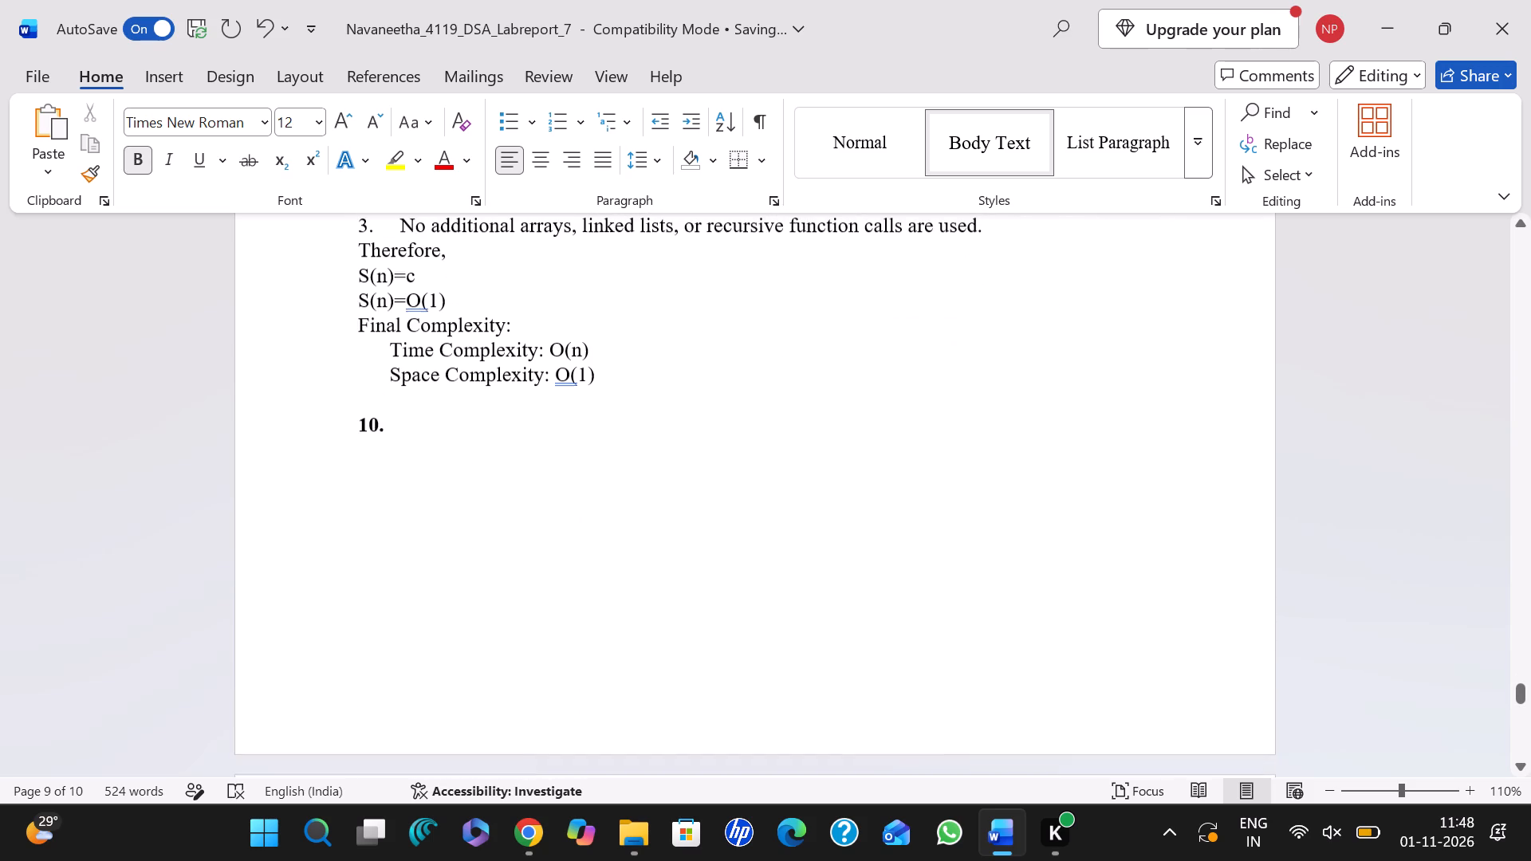
left_click(352, 422)
scroll(352, 422, "down", 1)
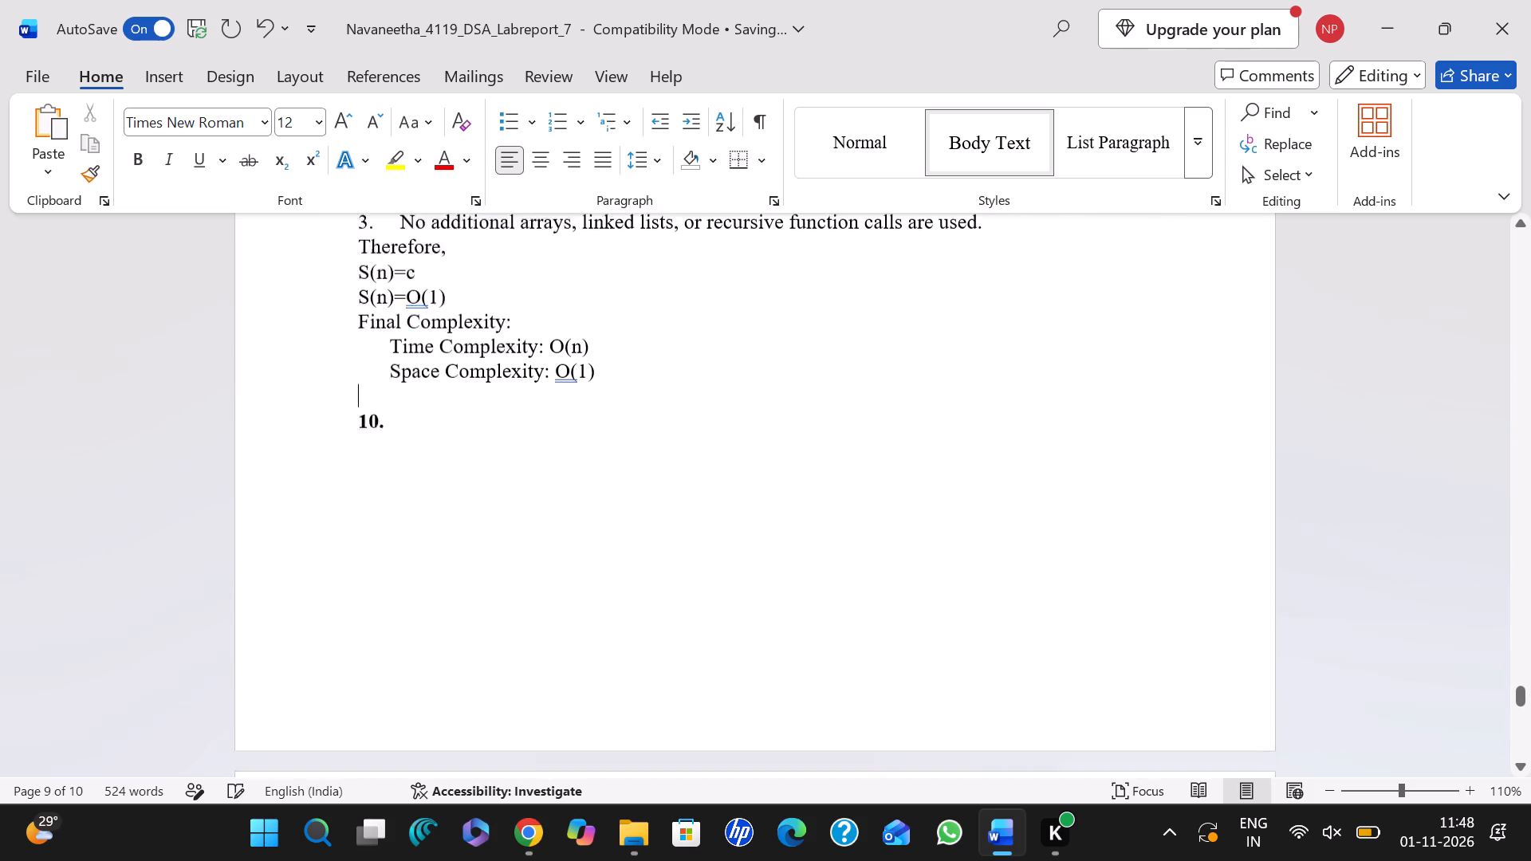
scroll(352, 422, "down", 1)
key("Return")
key("Return")
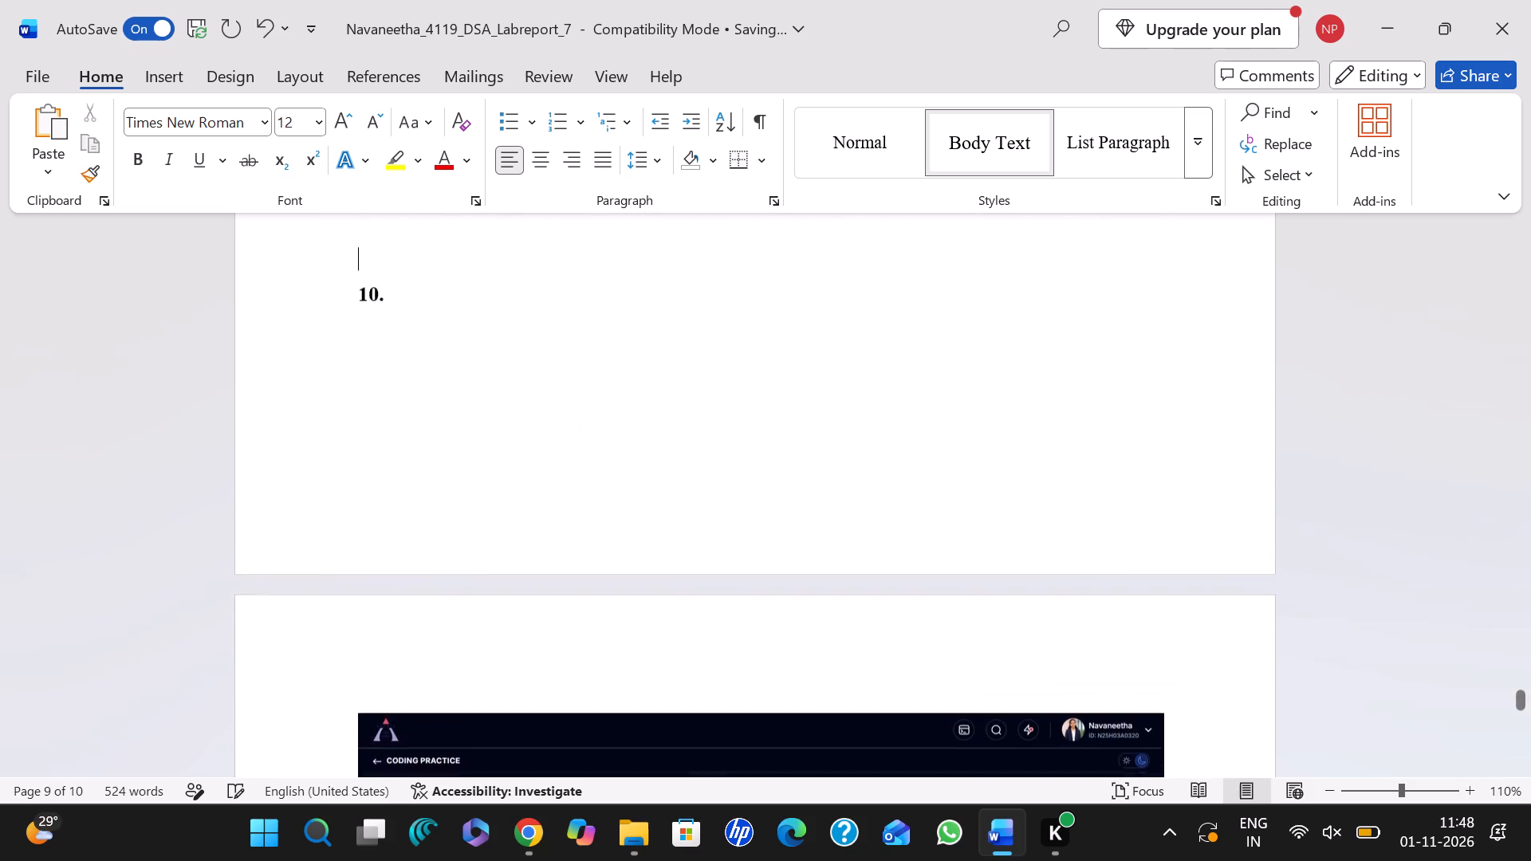
key("Return")
key("Return")
key("Return")
key("Return")
key("Return")
key("Return")
key("Return")
key("Return")
key("Return")
key("Return")
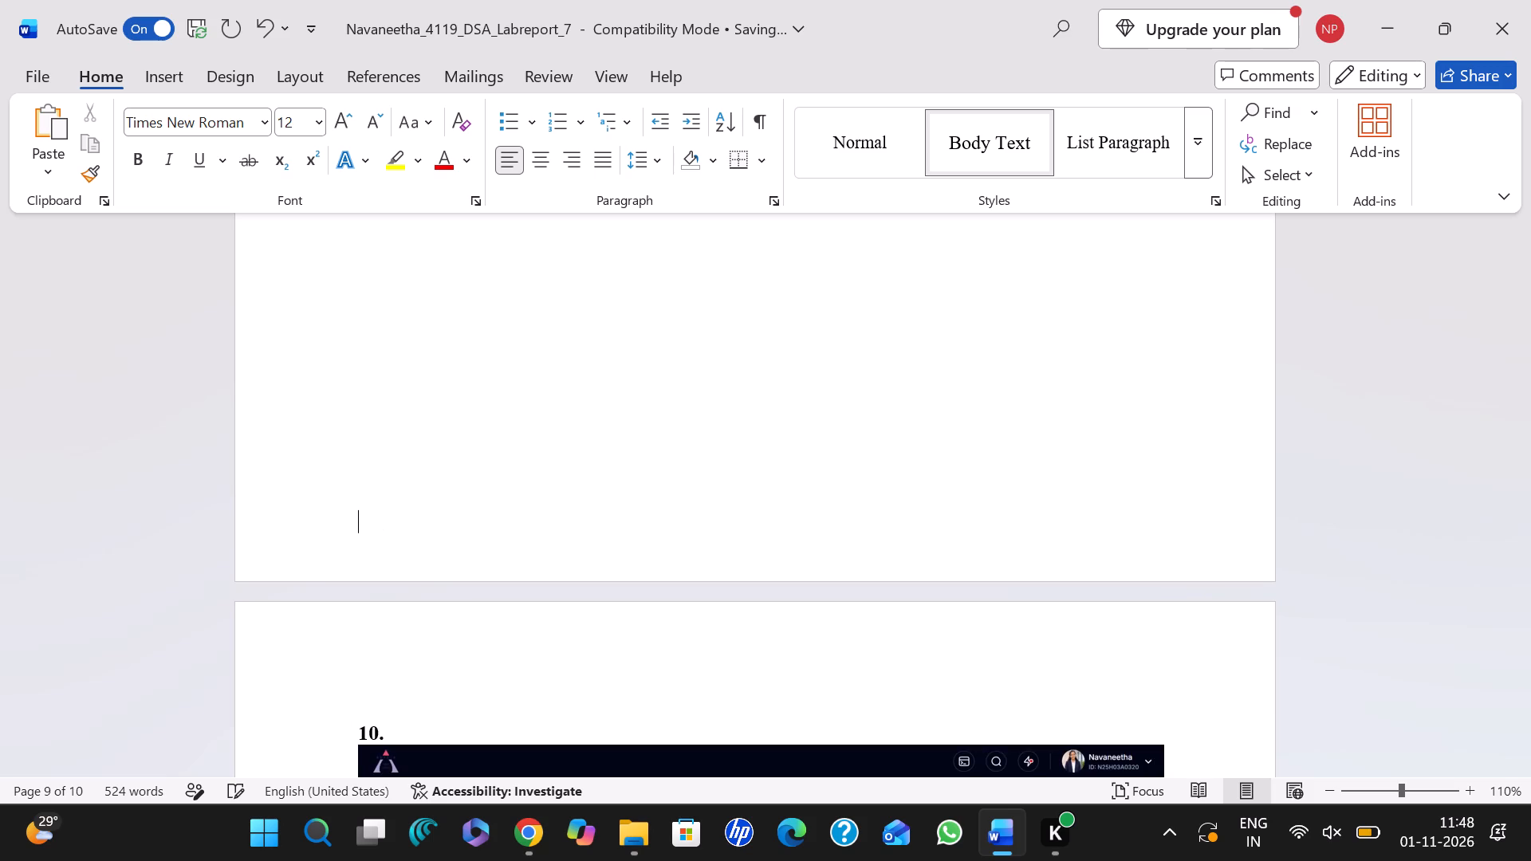
Review the report's layout from the final complexity section back through the question pages and certificate to the cover page.
scroll(352, 422, "down", 5)
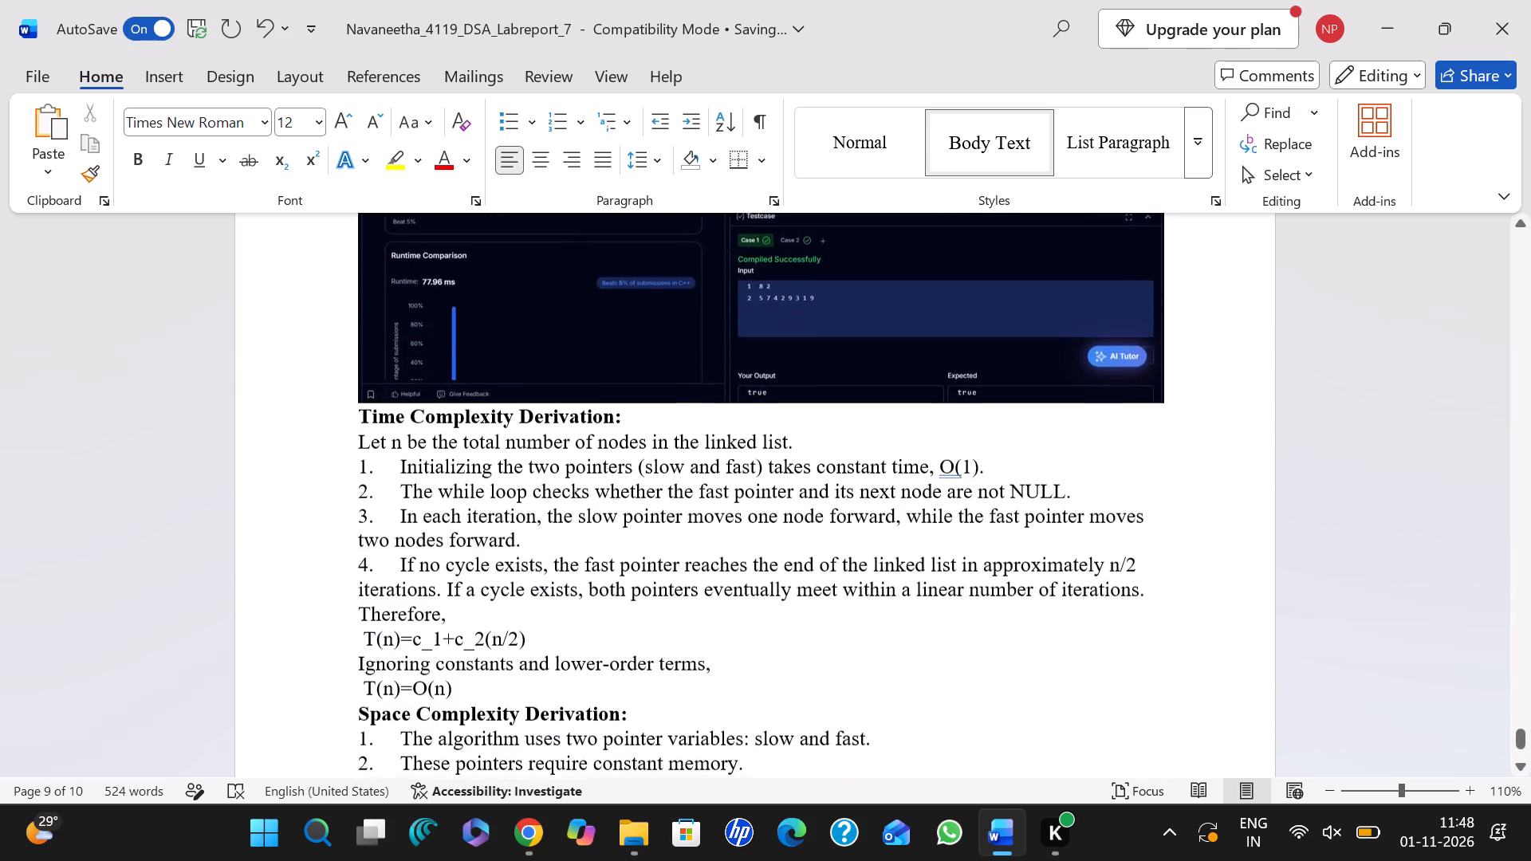
scroll(352, 422, "down", 3)
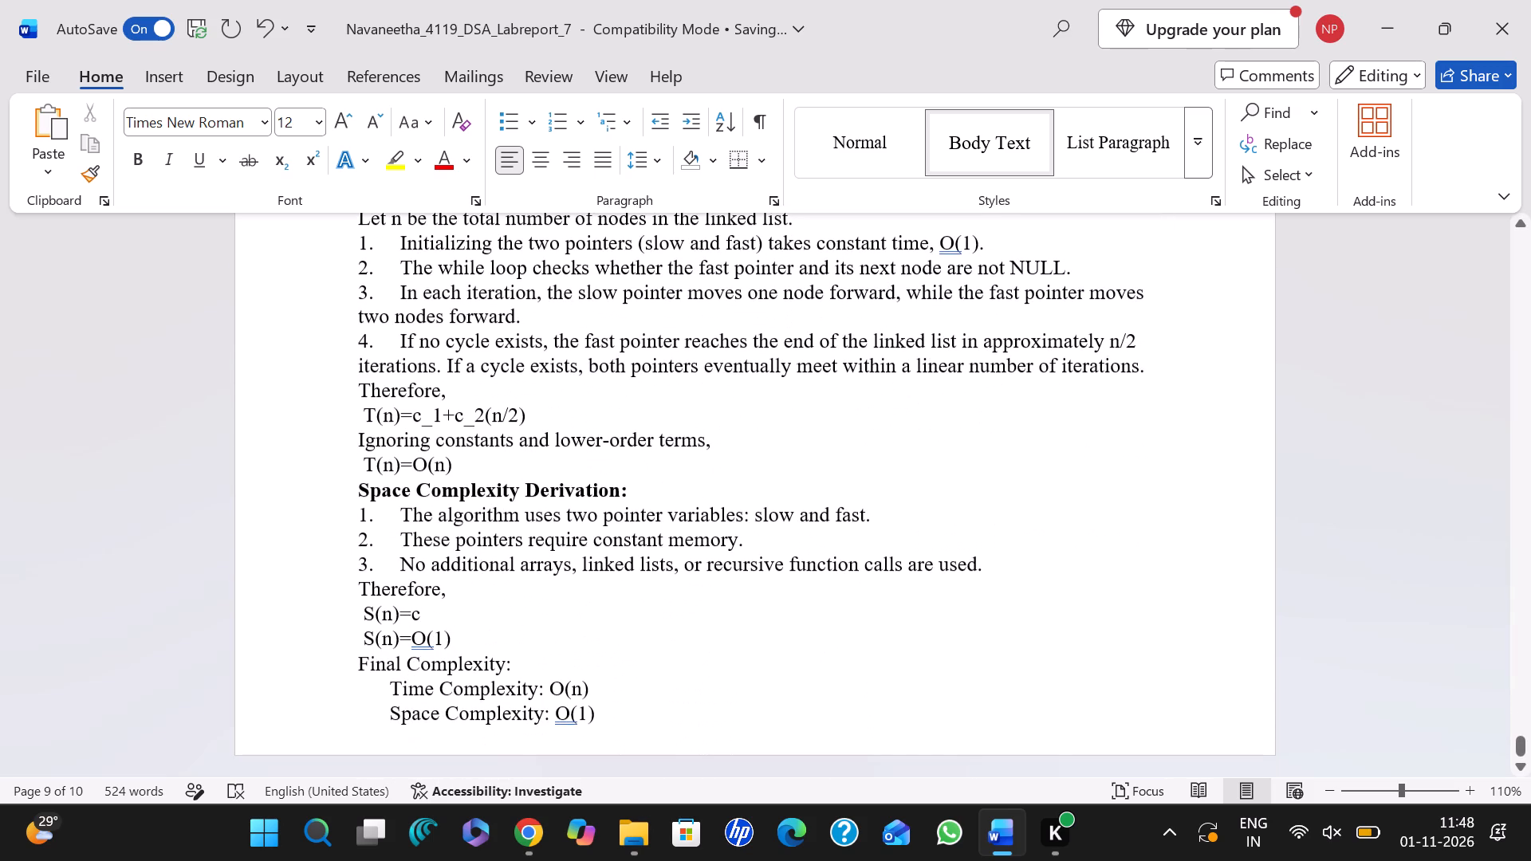
scroll(478, 455, "up", 6)
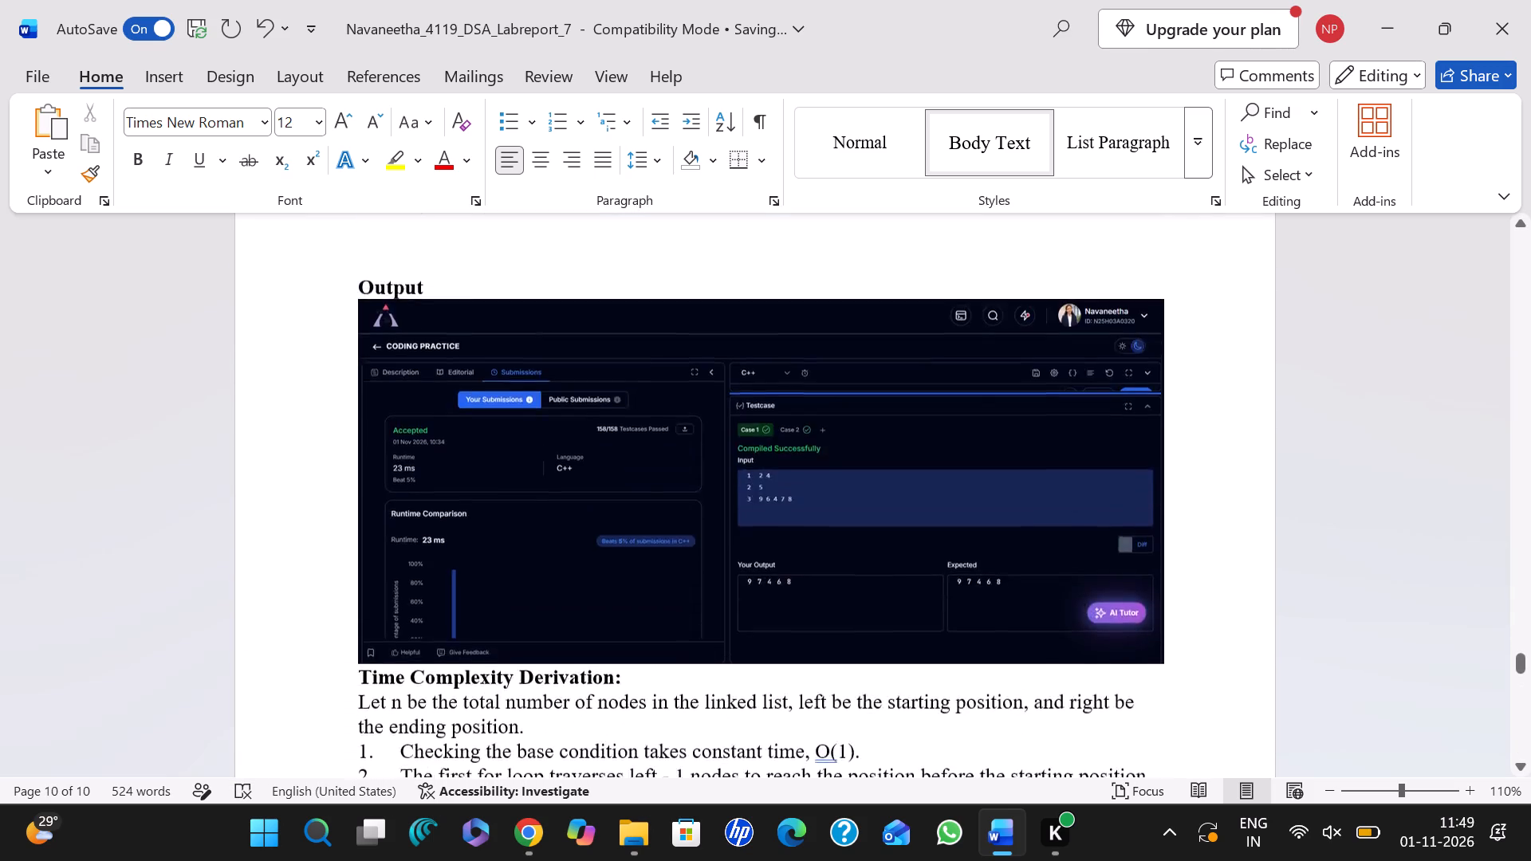
scroll(478, 455, "up", 7)
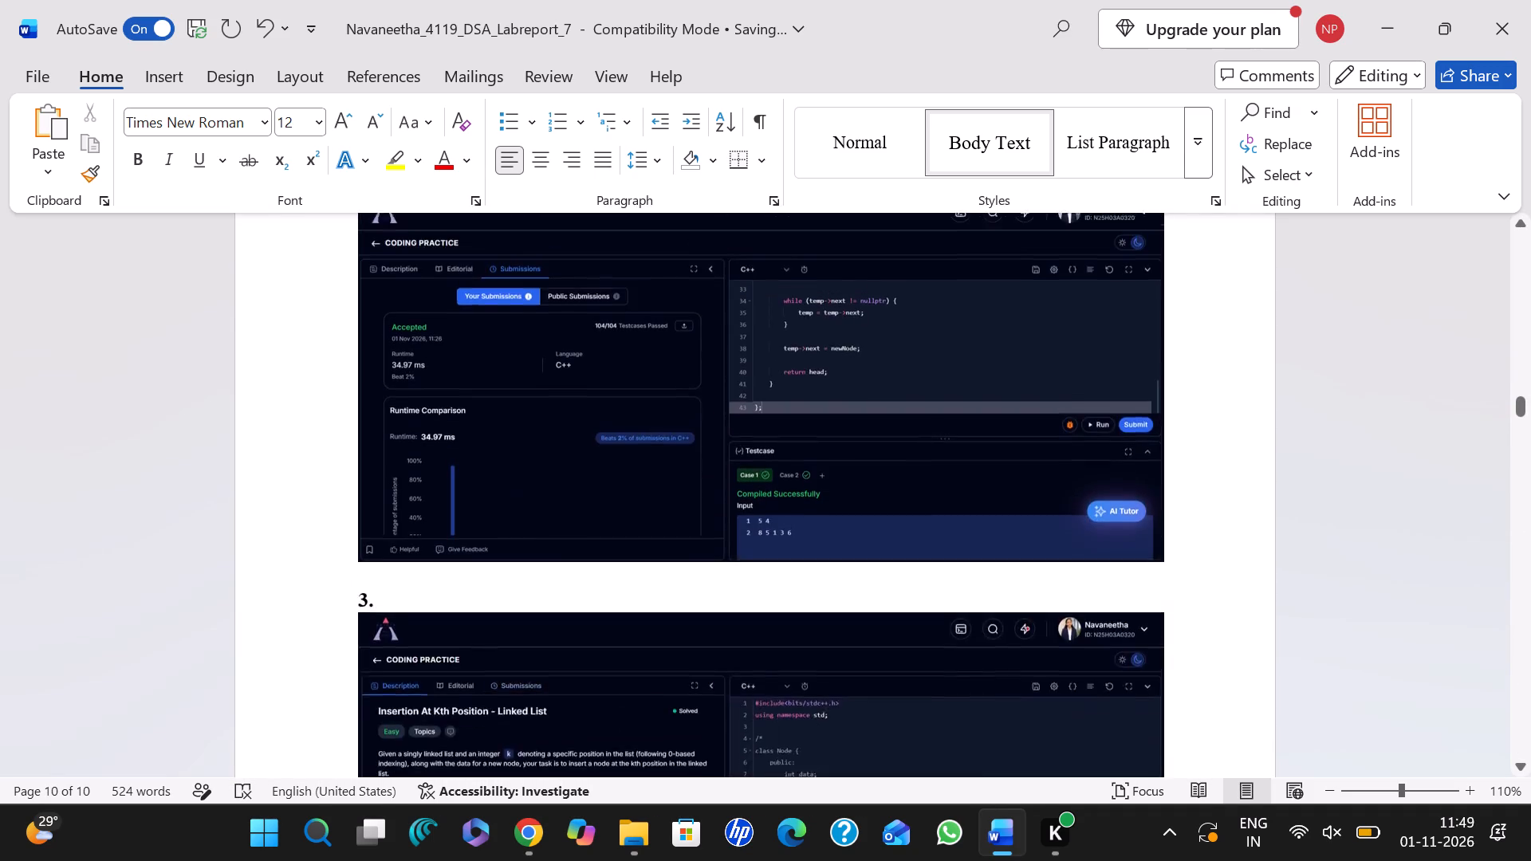
scroll(478, 455, "up", 6)
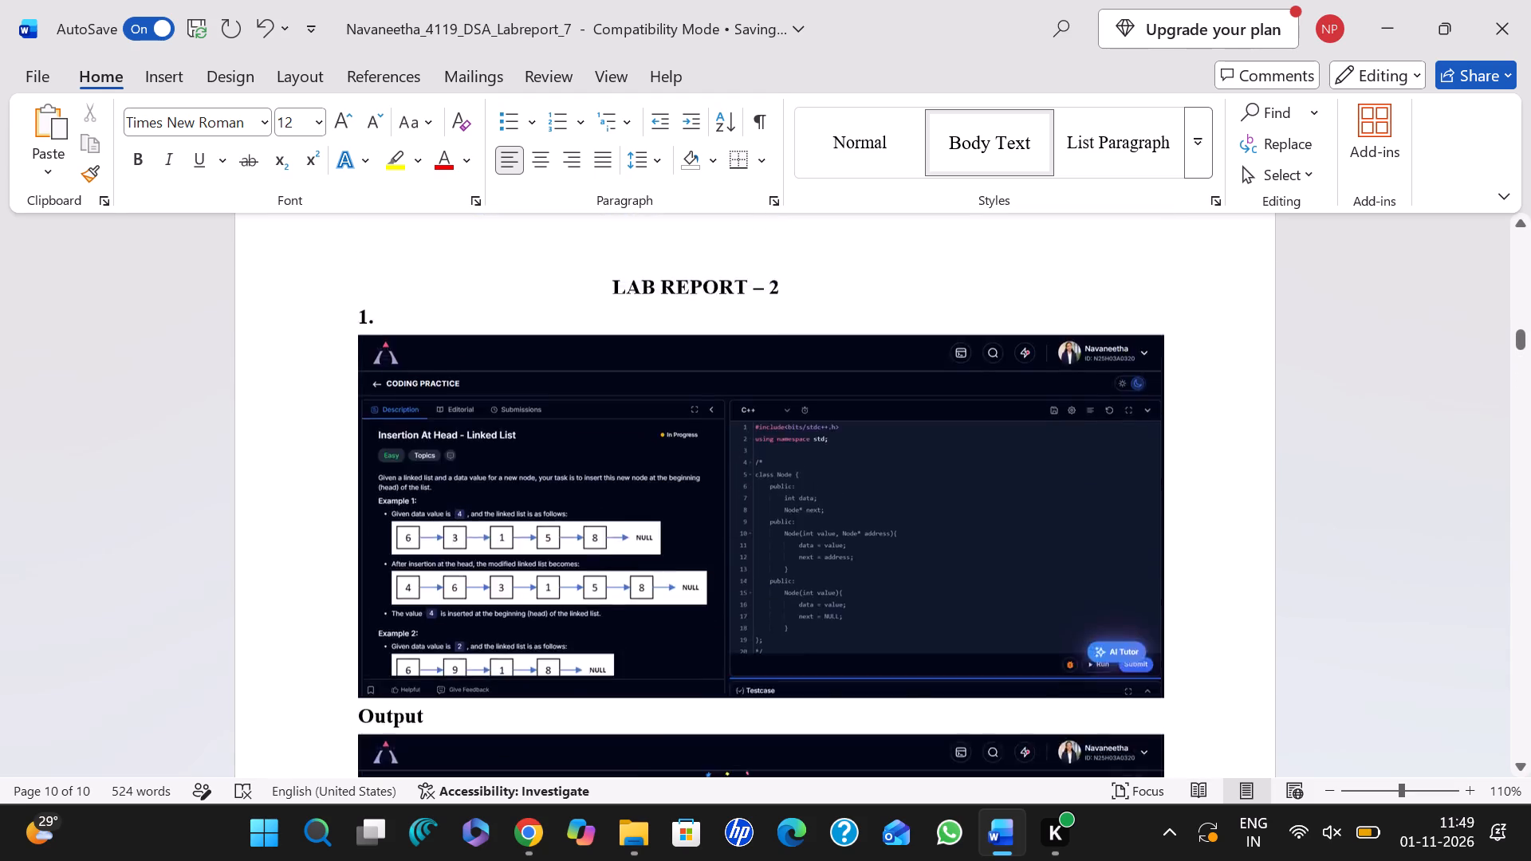
scroll(478, 455, "up", 2)
scroll(518, 565, "up", 1)
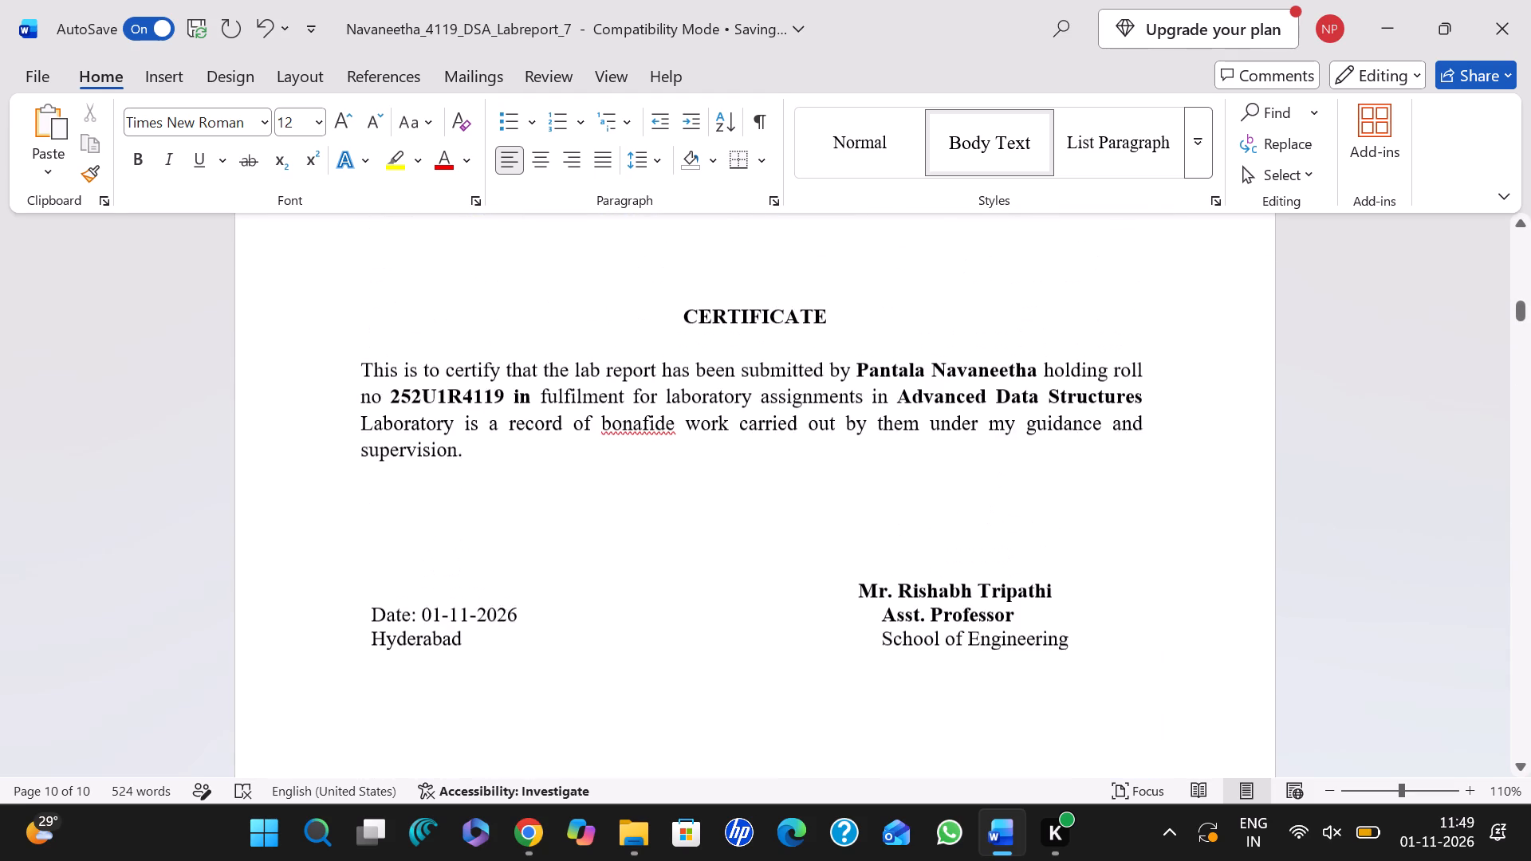
scroll(518, 565, "up", 1)
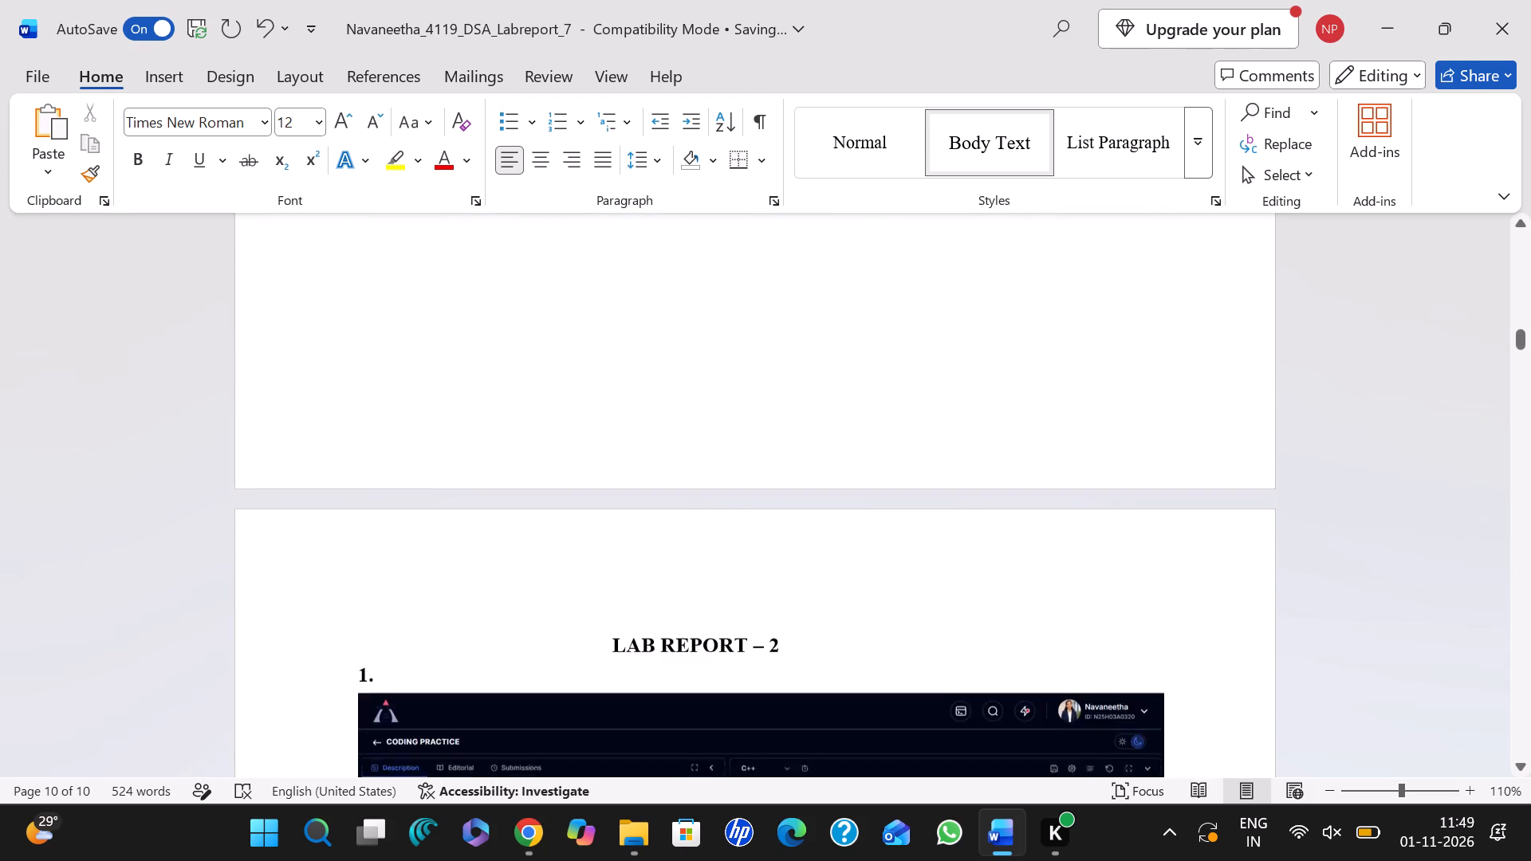
scroll(518, 565, "up", 6)
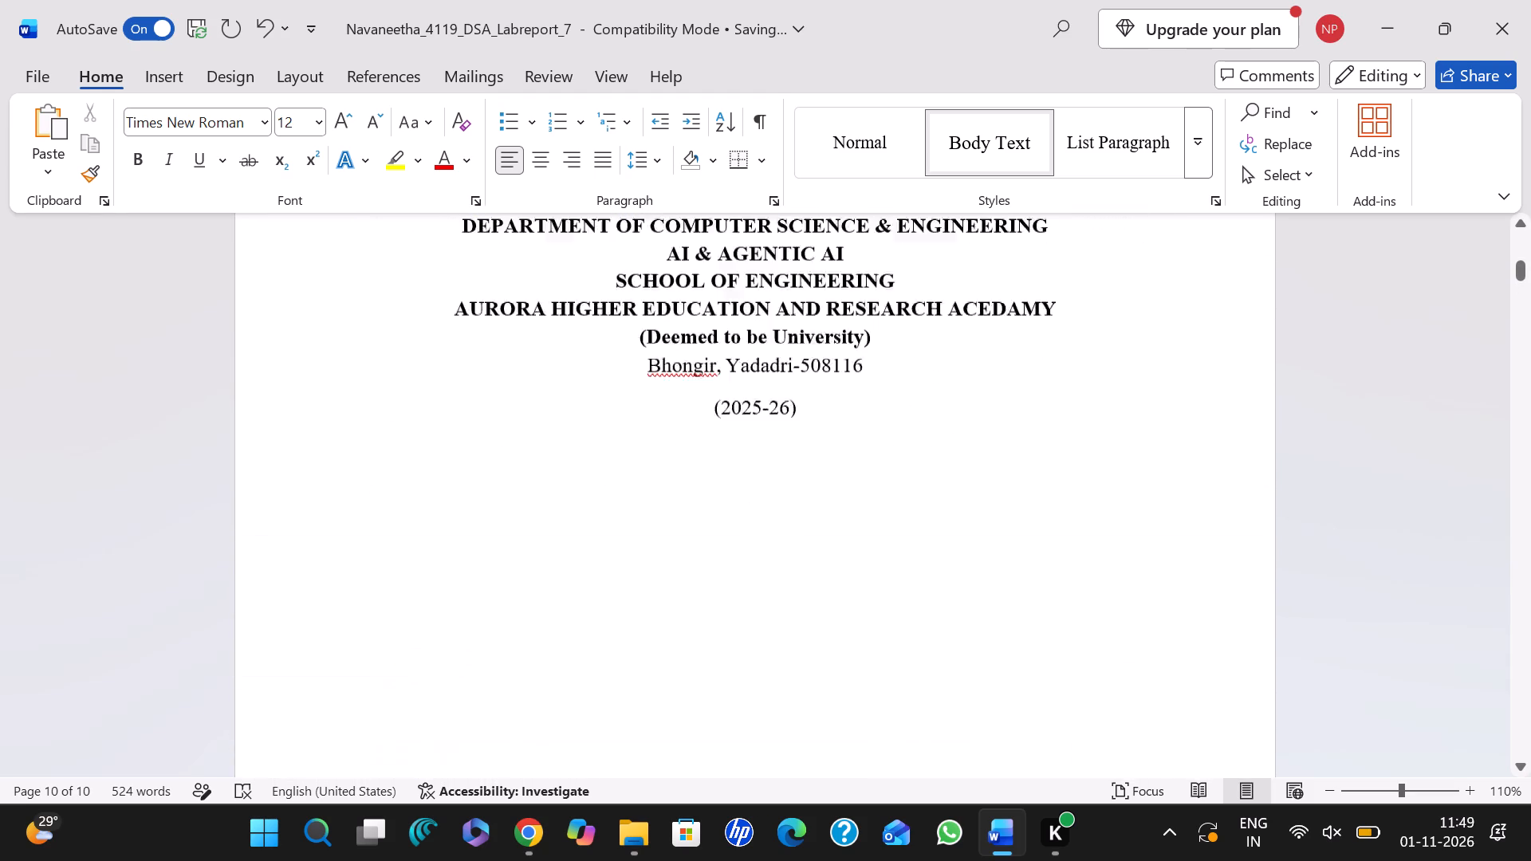
scroll(518, 565, "up", 2)
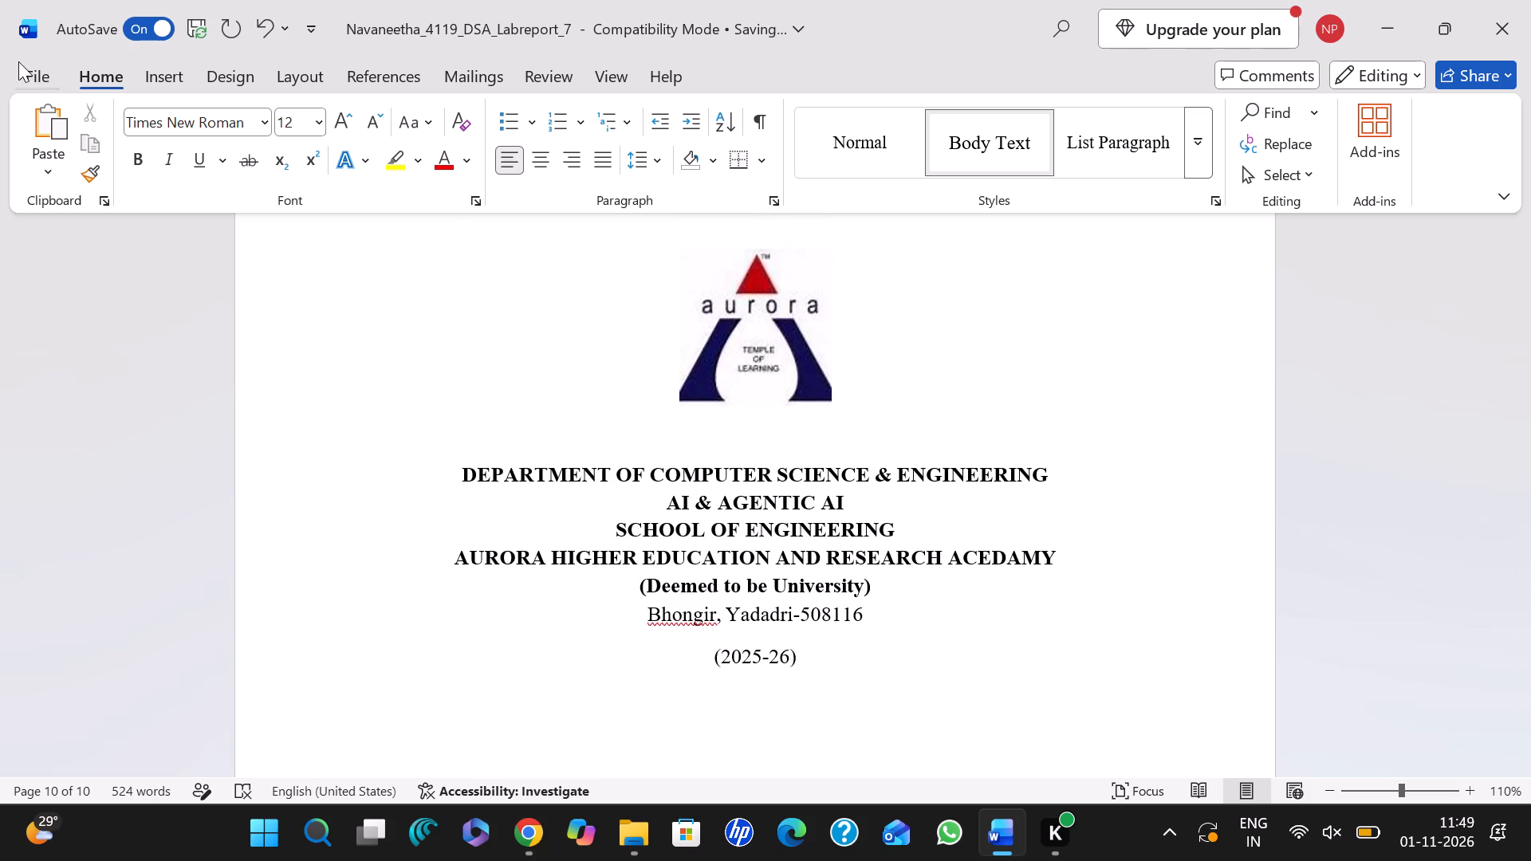
Start exporting the report as a PDF and choose the Desktop folder as the save location.
left_click(33, 81)
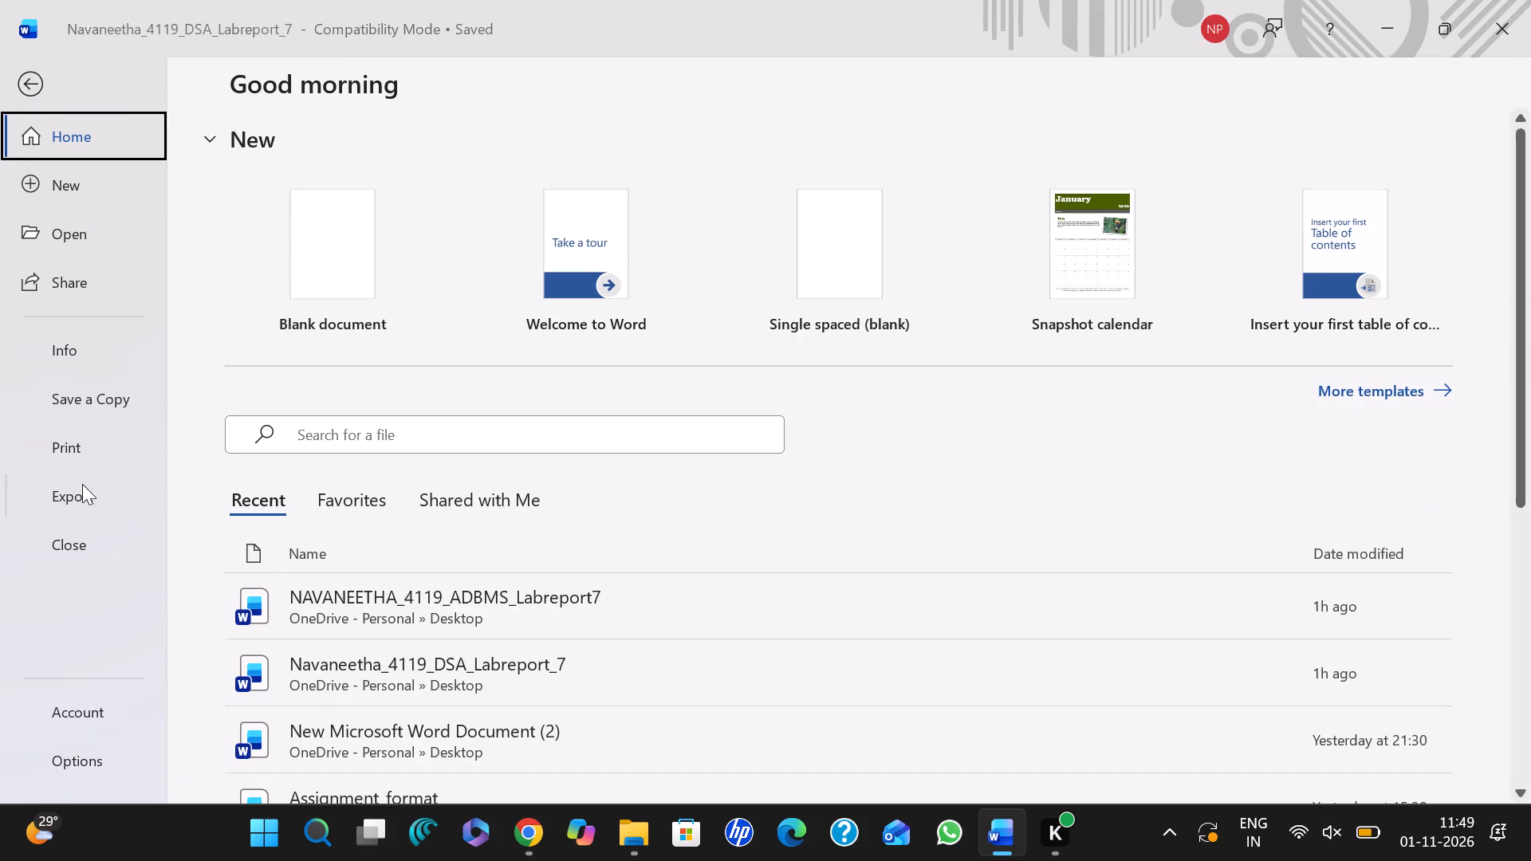
left_click(71, 489)
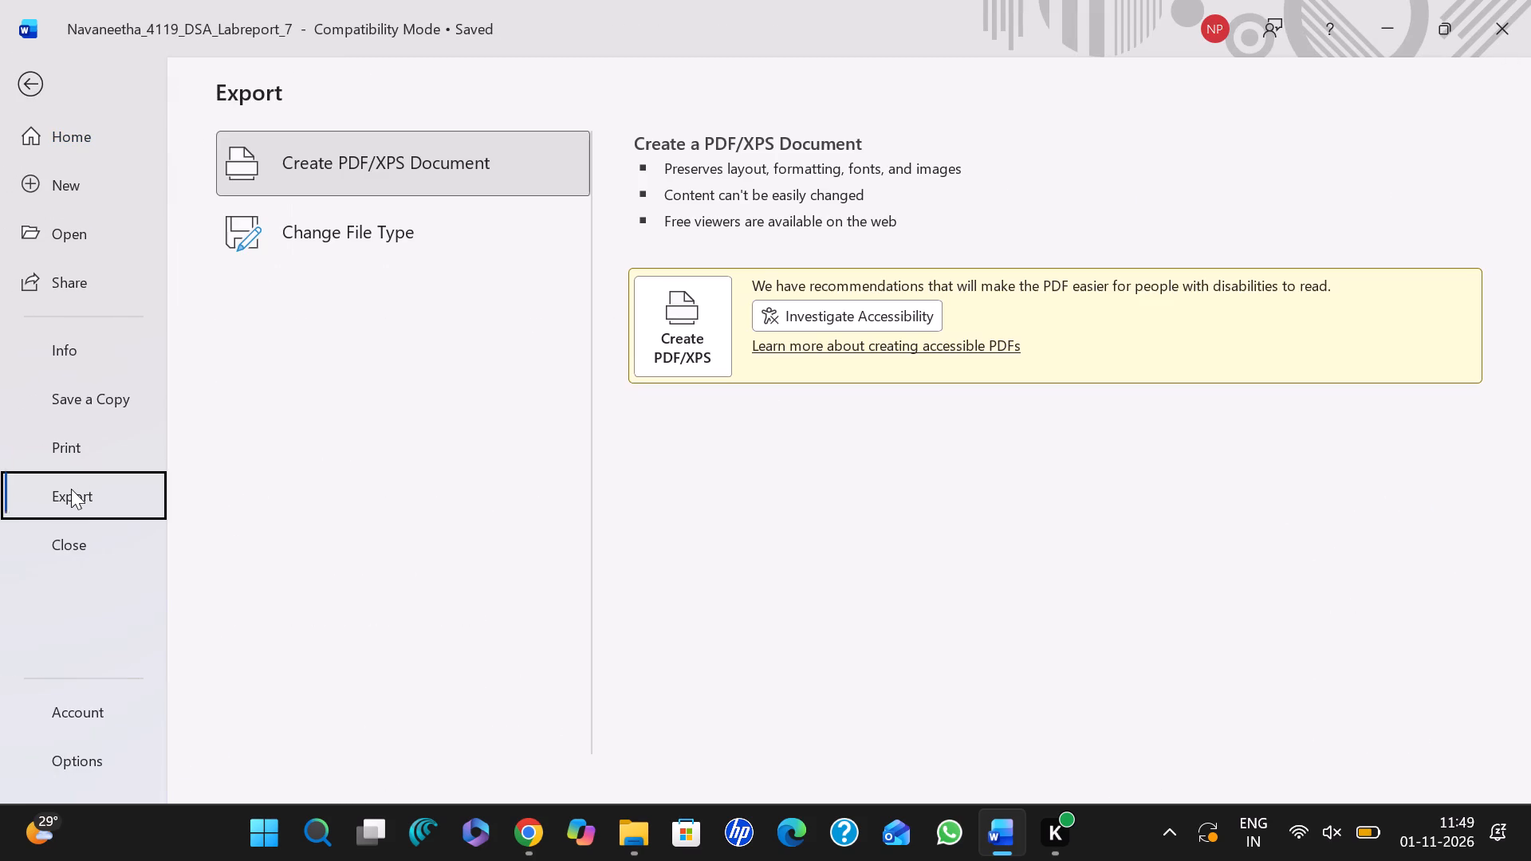
left_click(654, 329)
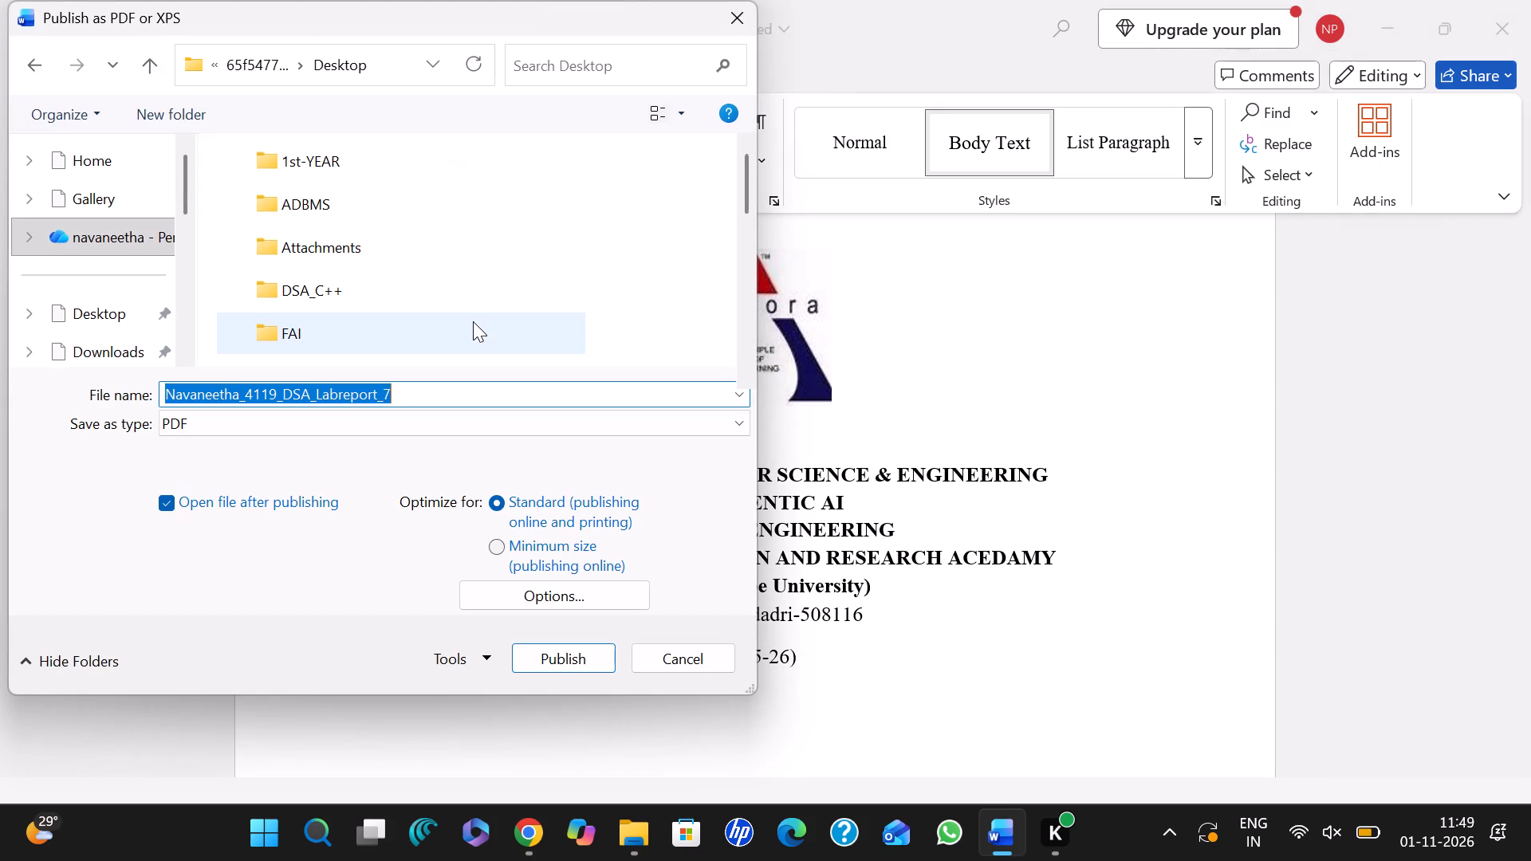
scroll(387, 326, "down", 1)
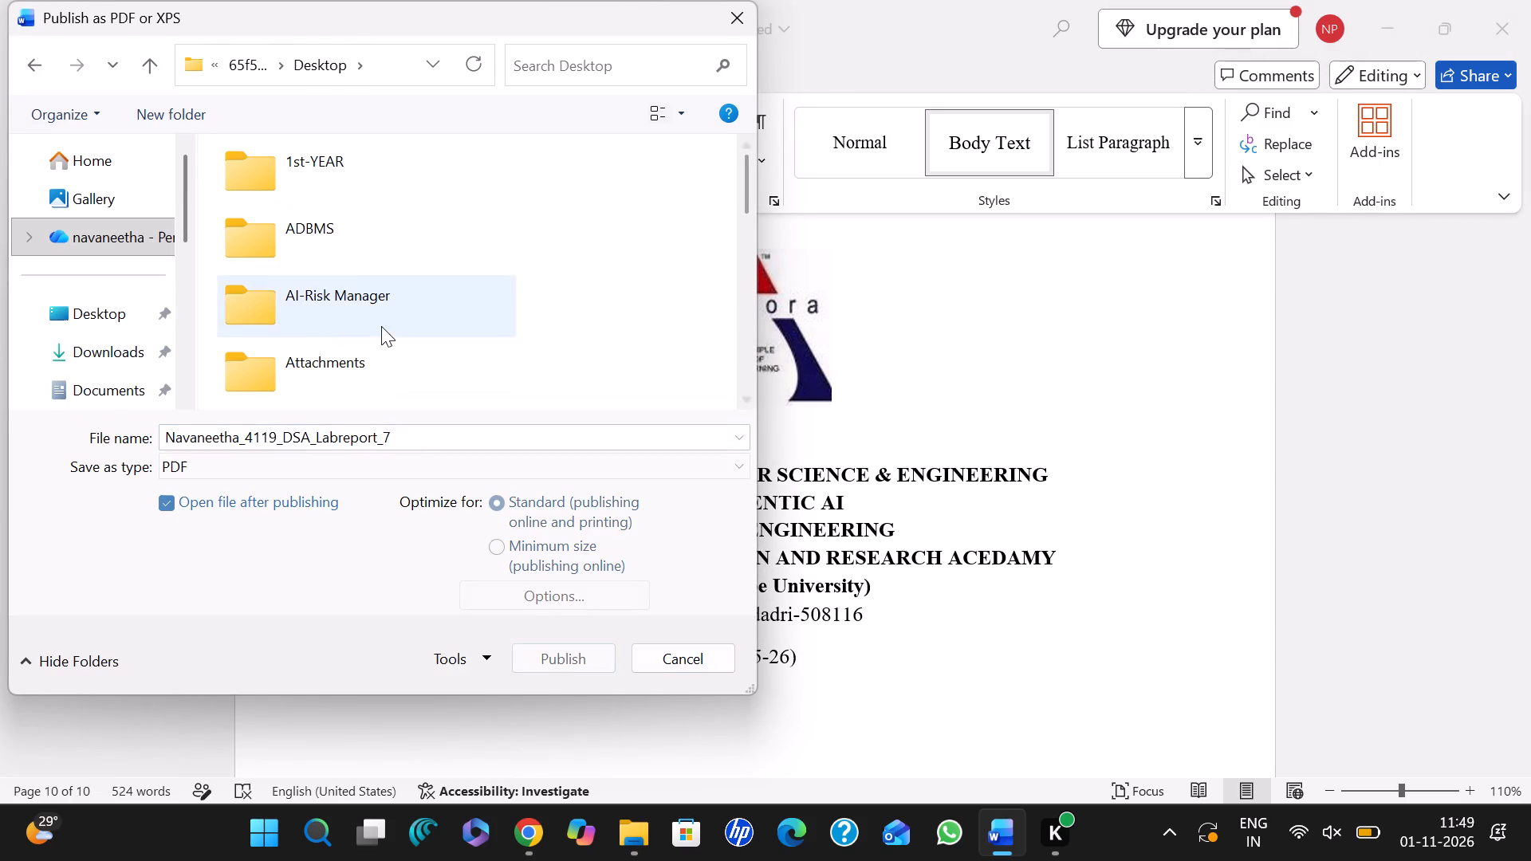
scroll(281, 299, "down", 2)
scroll(281, 299, "up", 1)
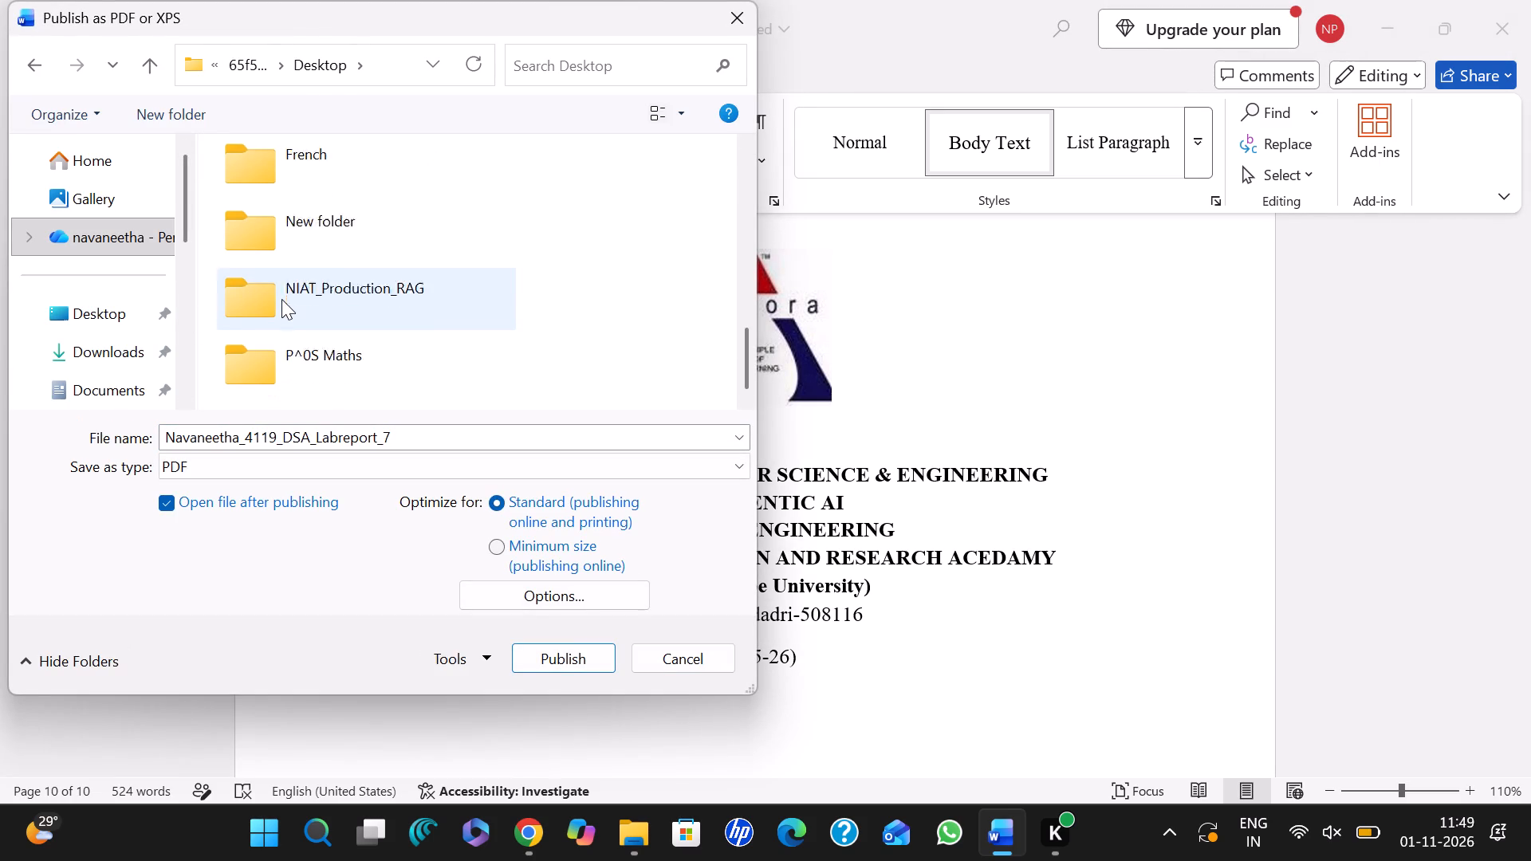
scroll(281, 299, "up", 3)
scroll(281, 299, "down", 1)
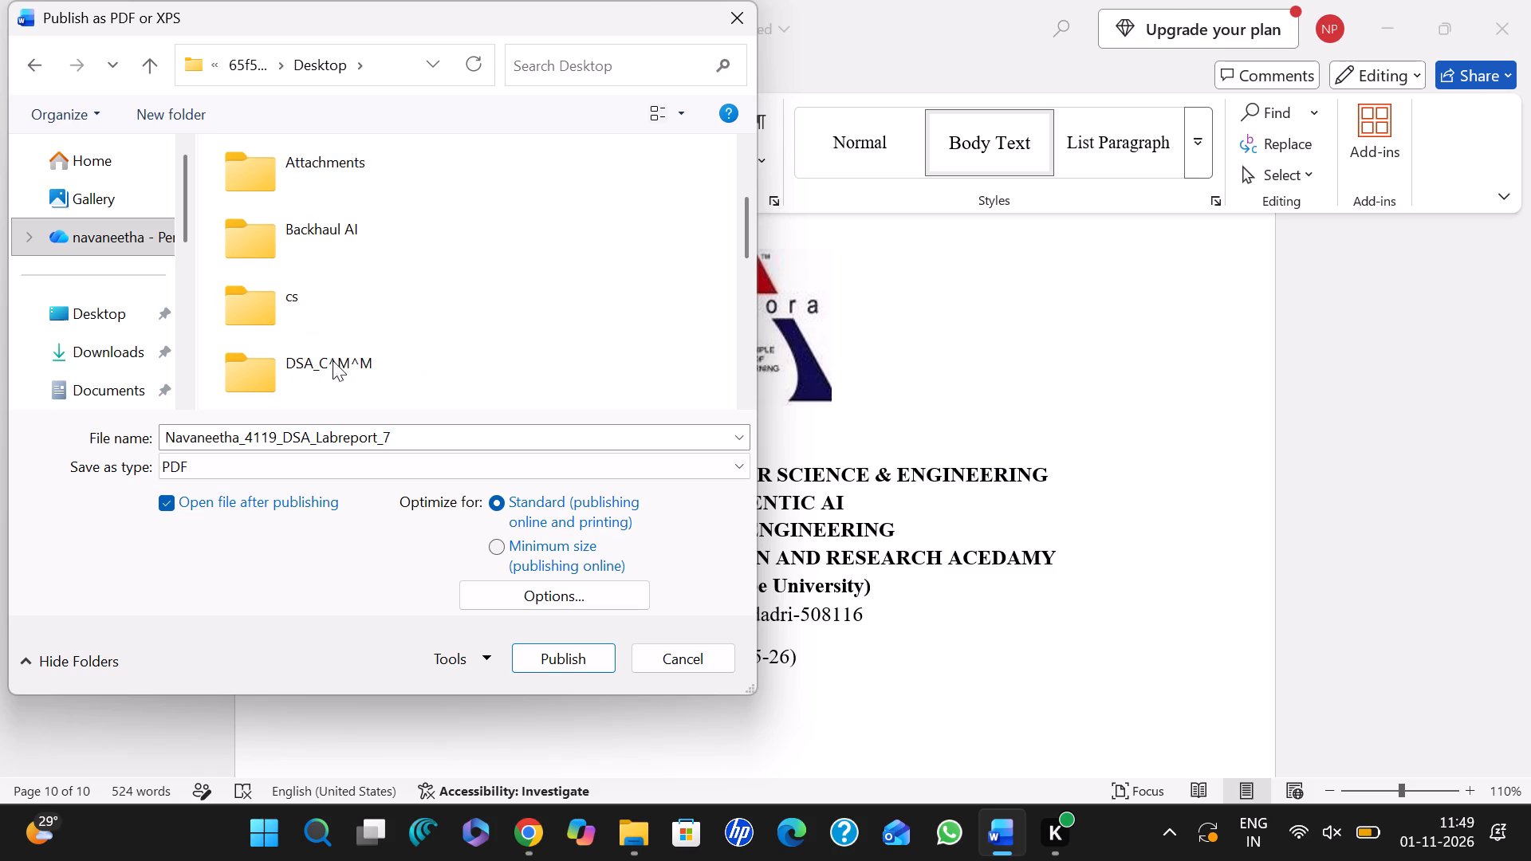
left_click(339, 375)
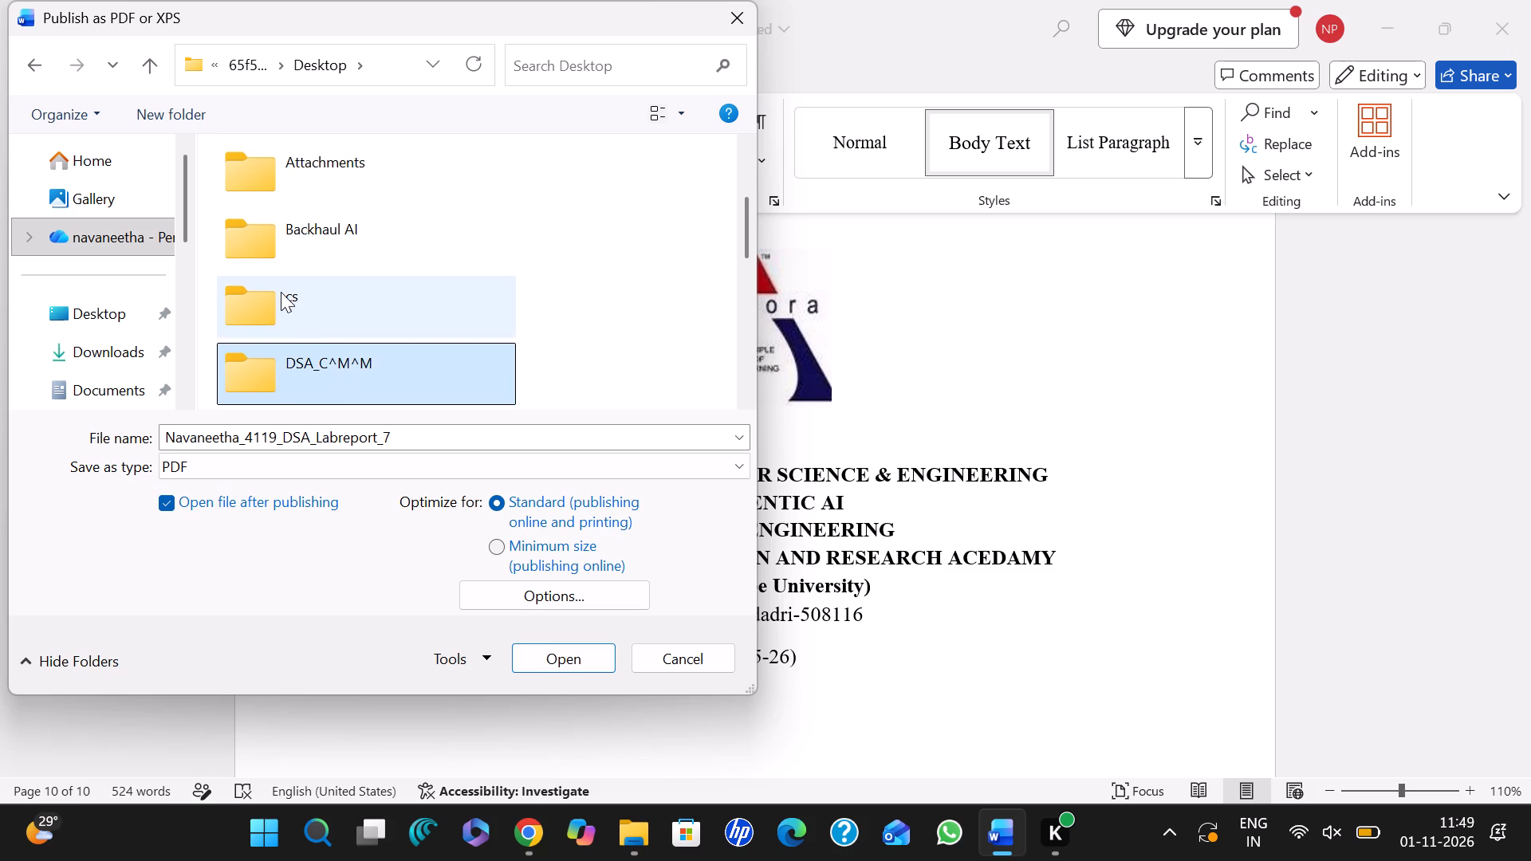
scroll(281, 292, "down", 2)
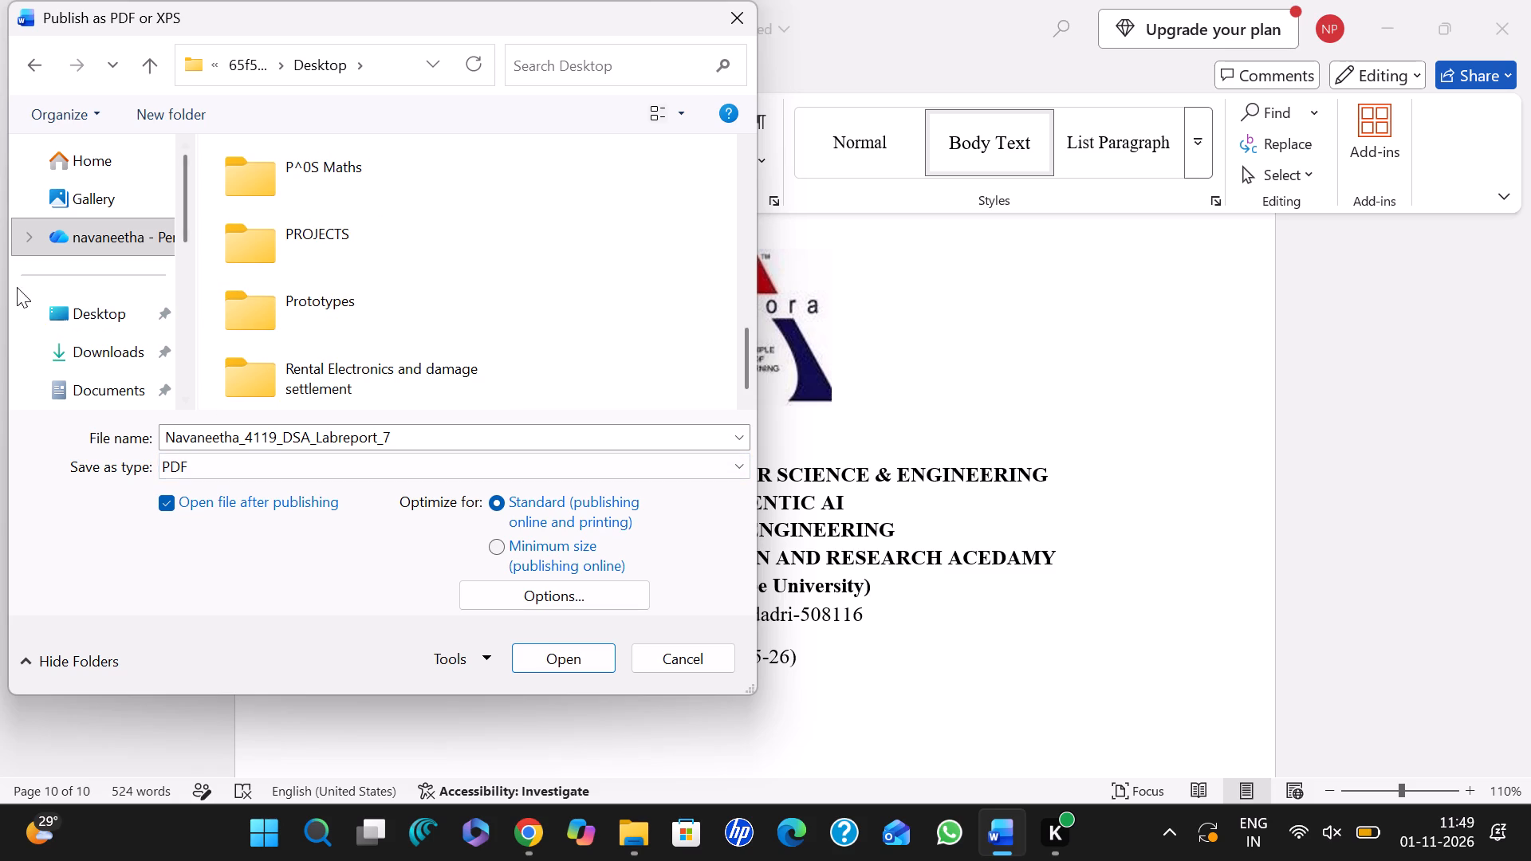
left_click(116, 329)
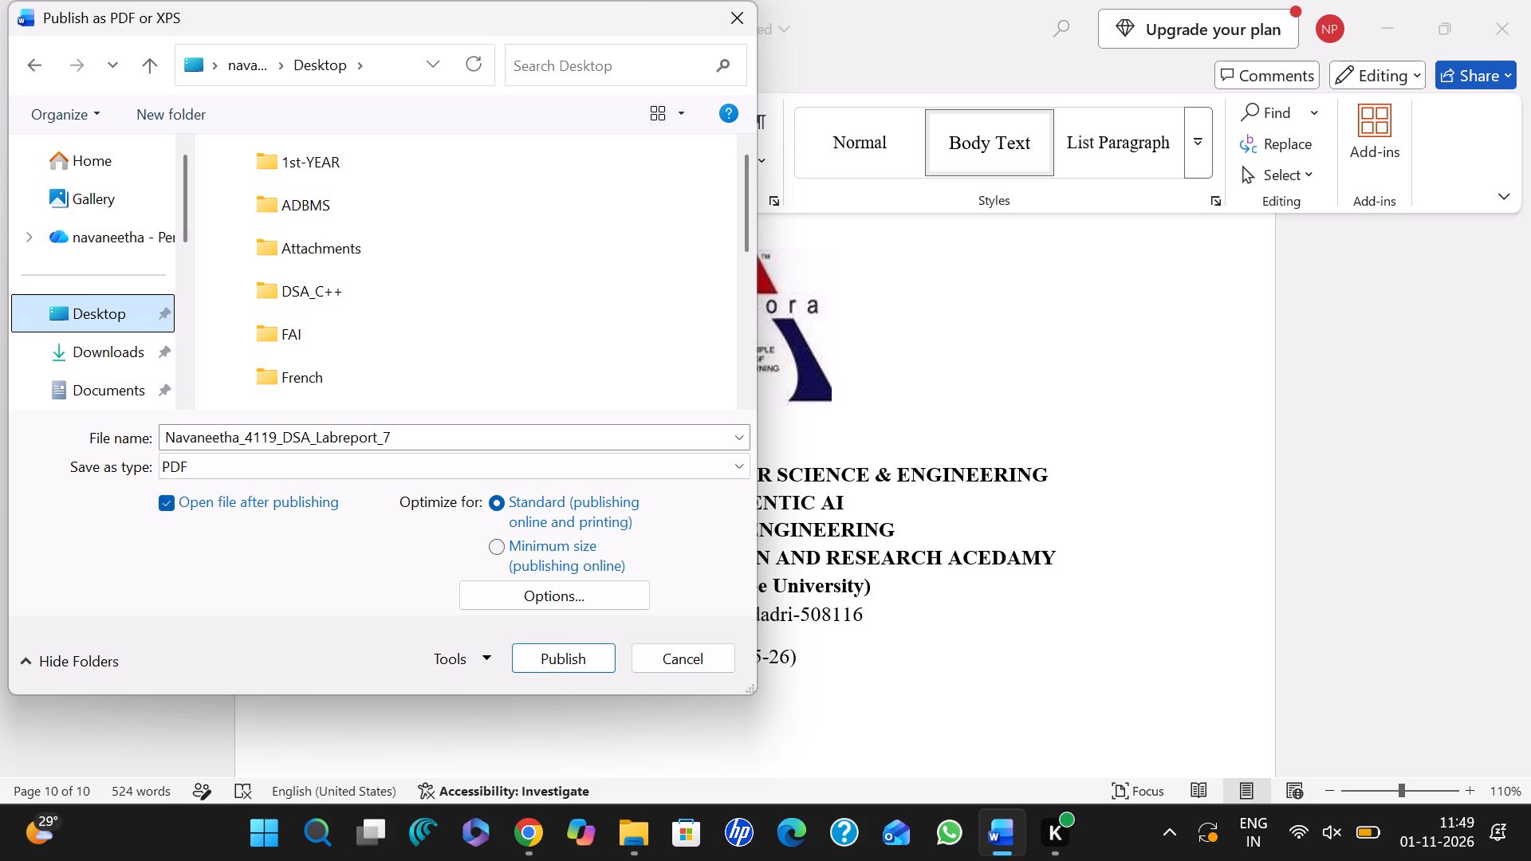
Replace the part of the PDF's file name following the student name and roll number with AdvancedDS_LabReport2, and publish it.
left_click(391, 434)
left_click(391, 434)
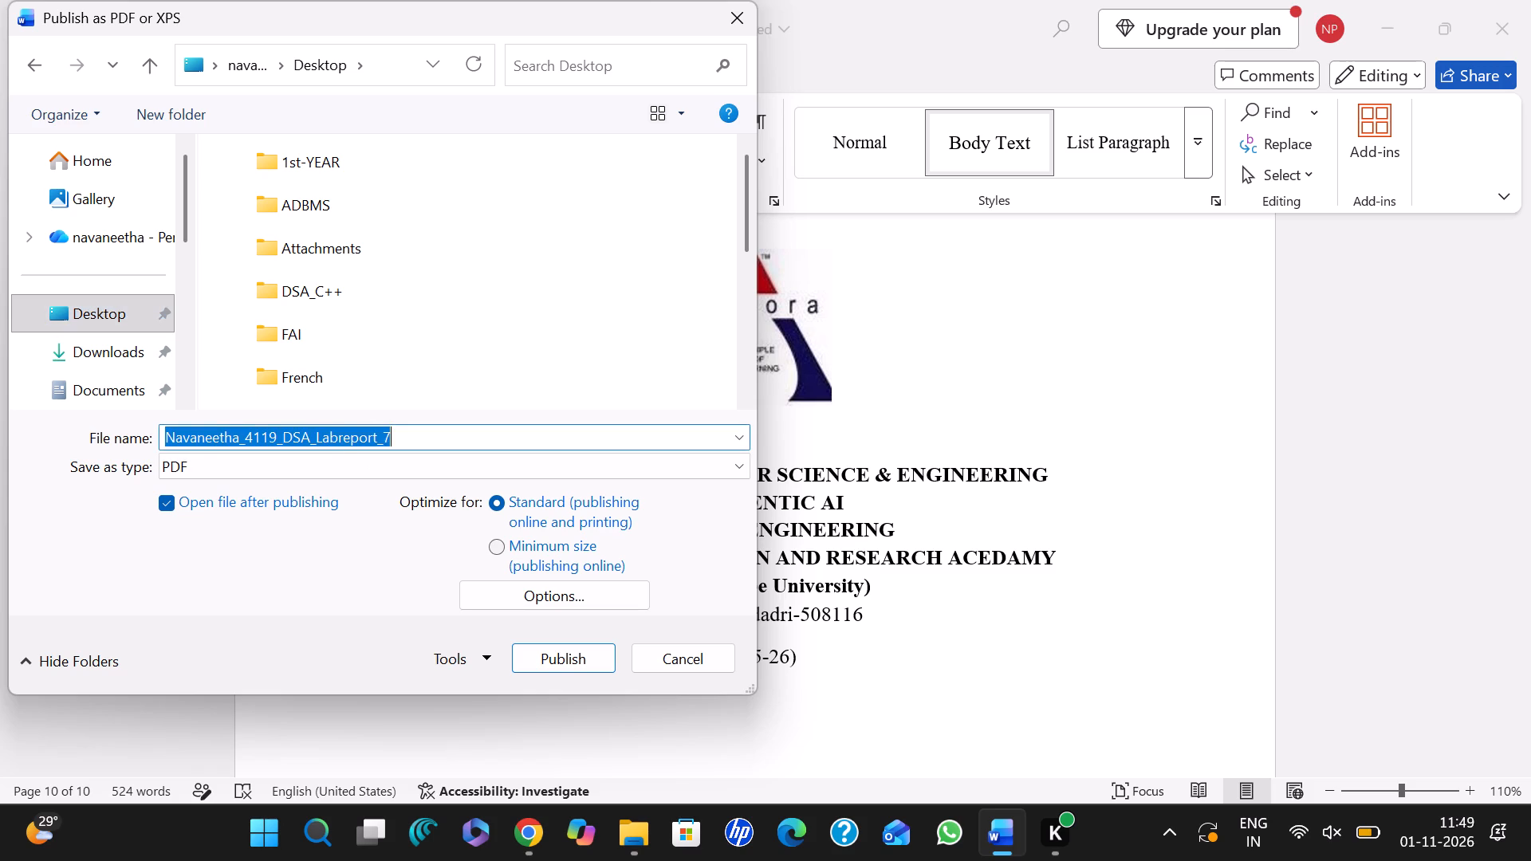
left_click_drag(391, 434, 287, 439)
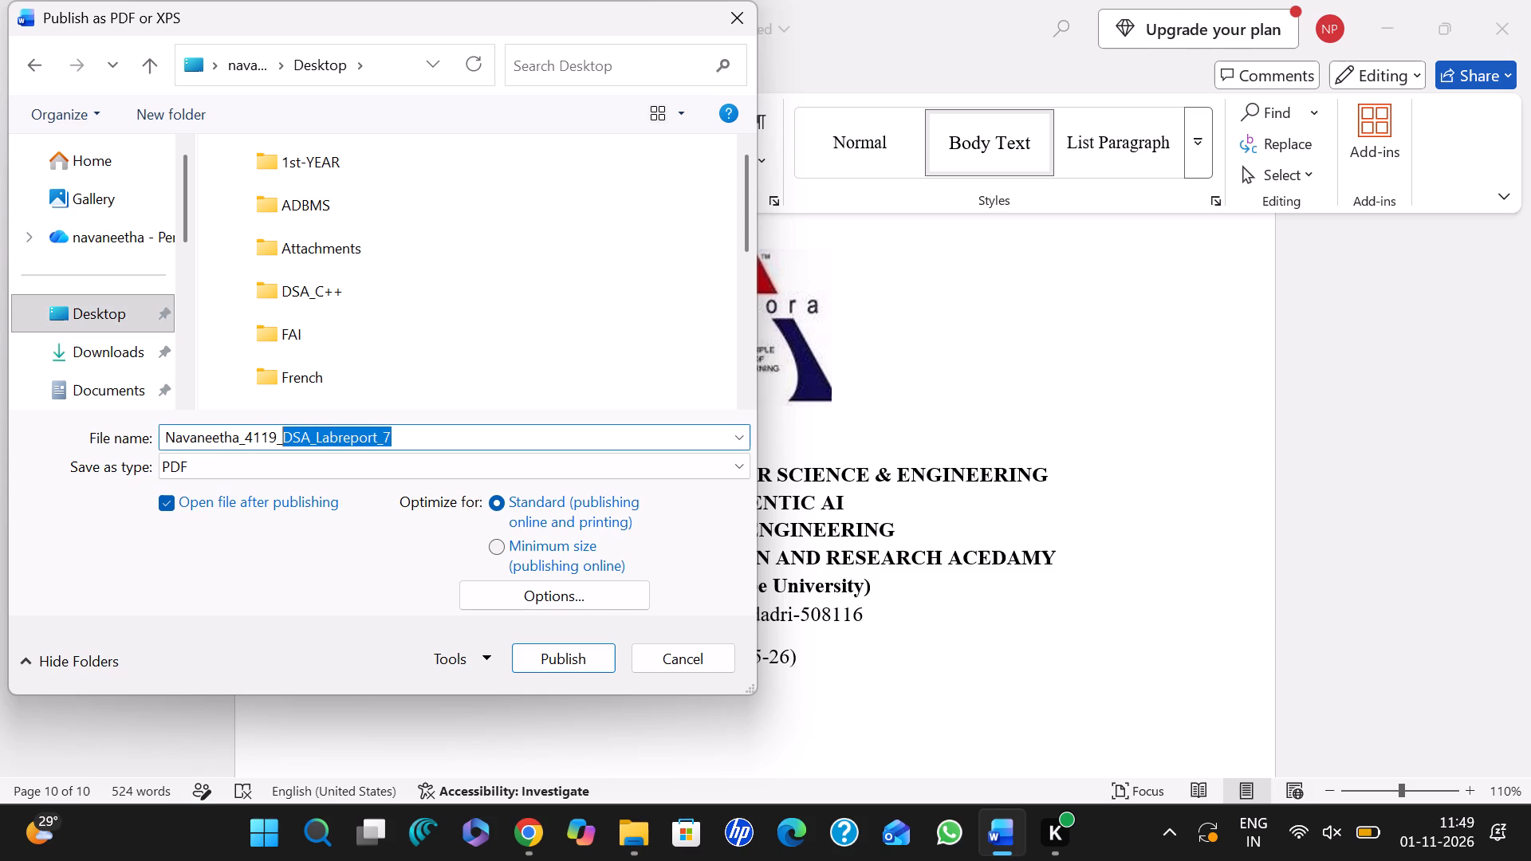
type("Advanc")
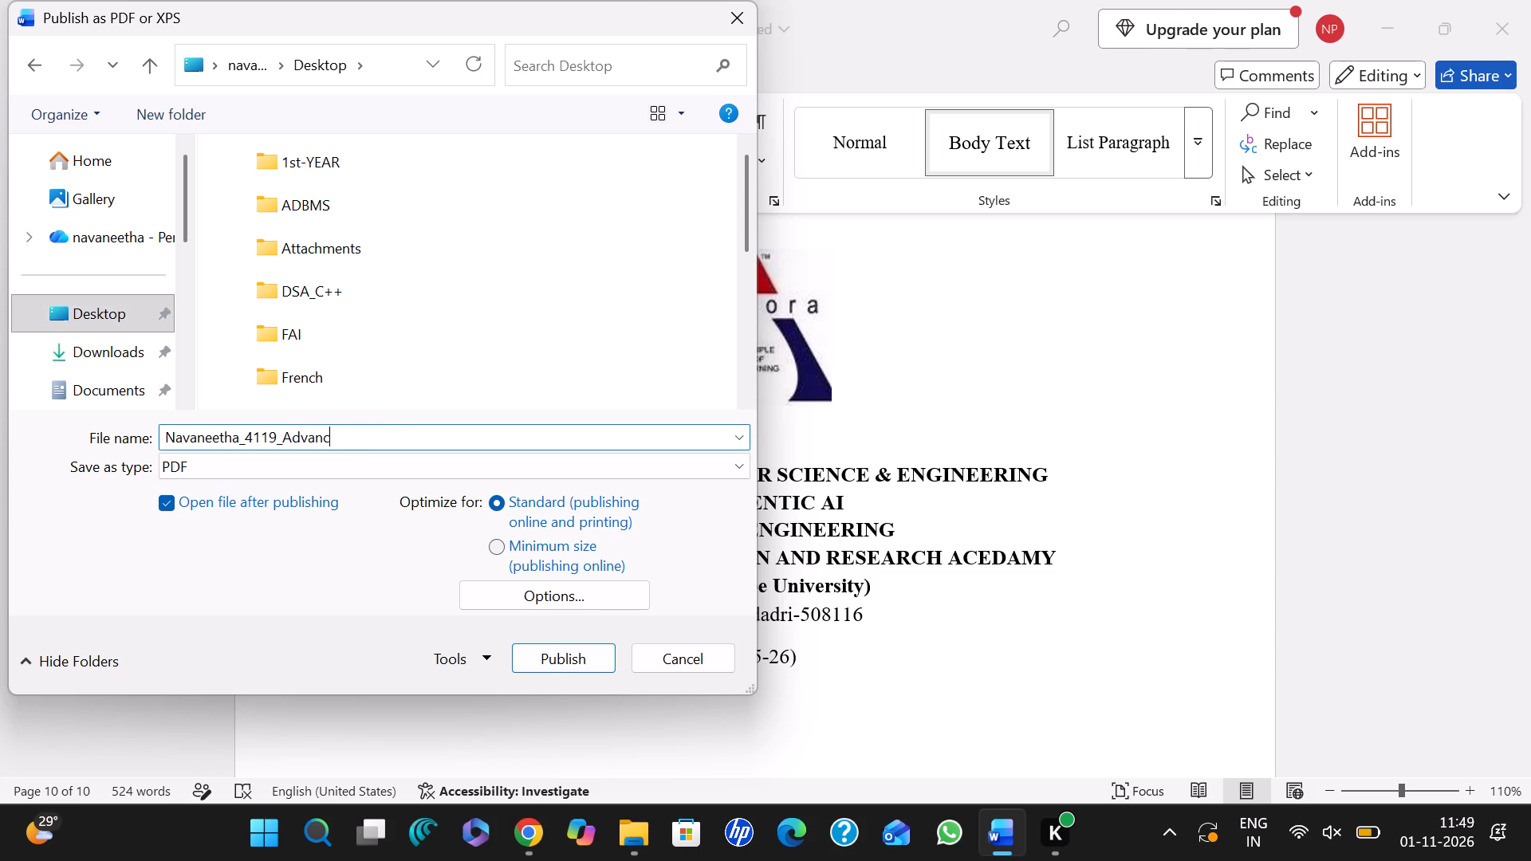
type("ed")
type("DS")
key("shift+underscore")
key("l")
type("ab")
key("r")
type("eport")
key("2")
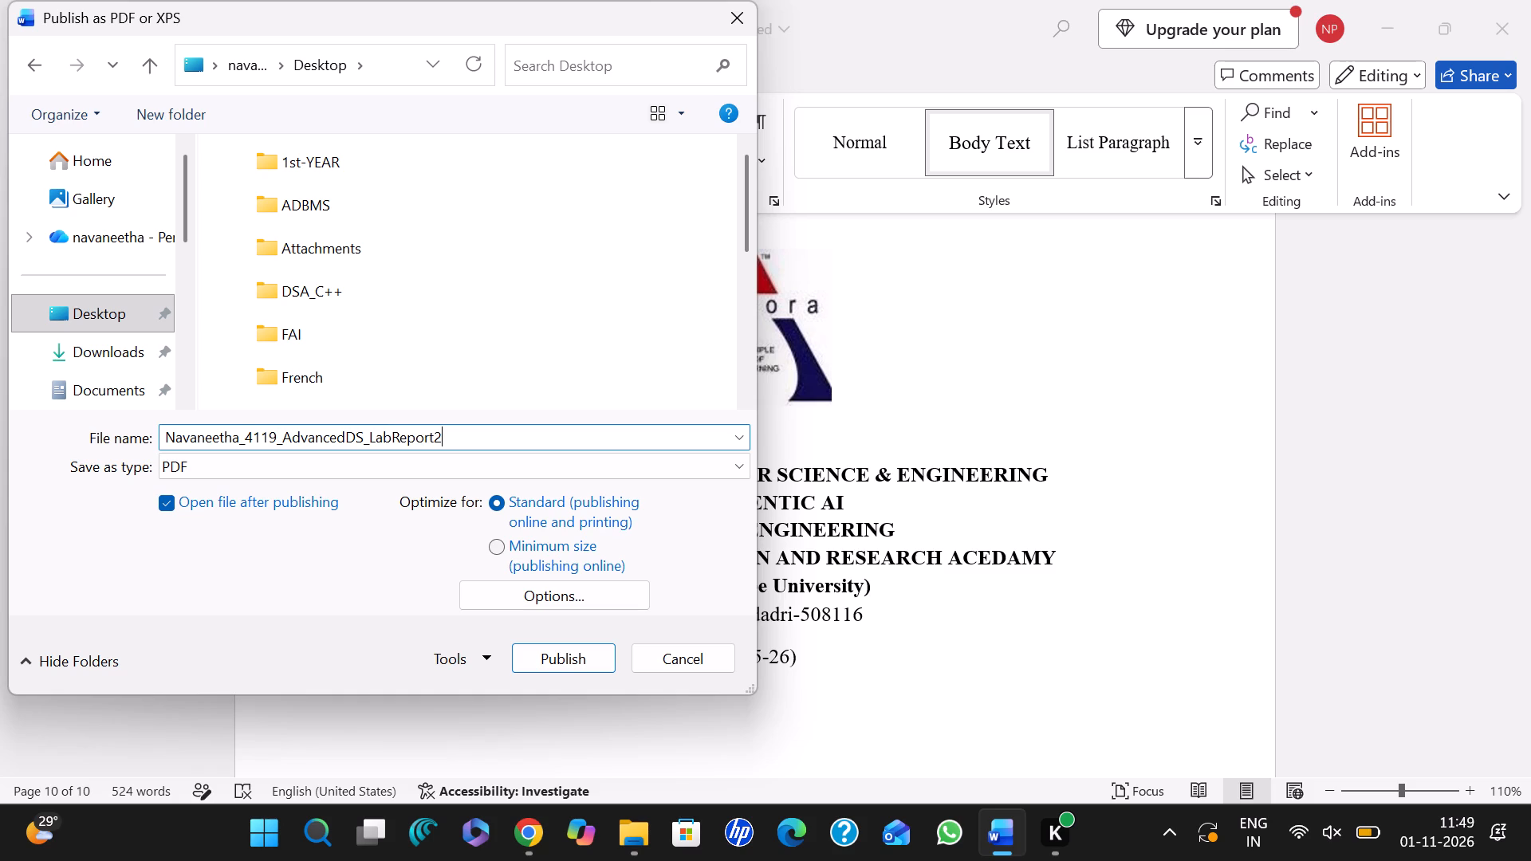
left_click(570, 657)
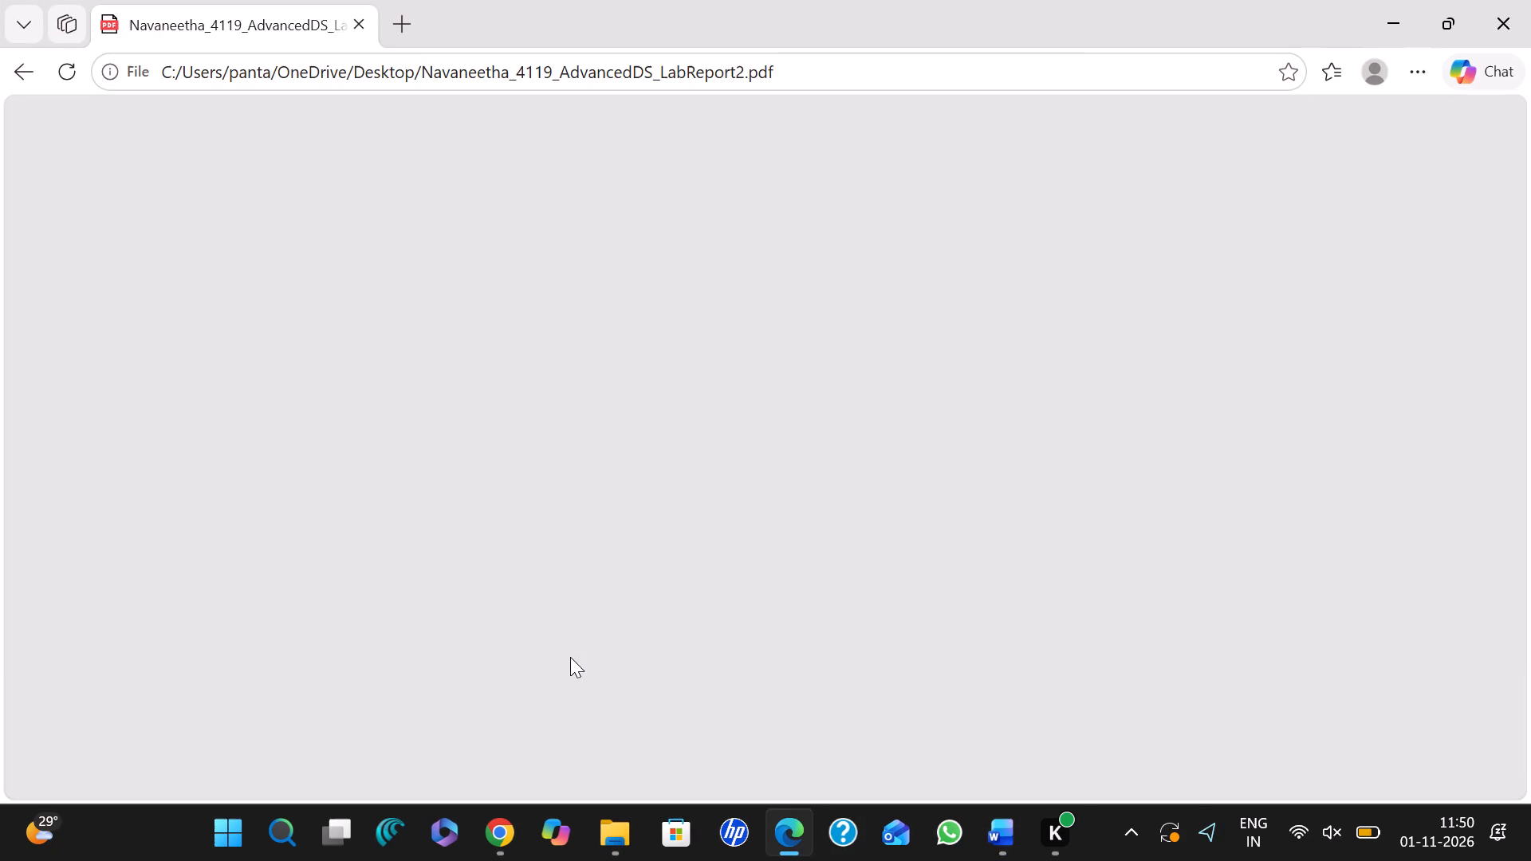
key("semicolon")
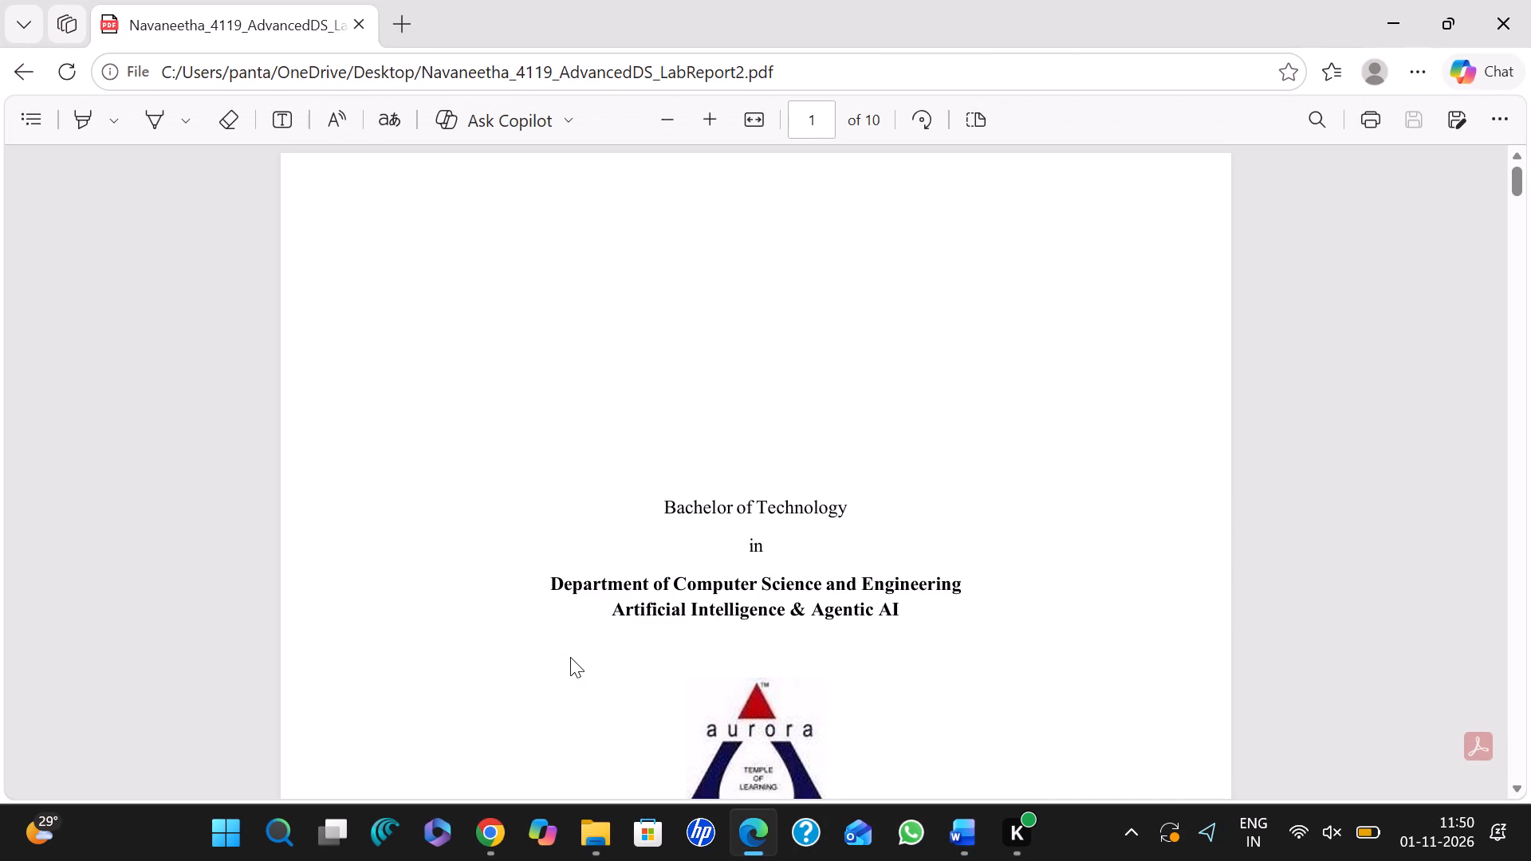